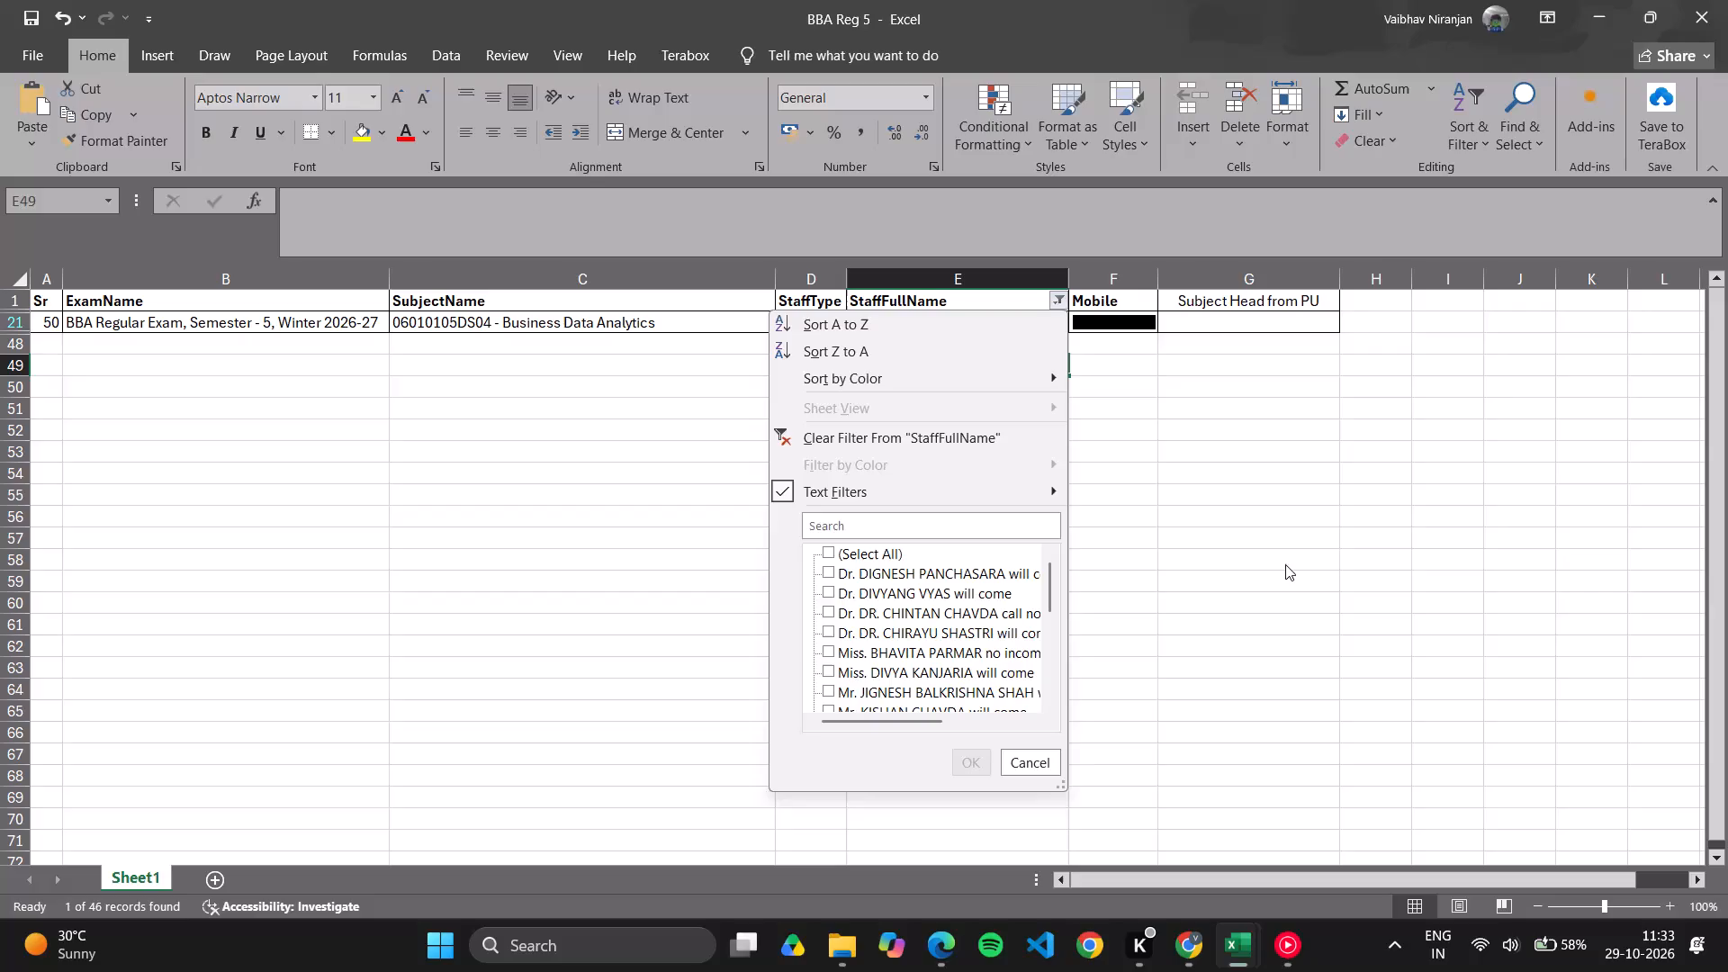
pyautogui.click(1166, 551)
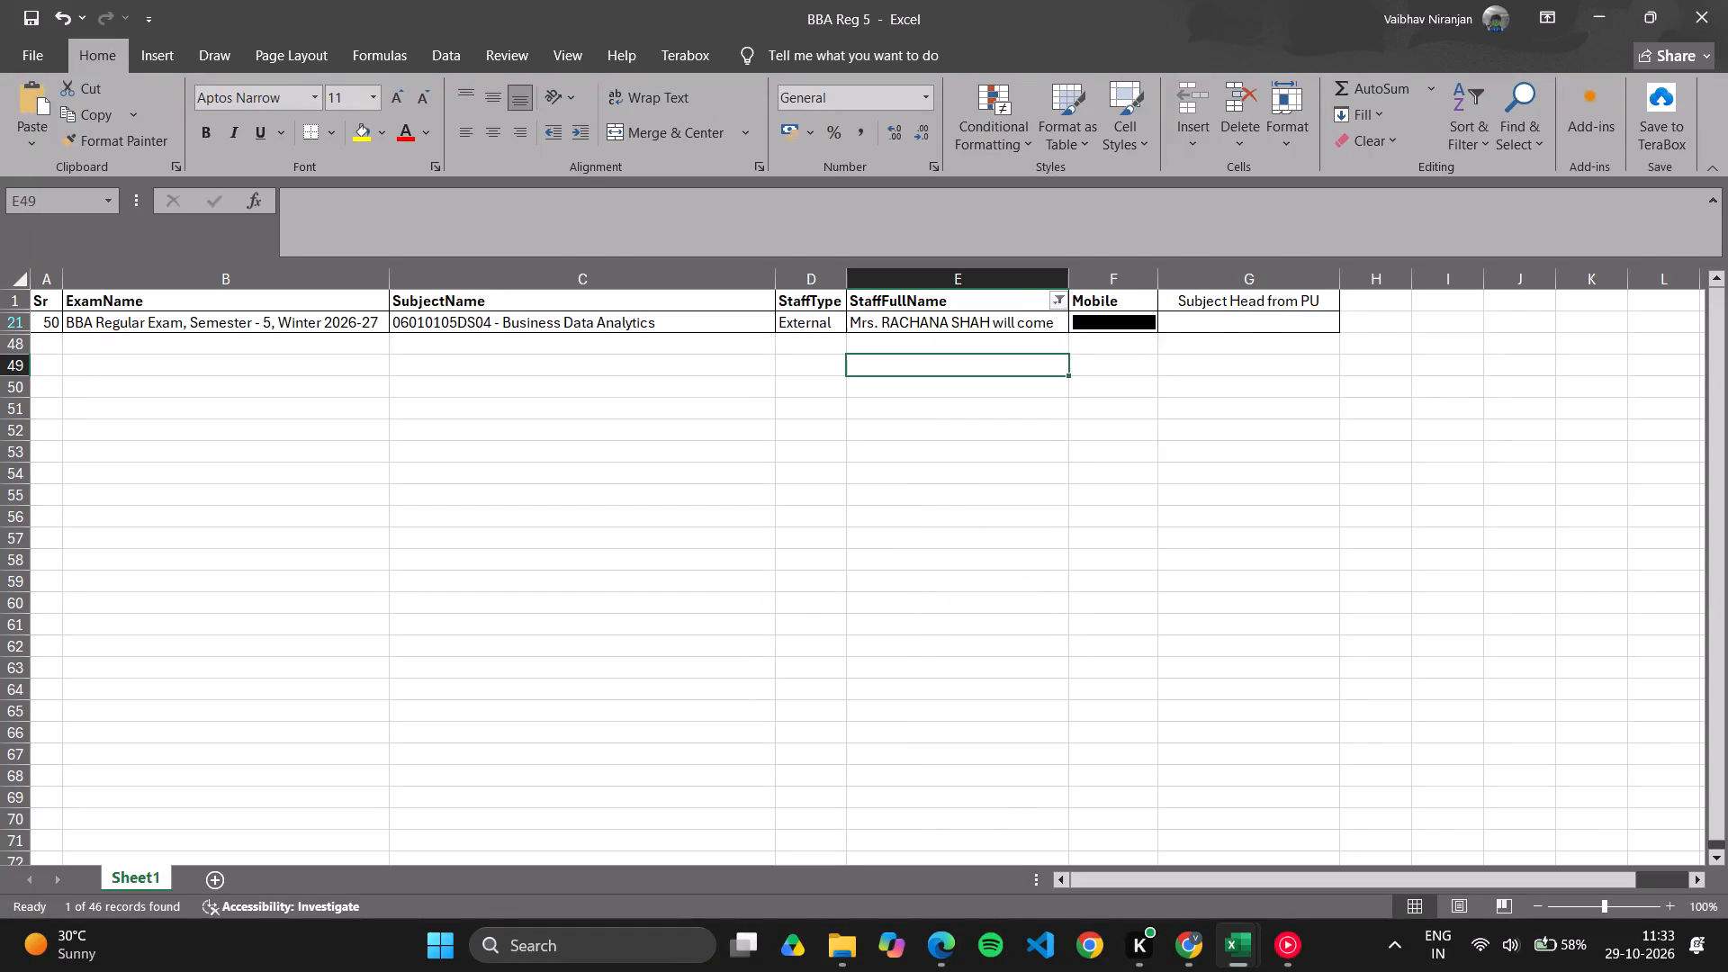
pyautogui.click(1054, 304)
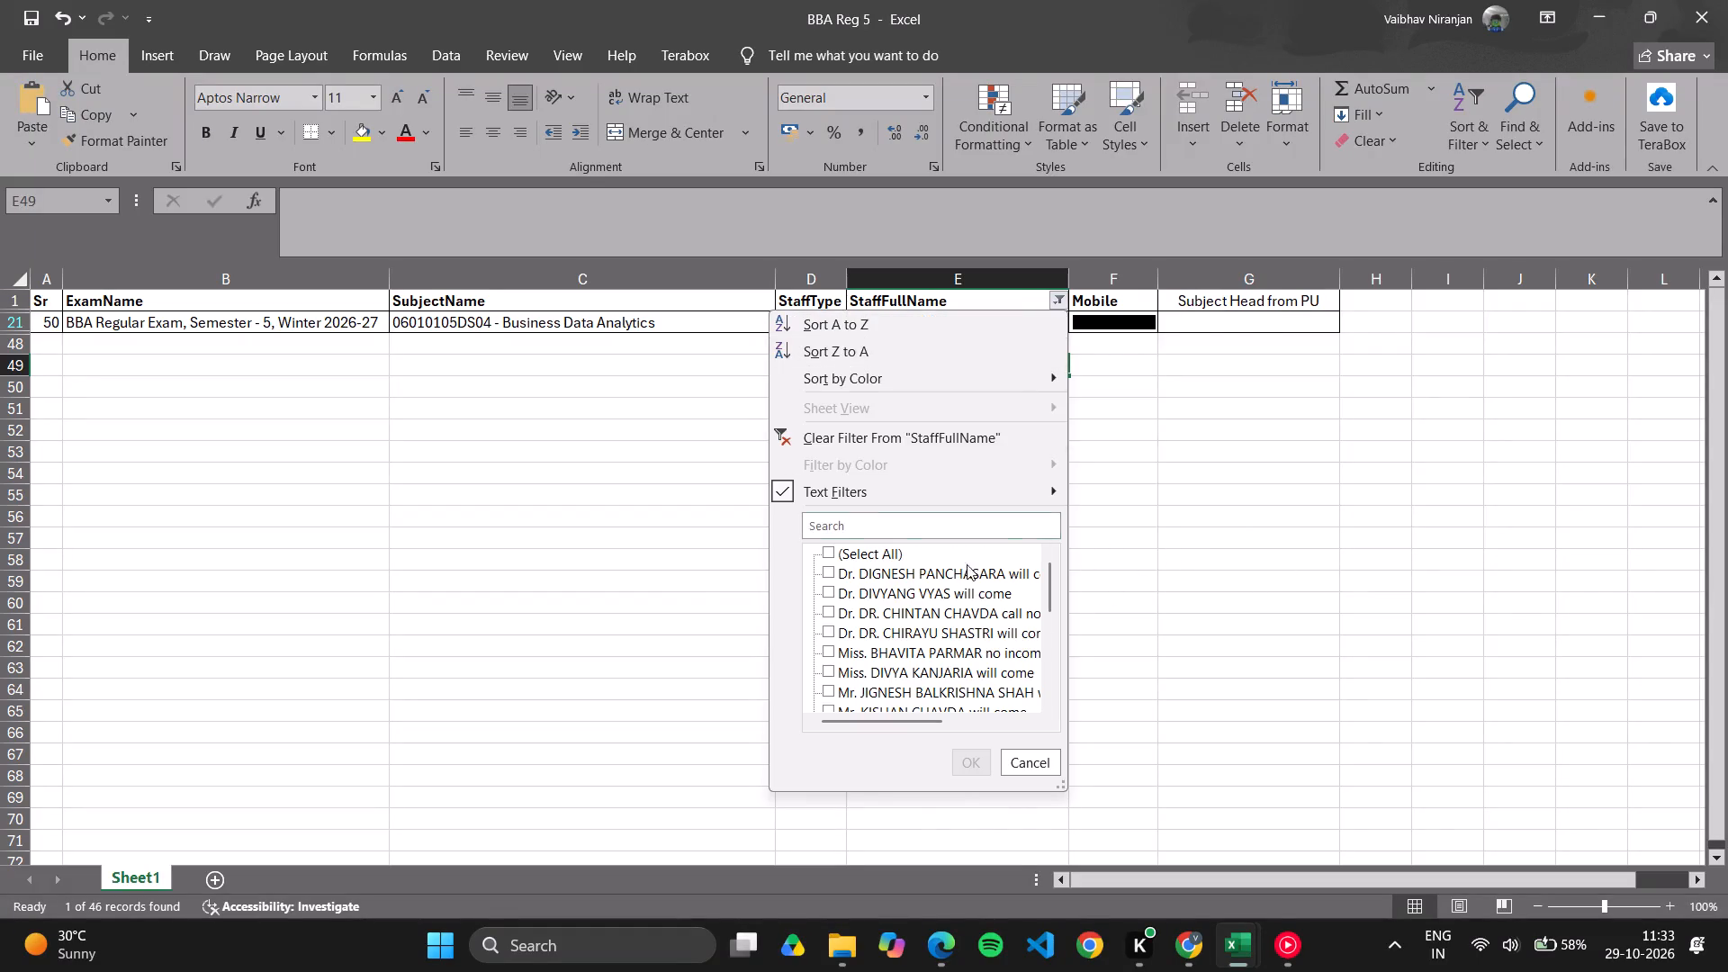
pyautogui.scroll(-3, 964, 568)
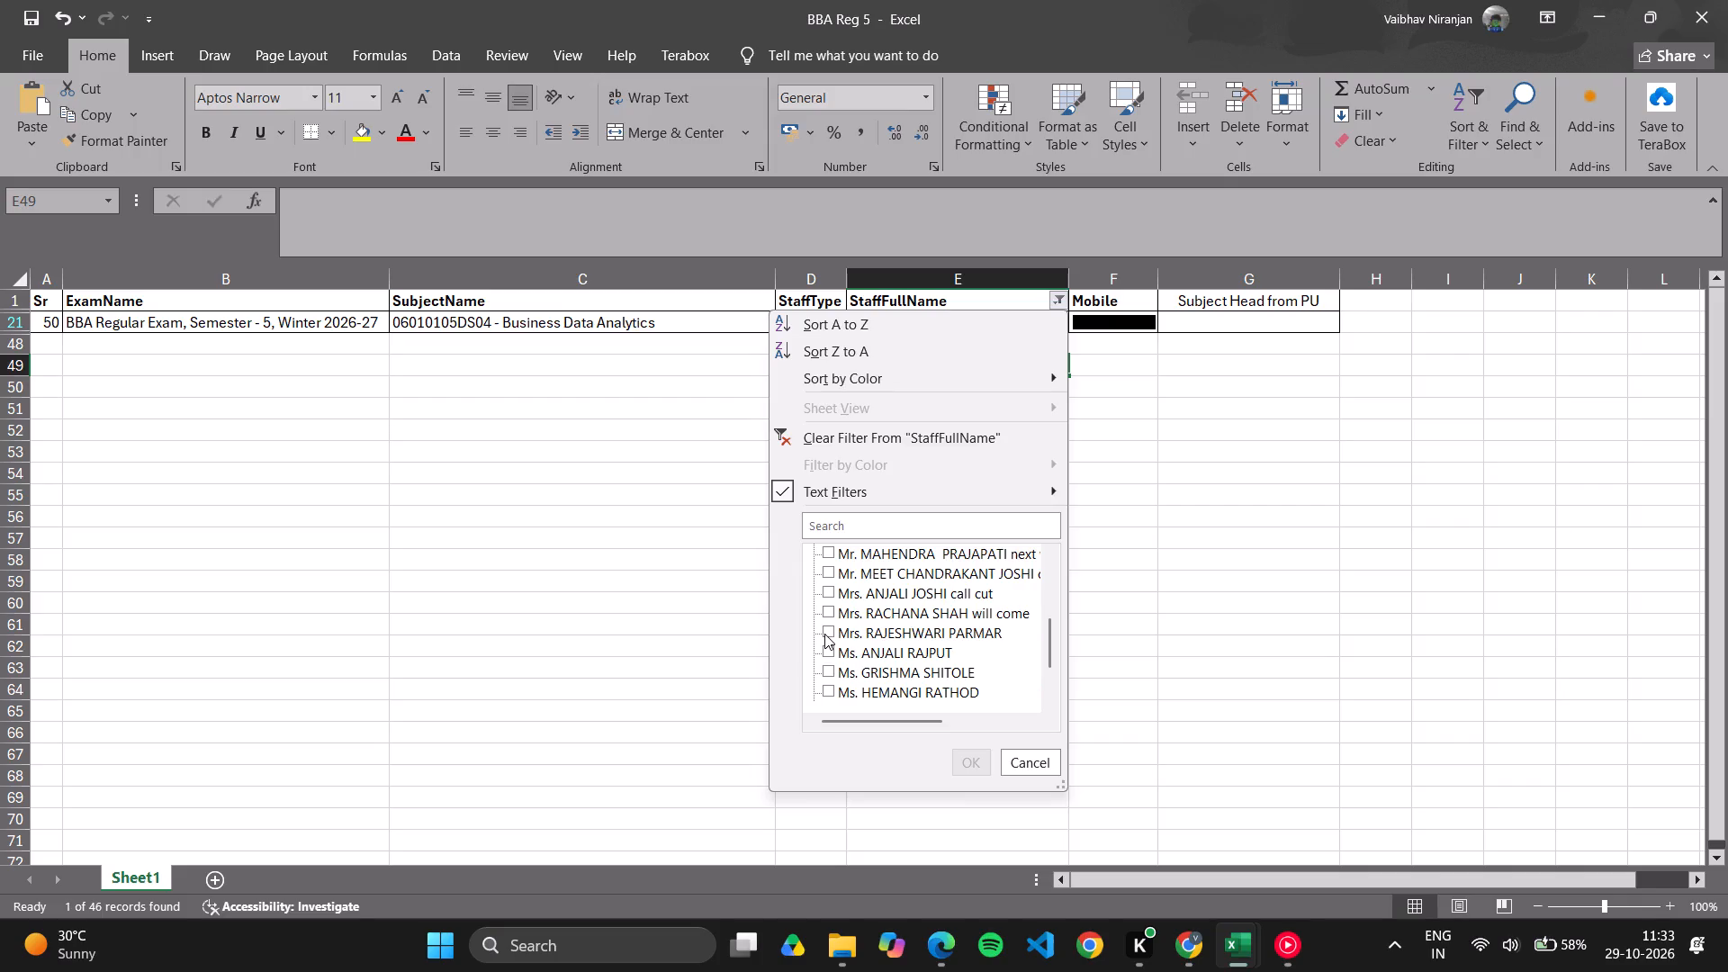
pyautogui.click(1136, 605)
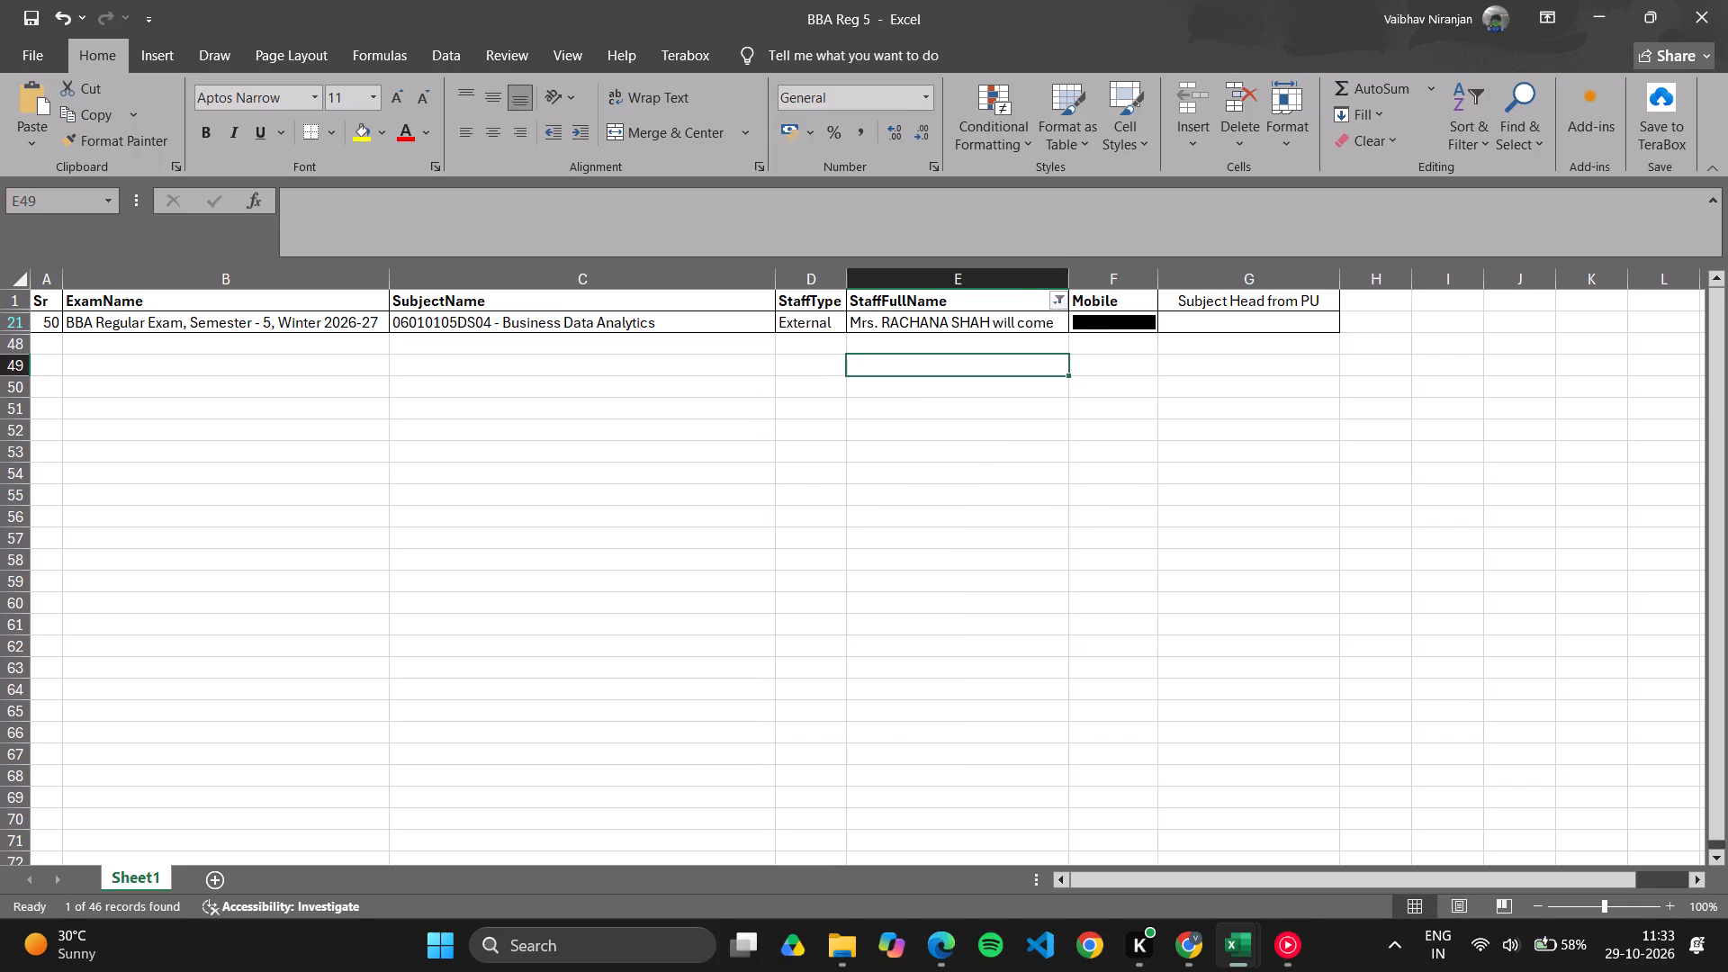
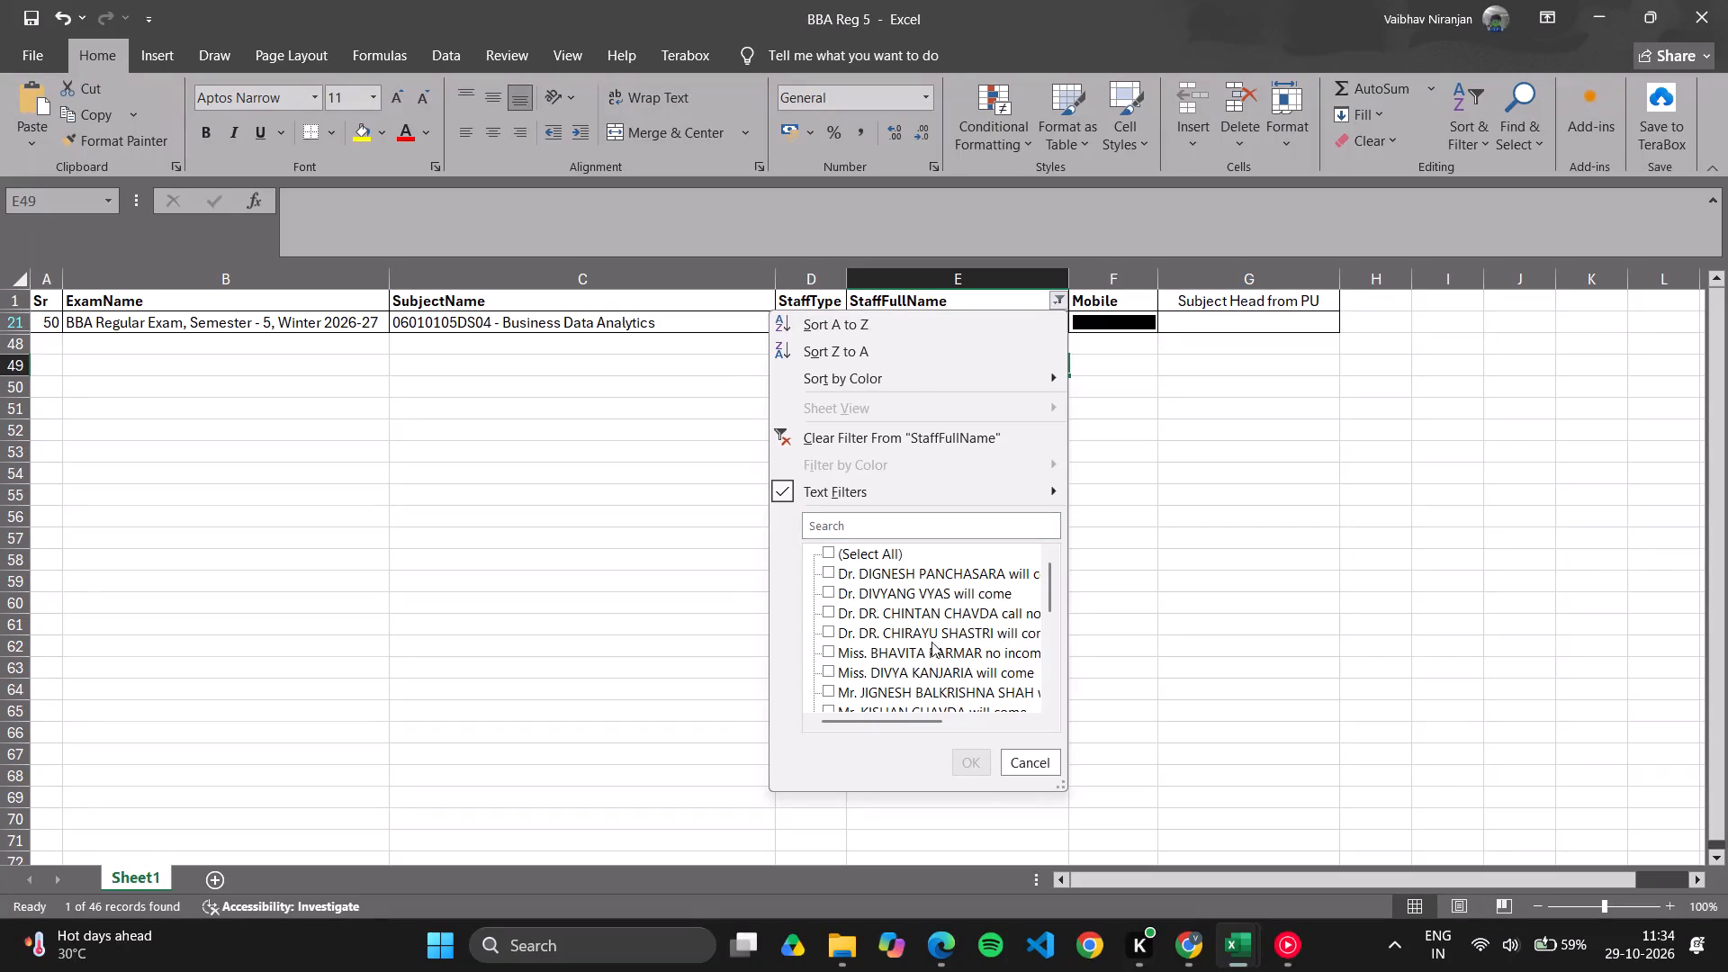
# Filter the StaffFullName column to only Mr. Joshi's entries marked "call cut".
pyautogui.scroll(-1, 911, 661)
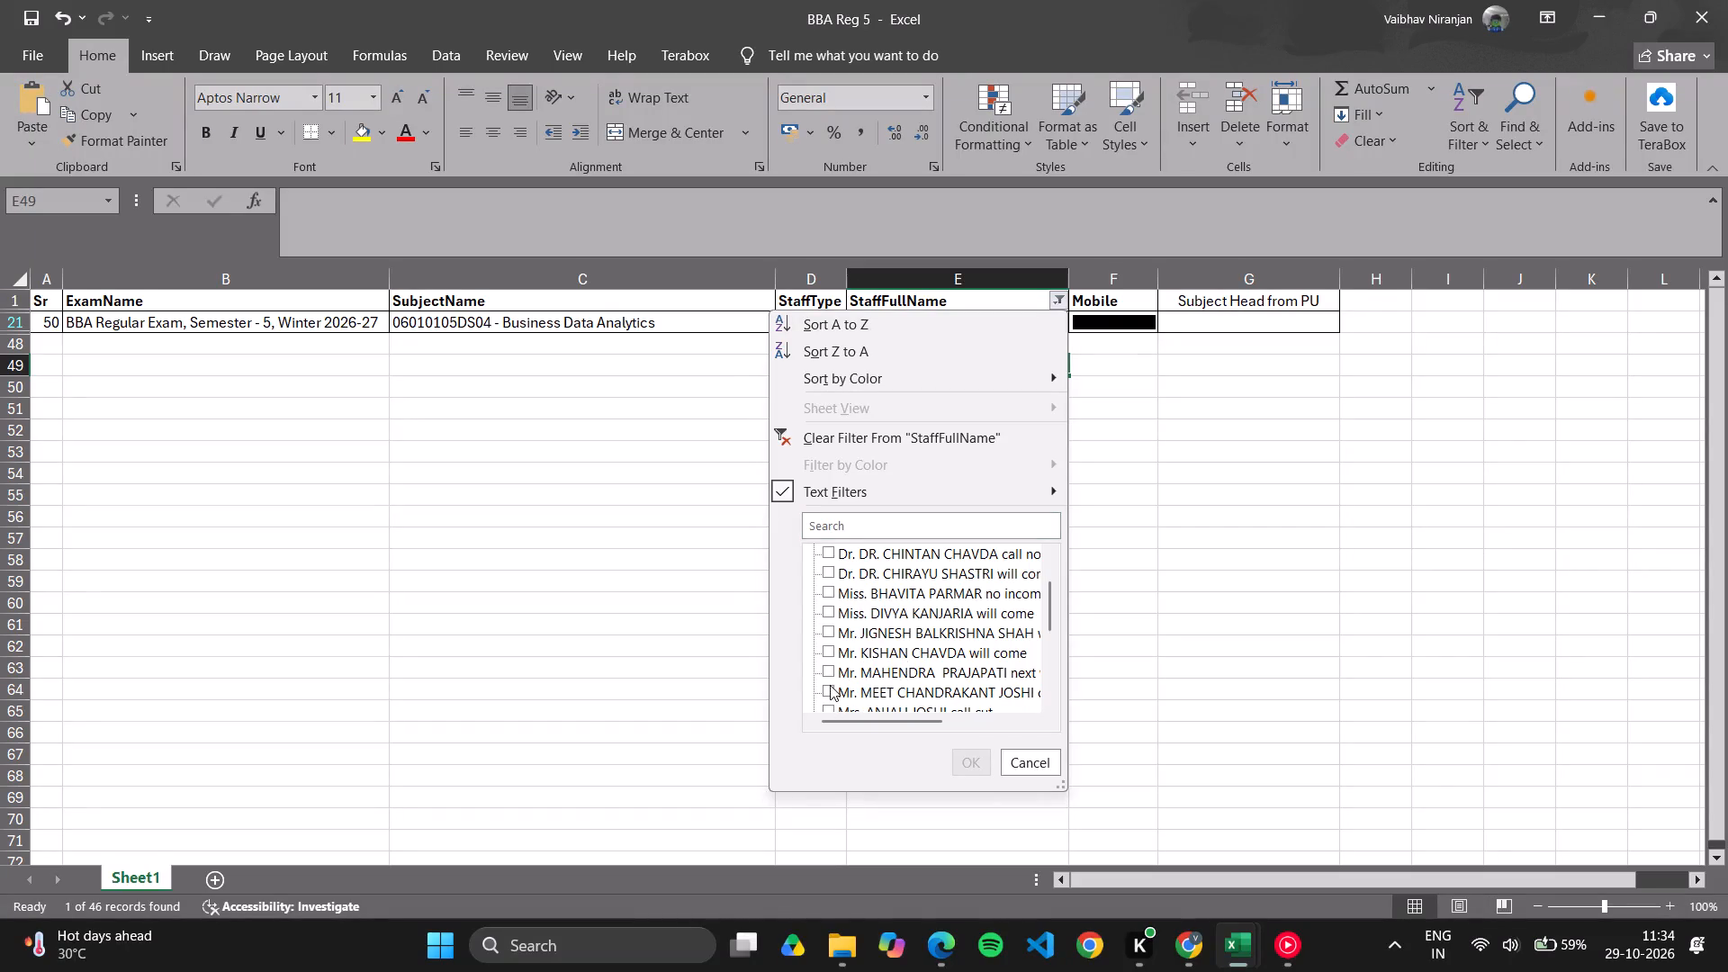
pyautogui.click(829, 688)
pyautogui.click(967, 759)
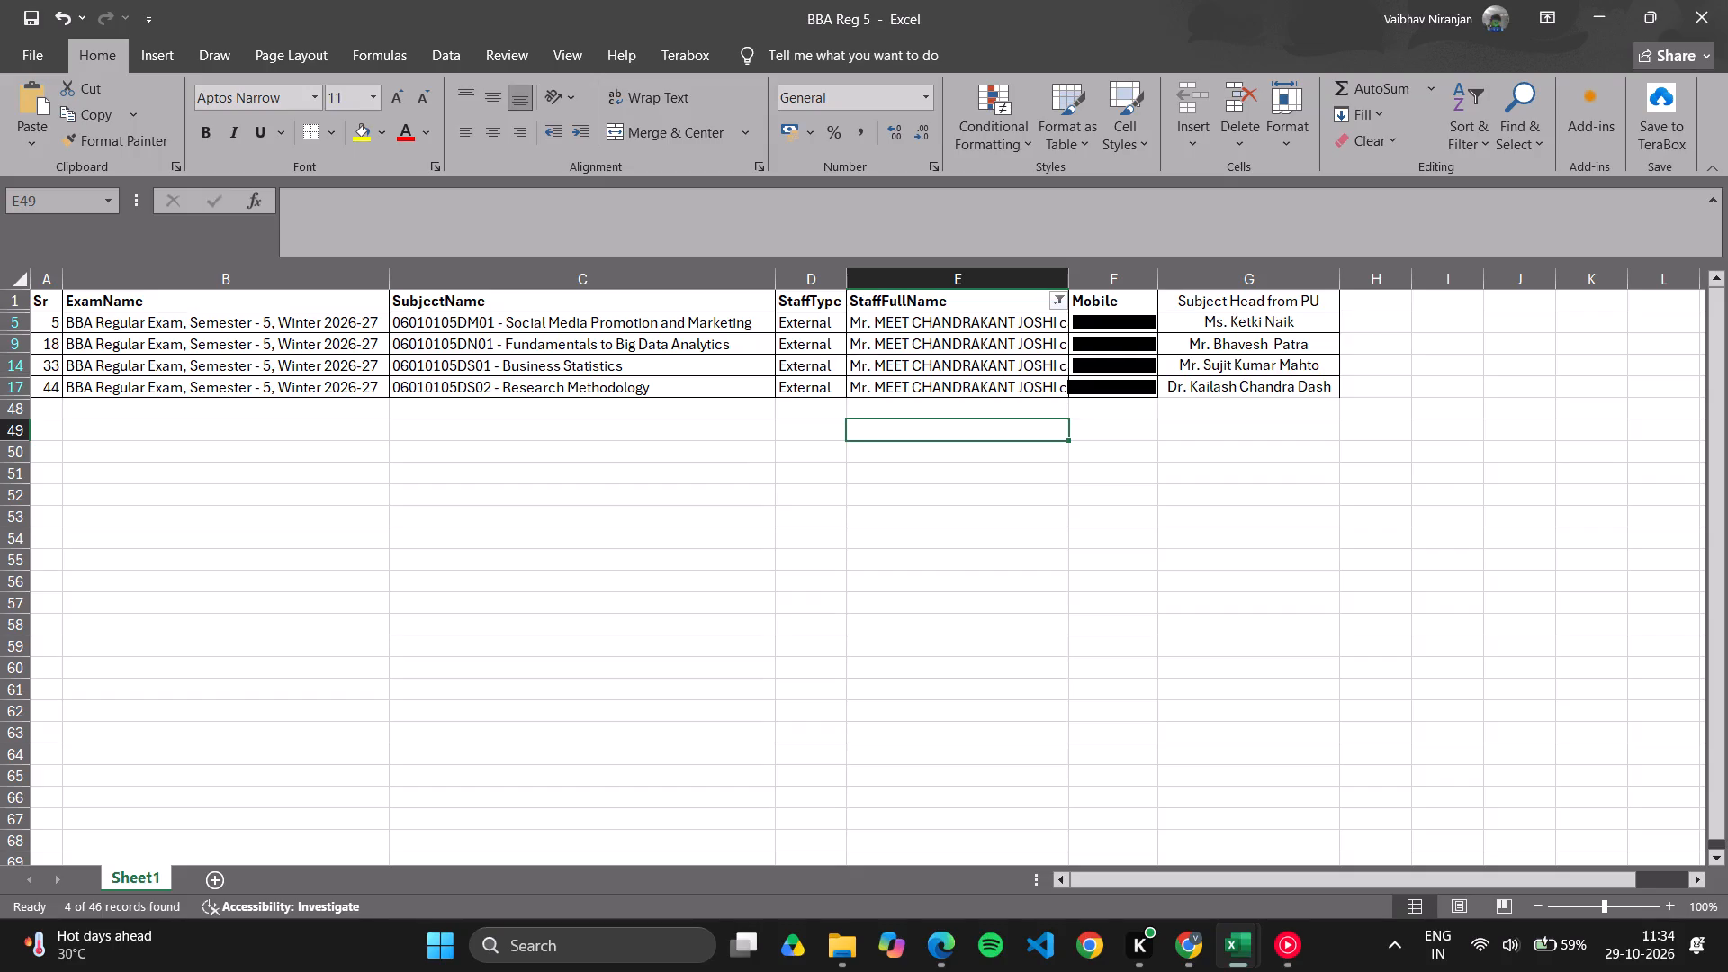
# Replace the "call cut" remark after the examiner's name in cell E5 with "will come".
pyautogui.click(970, 325)
pyautogui.click(603, 214)
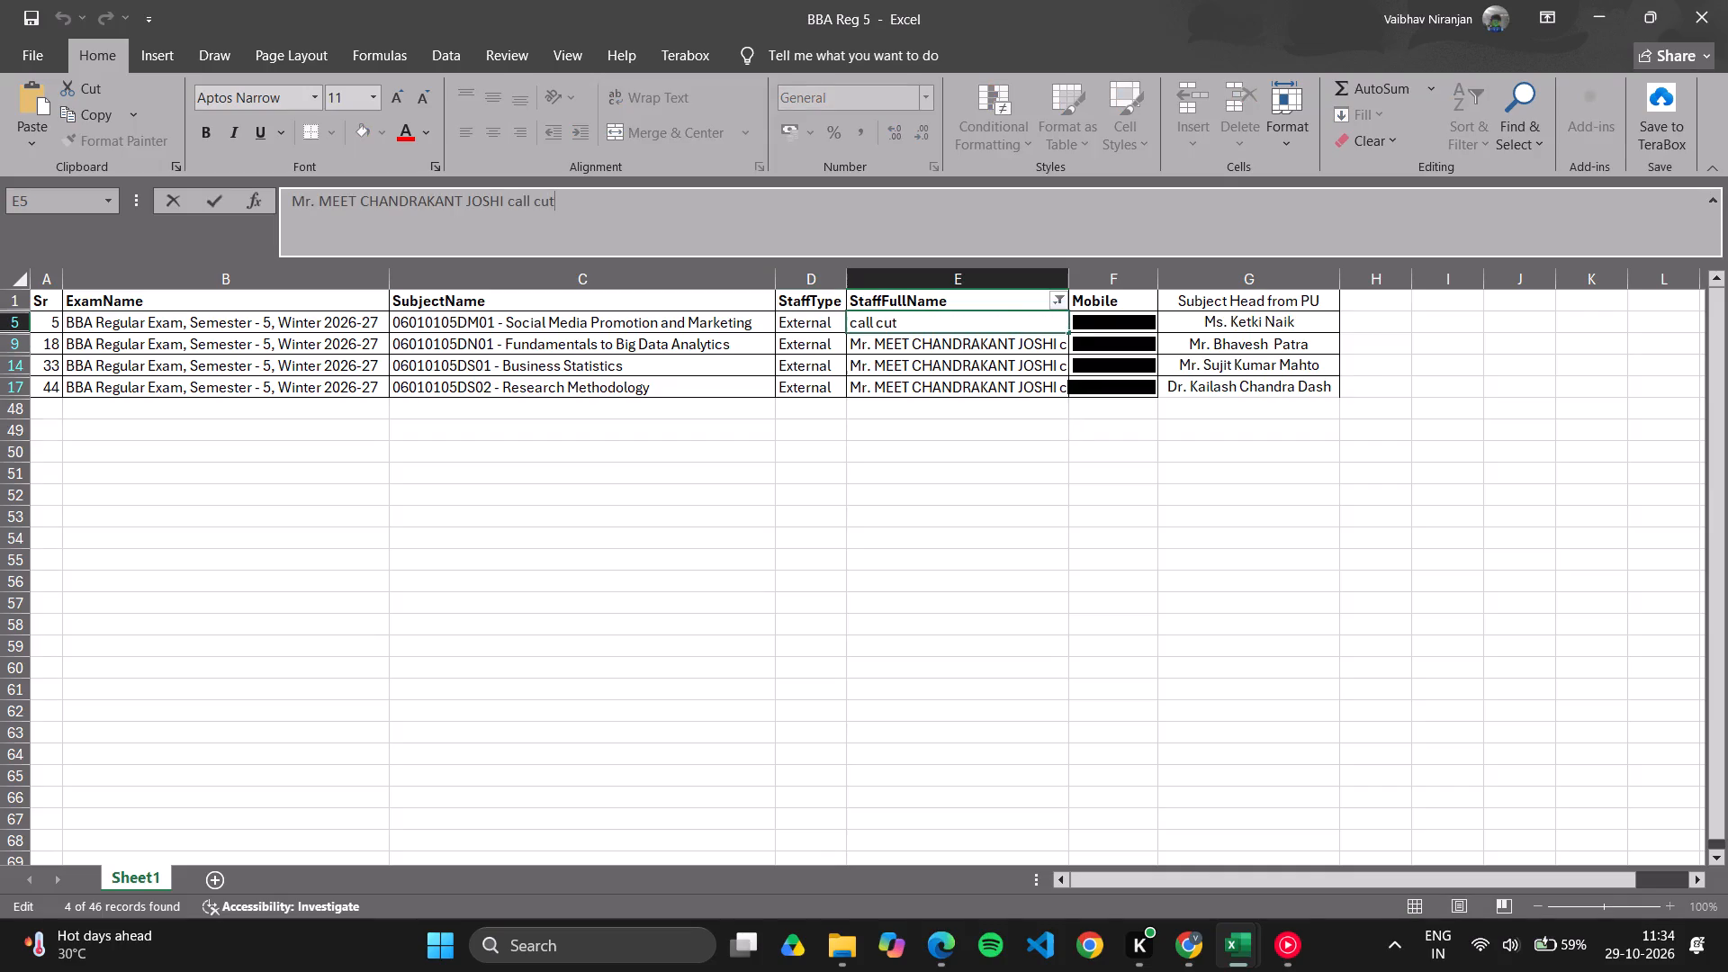
pyautogui.press('BackSpace')
pyautogui.press('BackSpace')
pyautogui.press('BackSpace')
pyautogui.press('BackSpace')
pyautogui.press('BackSpace')
pyautogui.press('BackSpace')
pyautogui.press('BackSpace')
pyautogui.press('BackSpace')
pyautogui.write('will come')
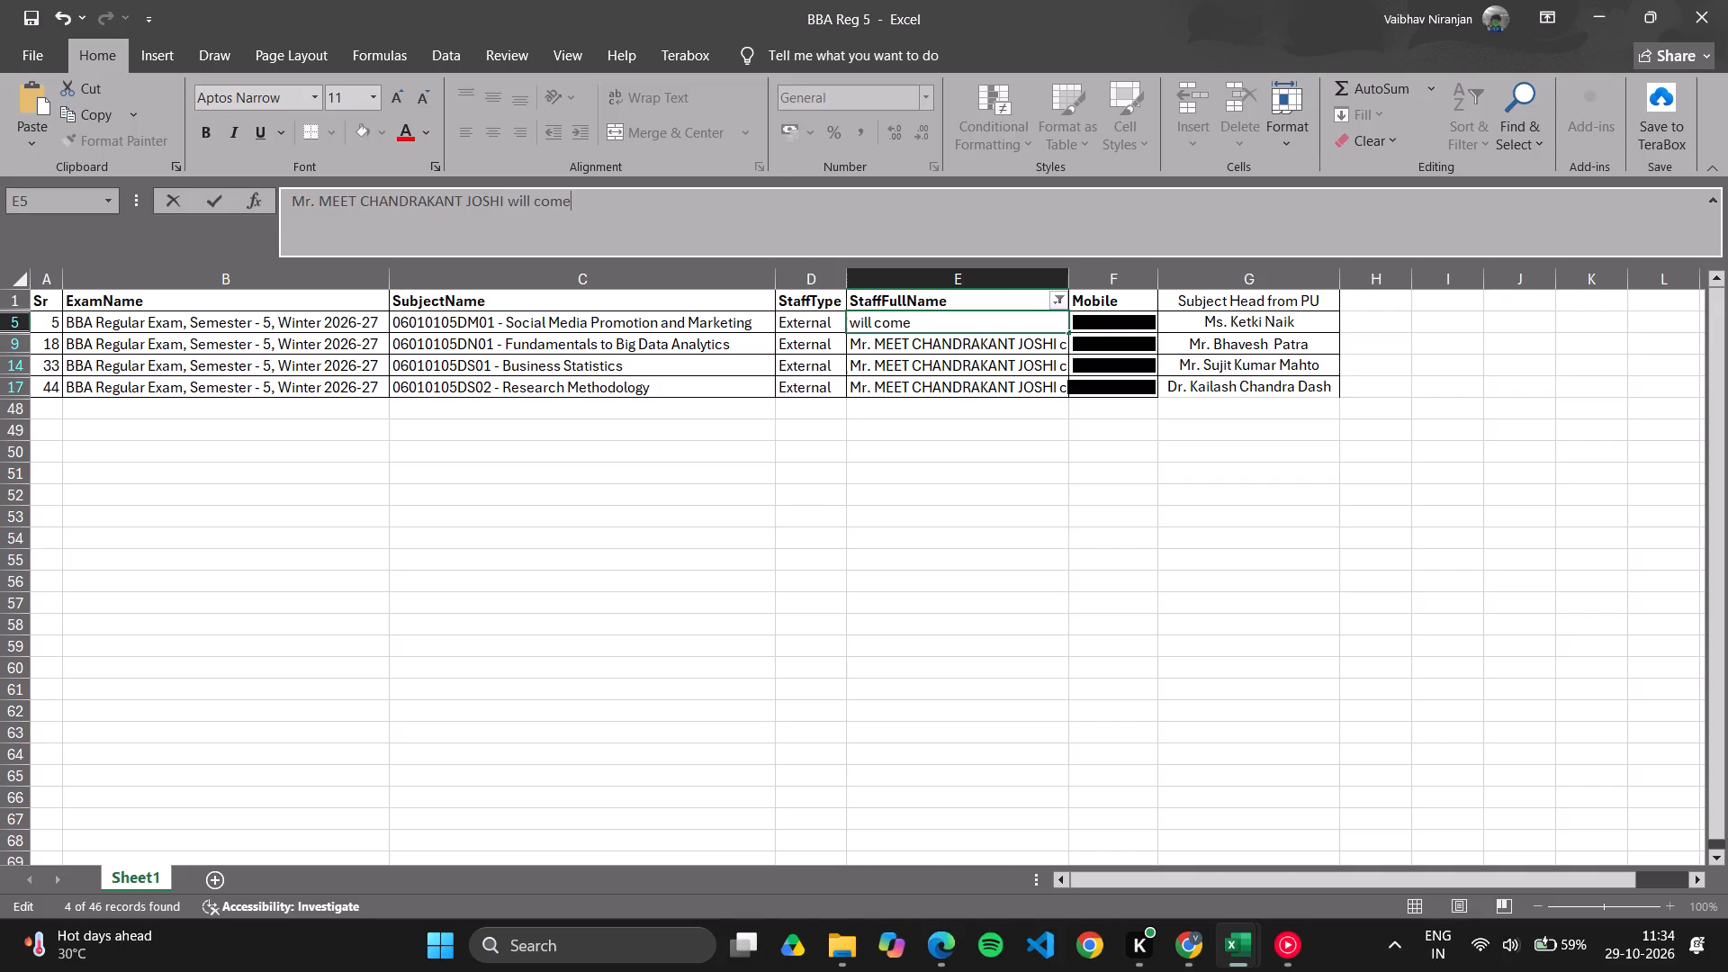
pyautogui.click(918, 502)
# Fill the entry in E5 down the filtered StaffFullName cells through row 17.
pyautogui.click(1003, 323)
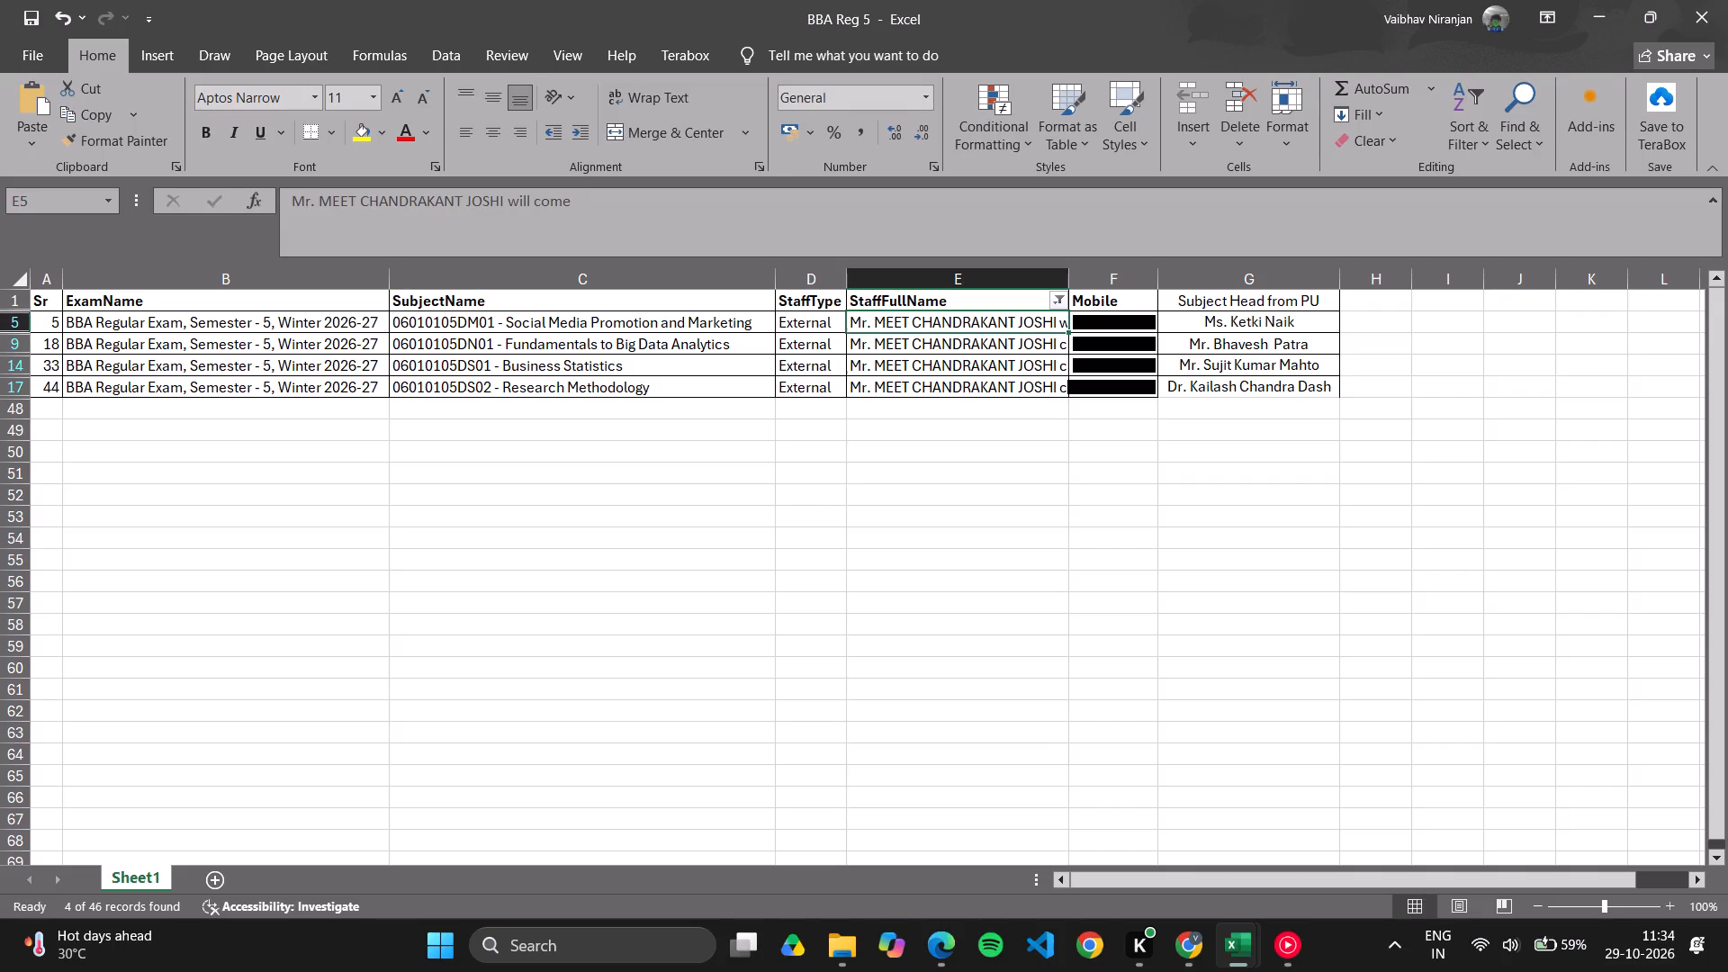
pyautogui.moveTo(1066, 328); pyautogui.dragTo(1066, 388)
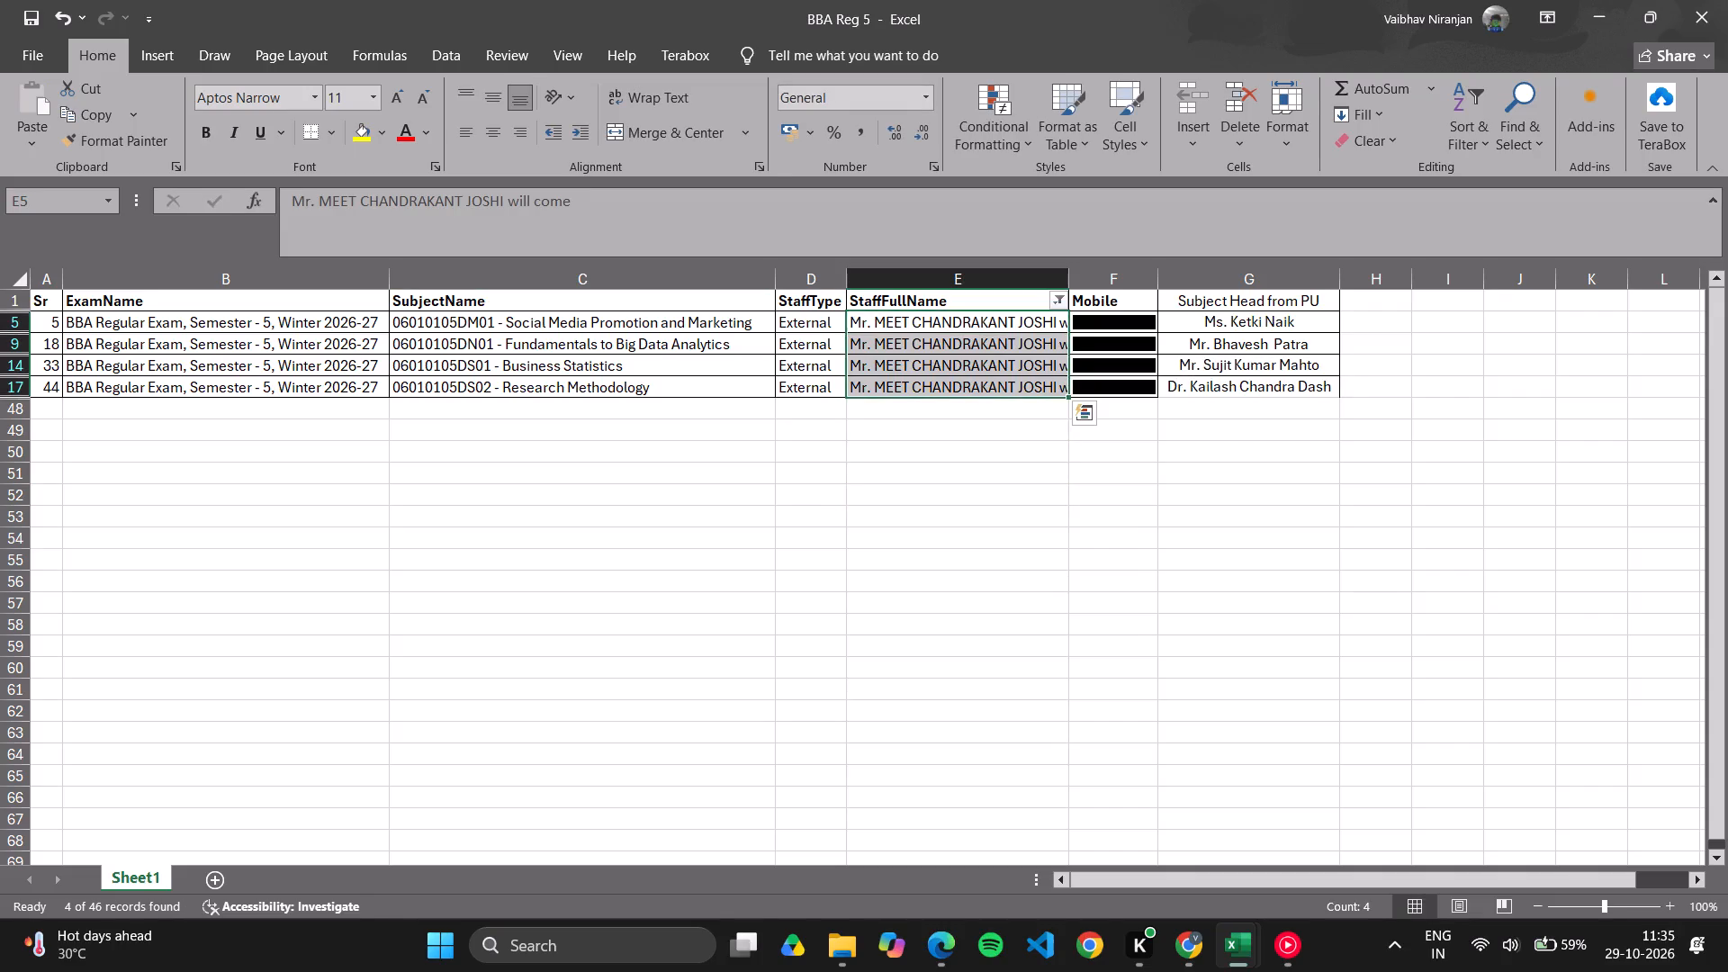
pyautogui.click(1032, 449)
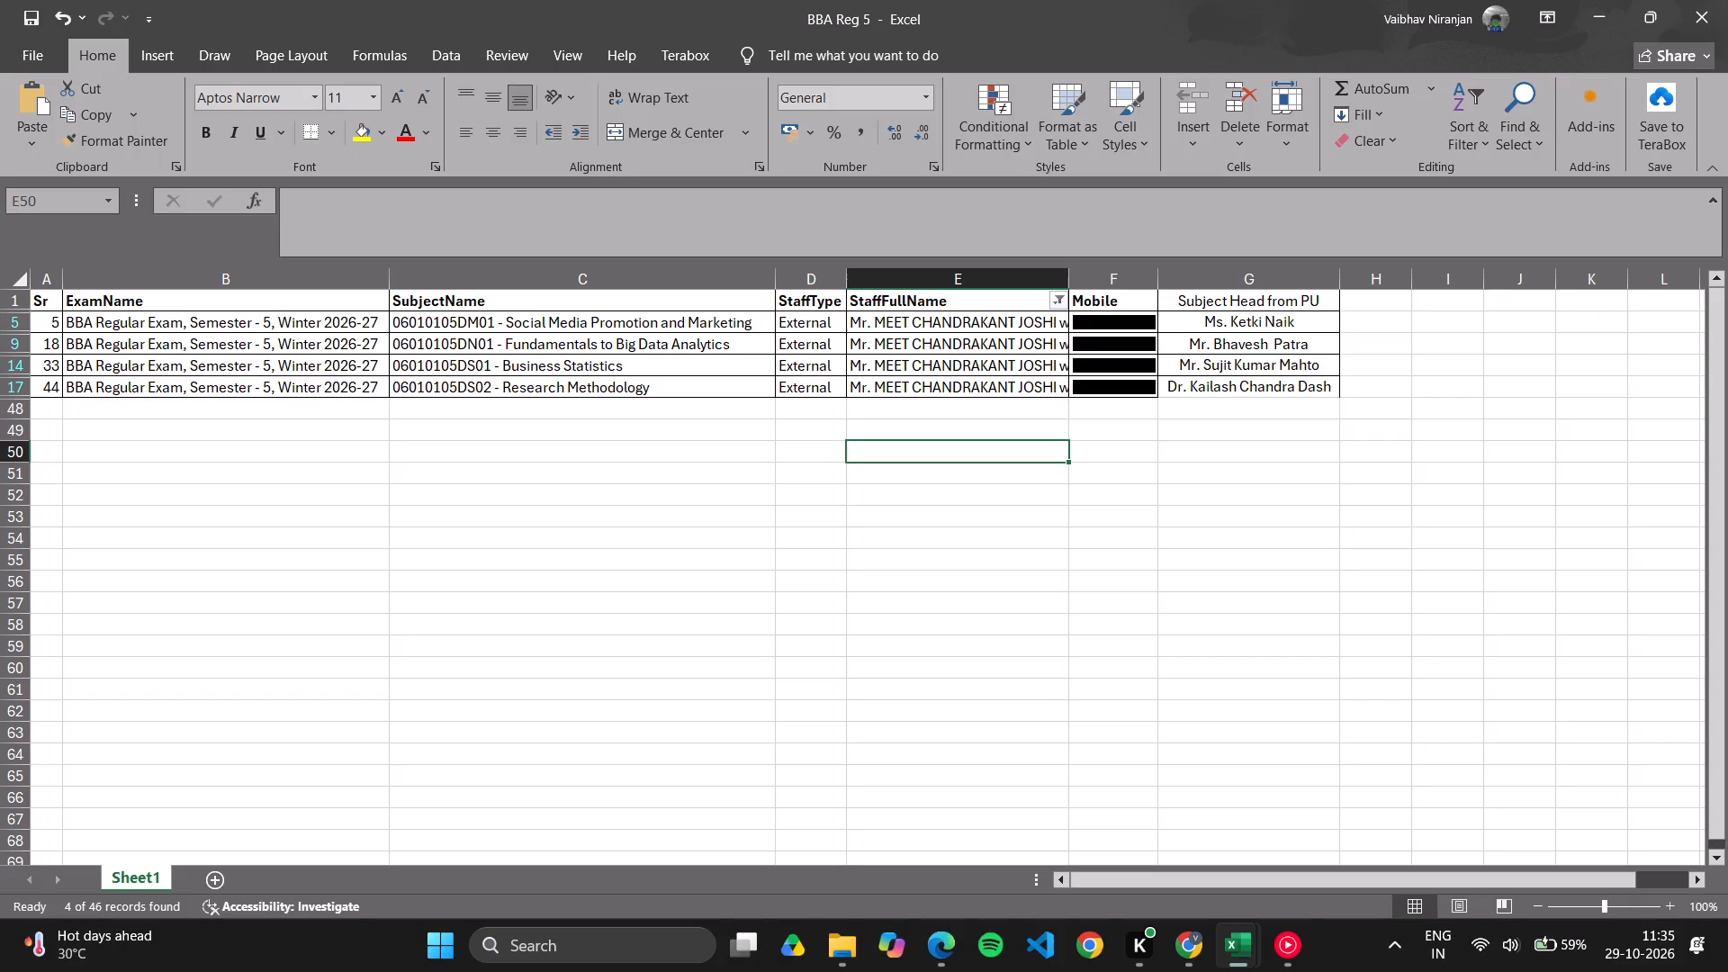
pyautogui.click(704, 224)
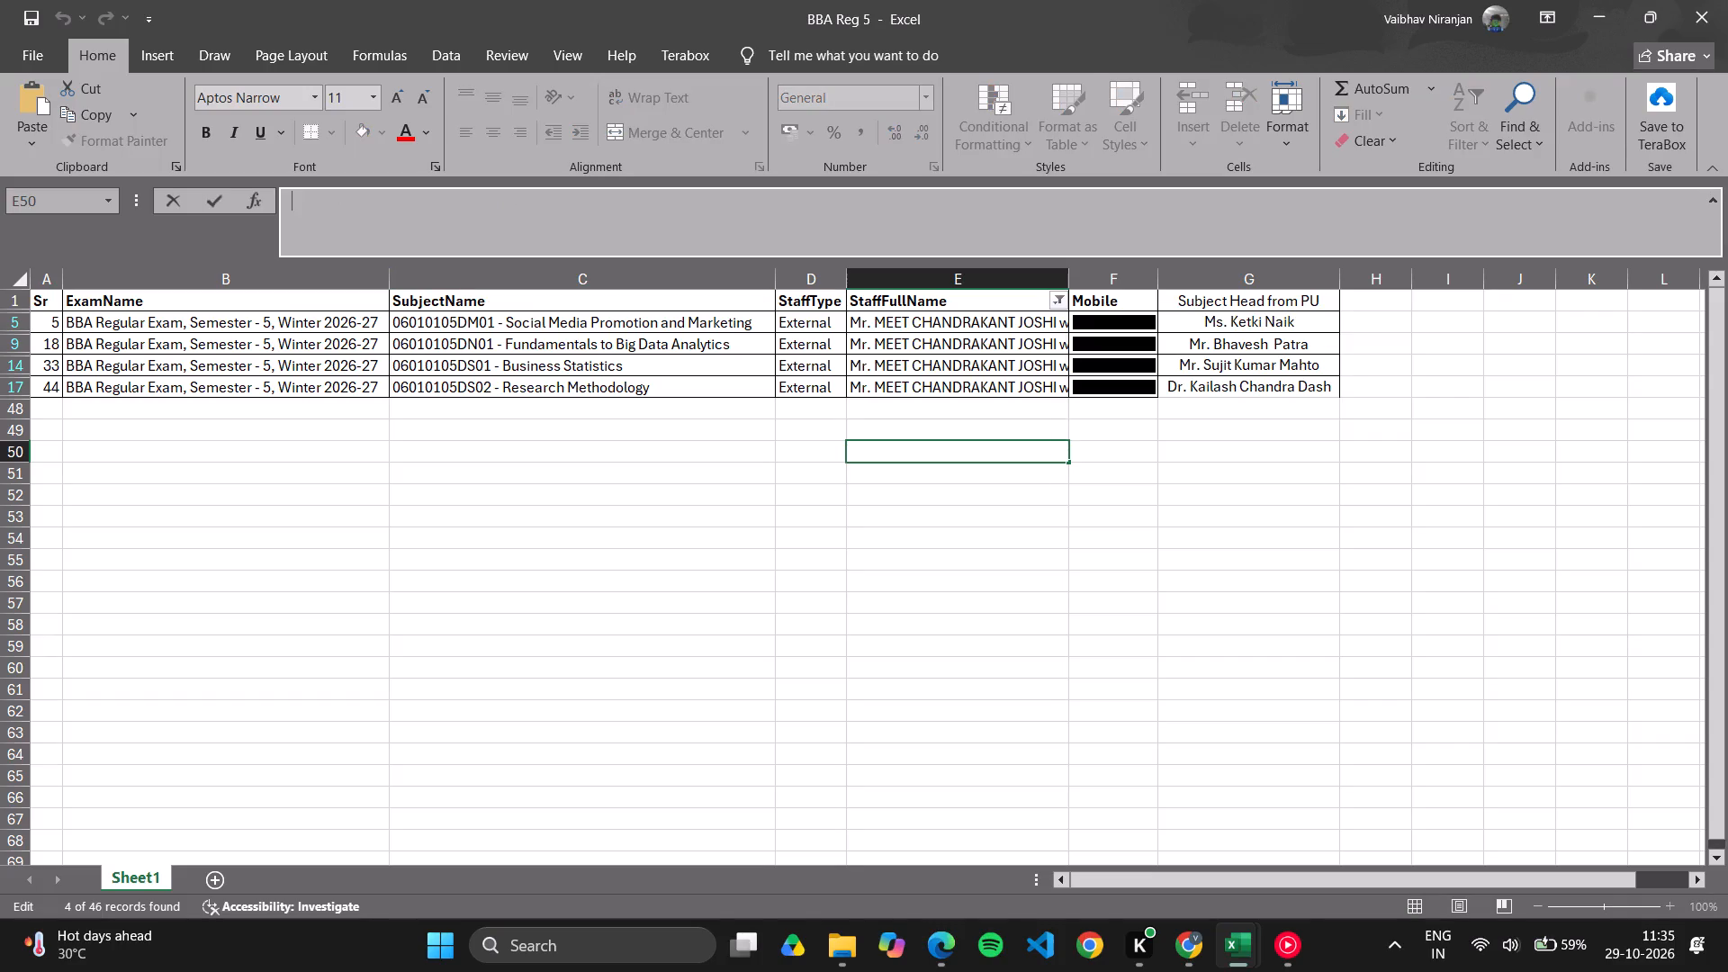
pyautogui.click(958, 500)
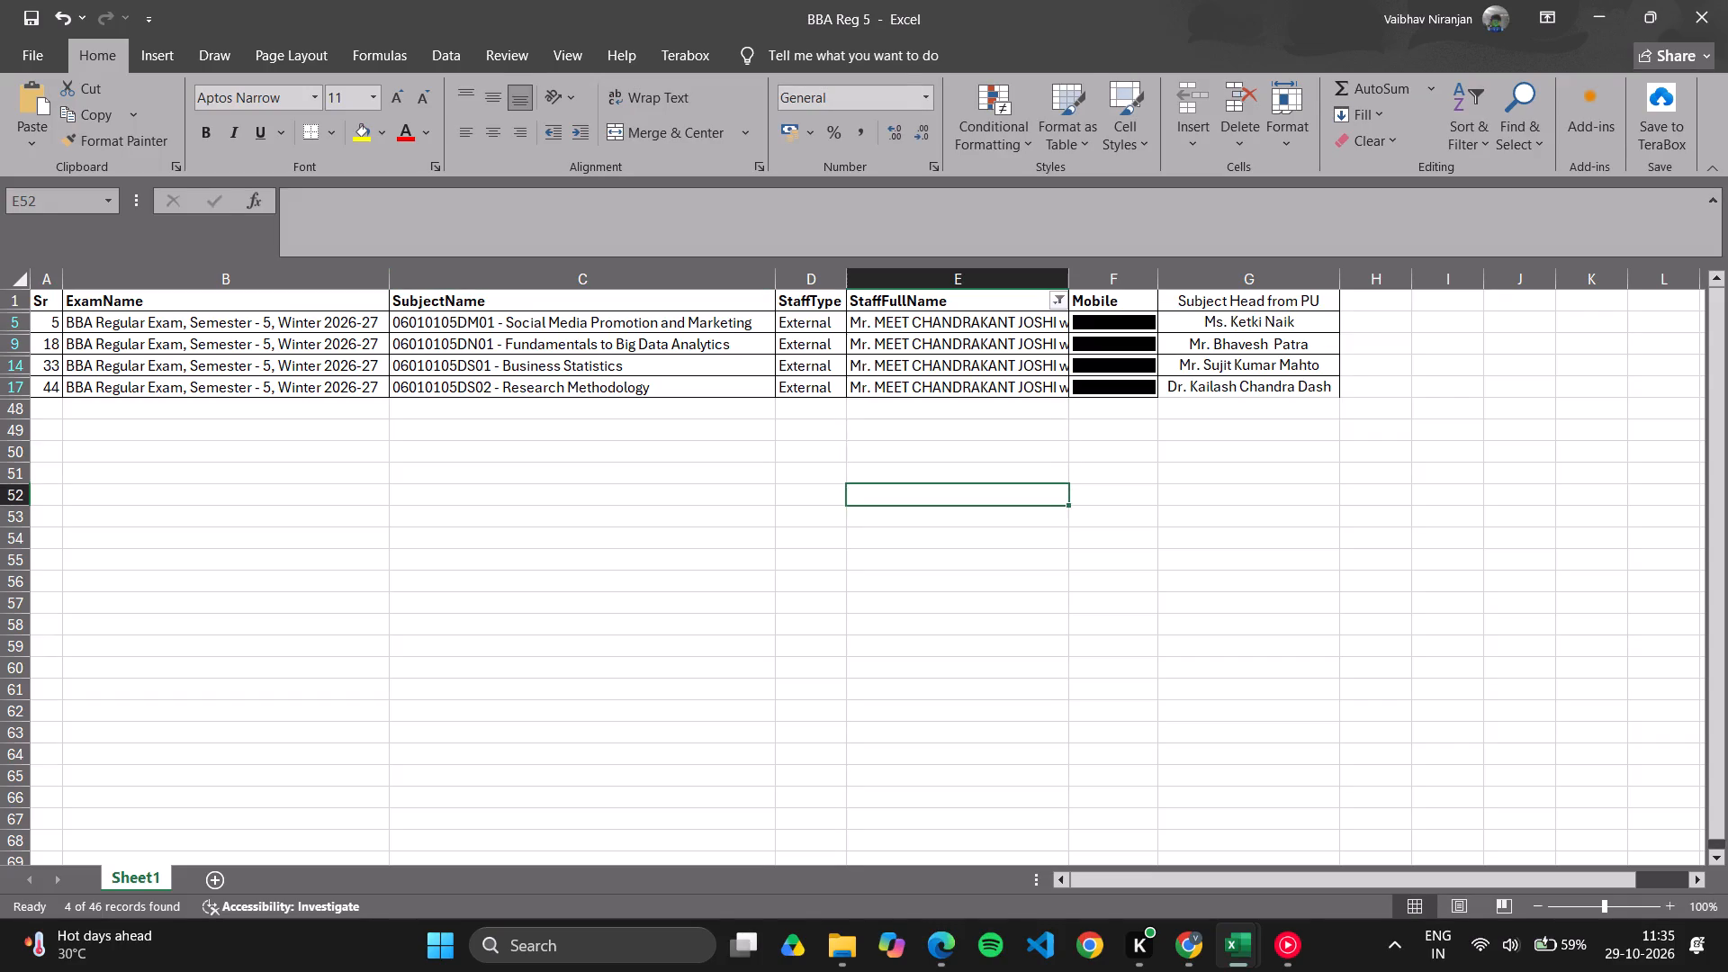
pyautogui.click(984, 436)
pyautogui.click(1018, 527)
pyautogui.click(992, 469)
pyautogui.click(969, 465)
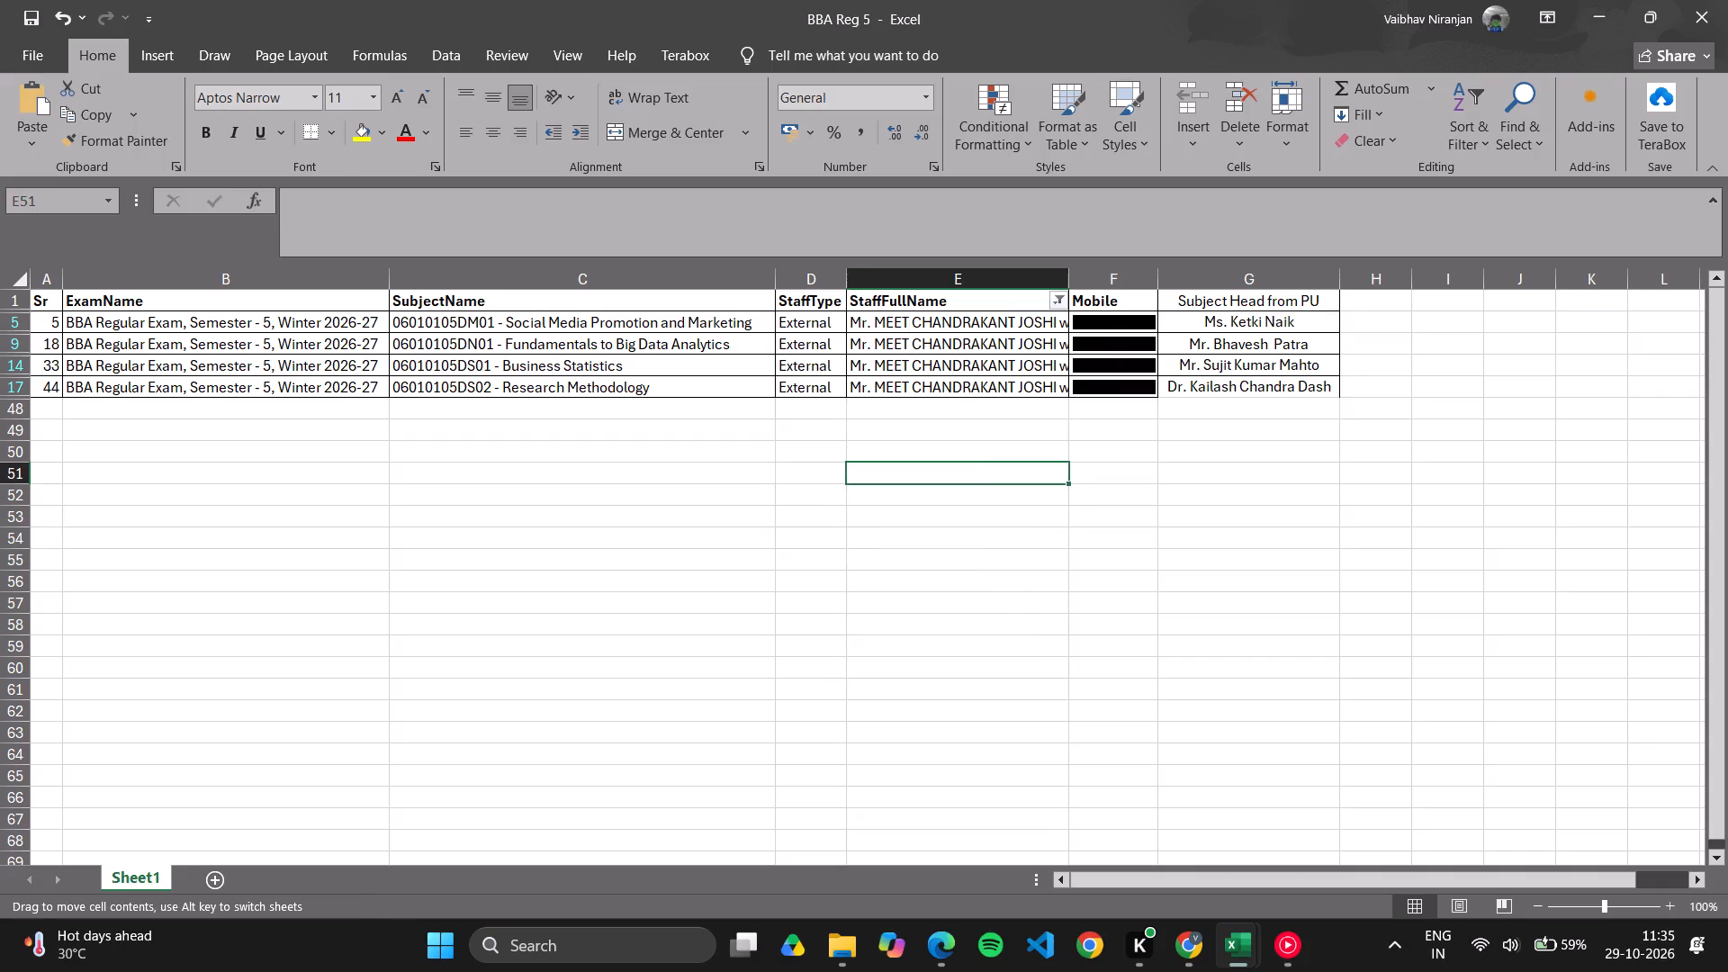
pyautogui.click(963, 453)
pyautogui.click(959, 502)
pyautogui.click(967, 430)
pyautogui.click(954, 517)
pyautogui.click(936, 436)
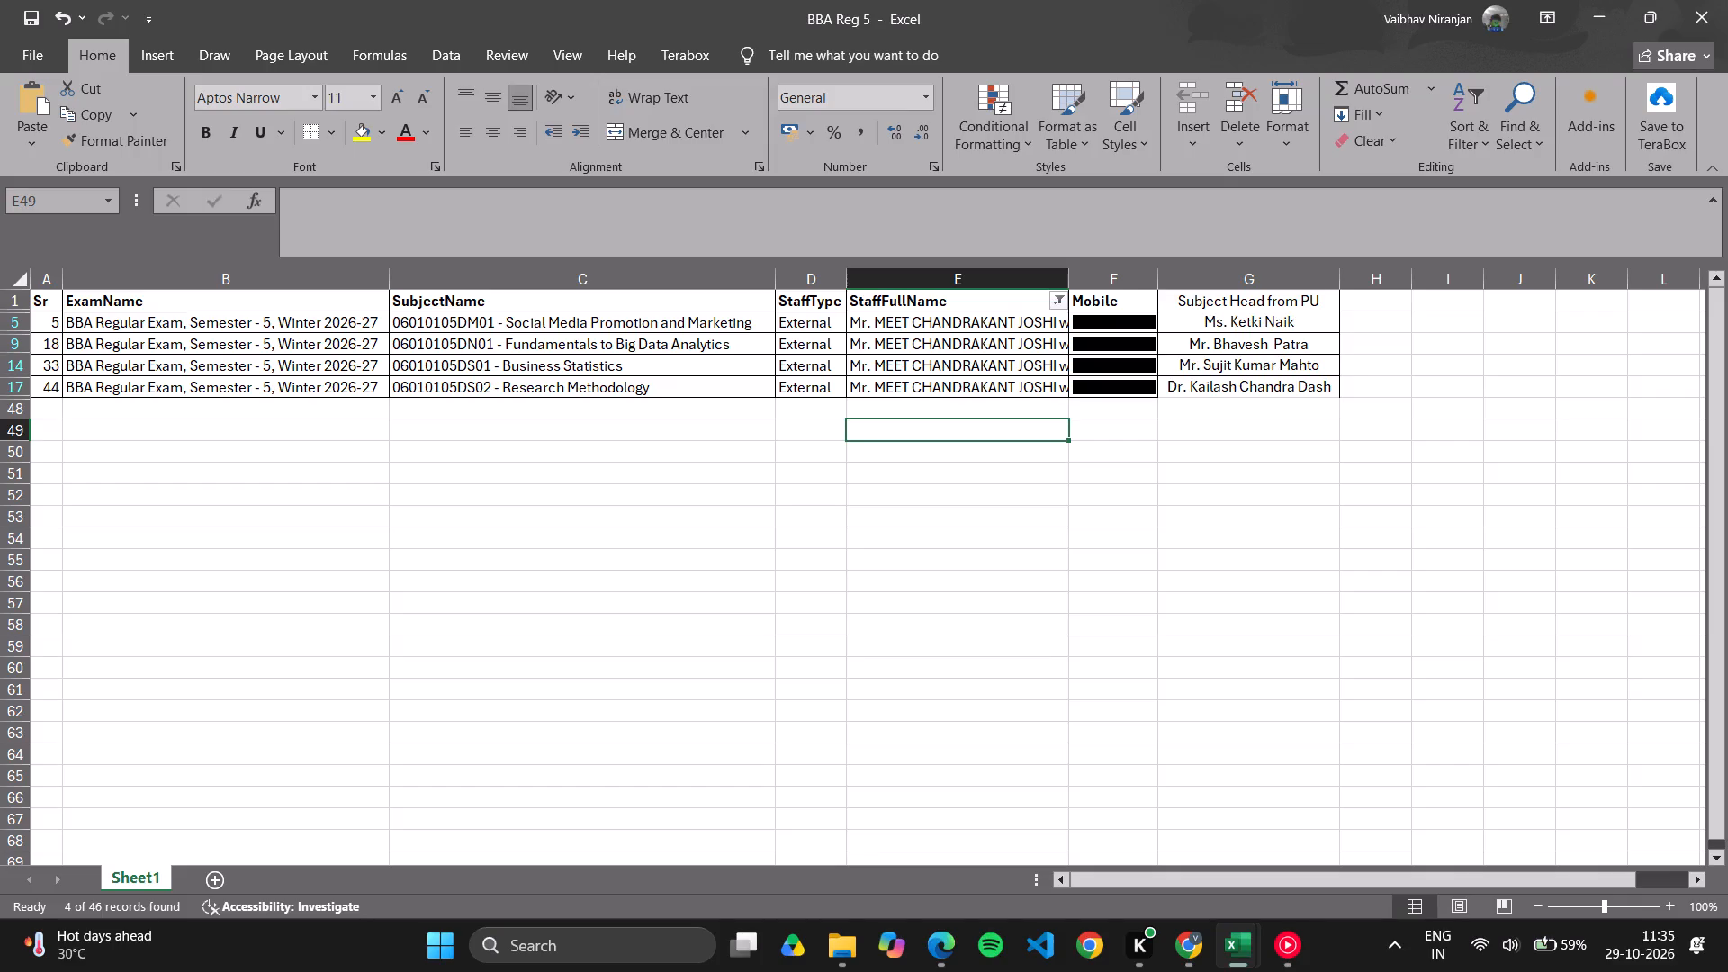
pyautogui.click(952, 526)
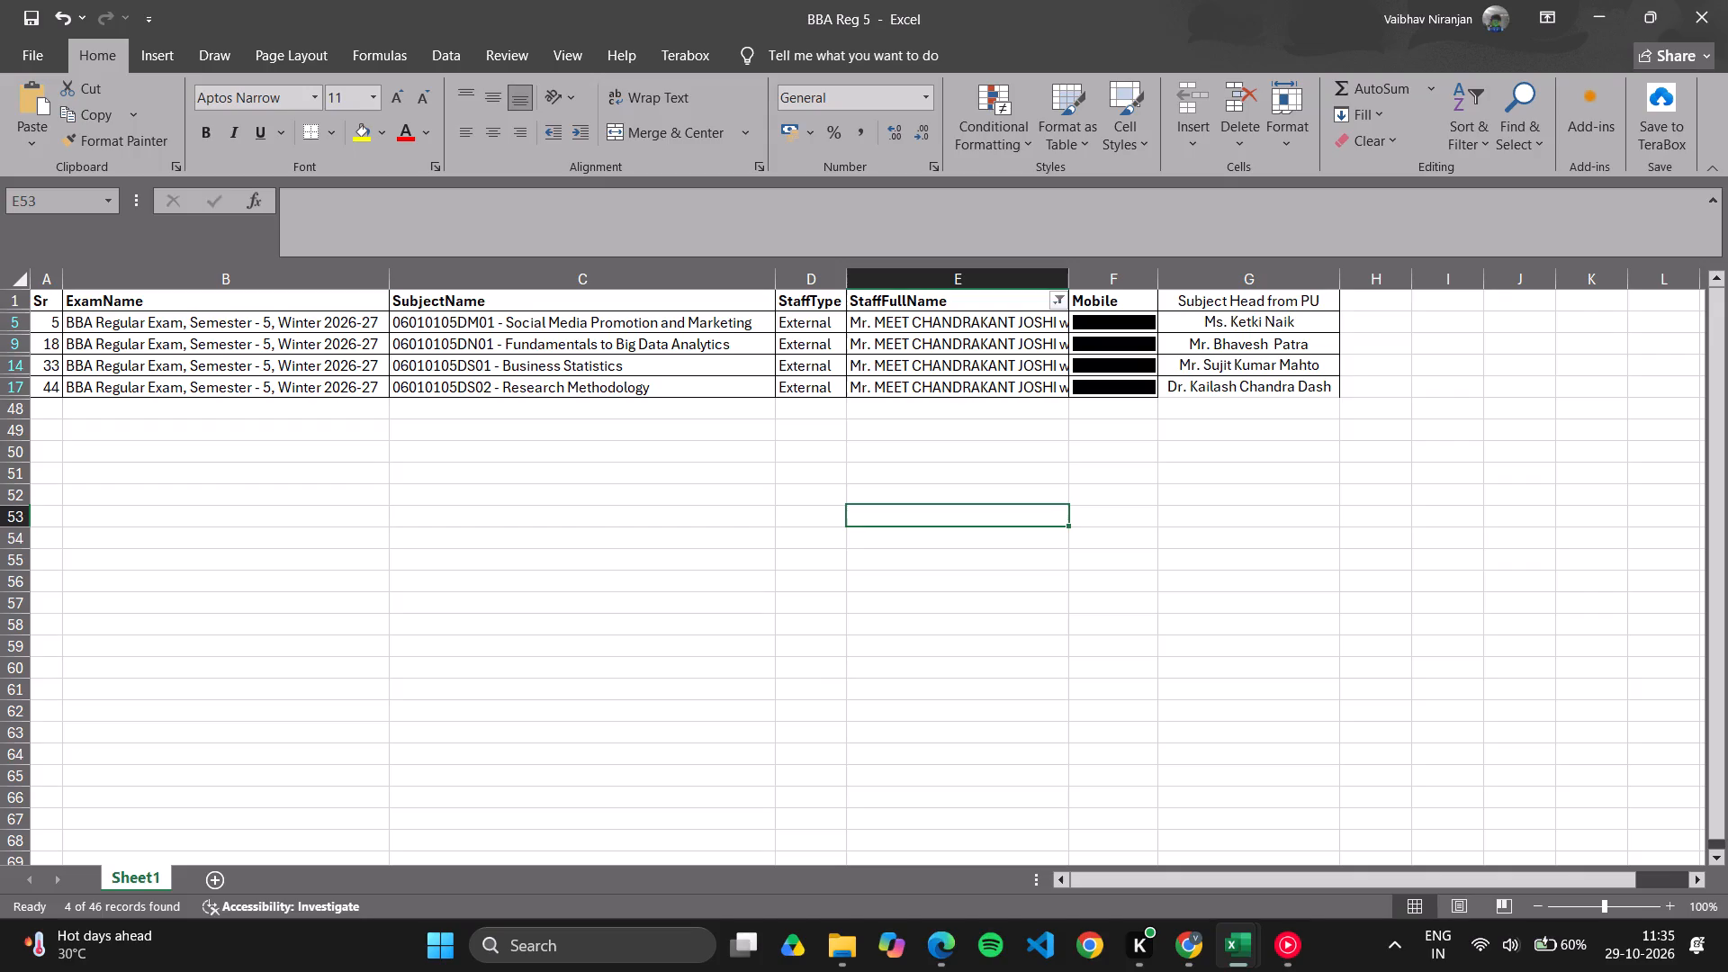
# Reset the StaffFullName filter to select all staff entries.
pyautogui.click(1059, 296)
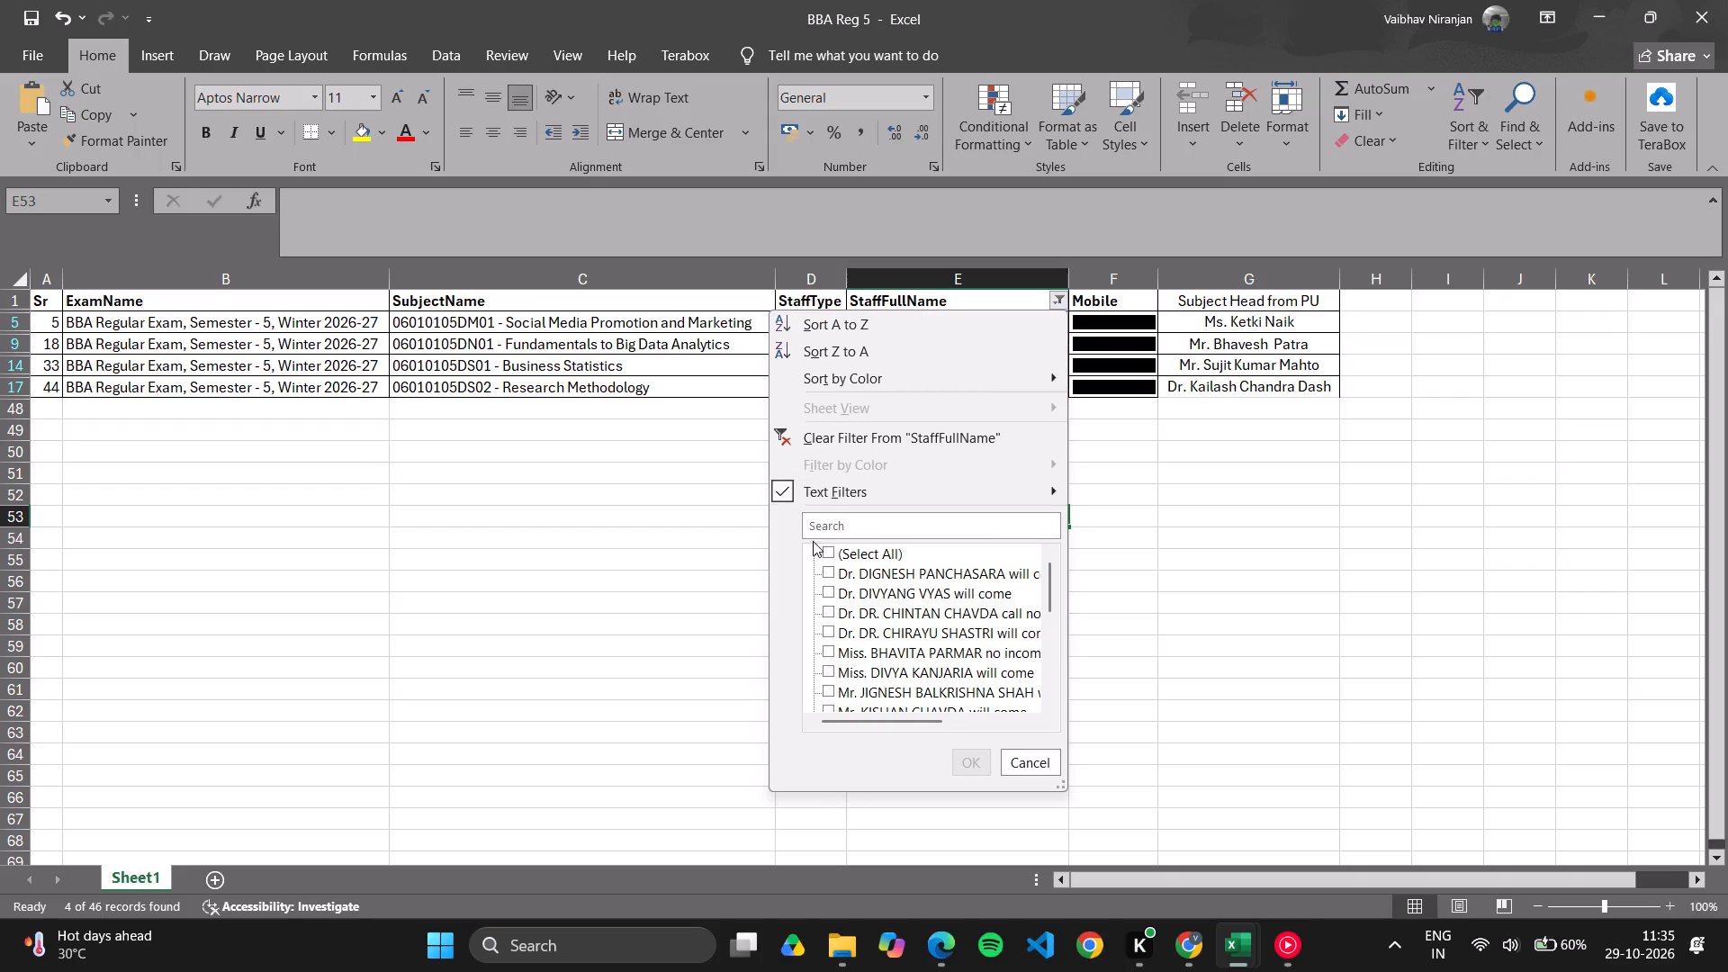
pyautogui.click(826, 546)
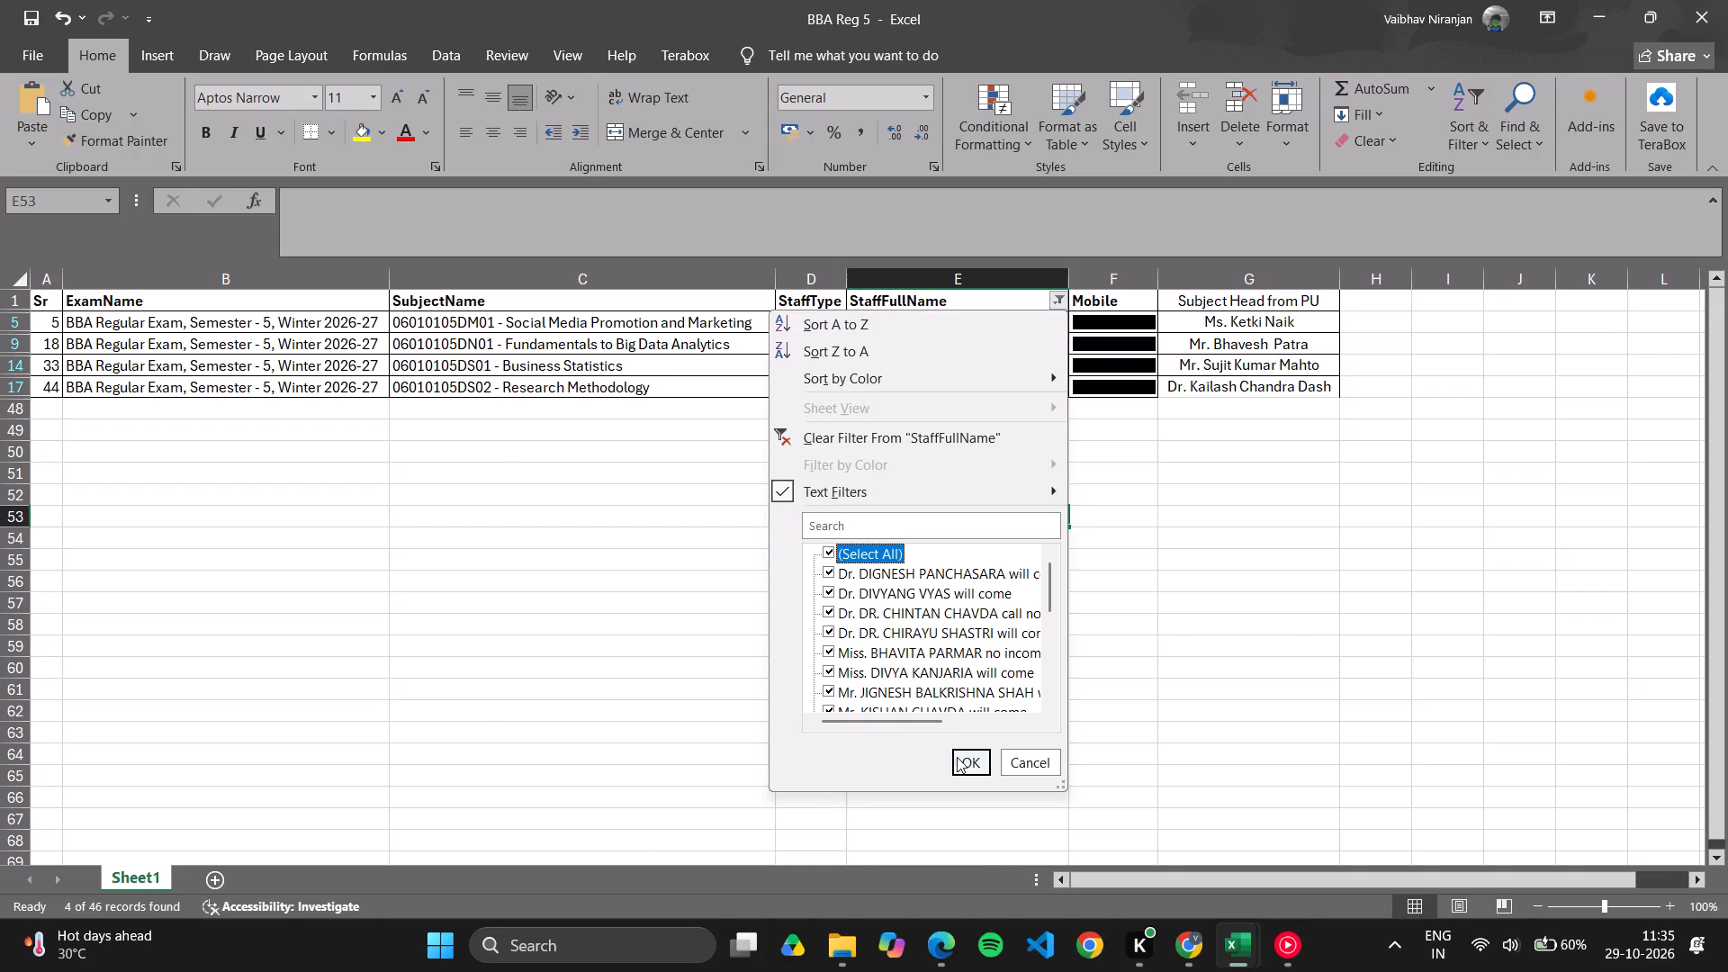
pyautogui.click(960, 758)
# Autofit the width of the StaffFullName column so the full names and remarks fit.
pyautogui.scroll(4, 914, 679)
pyautogui.scroll(-17, 914, 679)
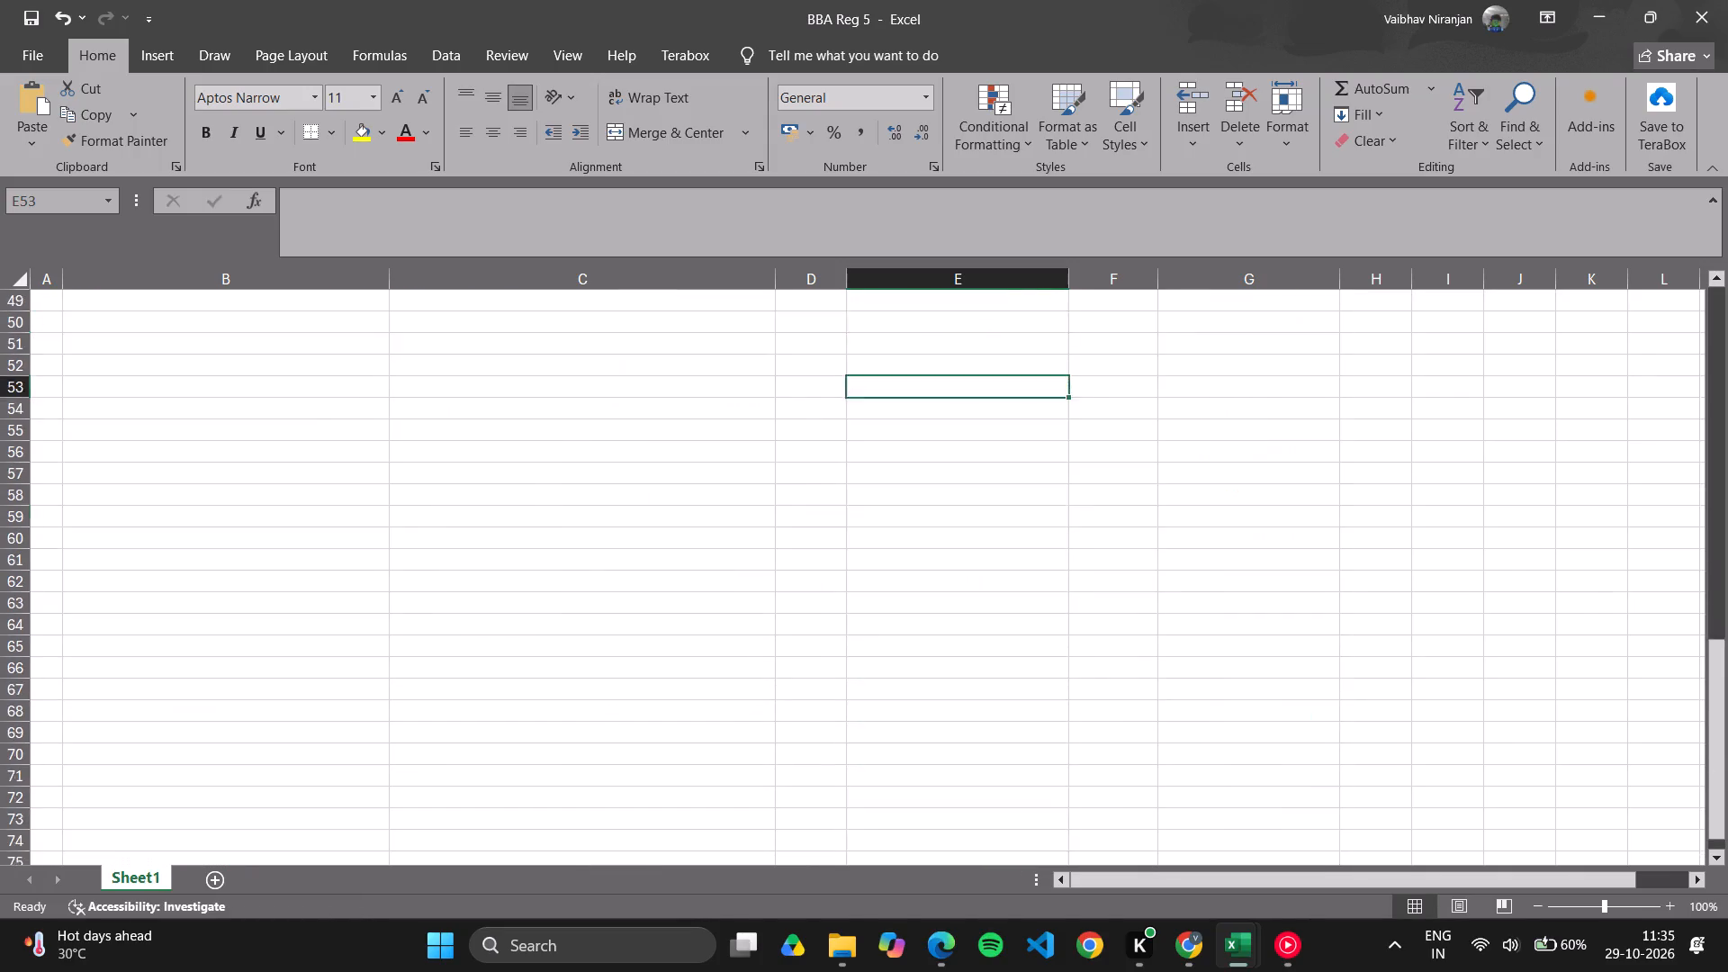
pyautogui.scroll(6, 914, 680)
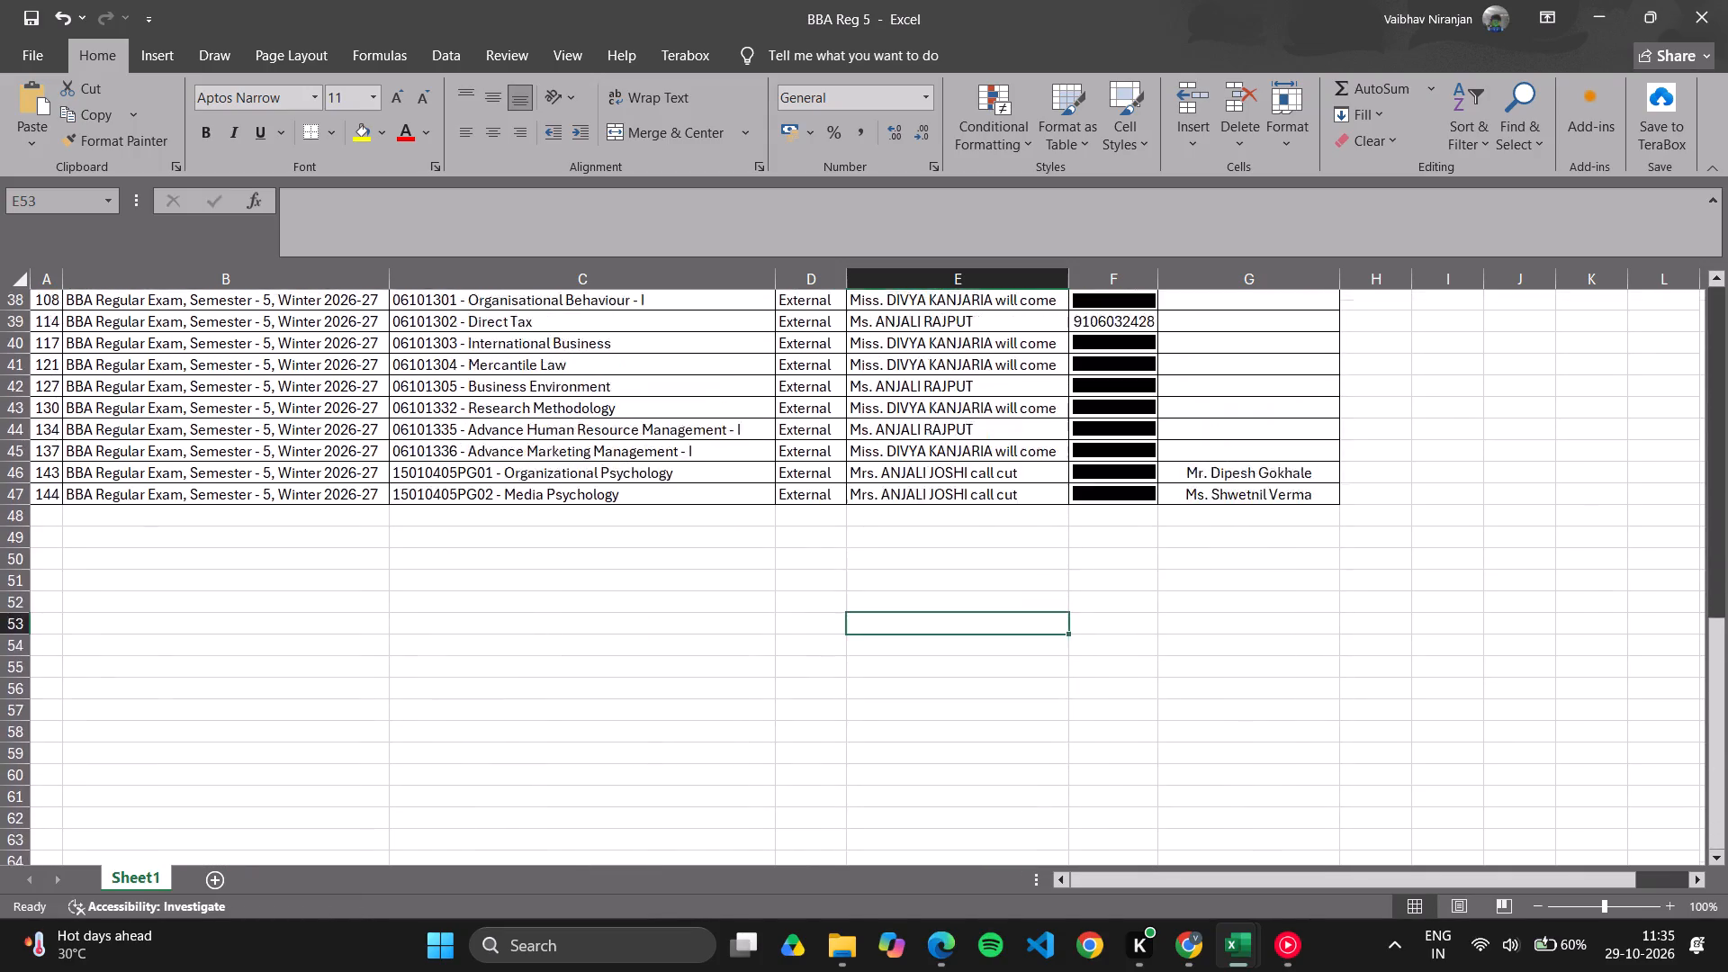
pyautogui.scroll(11, 917, 679)
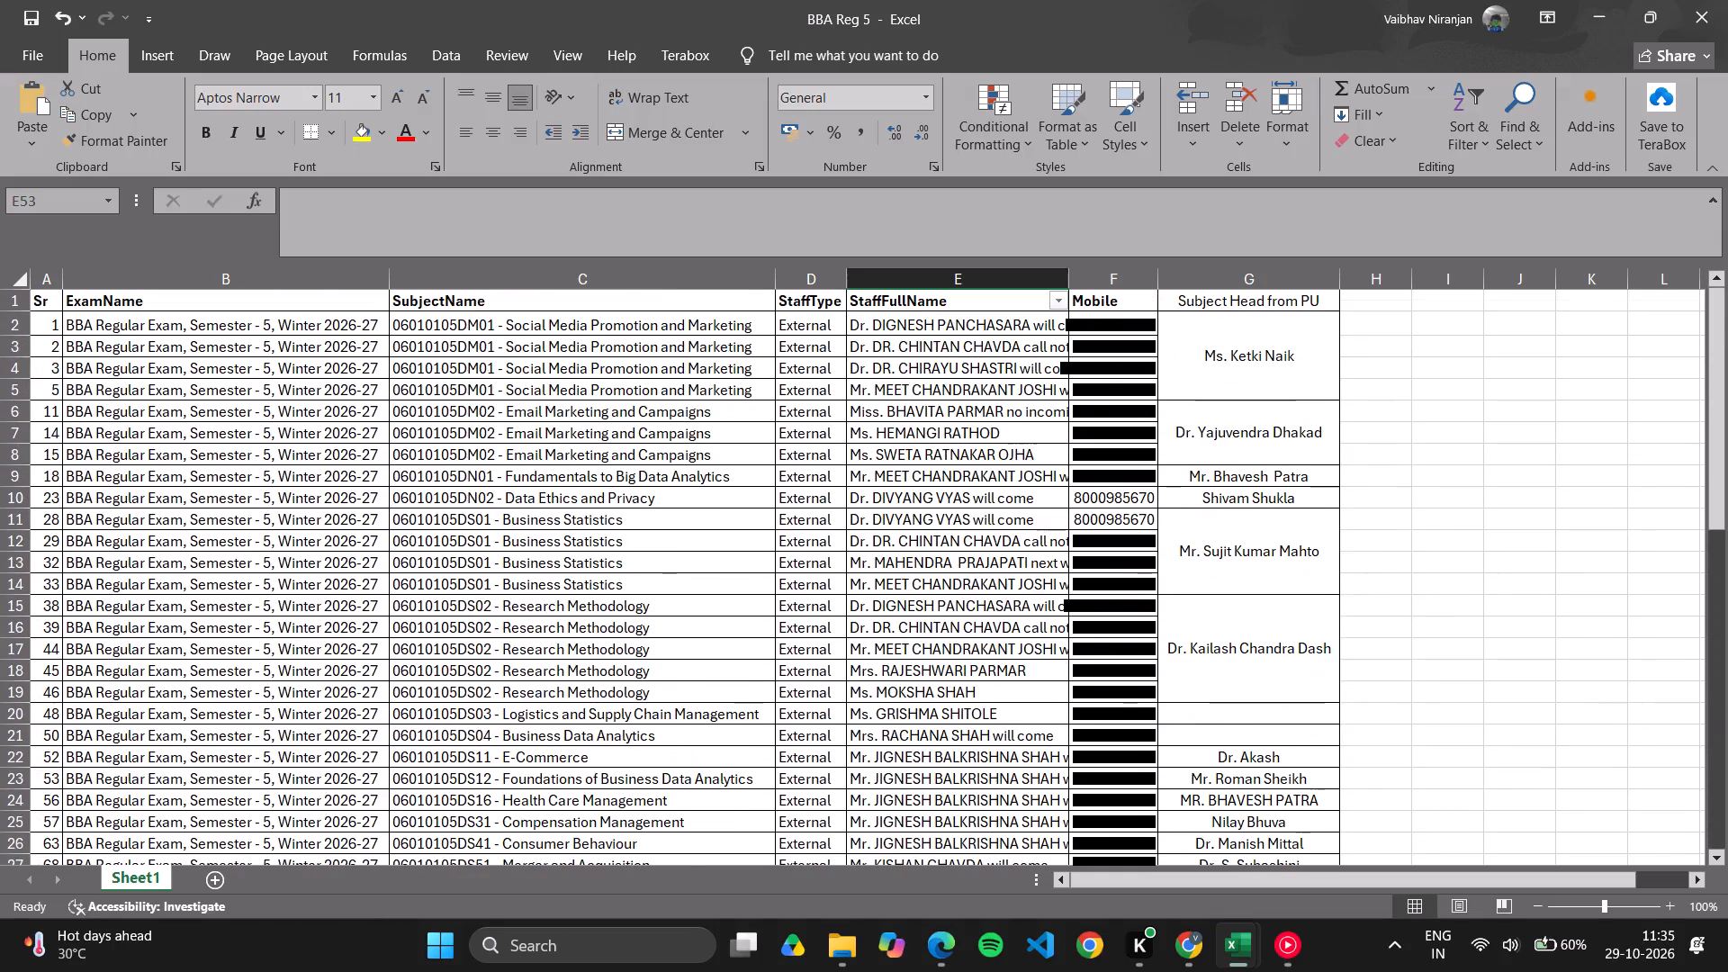
pyautogui.doubleClick(1068, 277)
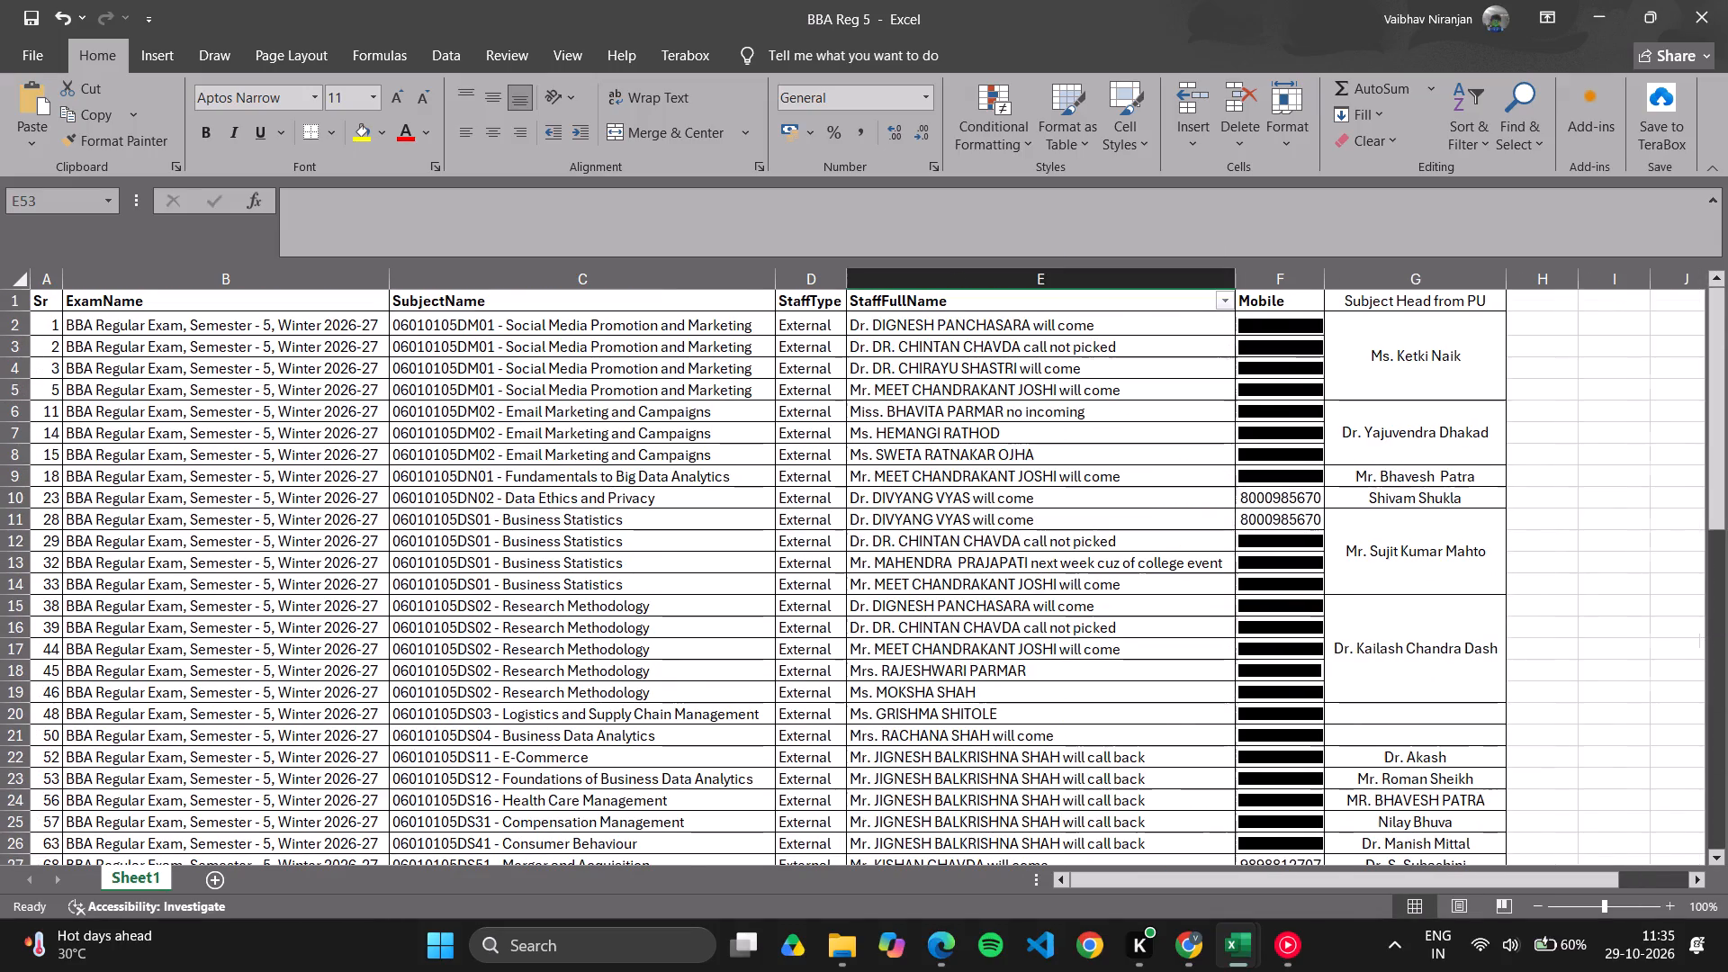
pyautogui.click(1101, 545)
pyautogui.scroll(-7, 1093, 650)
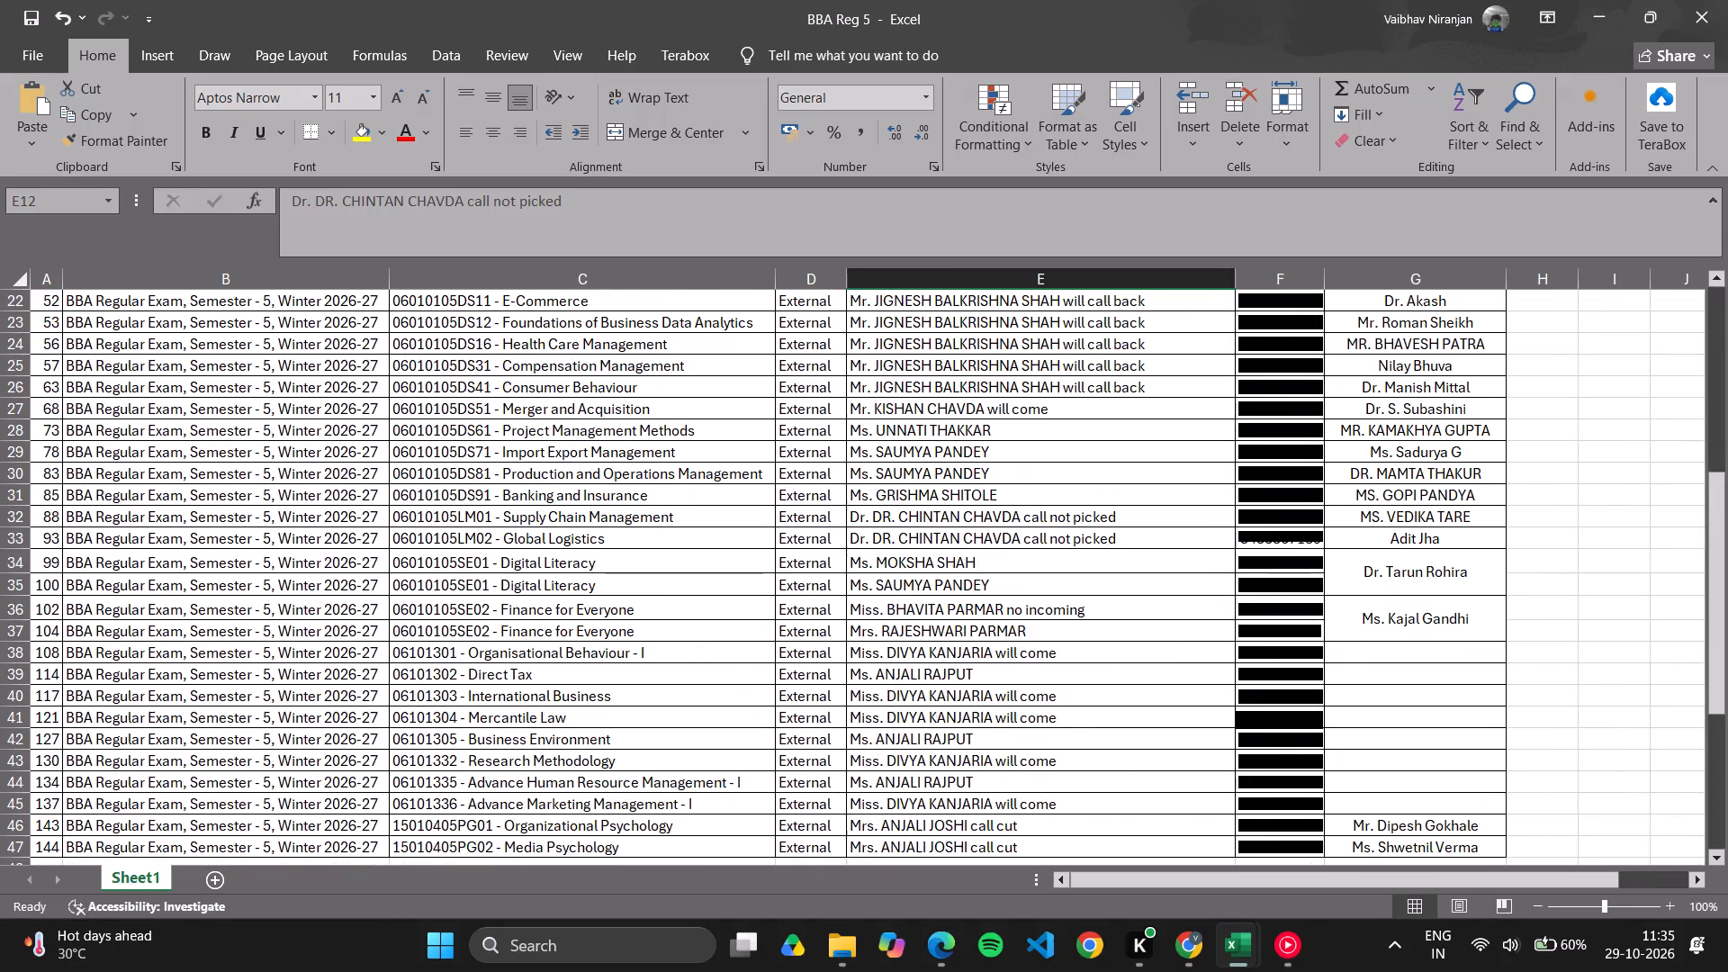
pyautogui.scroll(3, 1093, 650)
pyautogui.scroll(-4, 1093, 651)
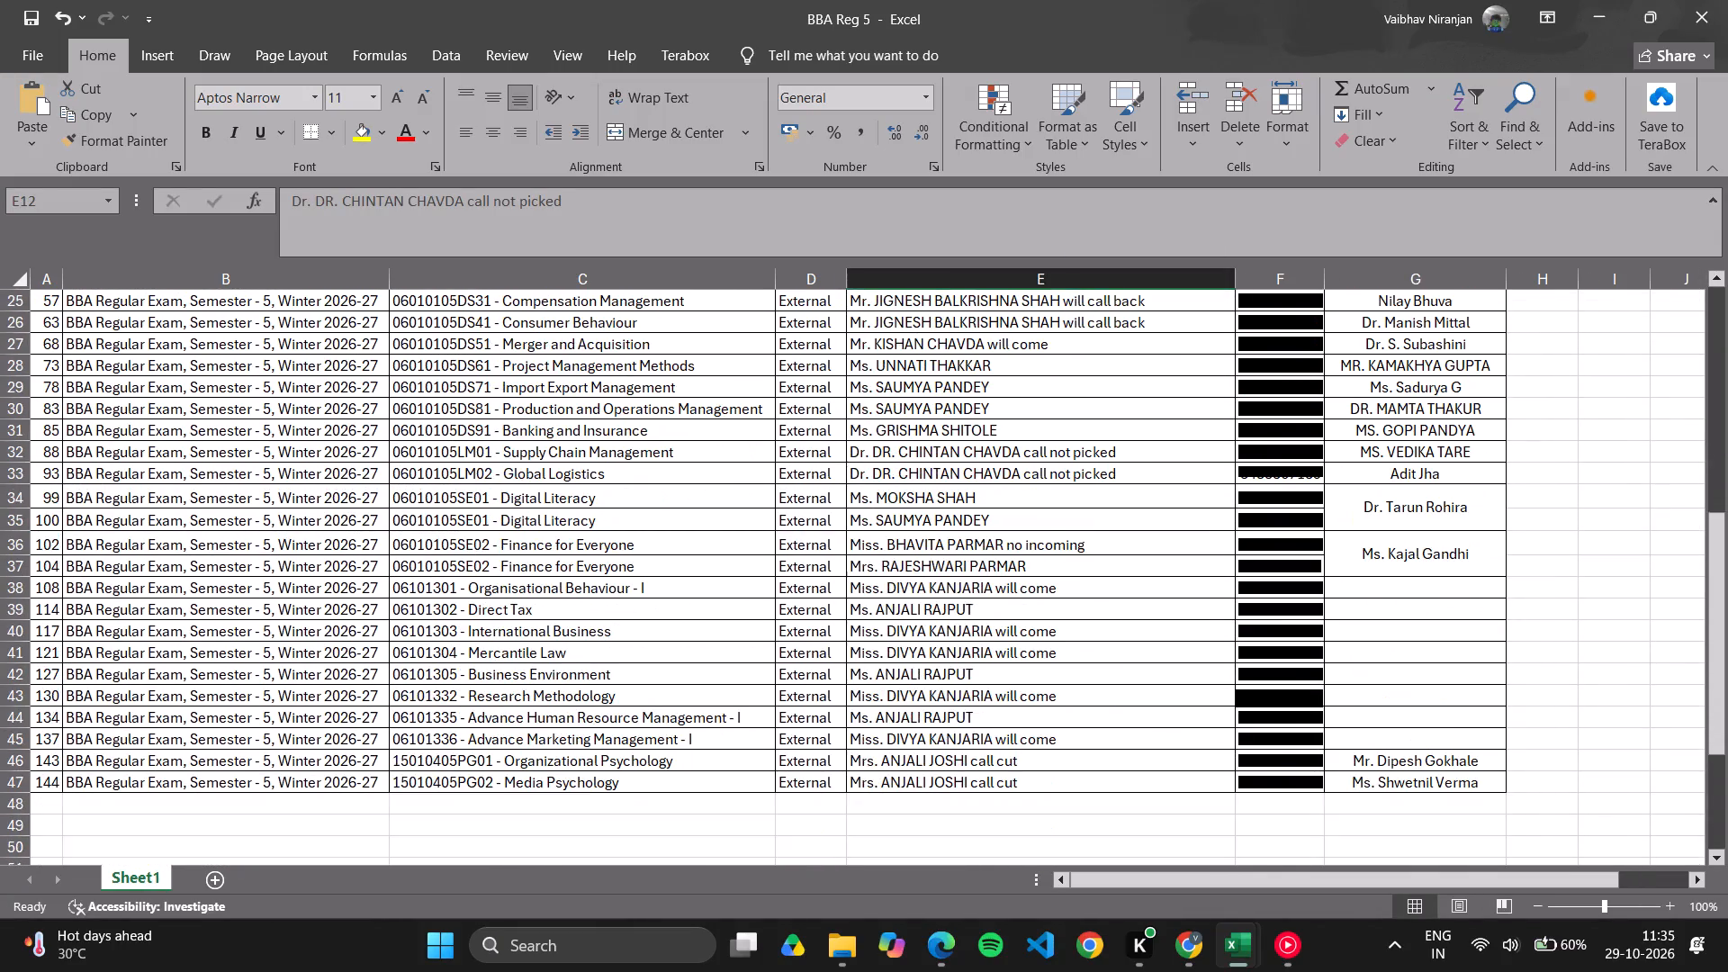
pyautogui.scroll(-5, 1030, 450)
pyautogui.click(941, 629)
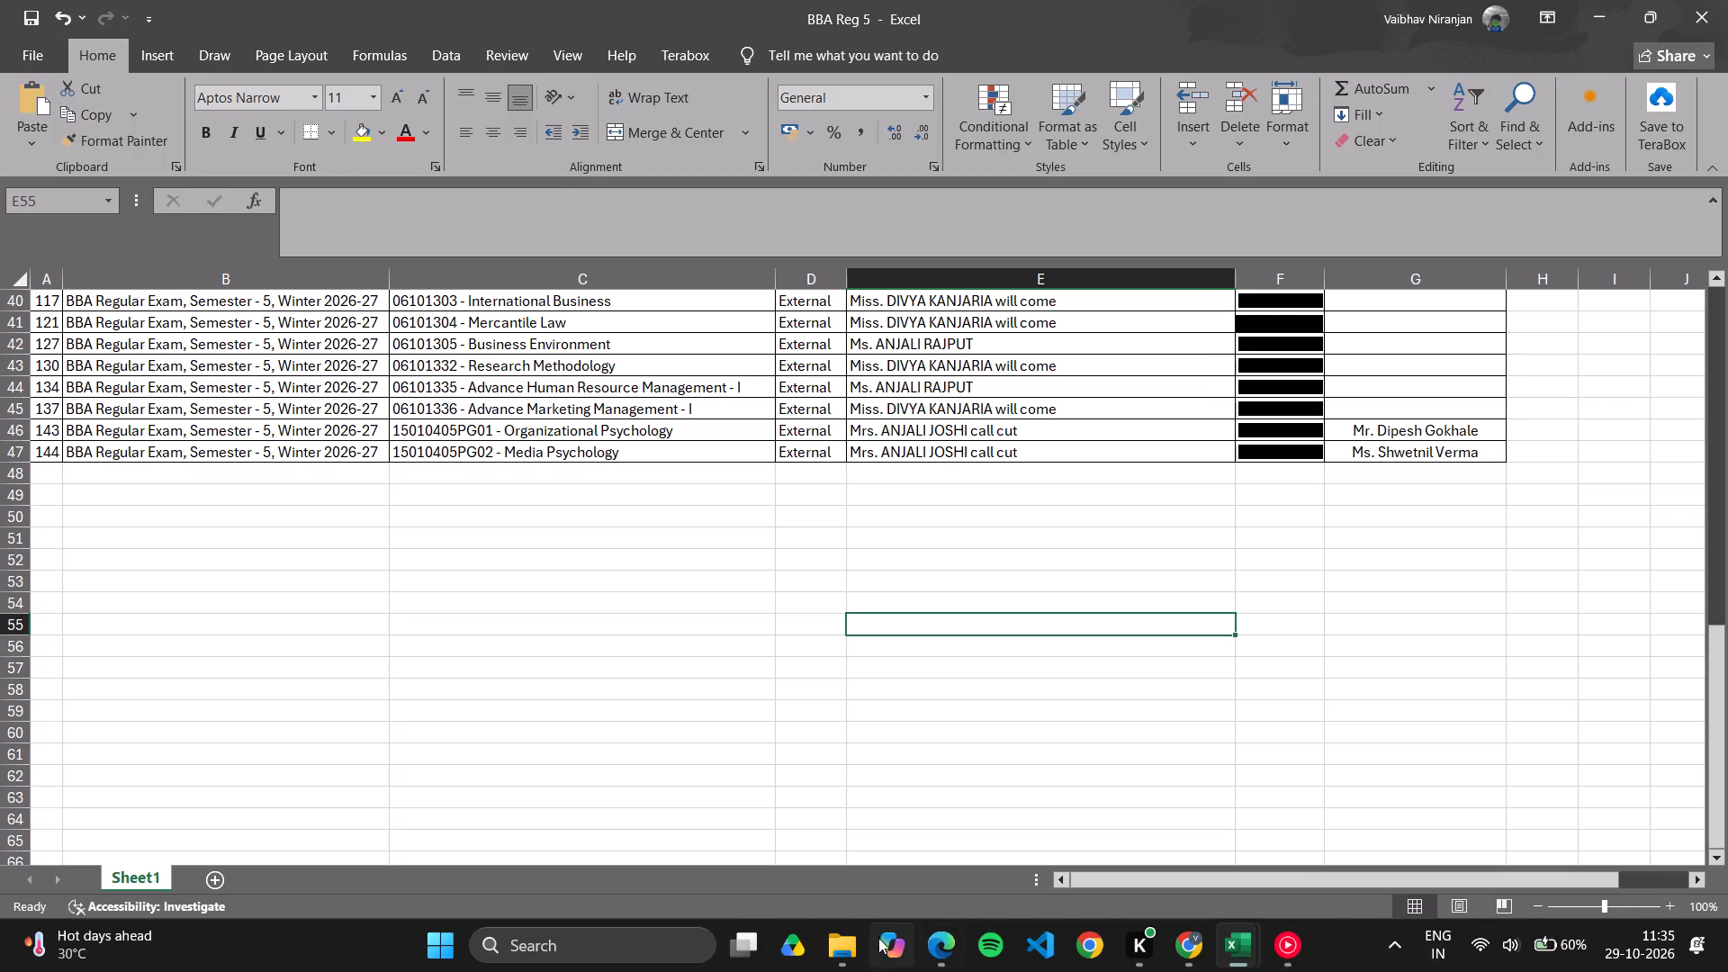
# Switch to File Explorer, open the "BBA Hon 5- External Faculties List" workbook from attachments (2), and enable editing.
pyautogui.click(852, 961)
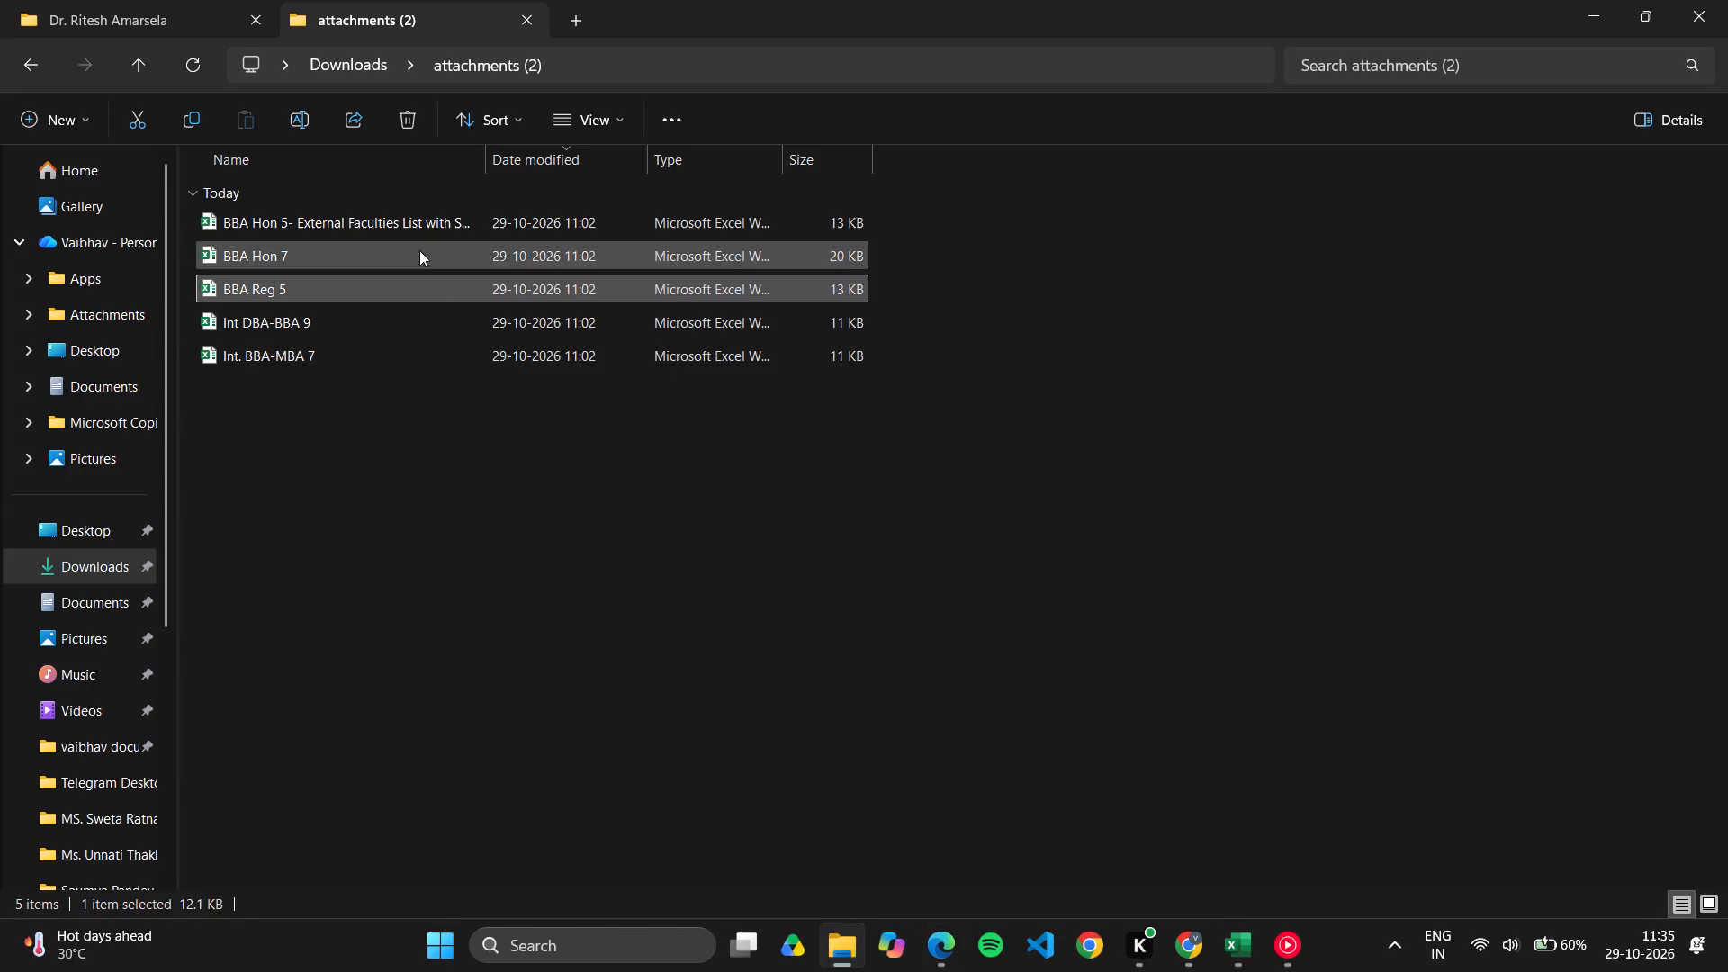
pyautogui.doubleClick(412, 224)
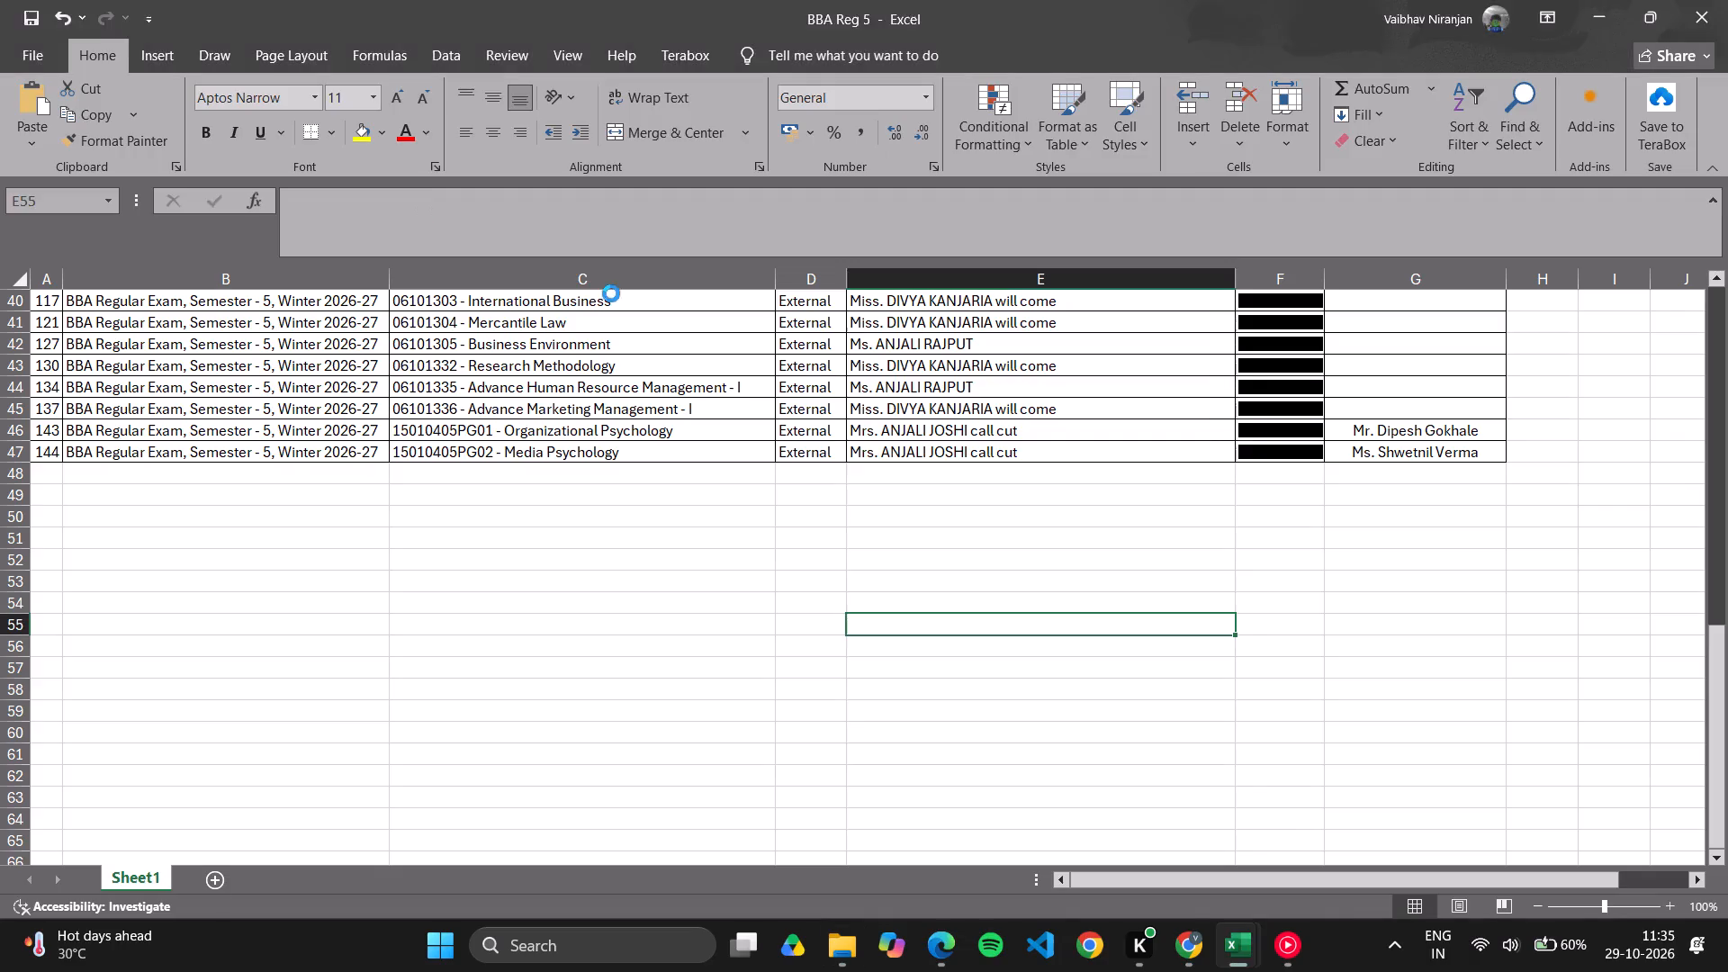
pyautogui.scroll(7, 850, 532)
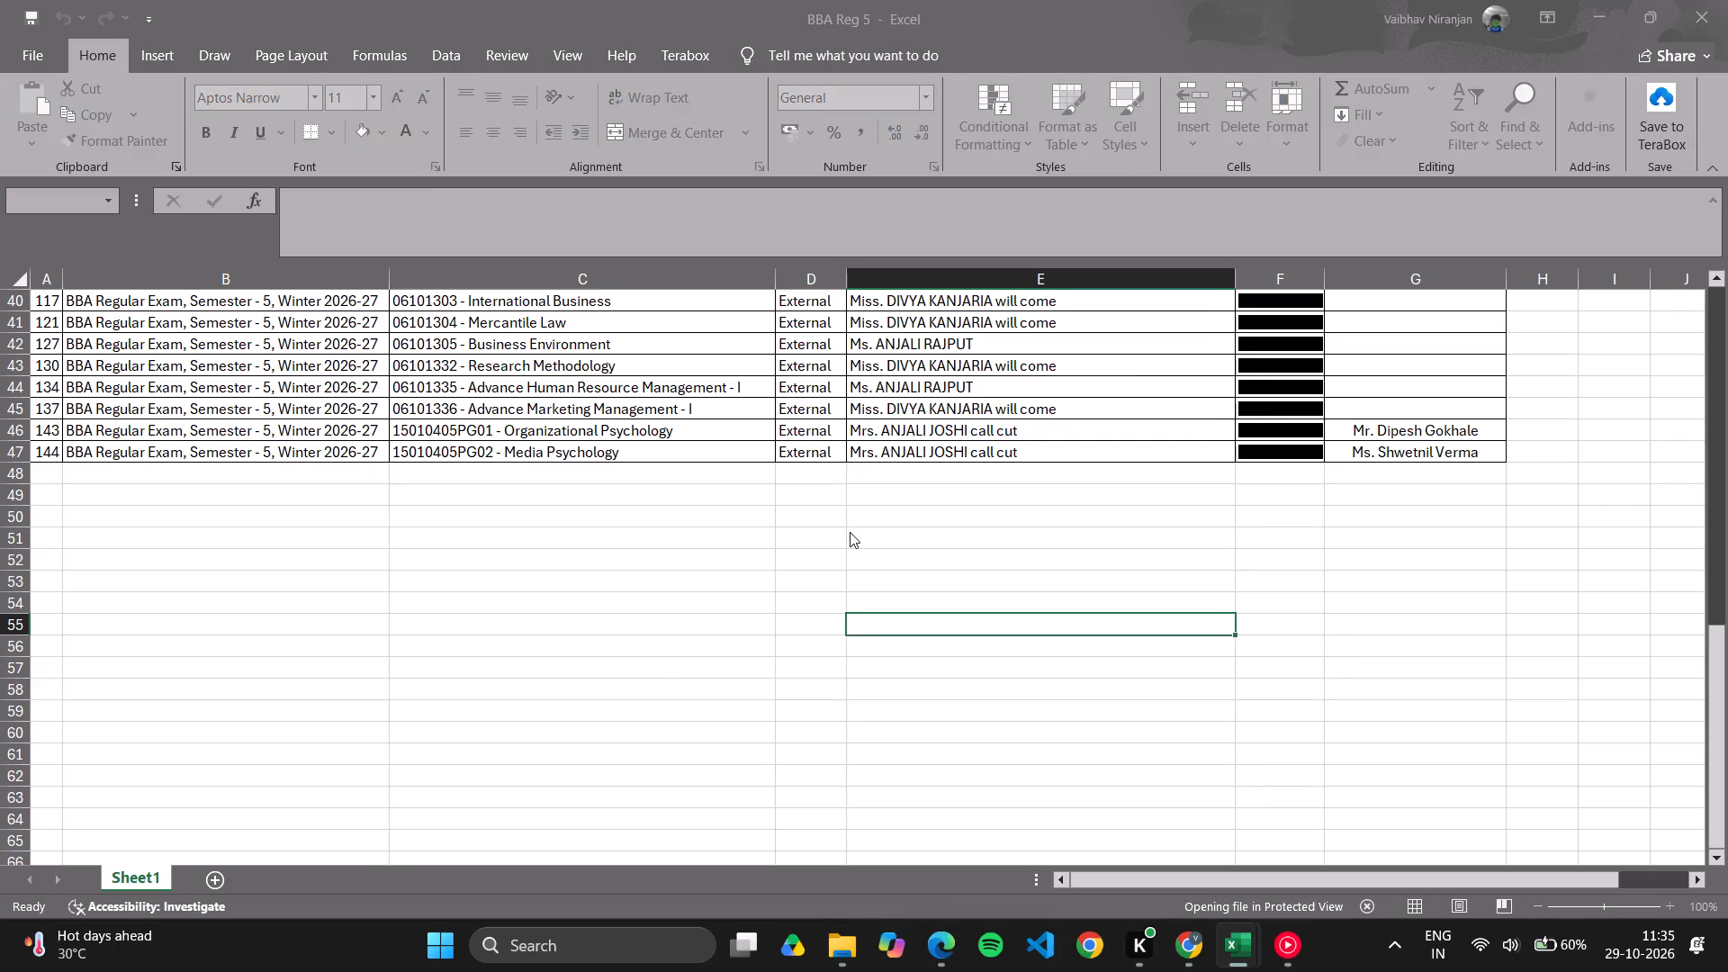
pyautogui.scroll(5, 850, 532)
pyautogui.scroll(-6, 850, 532)
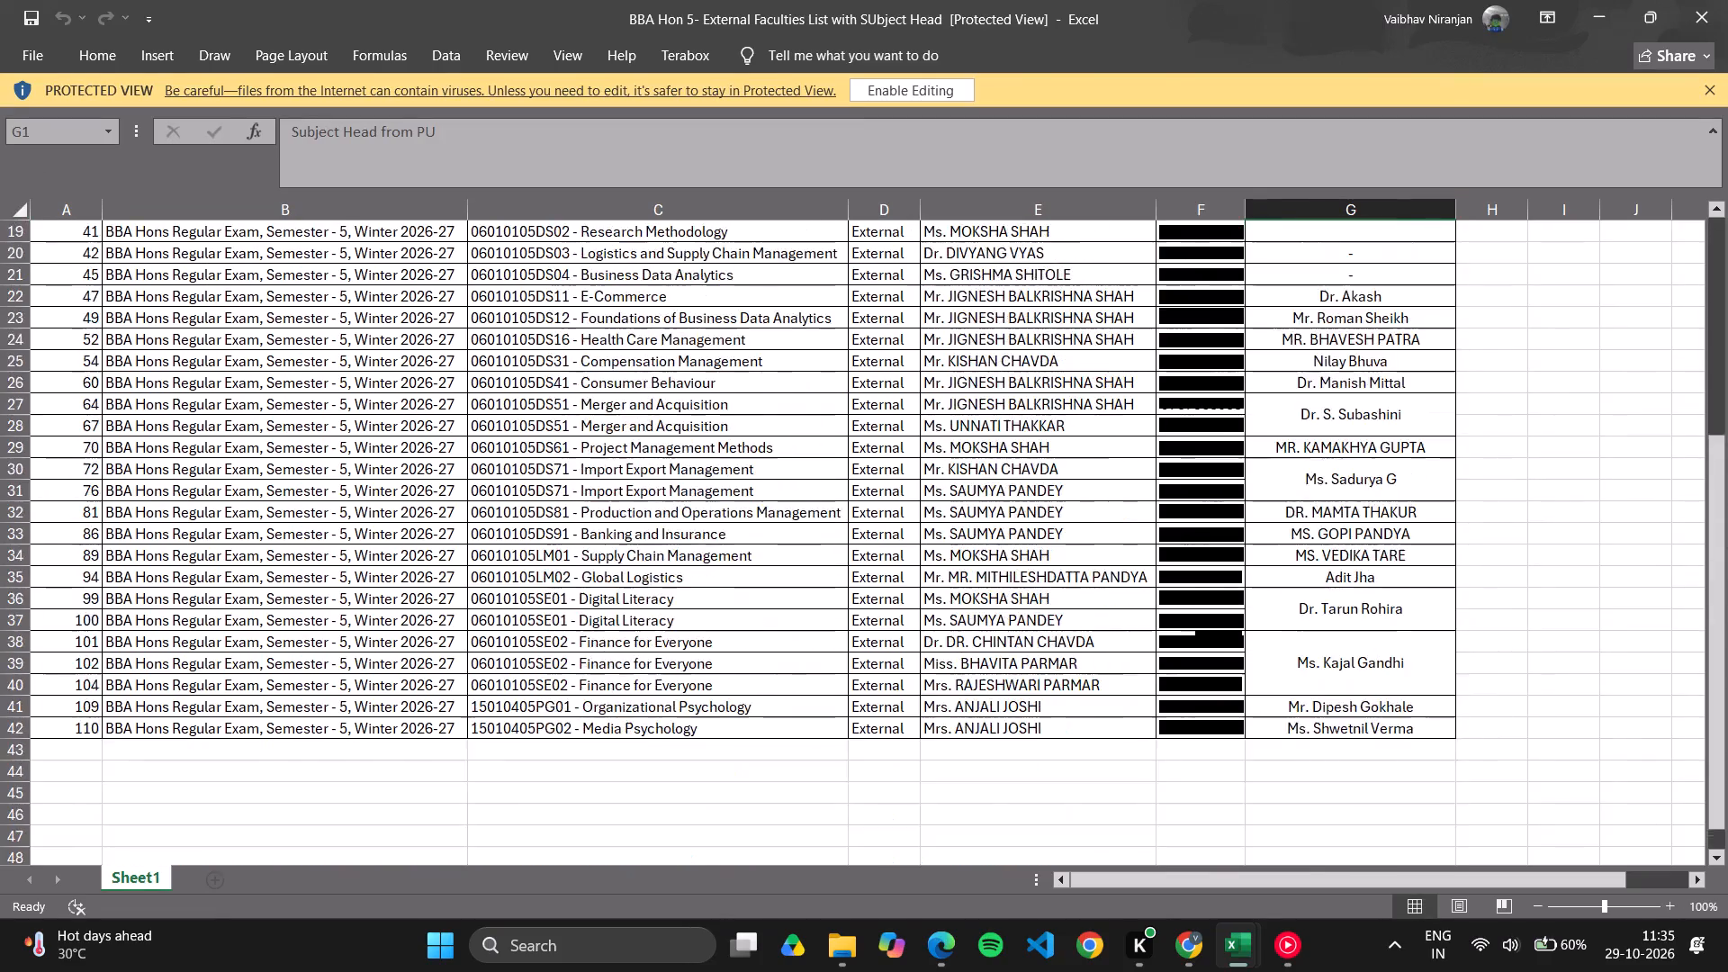
pyautogui.scroll(10, 850, 532)
pyautogui.click(904, 91)
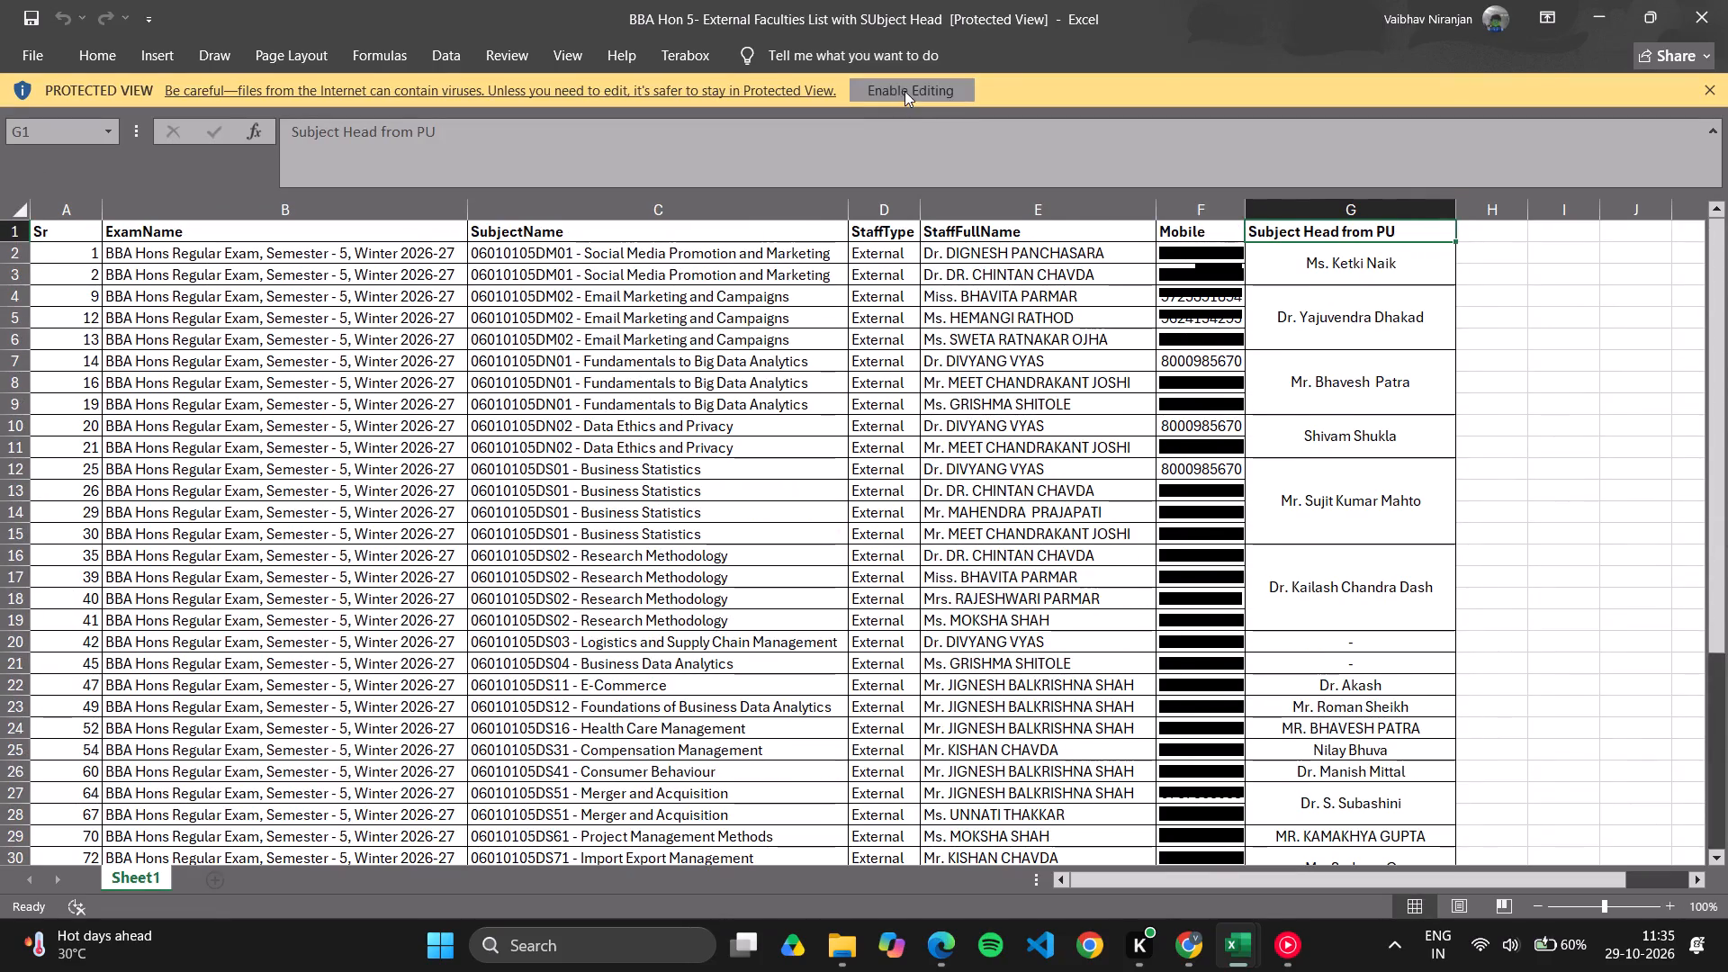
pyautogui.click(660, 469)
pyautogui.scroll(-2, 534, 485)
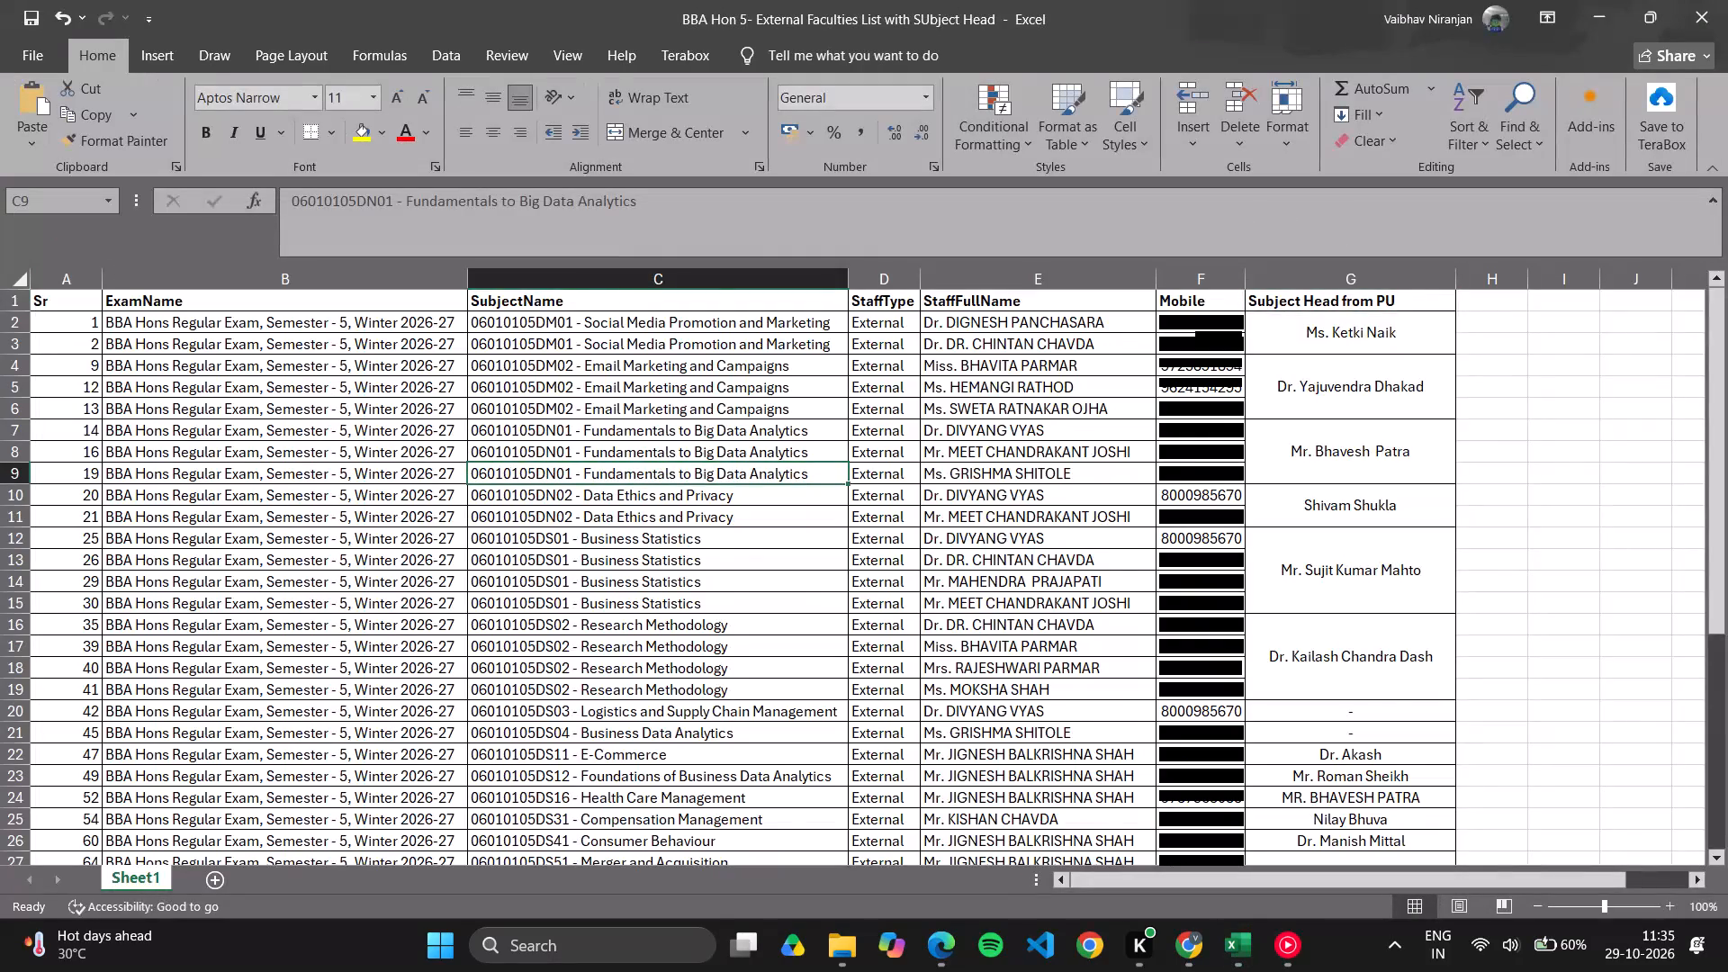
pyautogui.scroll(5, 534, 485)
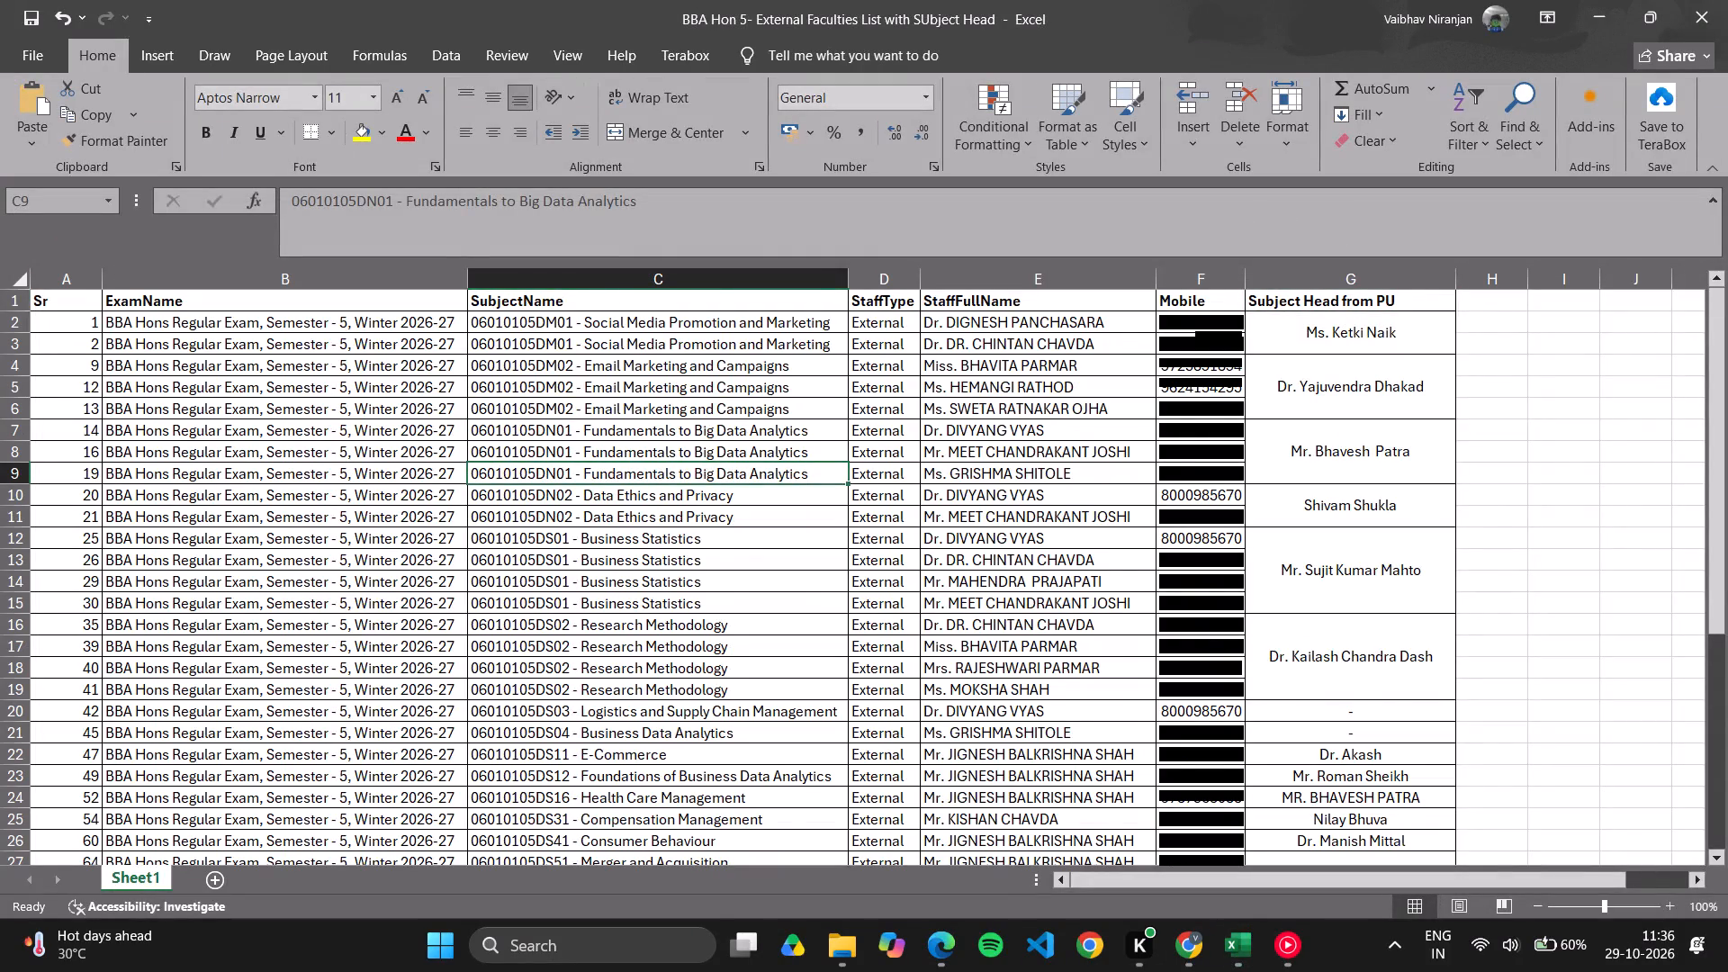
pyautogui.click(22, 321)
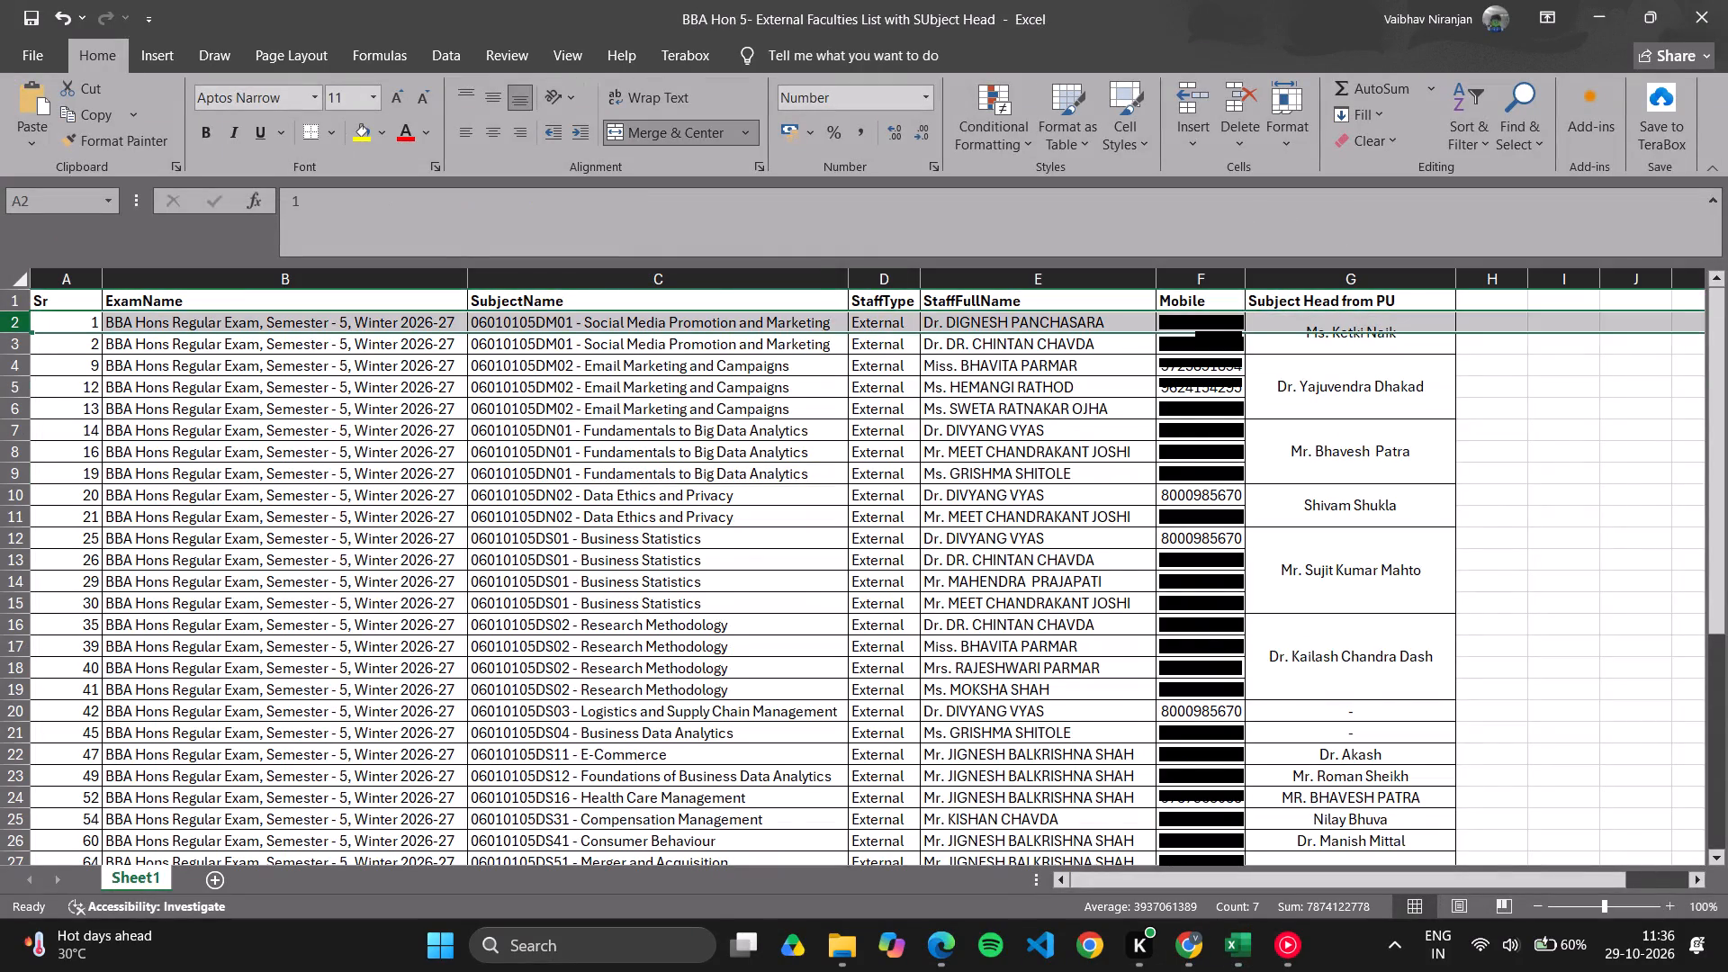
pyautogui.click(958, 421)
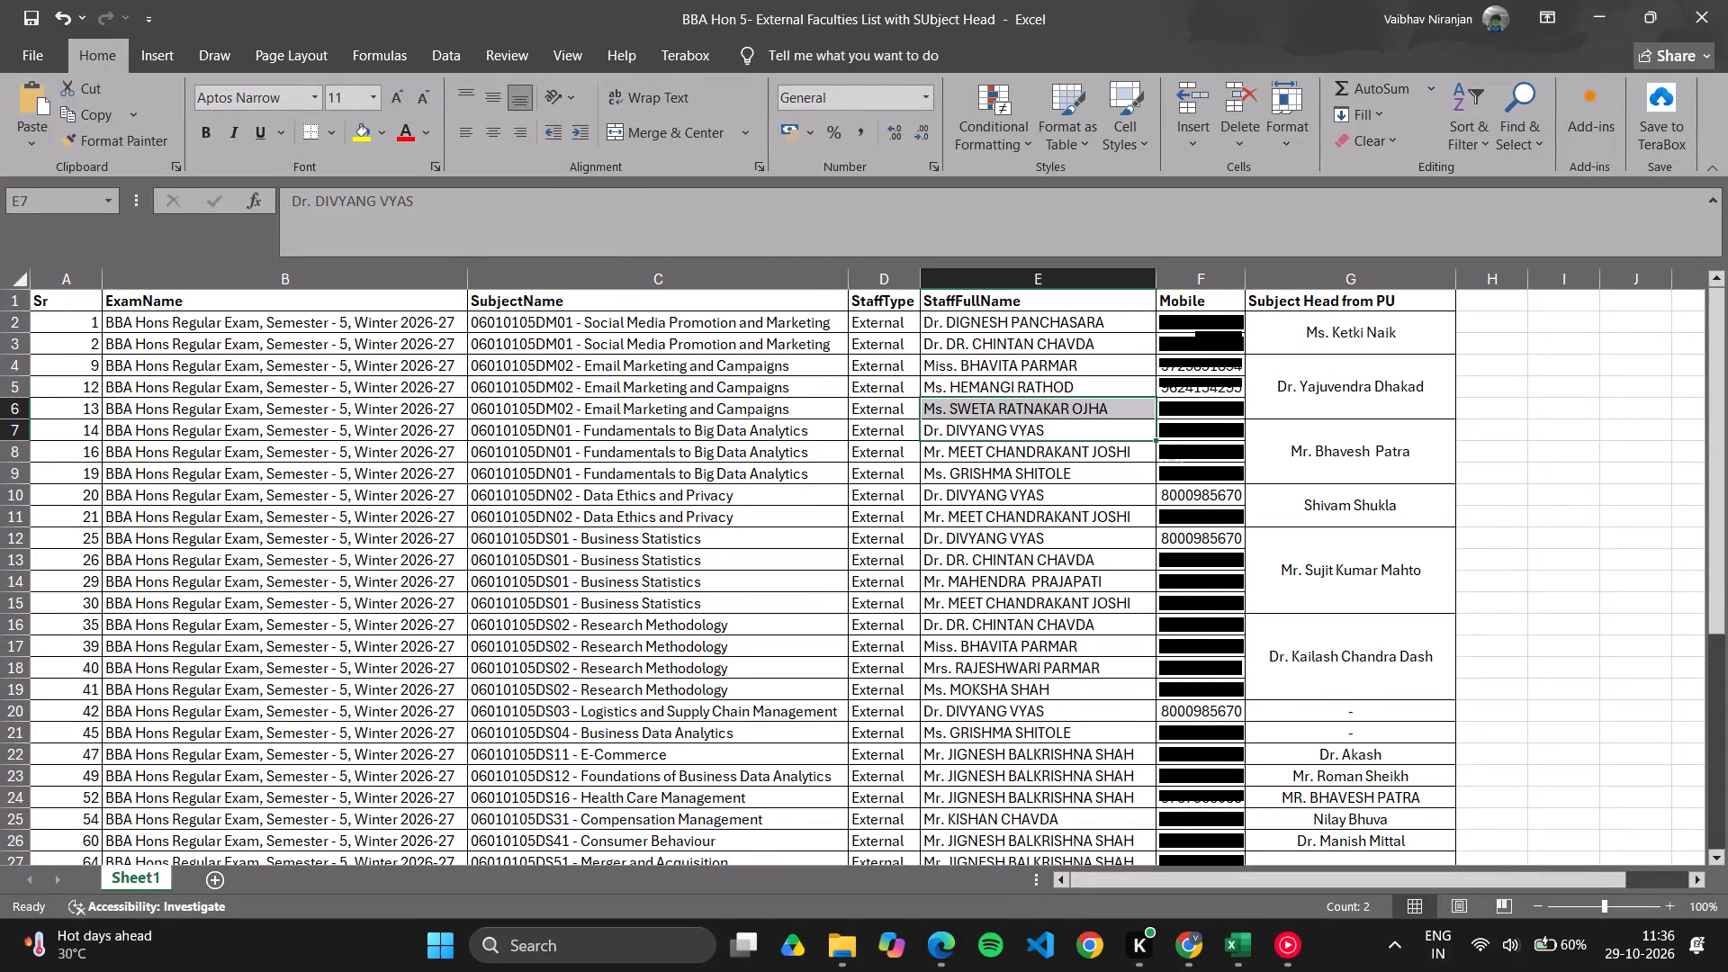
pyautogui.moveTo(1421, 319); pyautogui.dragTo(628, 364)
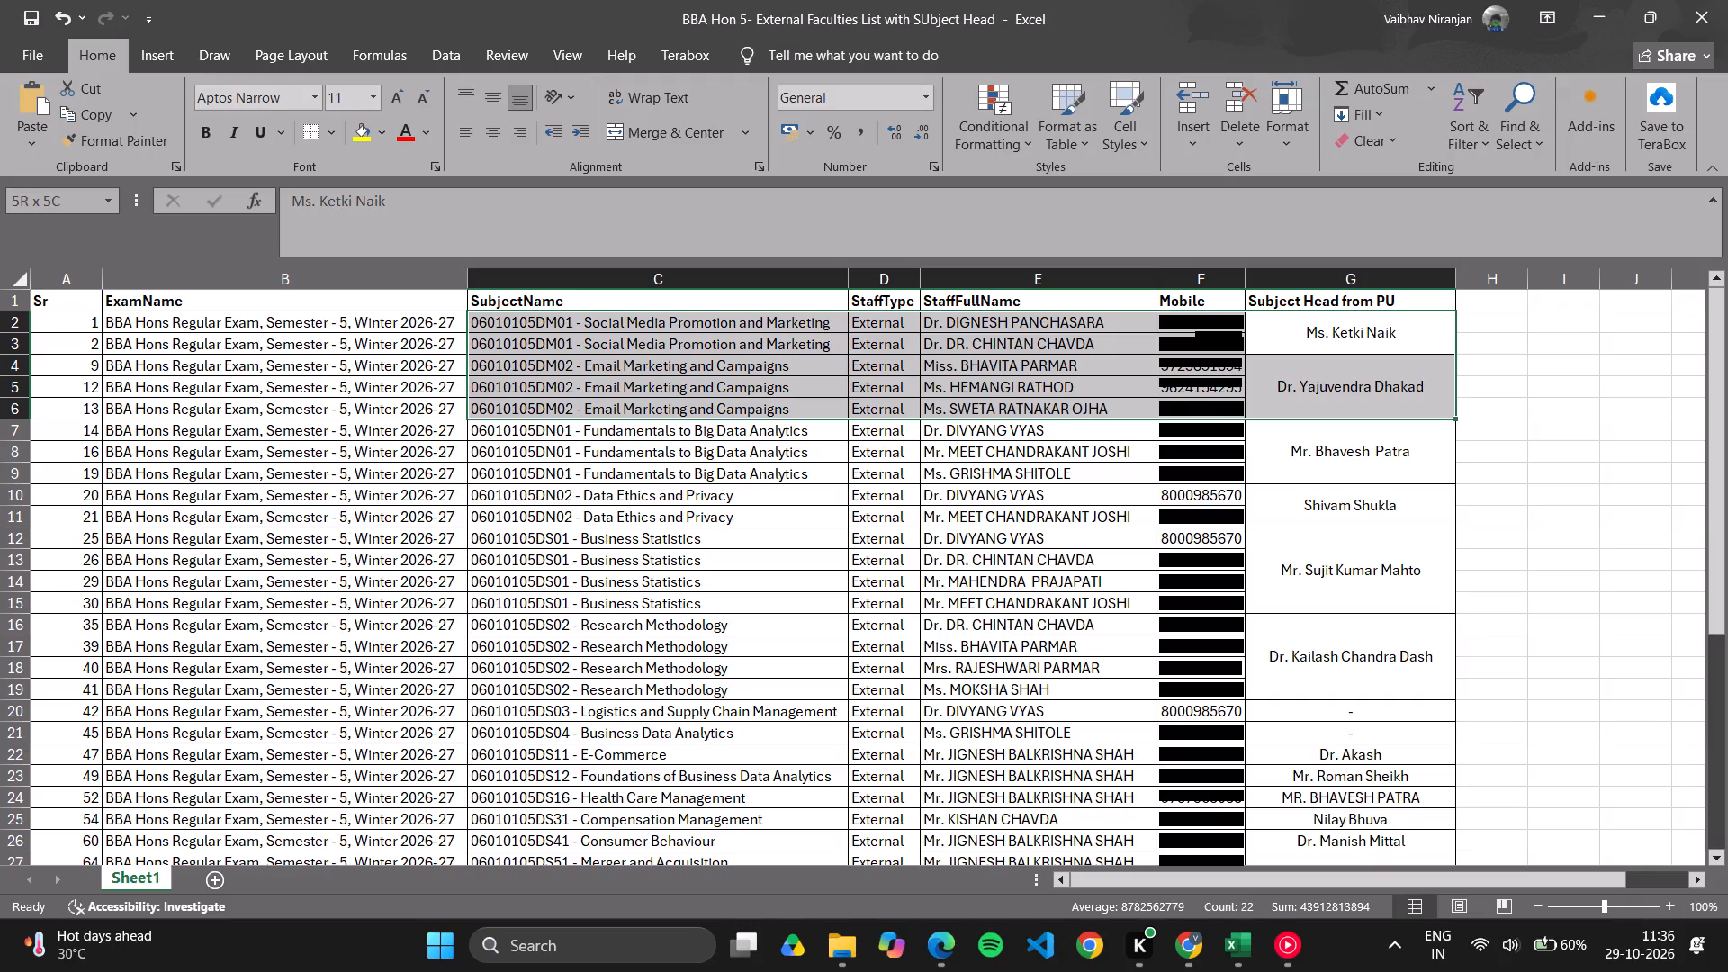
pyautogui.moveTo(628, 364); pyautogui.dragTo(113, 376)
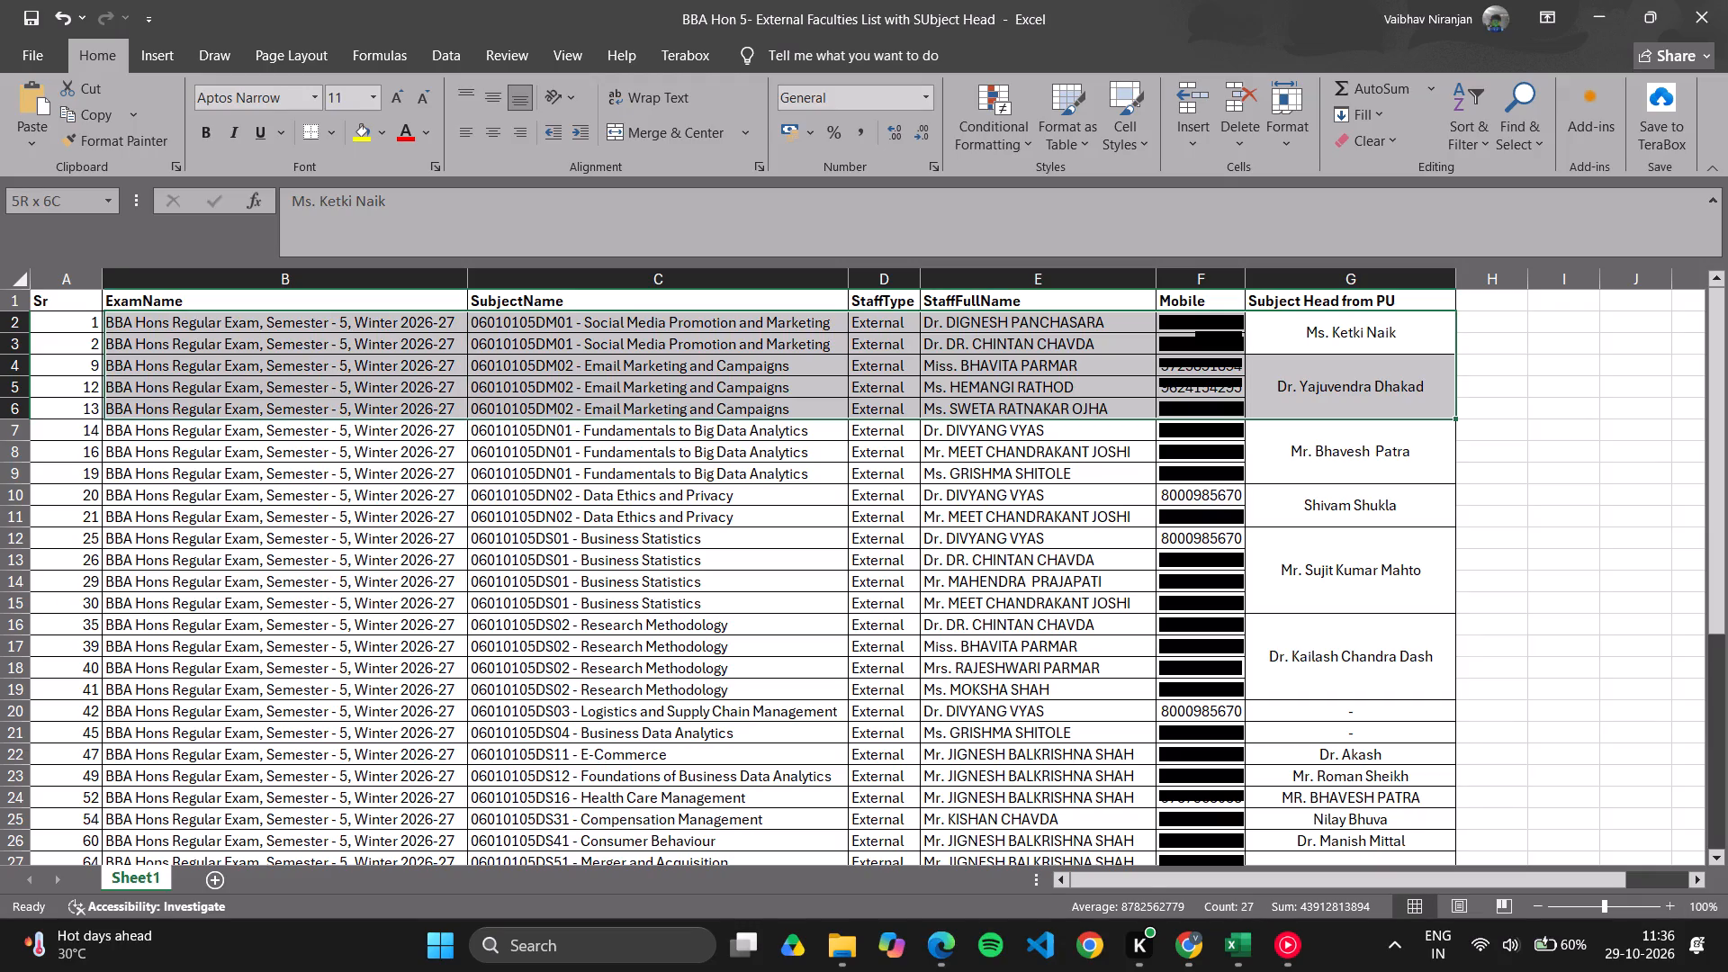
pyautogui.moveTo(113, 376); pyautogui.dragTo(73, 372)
# Add filters to the header row of the BBA Hons Semester 5 staff table.
pyautogui.click(292, 541)
pyautogui.scroll(11, 292, 540)
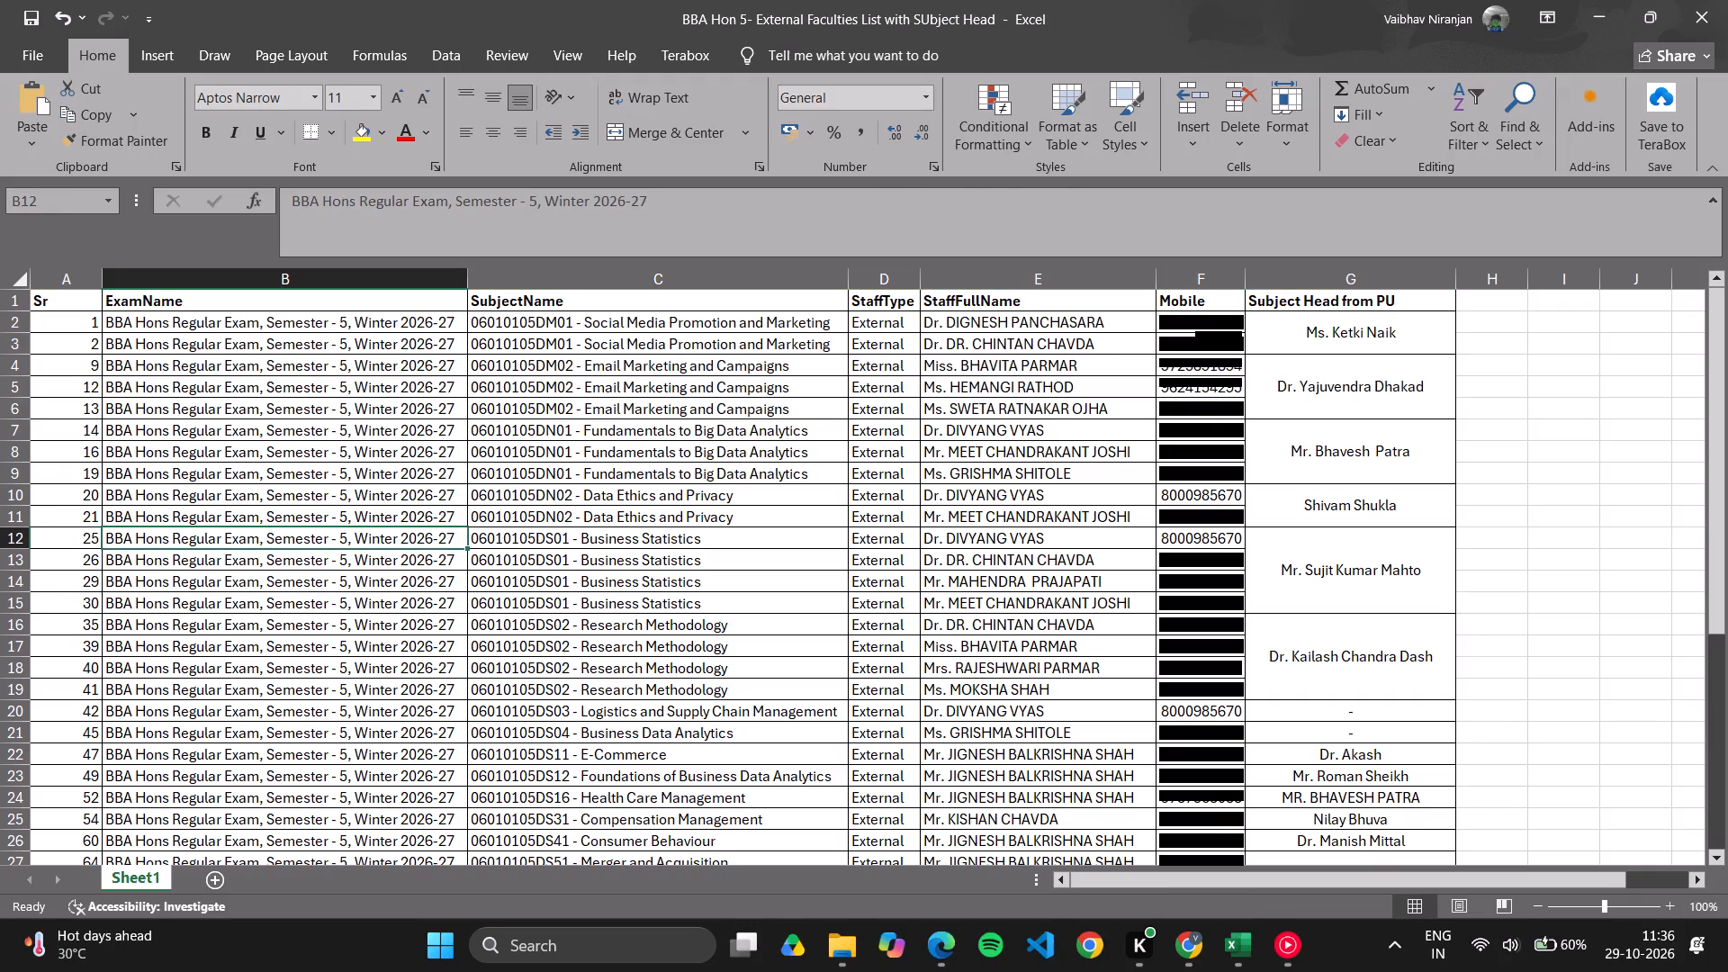
pyautogui.scroll(1, 292, 540)
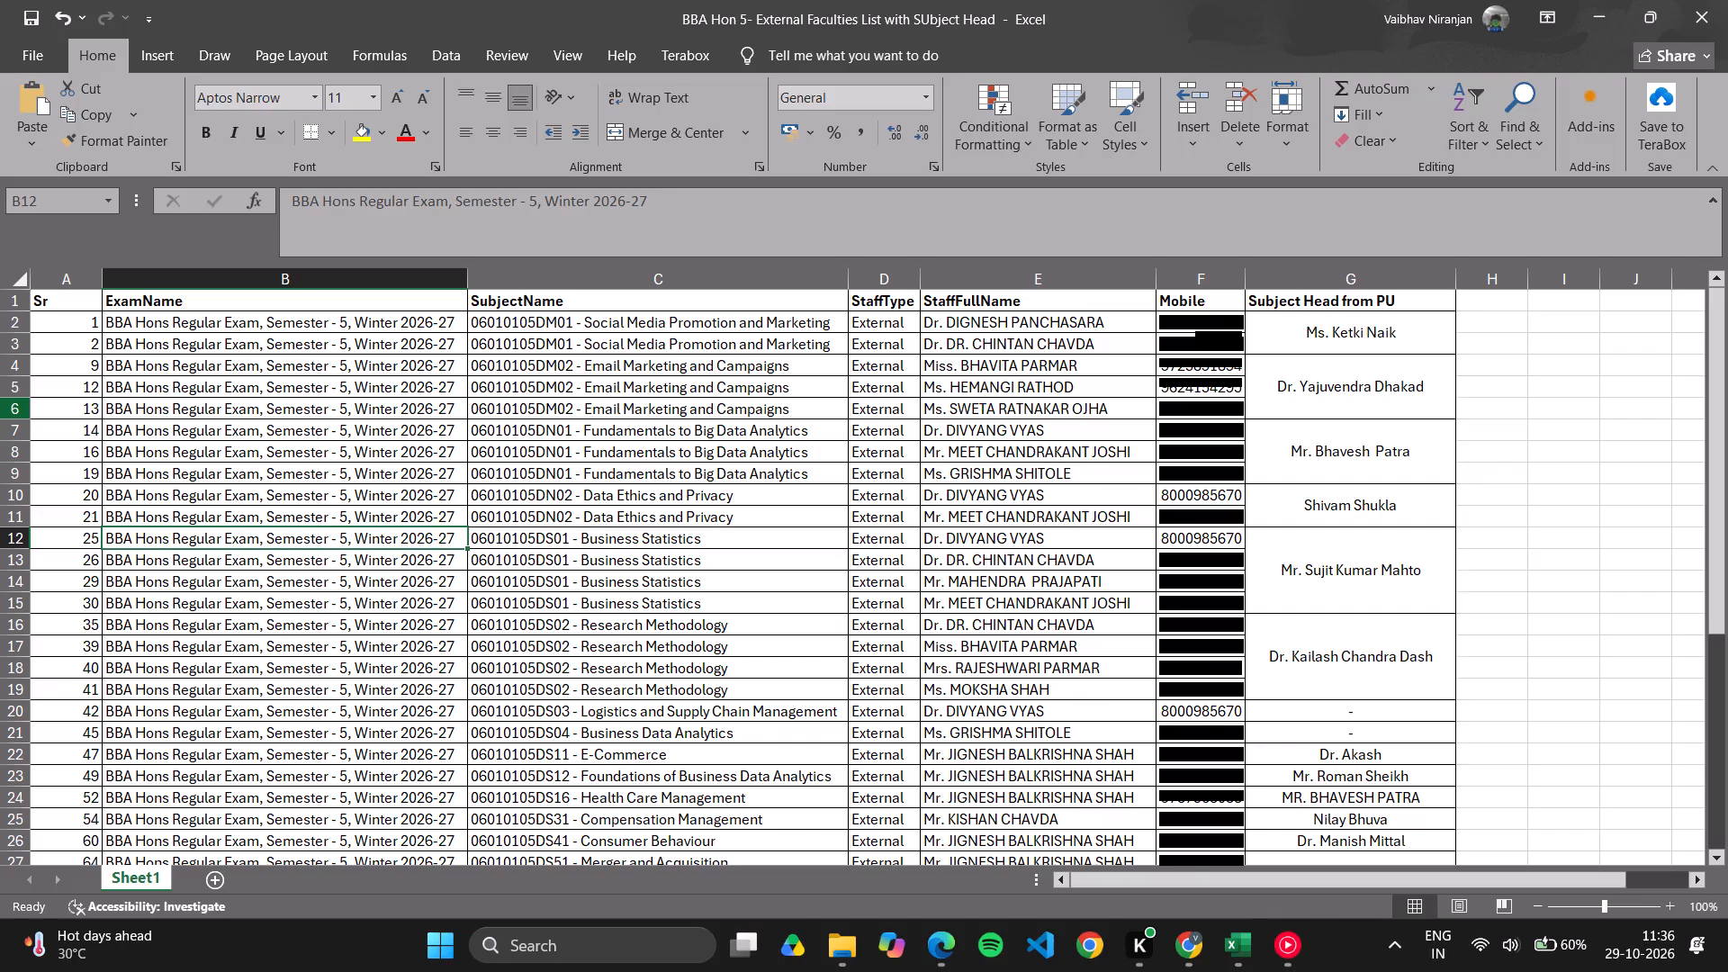
pyautogui.click(1475, 139)
pyautogui.click(1478, 246)
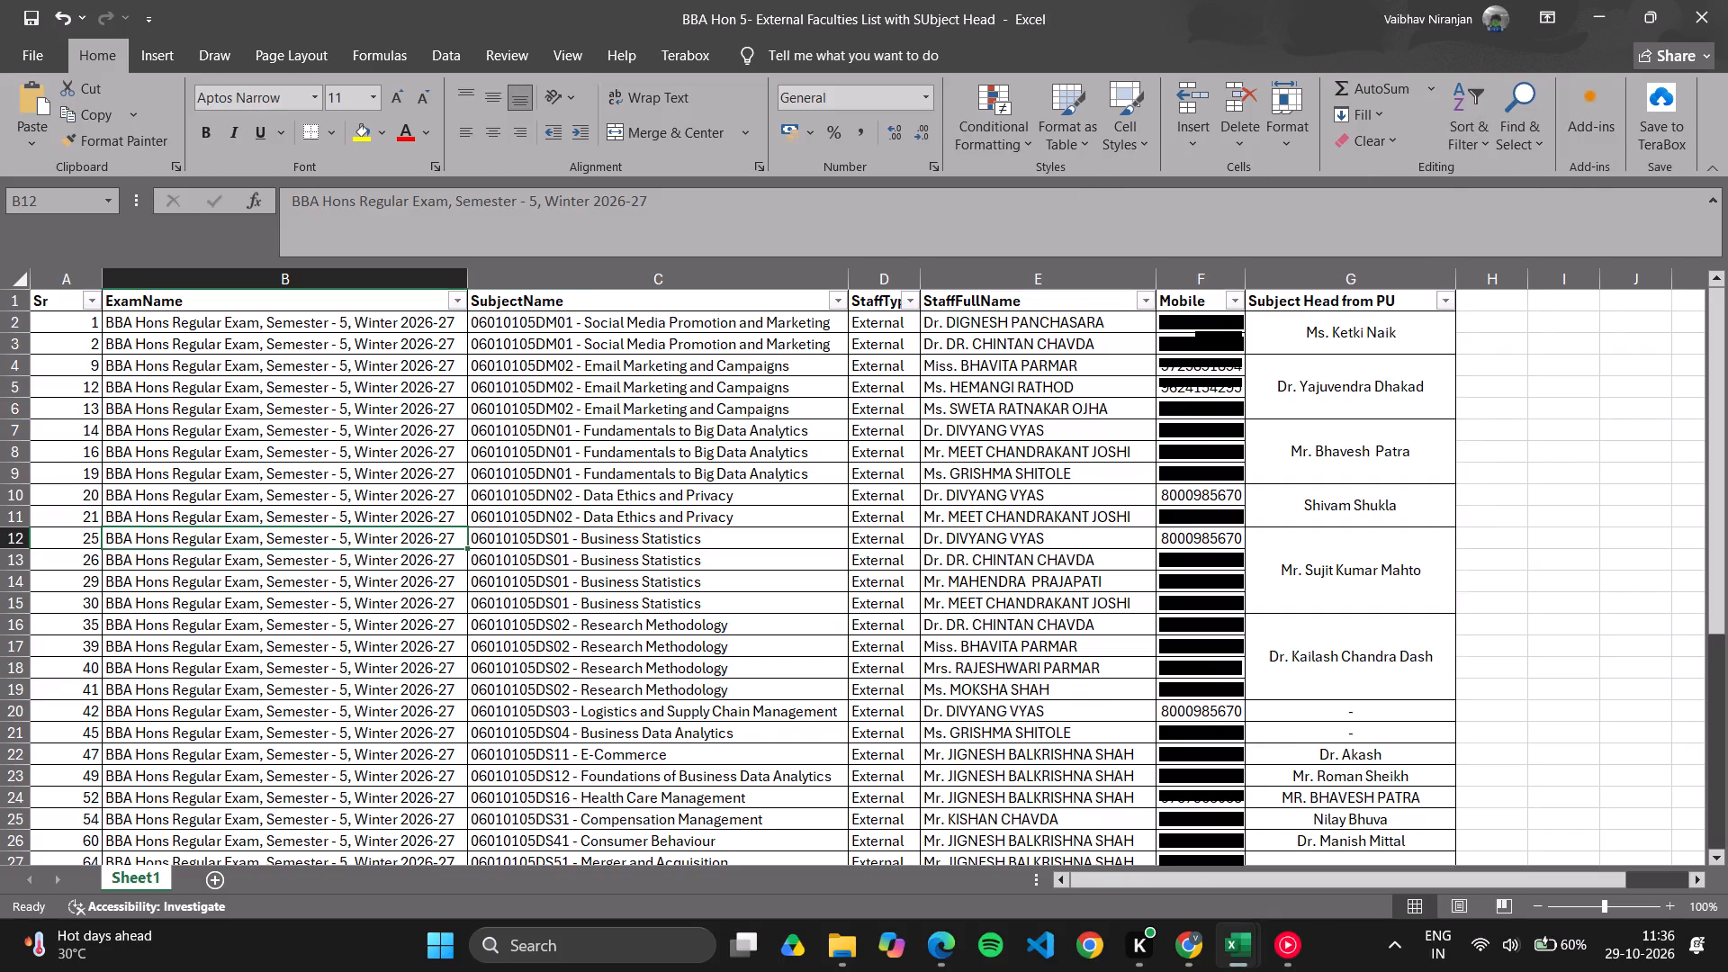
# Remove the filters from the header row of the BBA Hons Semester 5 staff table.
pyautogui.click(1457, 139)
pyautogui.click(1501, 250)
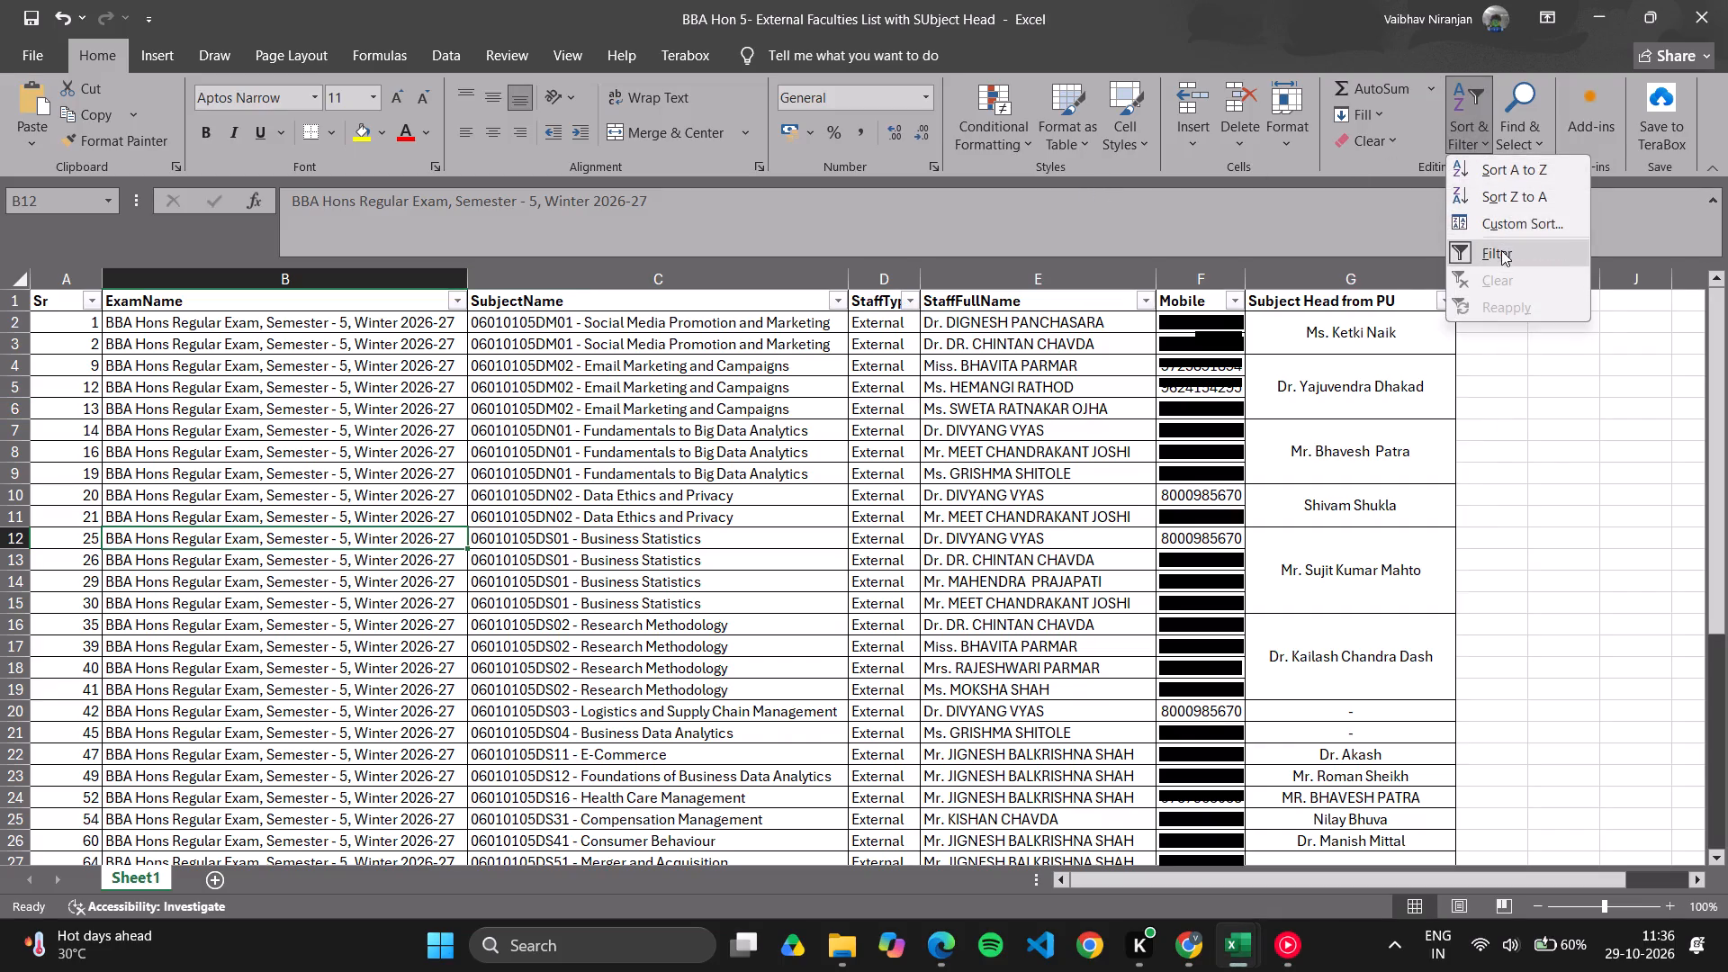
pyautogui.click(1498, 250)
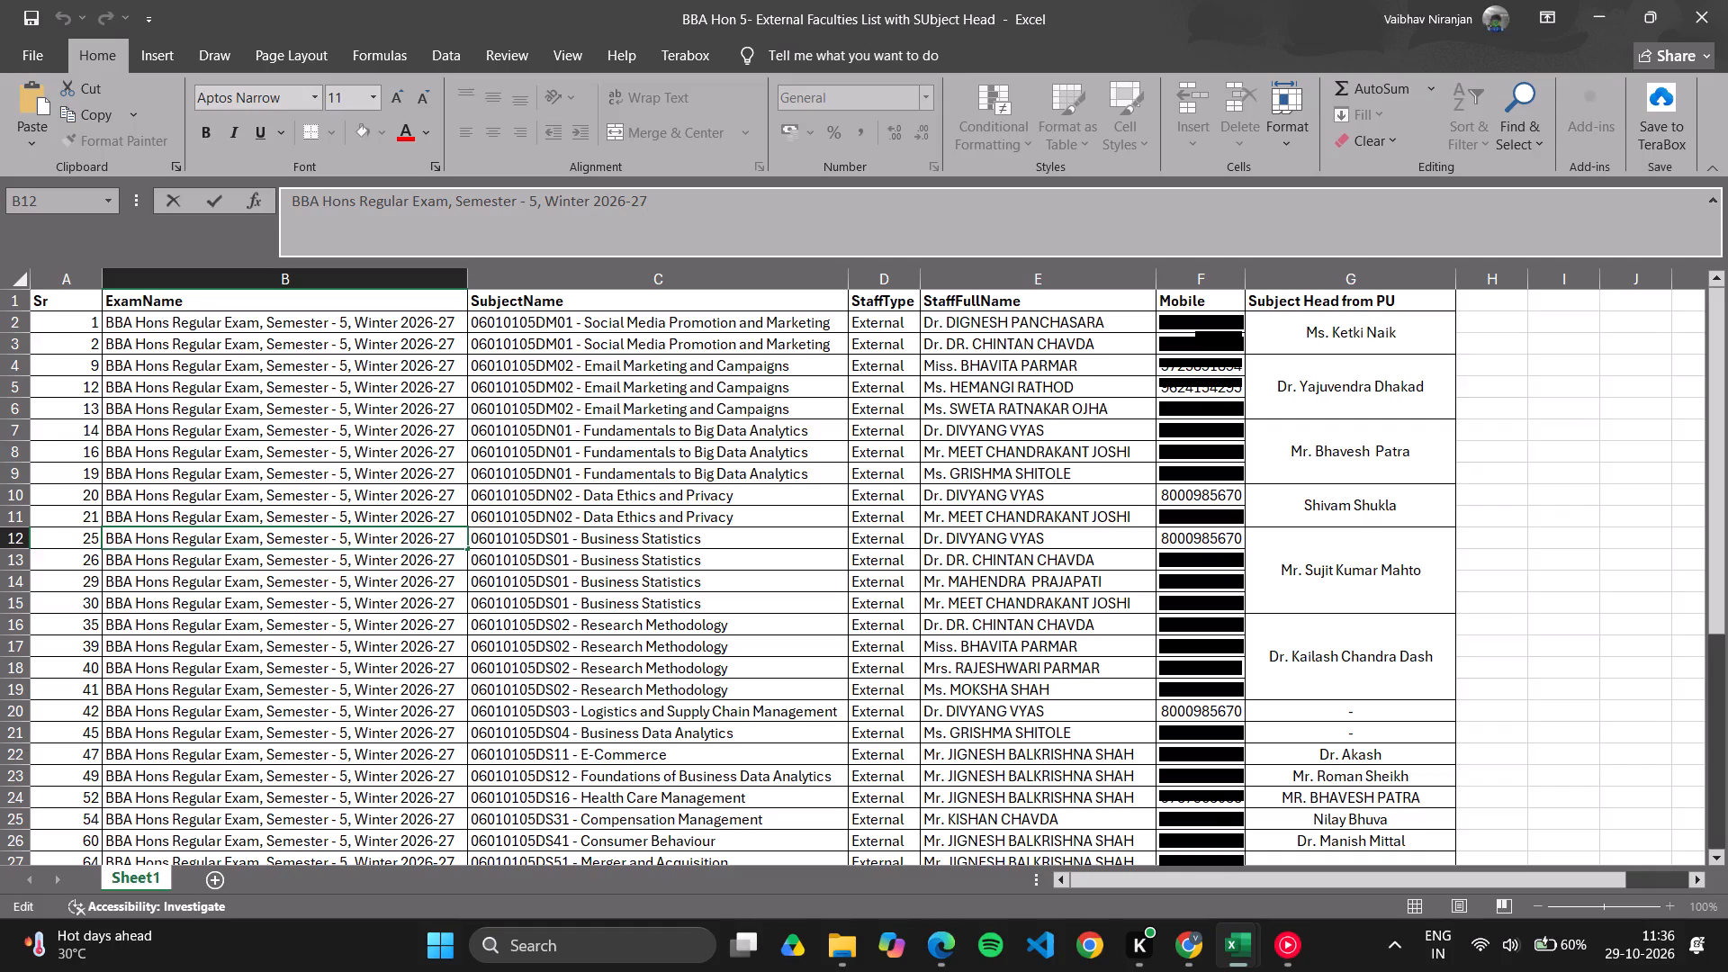
# Copy all BBA Hons Semester 5 data rows without the header, A2 to G42, from Sr through Subject Head from PU.
pyautogui.click(18, 327)
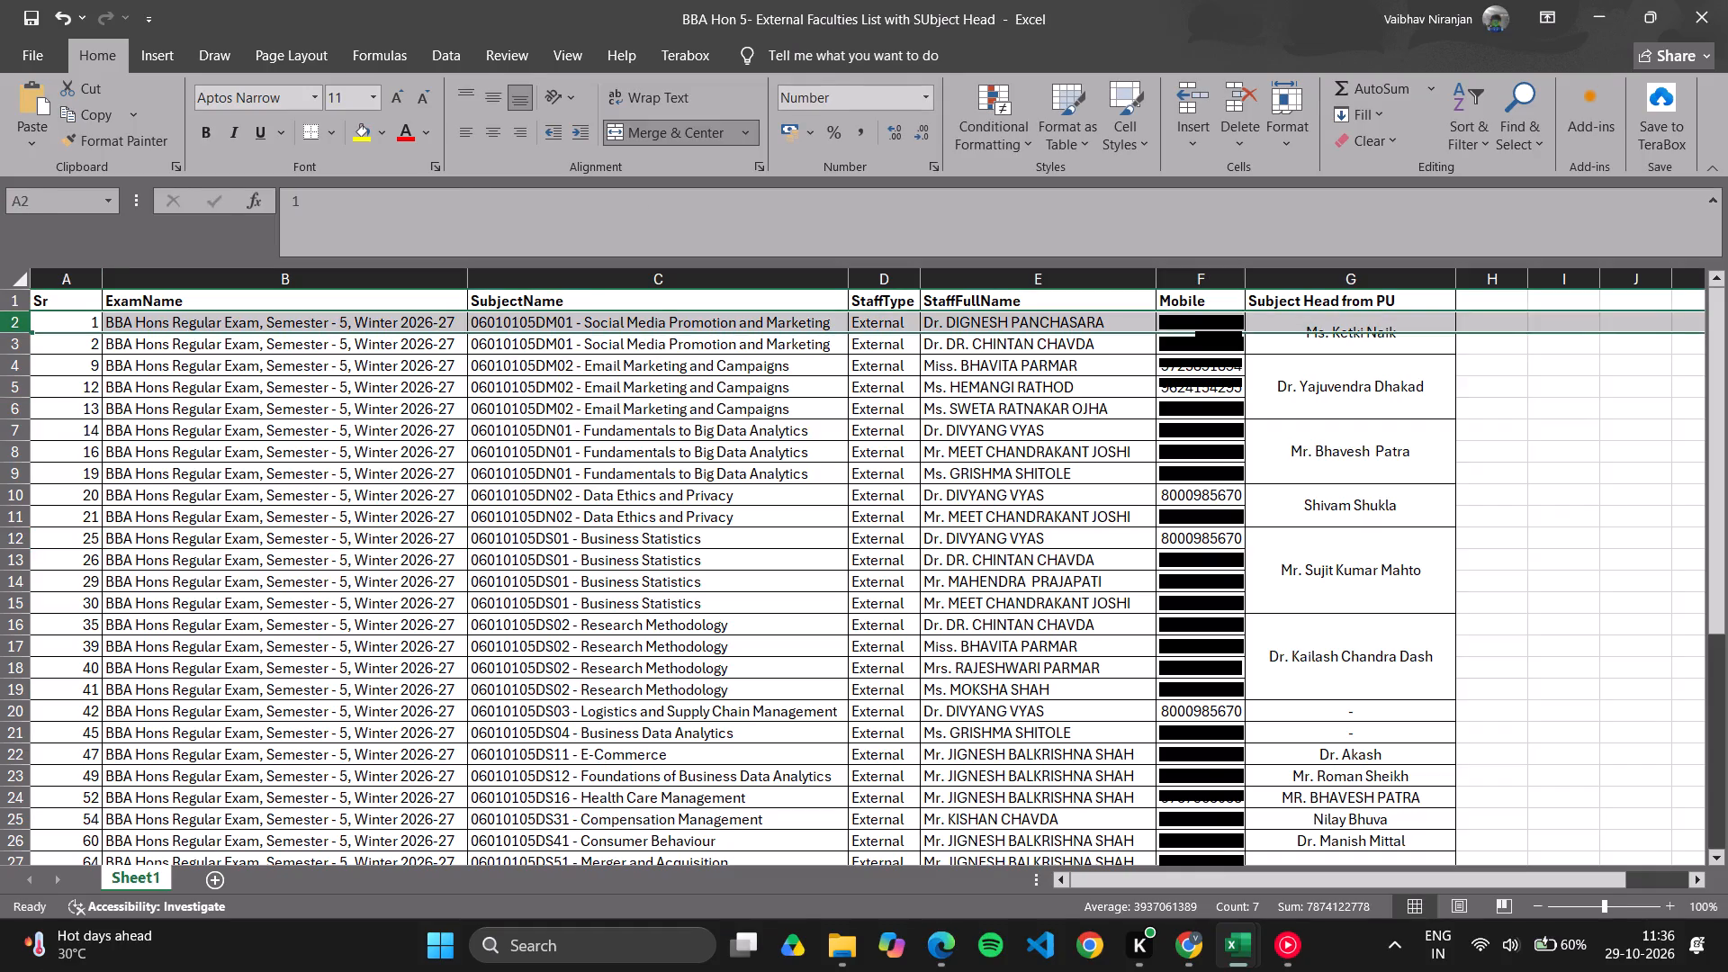
pyautogui.click(1370, 323)
pyautogui.moveTo(1370, 323); pyautogui.dragTo(452, 323)
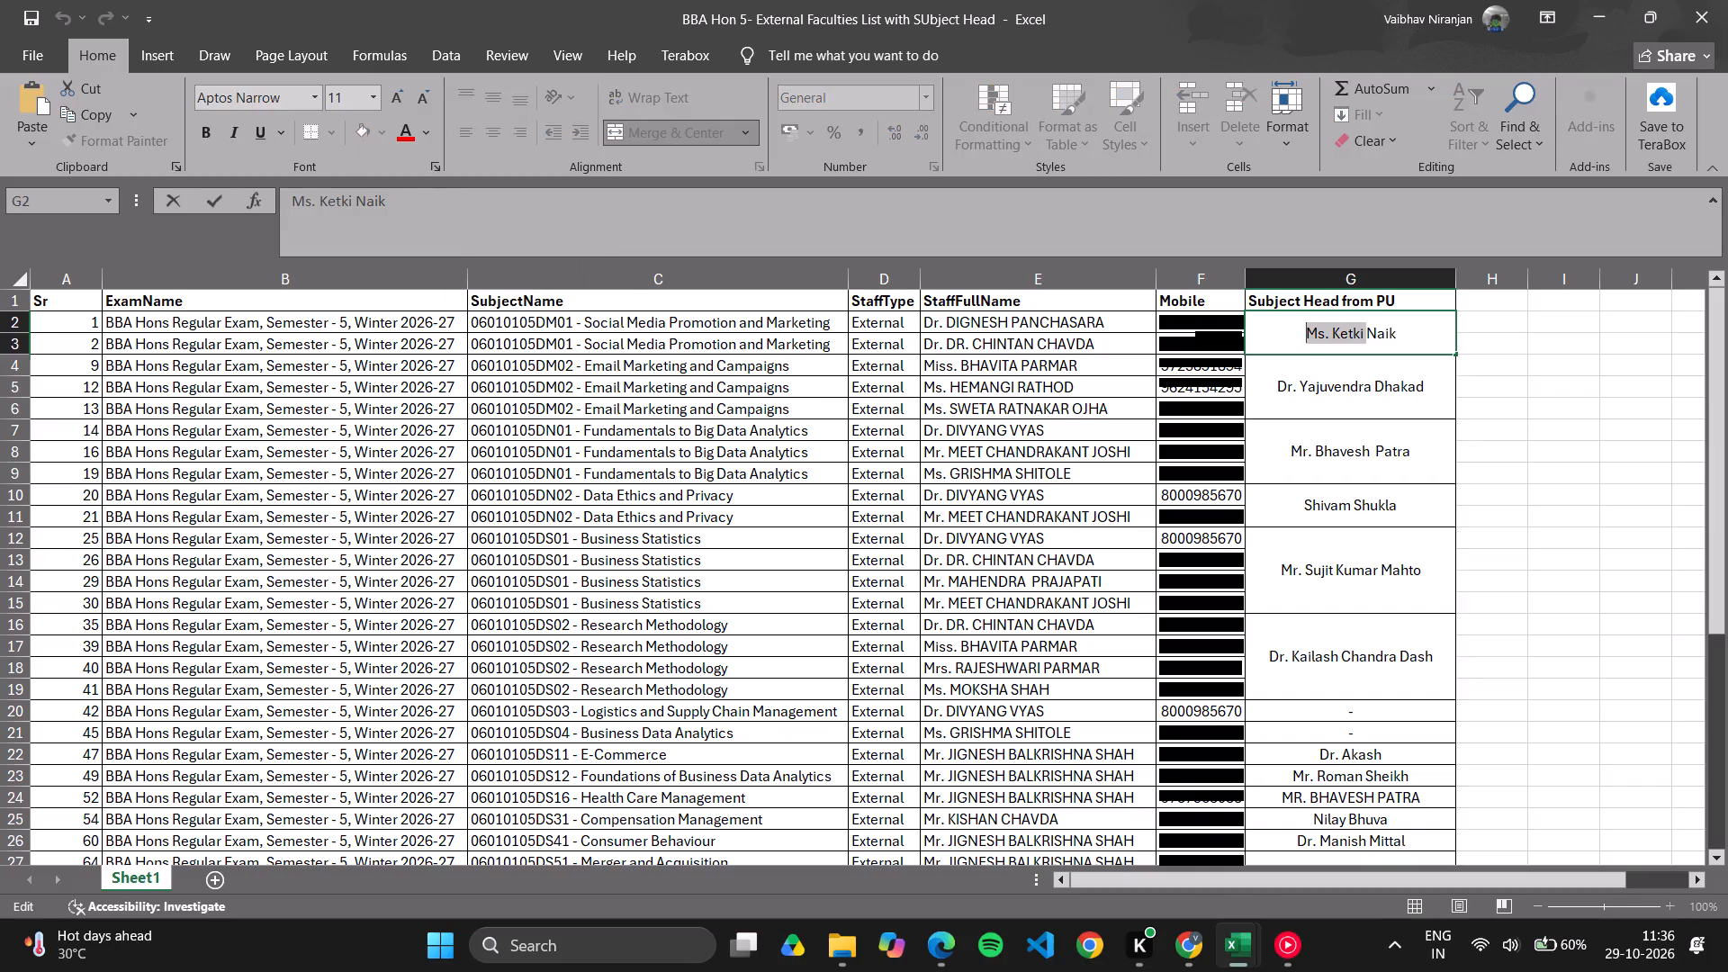
pyautogui.click(1416, 413)
pyautogui.moveTo(1432, 330); pyautogui.dragTo(53, 367)
pyautogui.hotkey('ctrl', 'shift', 'Down')
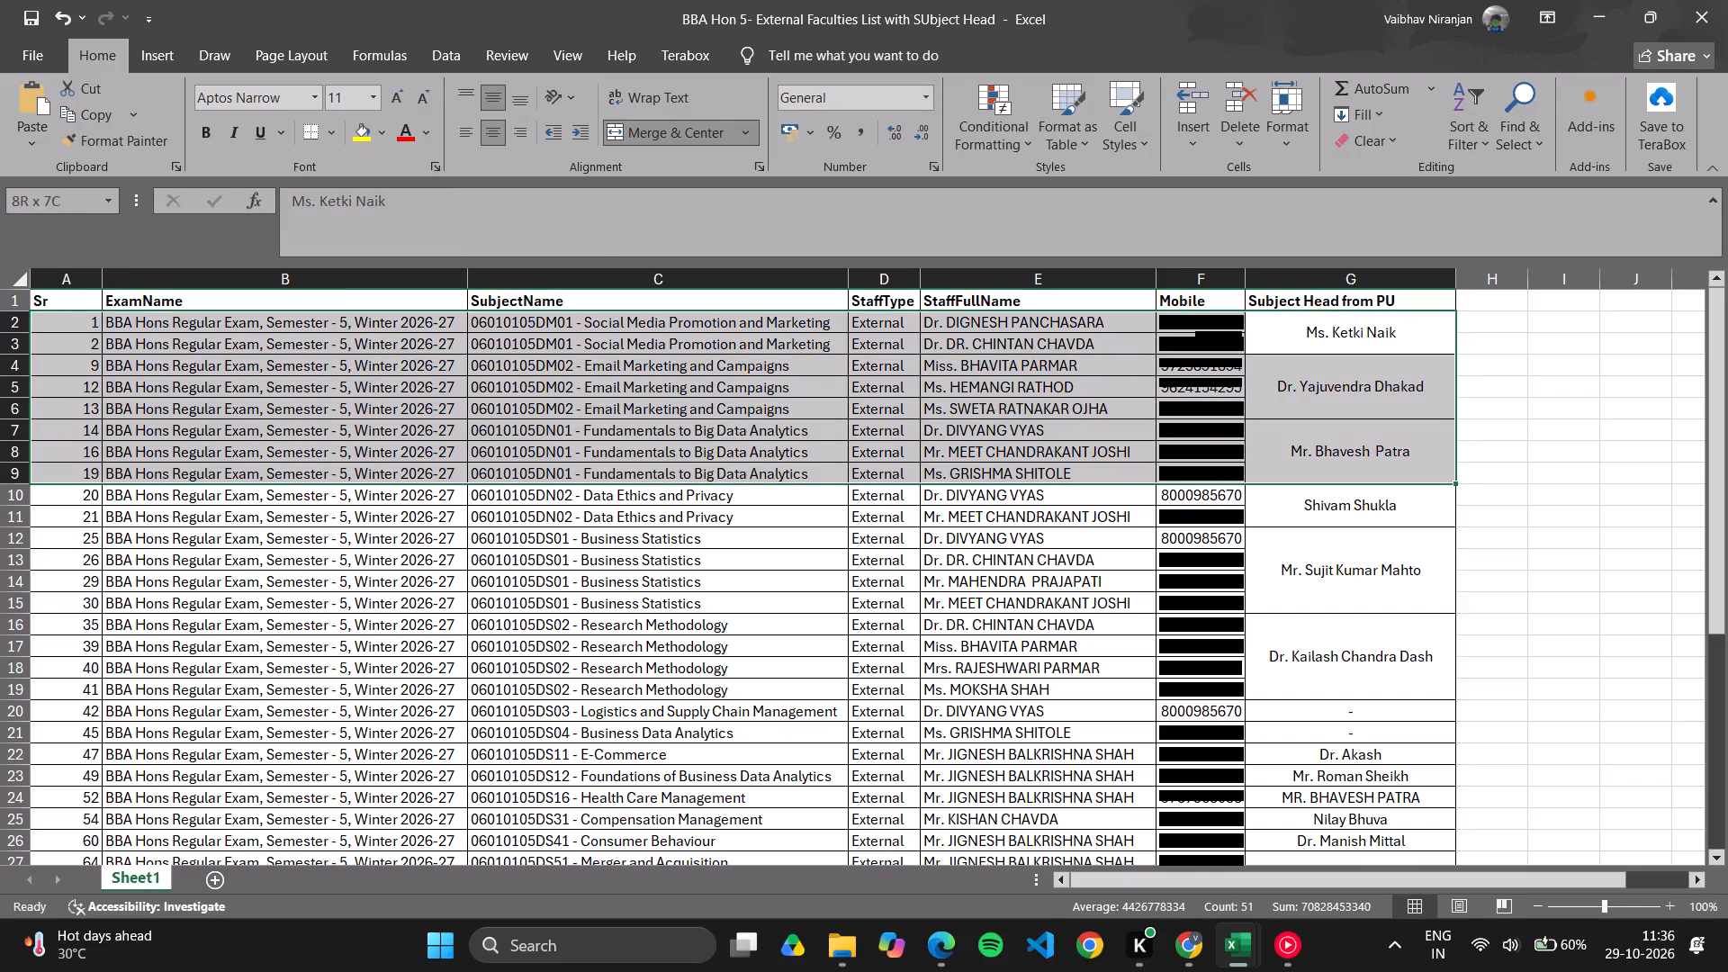
pyautogui.hotkey('ctrl', 'shift', 'Down')
pyautogui.hotkey('ctrl', 'shift', 'Down')
pyautogui.hotkey('ctrl', 'shift', 'Down')
pyautogui.hotkey('ctrl', 'shift', 'Down')
pyautogui.hotkey('ctrl', 'shift', 'Down')
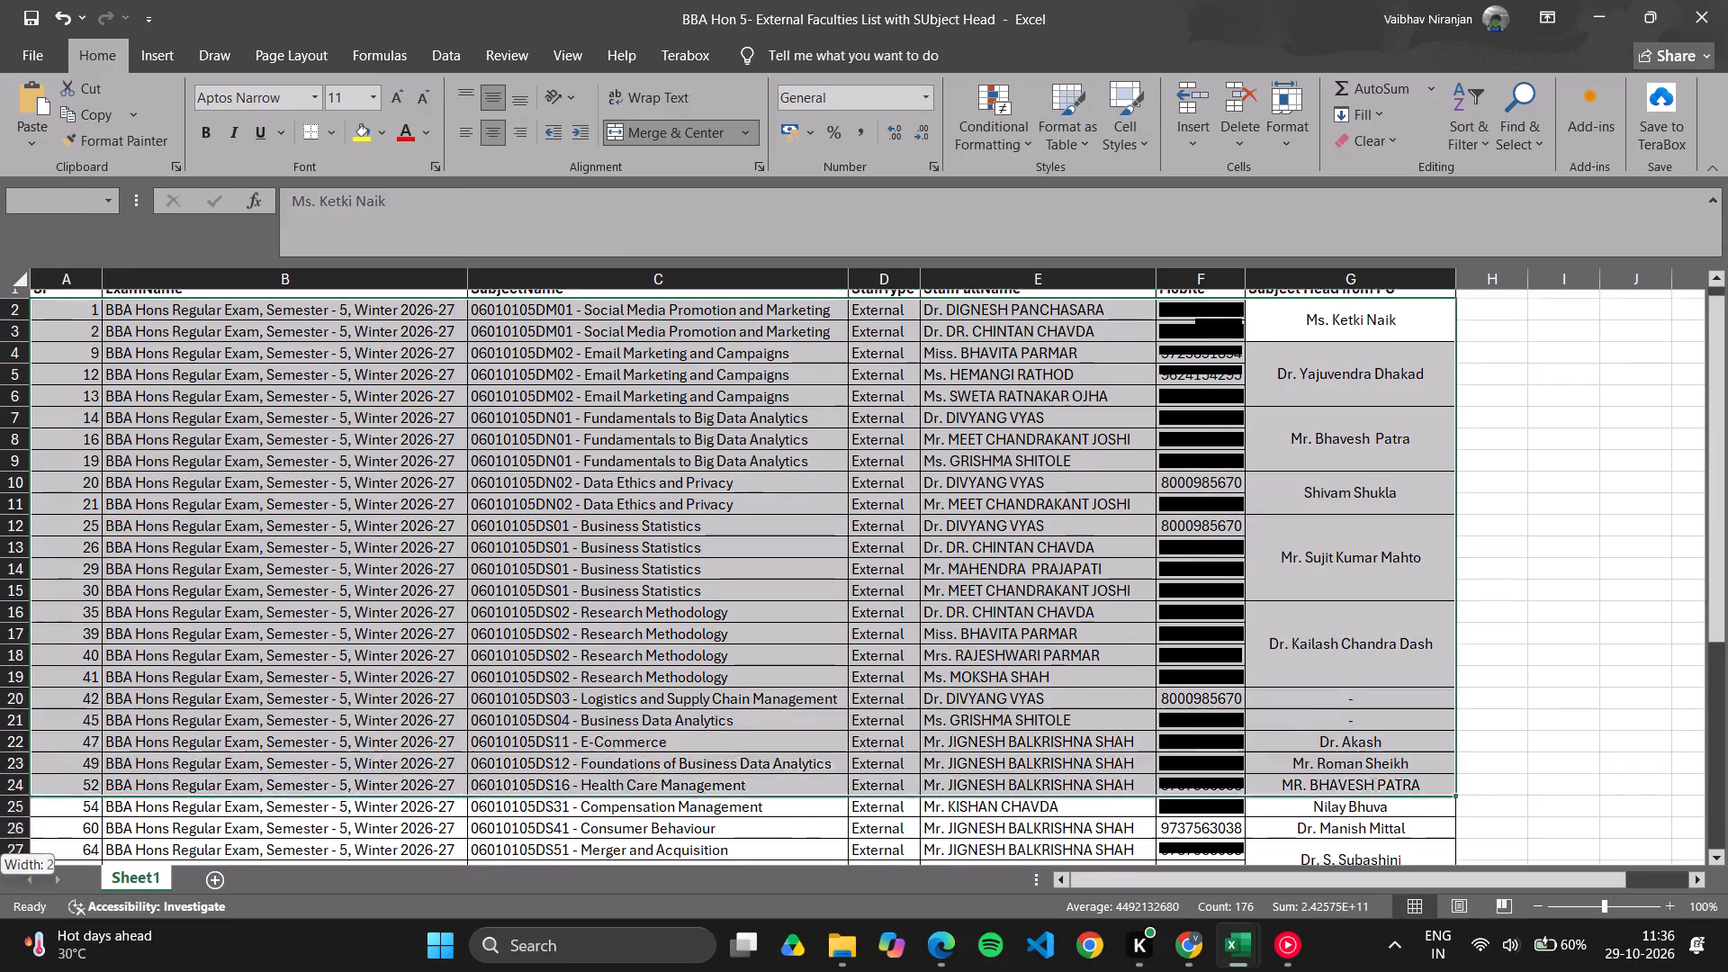
pyautogui.hotkey('ctrl', 'shift', 'Down')
pyautogui.hotkey('ctrl', 'shift', 'Down')
pyautogui.hotkey('ctrl', 'shift', 'Down')
pyautogui.hotkey('ctrl', 'shift', 'Down')
pyautogui.hotkey('ctrl', 'shift', 'Down')
pyautogui.hotkey('ctrl', 'shift', 'Down')
pyautogui.hotkey('ctrl', 'shift', 'Down')
pyautogui.hotkey('ctrl', 'shift', 'Down')
pyautogui.hotkey('ctrl', 'shift', 'Down')
pyautogui.hotkey('ctrl', 'shift', 'Down')
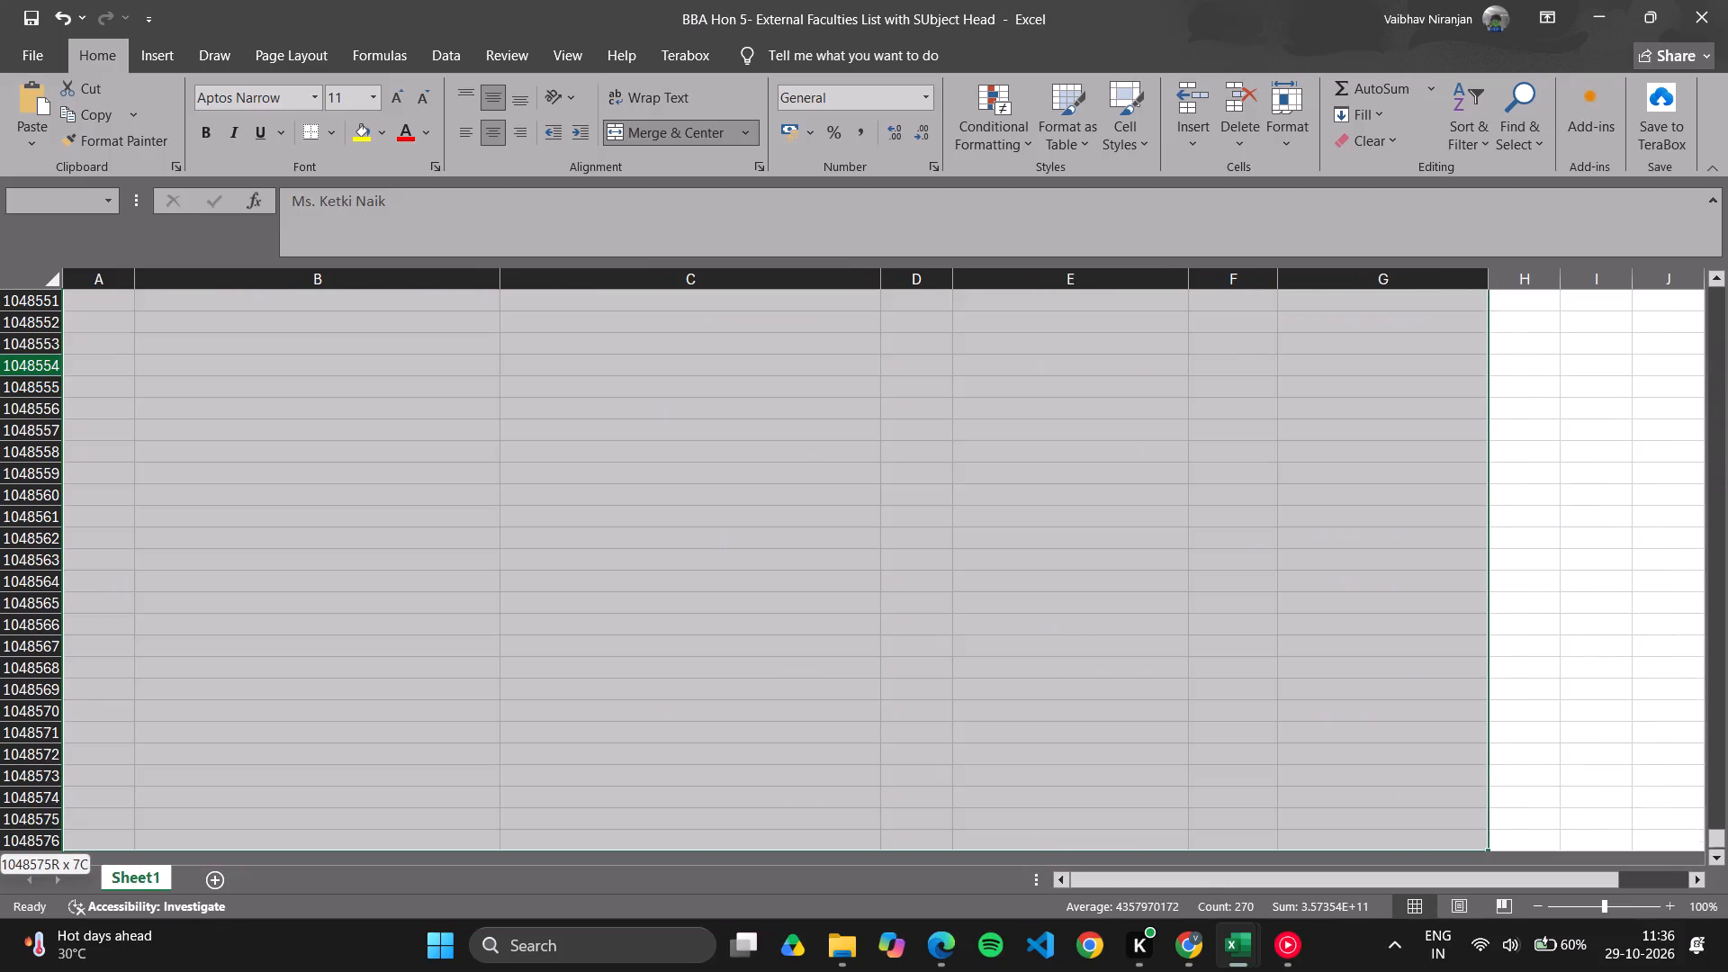
pyautogui.hotkey('ctrl', 'shift', 'Up')
pyautogui.hotkey('ctrl', 'shift', 'Up')
pyautogui.hotkey('ctrl', 'shift', 'Down')
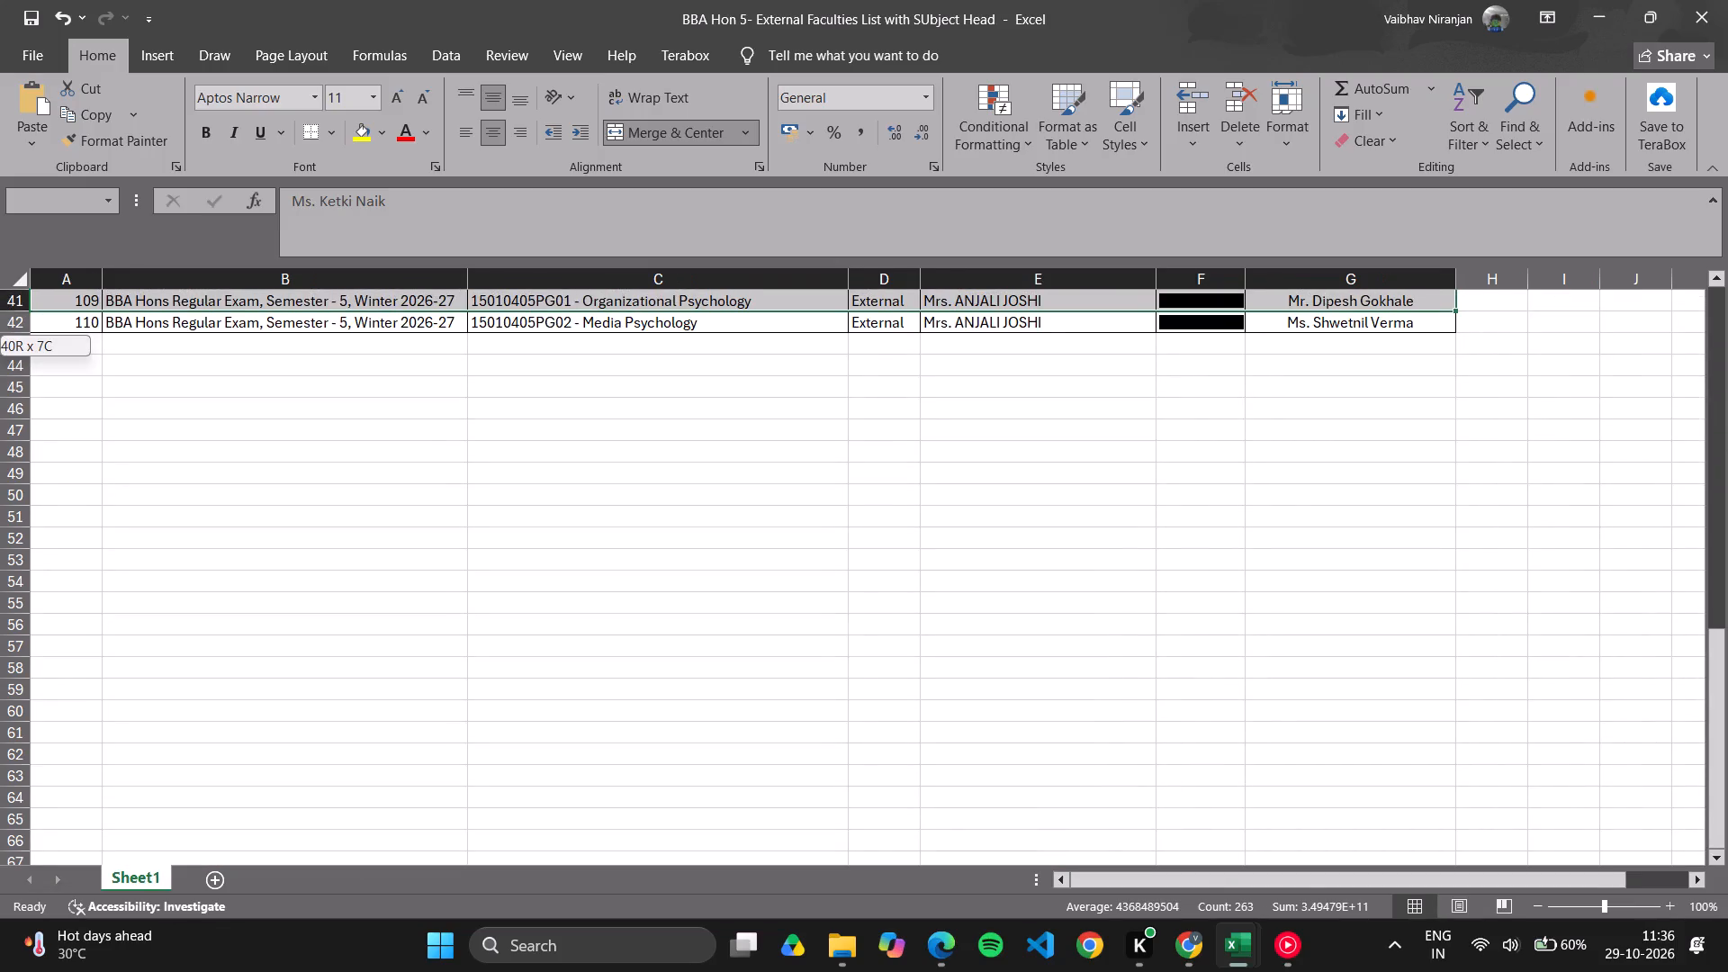
pyautogui.hotkey('ctrl', 'c')
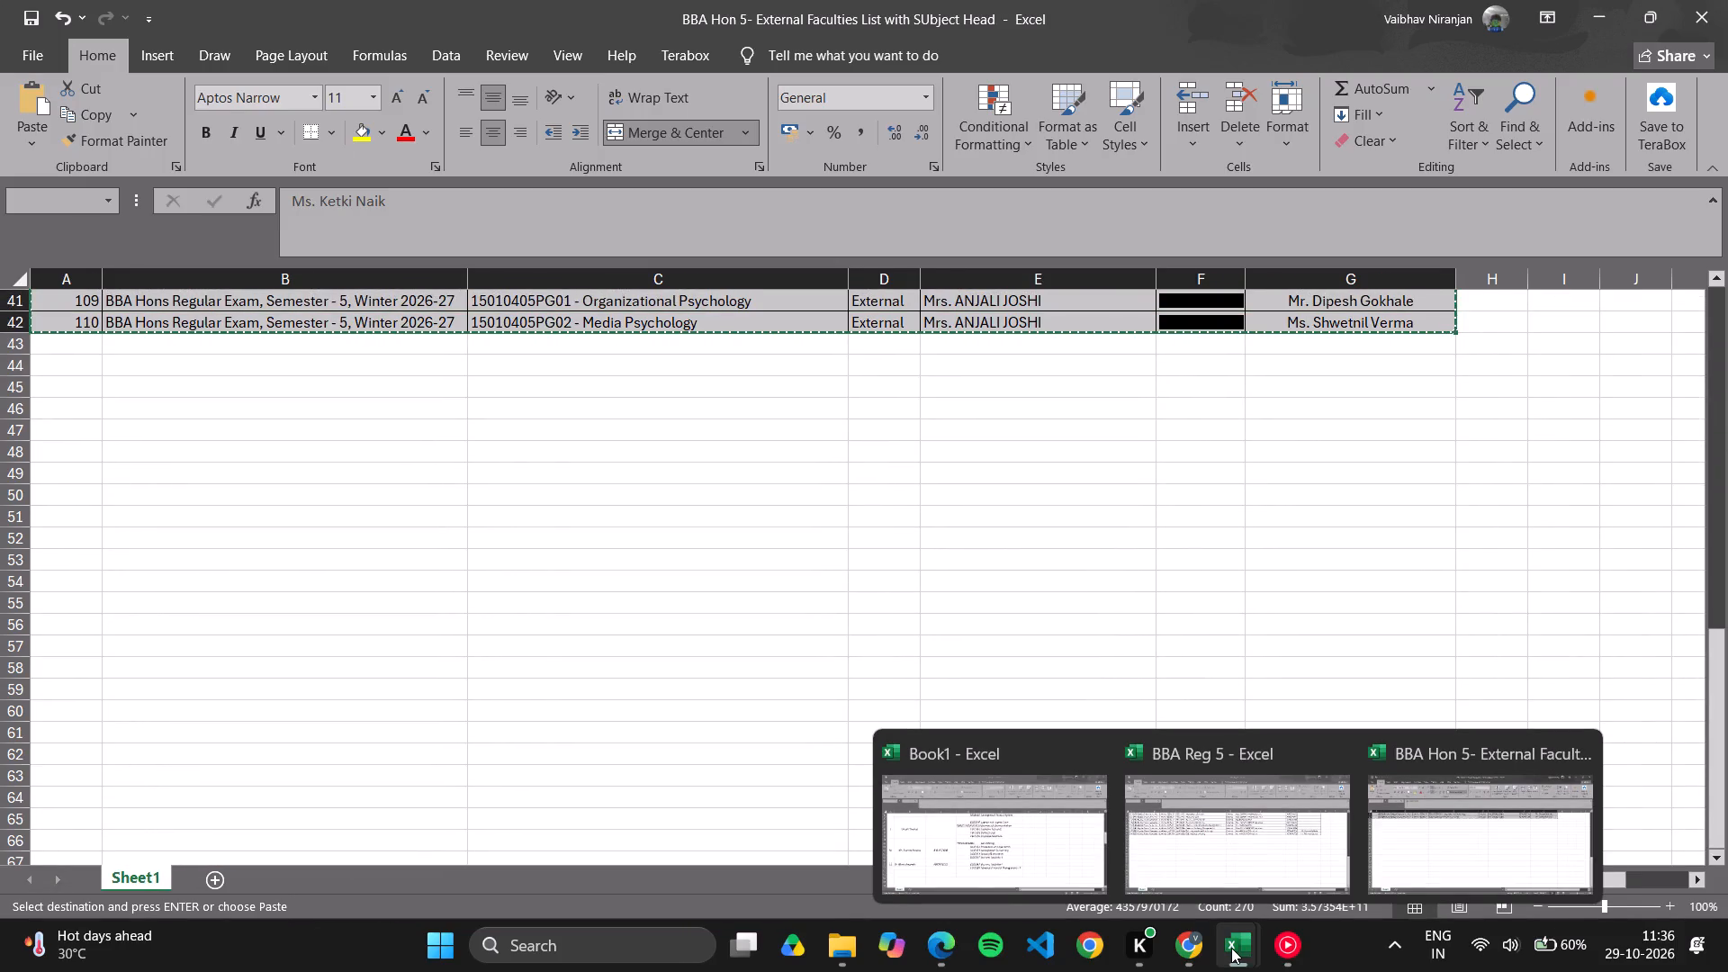
# Switch to the BBA Reg 5 workbook and paste the copied rows below its table, starting at cell A49.
pyautogui.click(1249, 797)
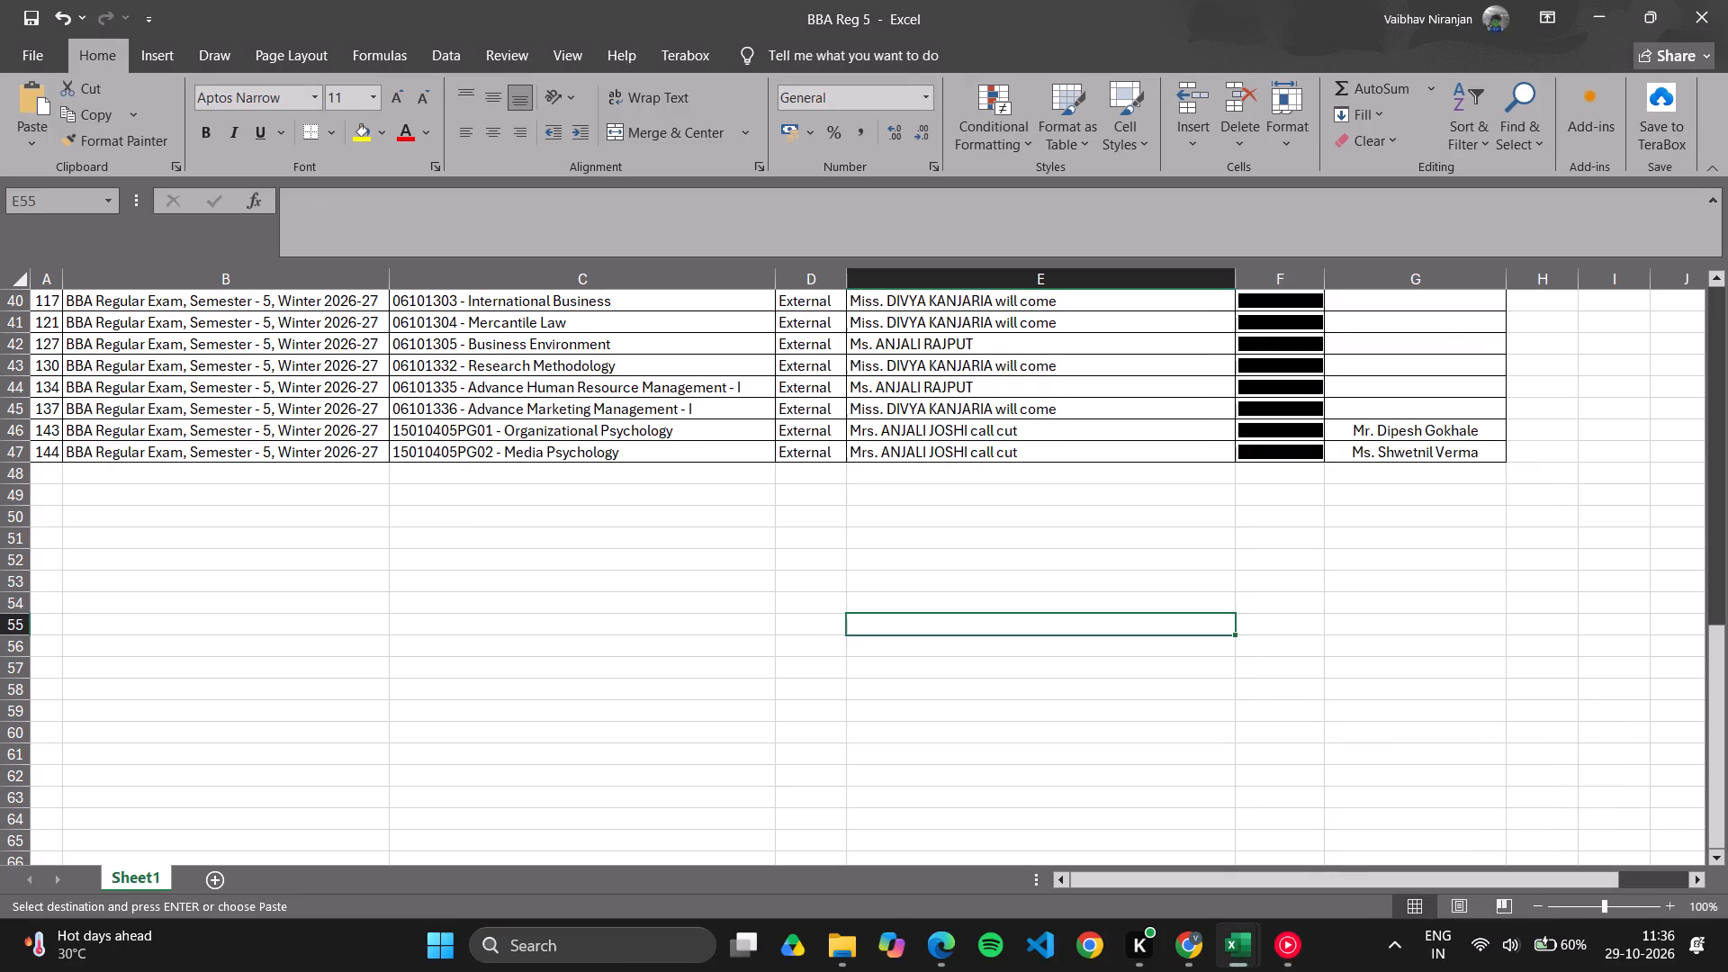
pyautogui.scroll(1, 340, 671)
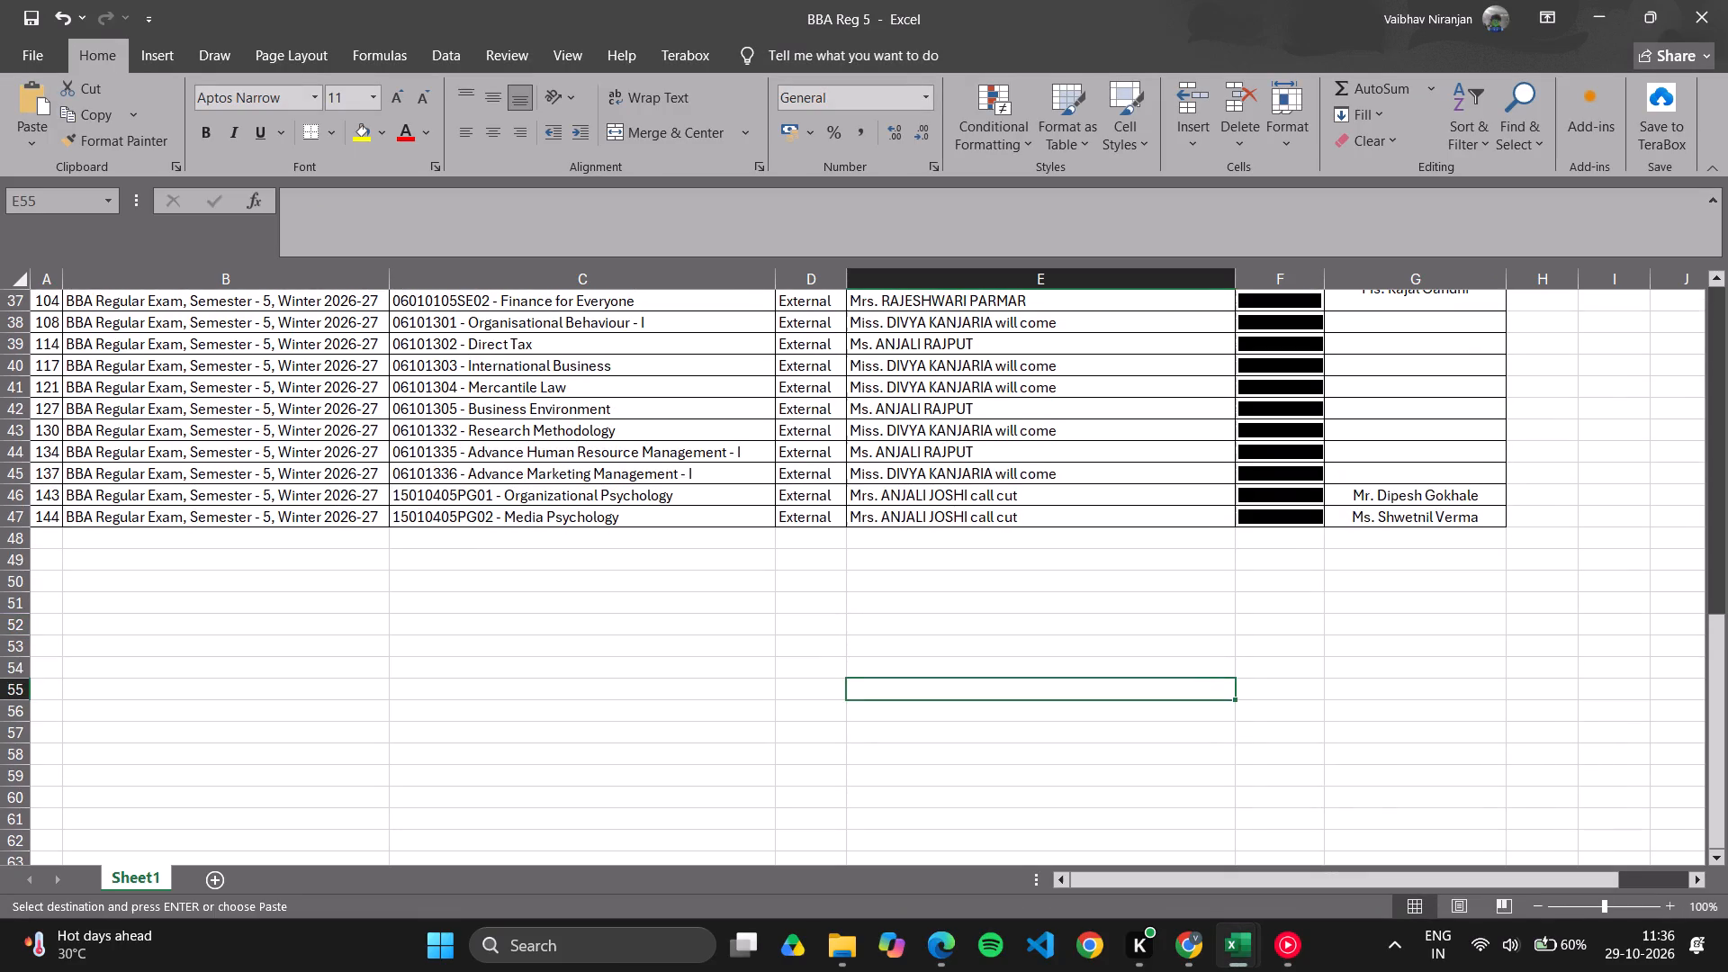
pyautogui.click(55, 559)
pyautogui.hotkey('ctrl', 'v')
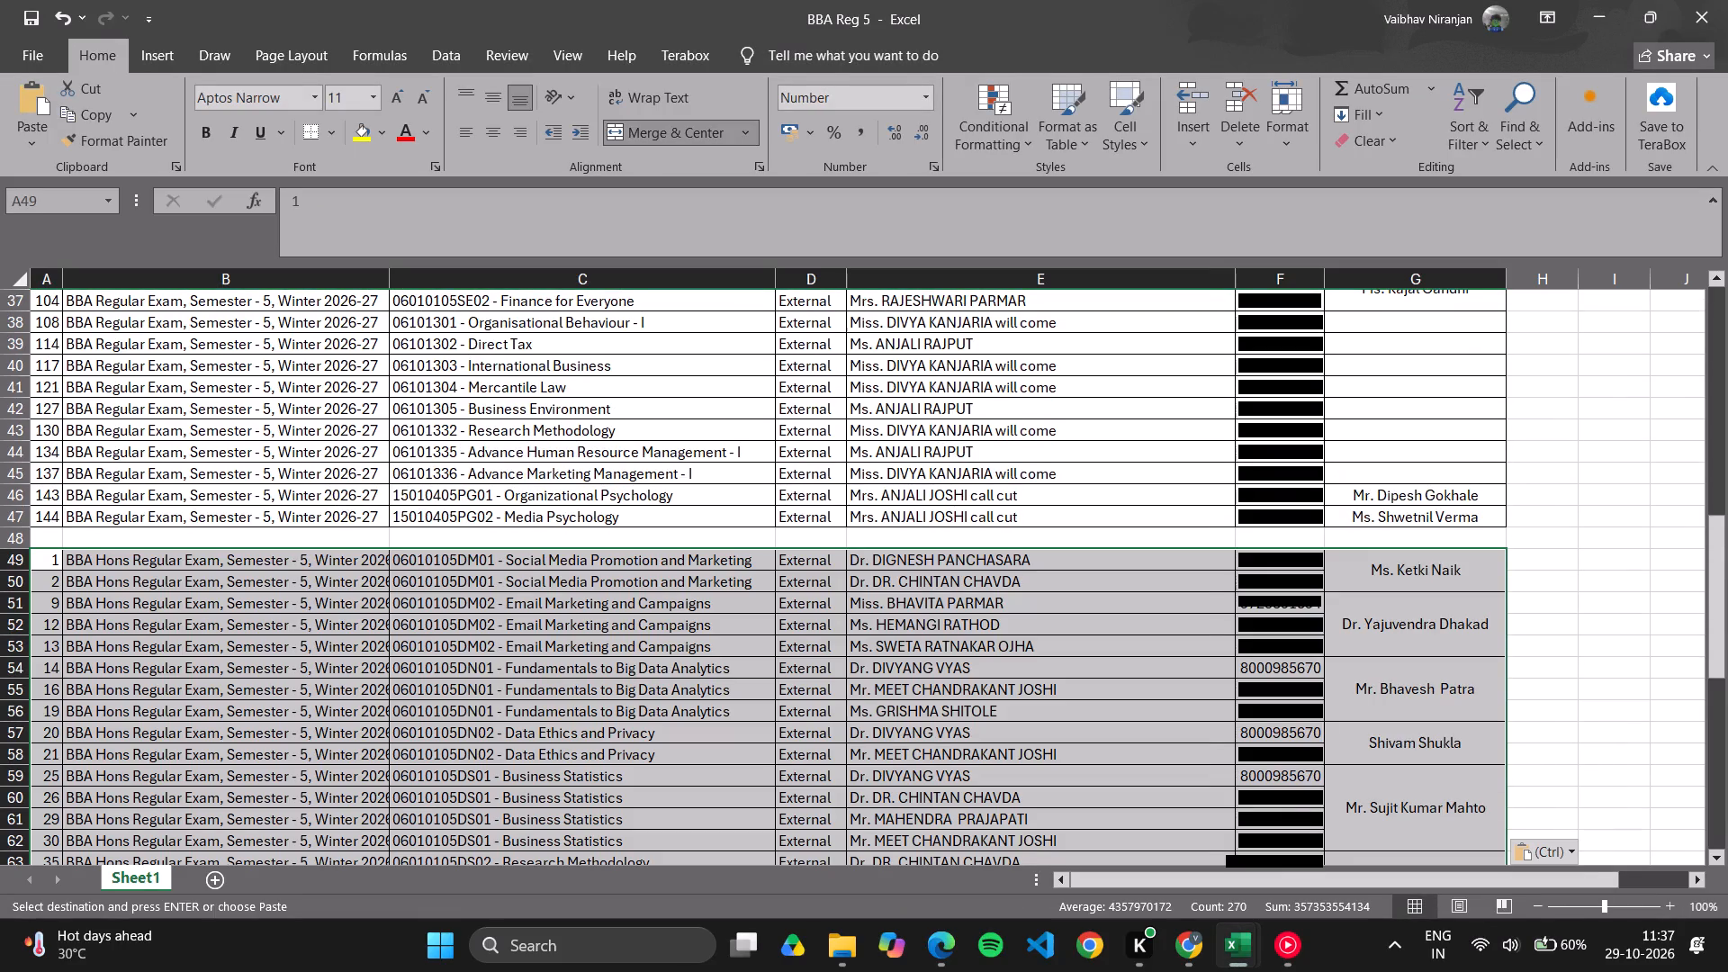
# Delete the empty row 48 between the BBA Regular rows and the pasted BBA Hons rows.
pyautogui.click(115, 537)
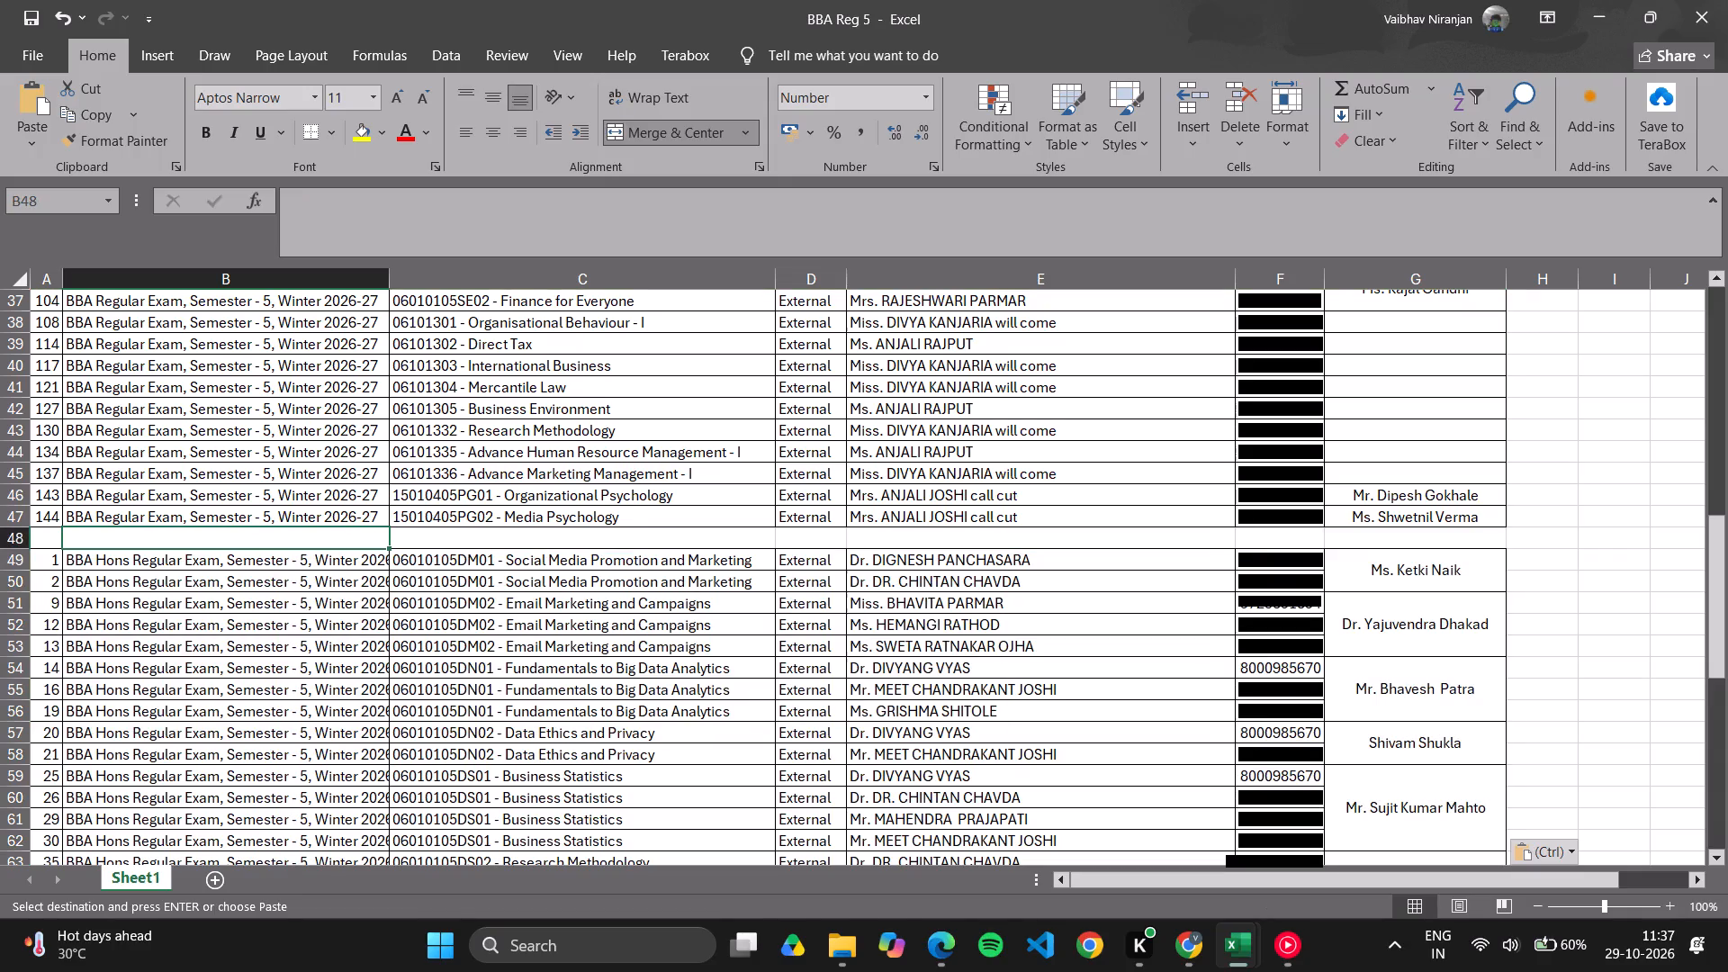
pyautogui.click(15, 542)
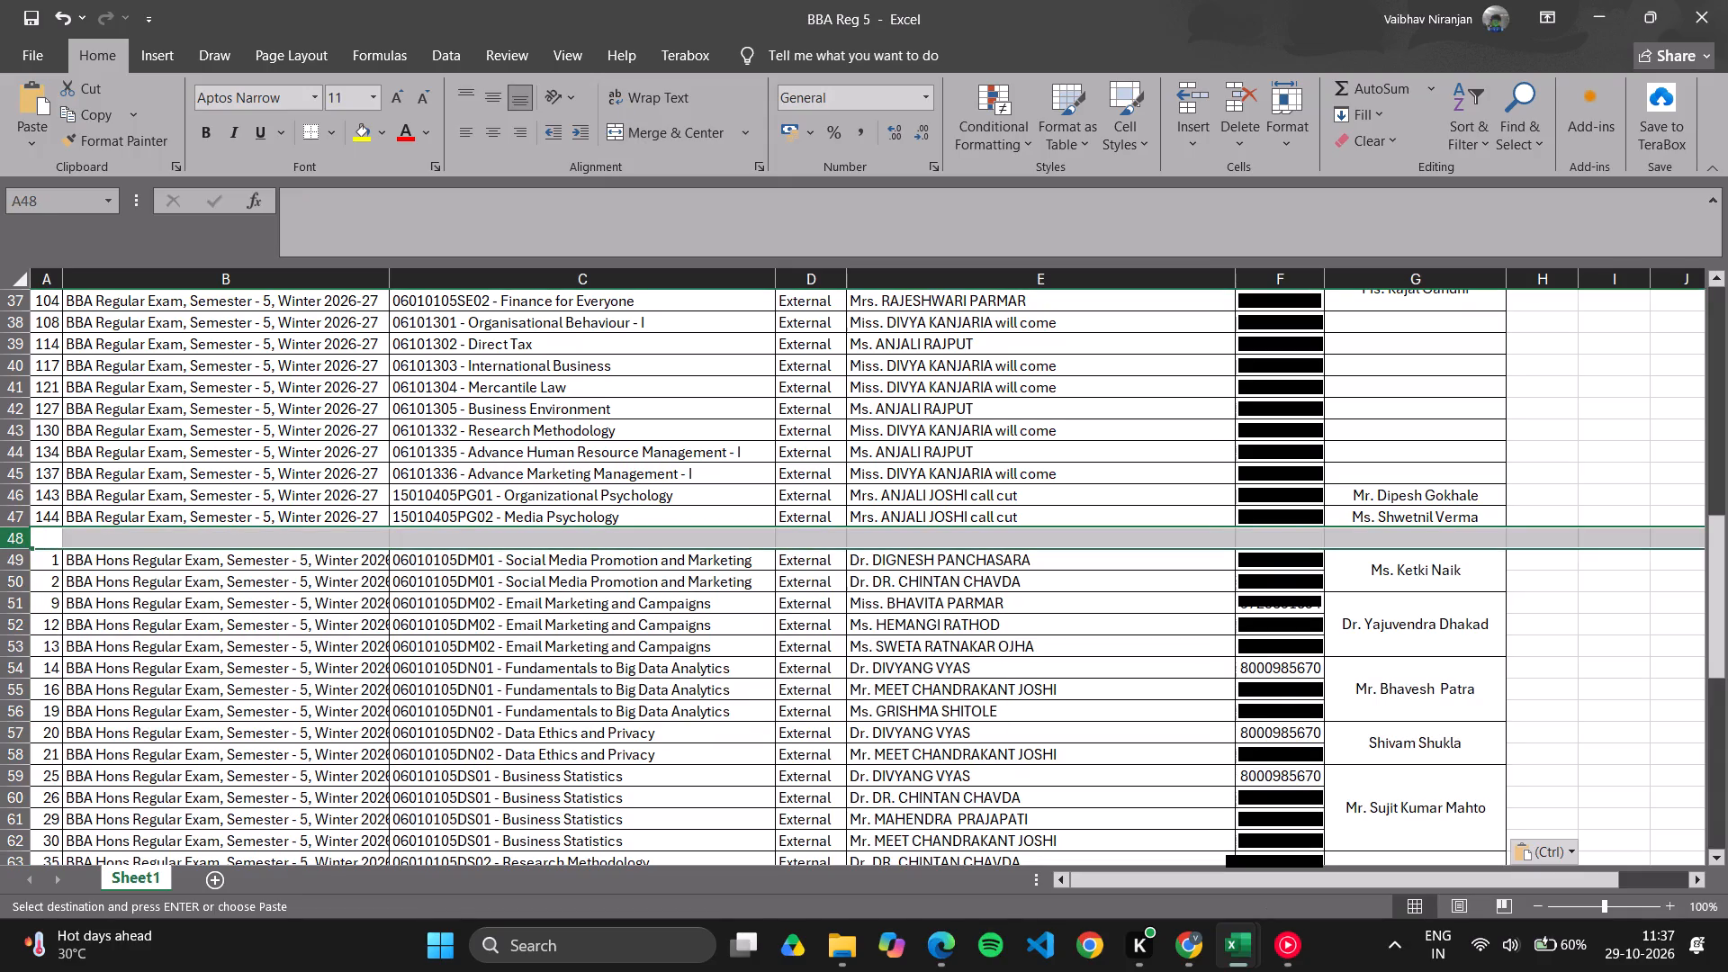
pyautogui.rightClick(96, 536)
pyautogui.click(190, 760)
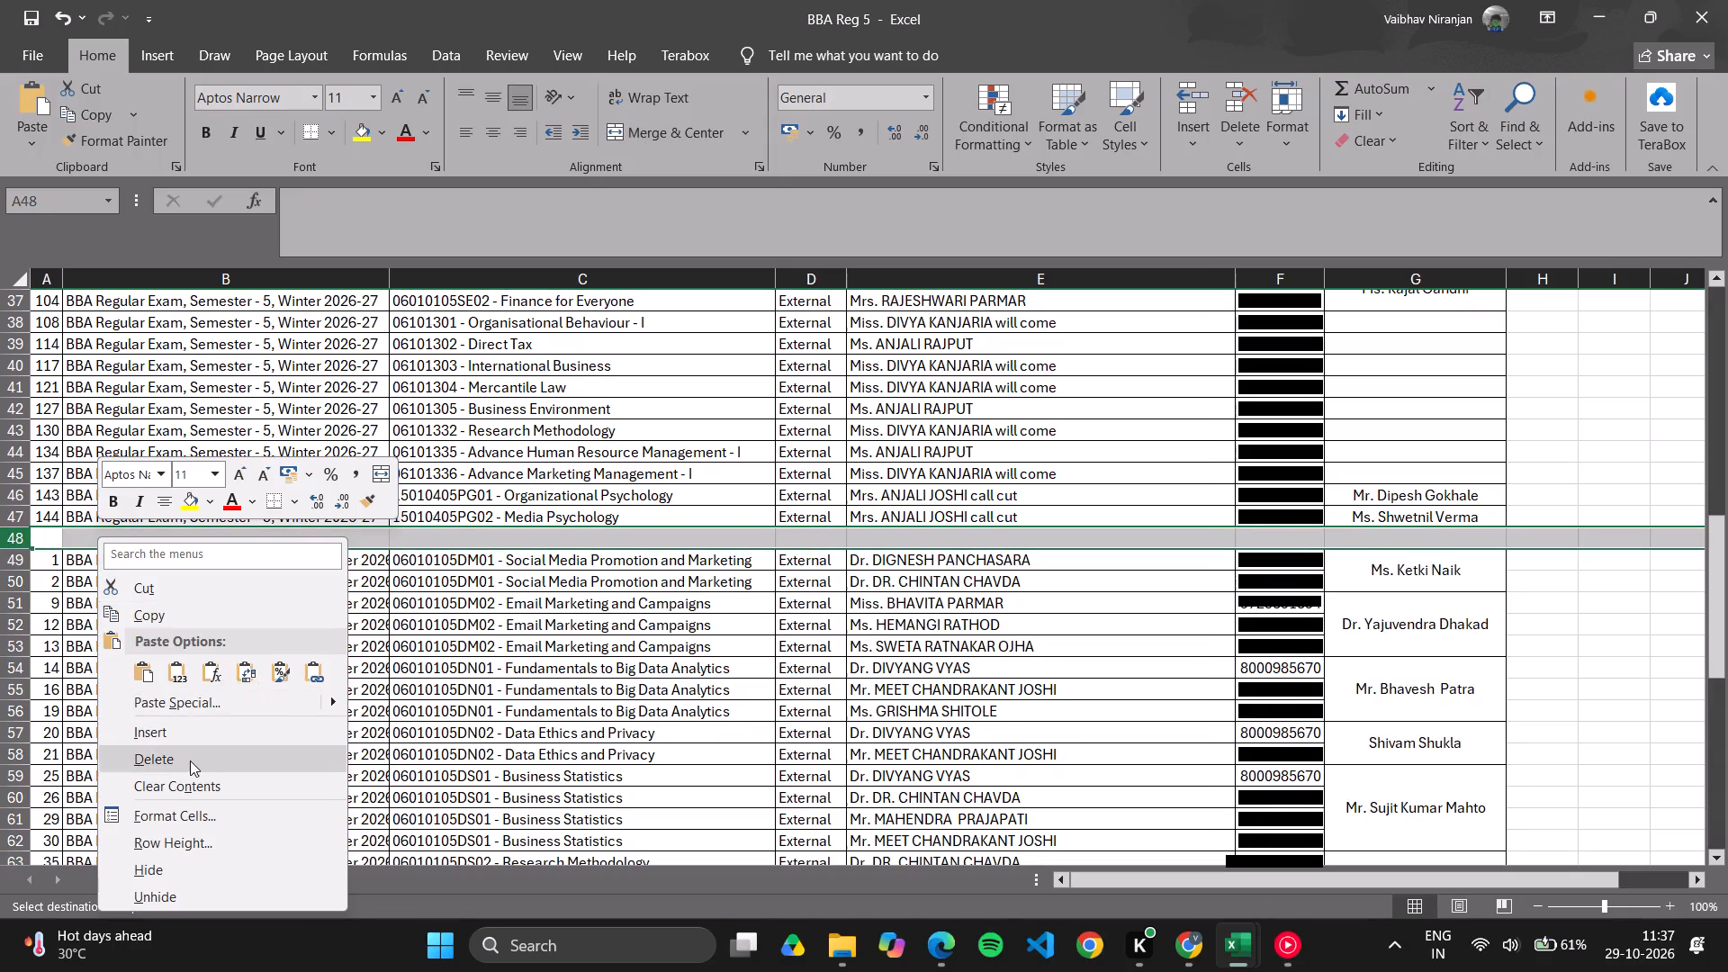
pyautogui.click(617, 670)
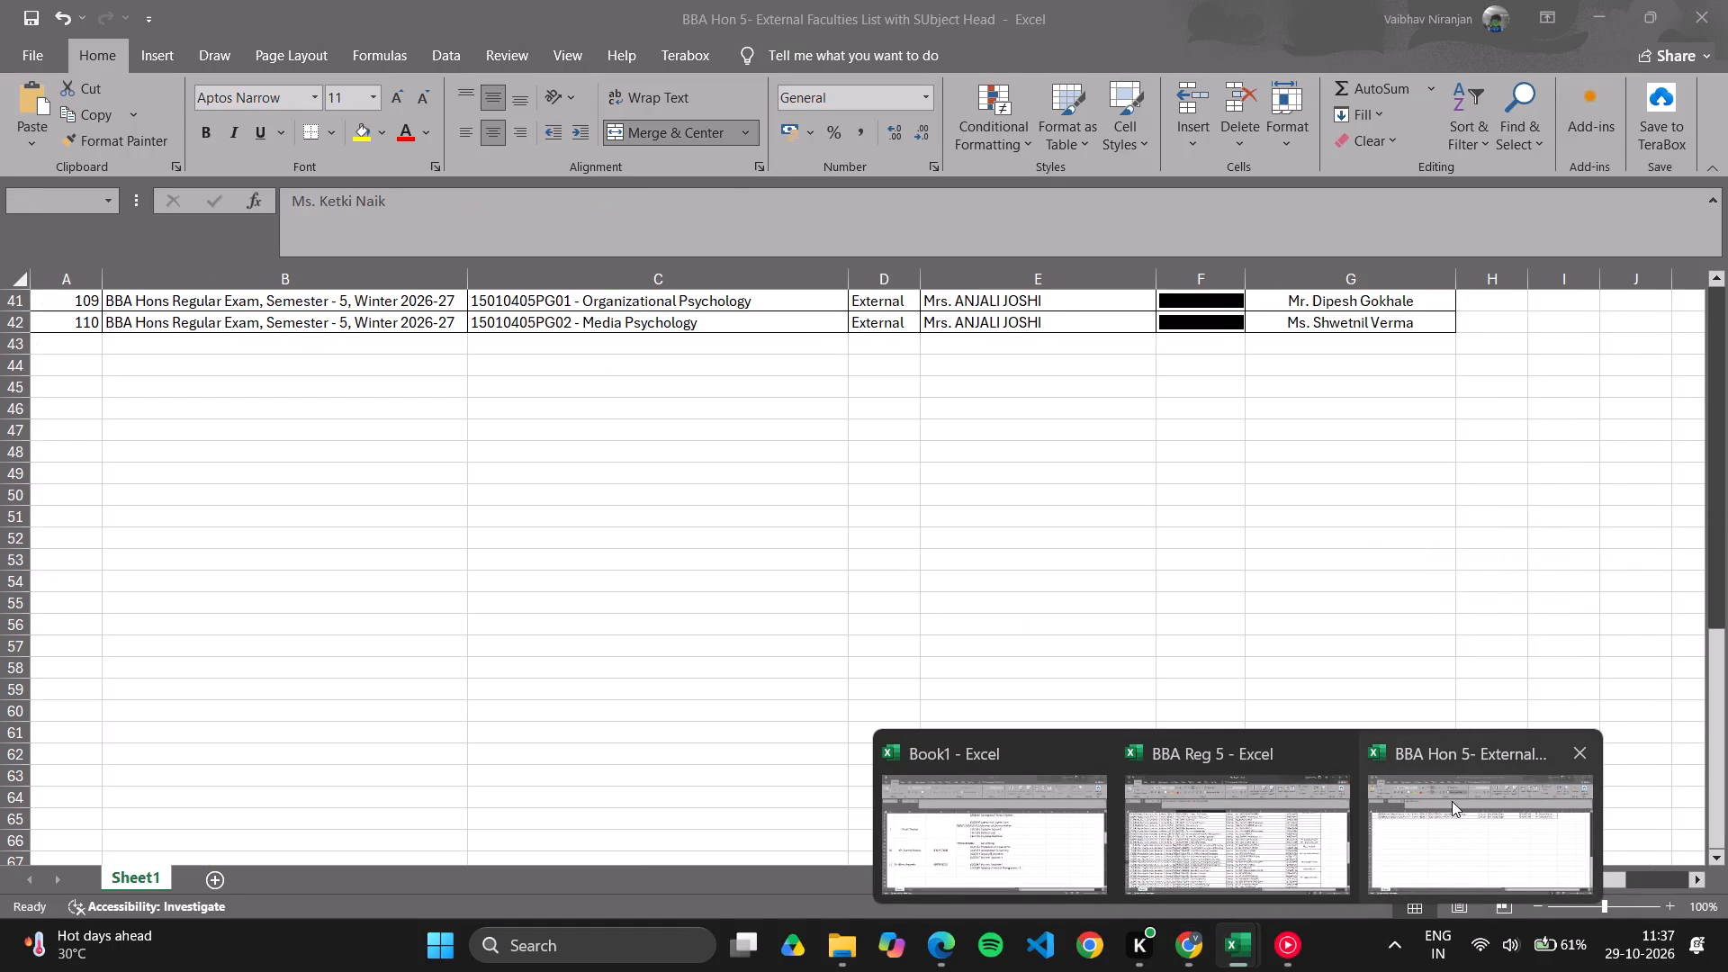
# Switch to the "BBA Hon 5- External Faculties List" workbook and close it without saving its changes.
pyautogui.click(1452, 801)
pyautogui.scroll(18, 1060, 674)
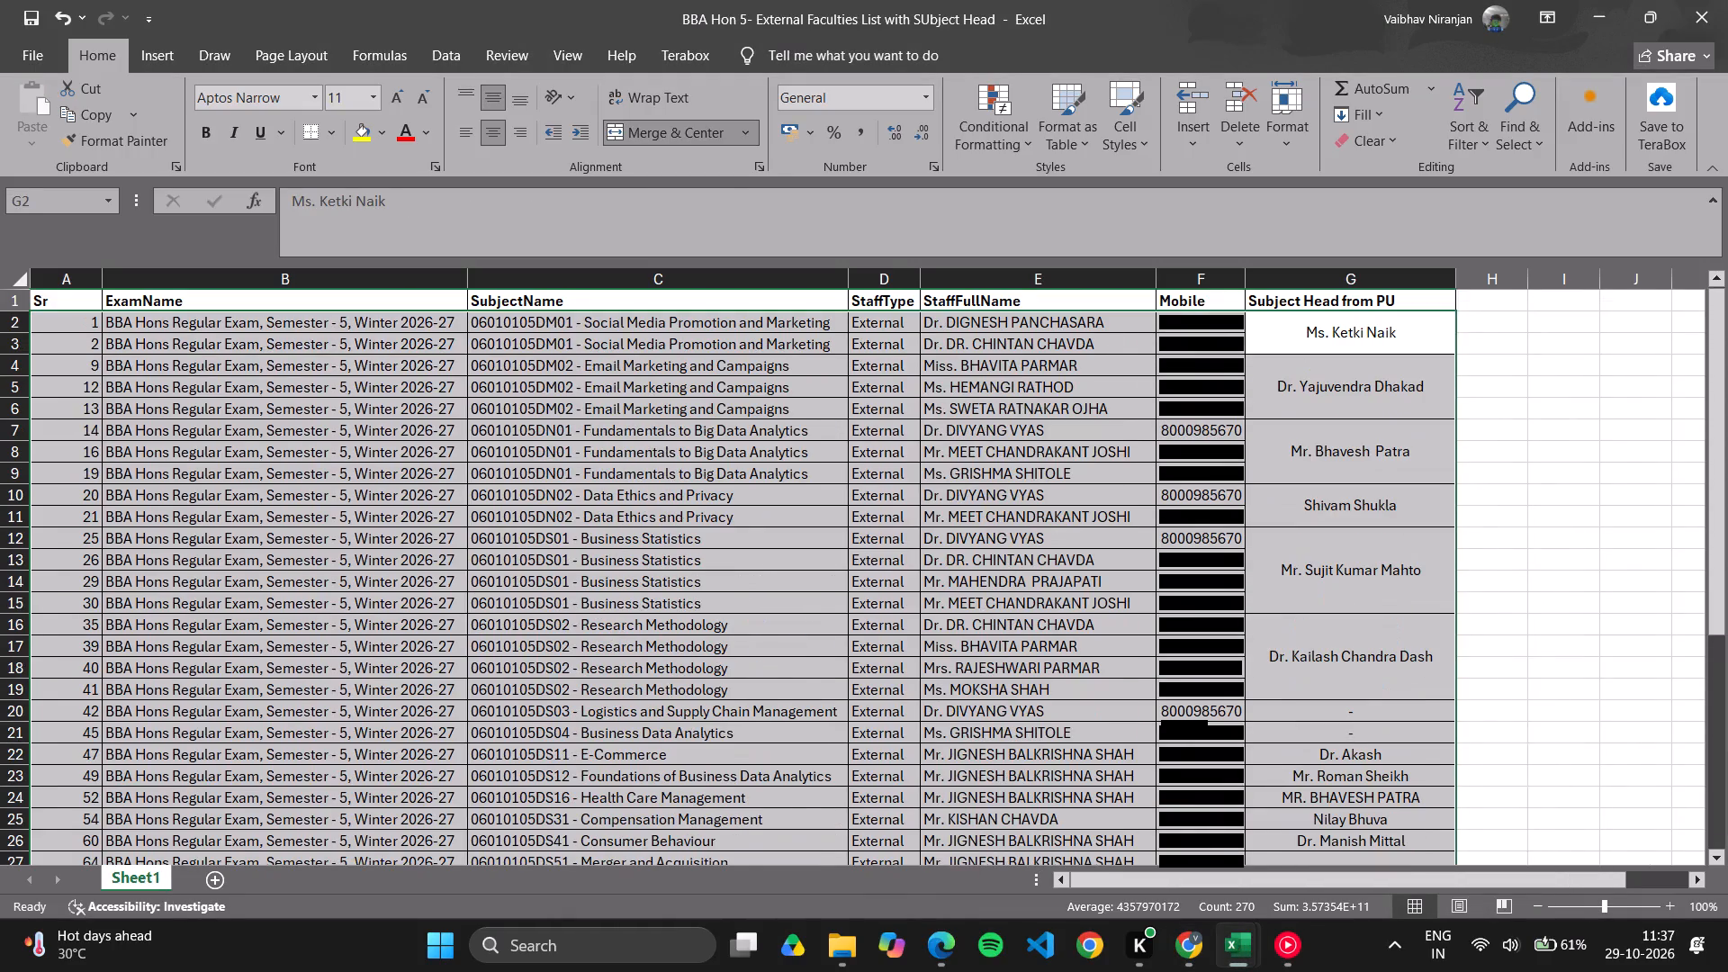
pyautogui.click(1727, 0)
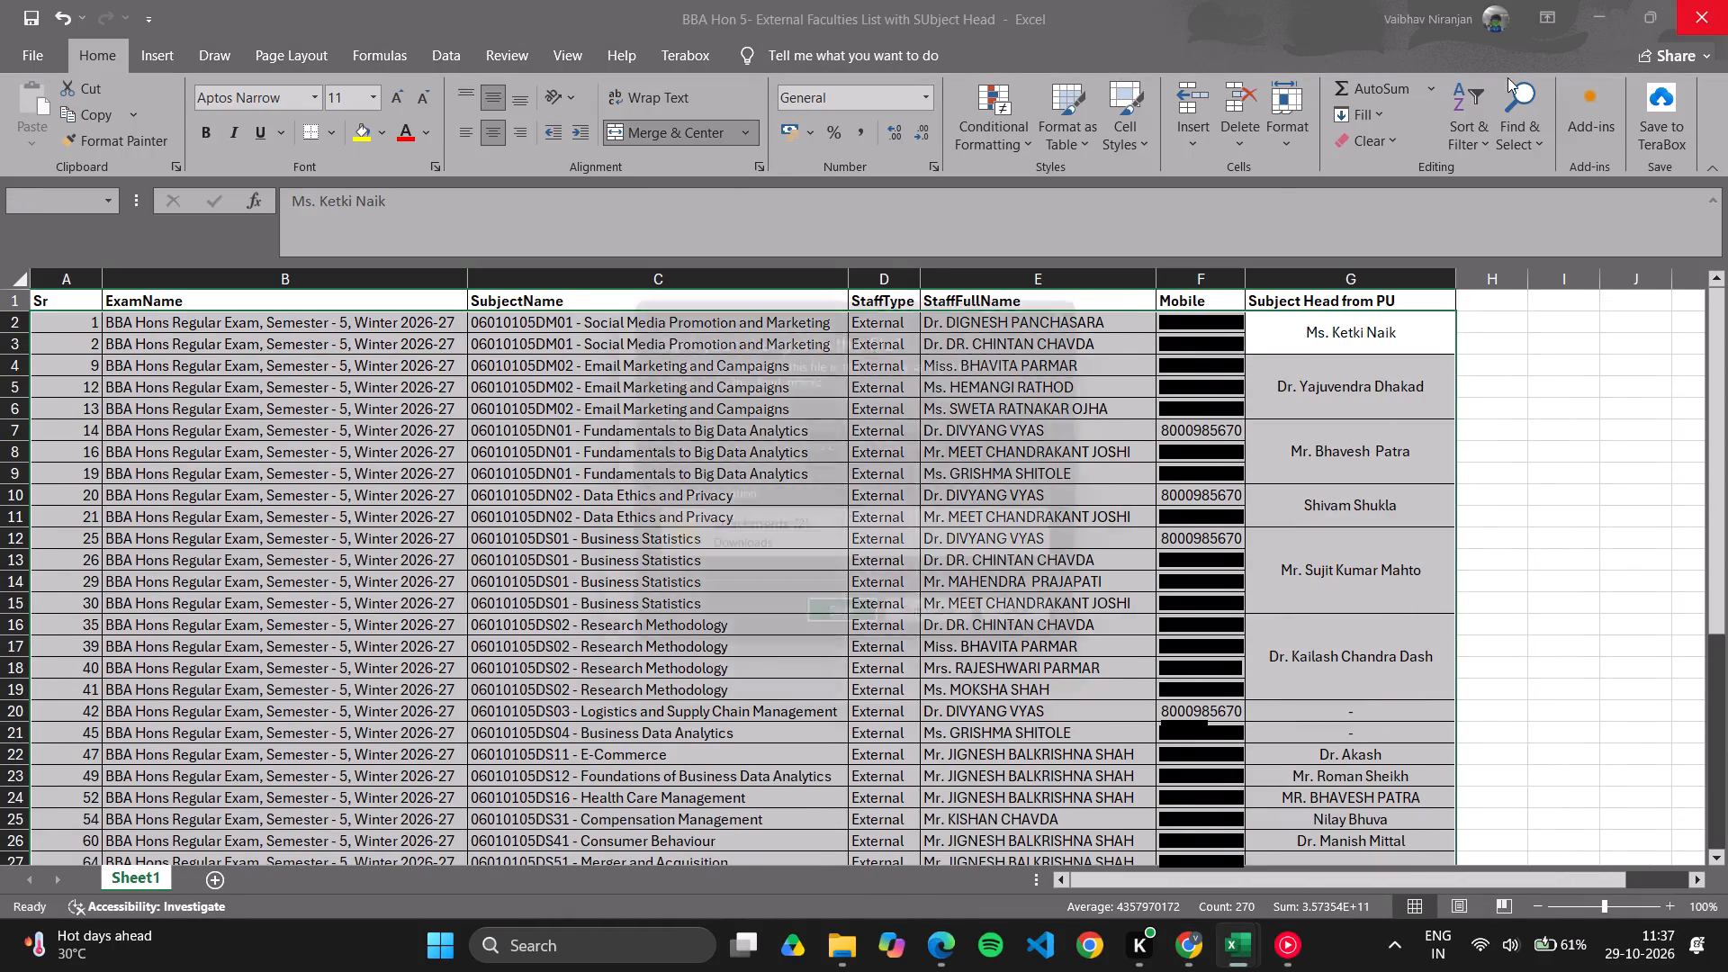
pyautogui.click(949, 636)
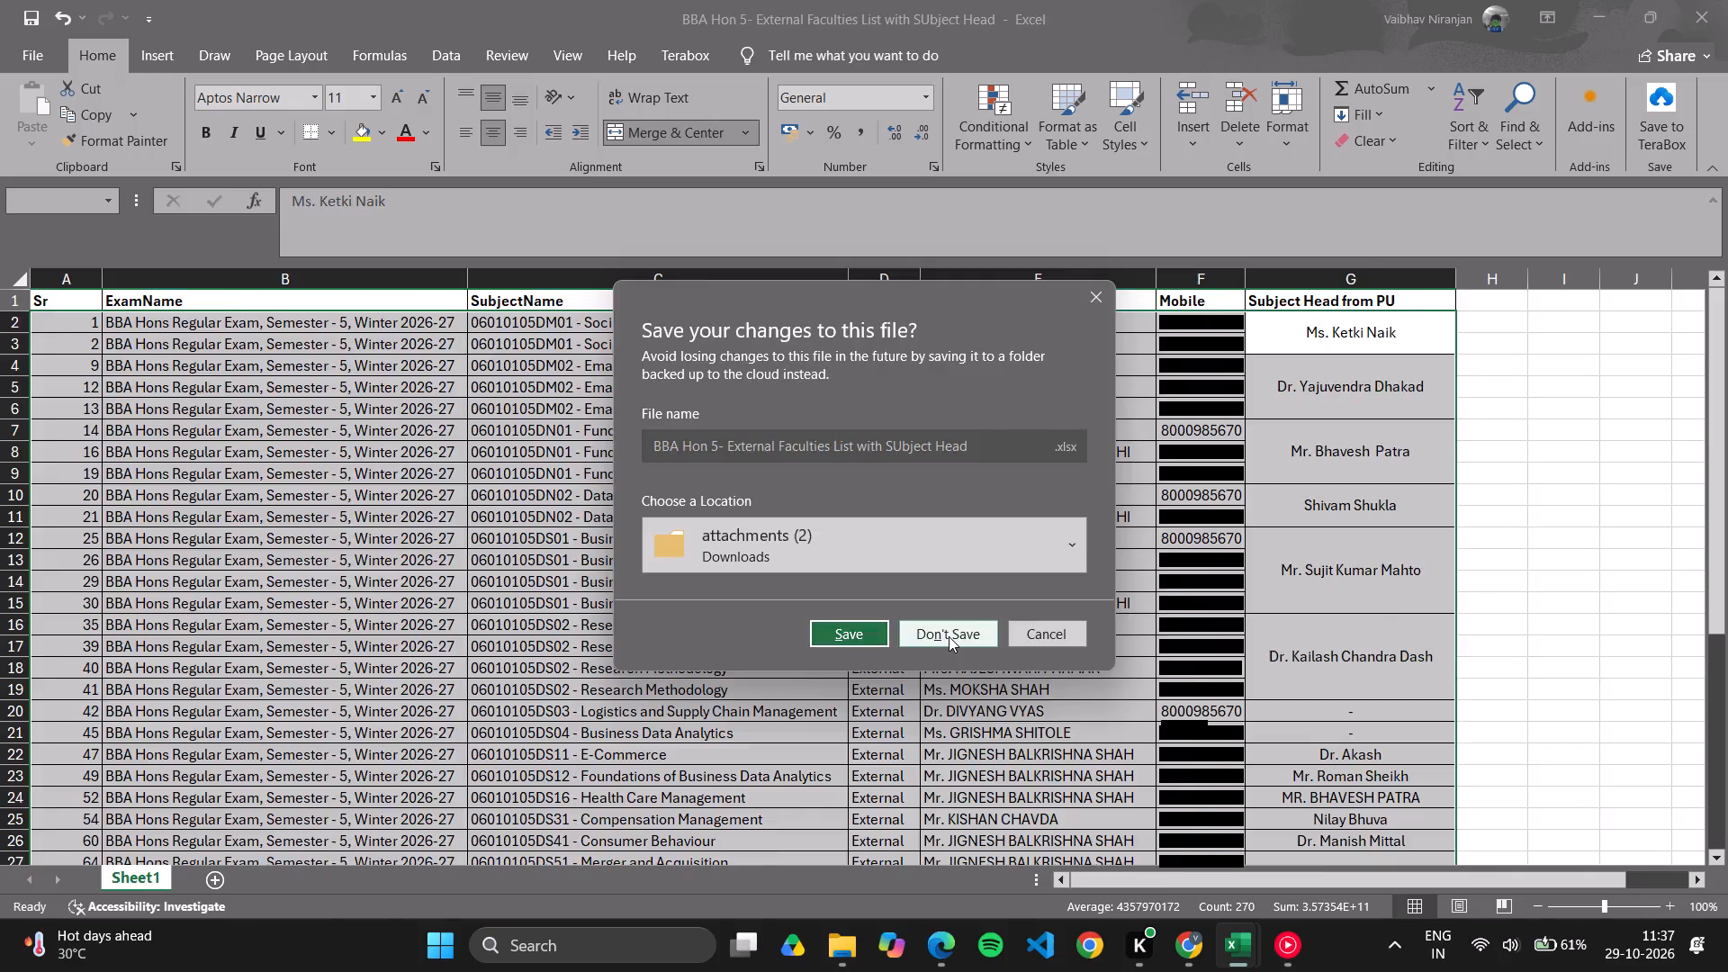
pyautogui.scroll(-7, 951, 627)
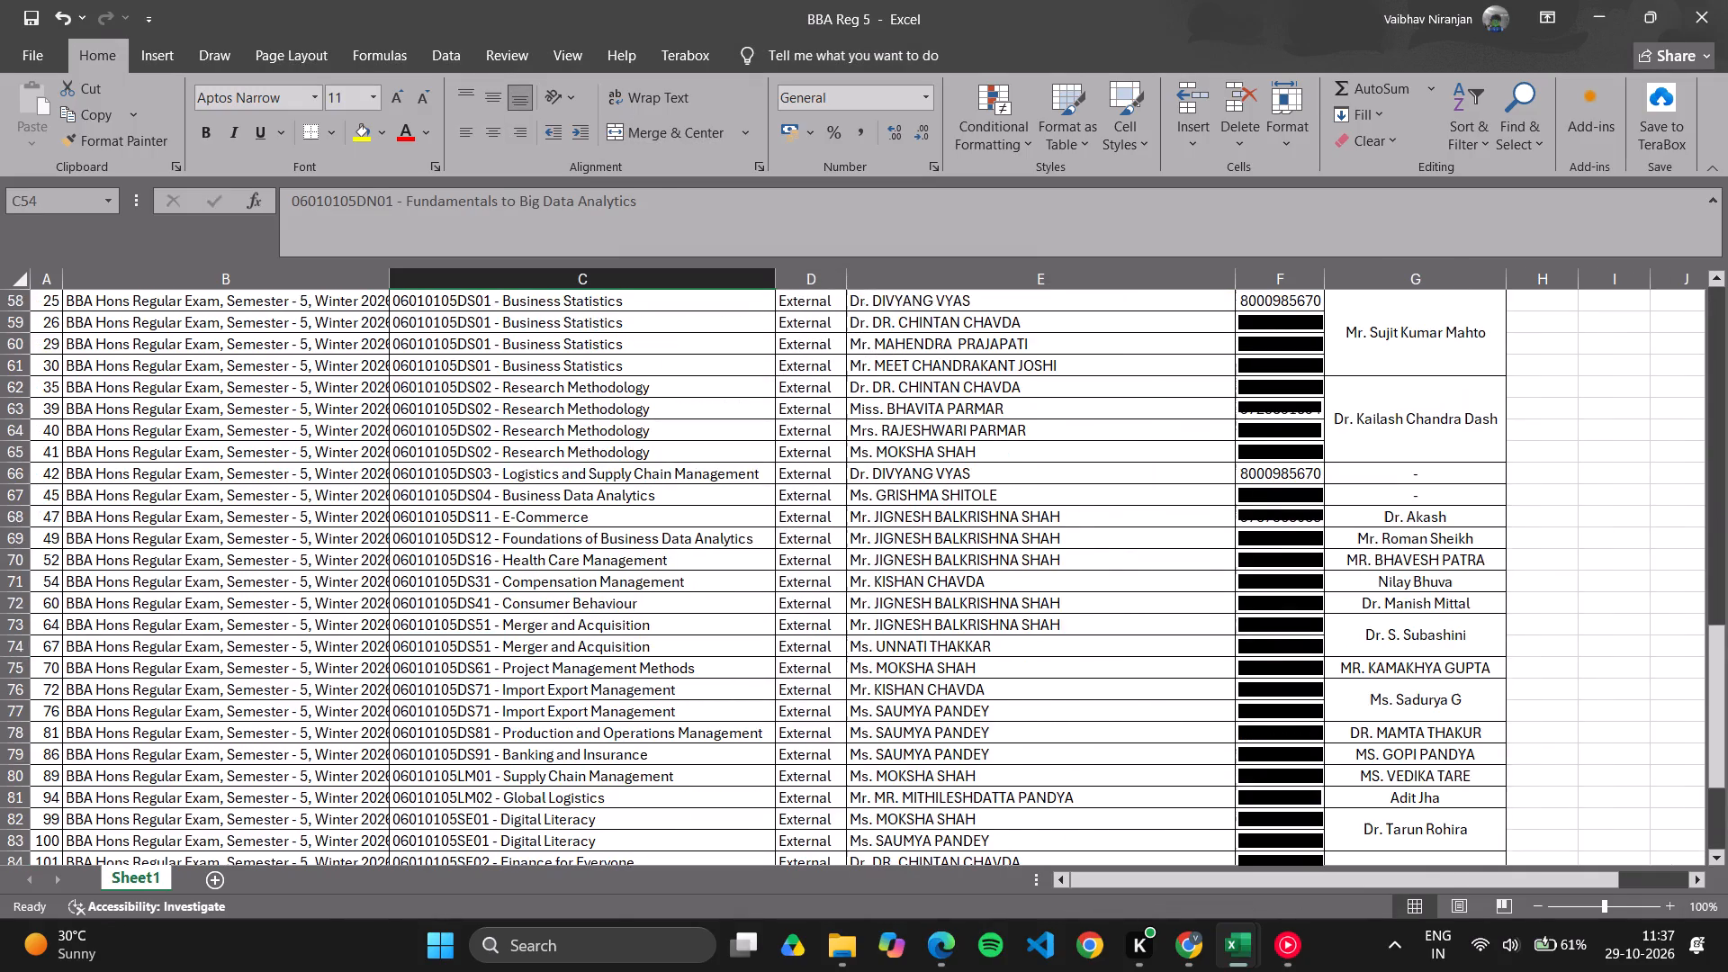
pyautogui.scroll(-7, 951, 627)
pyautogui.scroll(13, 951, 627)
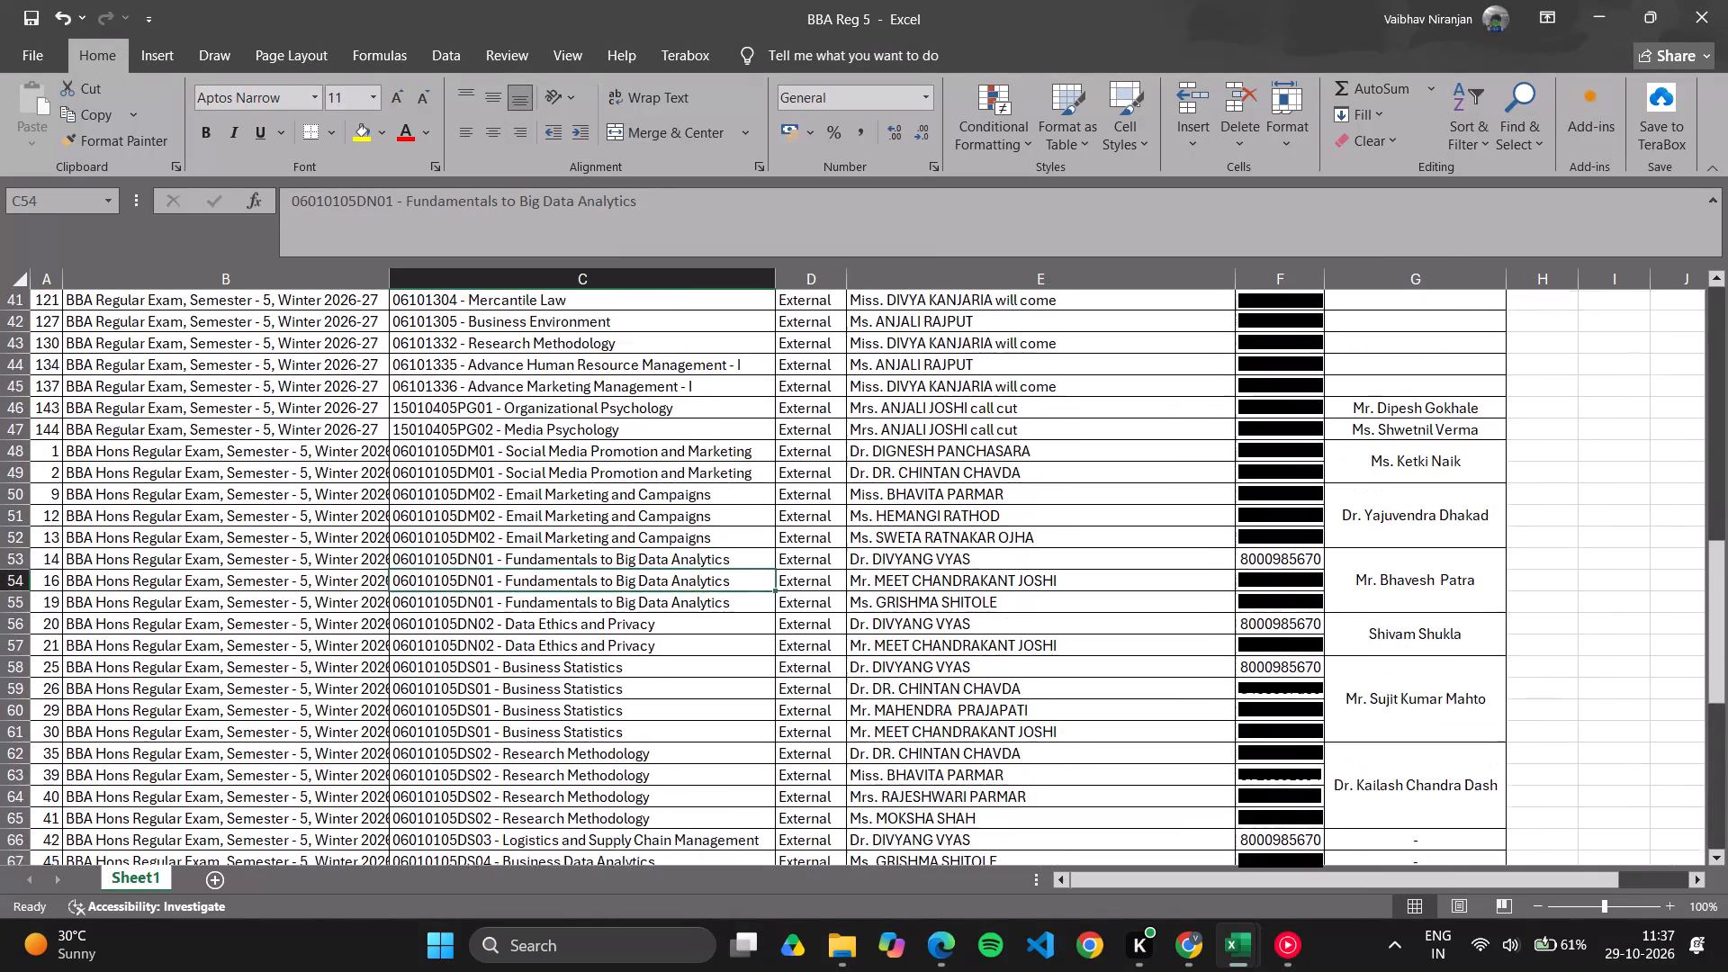
# Switch to File Explorer and open the "BBA Hon 7" workbook from the attachments (2) folder.
pyautogui.click(849, 960)
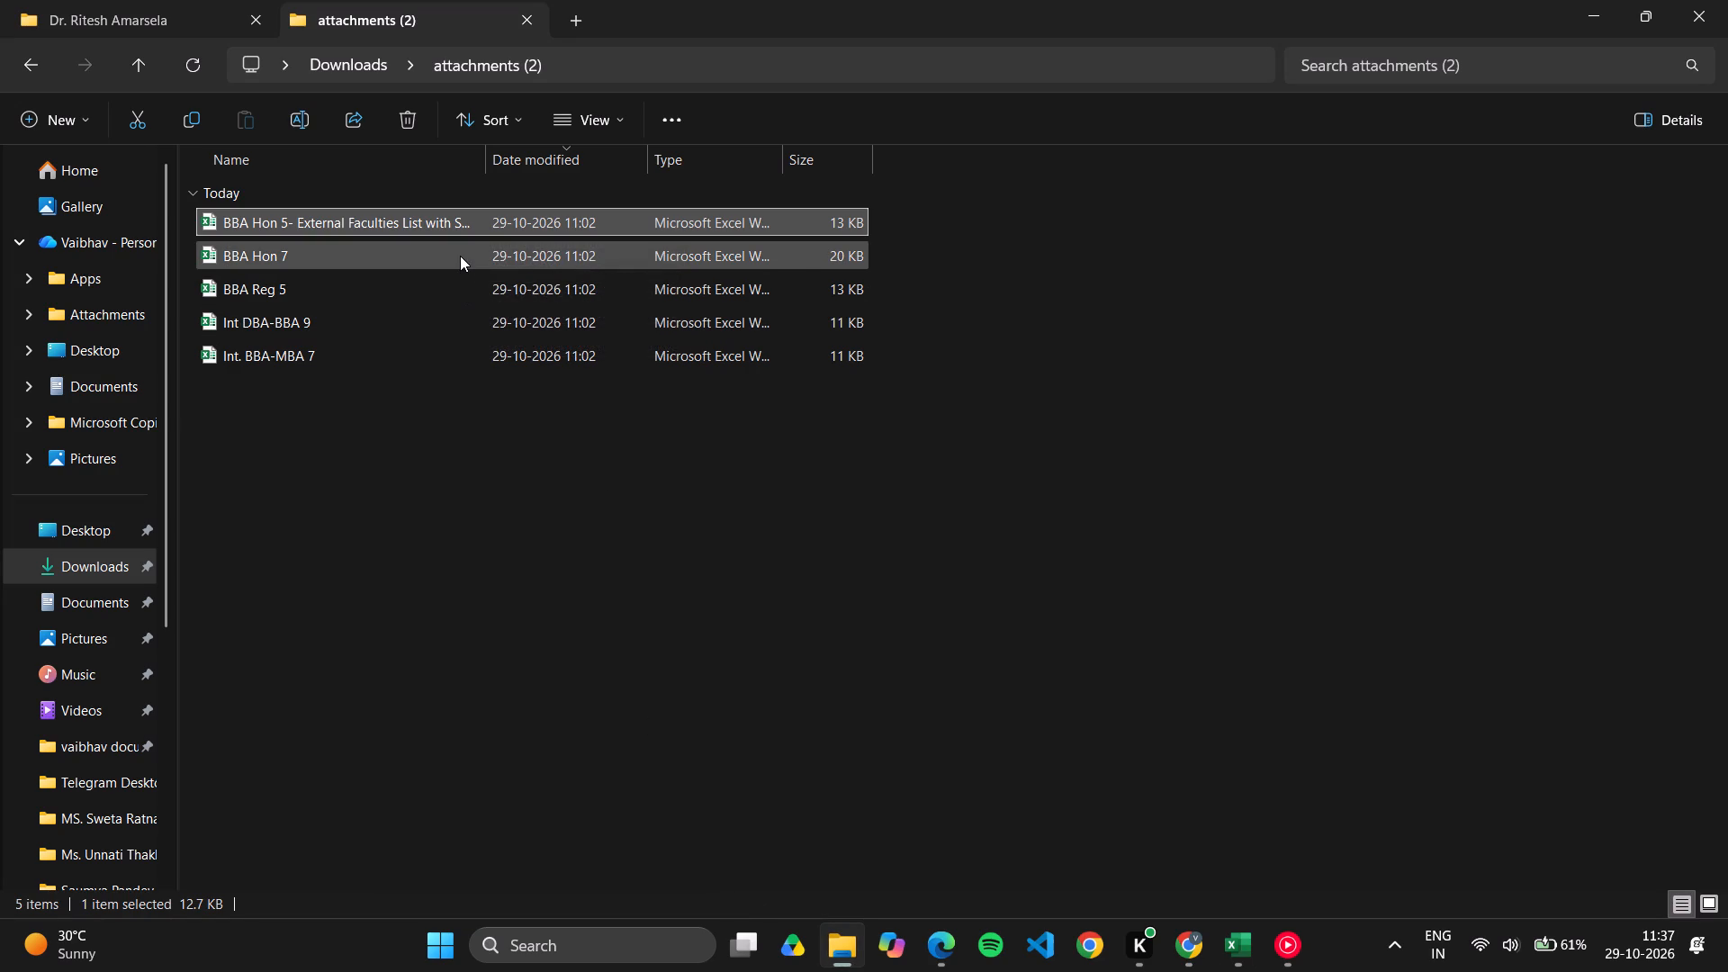
pyautogui.doubleClick(460, 256)
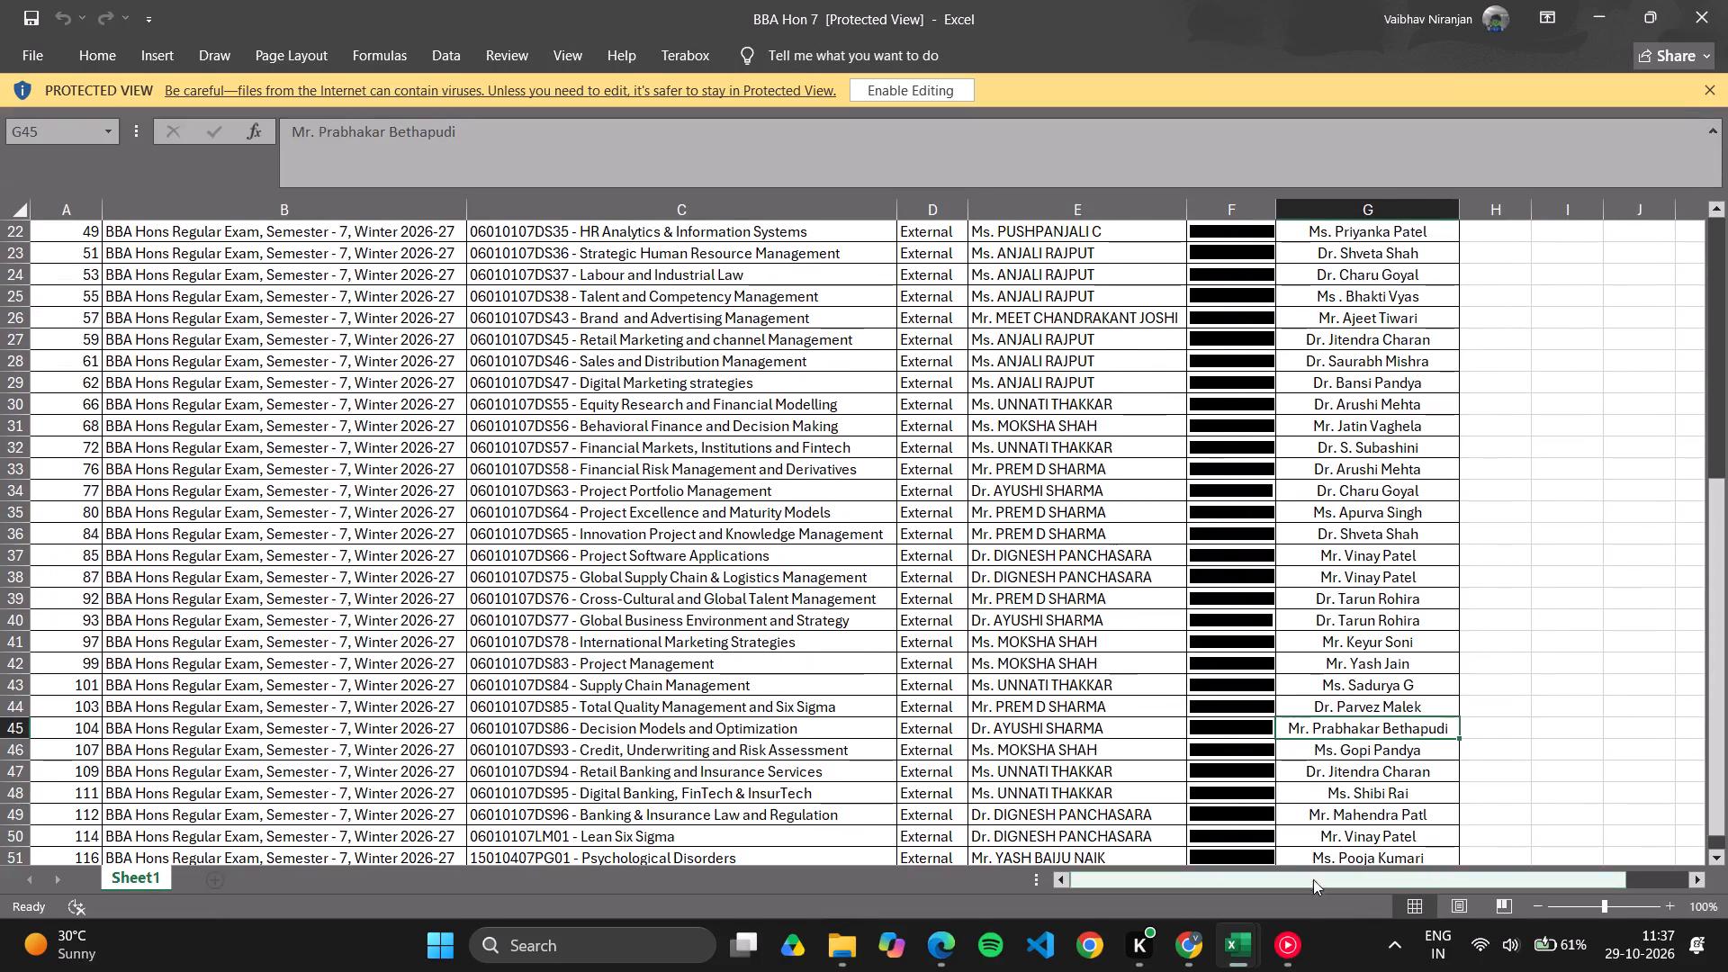
# Switch to YouTube Music and play the single "Barqat" from Listen again.
pyautogui.click(1296, 940)
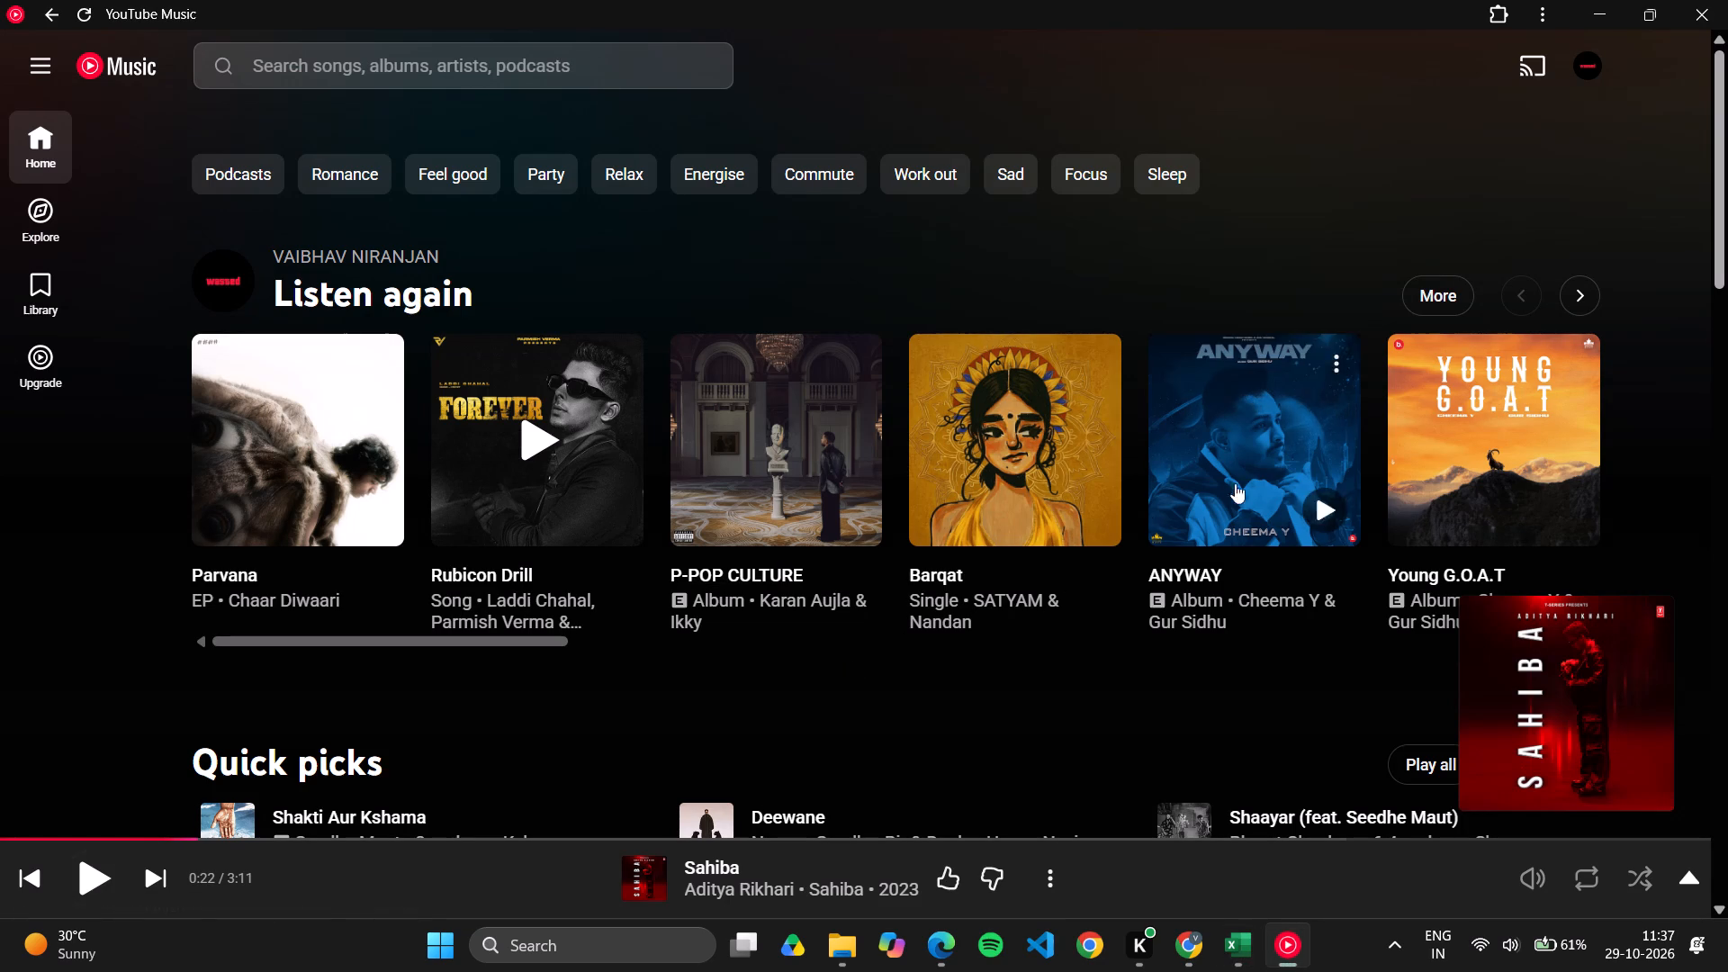
pyautogui.click(1098, 501)
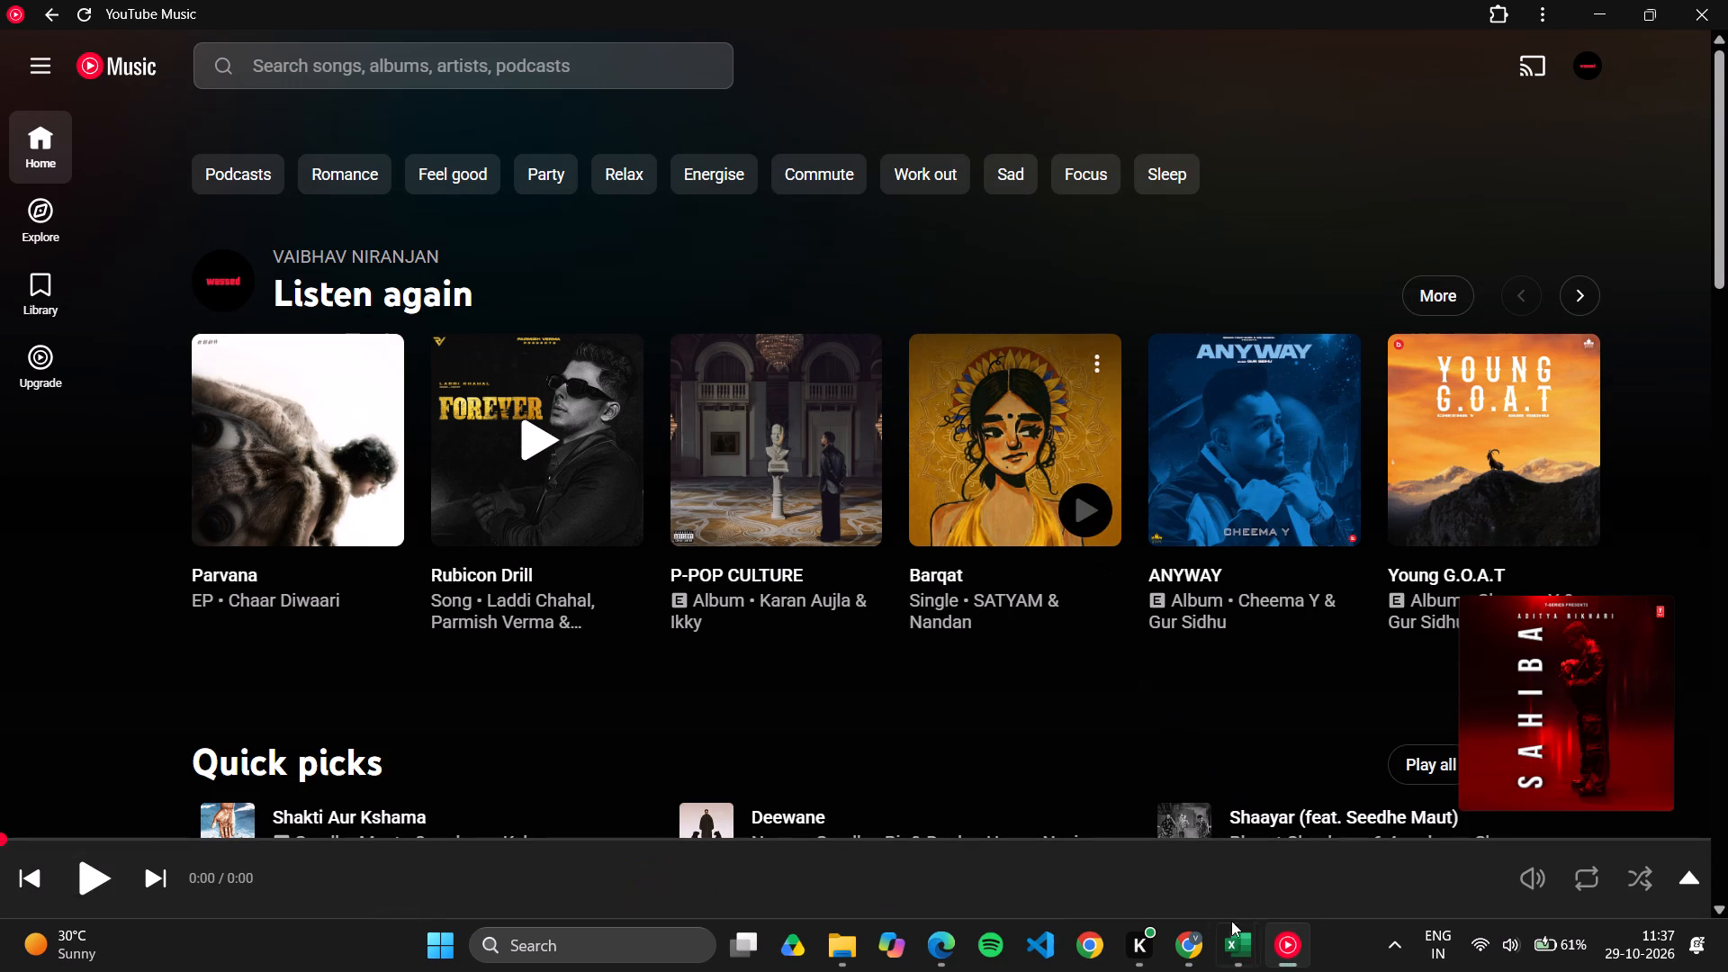
# Return to the BBA Hon 7 workbook in Excel and enable editing.
pyautogui.click(1240, 942)
pyautogui.click(1409, 815)
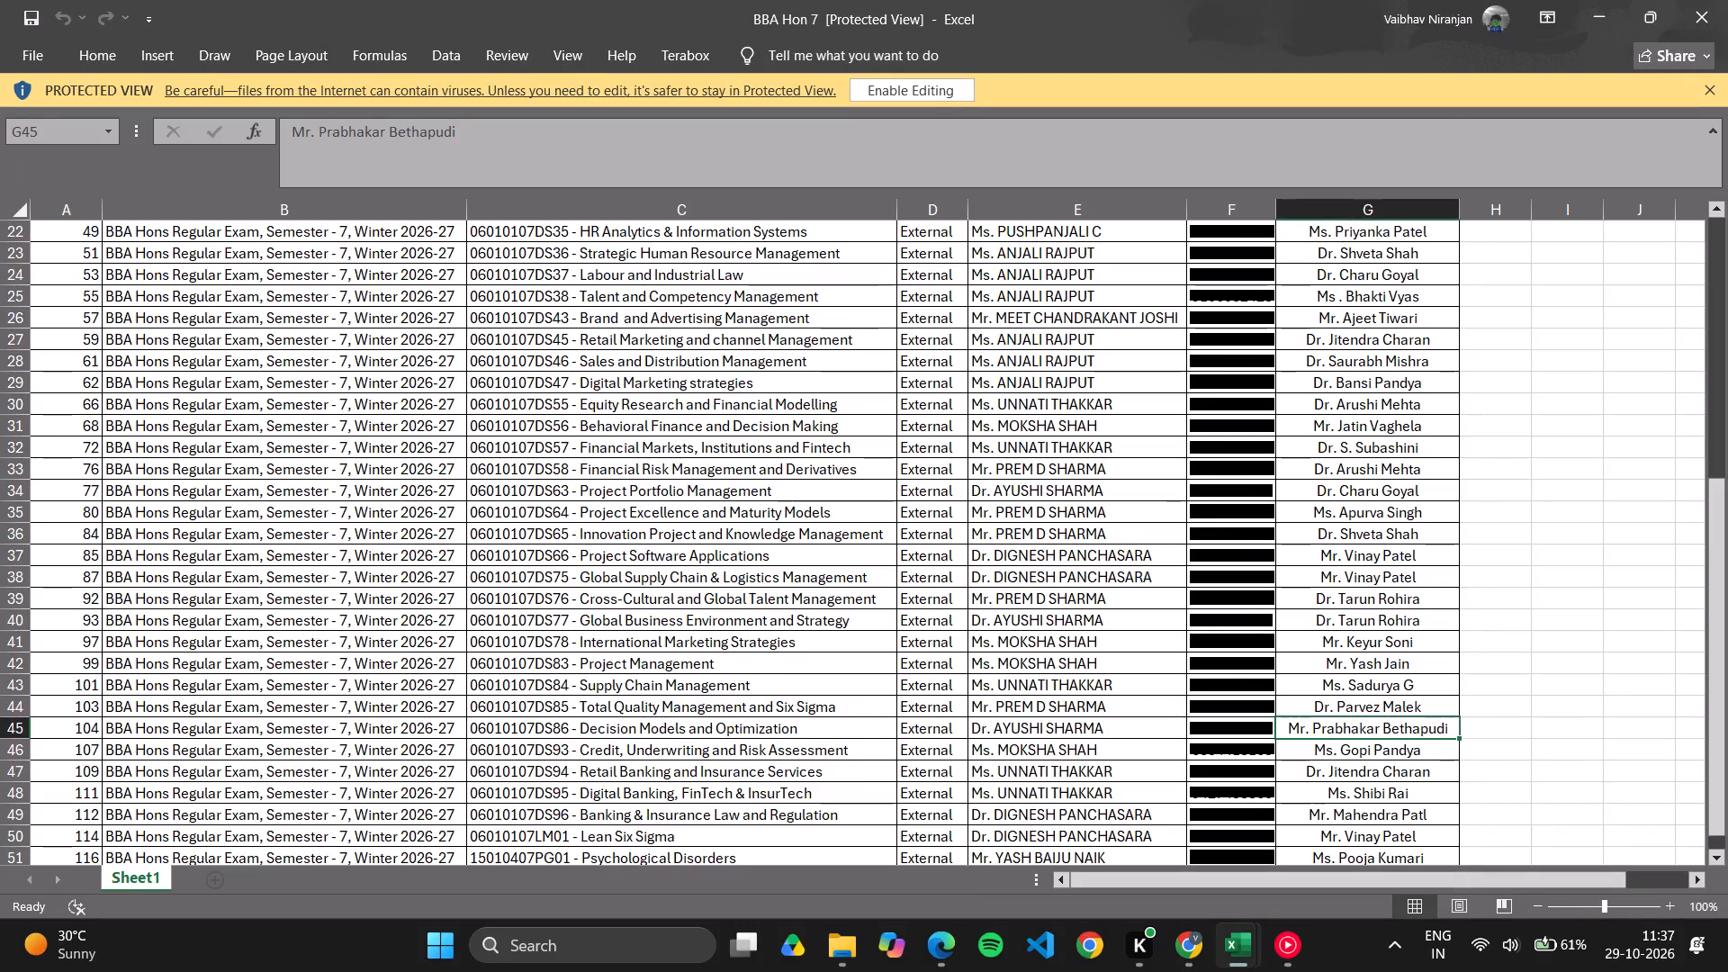
pyautogui.click(926, 86)
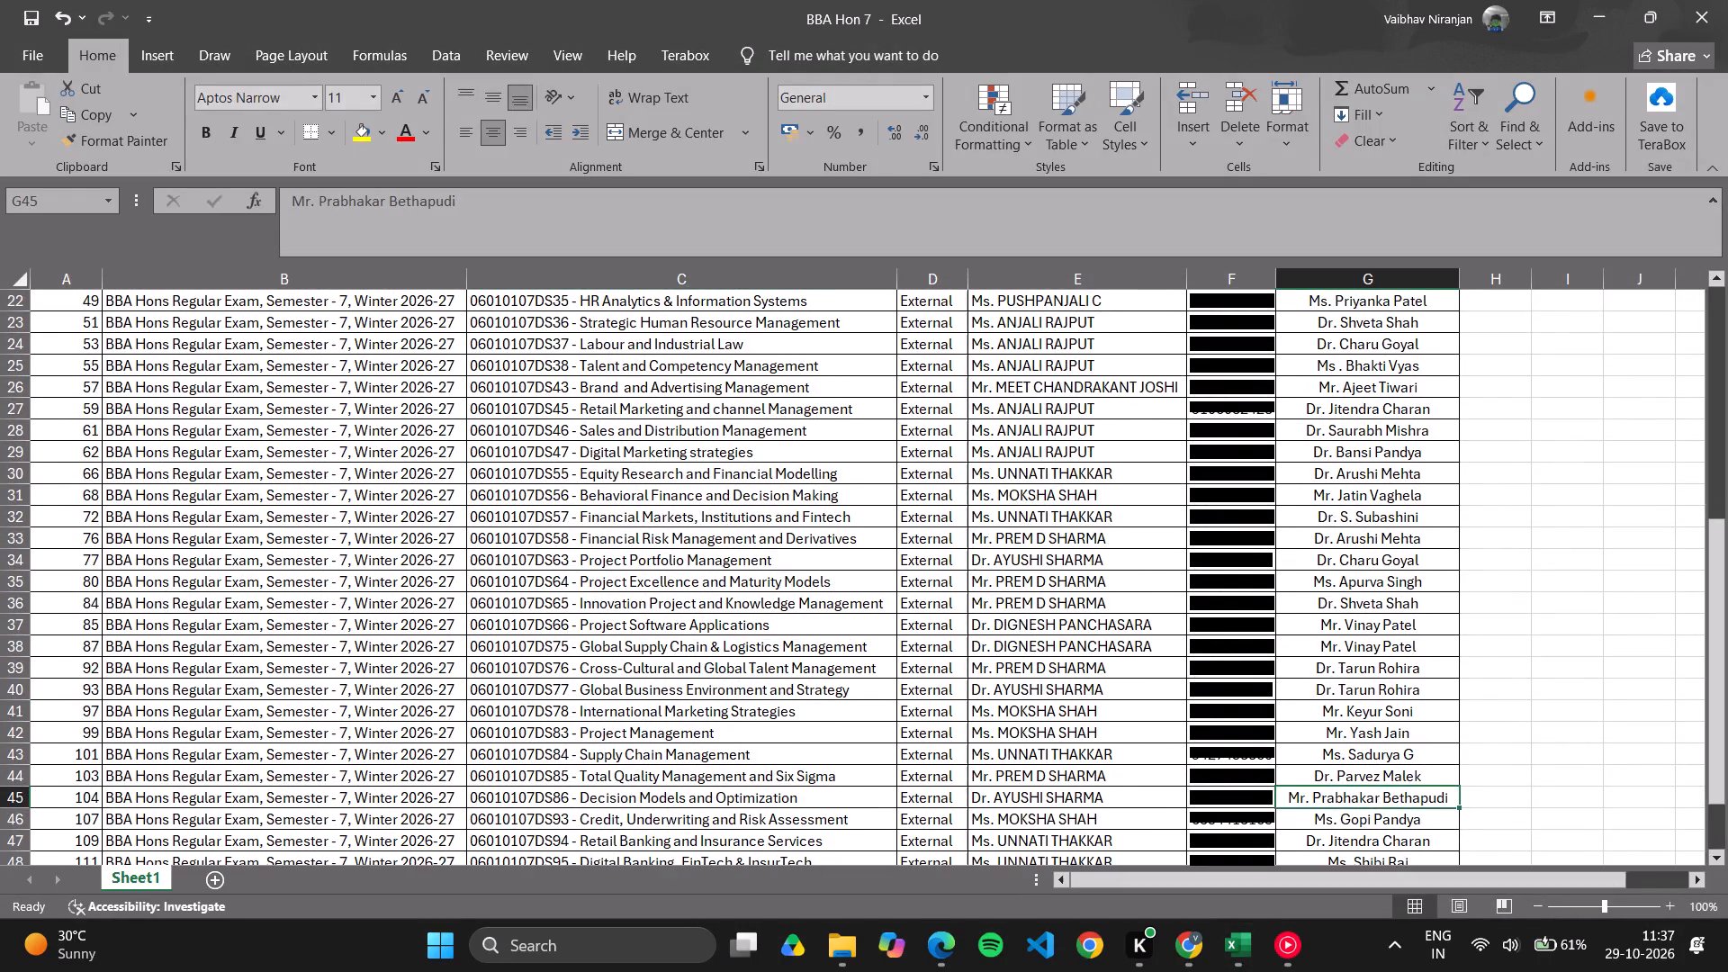
# Copy all BBA Hons Semester 7 data rows without the header, A2 to G51, from Sr through Subject Head from PU.
pyautogui.scroll(13, 249, 422)
pyautogui.scroll(-7, 249, 422)
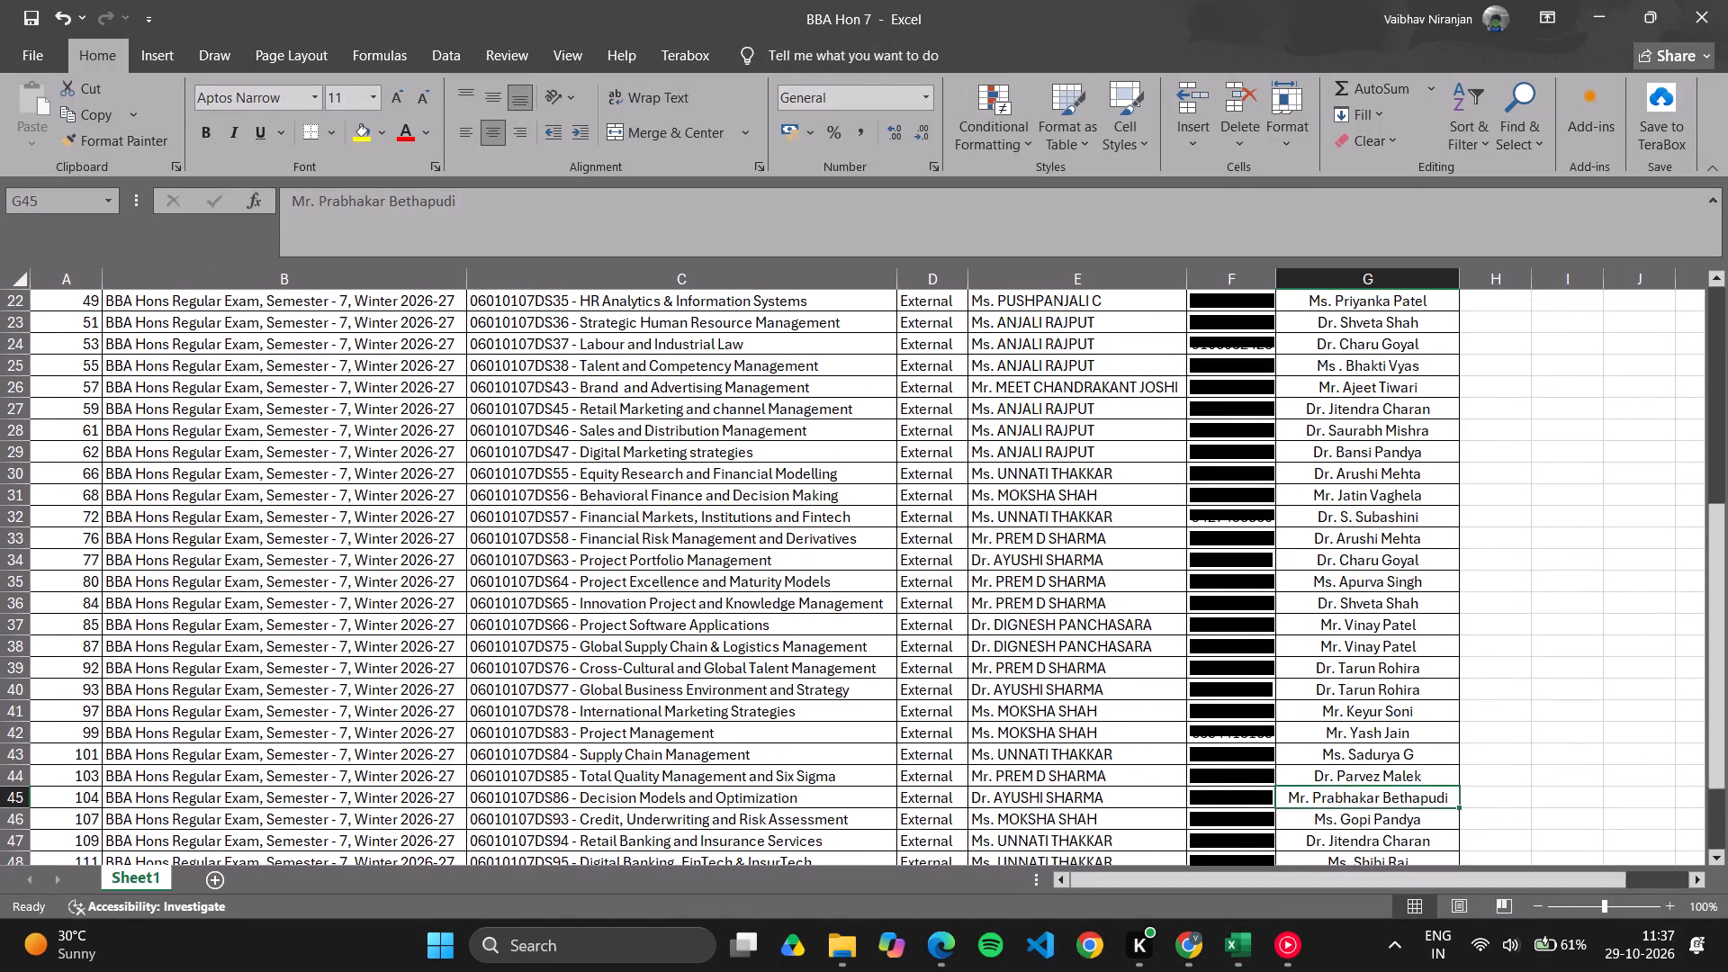
pyautogui.scroll(-7, 249, 422)
pyautogui.scroll(2, 282, 438)
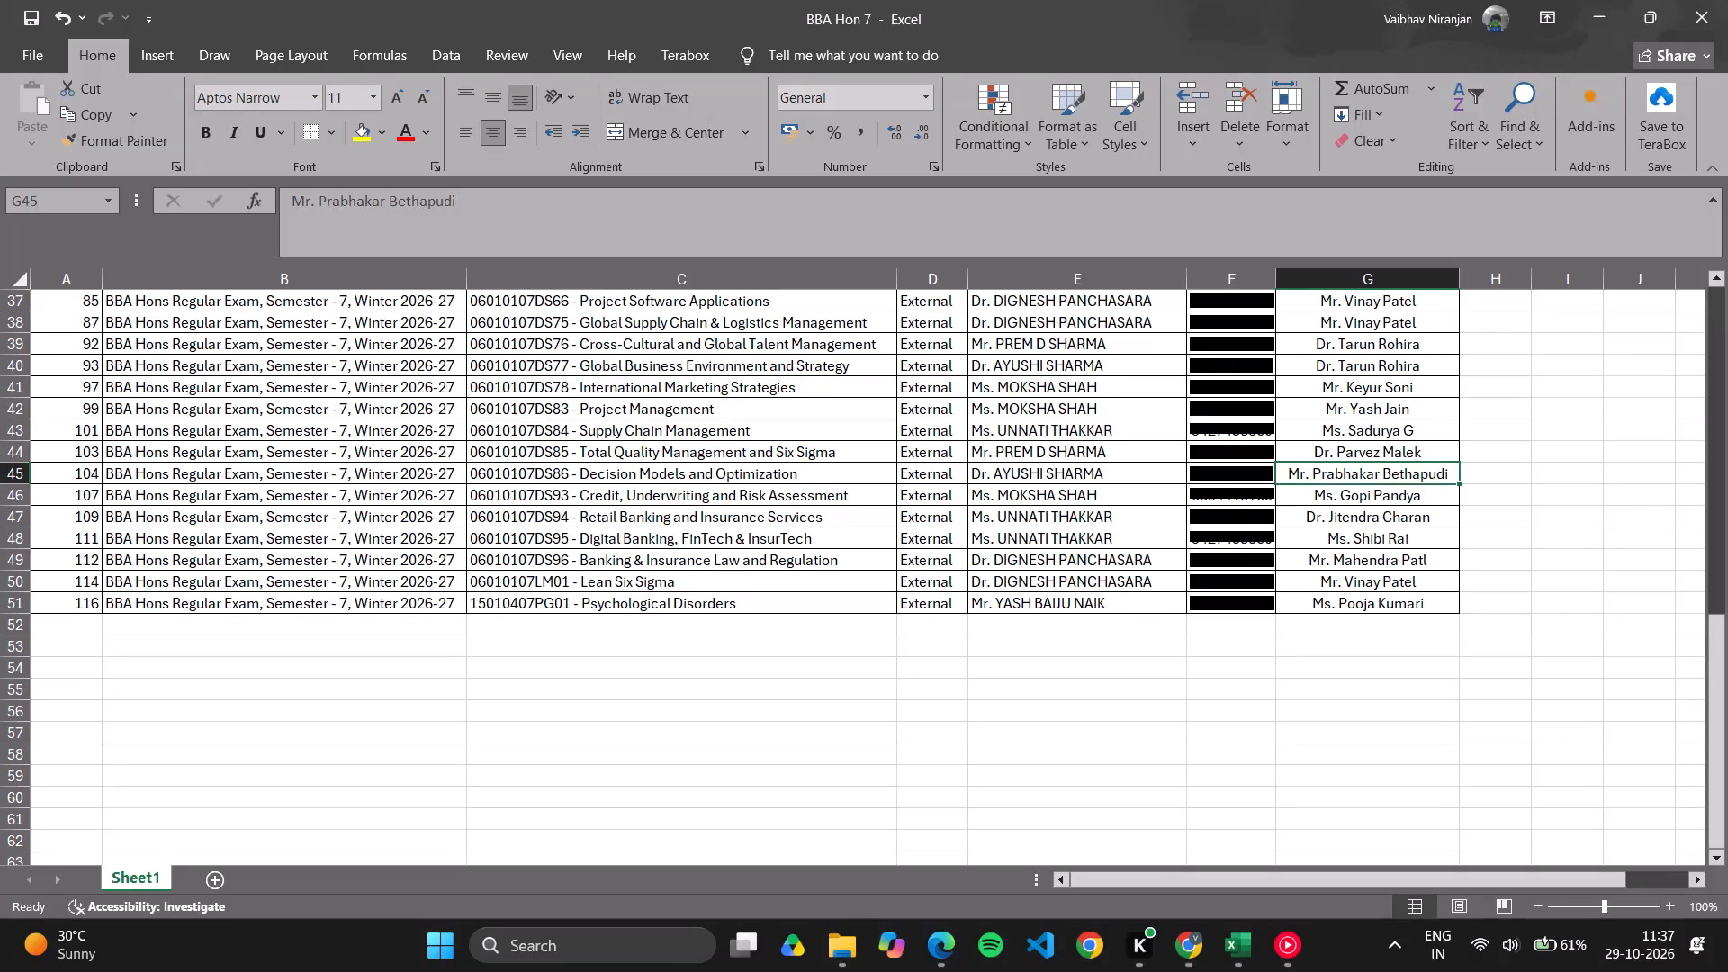
pyautogui.moveTo(1345, 598); pyautogui.dragTo(269, 583)
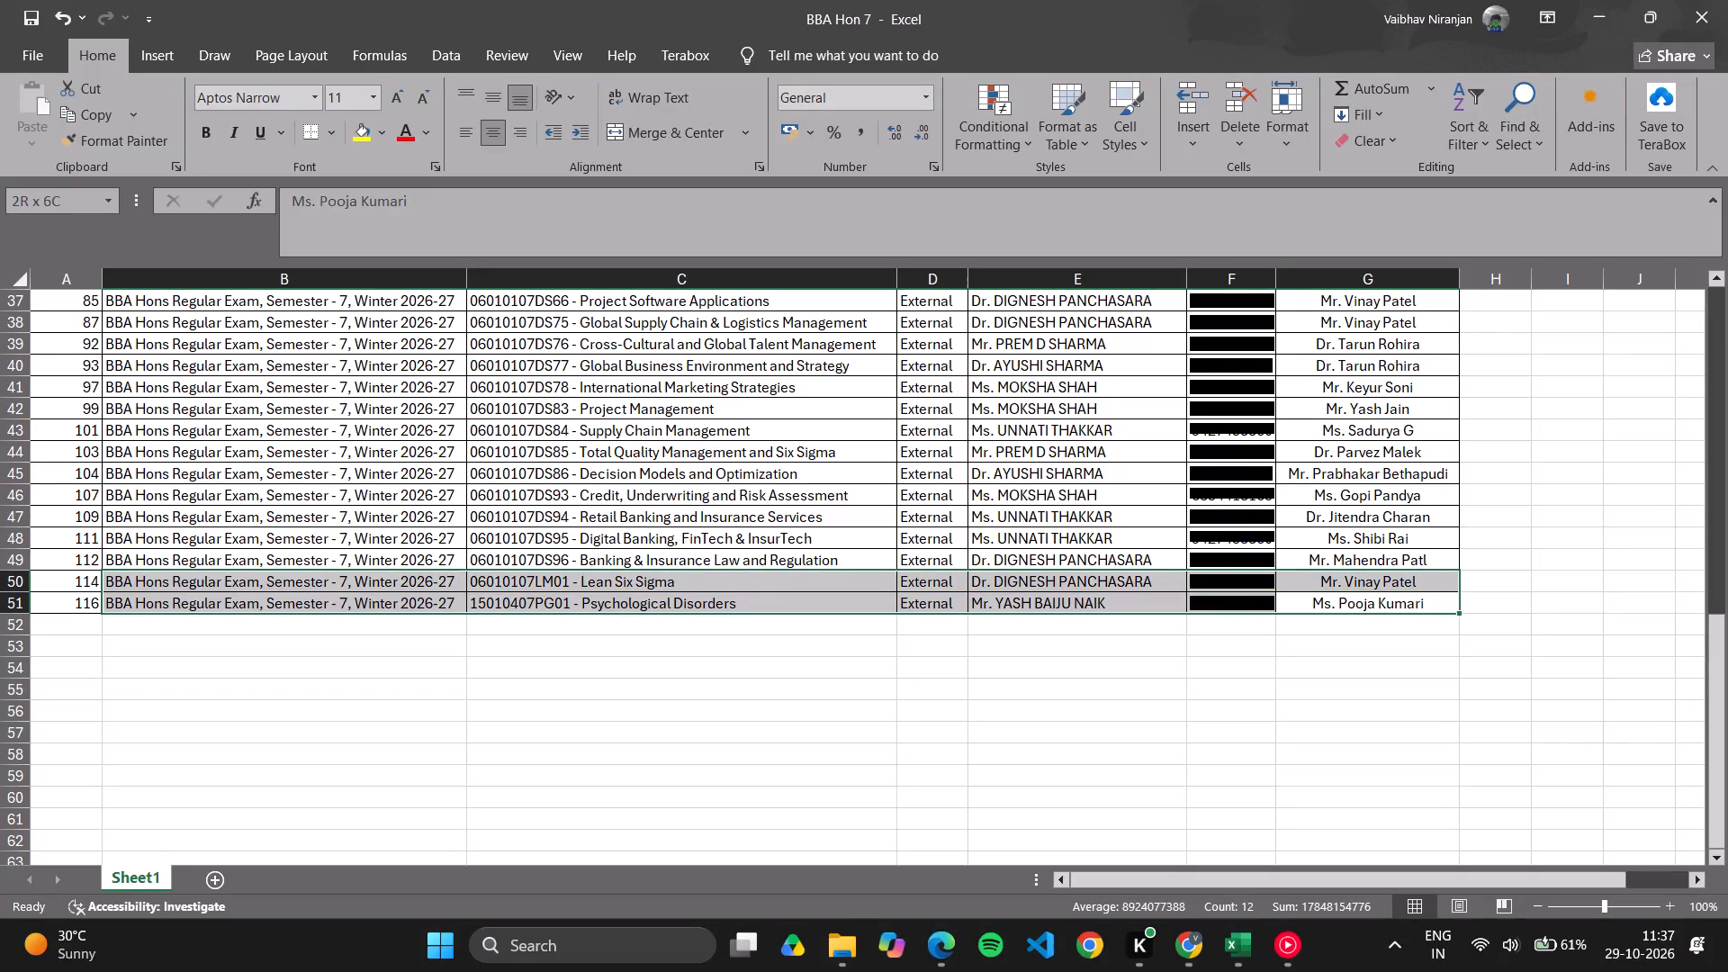
pyautogui.moveTo(269, 583); pyautogui.dragTo(72, 607)
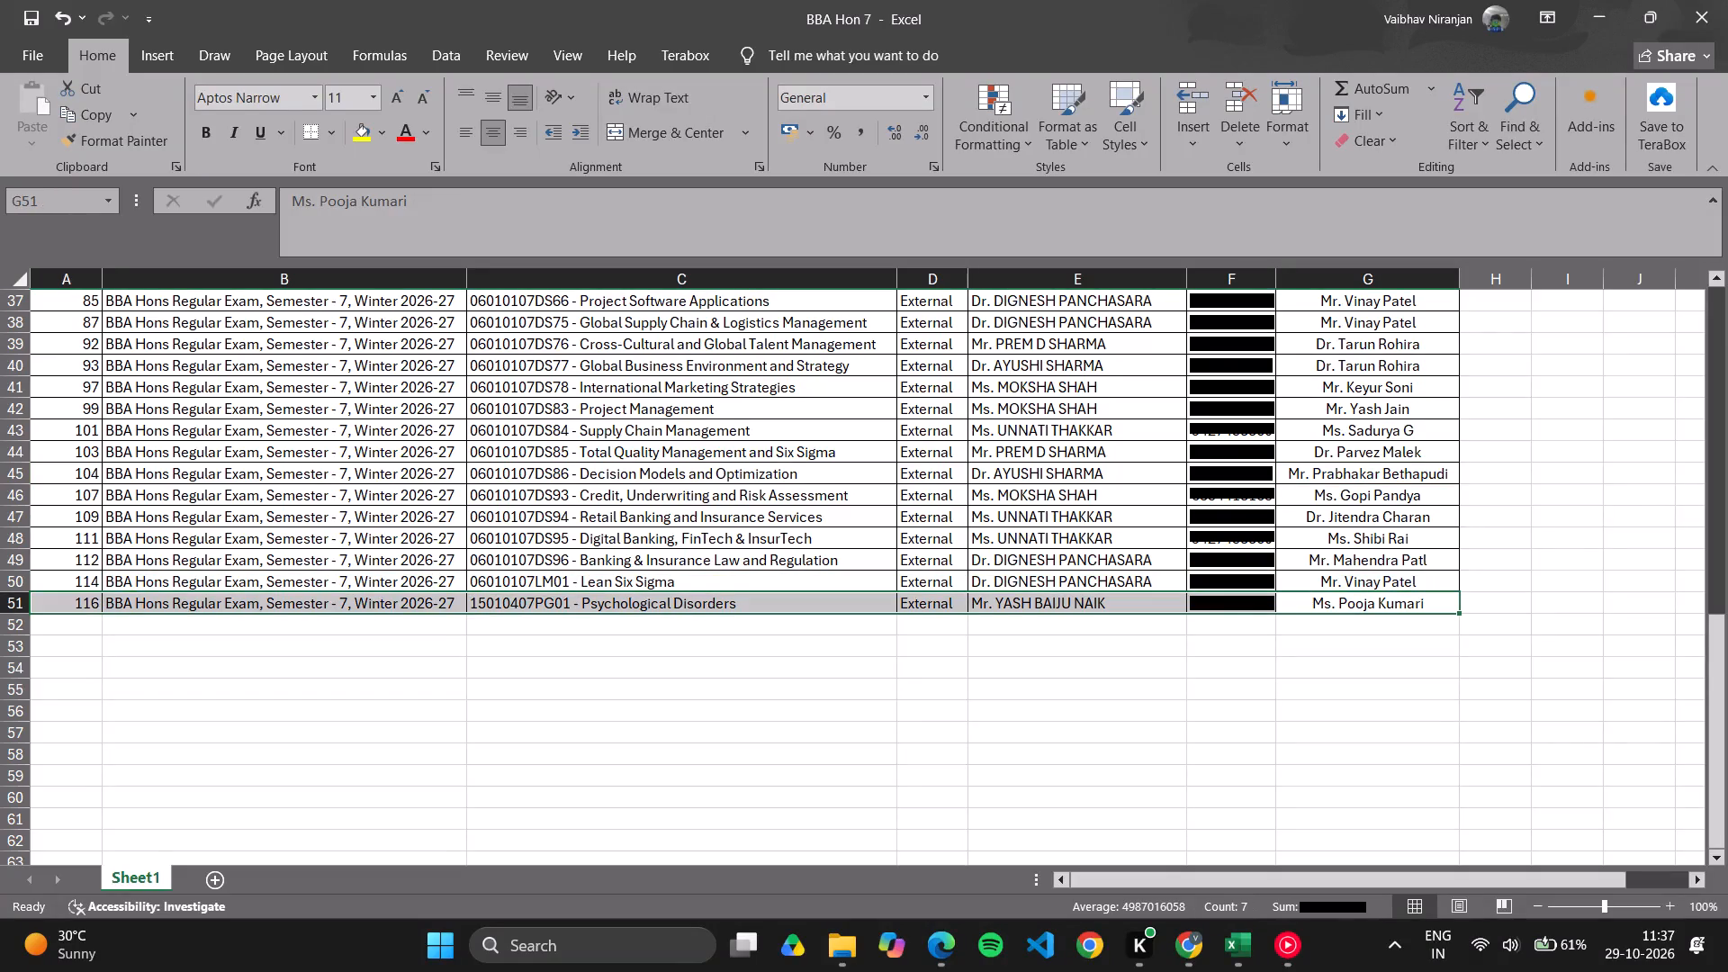
pyautogui.hotkey('ctrl', 'shift', 'Up')
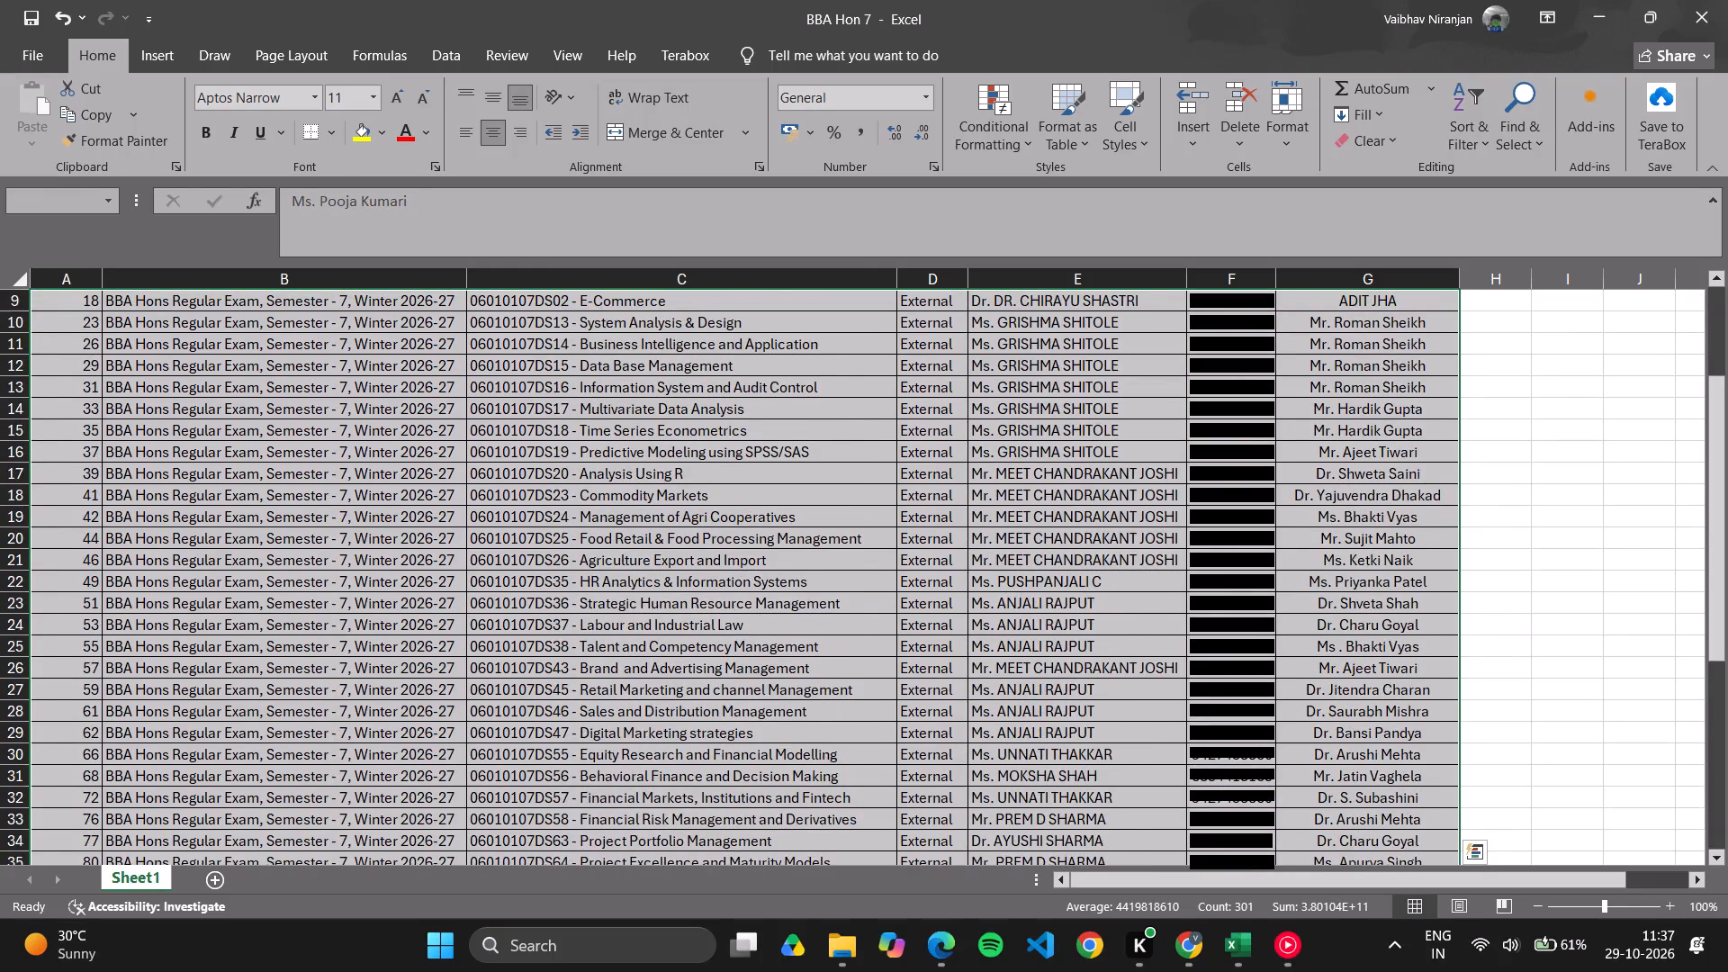
pyautogui.scroll(3, 379, 559)
pyautogui.hotkey('ctrl', 'shift', 'Up')
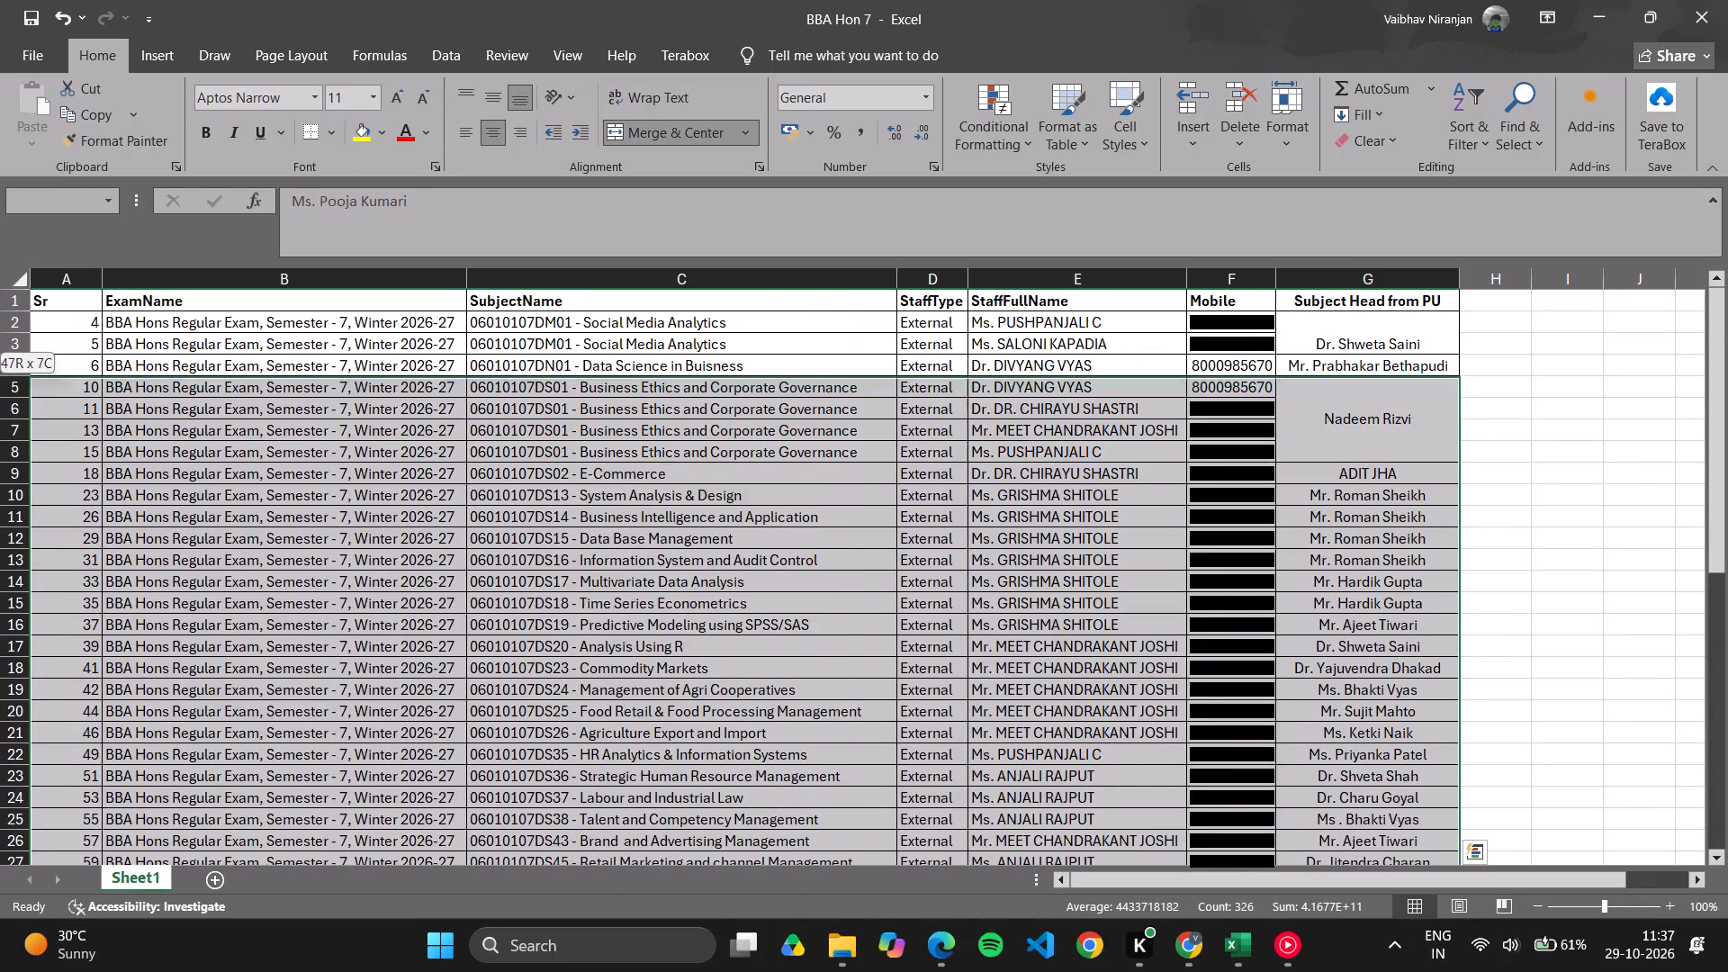
pyautogui.hotkey('ctrl', 'shift', 'Up')
pyautogui.hotkey('ctrl', 'shift', 'Up')
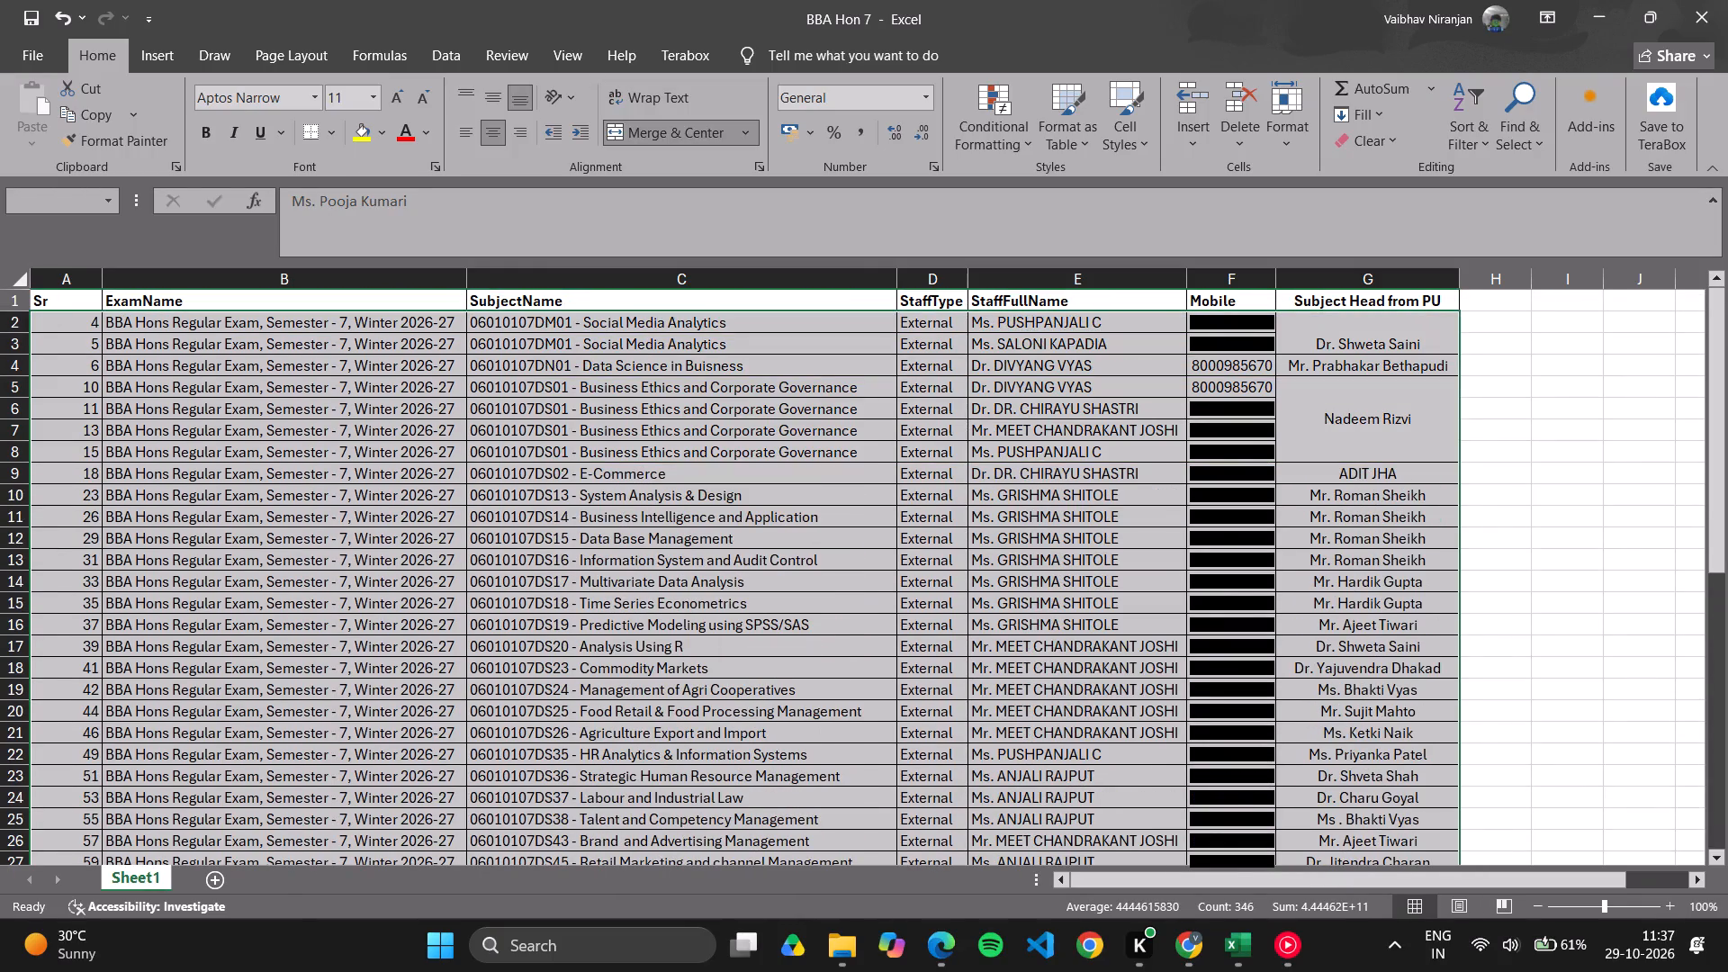
pyautogui.hotkey('ctrl', 'c')
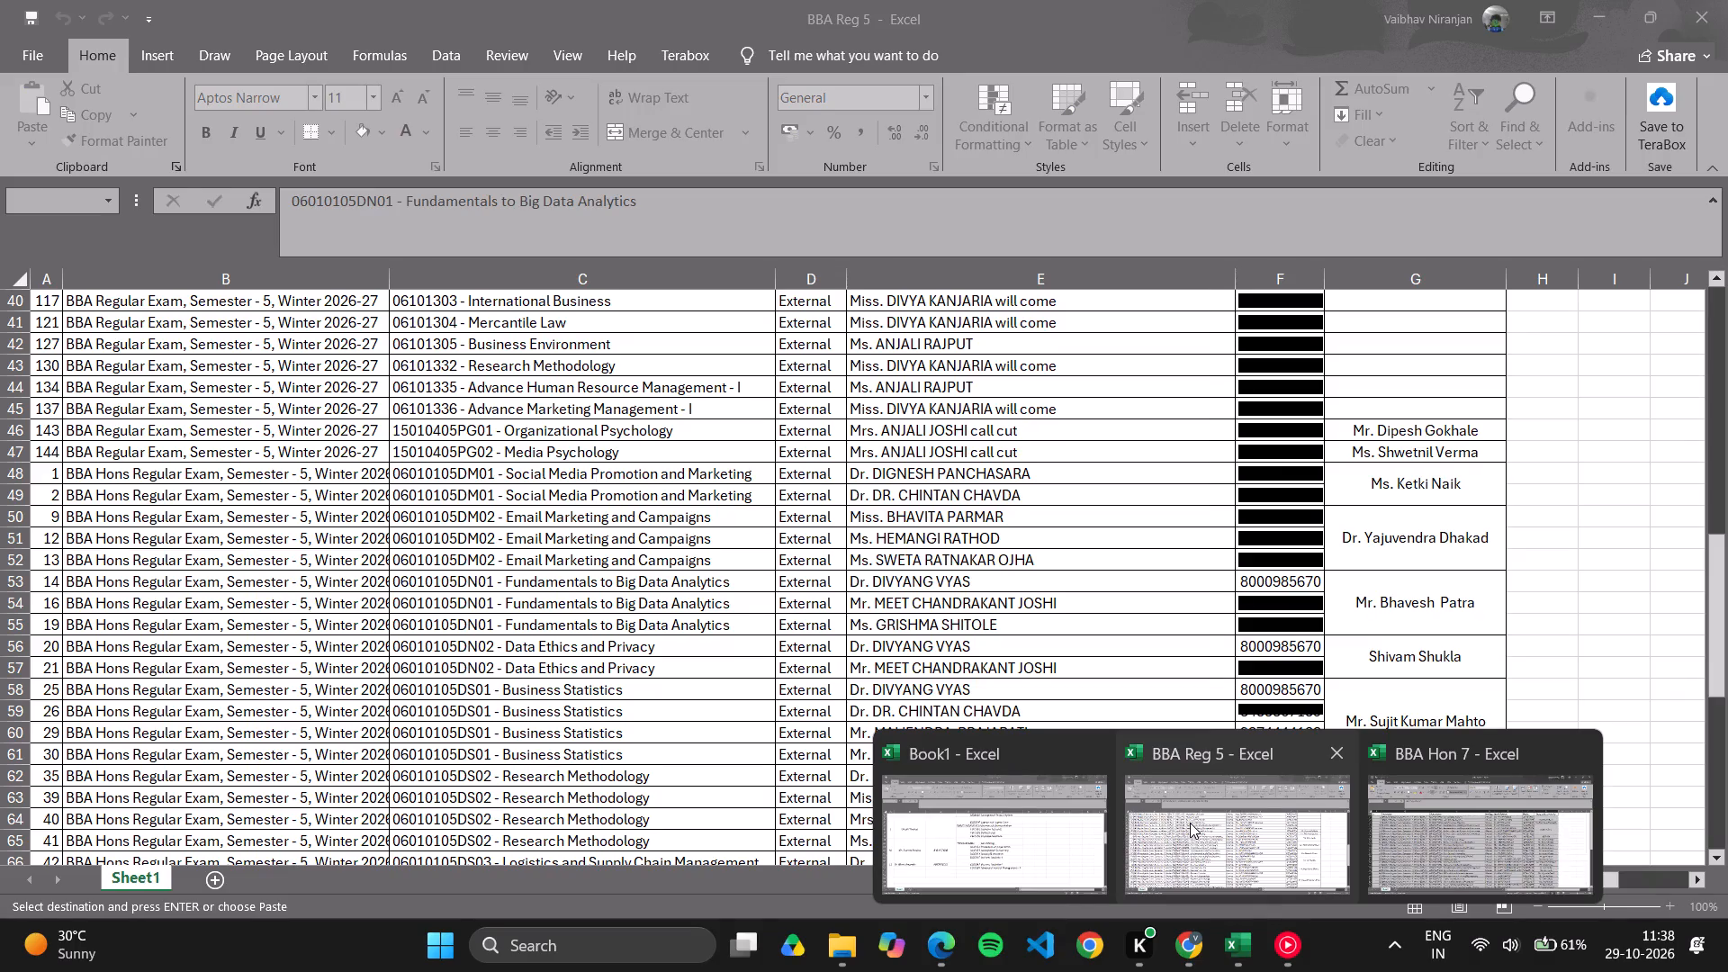
# Paste the copied BBA Hons Semester 7 rows into BBA Reg 5 below the last Semester 5 row, starting at A89.
pyautogui.scroll(-4, 786, 735)
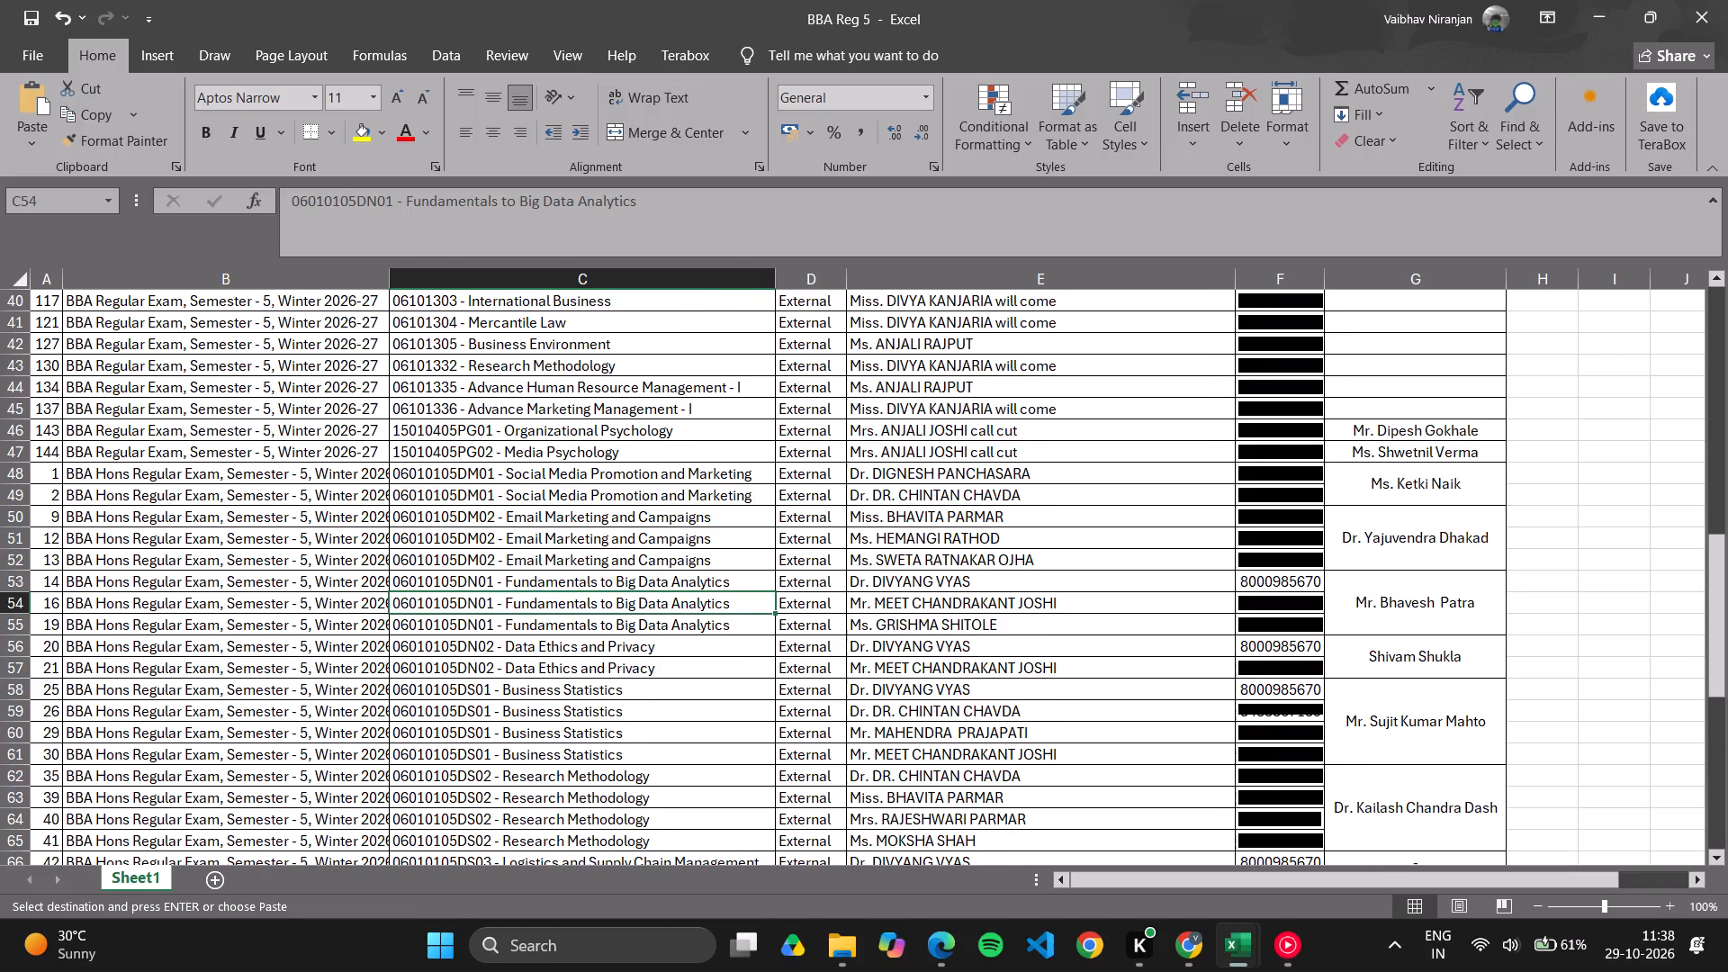
pyautogui.scroll(-9, 786, 735)
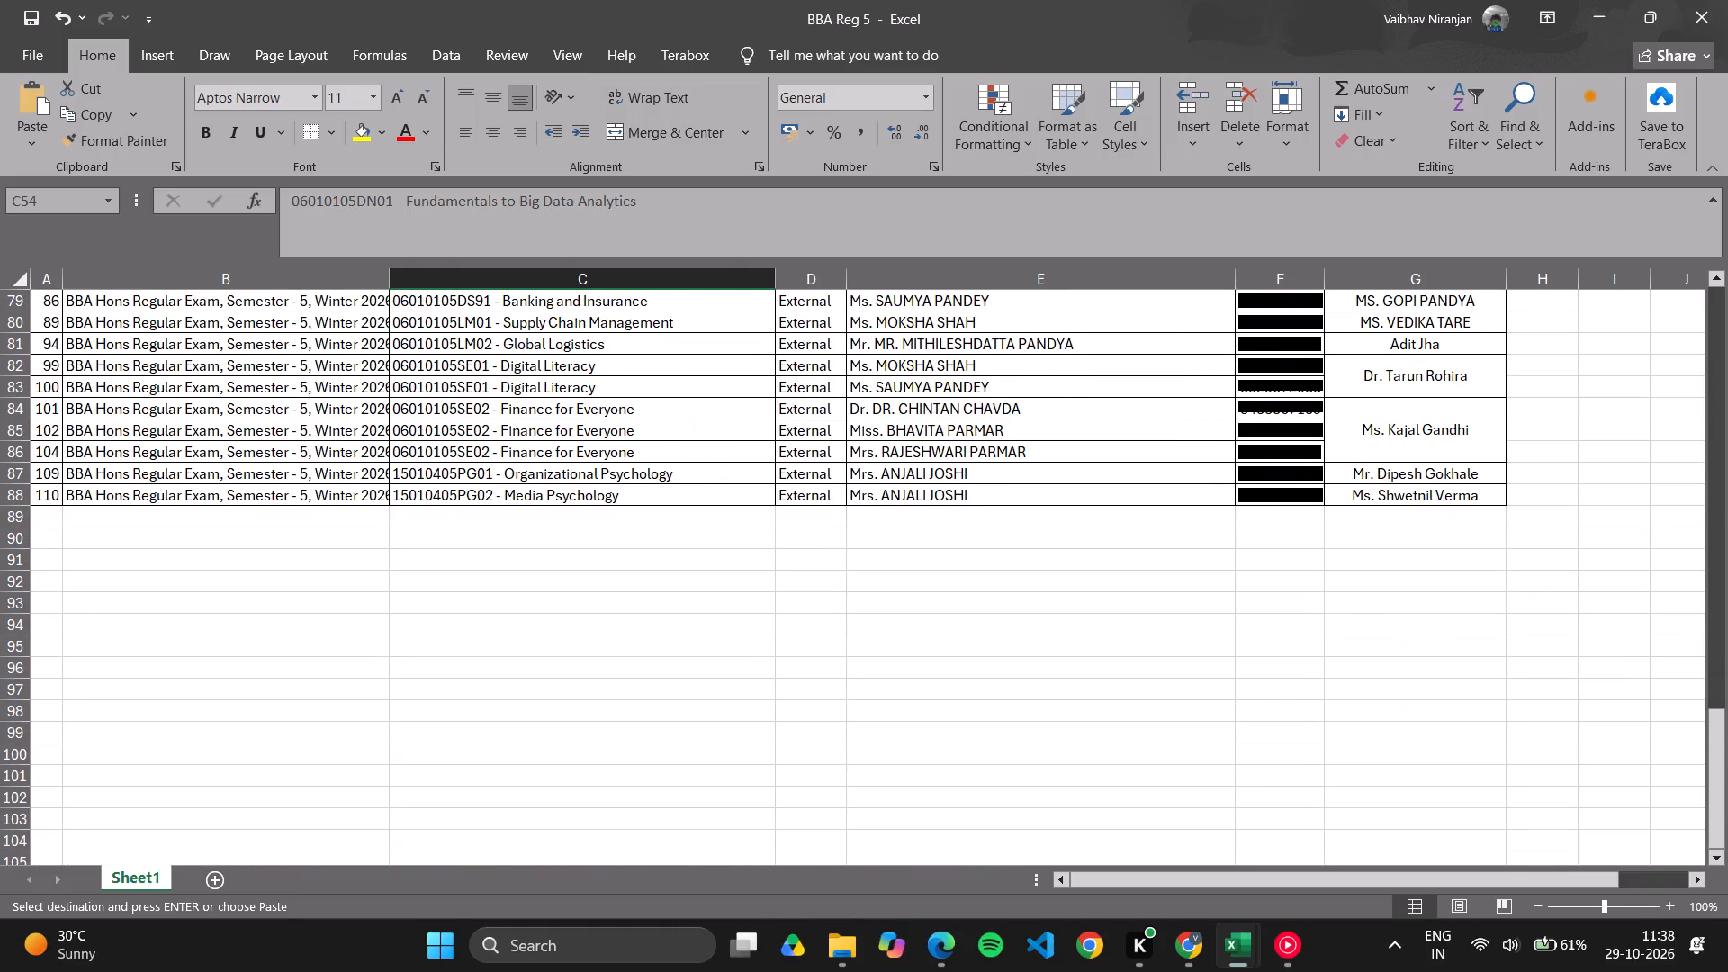
pyautogui.click(33, 520)
pyautogui.hotkey('ctrl', 'v')
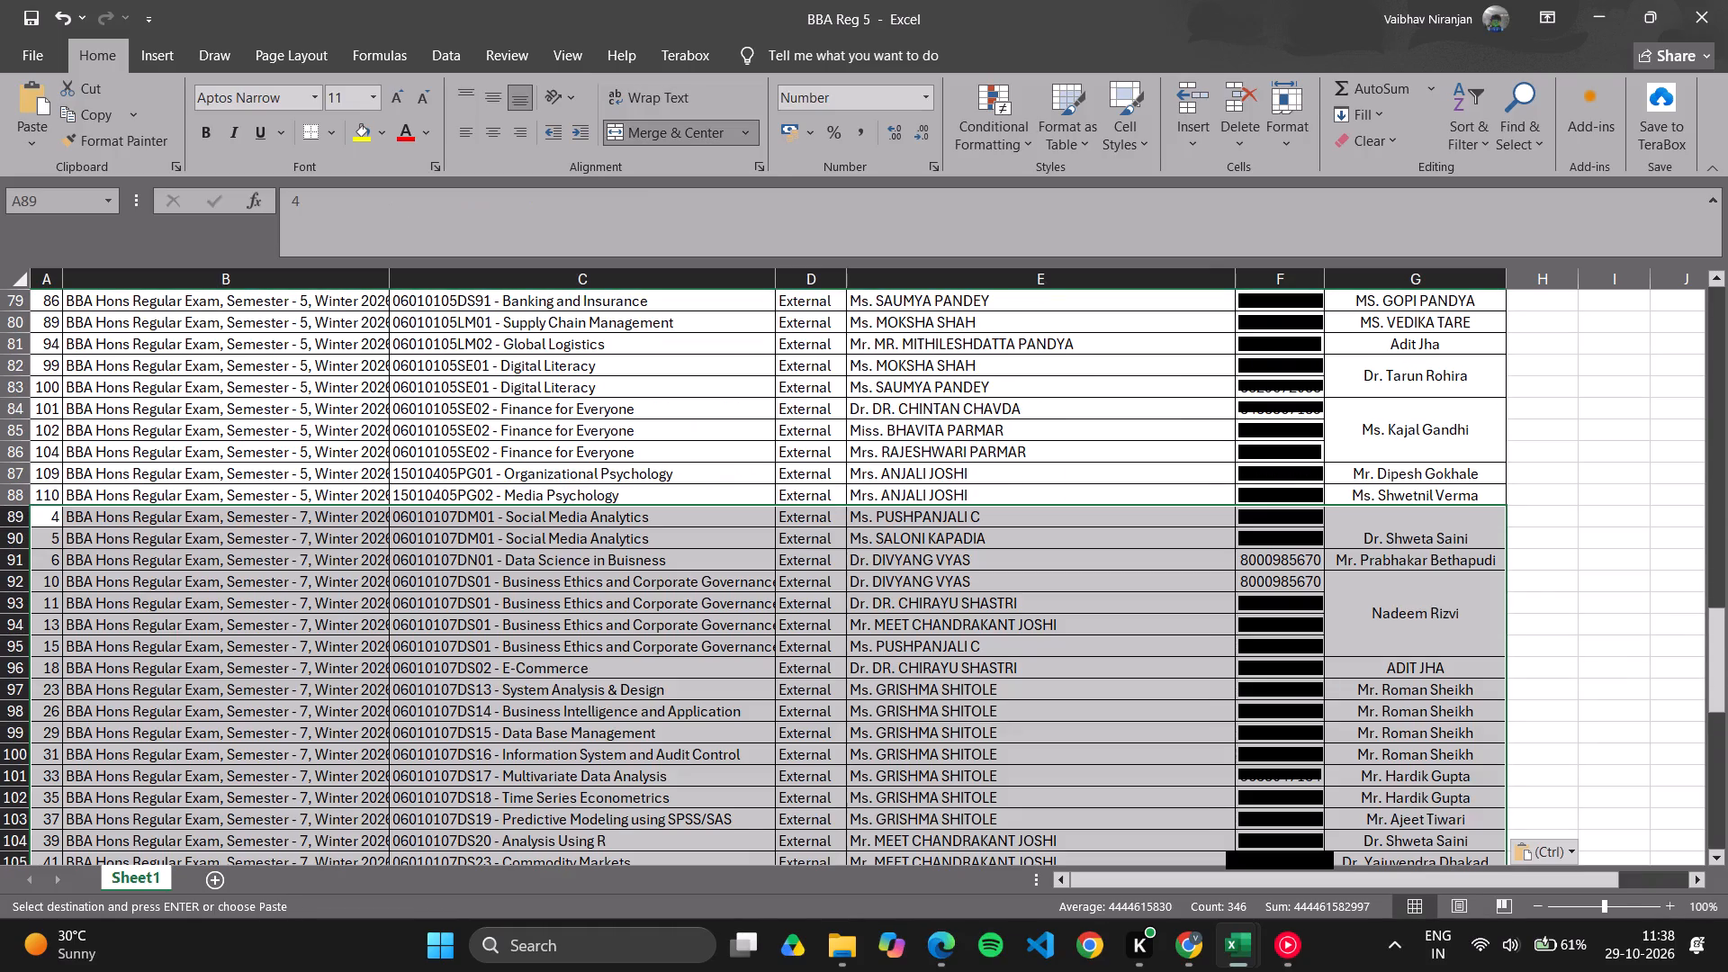
pyautogui.click(921, 706)
# Review the combined list in BBA Reg 5, from the pasted Semester 7 rows back up to the header.
pyautogui.scroll(-3, 775, 741)
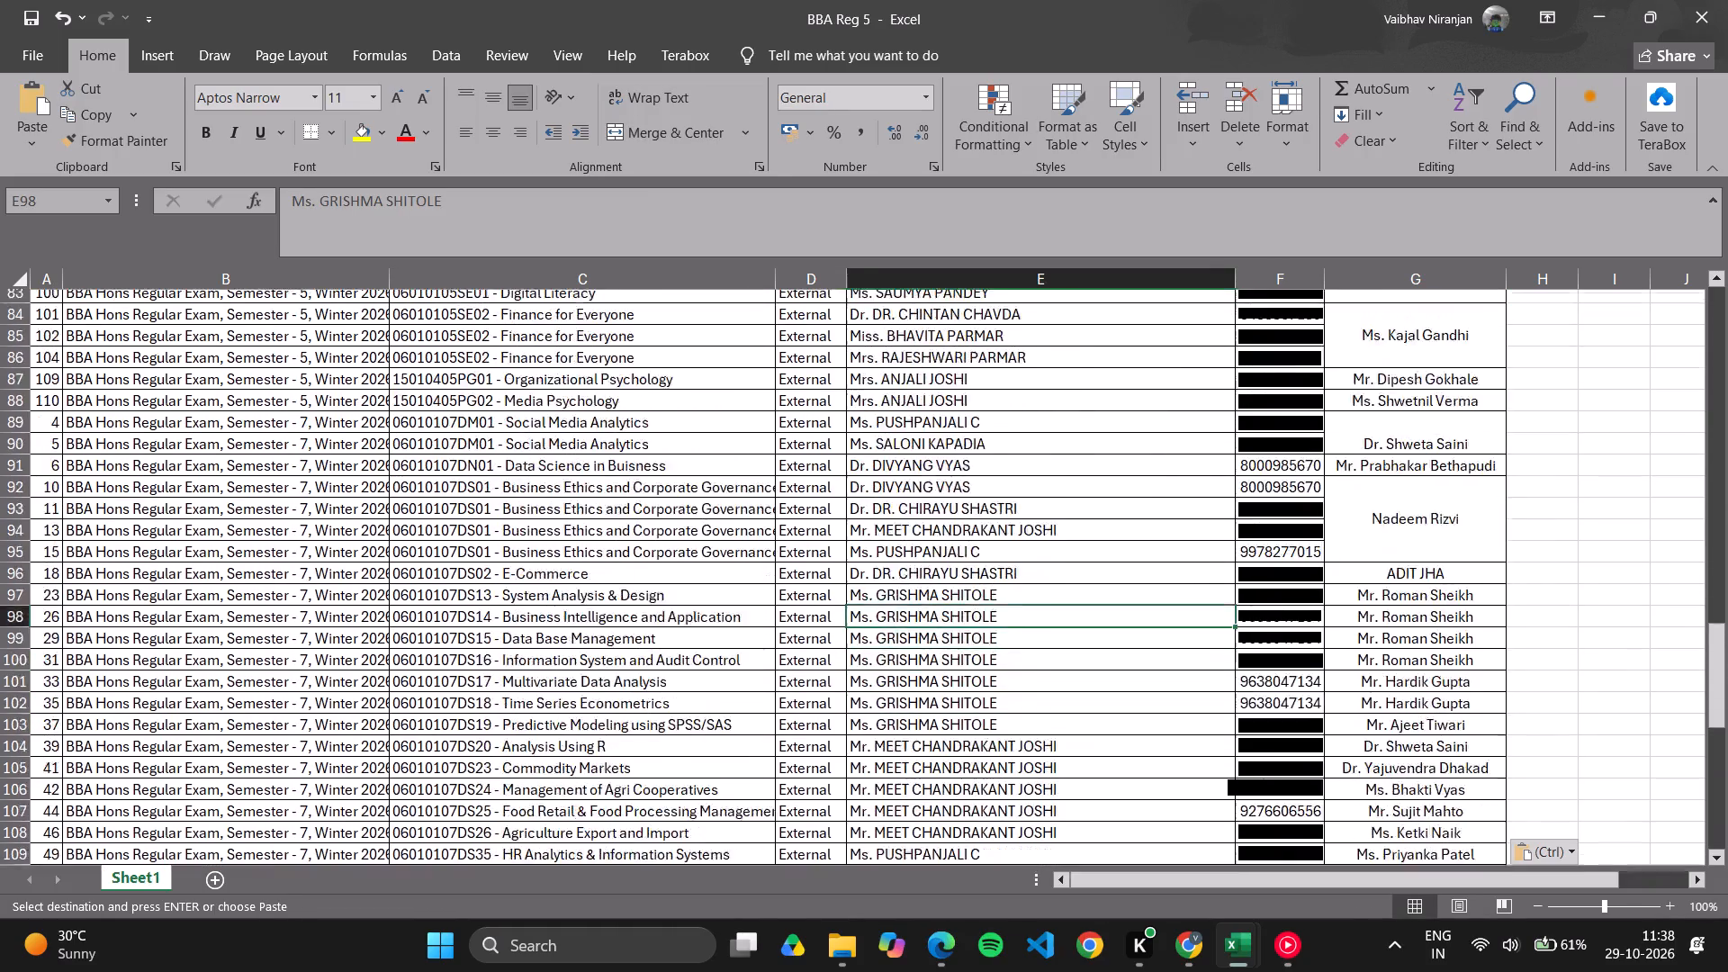
pyautogui.scroll(-10, 827, 726)
pyautogui.scroll(6, 827, 726)
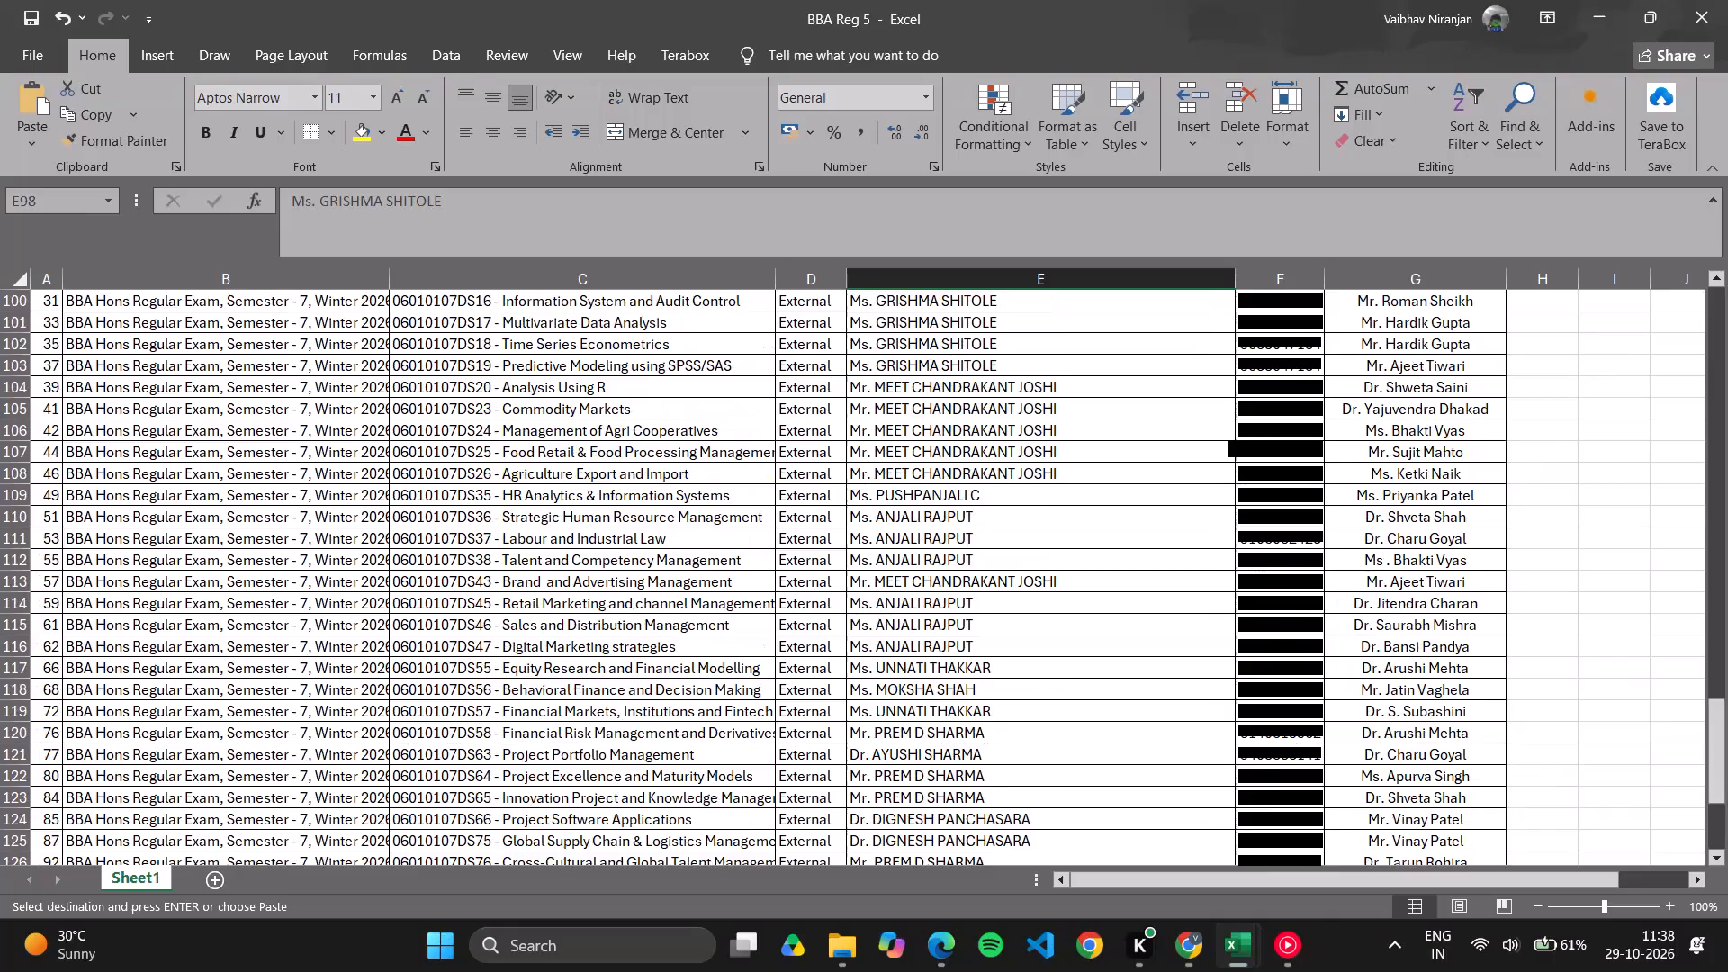
pyautogui.scroll(20, 827, 726)
pyautogui.scroll(20, 827, 726)
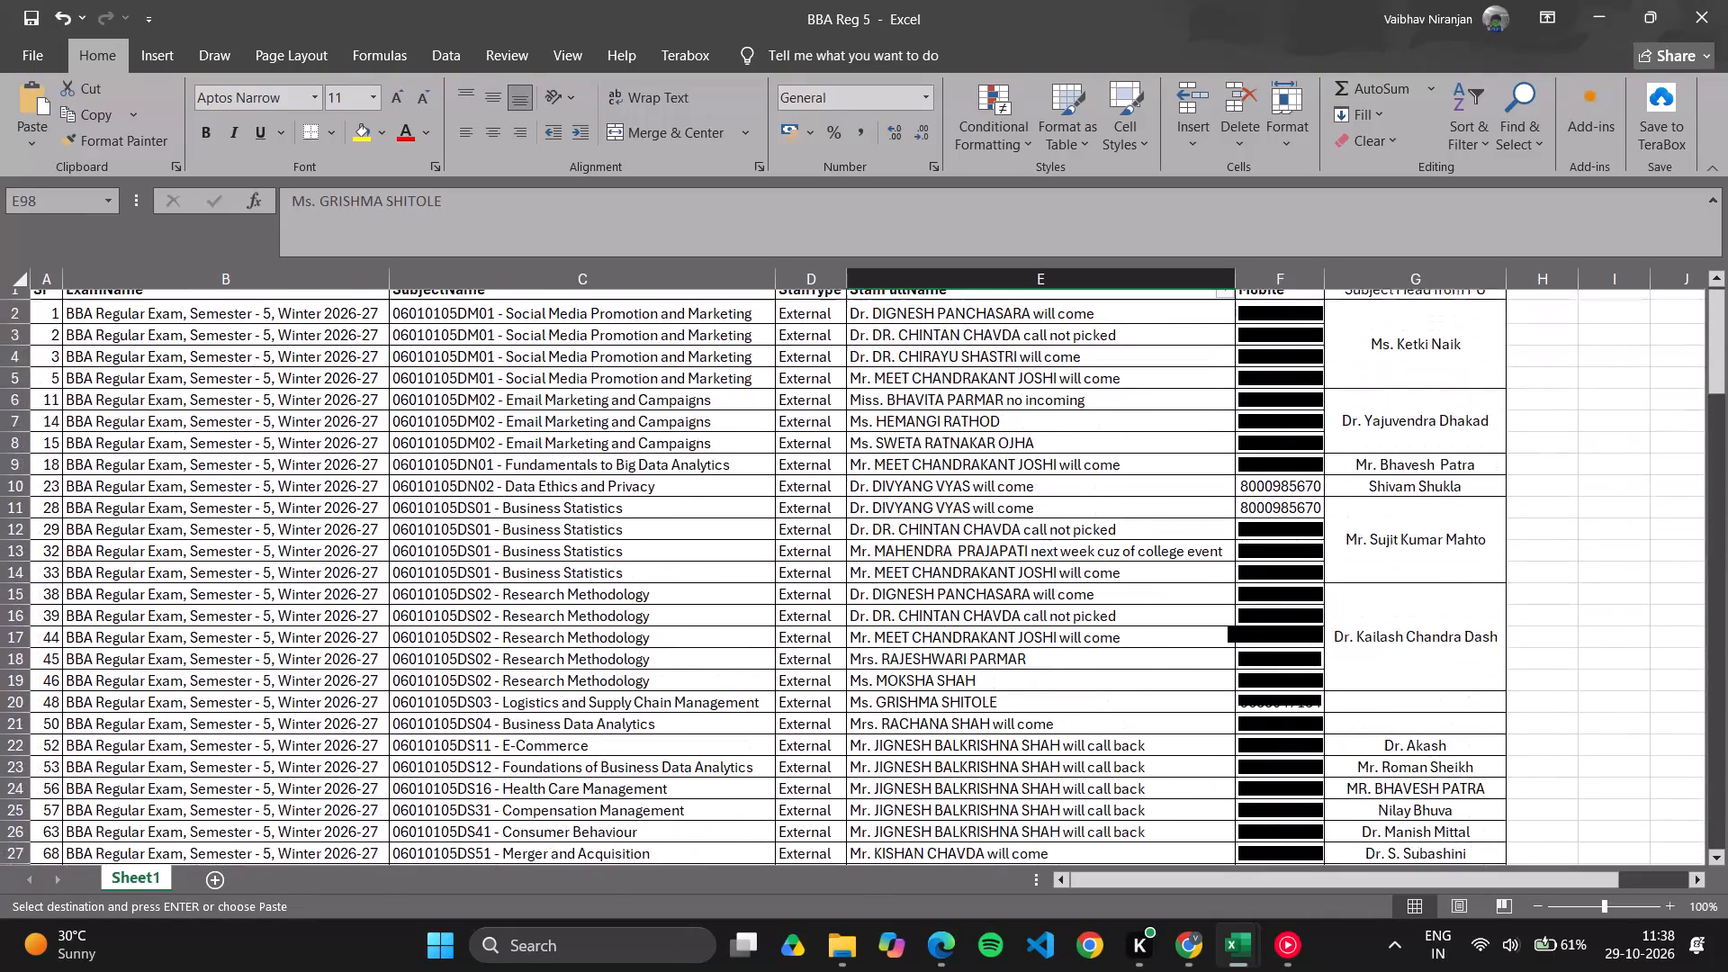
pyautogui.scroll(4, 827, 726)
pyautogui.scroll(-13, 827, 726)
pyautogui.scroll(-8, 827, 724)
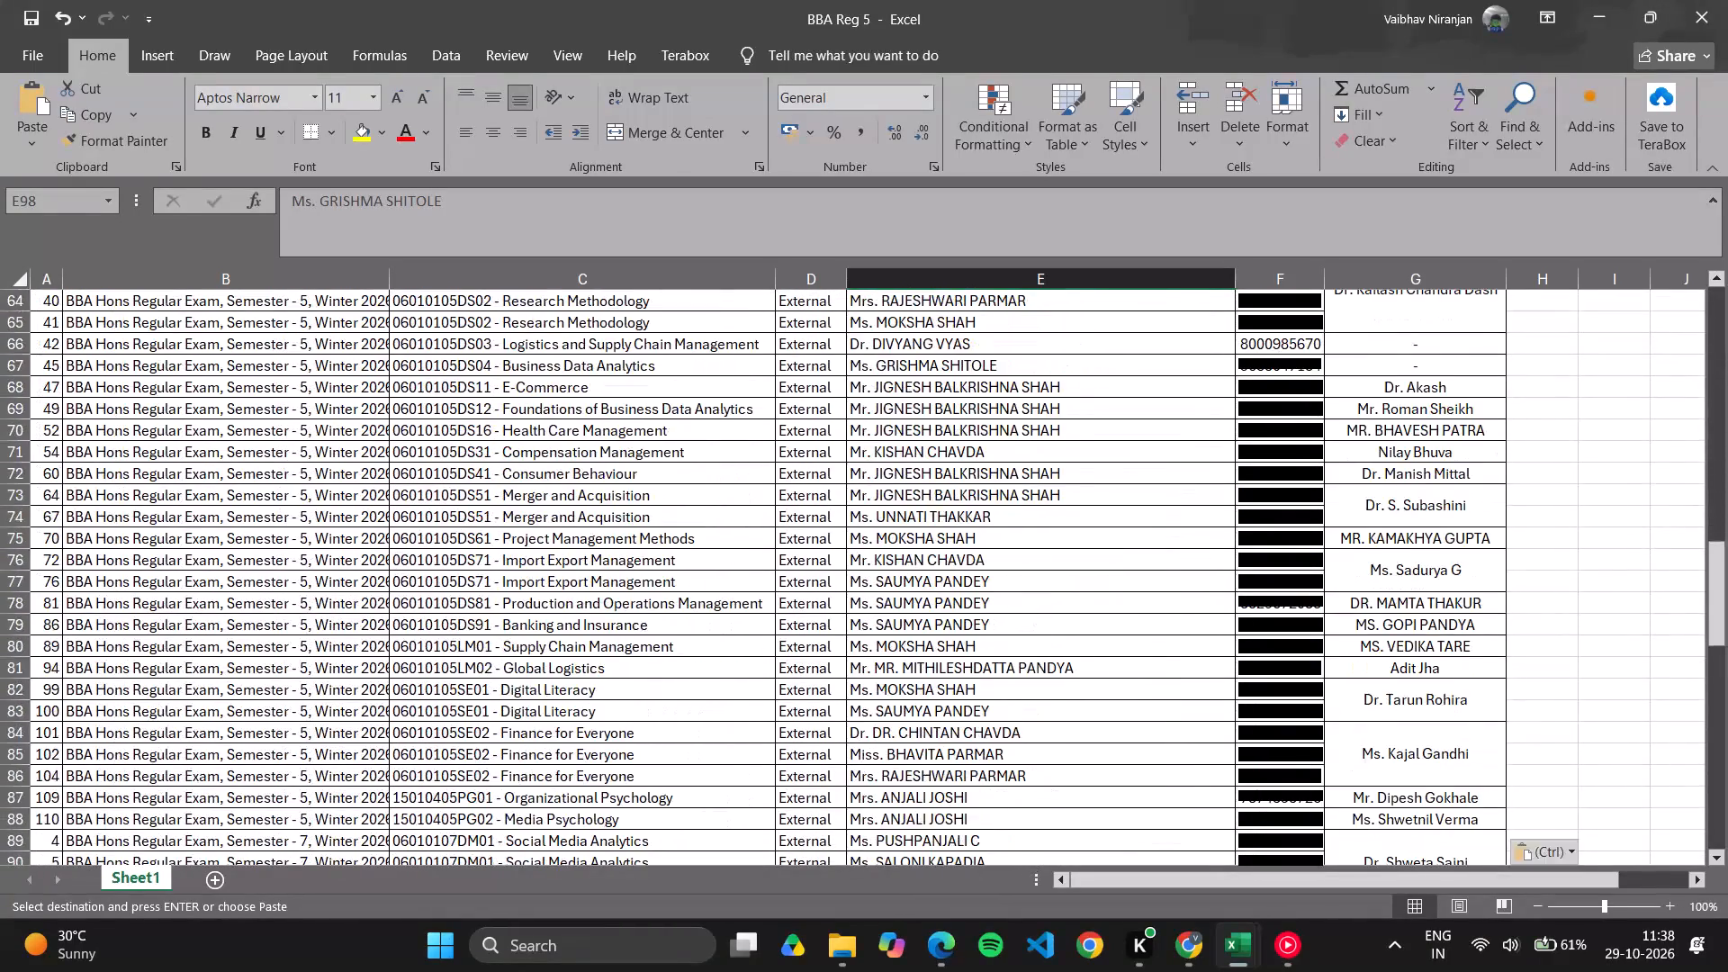
pyautogui.scroll(-16, 827, 724)
pyautogui.scroll(-5, 829, 722)
pyautogui.scroll(8, 829, 715)
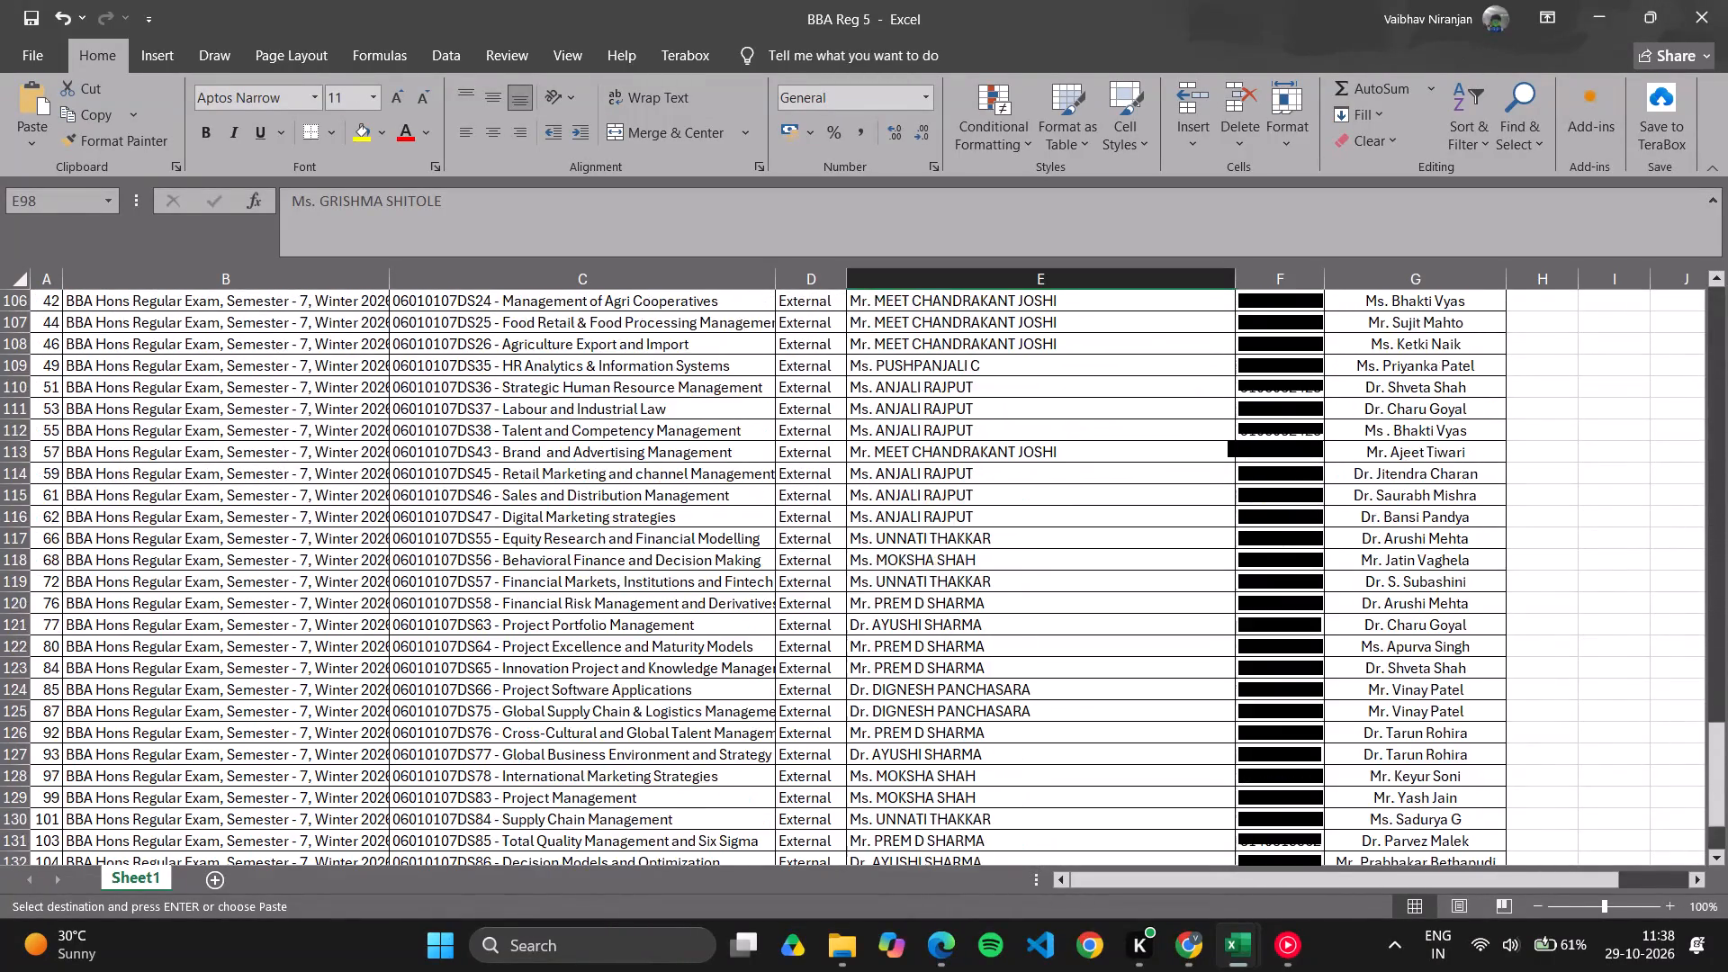
pyautogui.scroll(20, 828, 708)
pyautogui.scroll(13, 828, 708)
pyautogui.scroll(8, 828, 708)
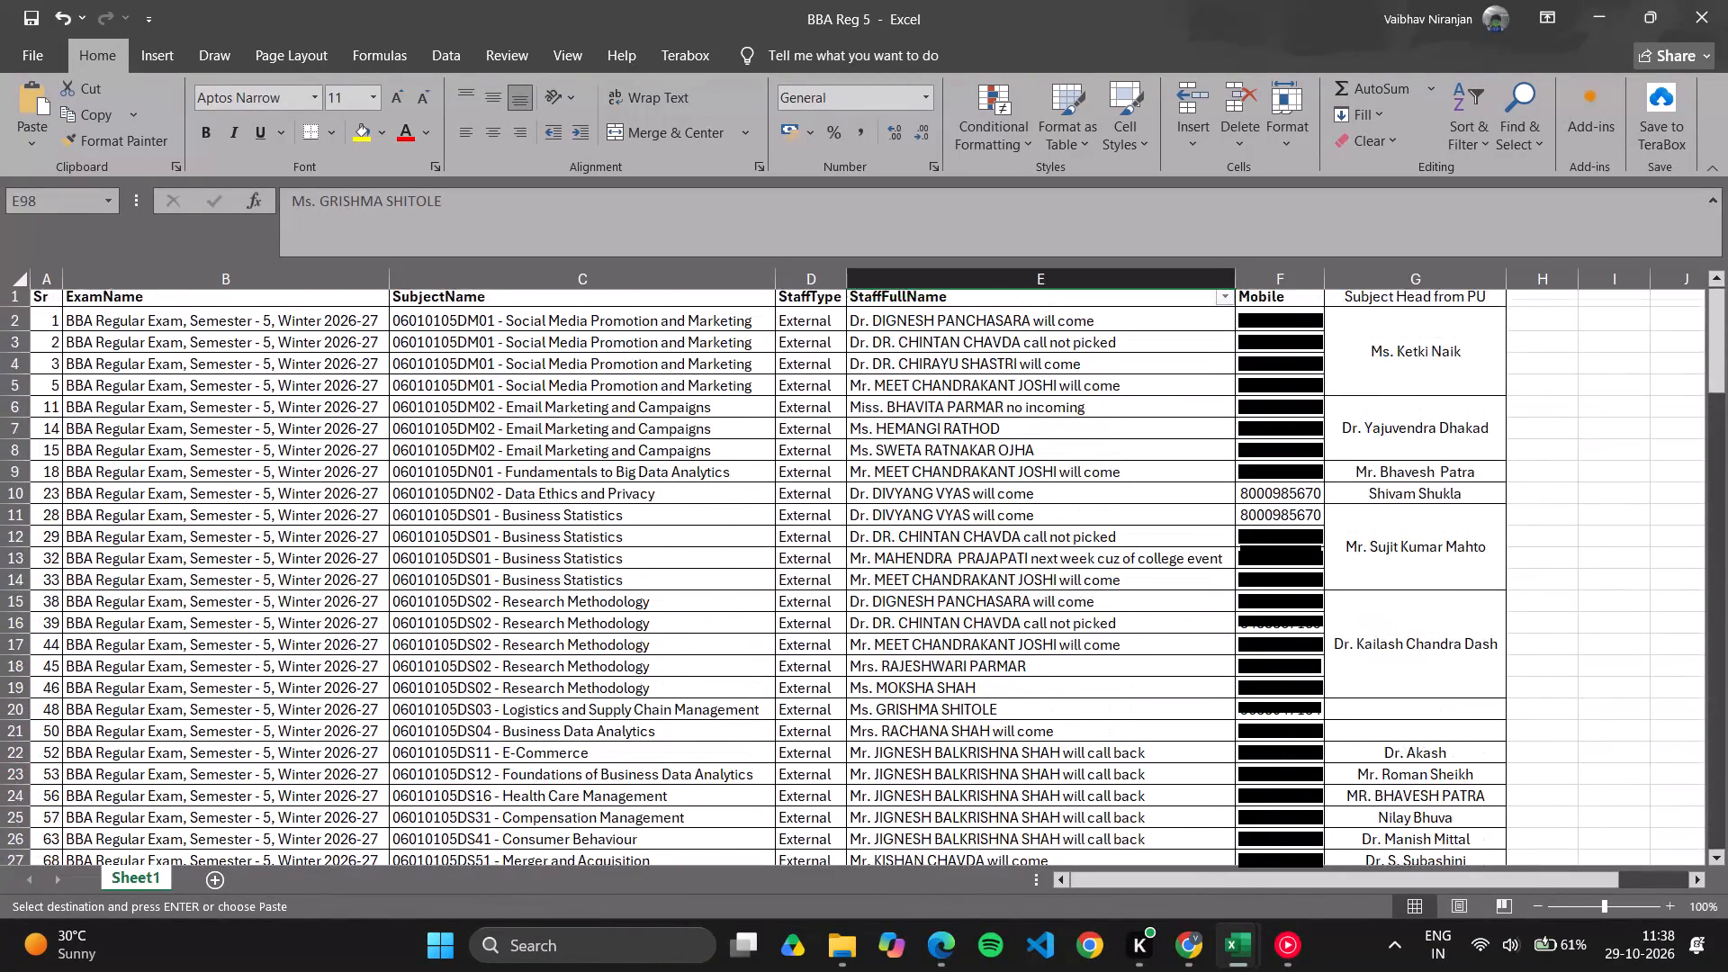
pyautogui.scroll(3, 828, 708)
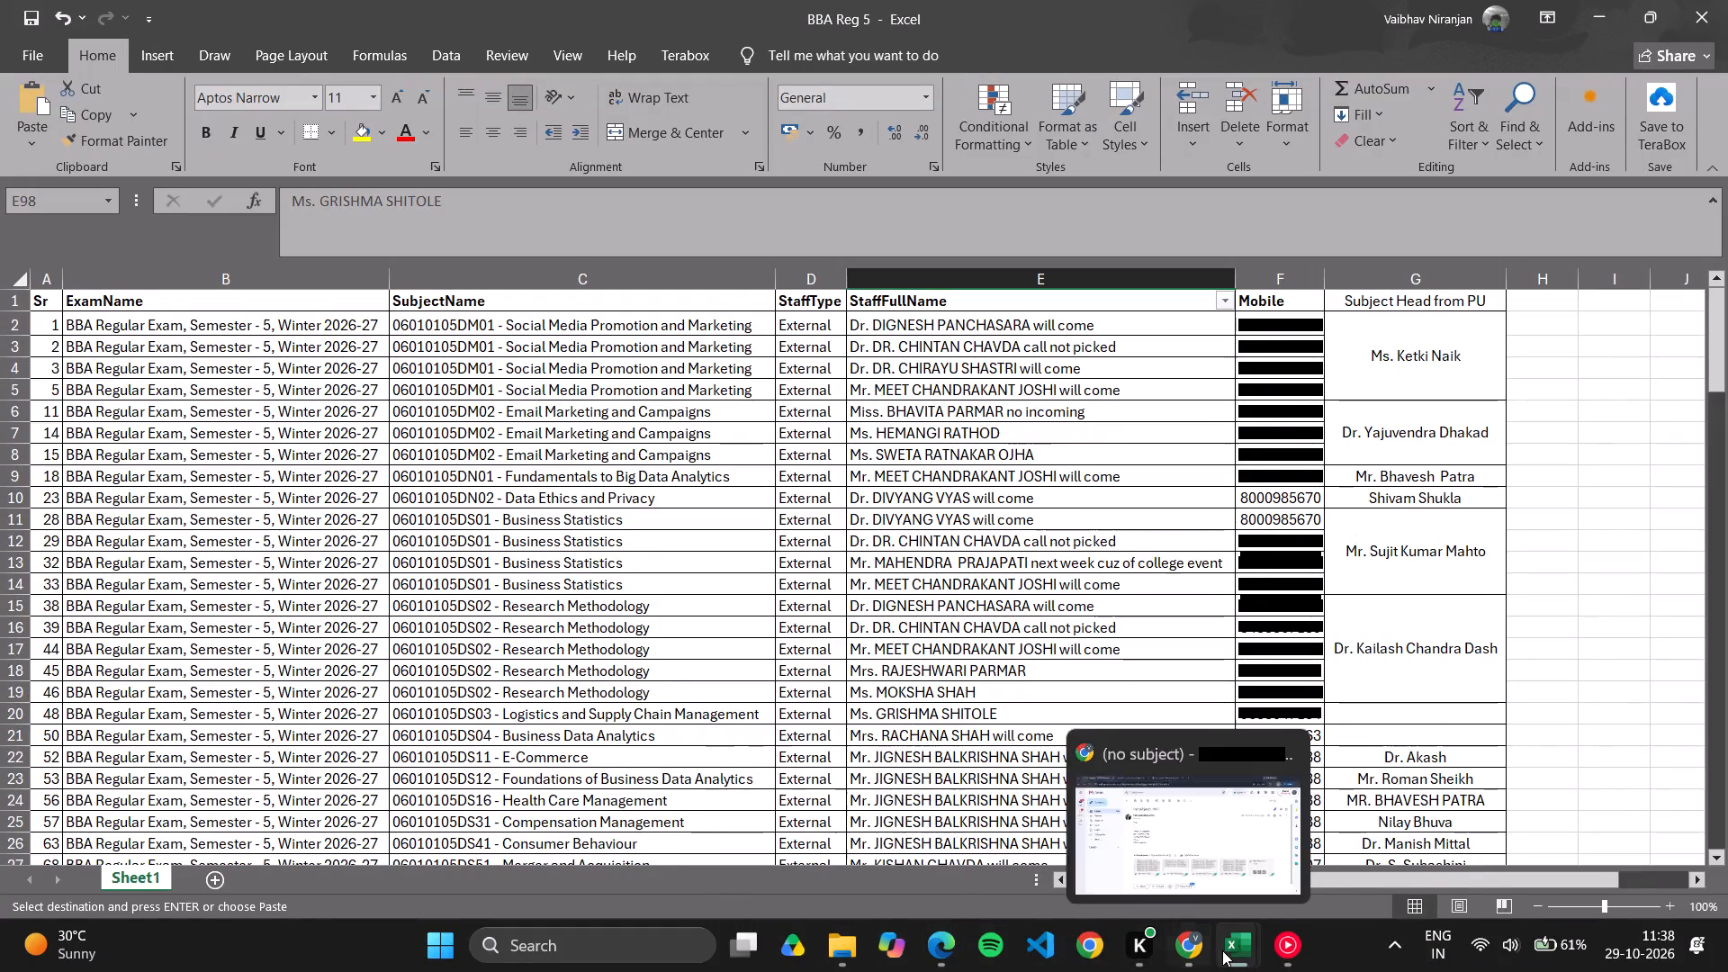
# Switch to the BBA Hon 7 workbook and close it without keeping the copied data on the clipboard.
pyautogui.click(1444, 778)
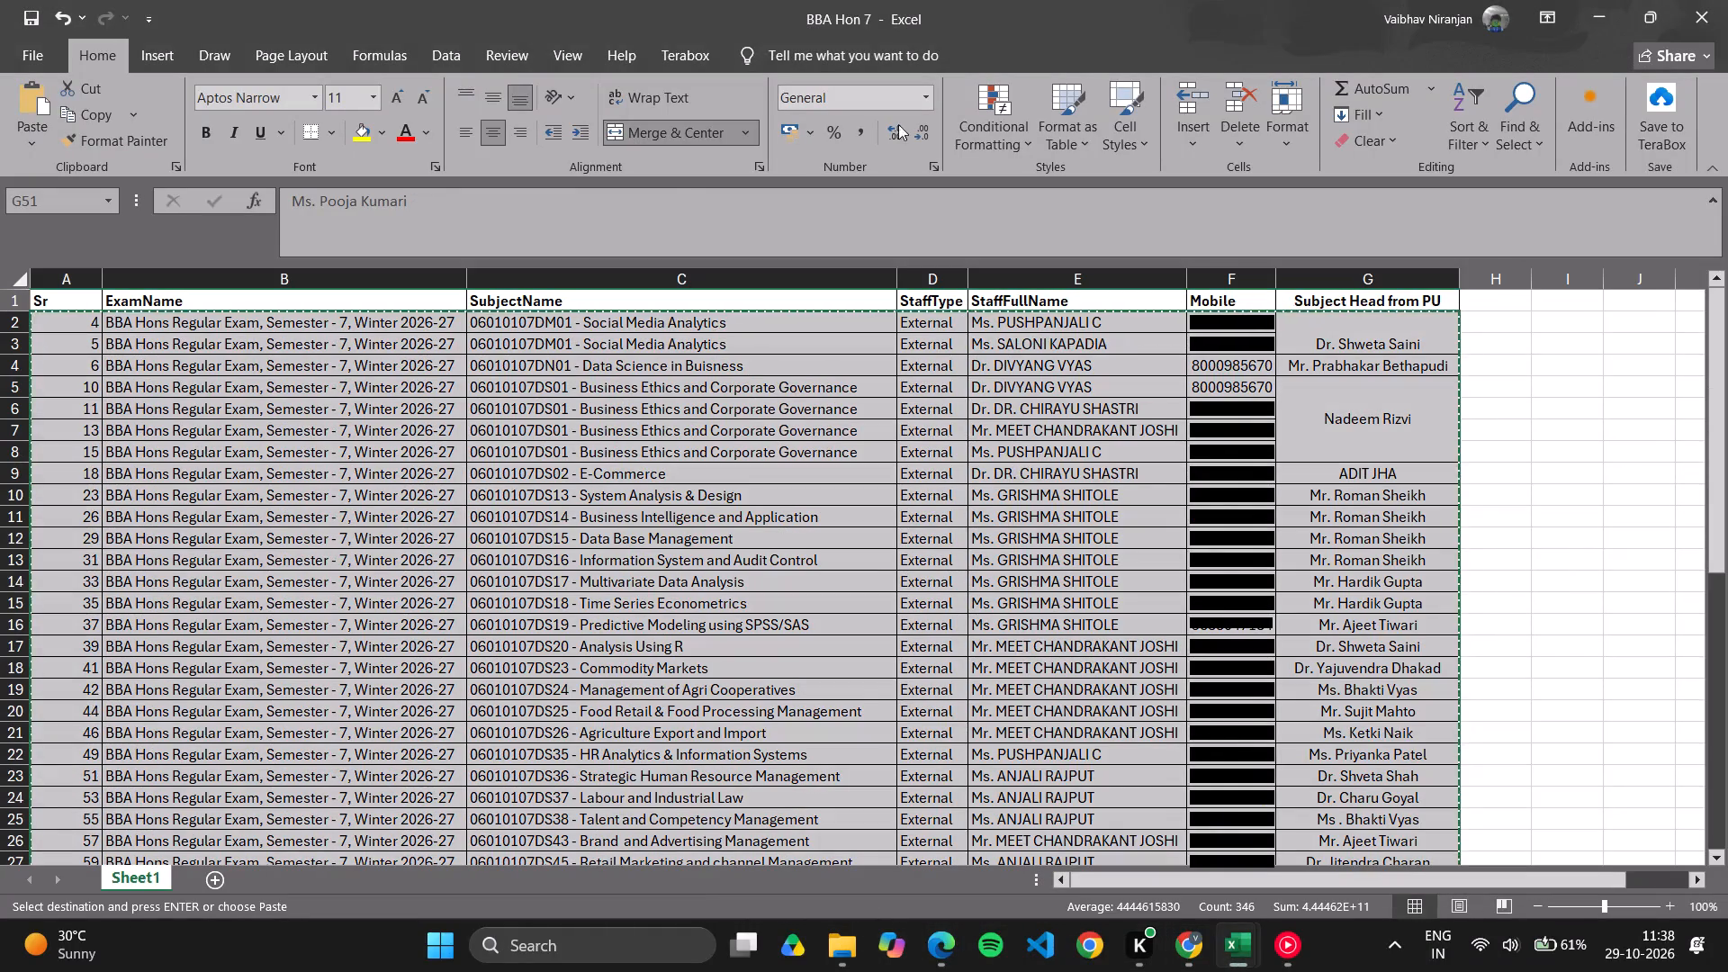
pyautogui.click(1727, 0)
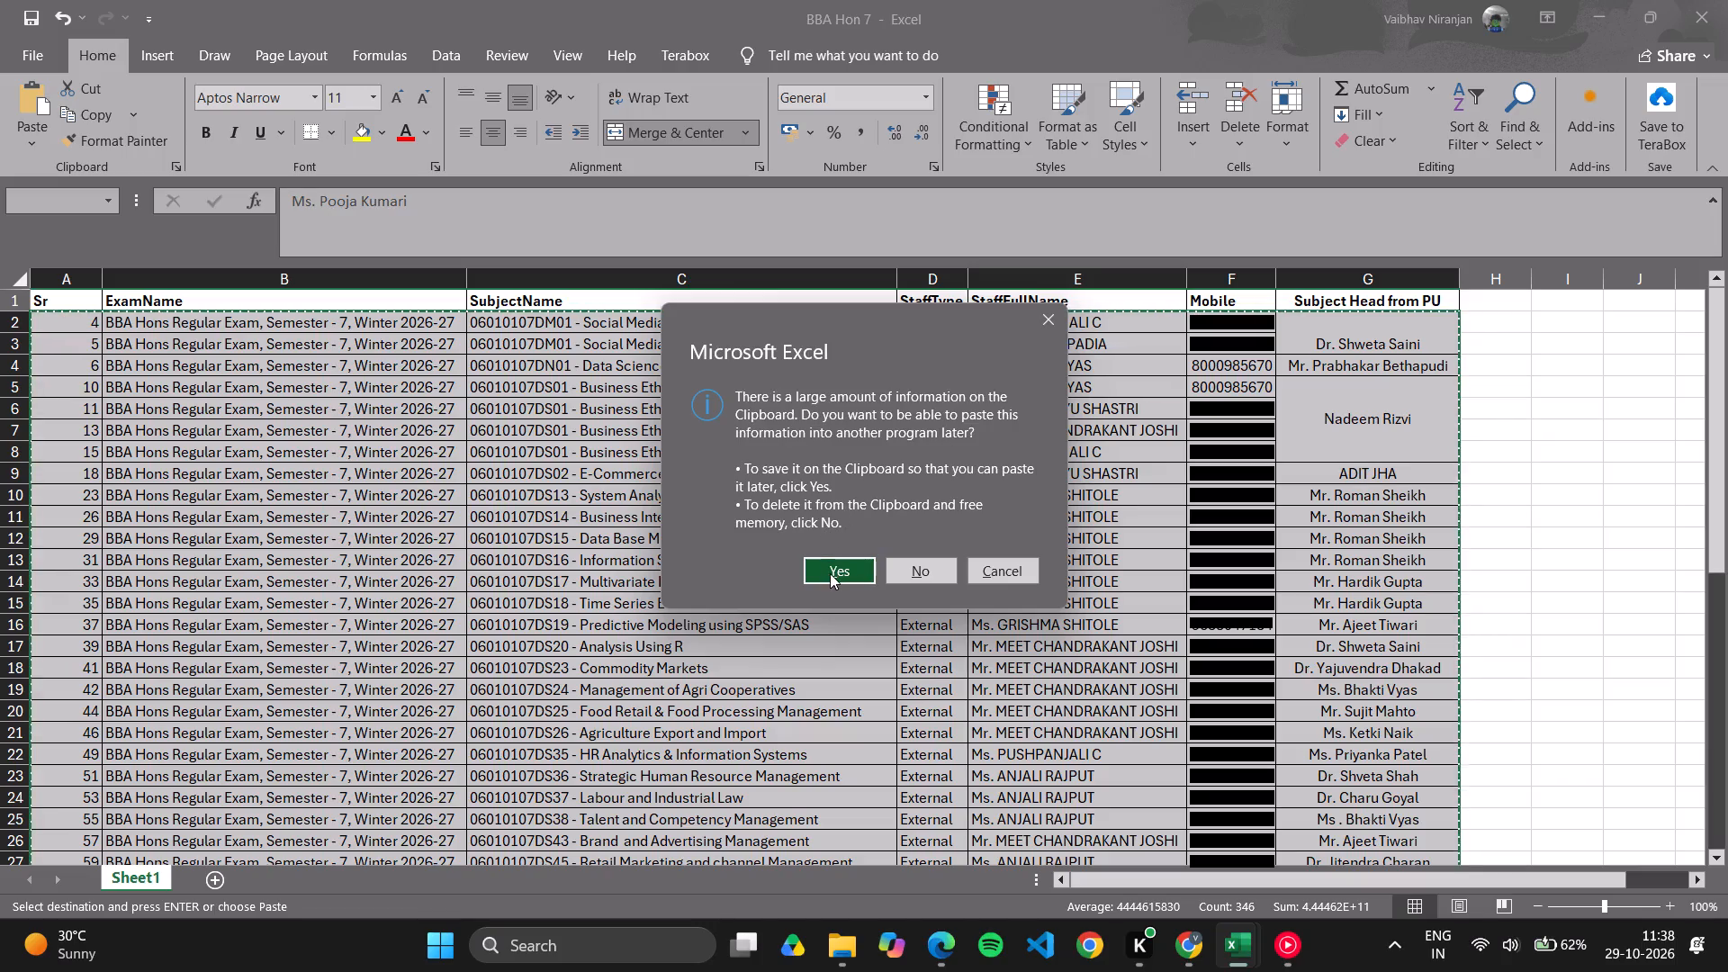
pyautogui.click(924, 570)
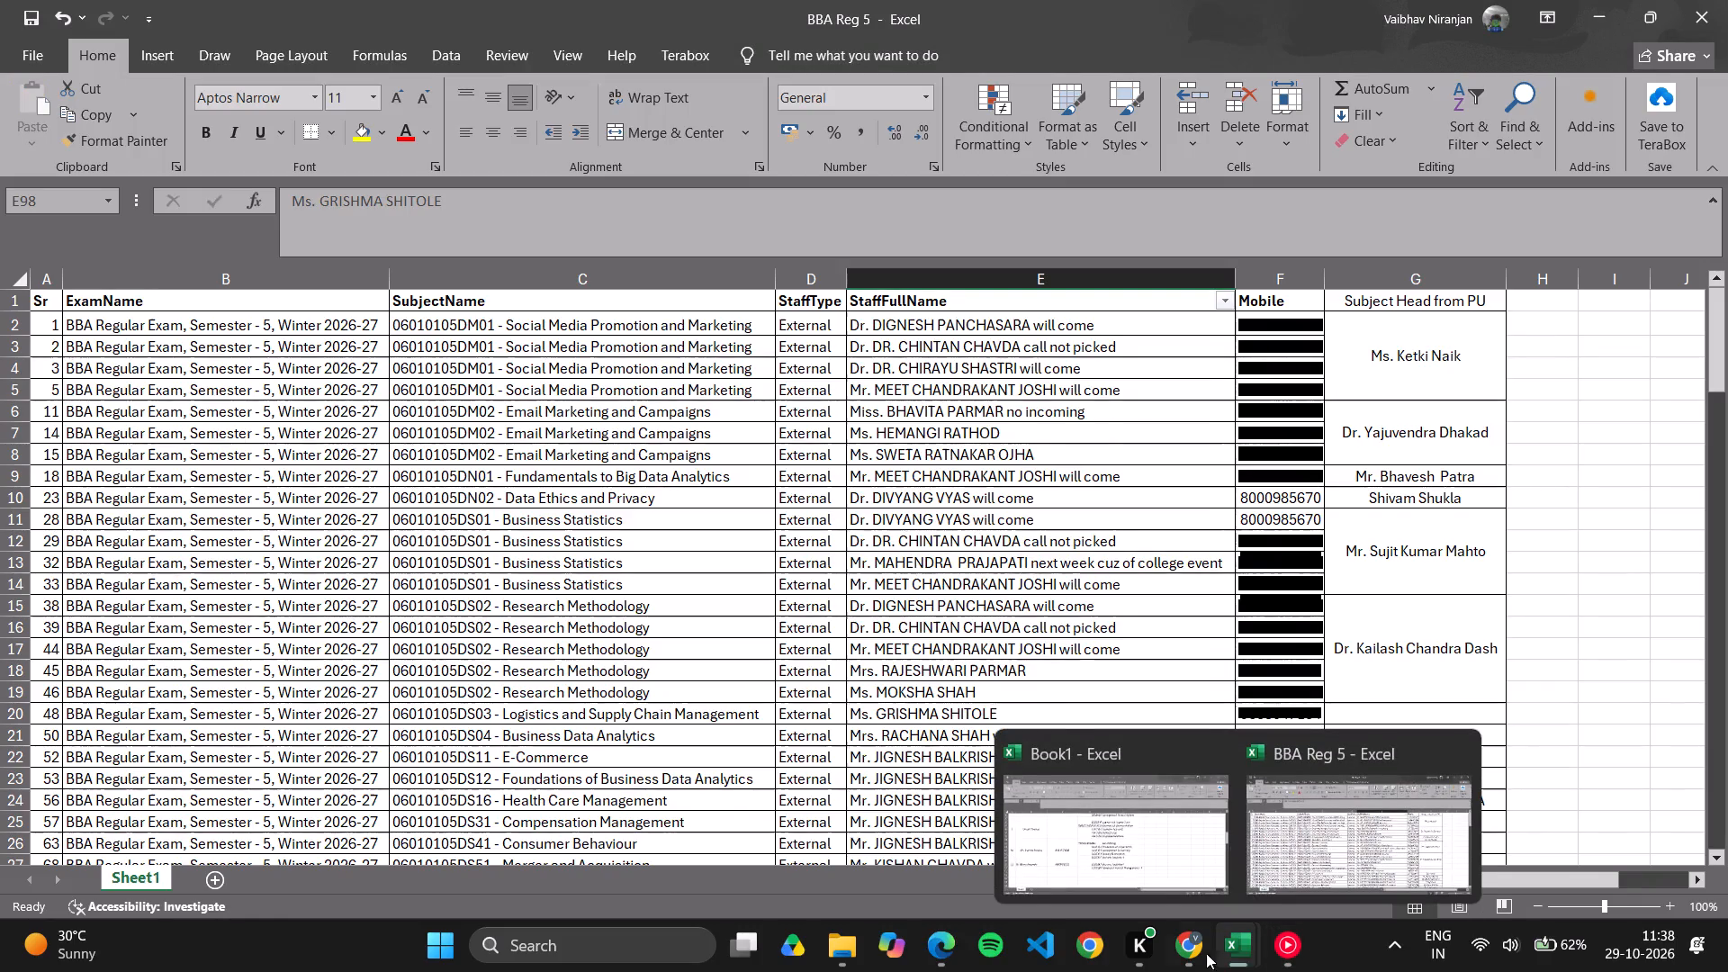
# Switch to File Explorer, open the "Int DBA-BBA 9" workbook from the attachments (2) folder and enable editing.
pyautogui.click(850, 950)
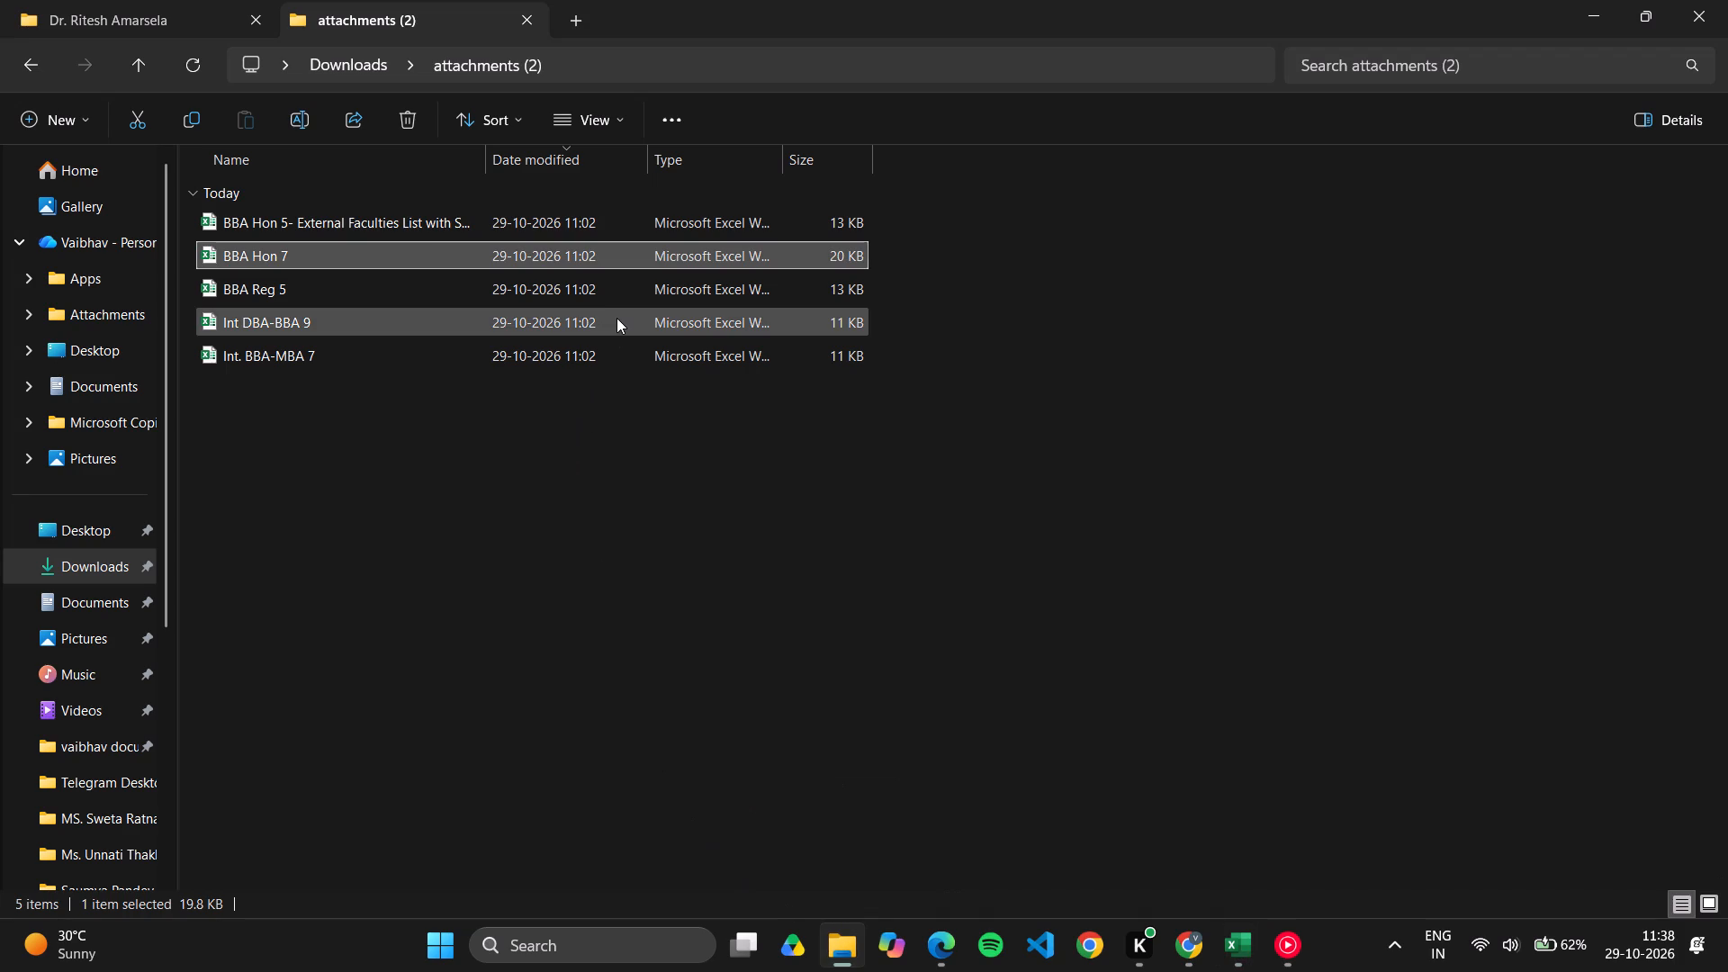
pyautogui.doubleClick(616, 319)
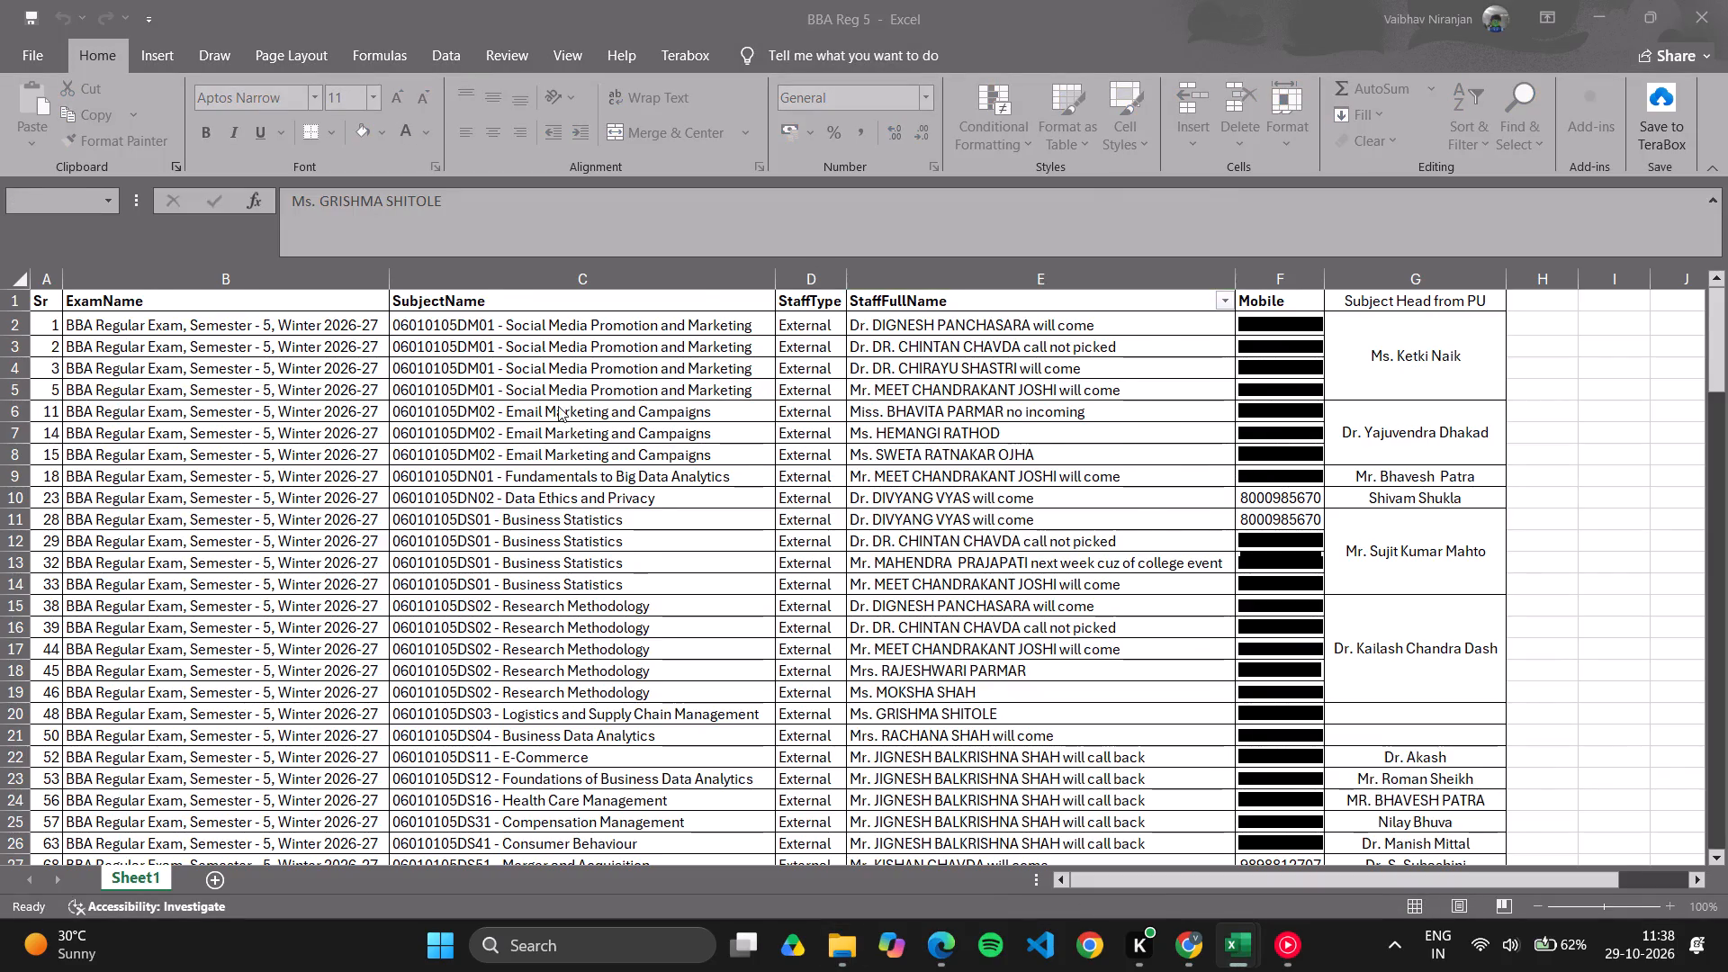
pyautogui.click(907, 92)
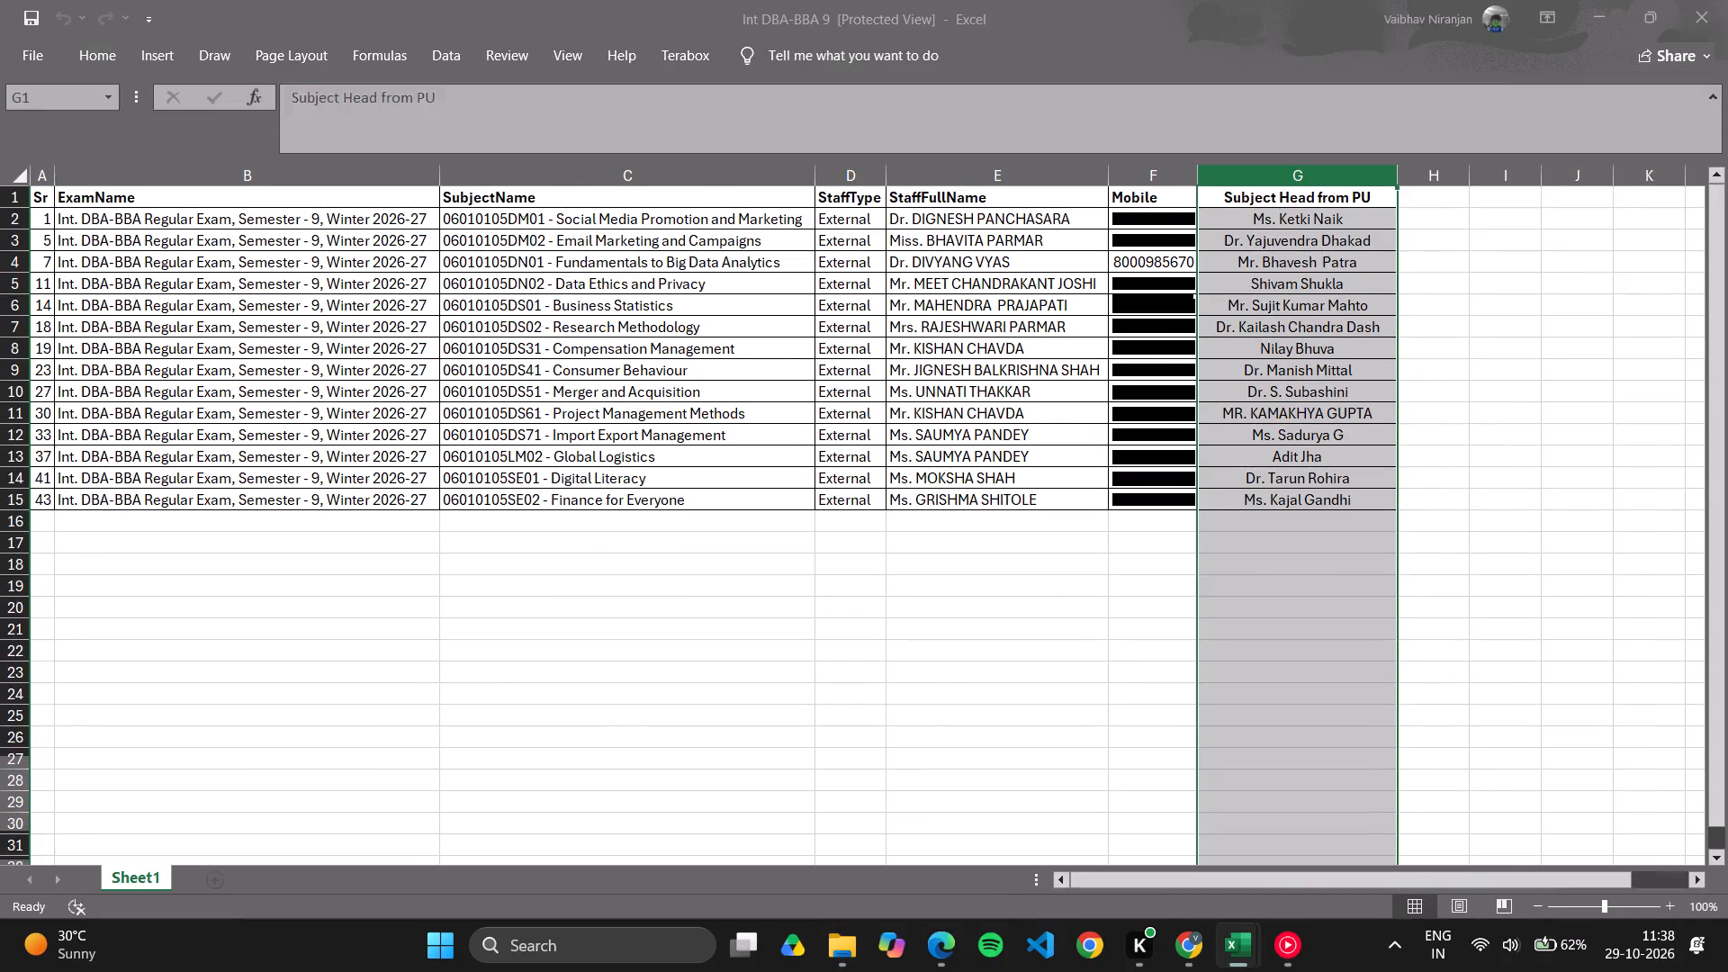
# Copy all Int. DBA-BBA Semester 9 data rows without the header, A2 to G15, from Sr through Subject Head from PU.
pyautogui.scroll(11, 751, 516)
pyautogui.scroll(-4, 751, 516)
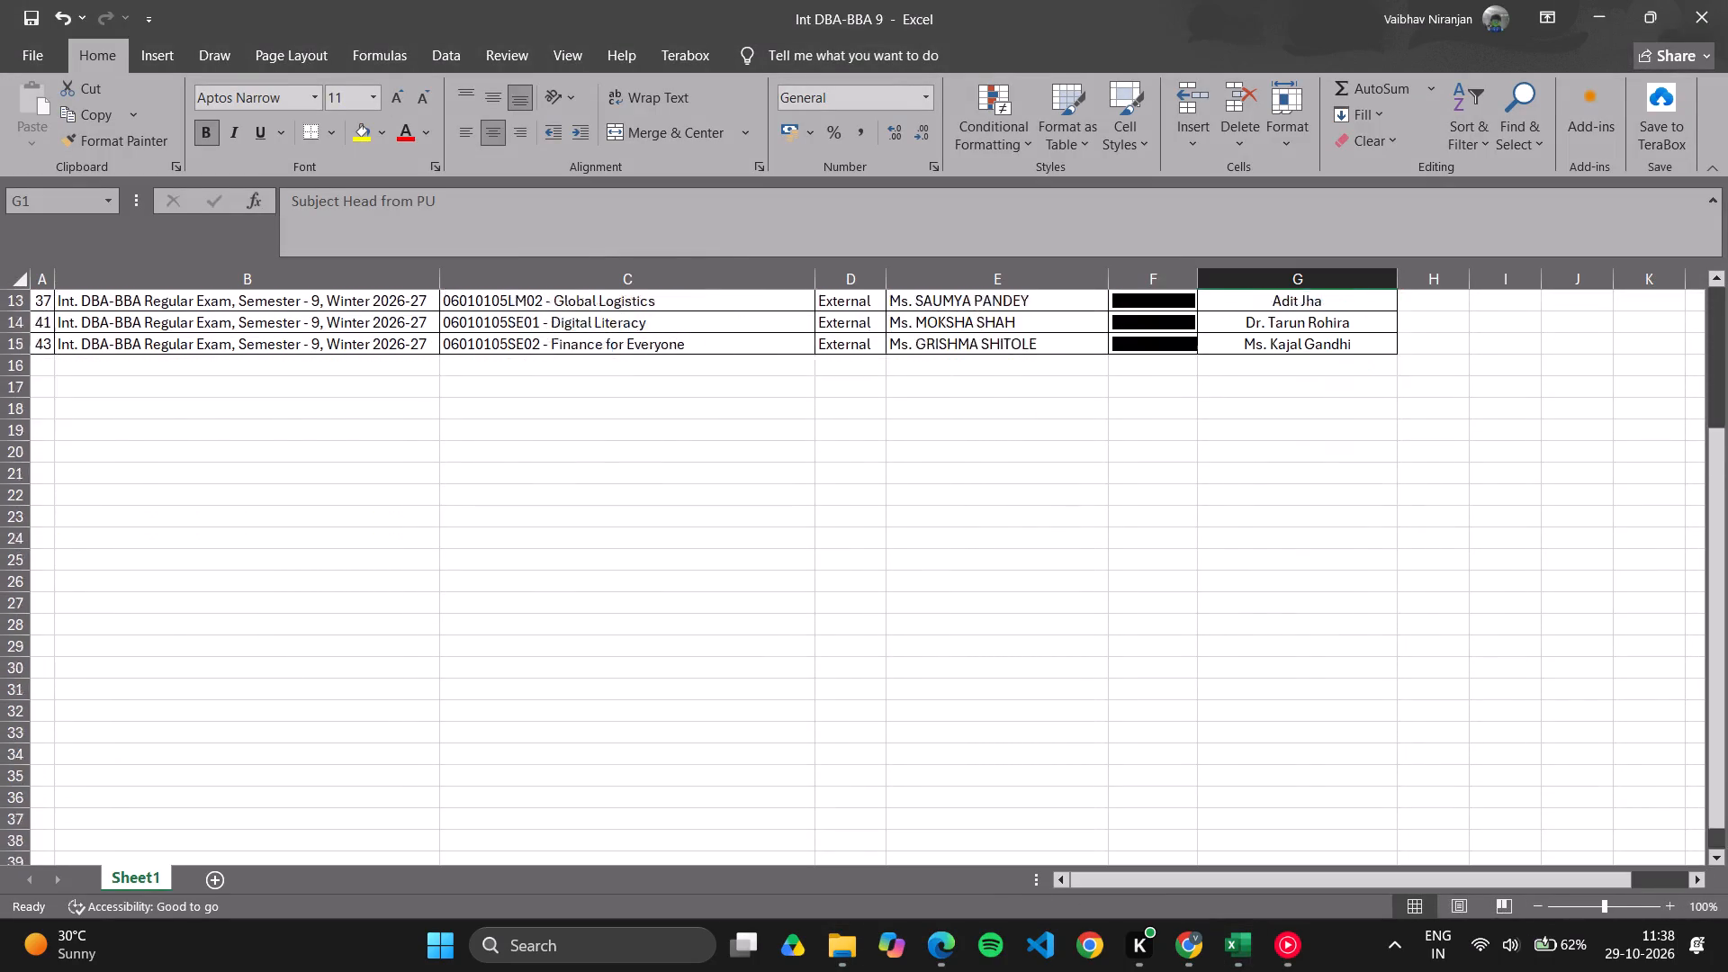
pyautogui.scroll(-1, 751, 516)
pyautogui.scroll(9, 751, 516)
pyautogui.scroll(-5, 749, 523)
pyautogui.scroll(8, 759, 580)
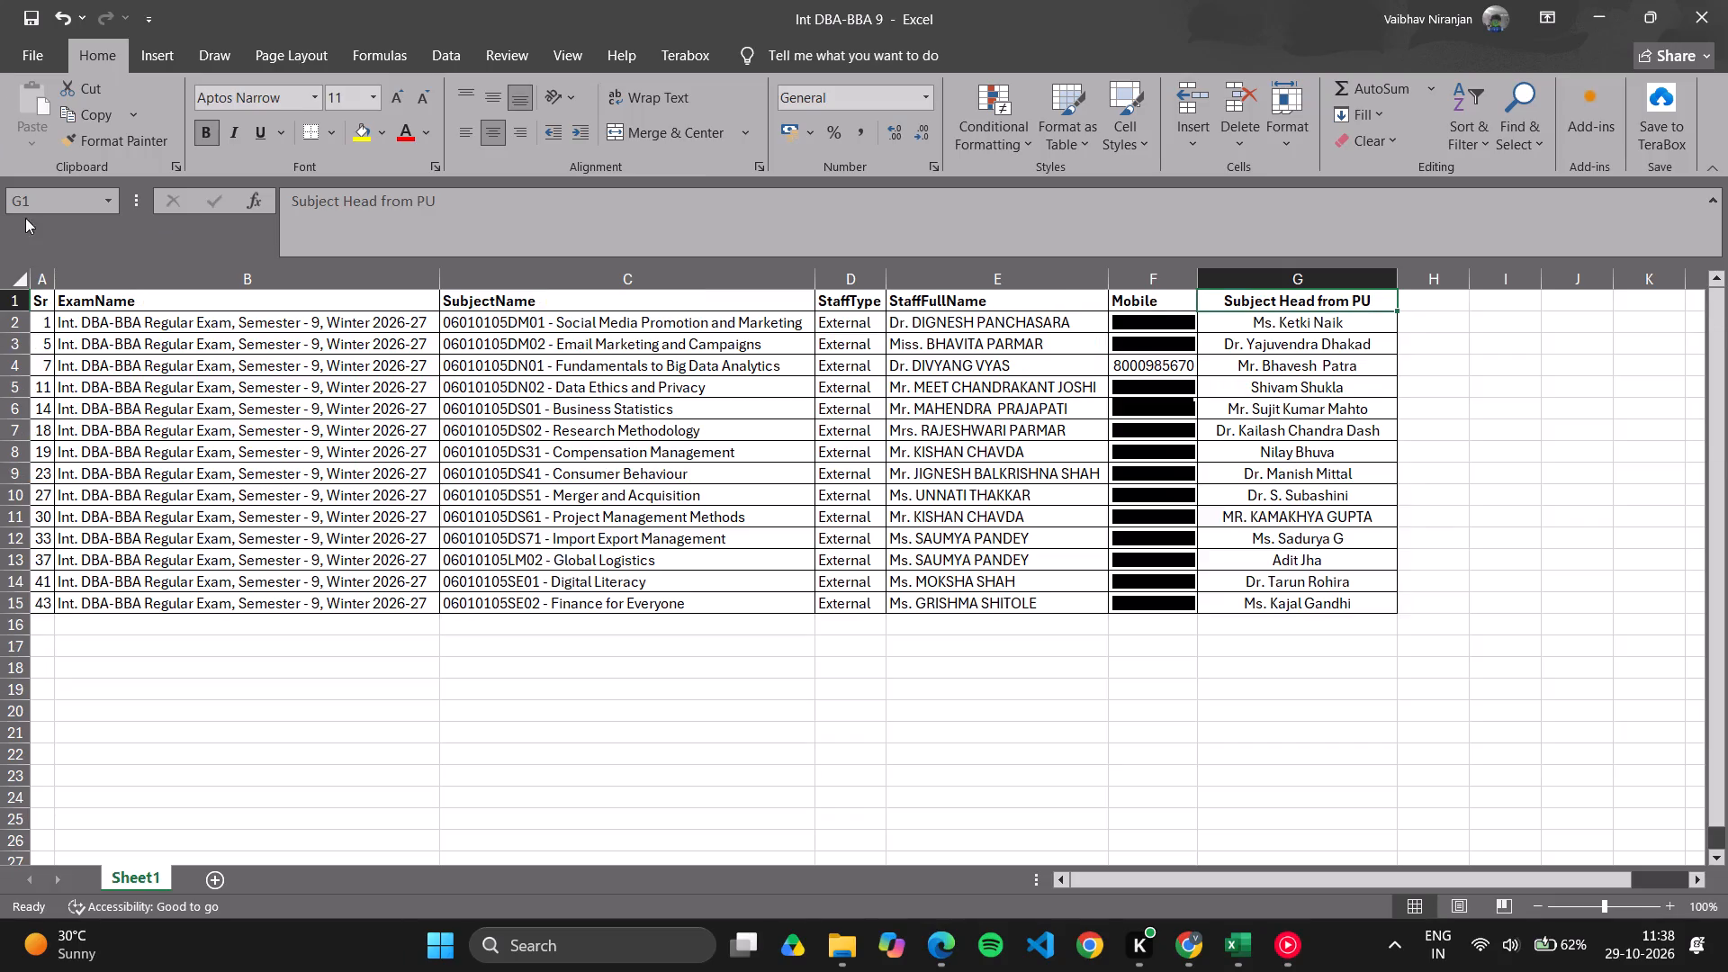
pyautogui.moveTo(45, 326); pyautogui.dragTo(1332, 607)
pyautogui.hotkey('ctrl', 'c')
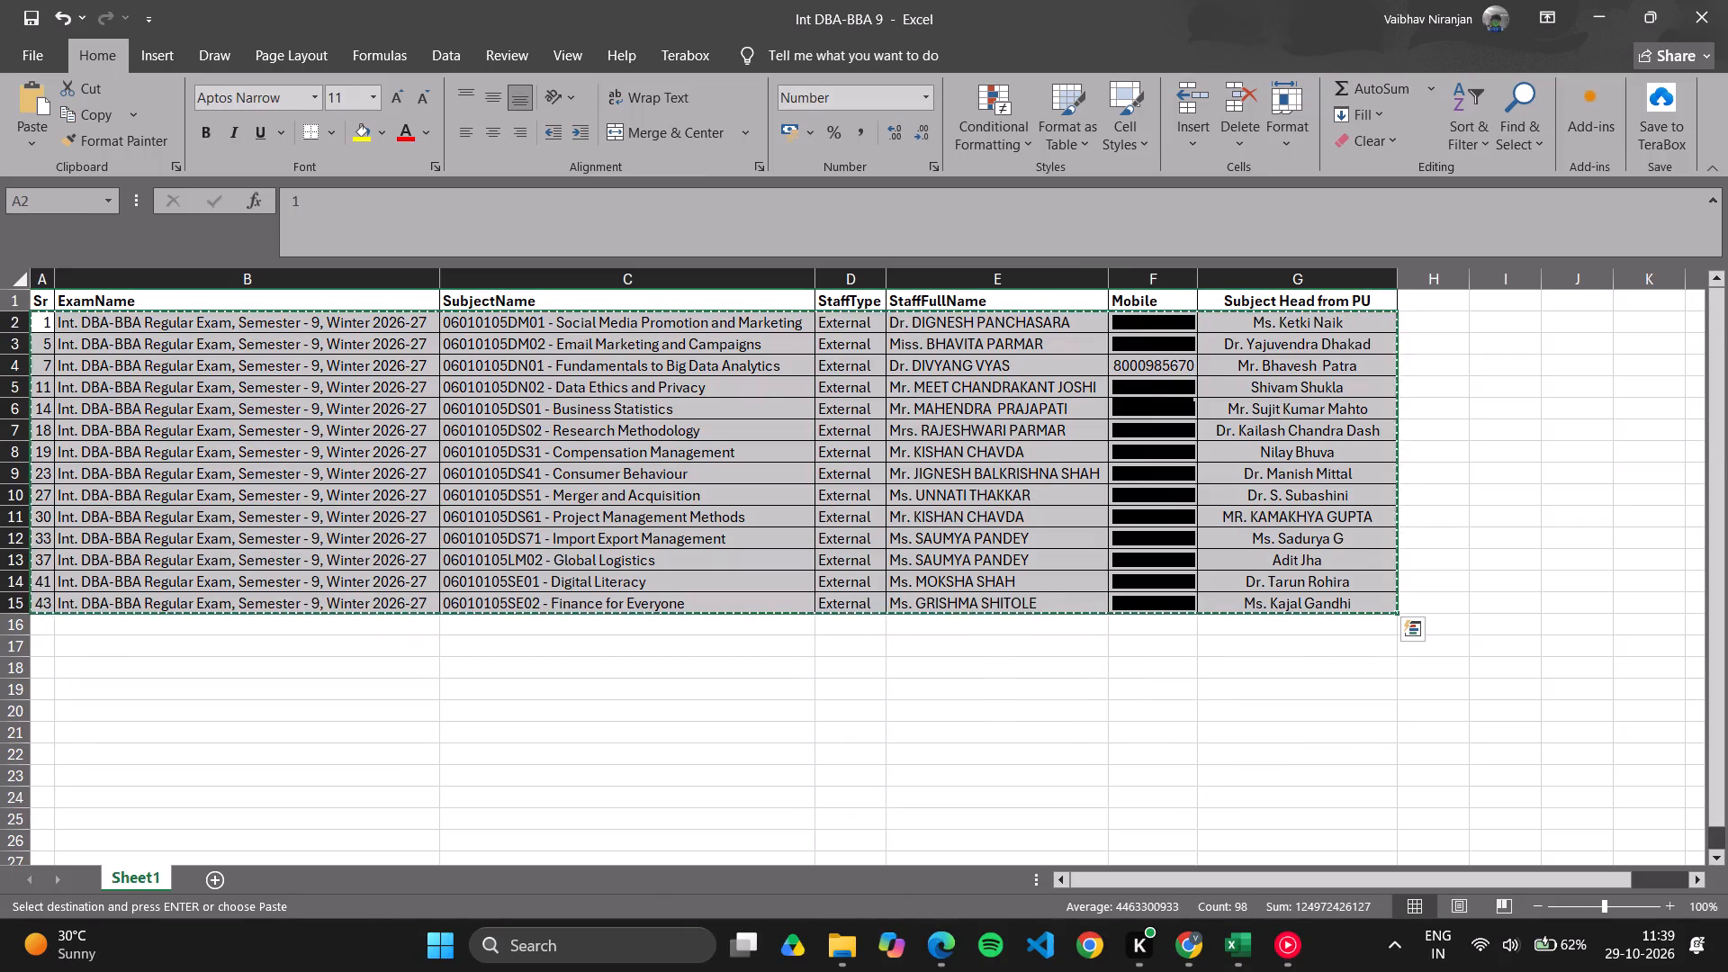
# Paste the copied Int. DBA-BBA Semester 9 rows into BBA Reg 5 directly below the Semester 7 rows, starting at A139.
pyautogui.hotkey('alt', 'Tab')
pyautogui.scroll(-4, 942, 665)
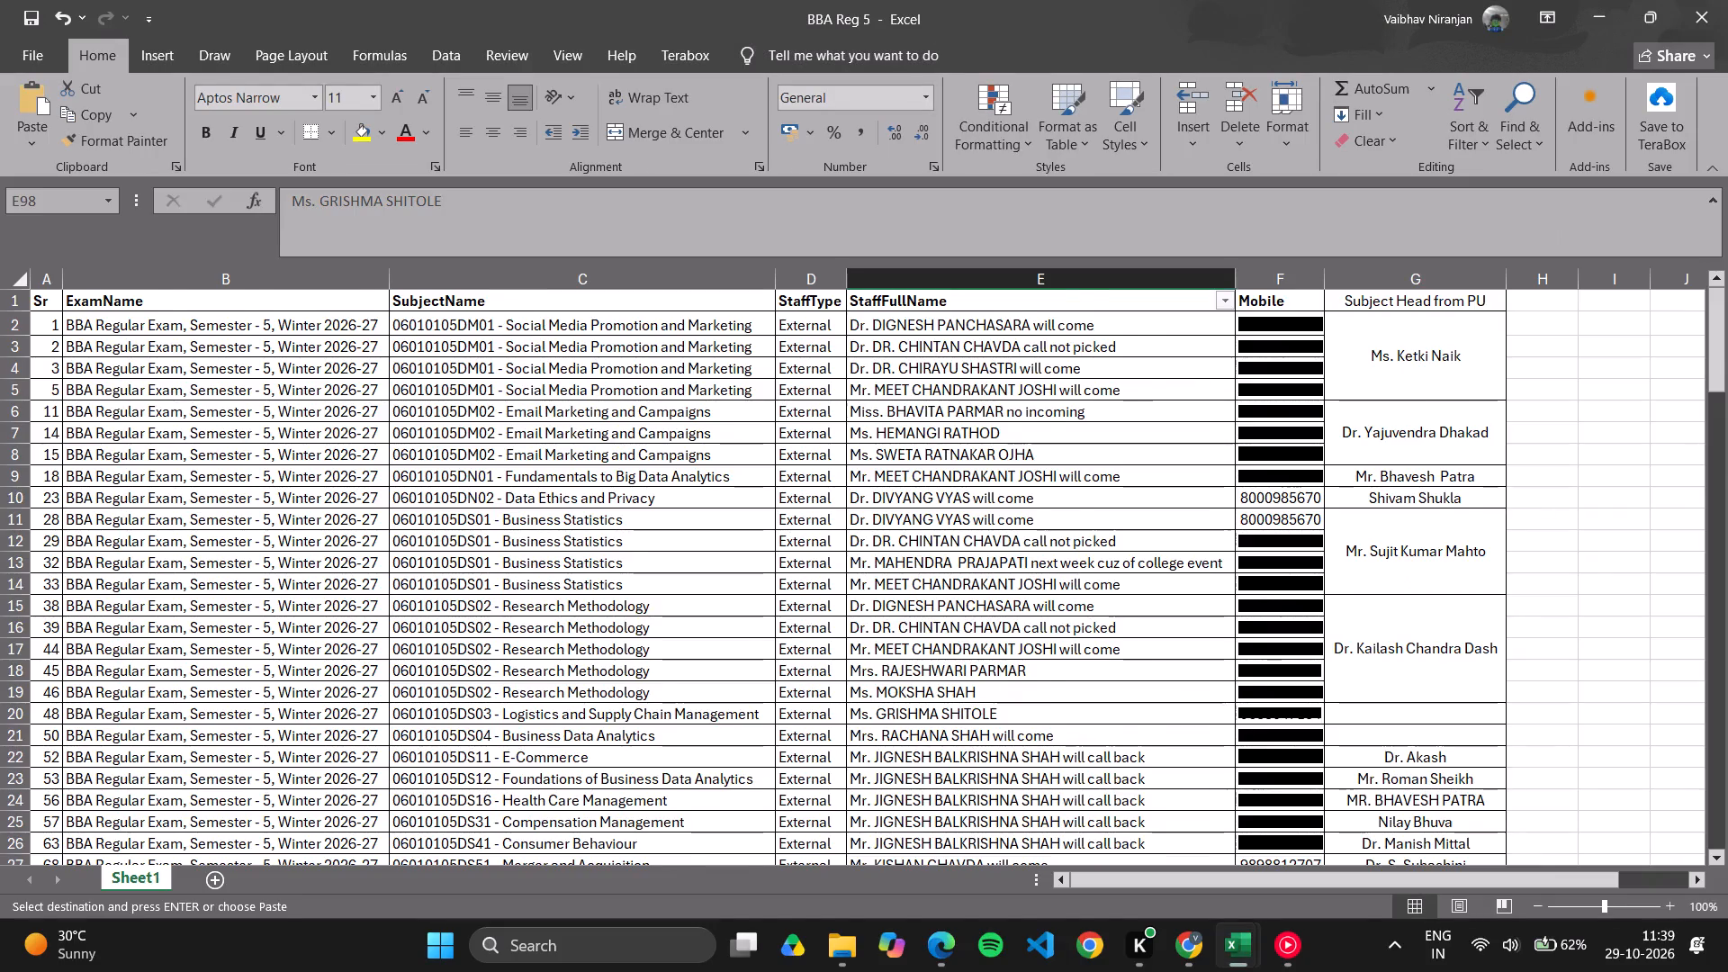
pyautogui.scroll(-3, 937, 666)
pyautogui.scroll(-18, 943, 658)
pyautogui.scroll(-3, 944, 655)
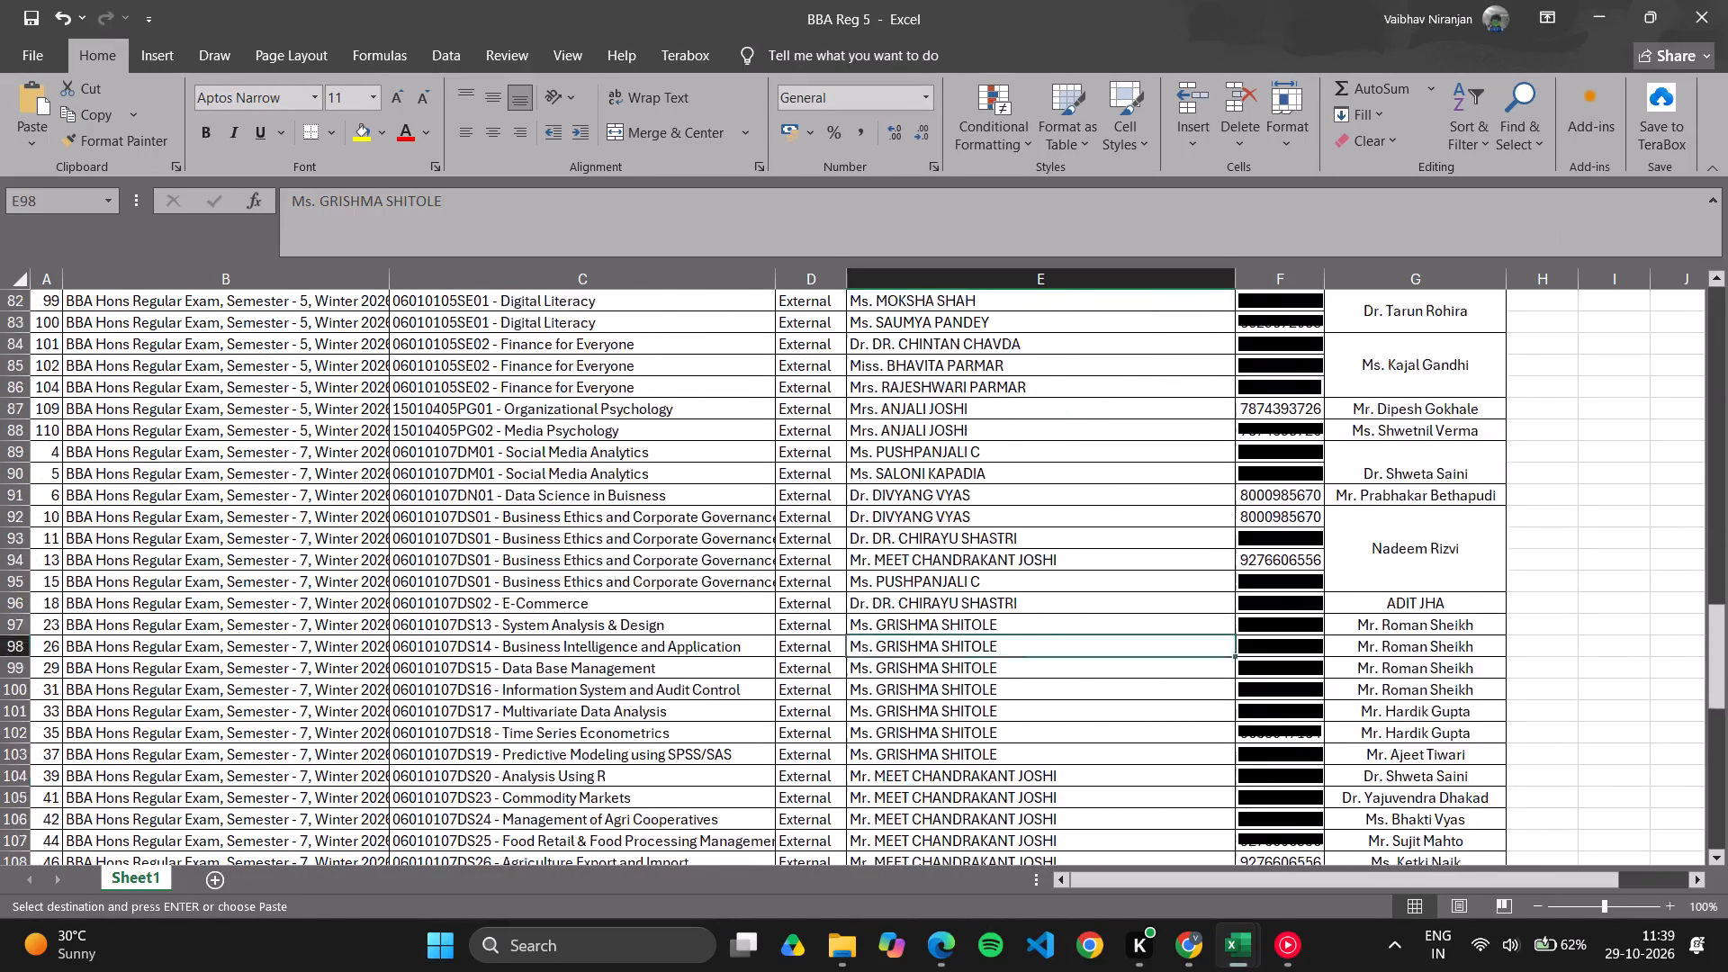
pyautogui.scroll(-14, 944, 655)
pyautogui.scroll(9, 580, 480)
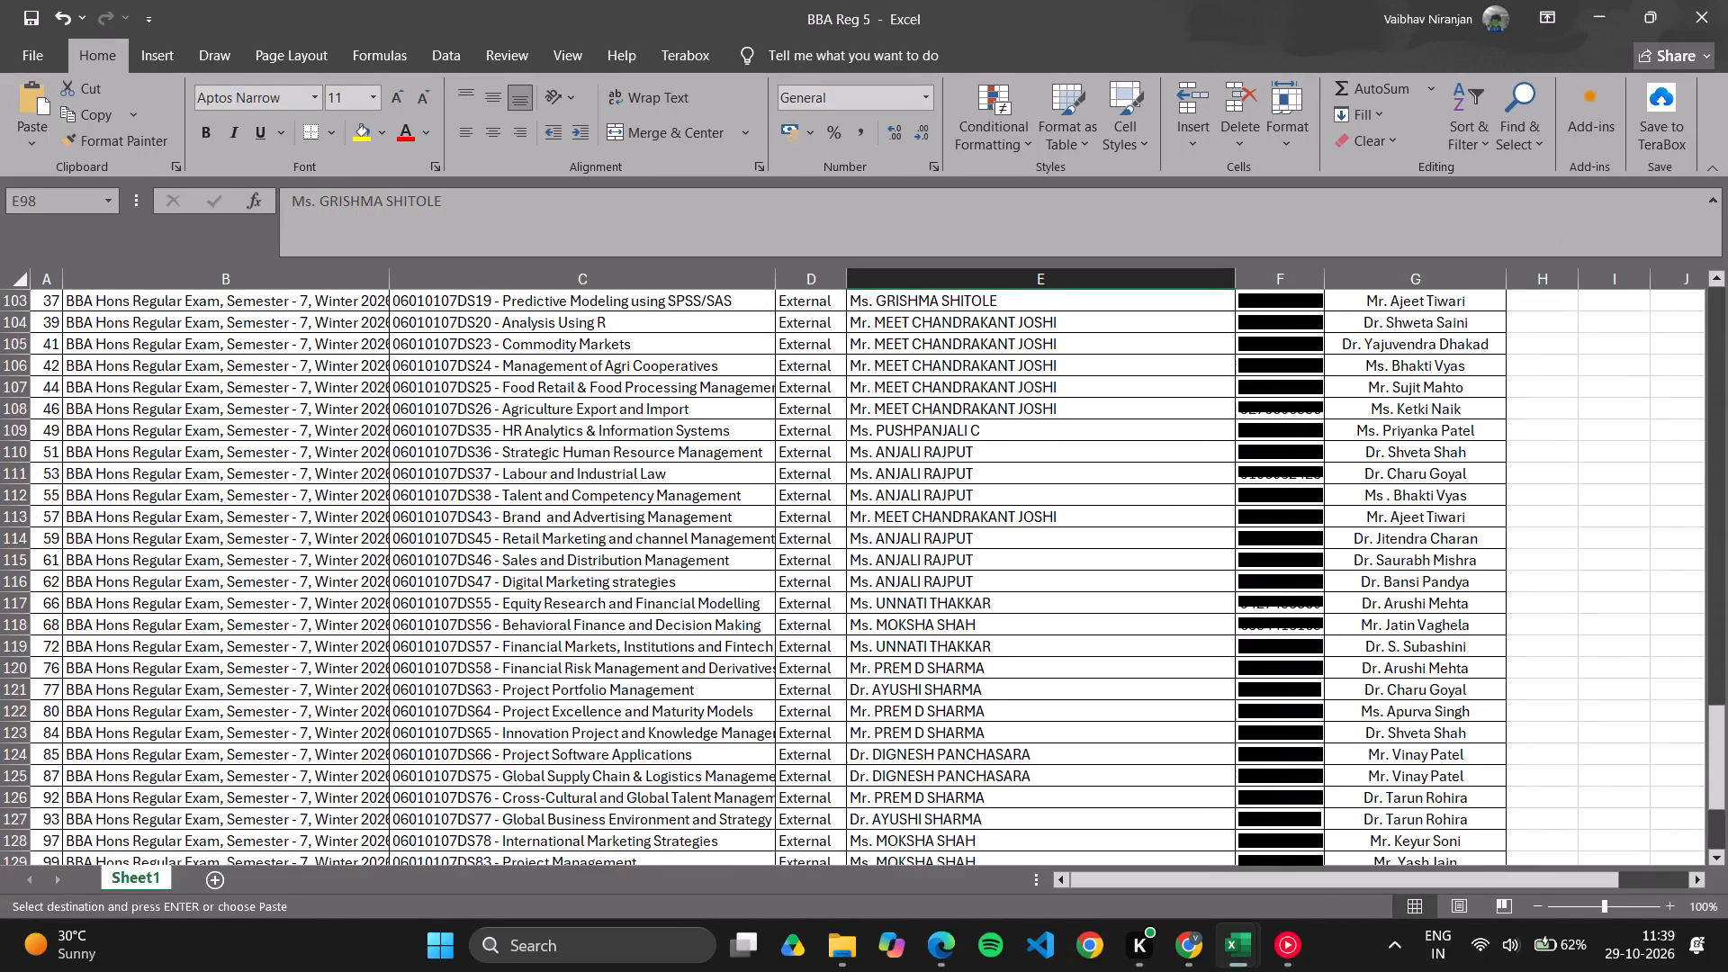
pyautogui.scroll(6, 580, 480)
pyautogui.scroll(-17, 631, 575)
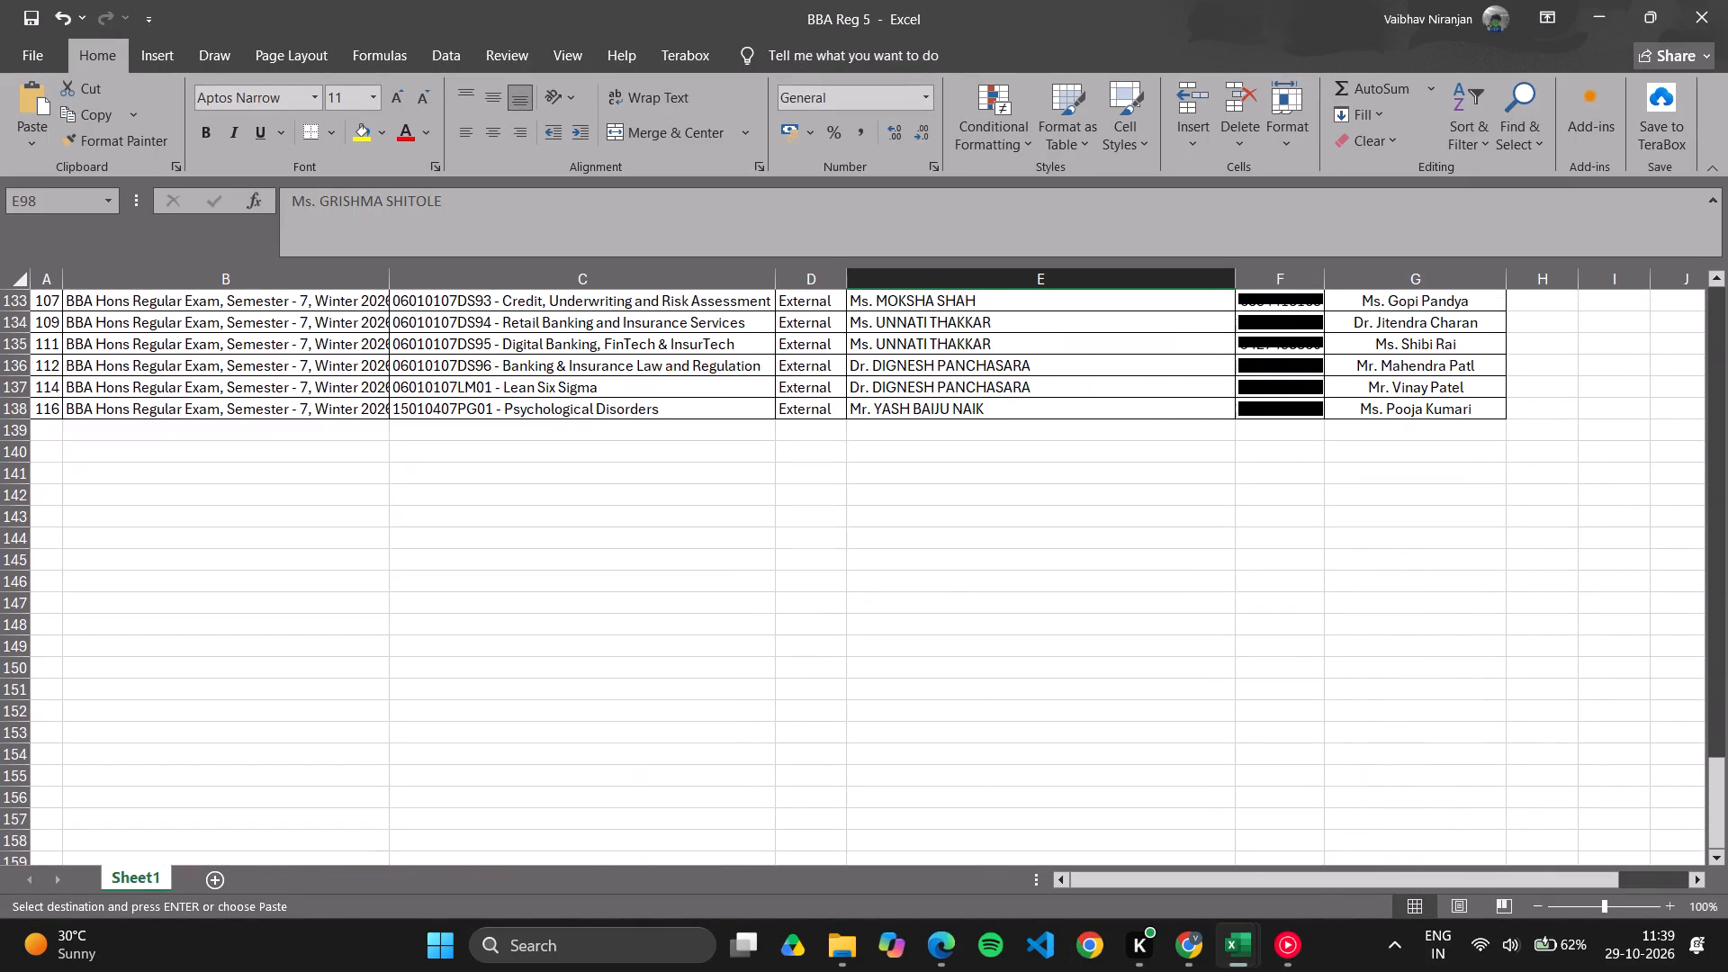
pyautogui.click(49, 436)
pyautogui.hotkey('ctrl', 'v')
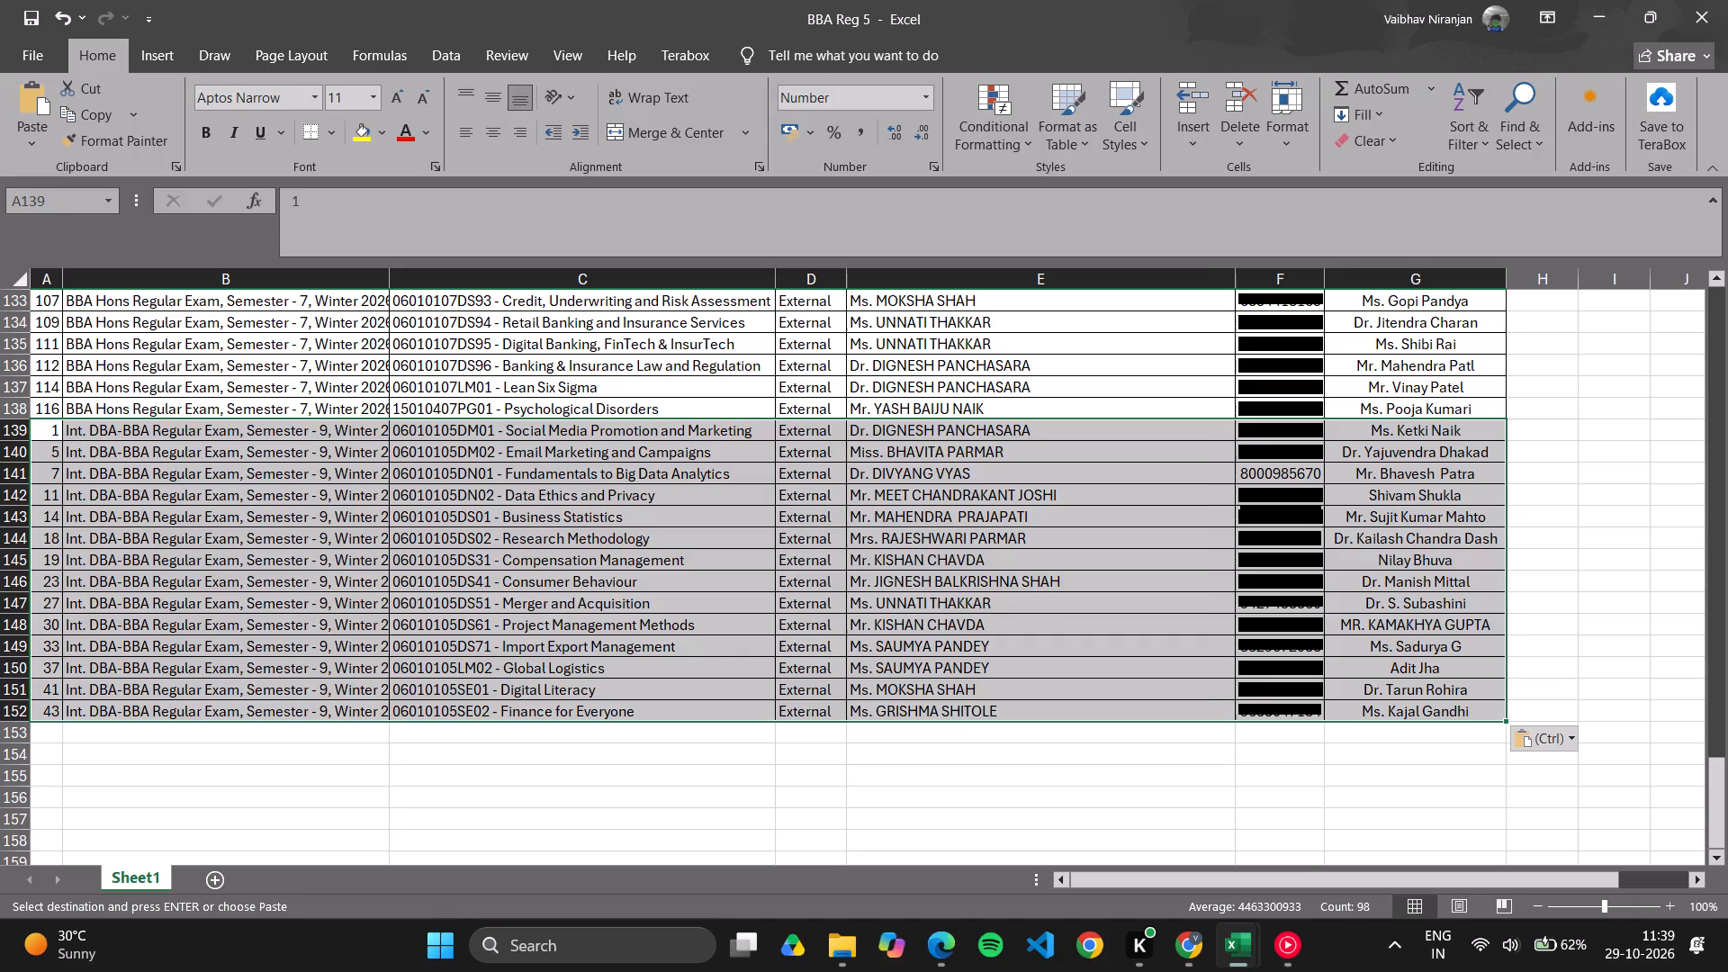
pyautogui.click(941, 659)
# Renumber the whole Sr column consecutively by filling the series 1, 2, 3 down from A2 to the last data row.
pyautogui.scroll(20, 127, 473)
pyautogui.scroll(5, 127, 473)
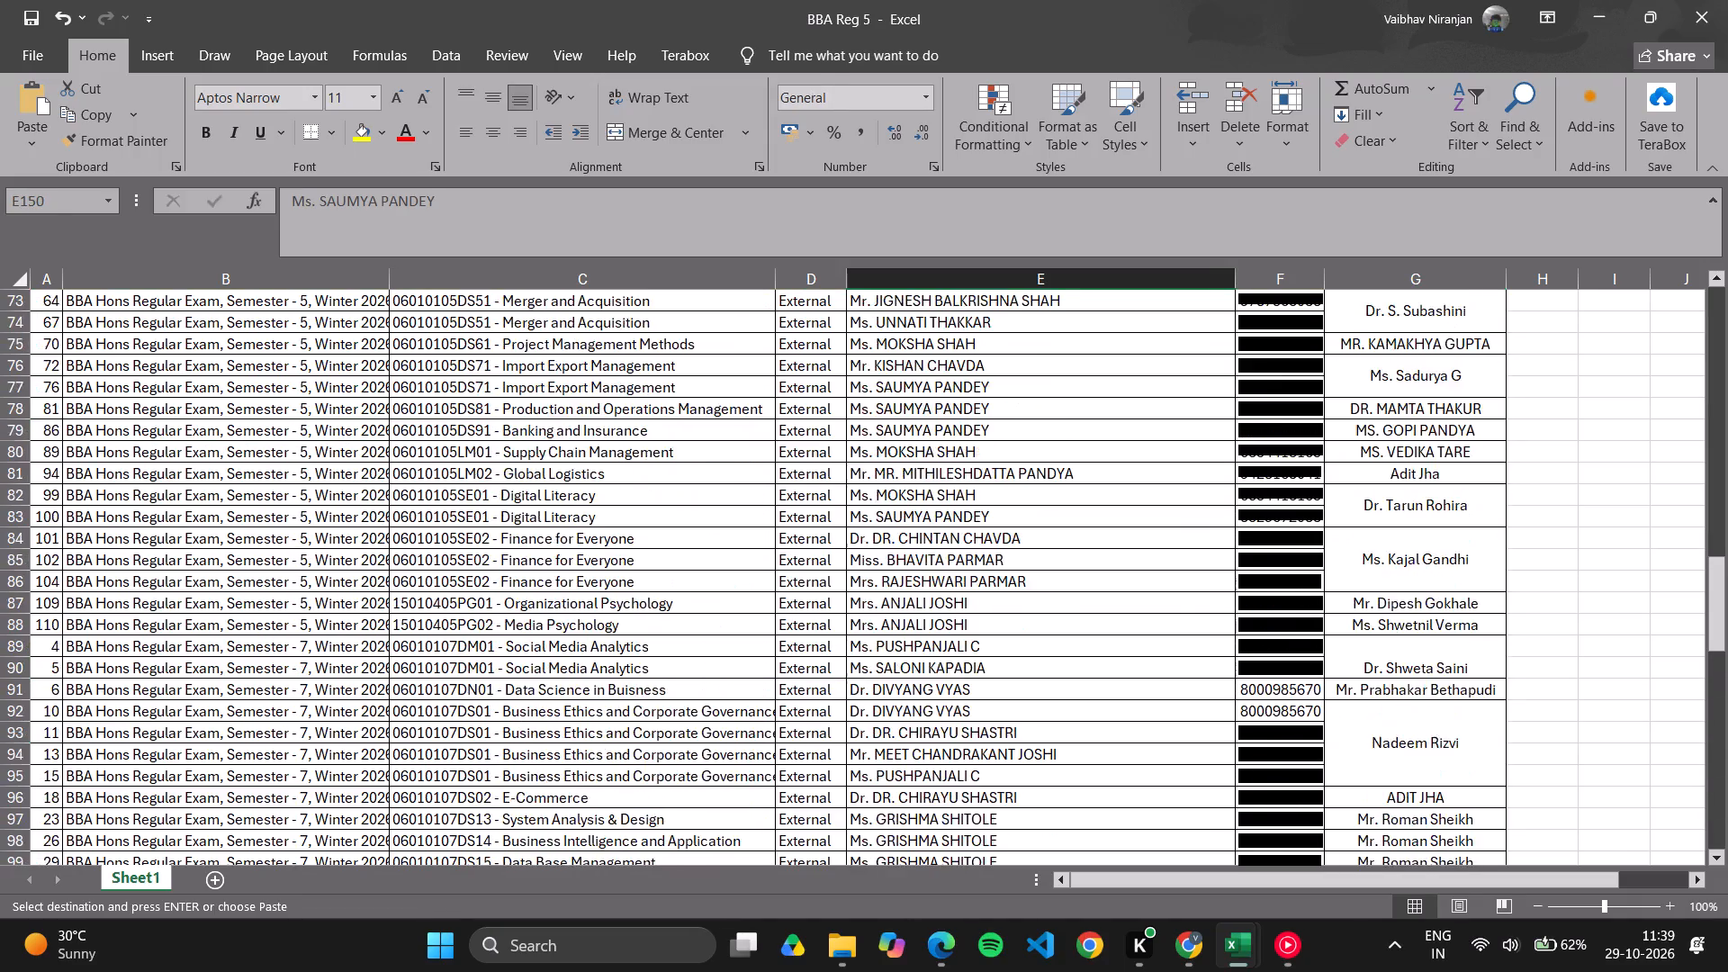
pyautogui.scroll(20, 127, 473)
pyautogui.scroll(13, 127, 473)
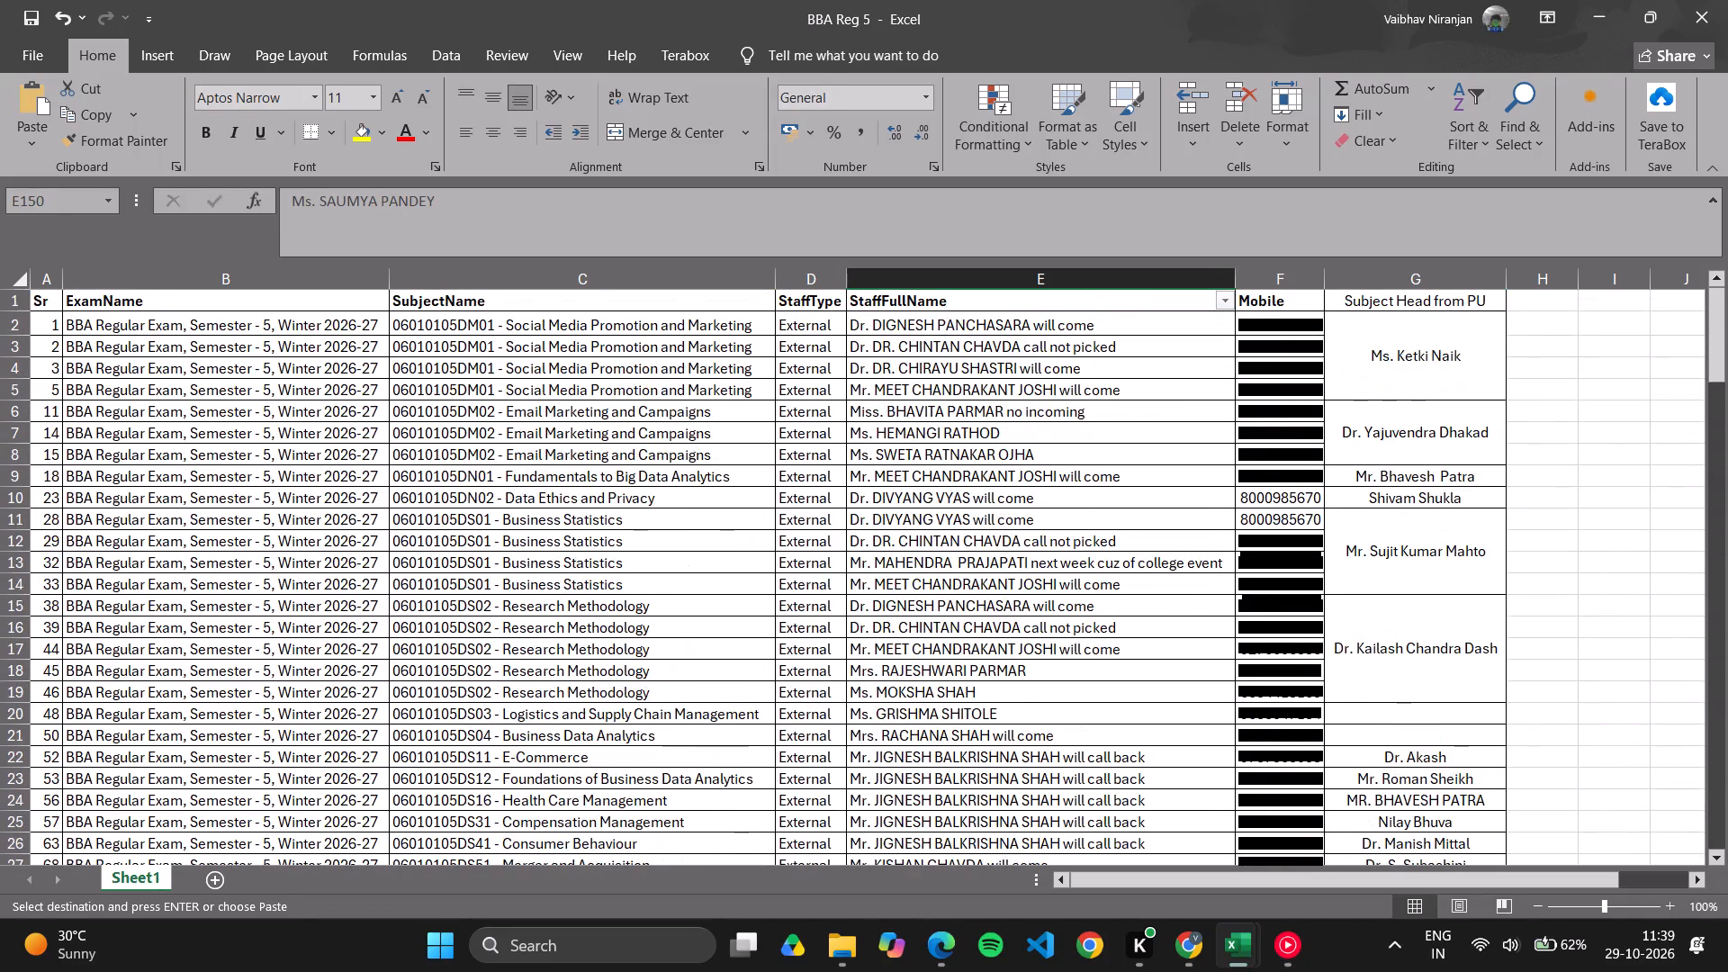
pyautogui.moveTo(53, 323); pyautogui.dragTo(44, 367)
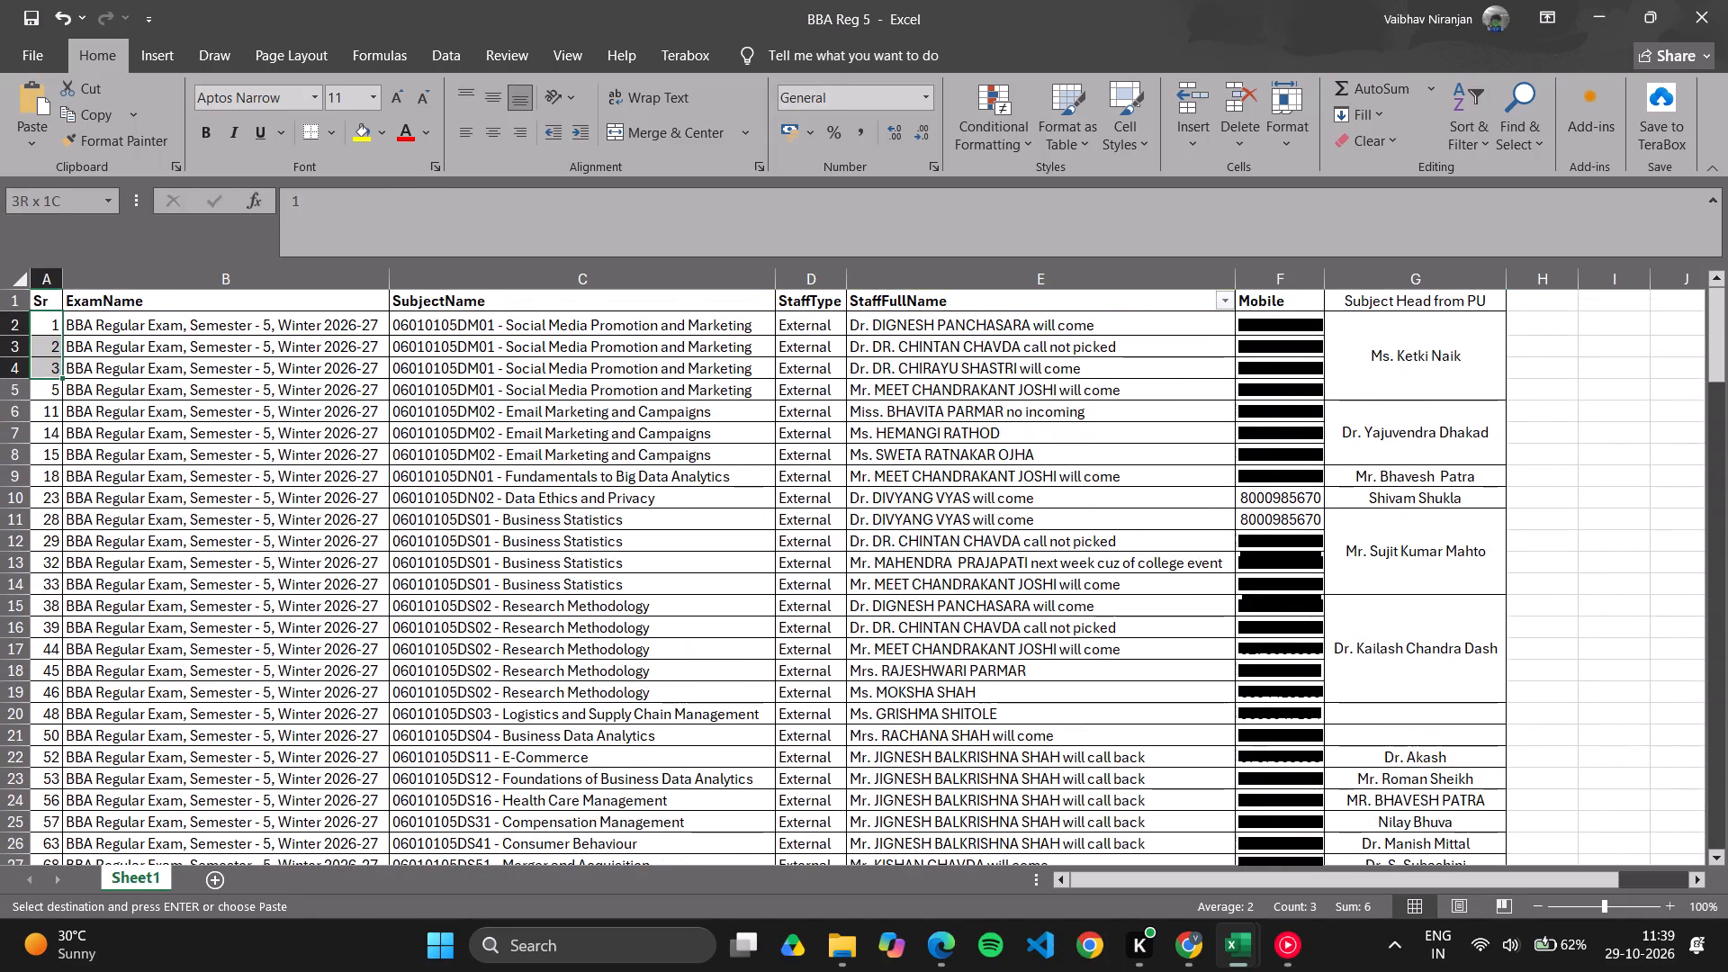
pyautogui.doubleClick(63, 375)
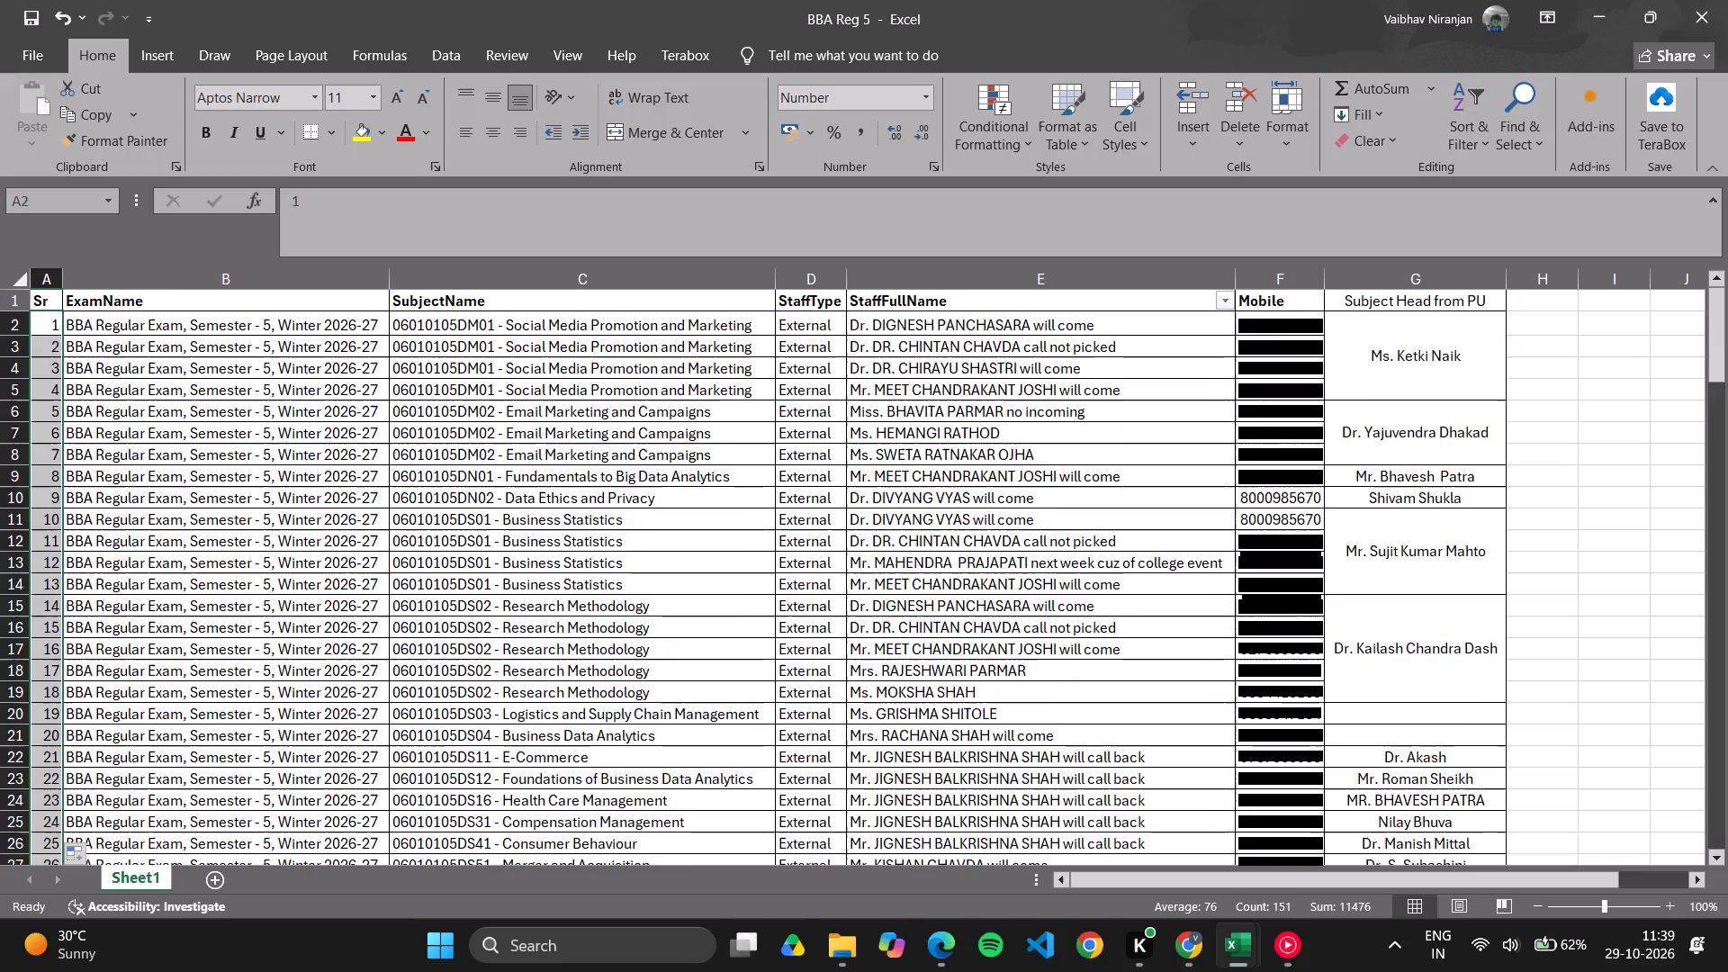
# Check the renumbered Sr column down to the end of the combined list.
pyautogui.scroll(-20, 345, 601)
pyautogui.scroll(-10, 336, 592)
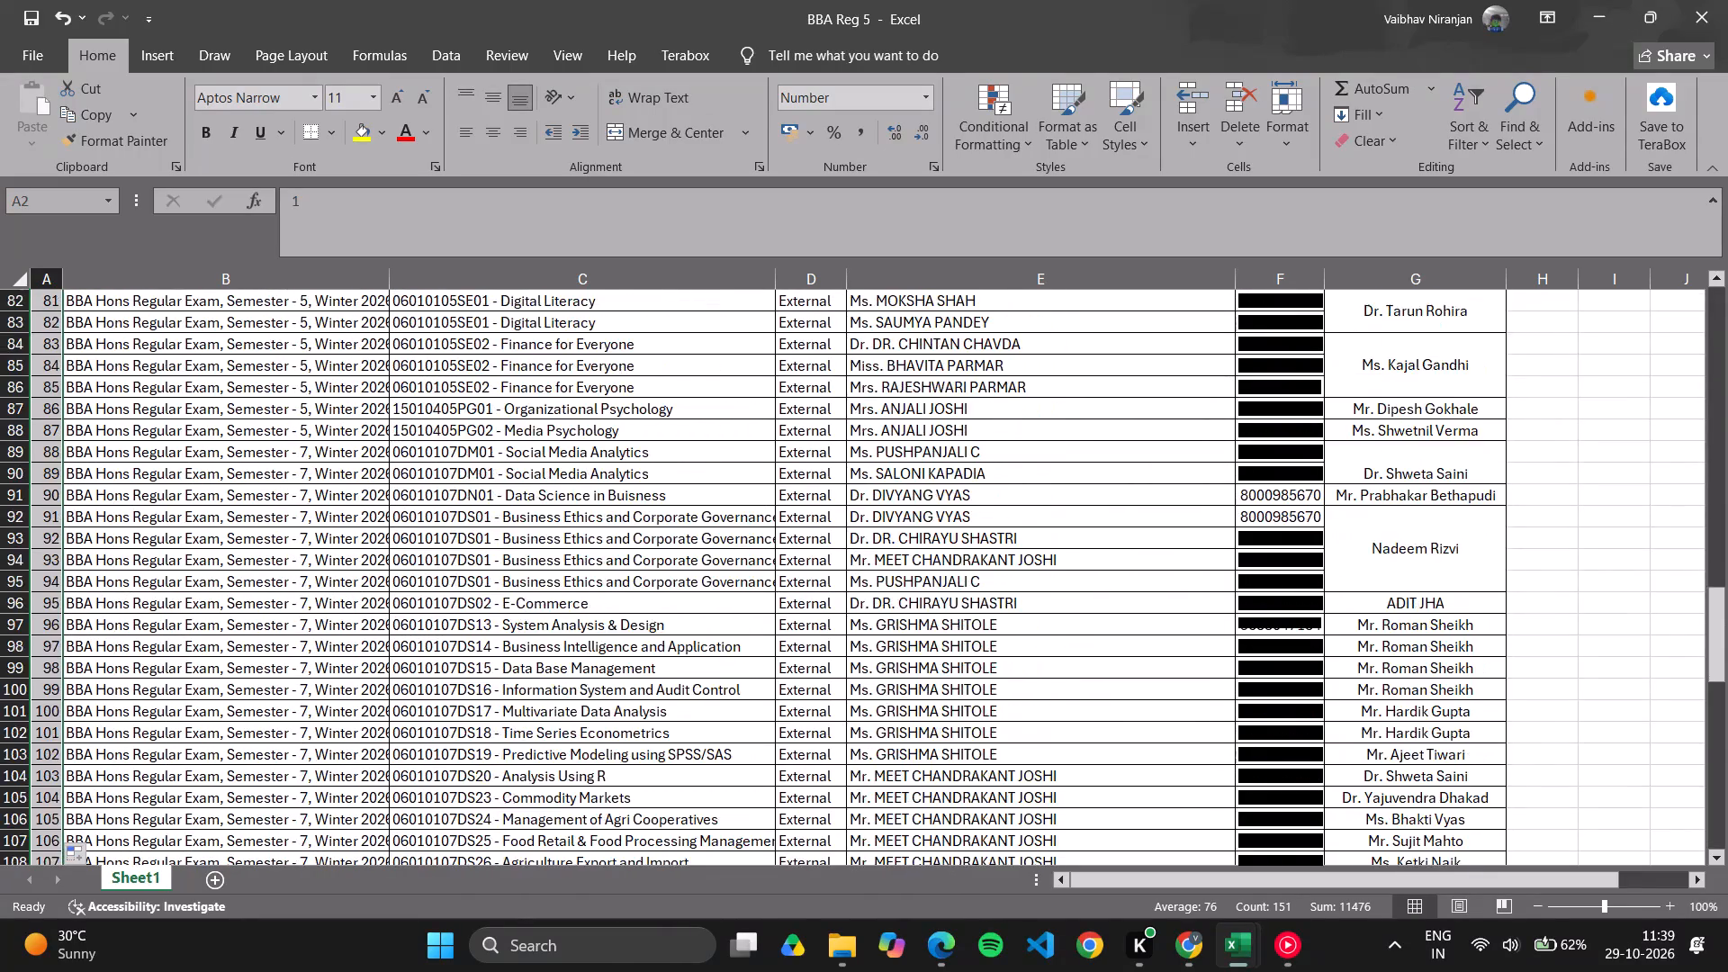
pyautogui.scroll(-16, 336, 592)
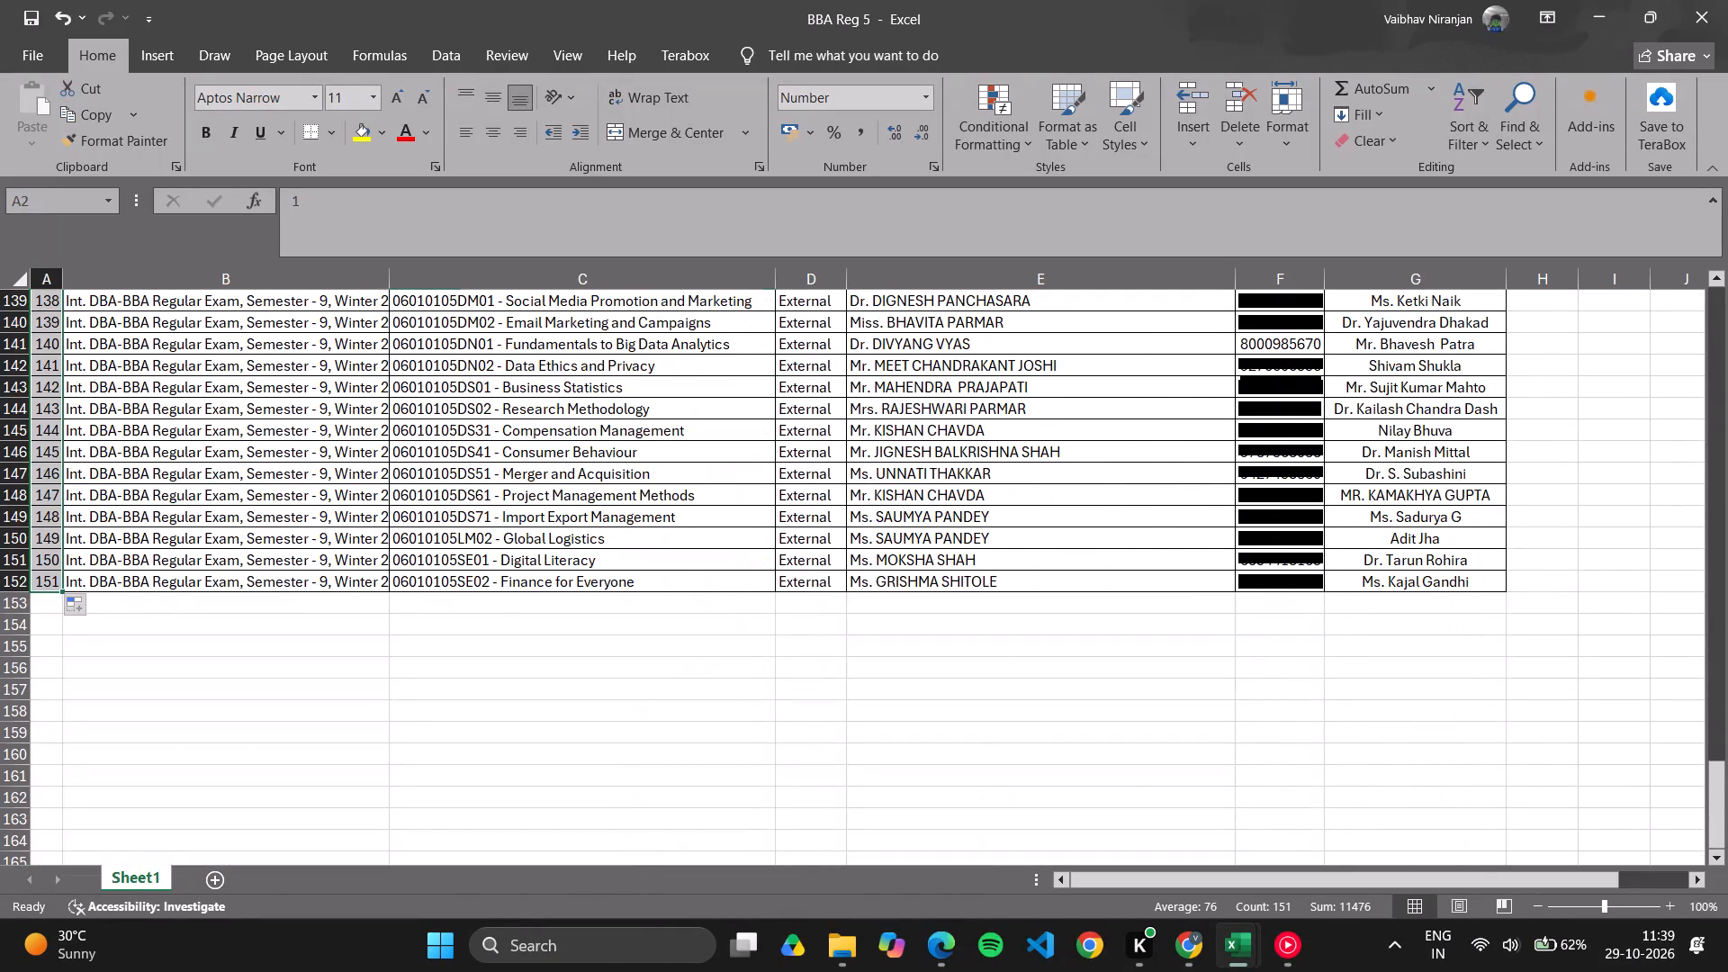
pyautogui.click(495, 704)
pyautogui.scroll(20, 567, 545)
pyautogui.scroll(20, 567, 545)
pyautogui.scroll(7, 567, 545)
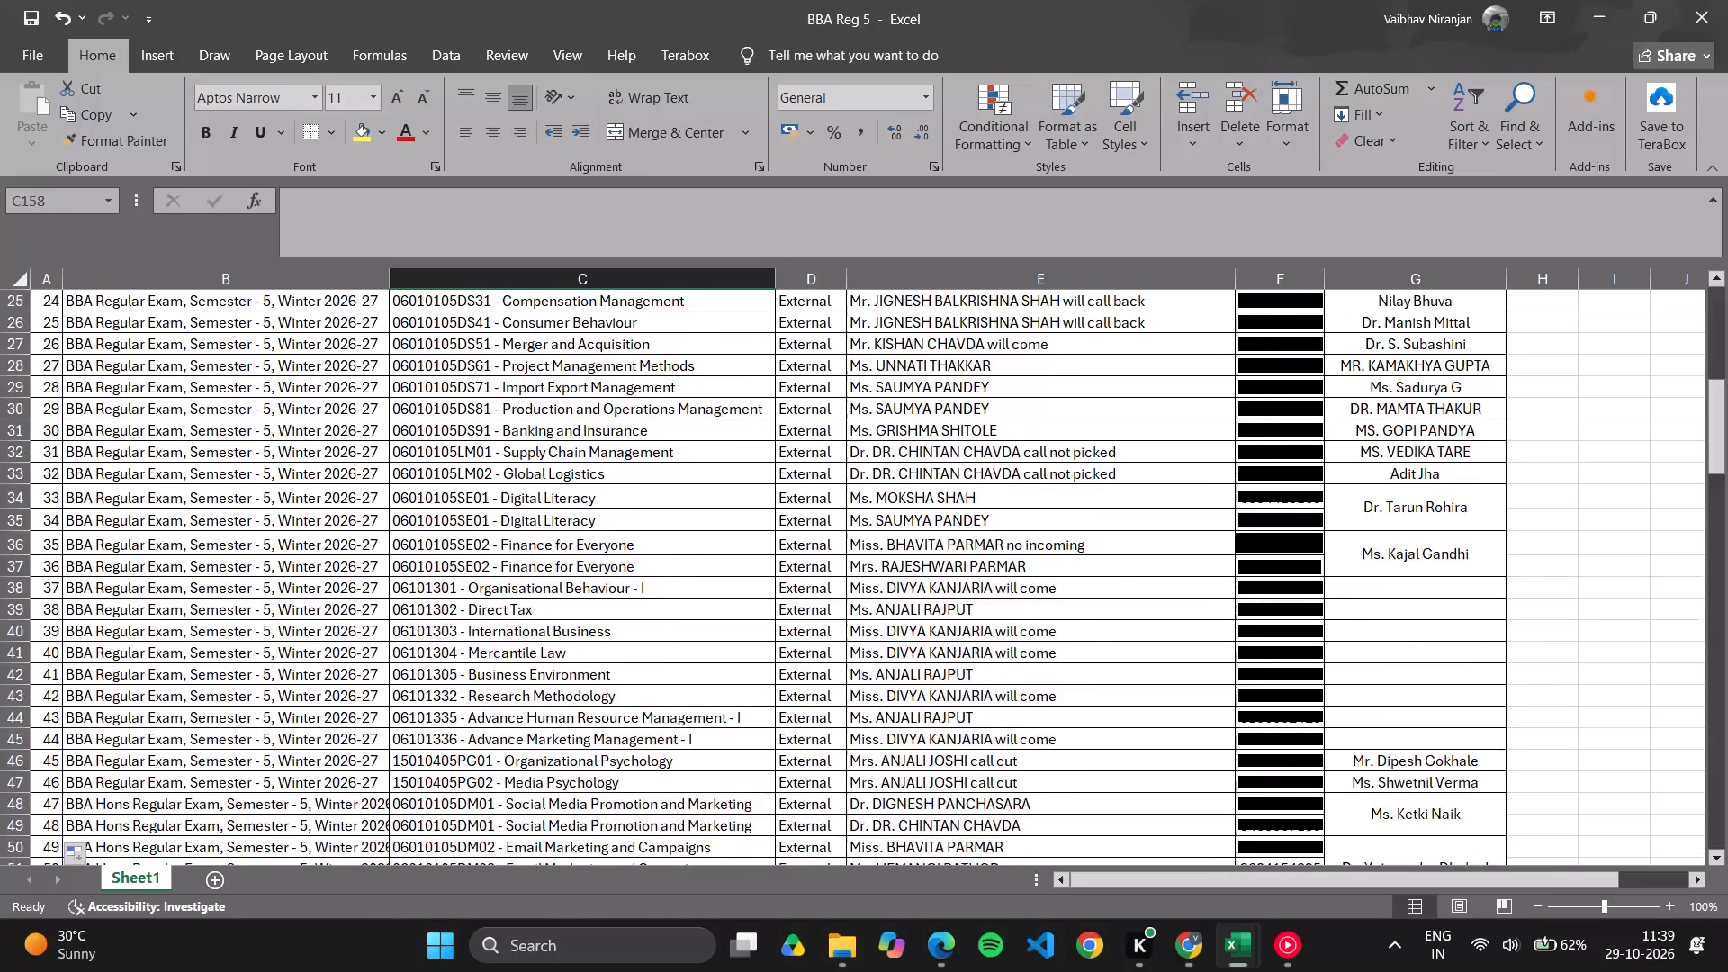
pyautogui.scroll(12, 565, 545)
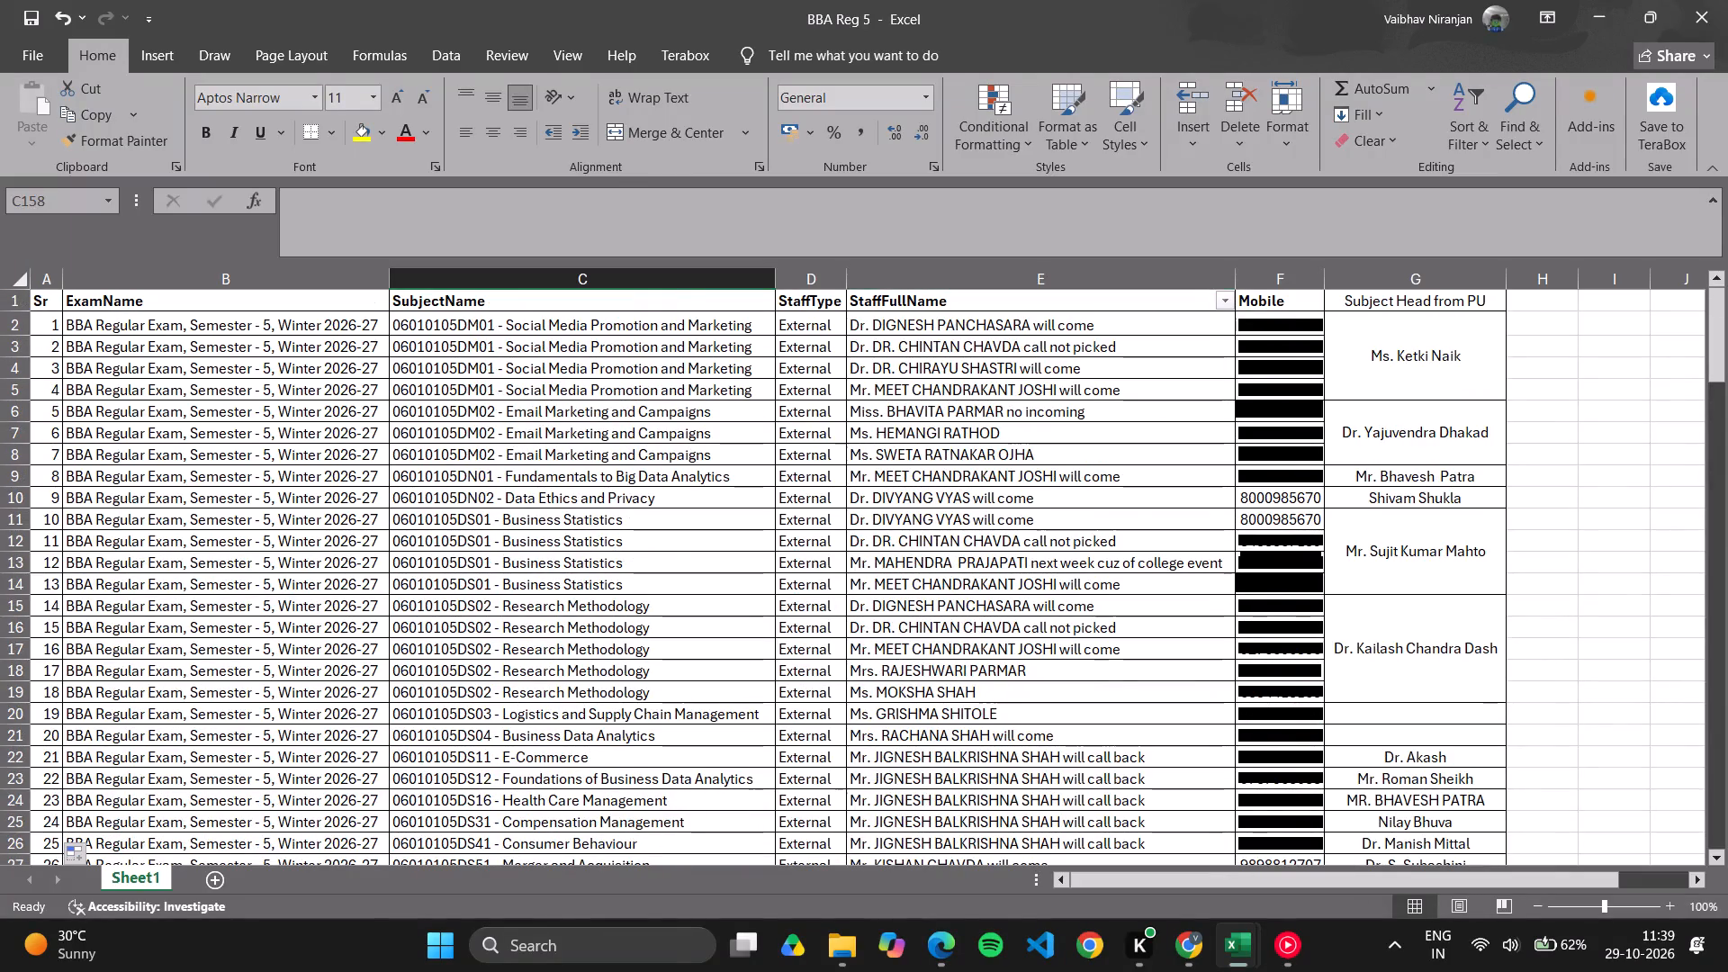
pyautogui.click(1218, 301)
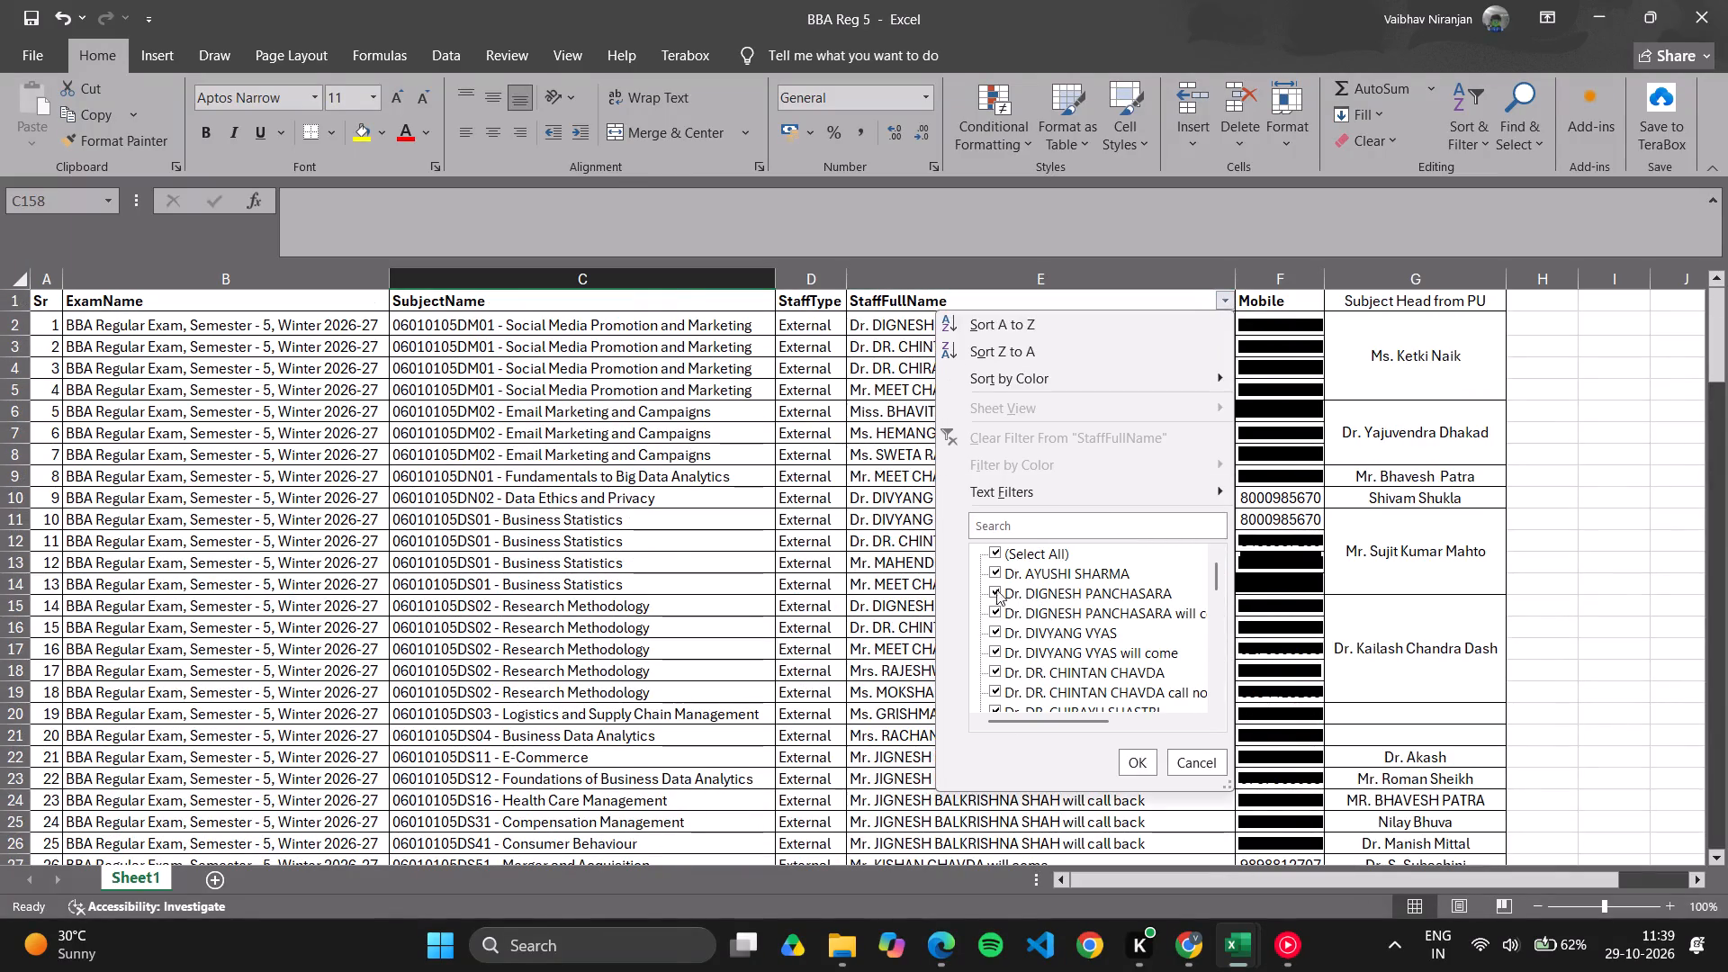
pyautogui.click(990, 553)
pyautogui.click(991, 595)
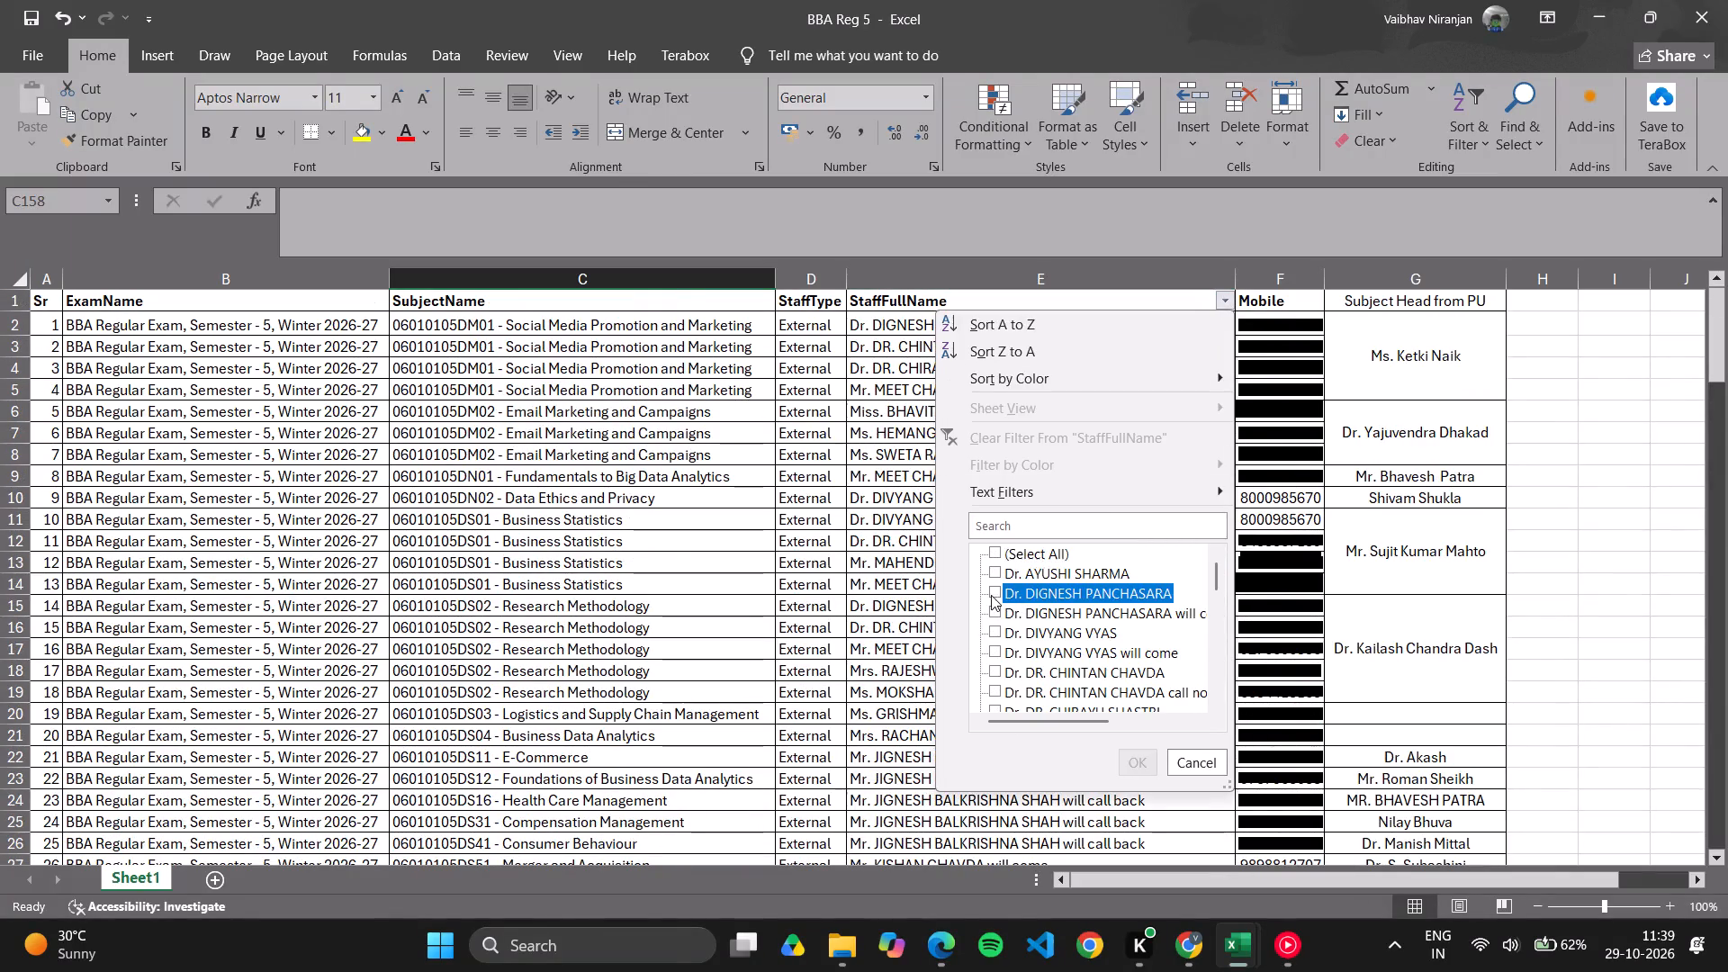
pyautogui.click(994, 613)
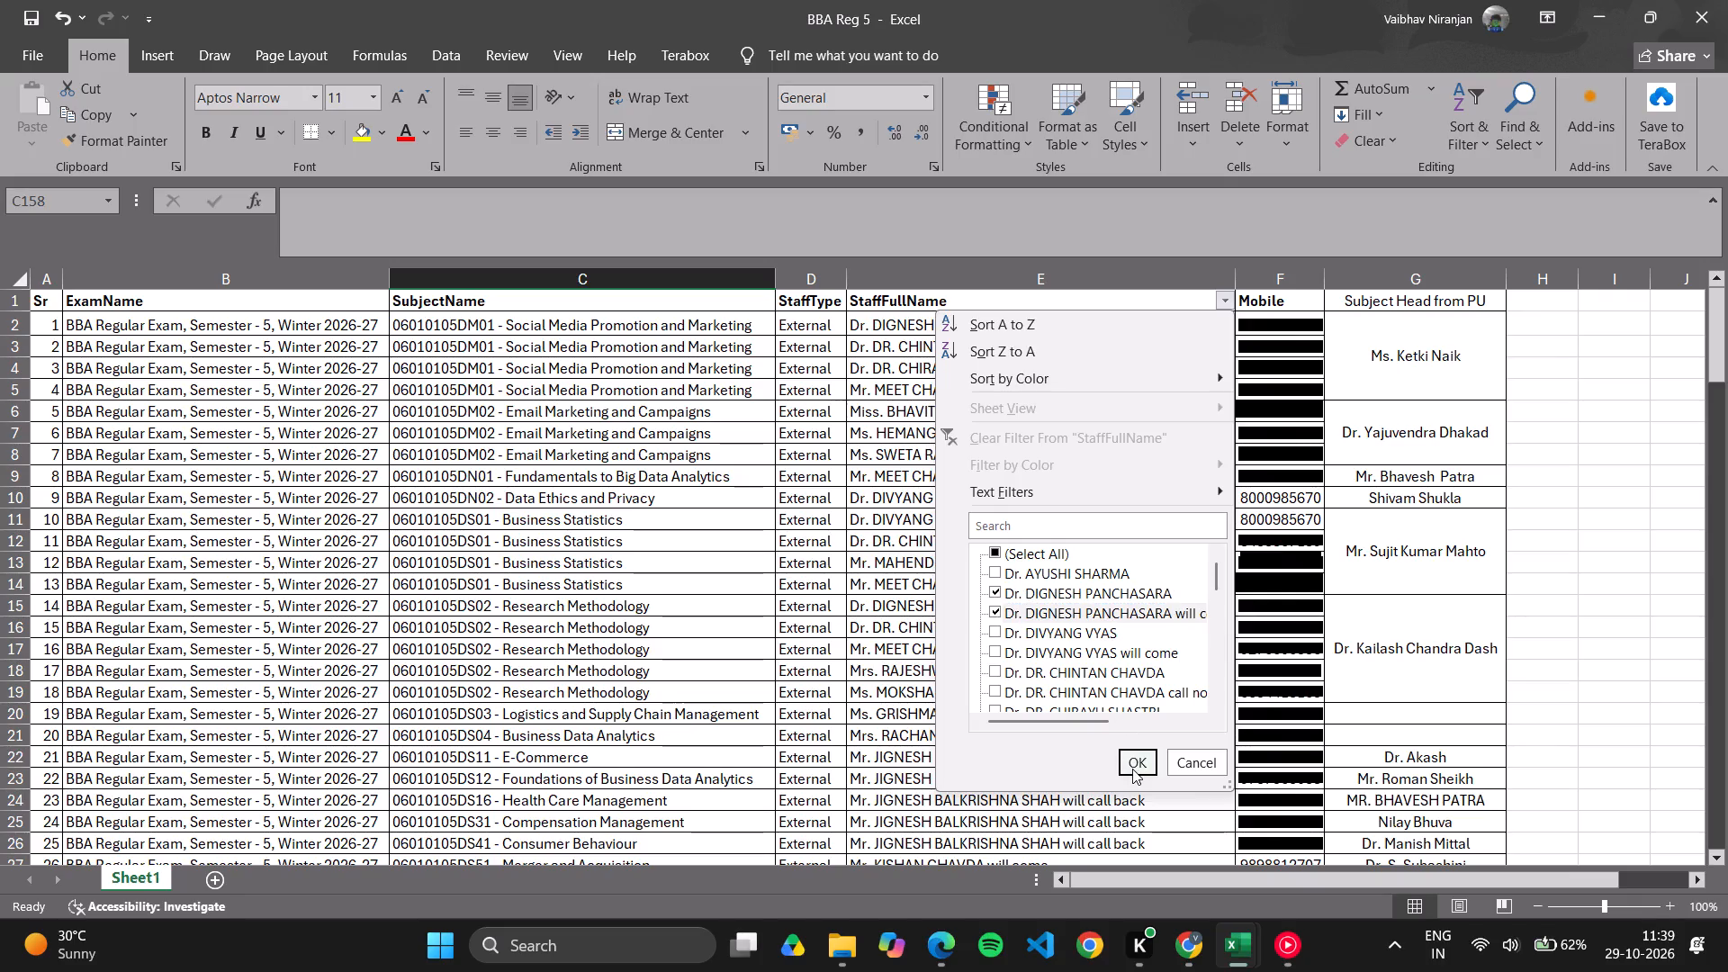
pyautogui.click(1134, 767)
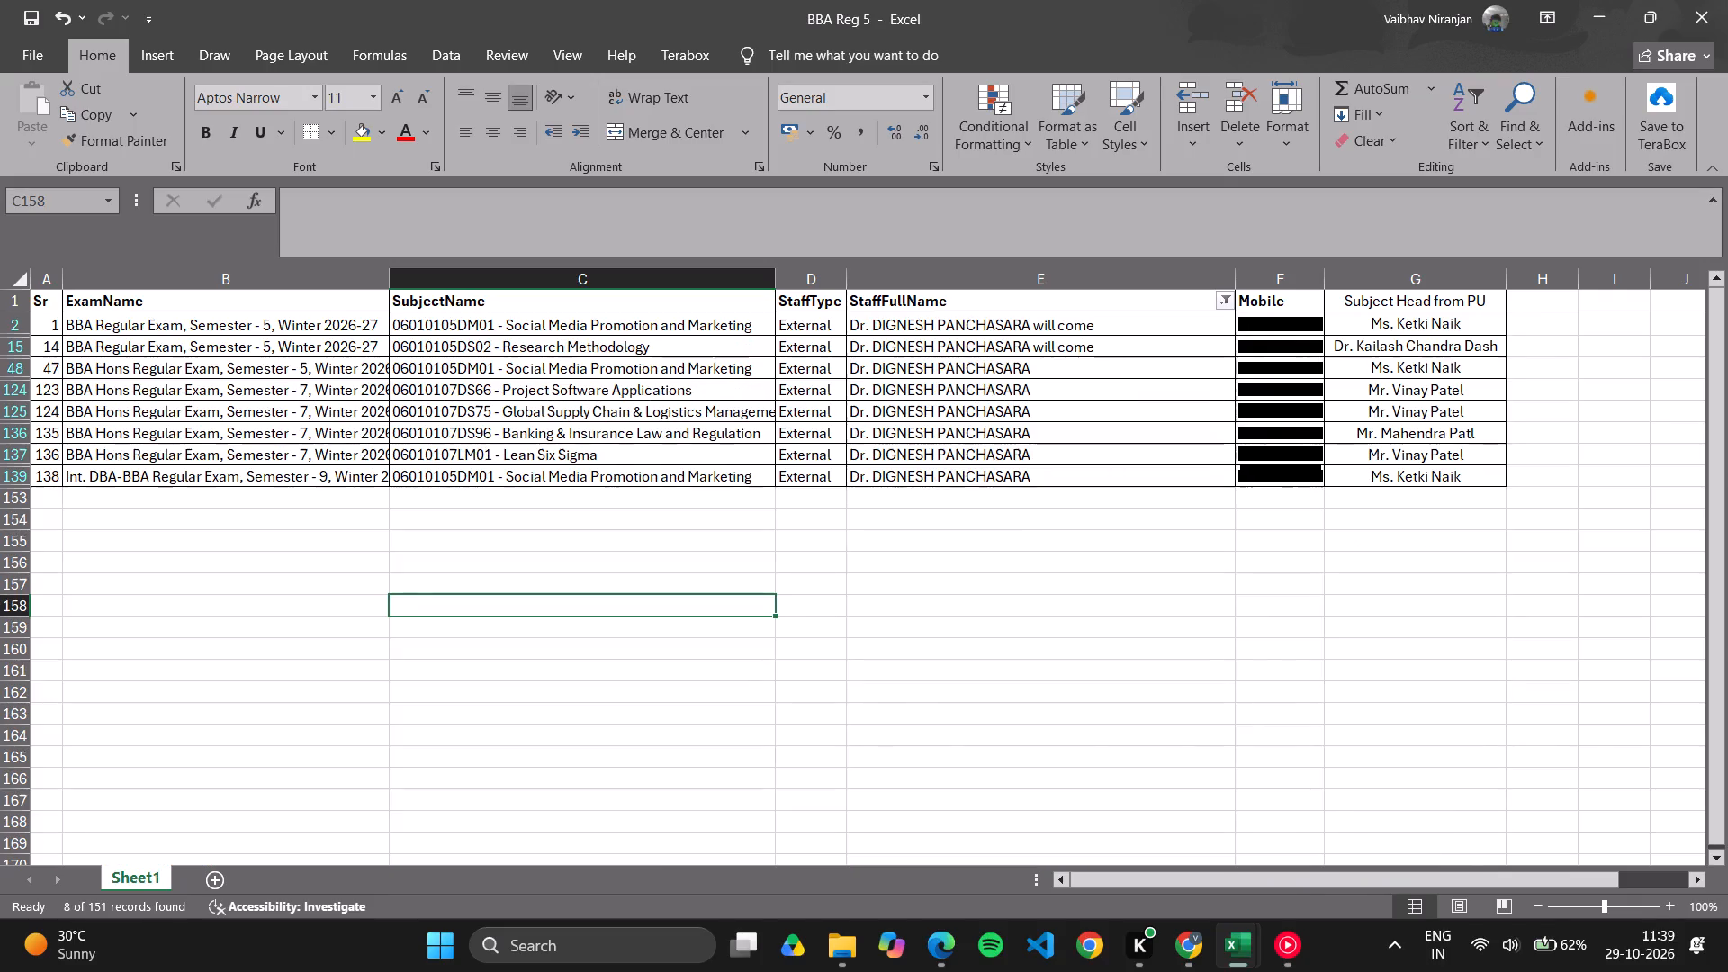
pyautogui.click(1167, 354)
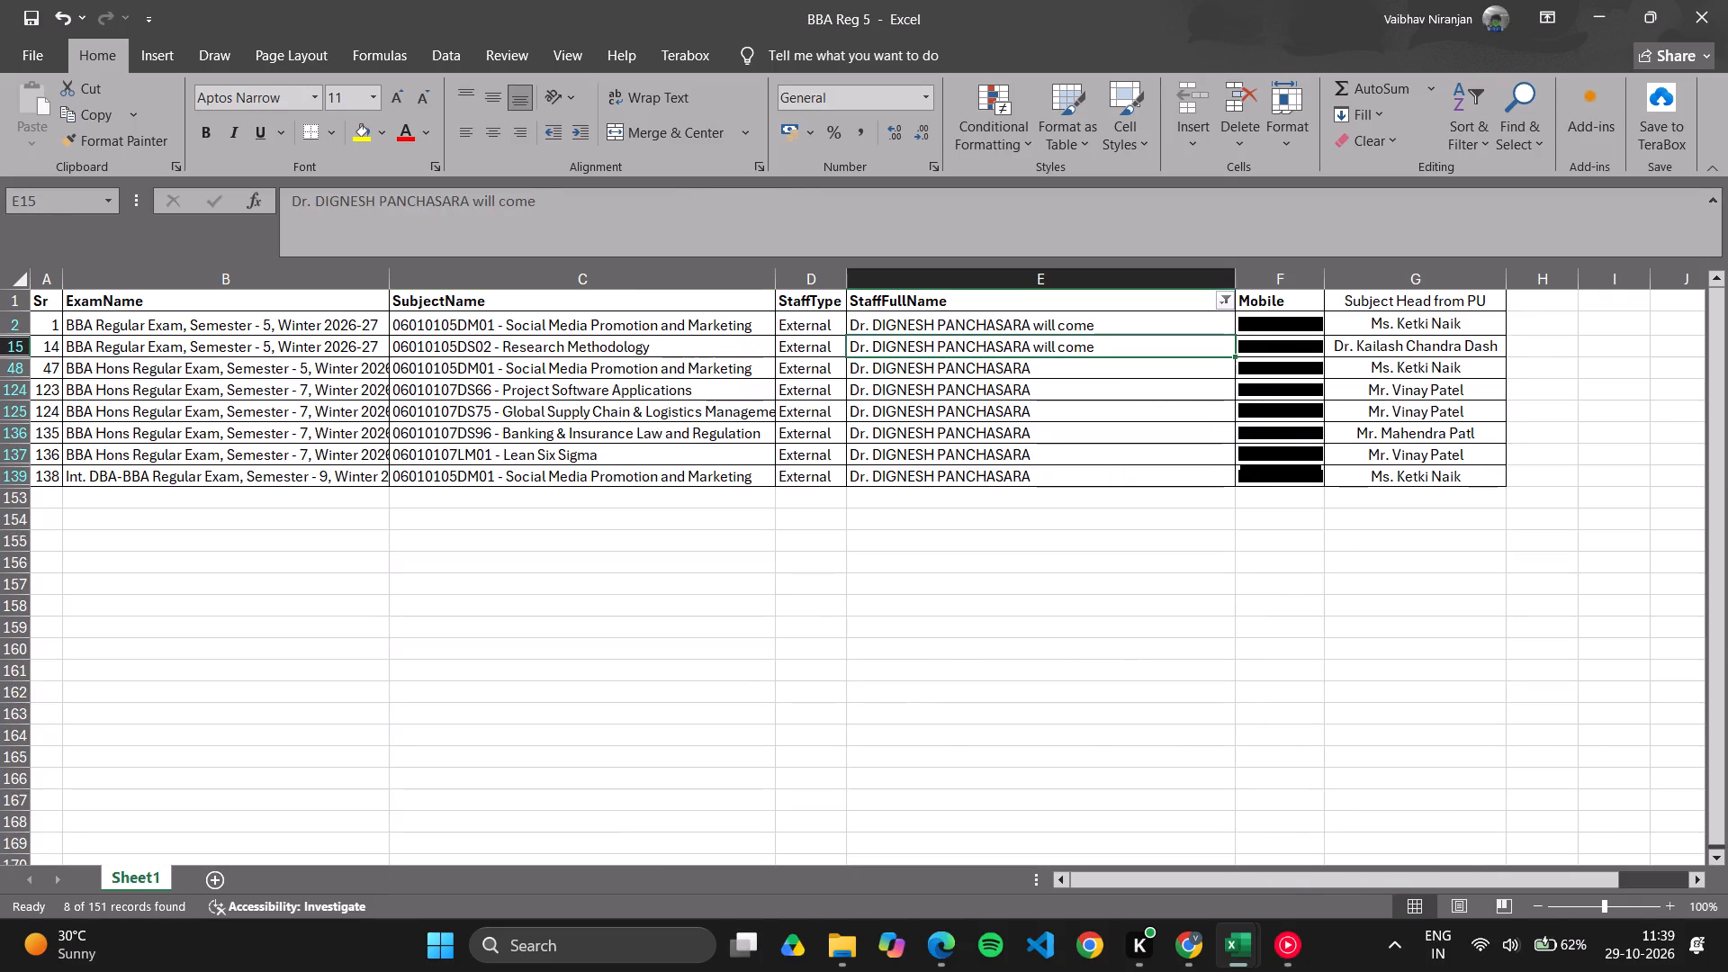
pyautogui.moveTo(1236, 356); pyautogui.dragTo(1228, 469)
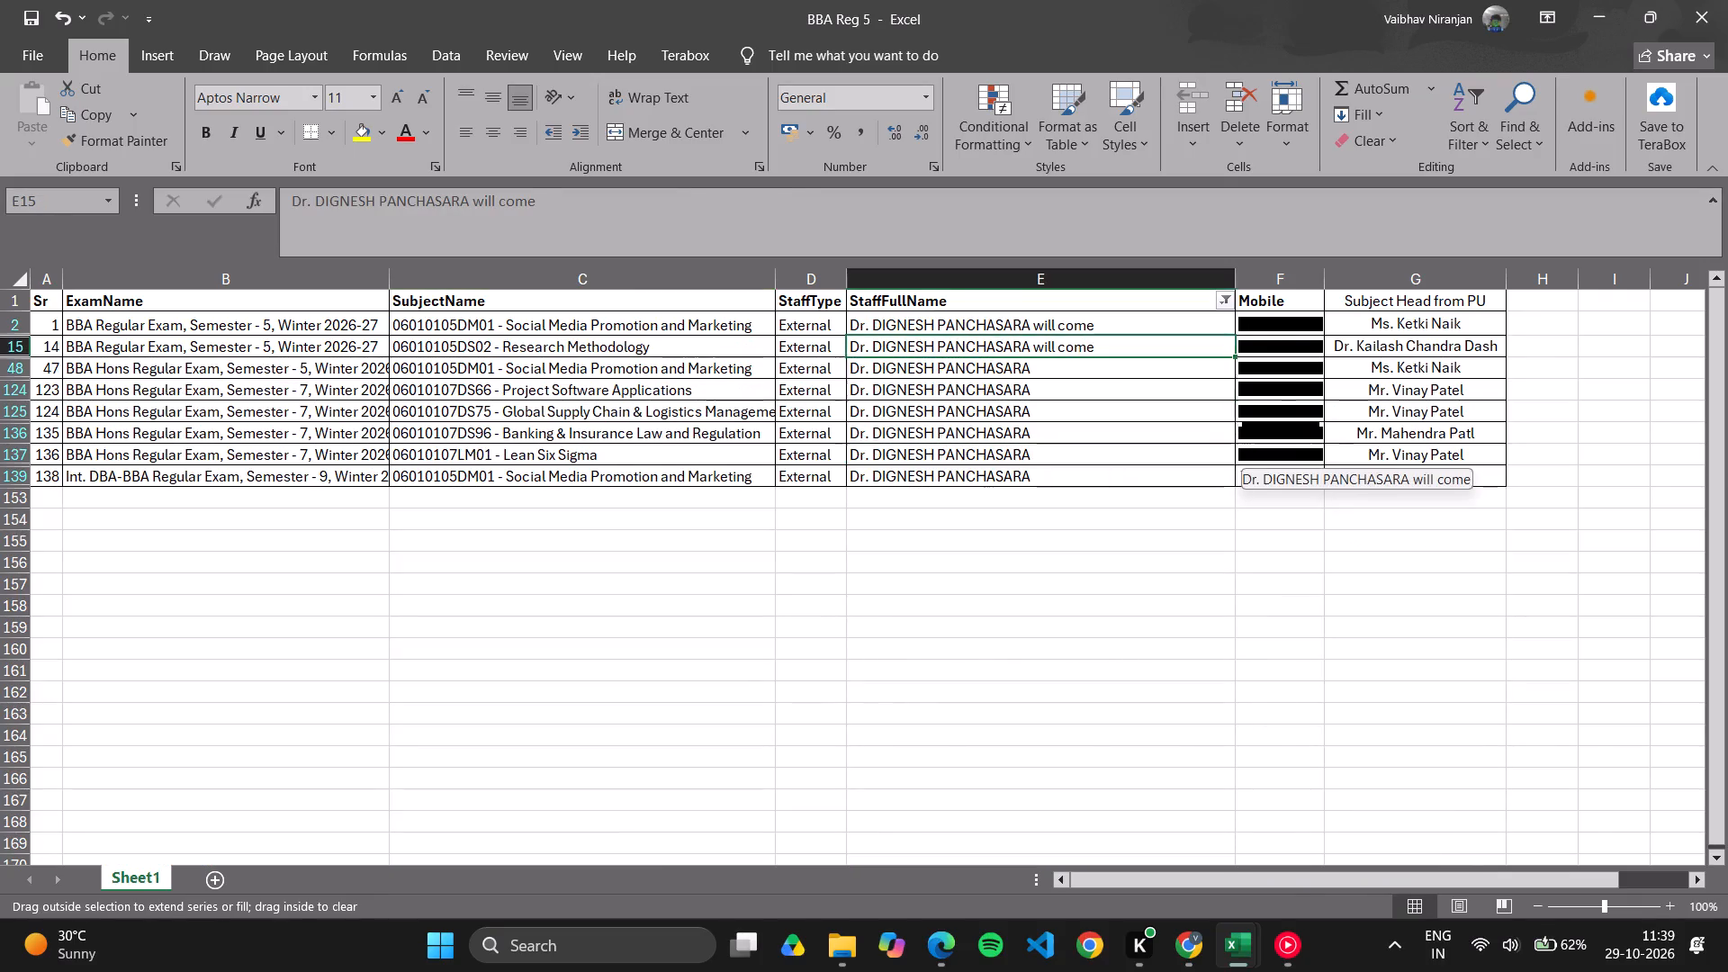
pyautogui.moveTo(1228, 469); pyautogui.dragTo(1228, 481)
pyautogui.click(1091, 597)
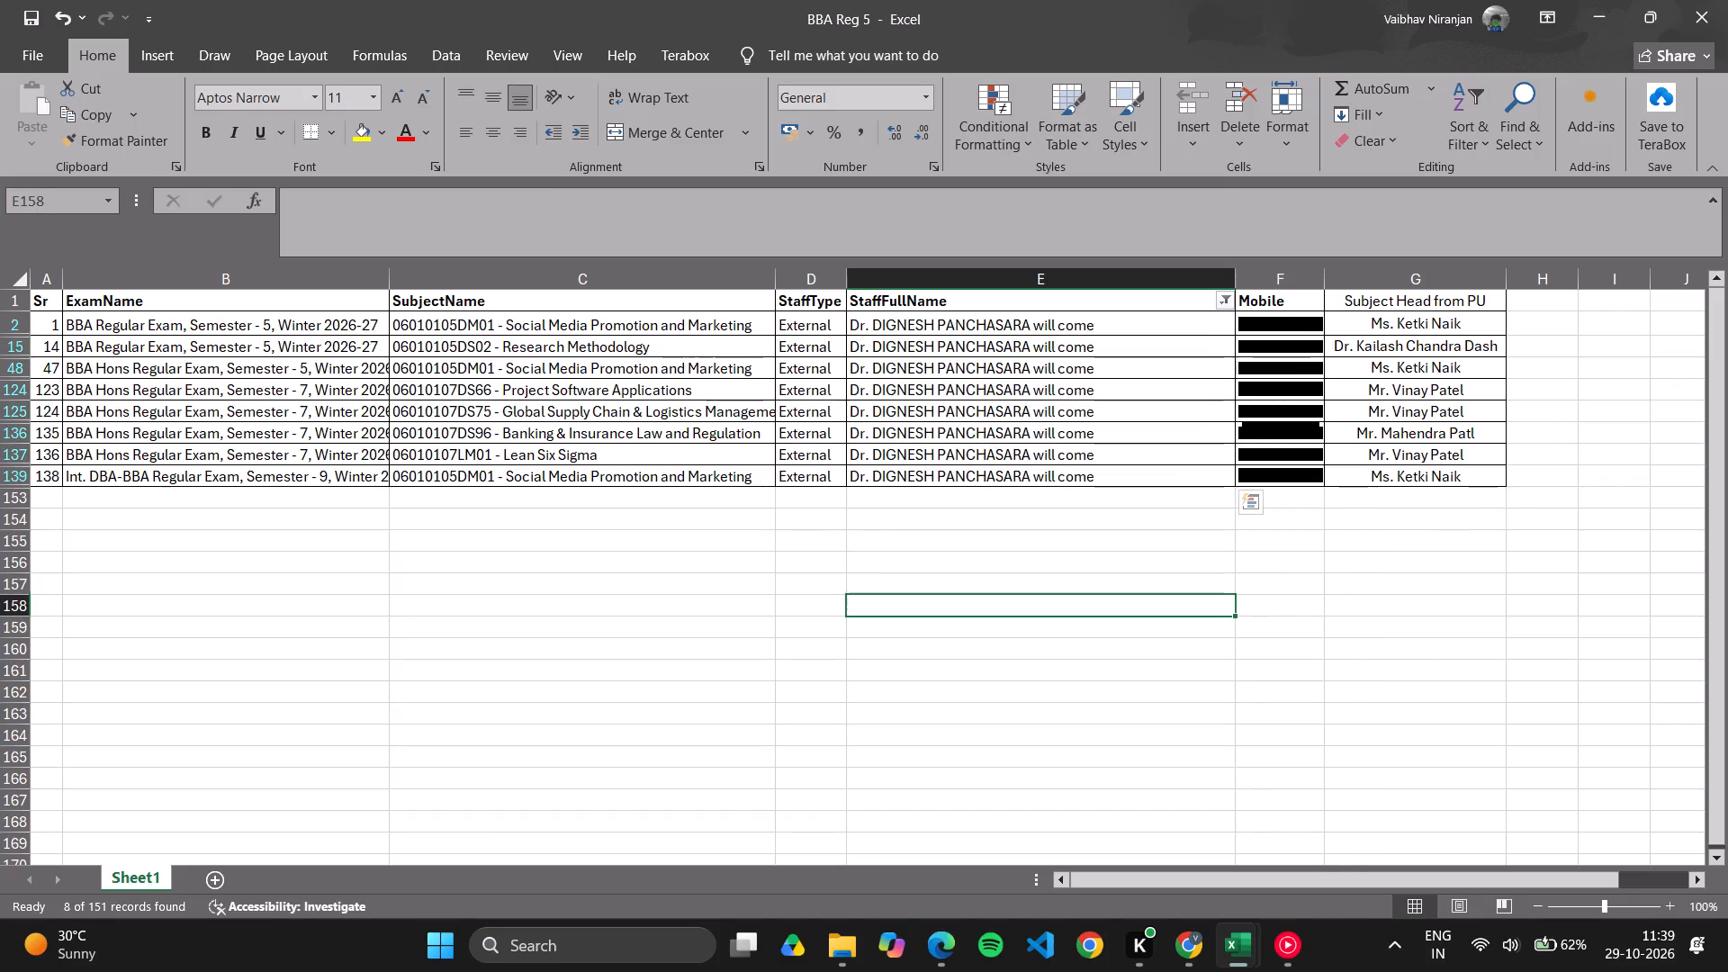
pyautogui.click(1219, 302)
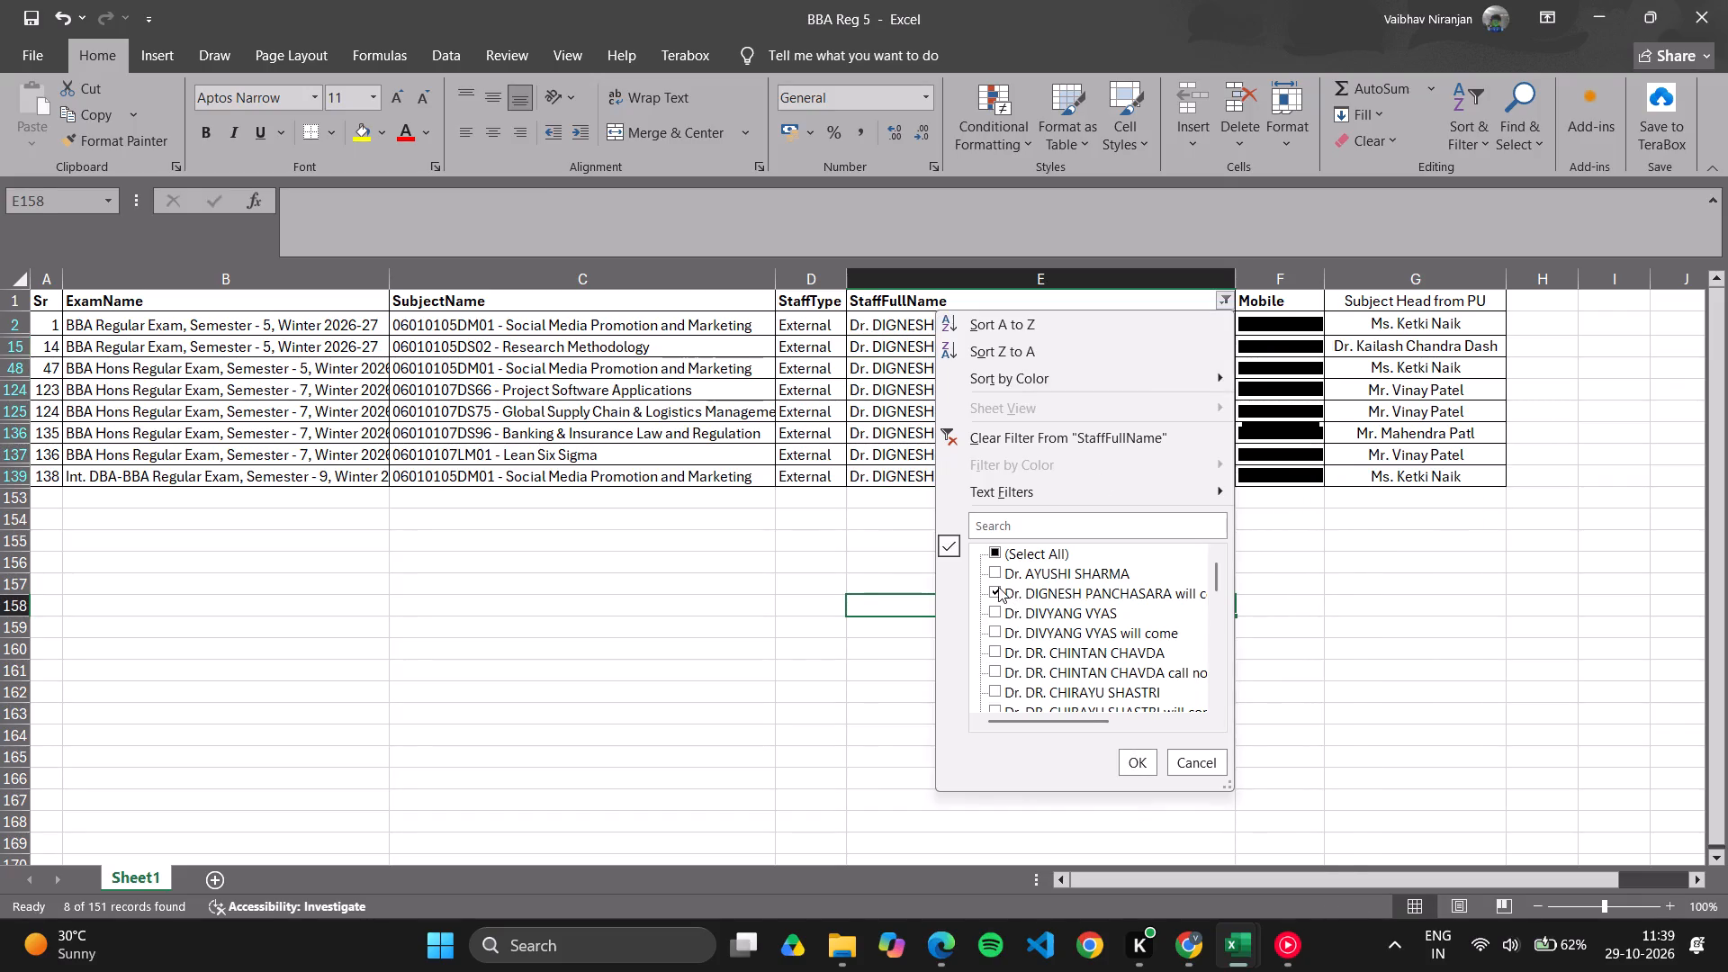
pyautogui.click(996, 593)
pyautogui.click(991, 609)
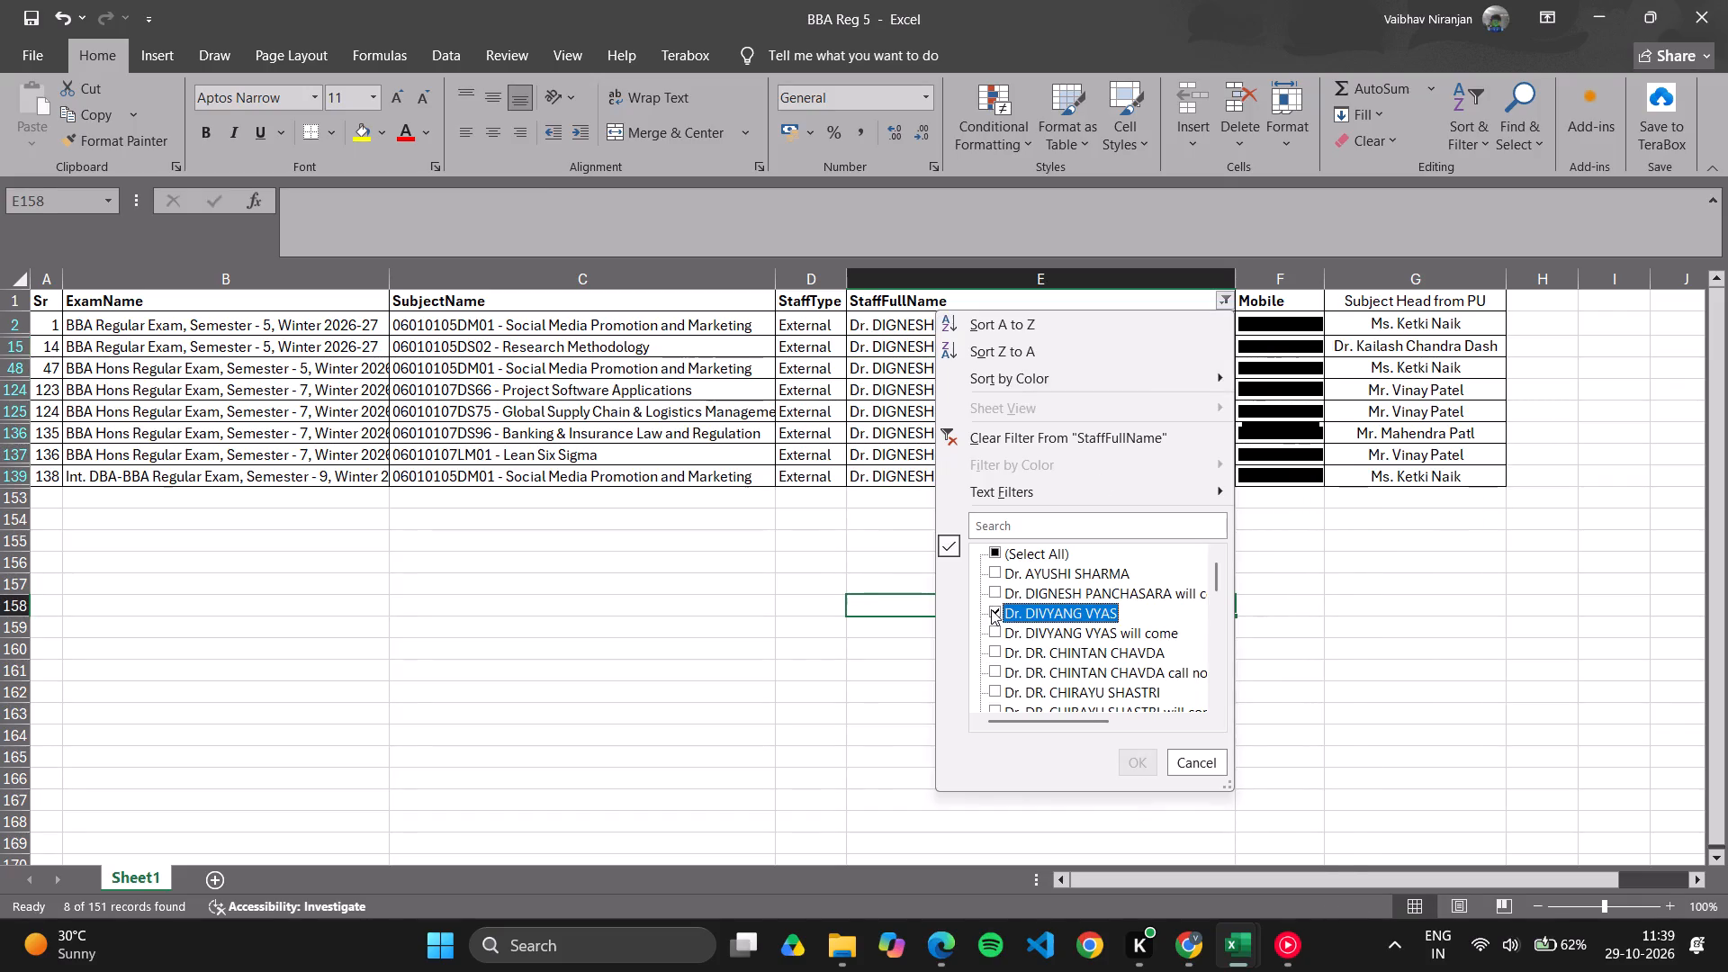
pyautogui.click(993, 622)
pyautogui.click(999, 614)
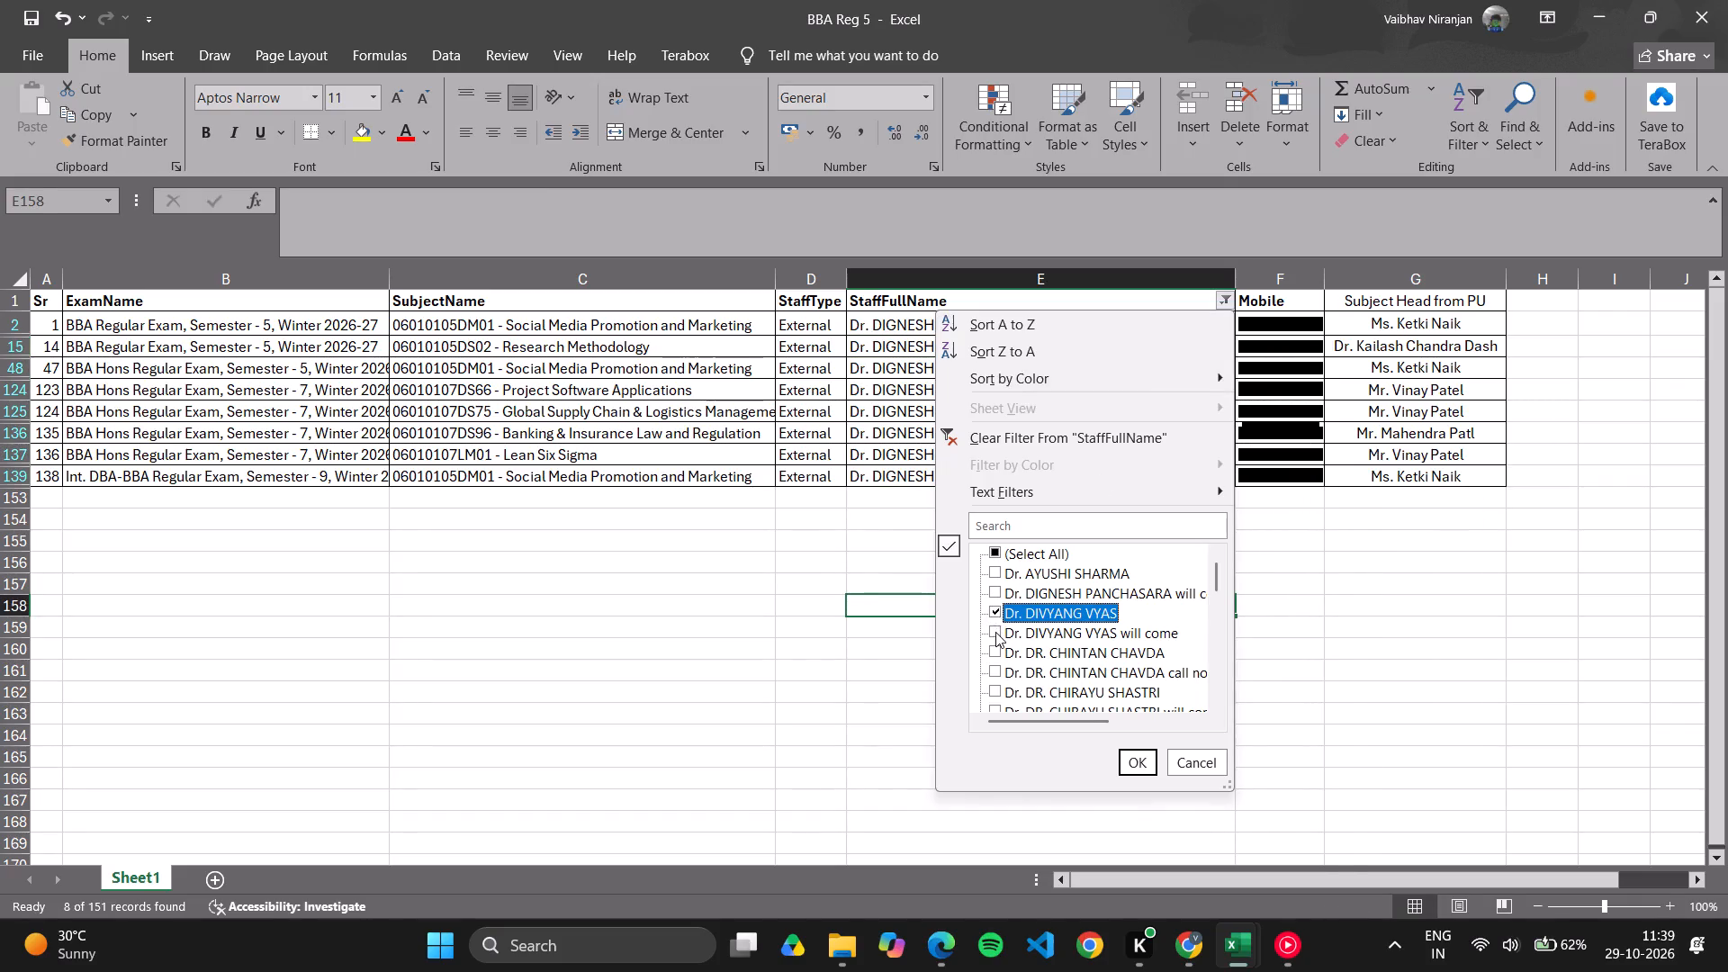
pyautogui.click(995, 632)
pyautogui.click(1133, 755)
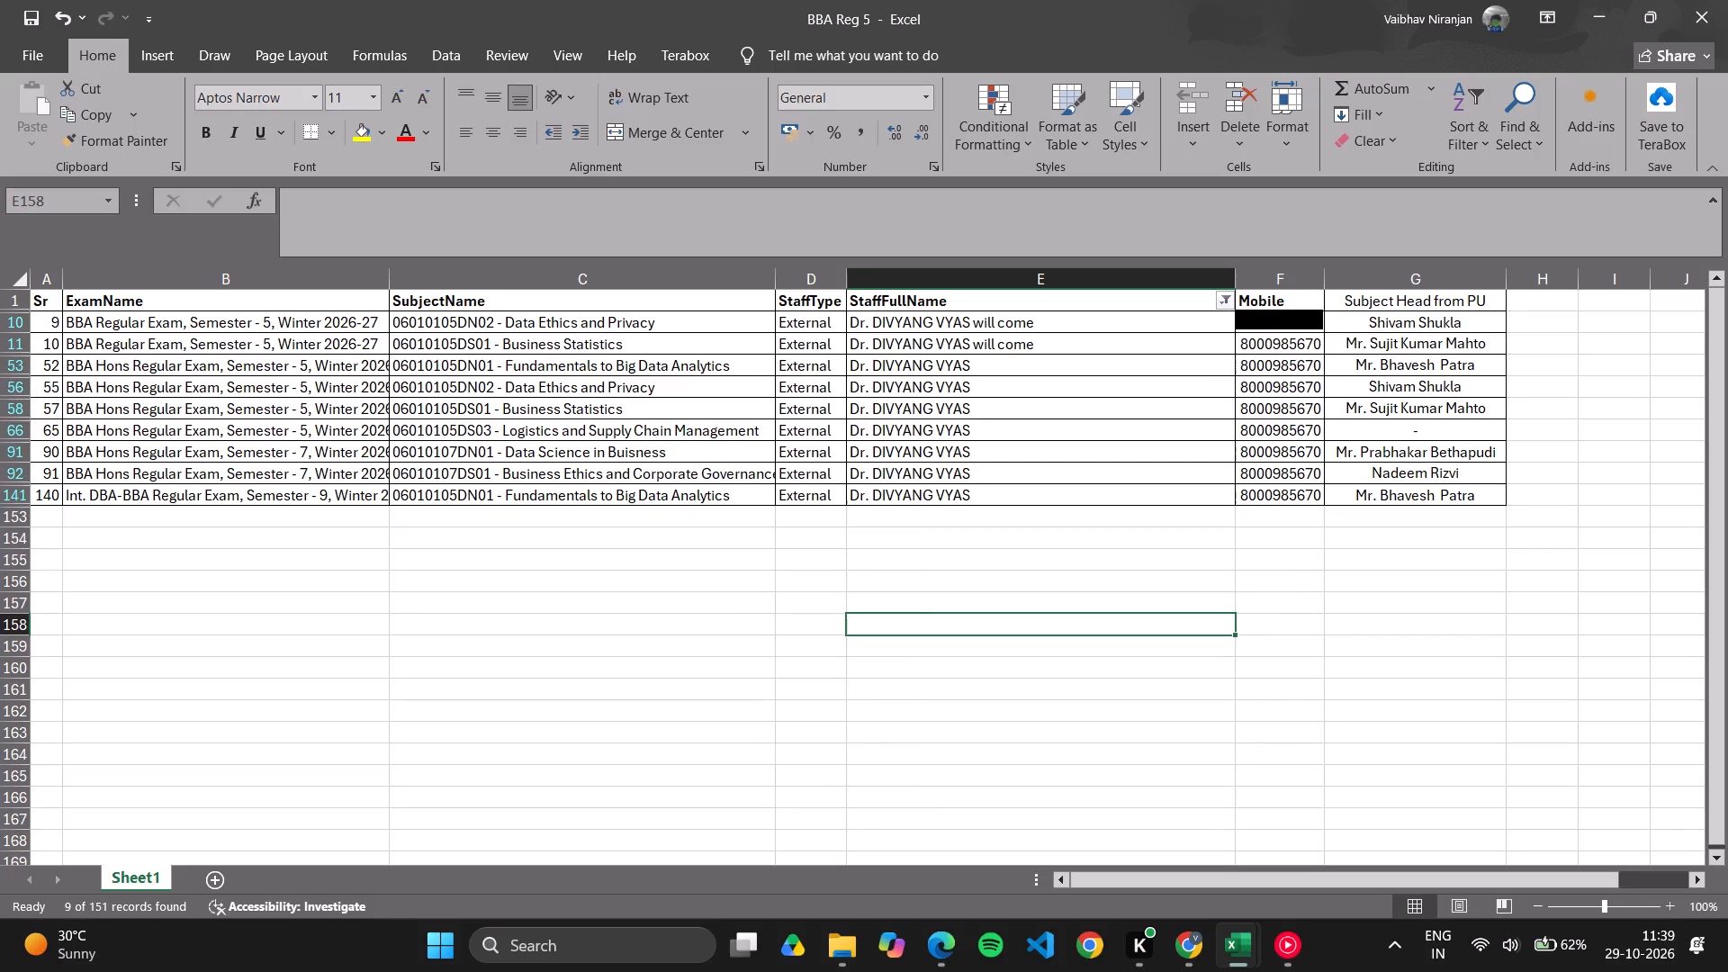
pyautogui.click(1052, 348)
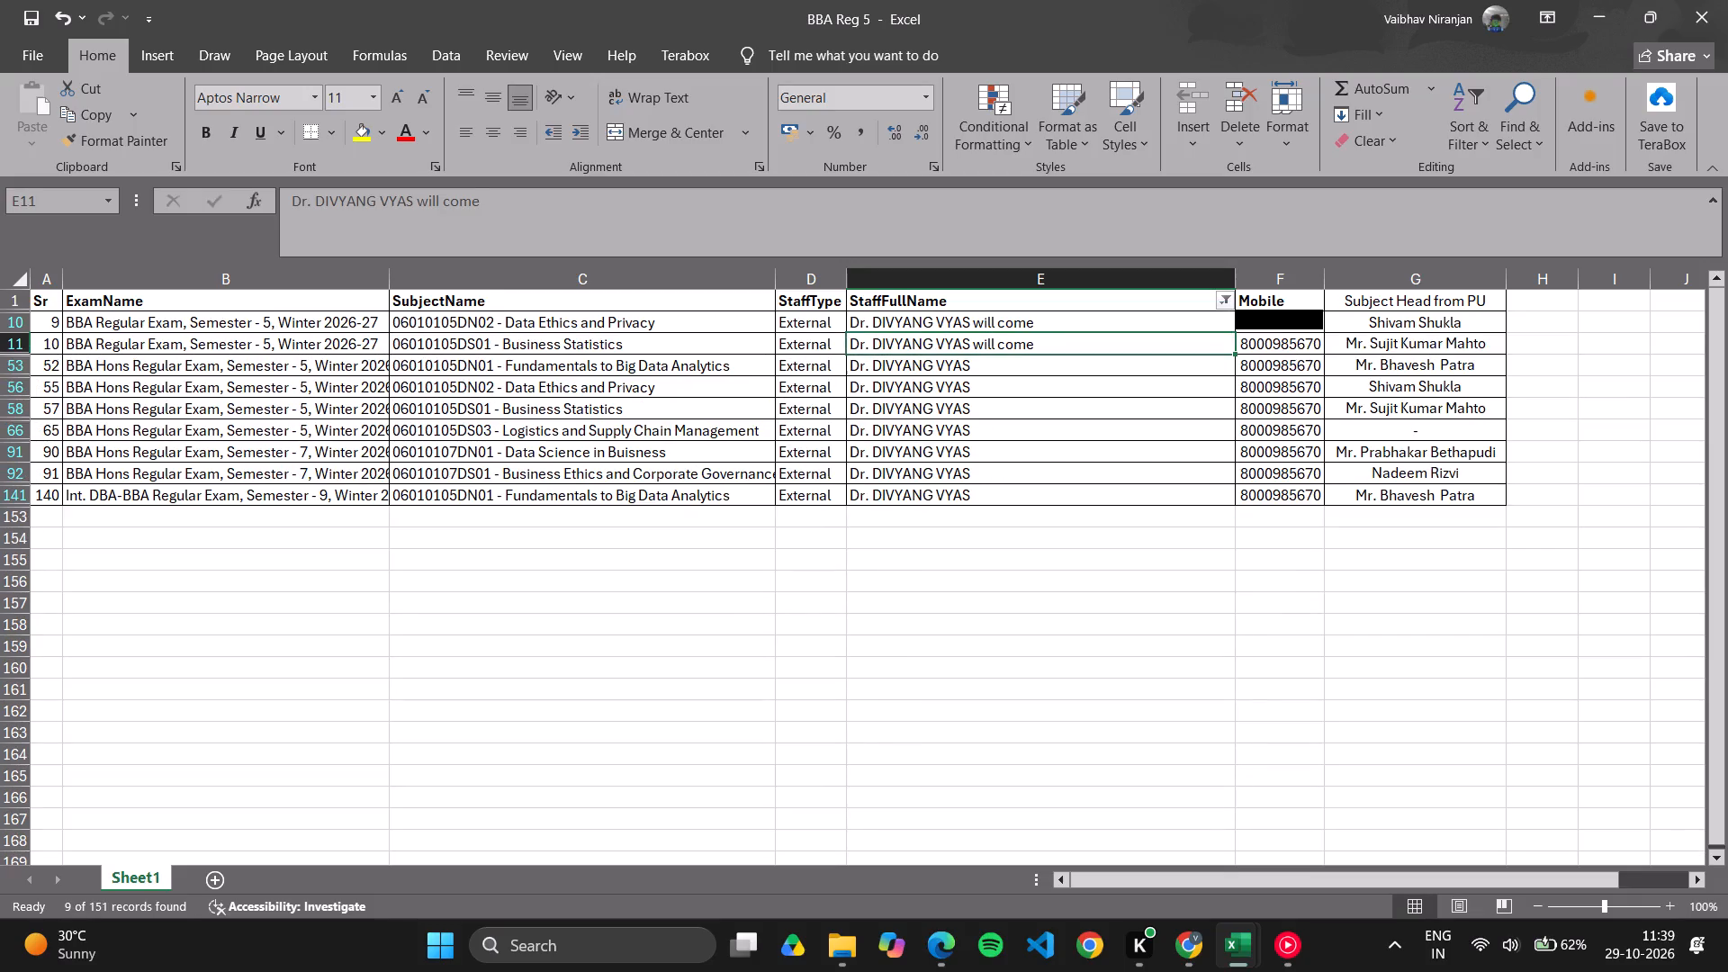
pyautogui.moveTo(1237, 355); pyautogui.dragTo(1207, 504)
pyautogui.click(1085, 689)
# Open the StaffFullName filter choices for selecting another staff member.
pyautogui.click(1233, 302)
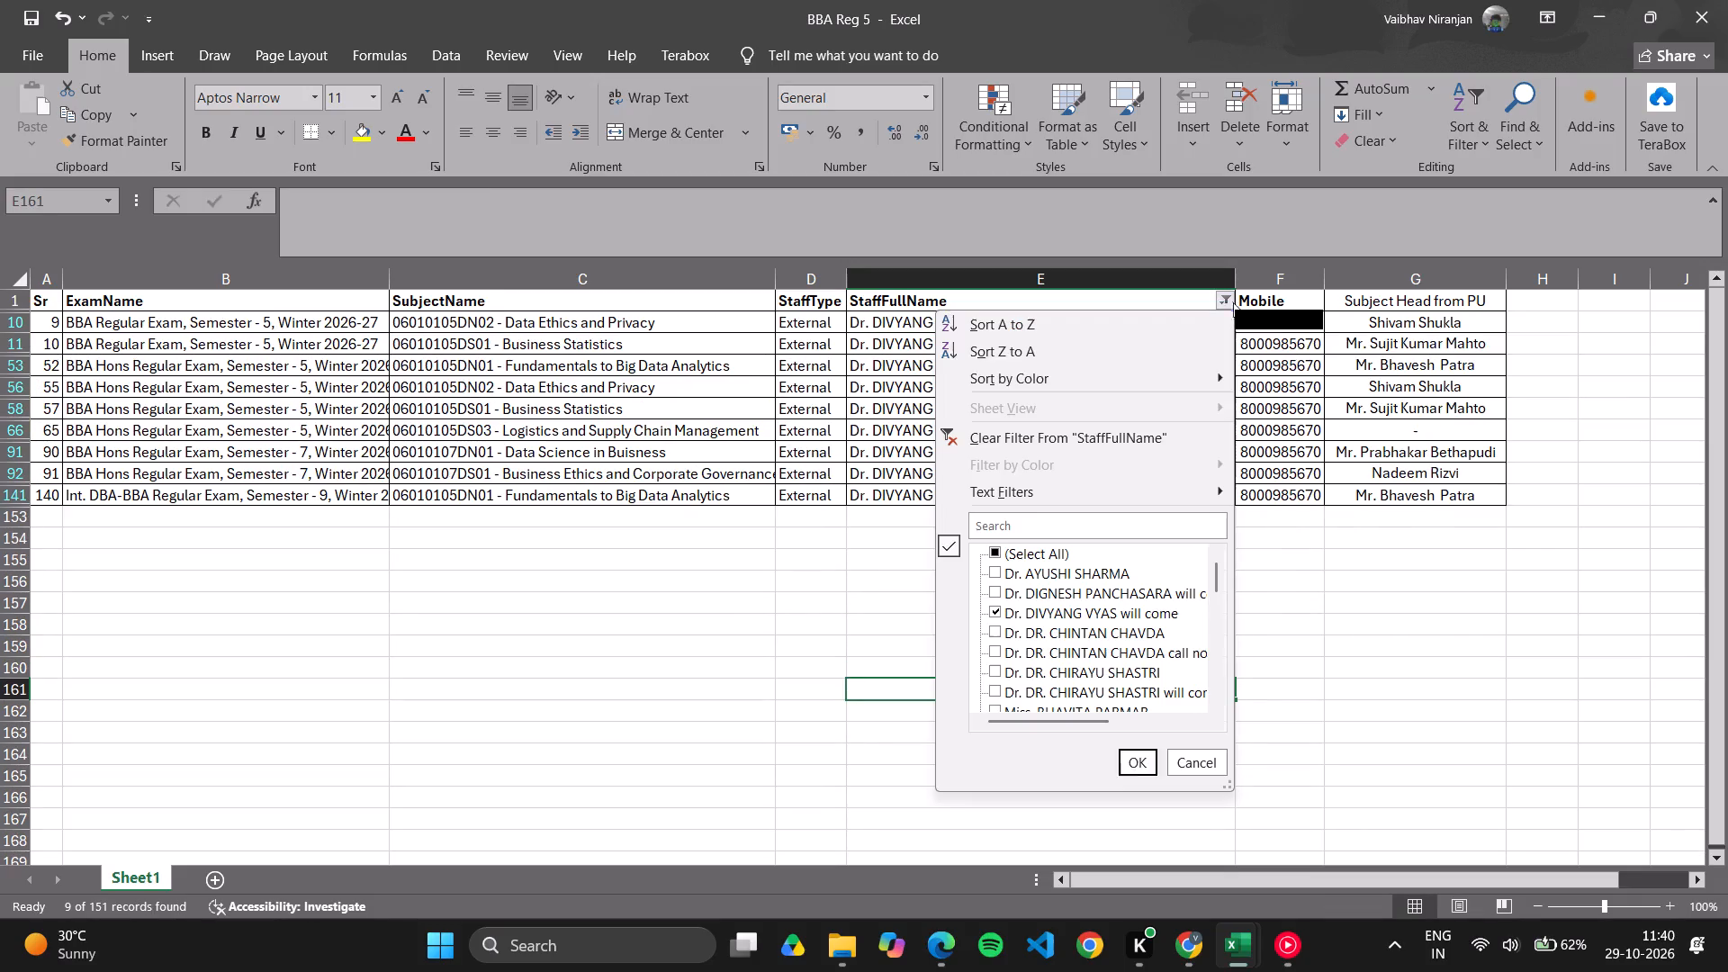
pyautogui.click(997, 609)
pyautogui.click(994, 627)
pyautogui.click(994, 651)
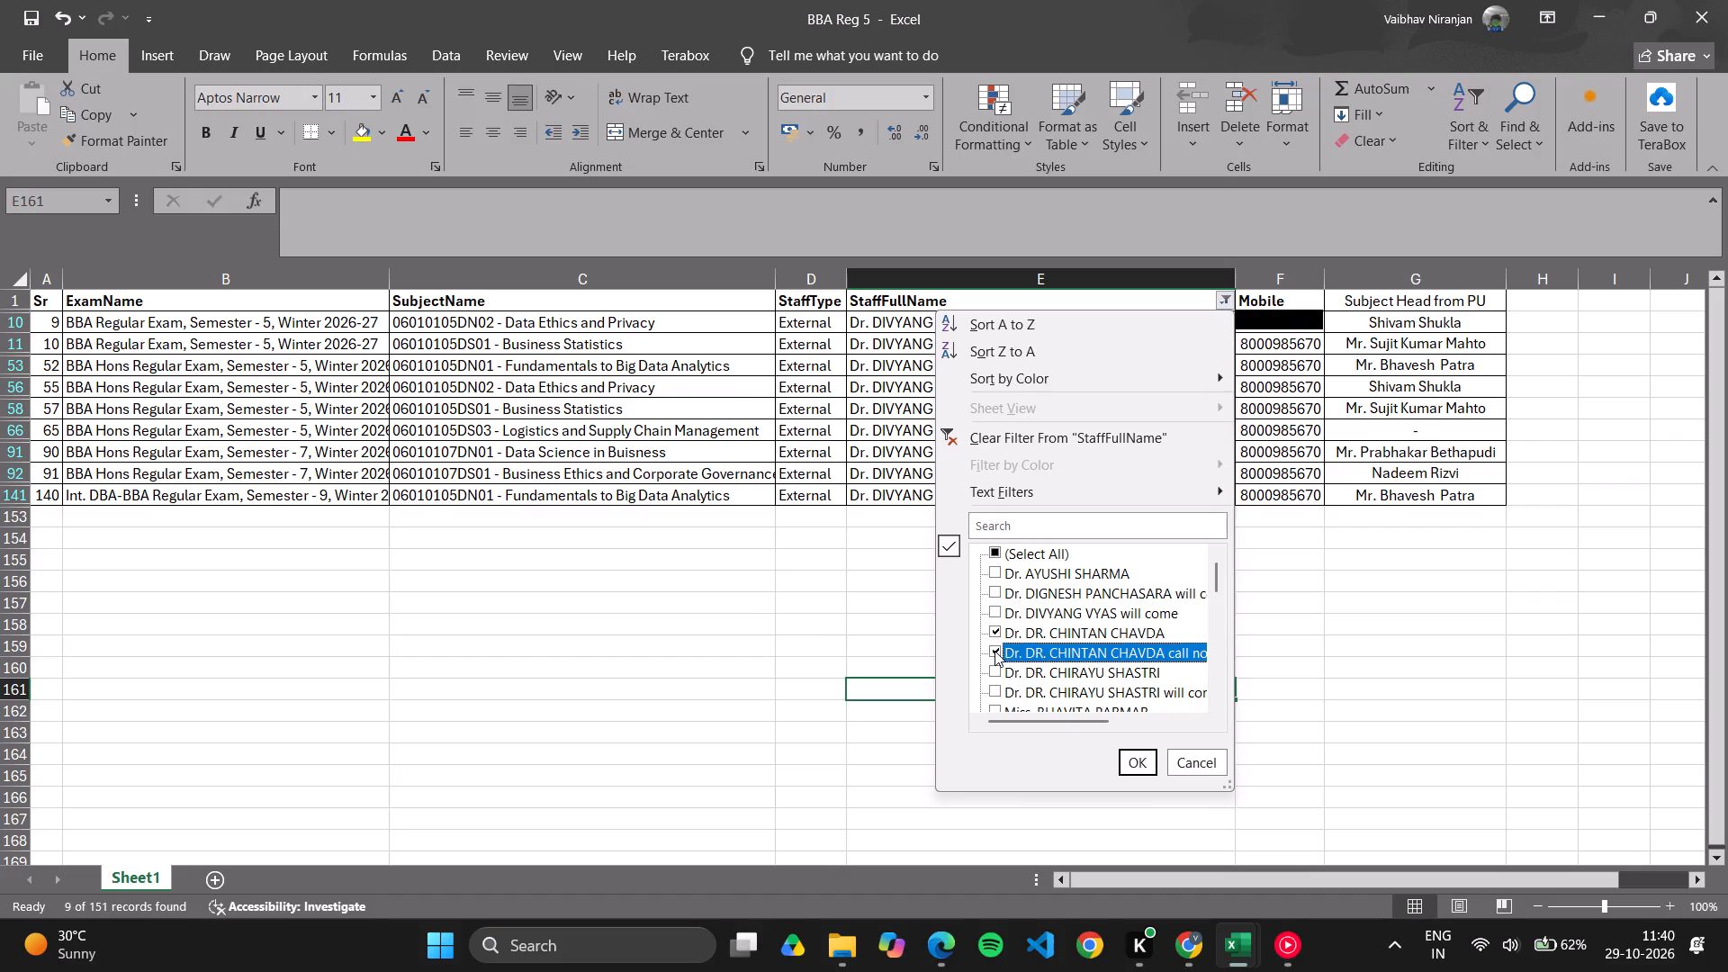
pyautogui.click(1137, 758)
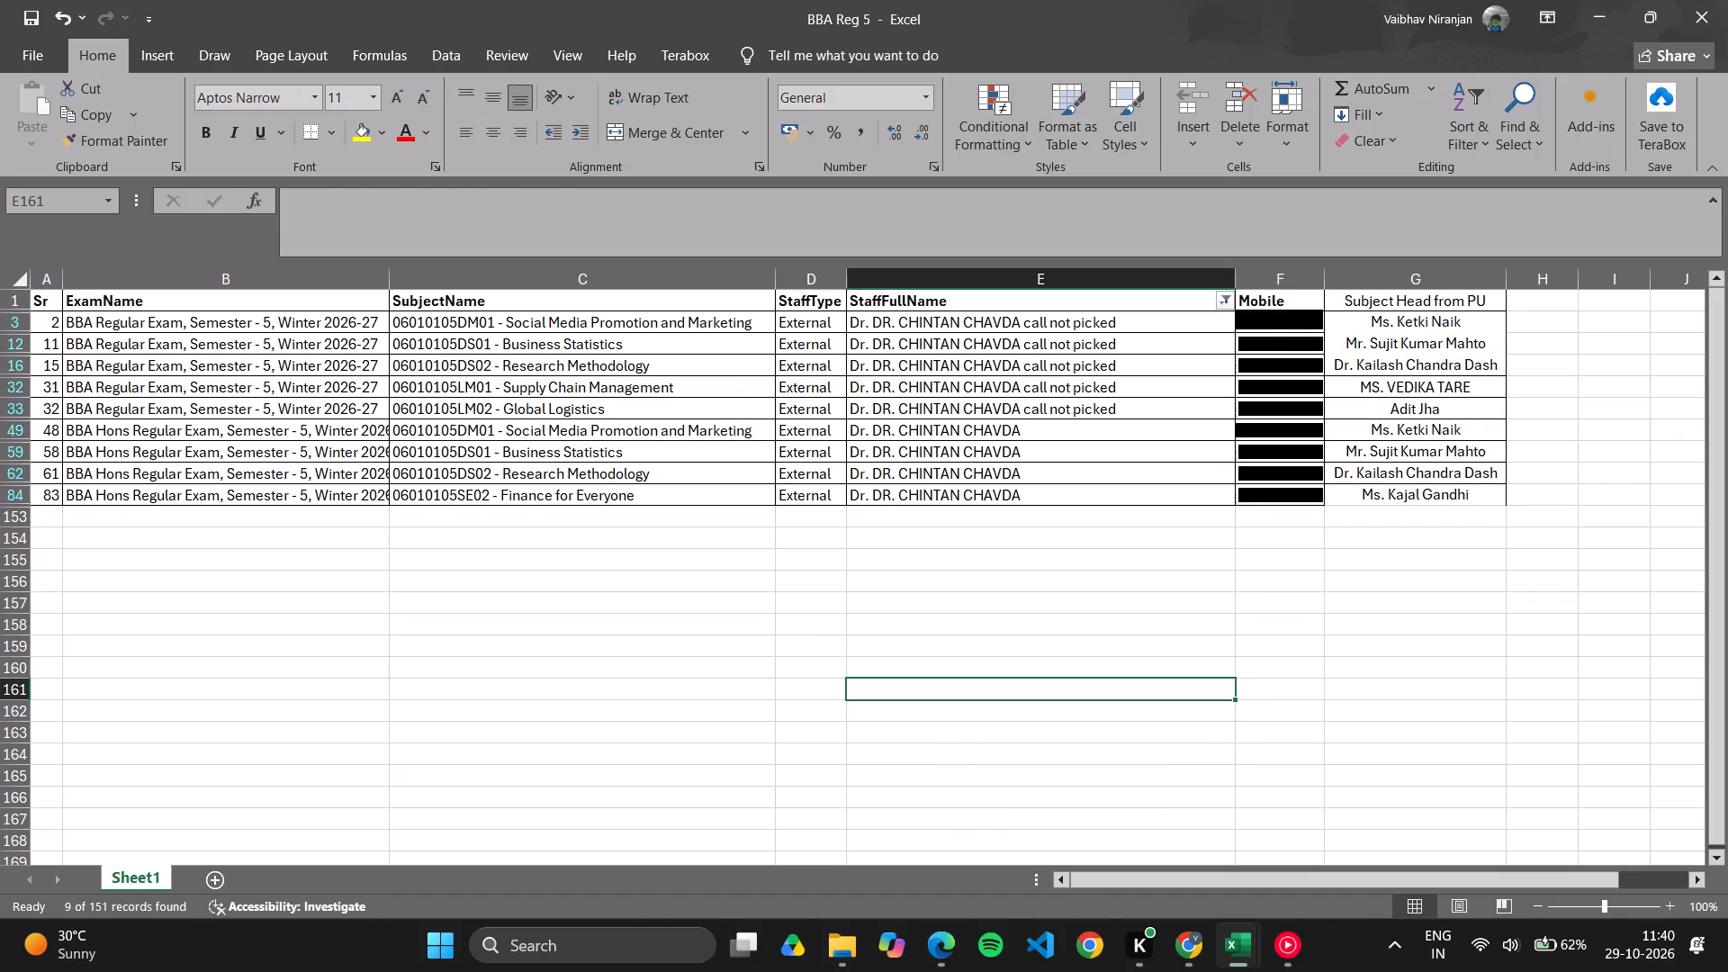
pyautogui.click(1097, 405)
pyautogui.moveTo(1235, 422); pyautogui.dragTo(1211, 494)
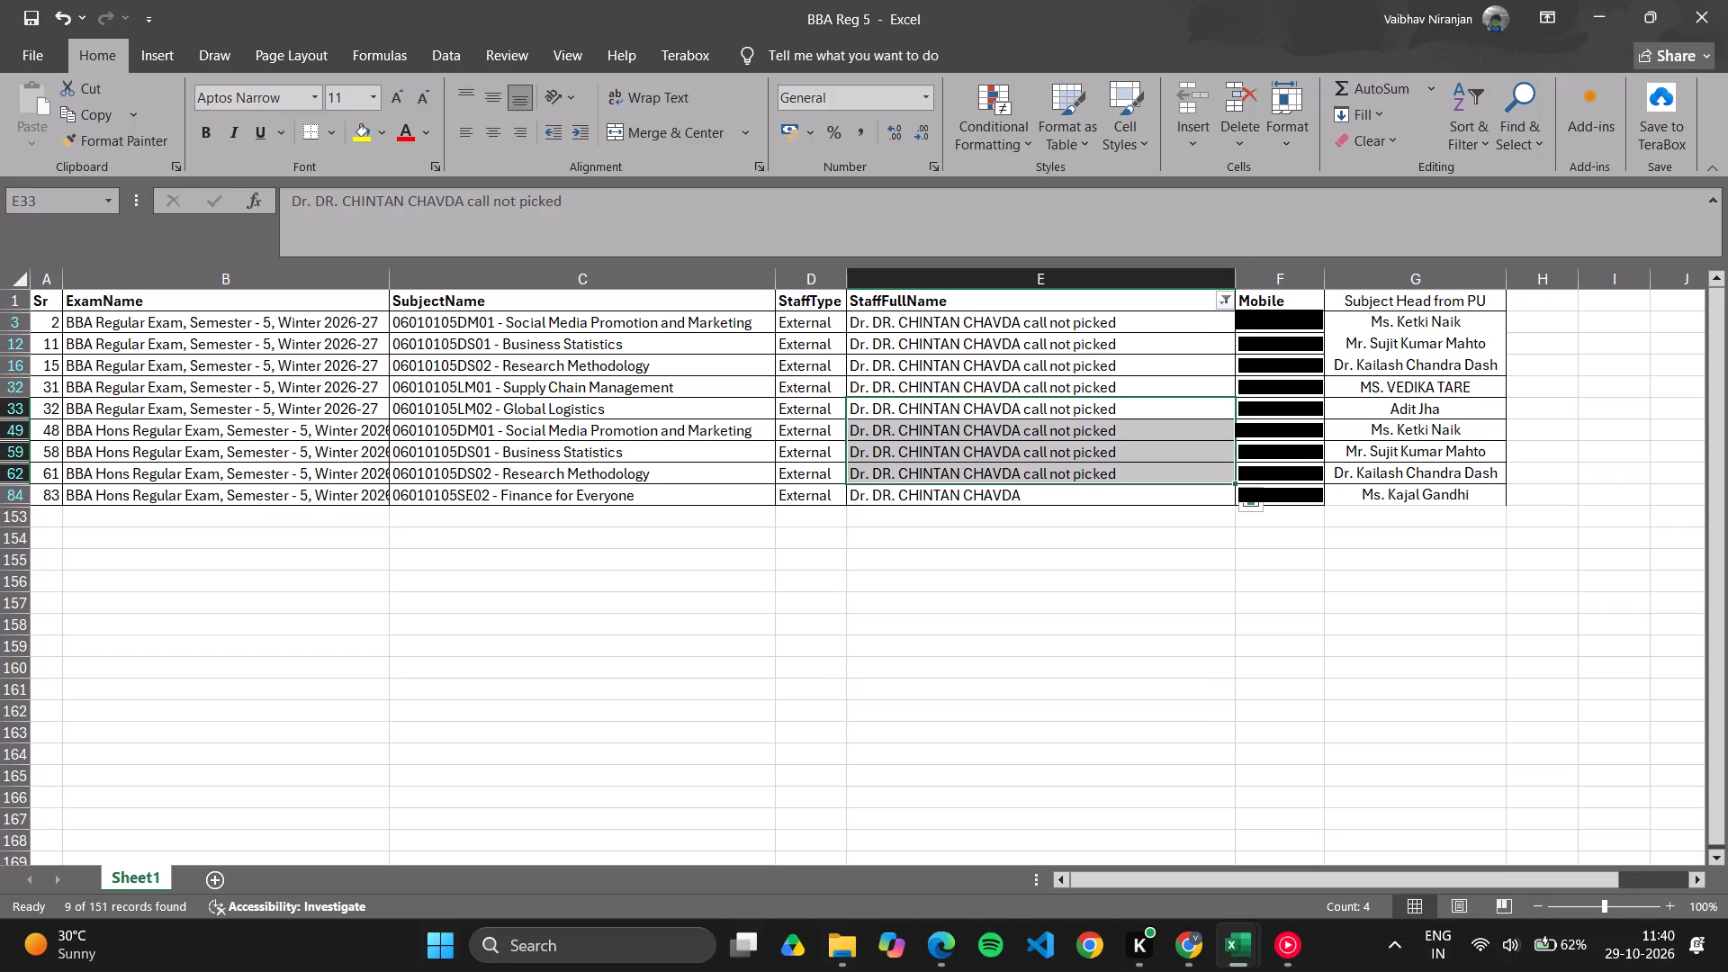
pyautogui.moveTo(1156, 559); pyautogui.dragTo(1156, 550)
pyautogui.click(1194, 472)
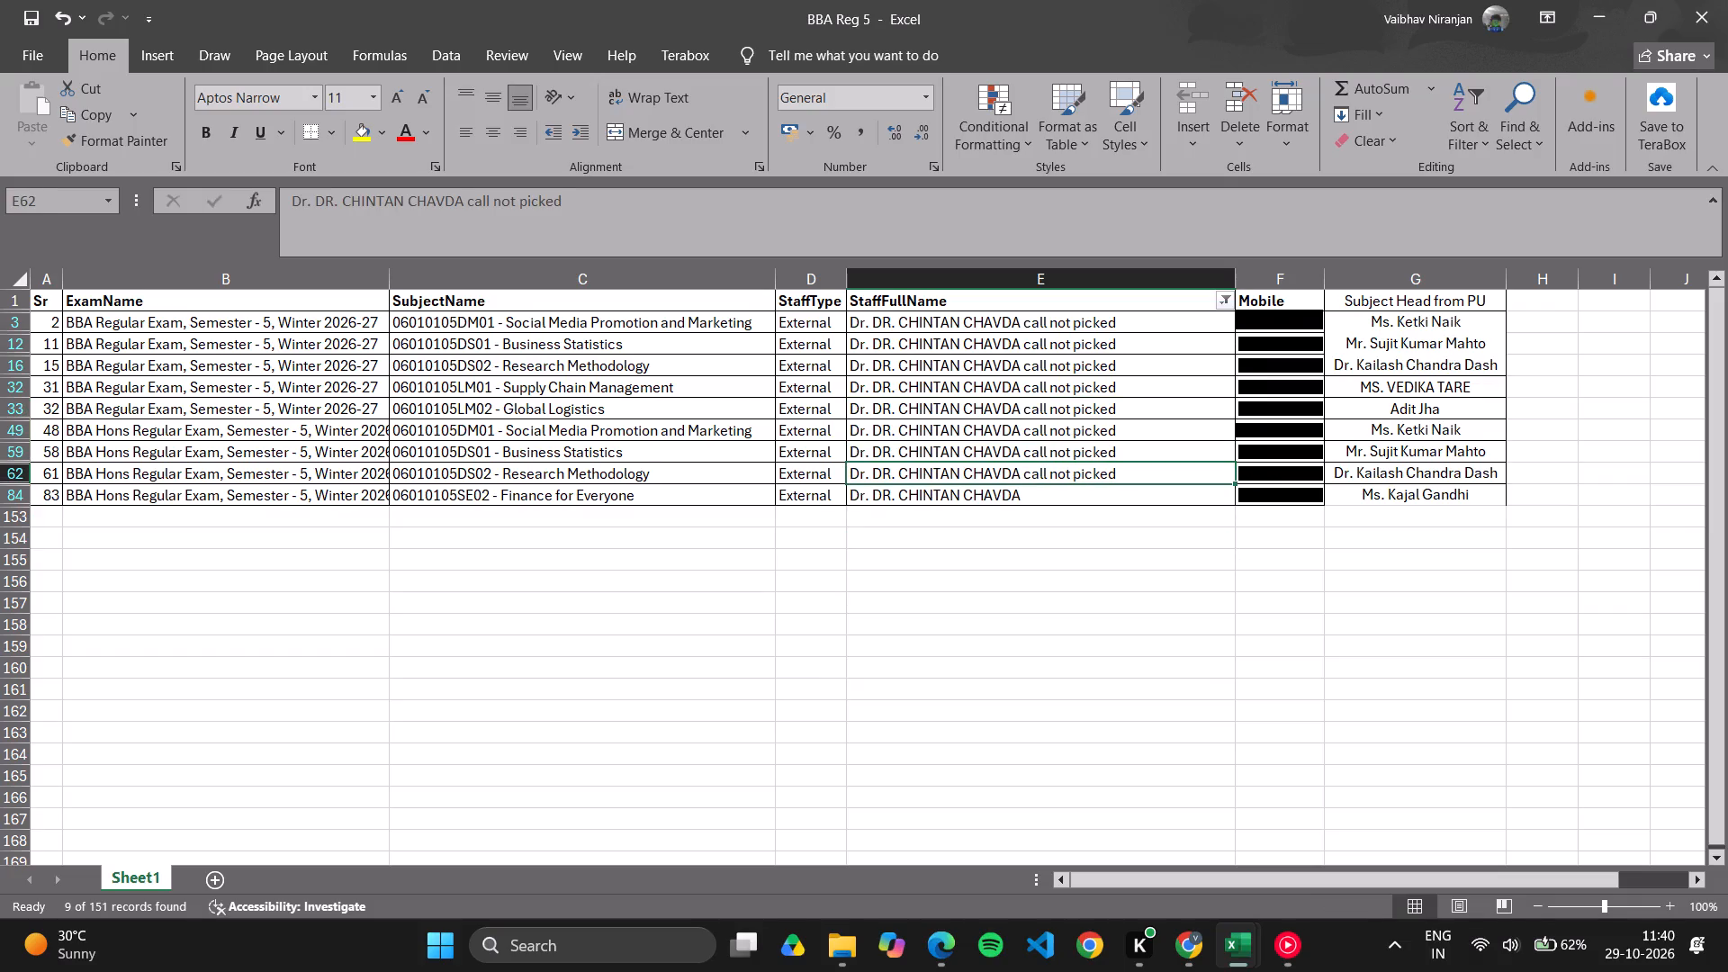
pyautogui.moveTo(1234, 481); pyautogui.dragTo(1228, 502)
pyautogui.click(1076, 667)
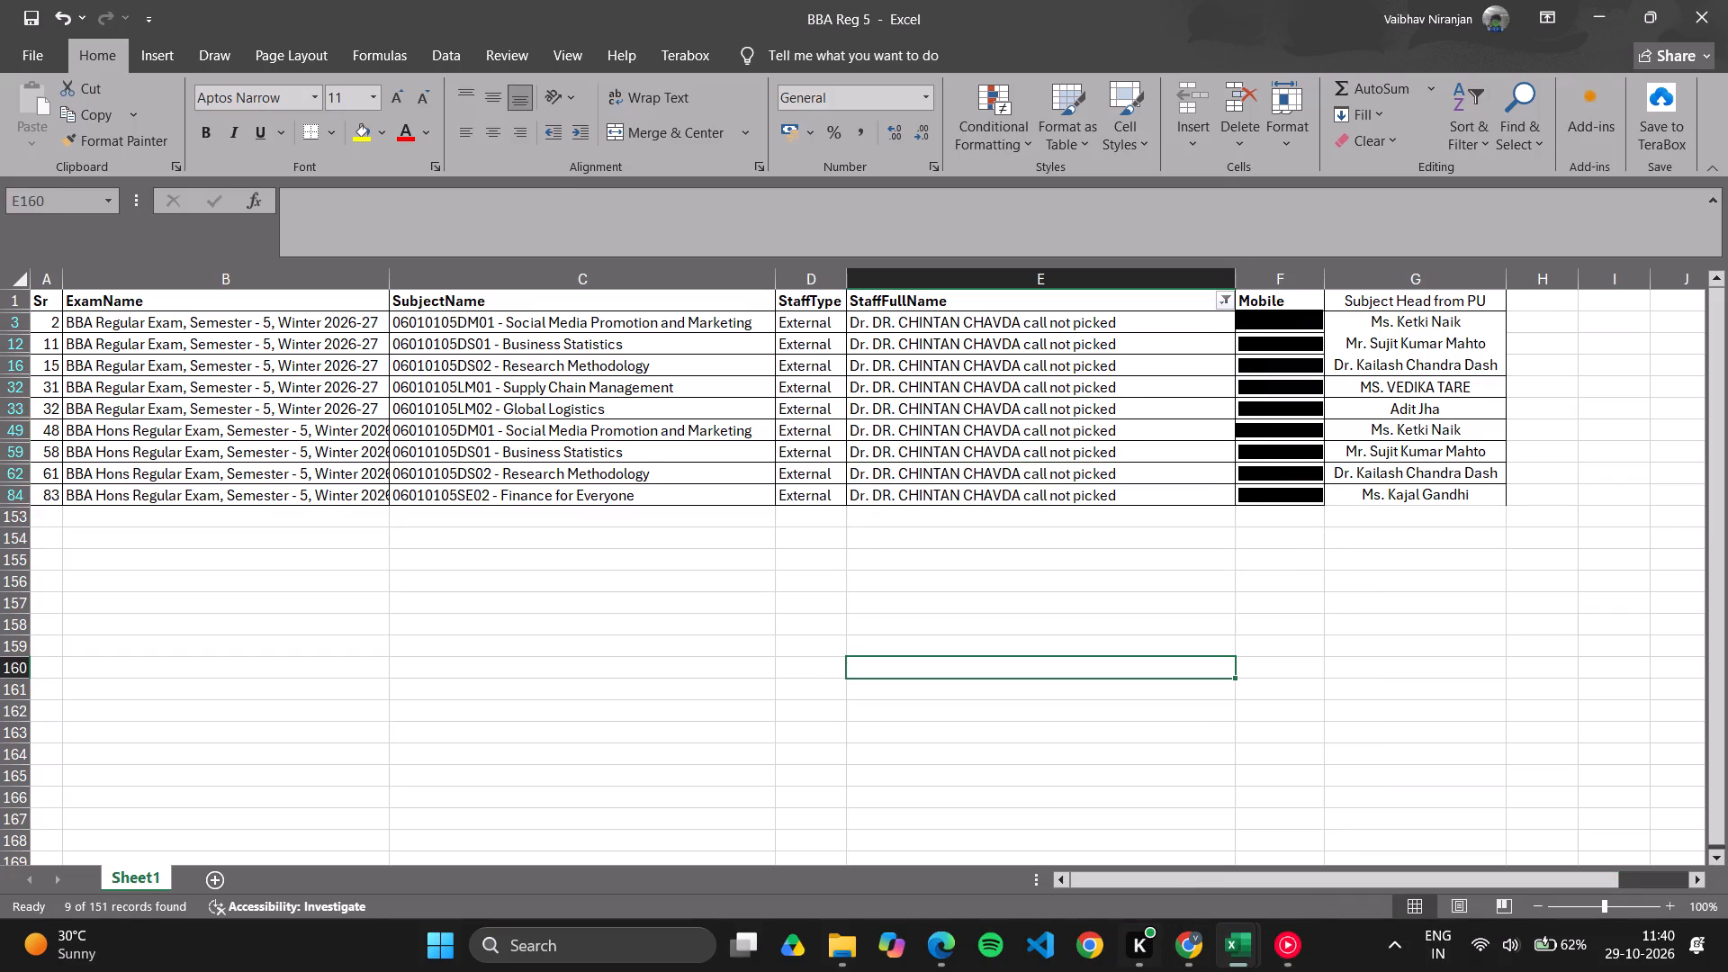
pyautogui.click(1230, 300)
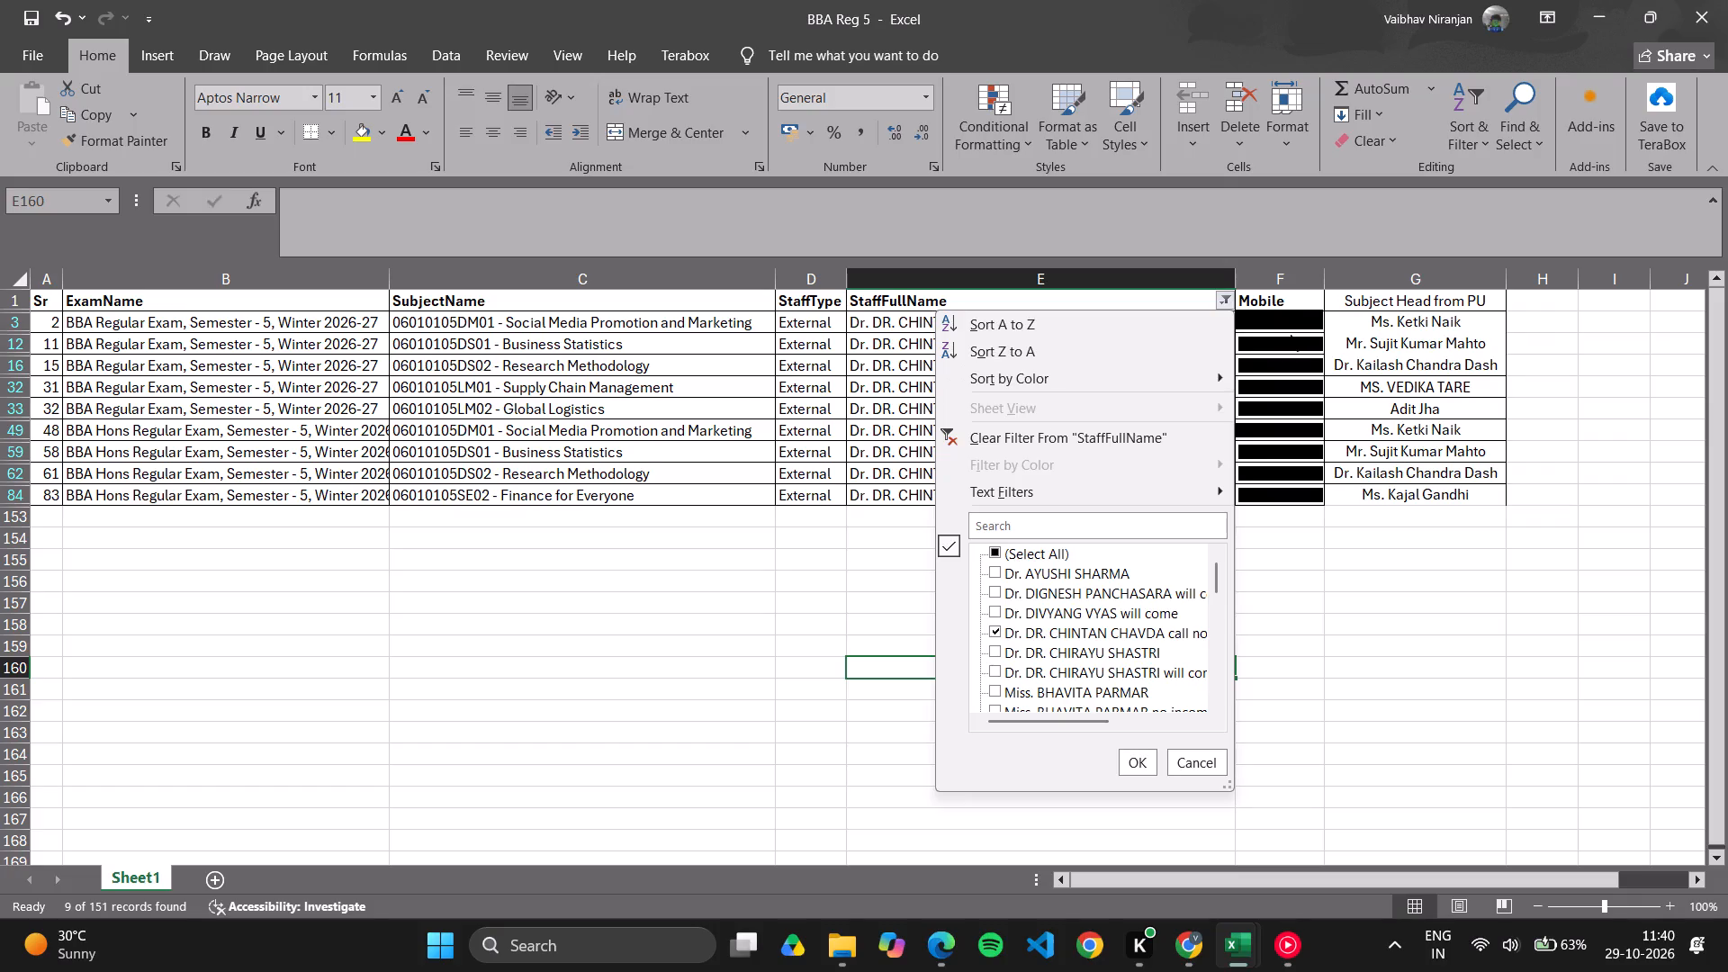
pyautogui.click(994, 632)
pyautogui.click(992, 651)
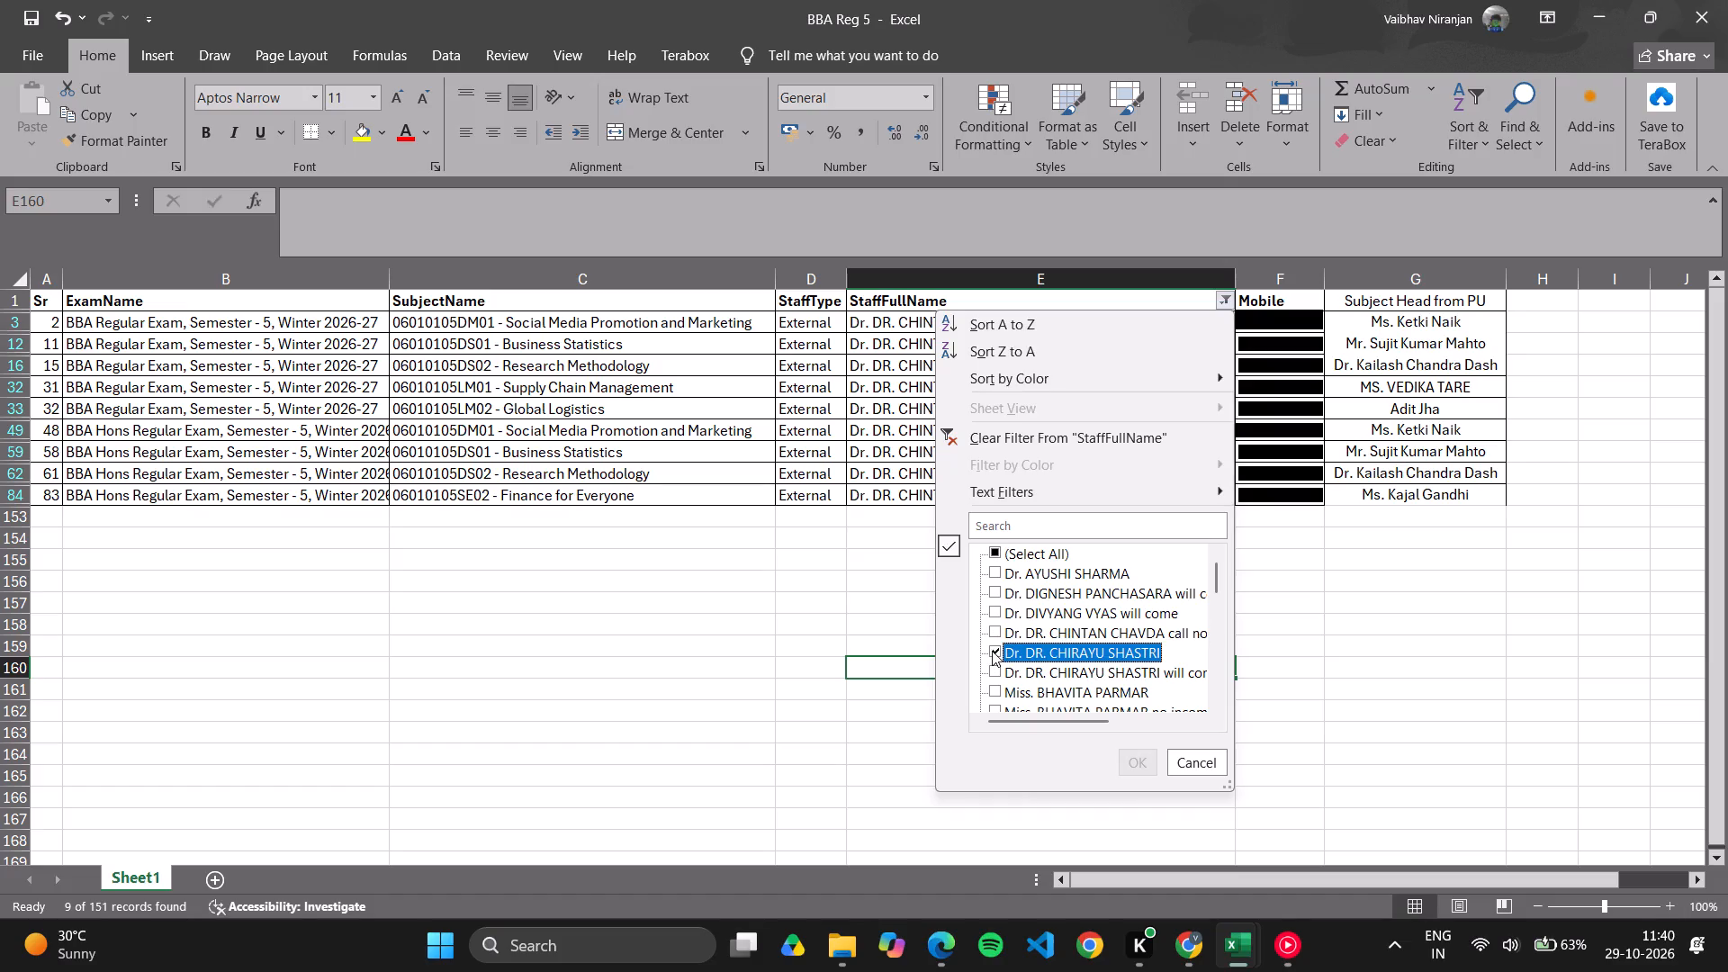
pyautogui.click(995, 669)
pyautogui.click(1140, 757)
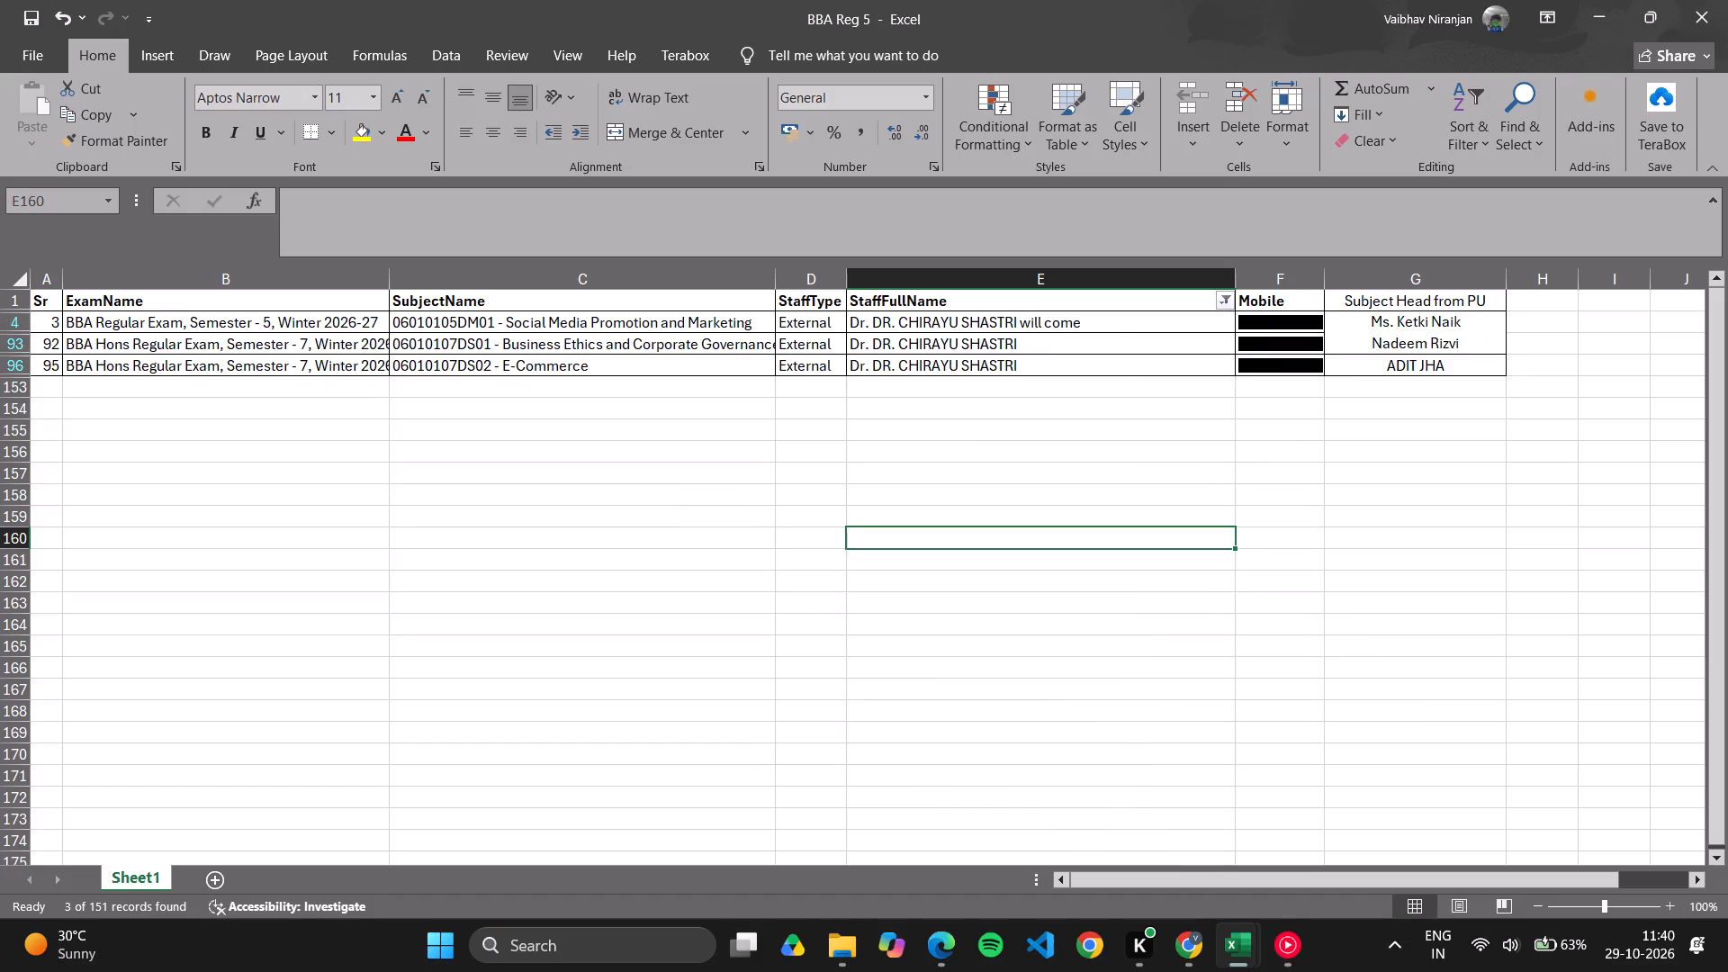
pyautogui.click(1139, 324)
pyautogui.moveTo(1230, 331); pyautogui.dragTo(1215, 371)
pyautogui.click(1122, 552)
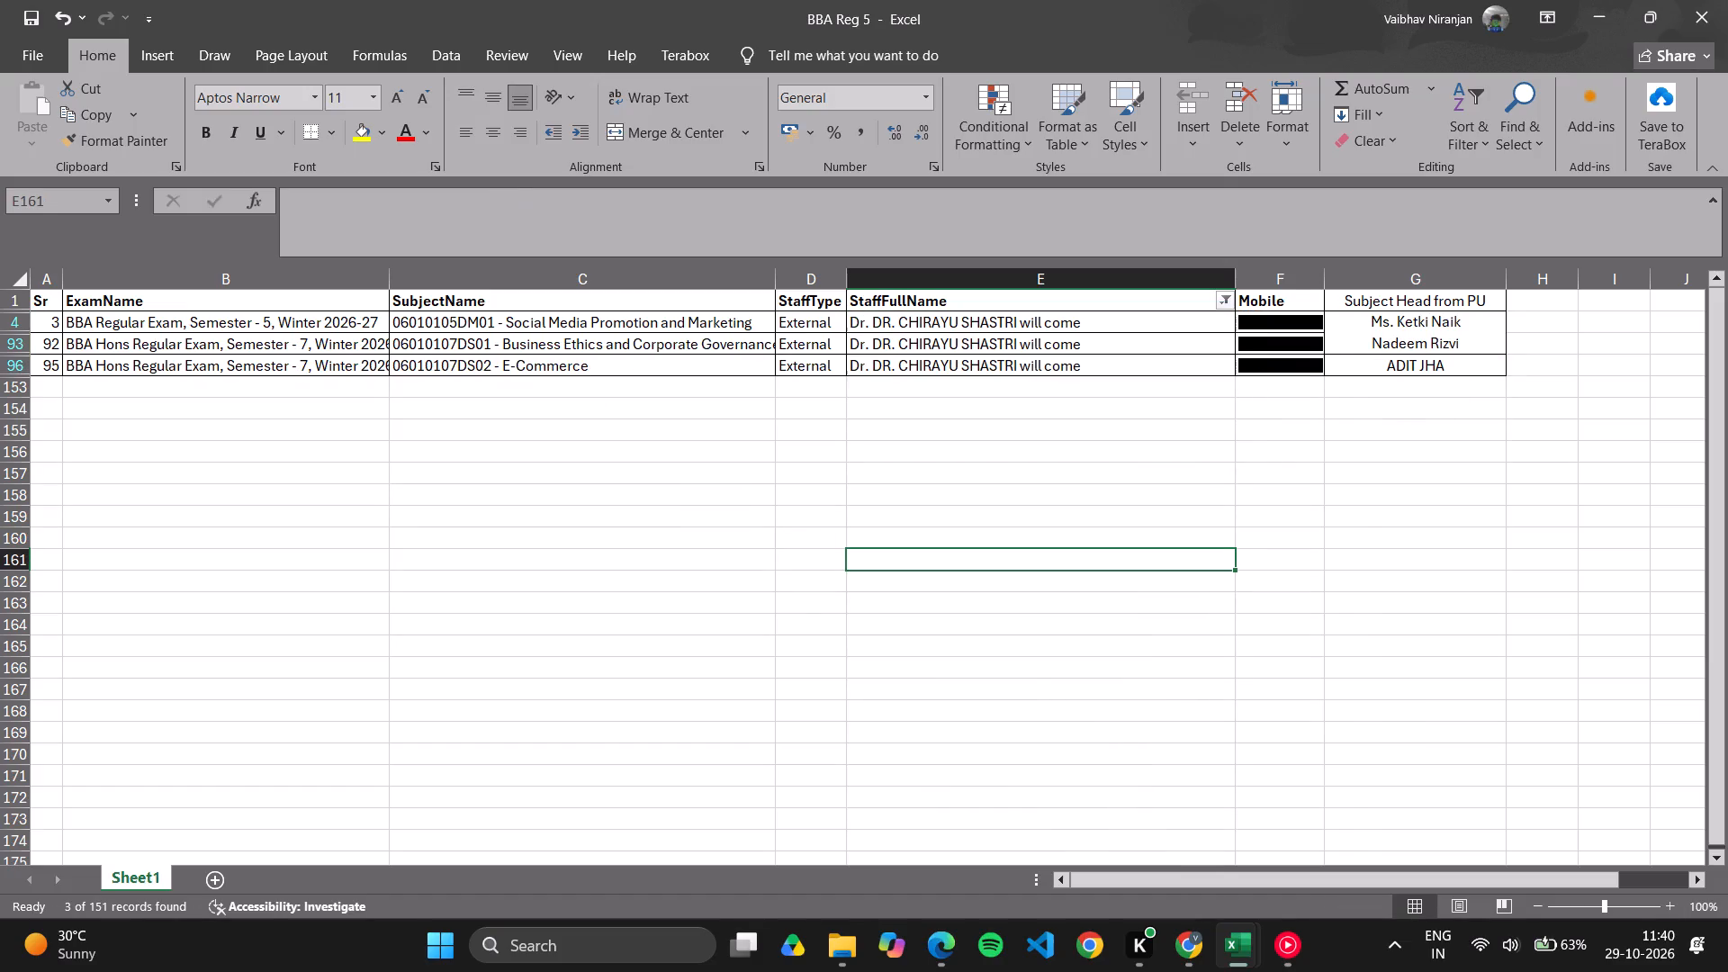
pyautogui.click(1228, 292)
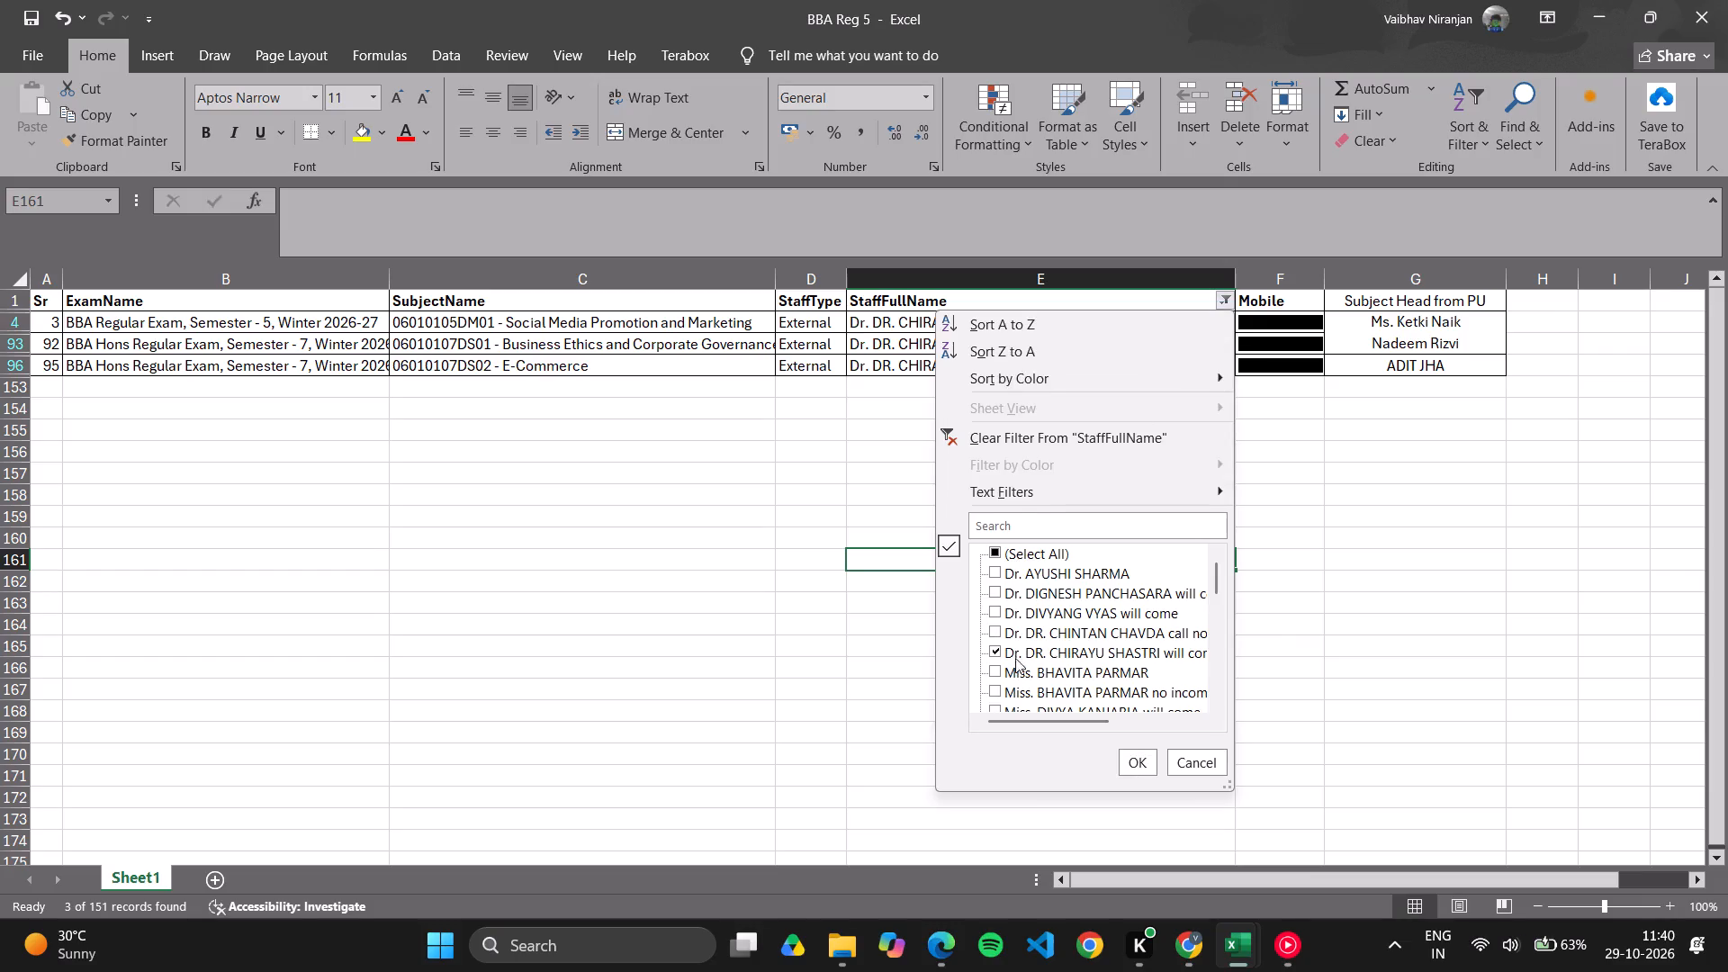
pyautogui.click(997, 652)
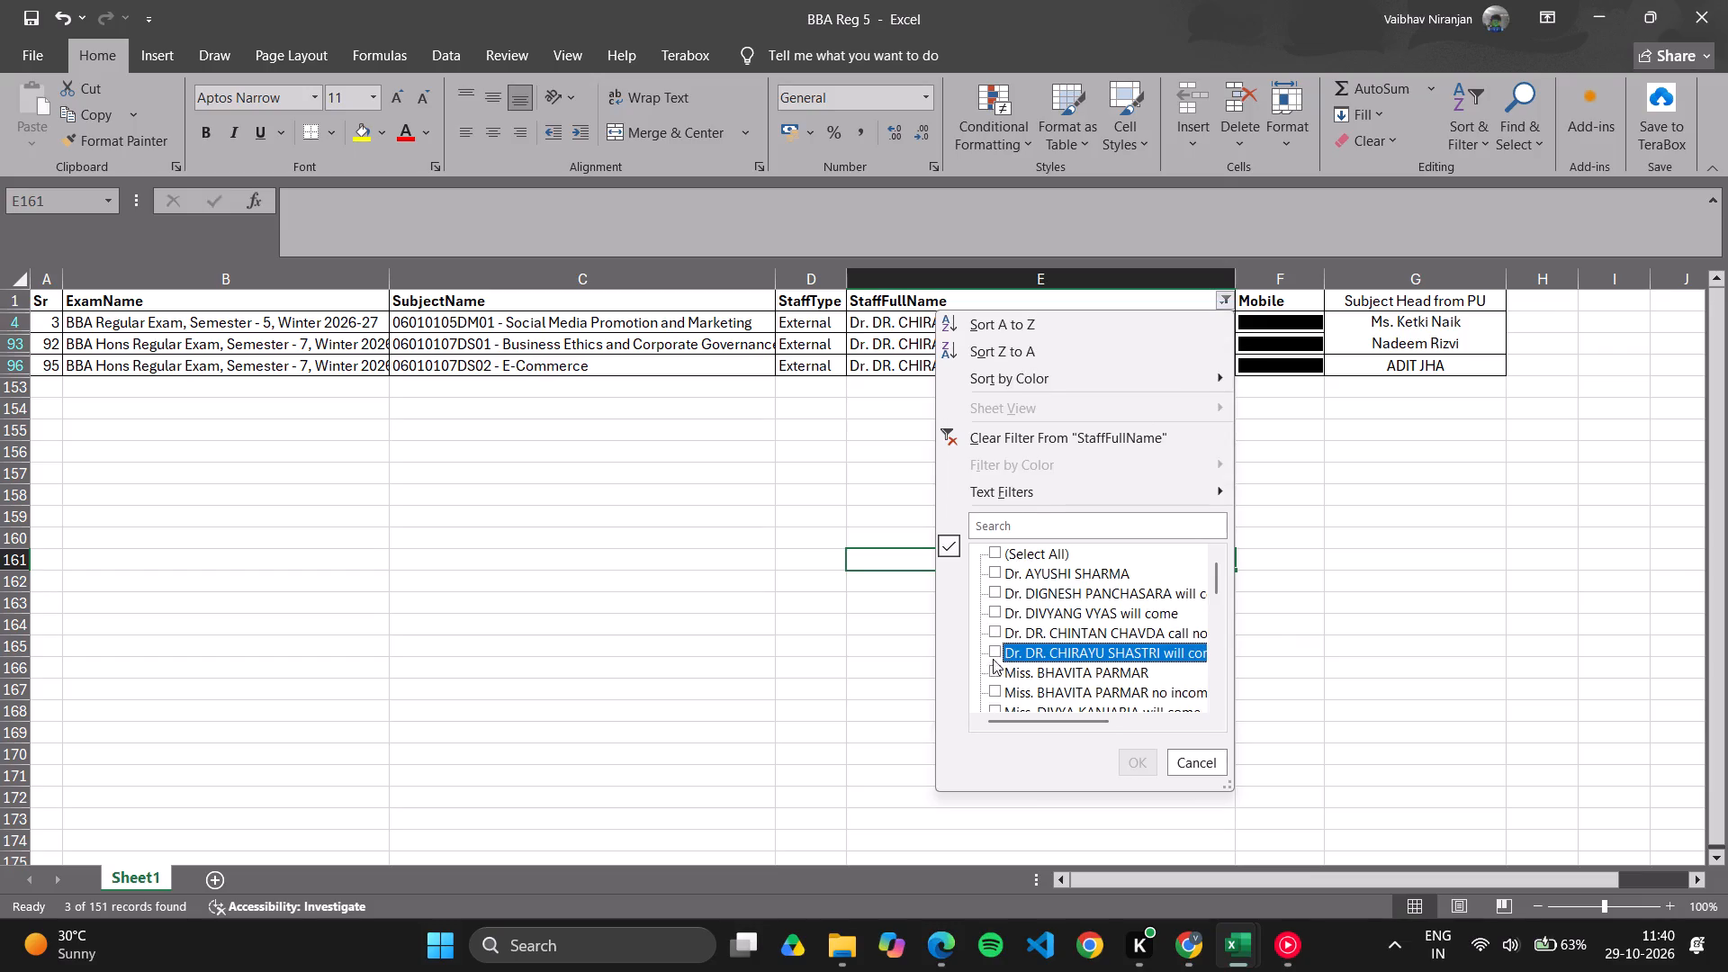
pyautogui.click(993, 670)
pyautogui.click(993, 689)
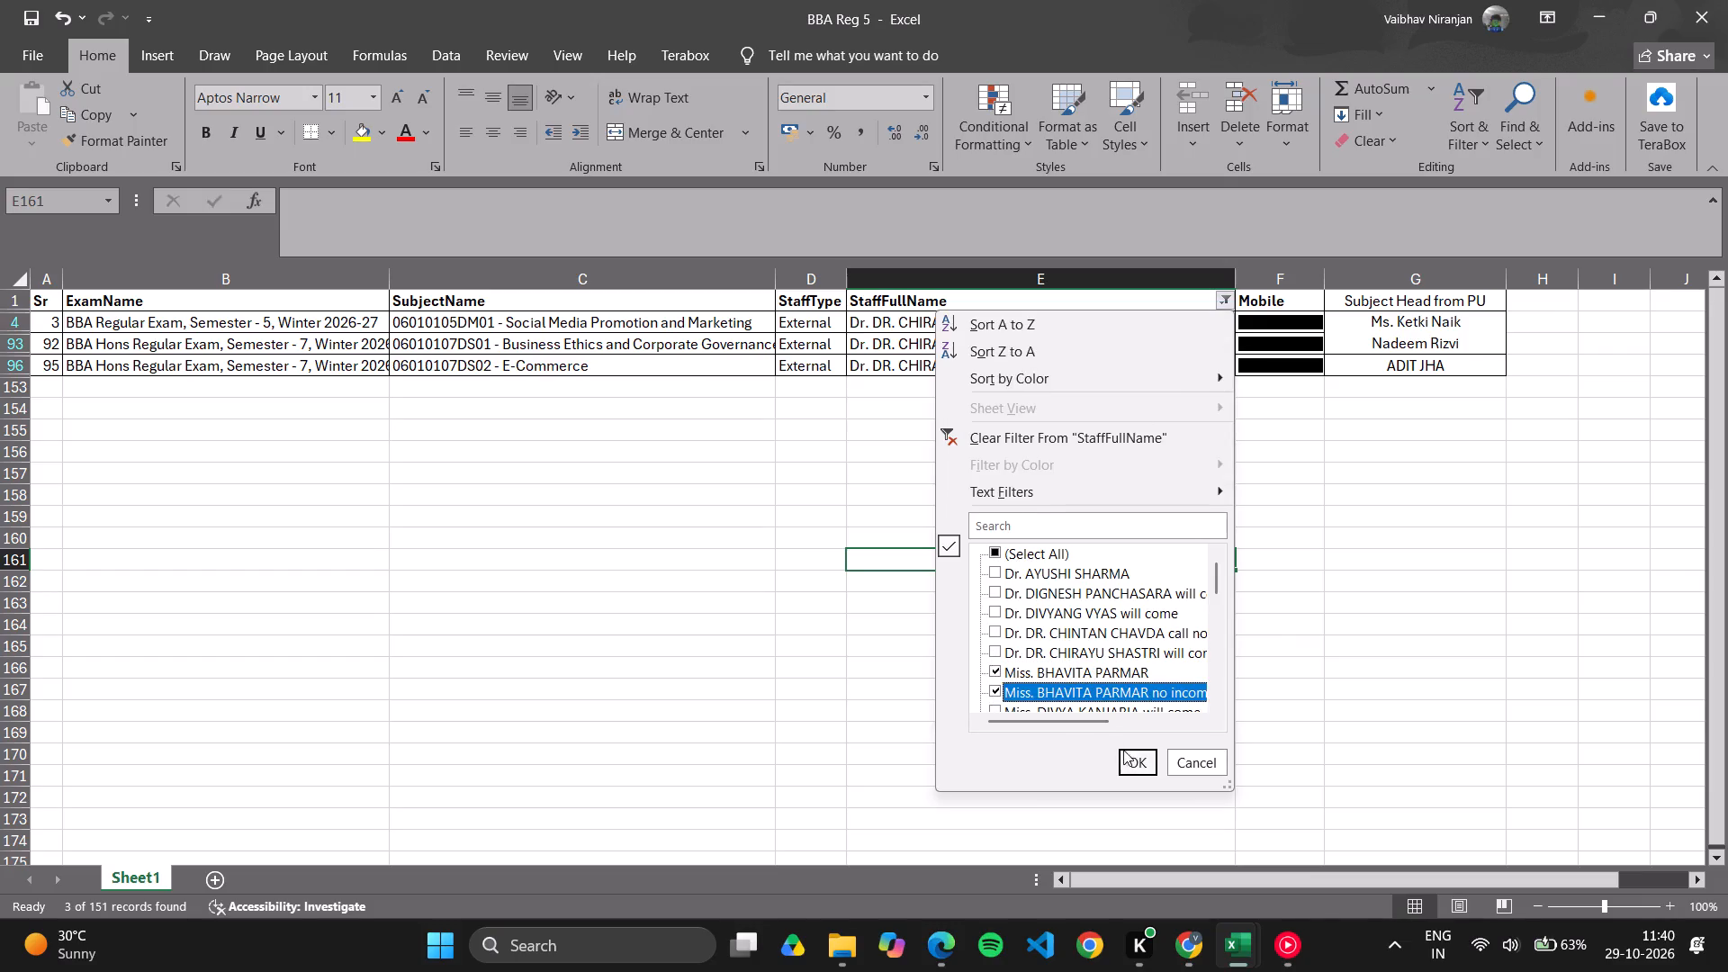
pyautogui.click(1127, 765)
pyautogui.click(1102, 359)
pyautogui.click(1101, 346)
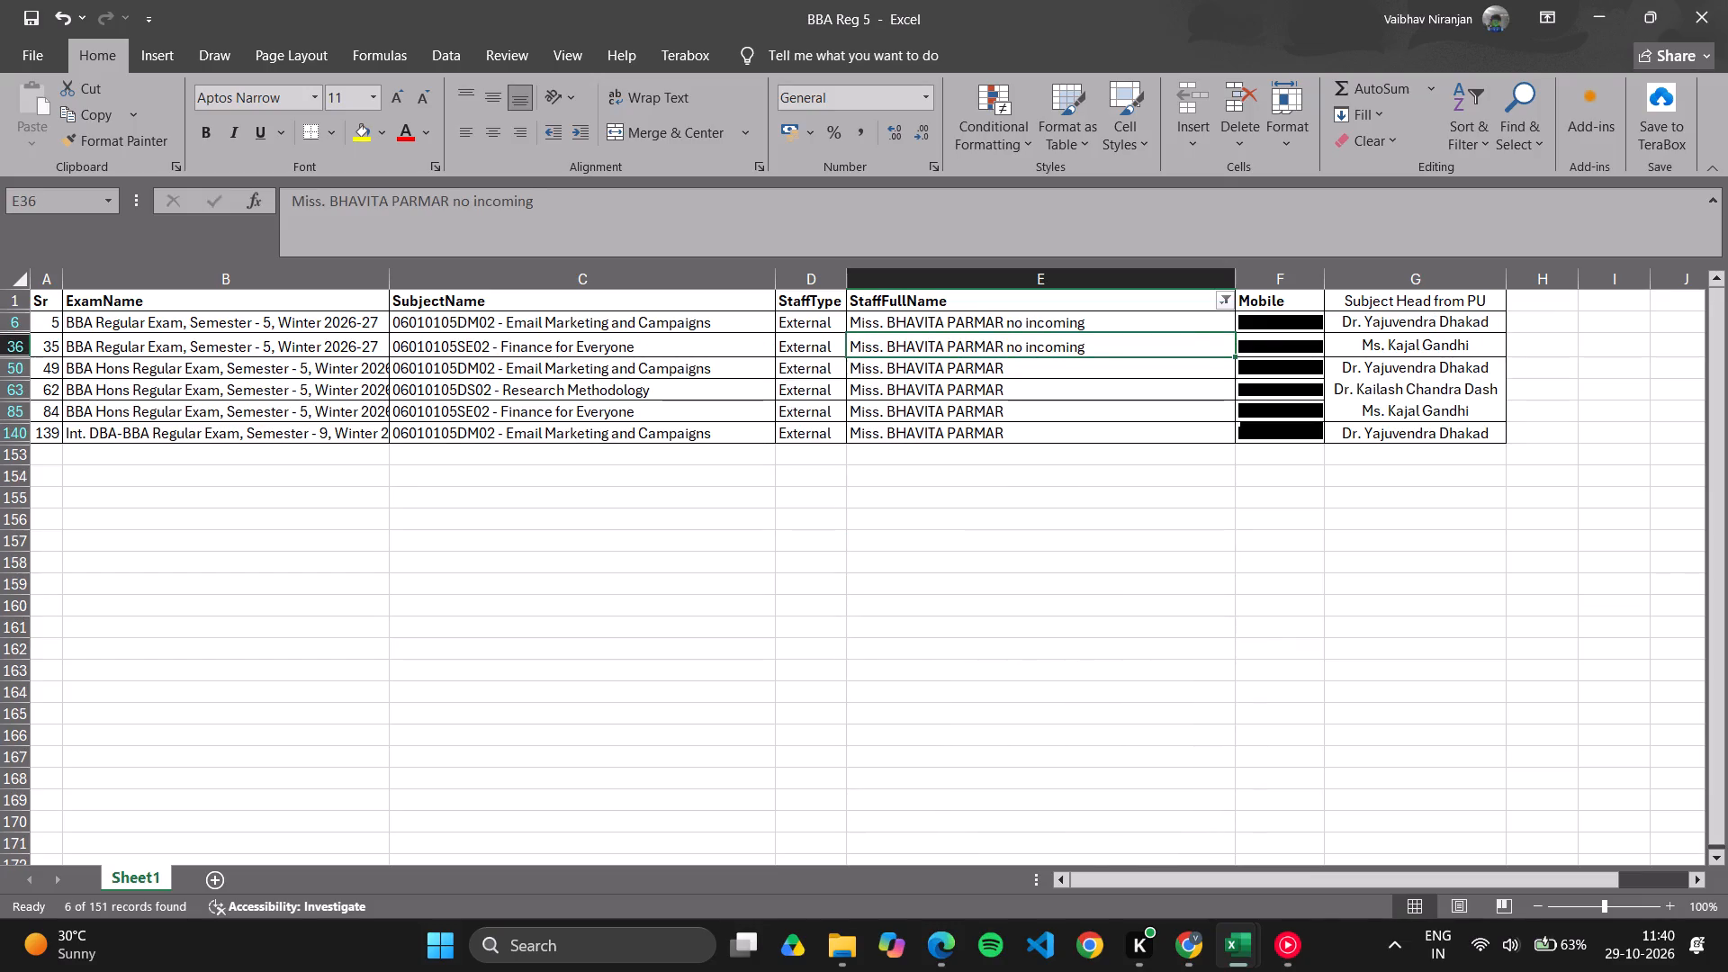
pyautogui.moveTo(1233, 355); pyautogui.dragTo(1198, 436)
pyautogui.click(1120, 603)
pyautogui.click(1226, 303)
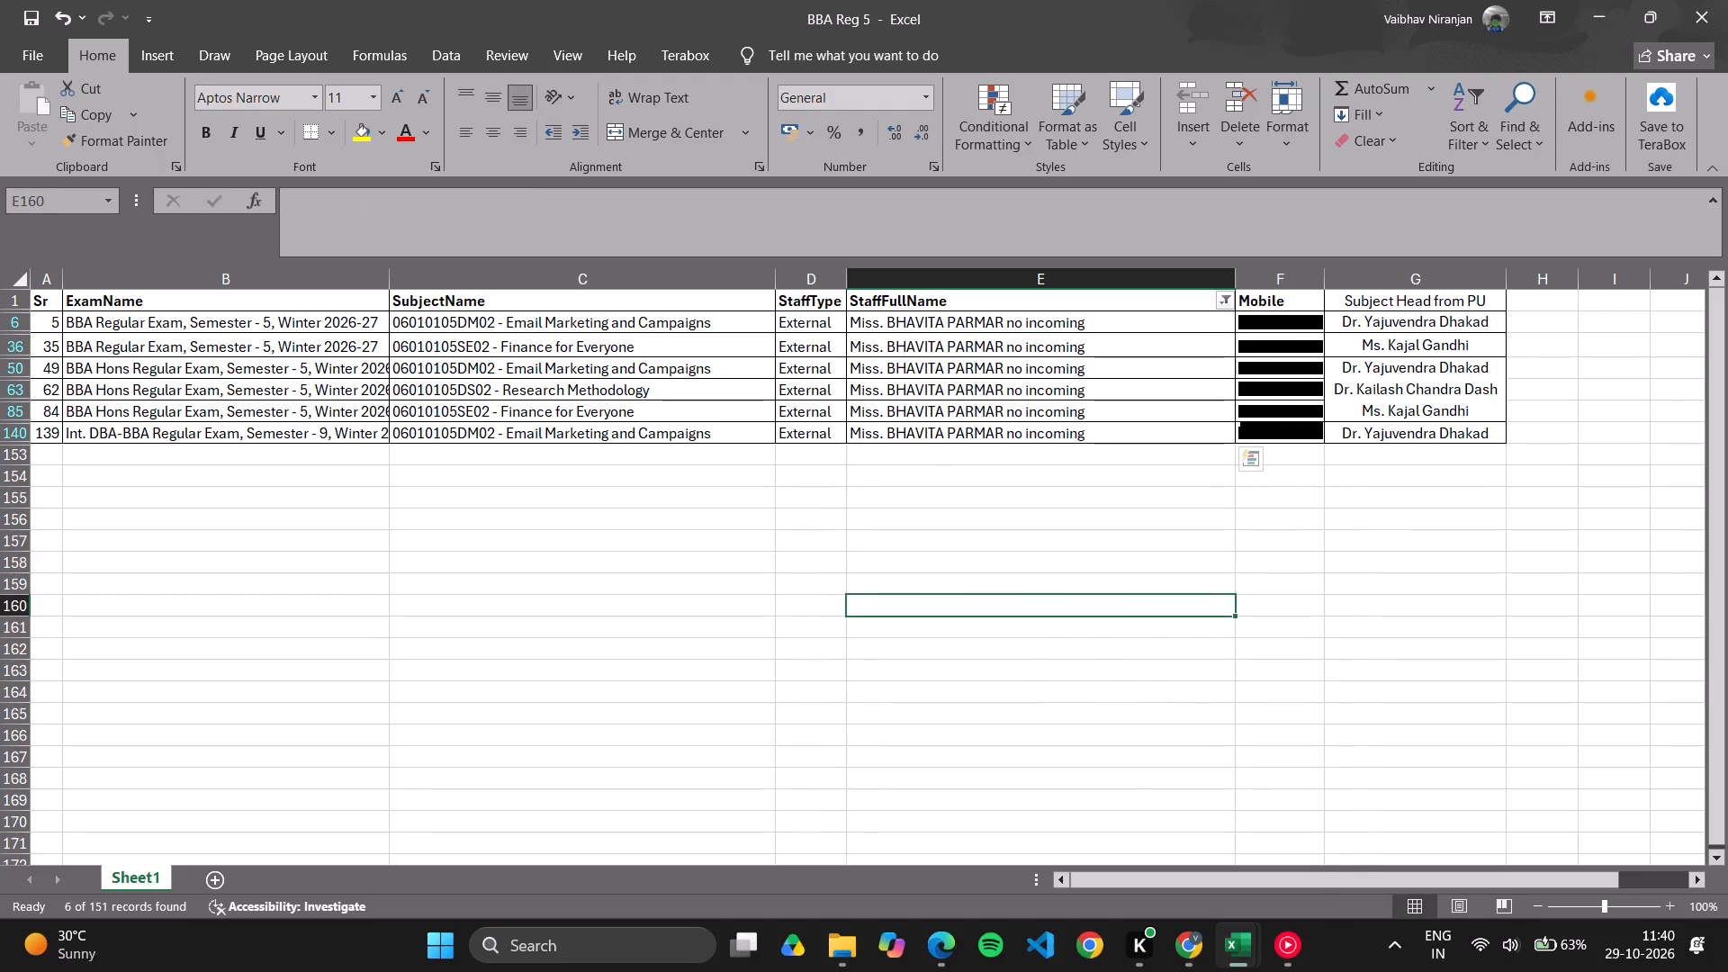
pyautogui.scroll(-1, 1043, 627)
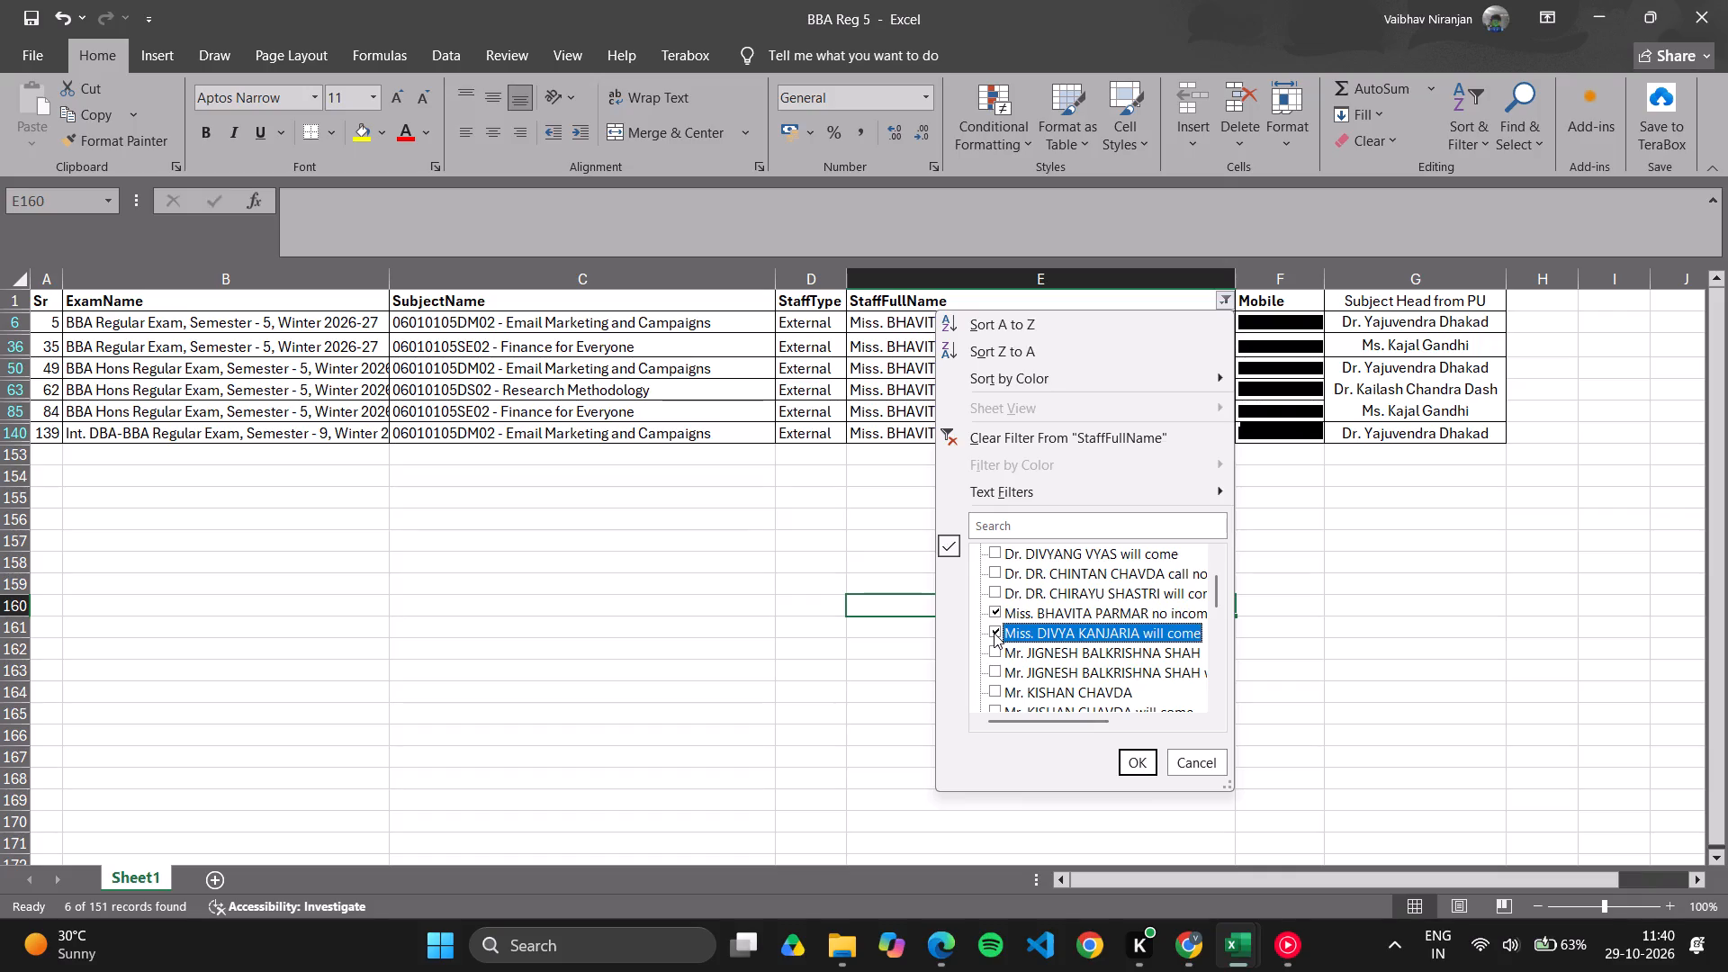
pyautogui.click(994, 611)
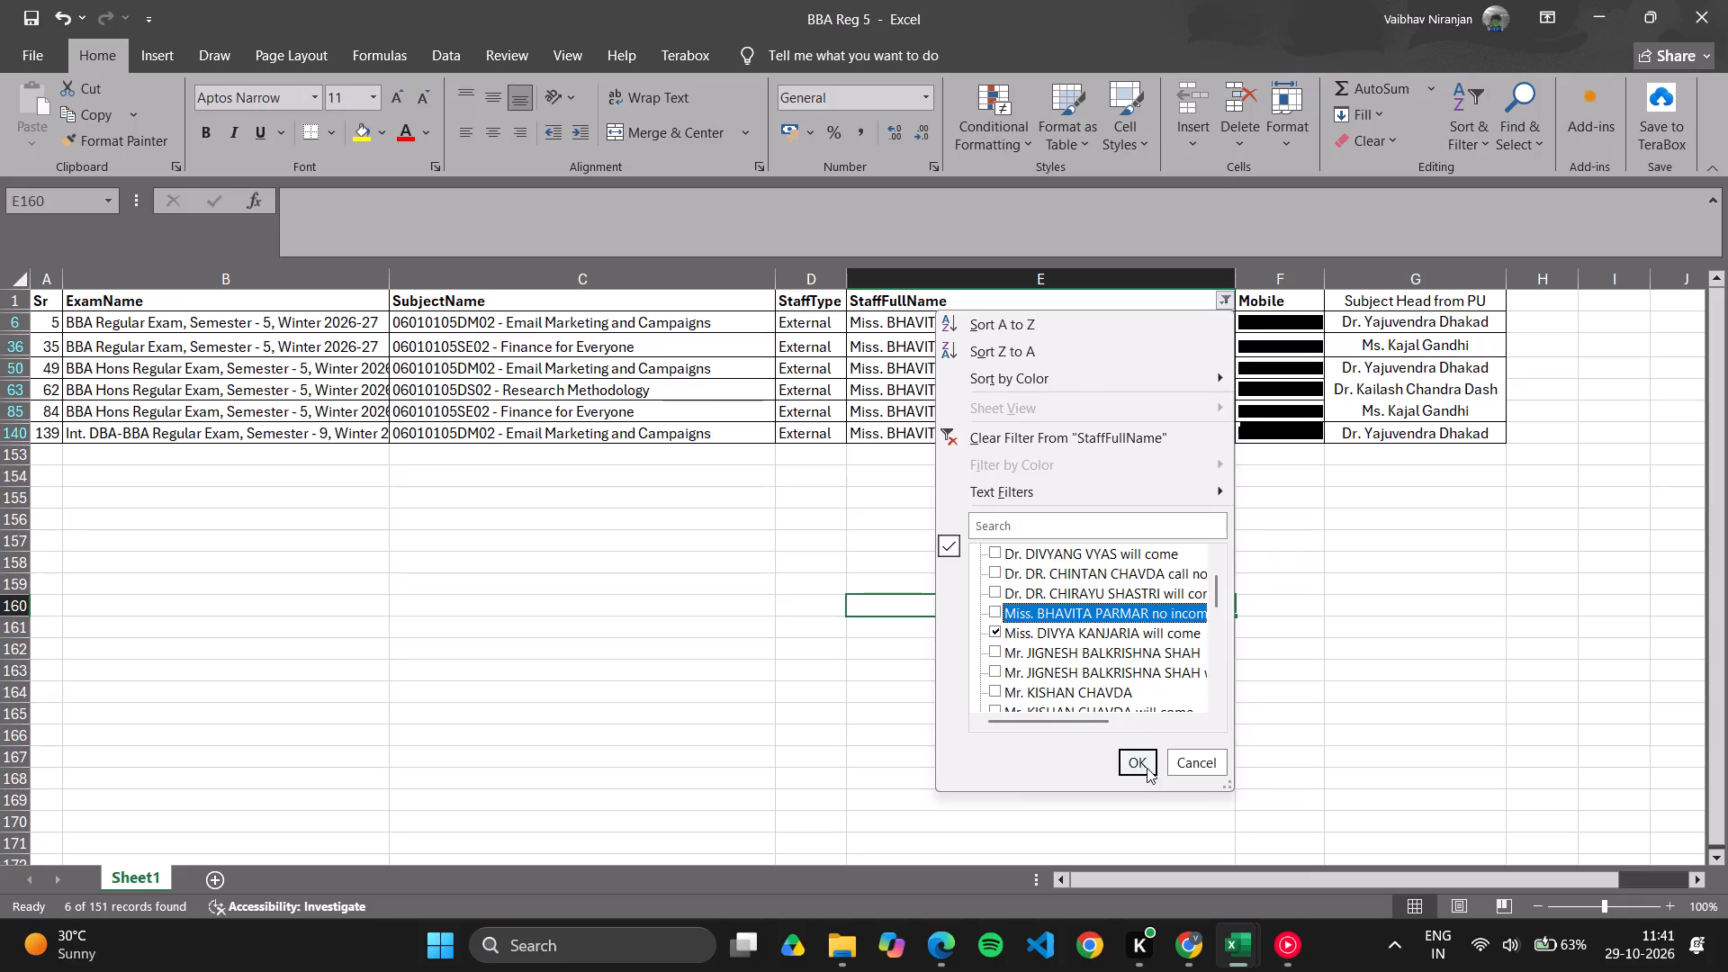
pyautogui.click(1147, 768)
# Search the StaffFullName filter values for "divya", and clear the search text.
pyautogui.click(1224, 300)
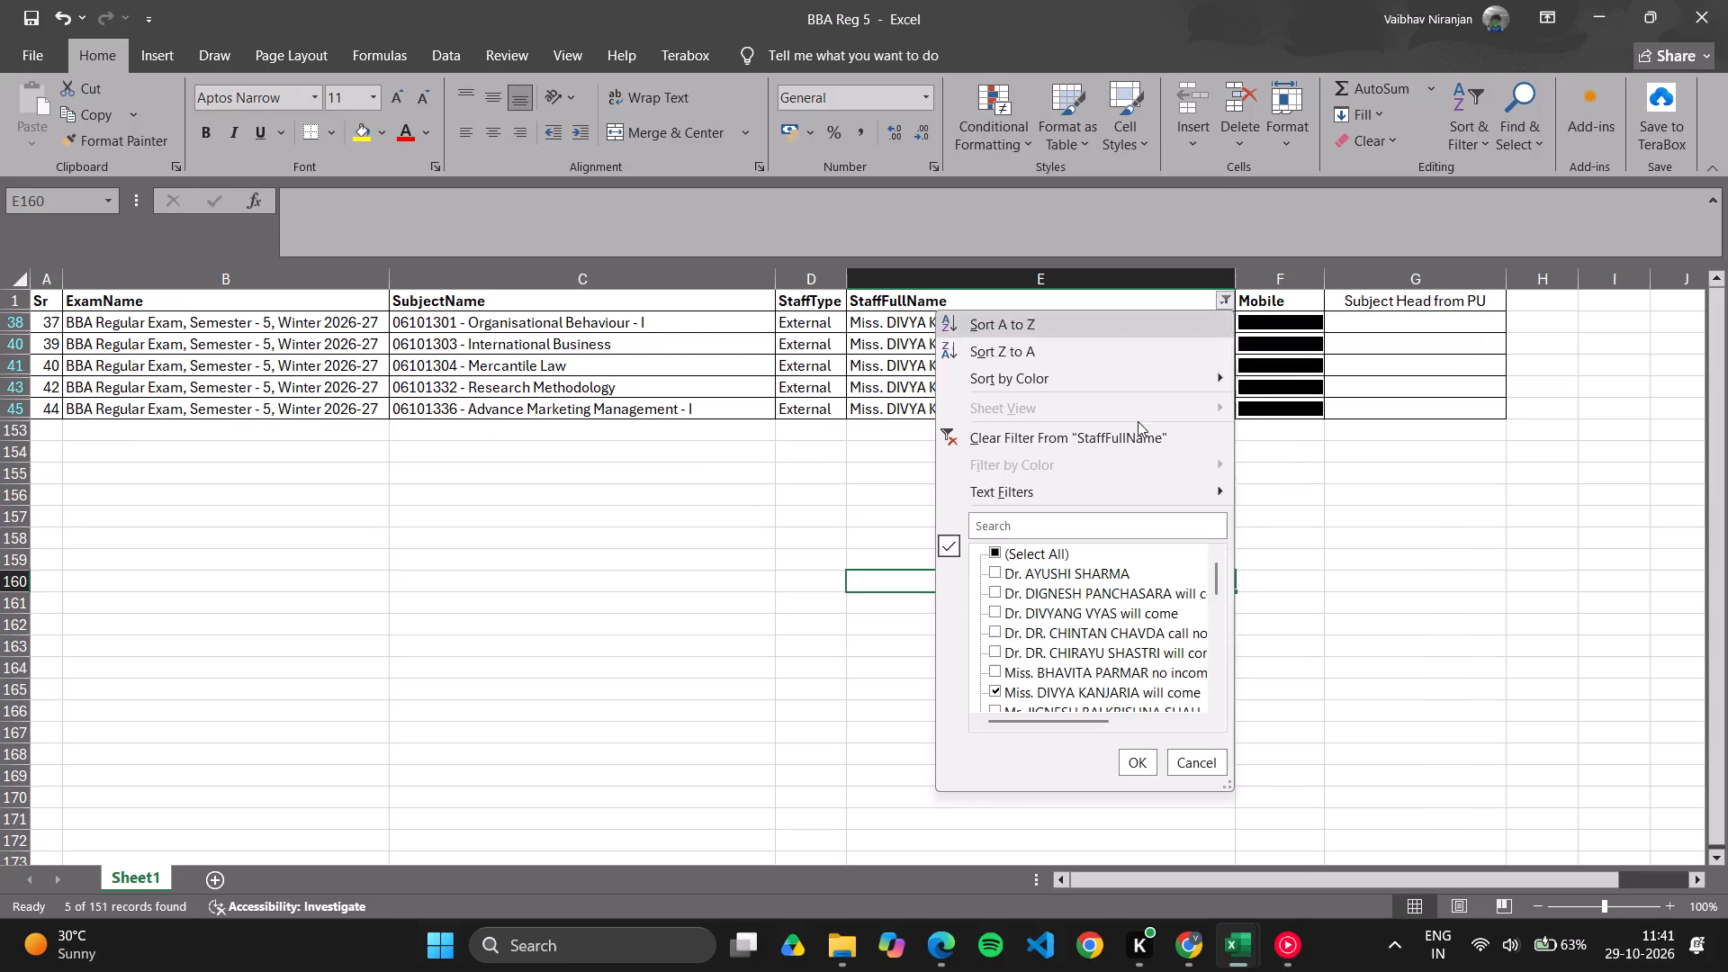
pyautogui.click(1032, 525)
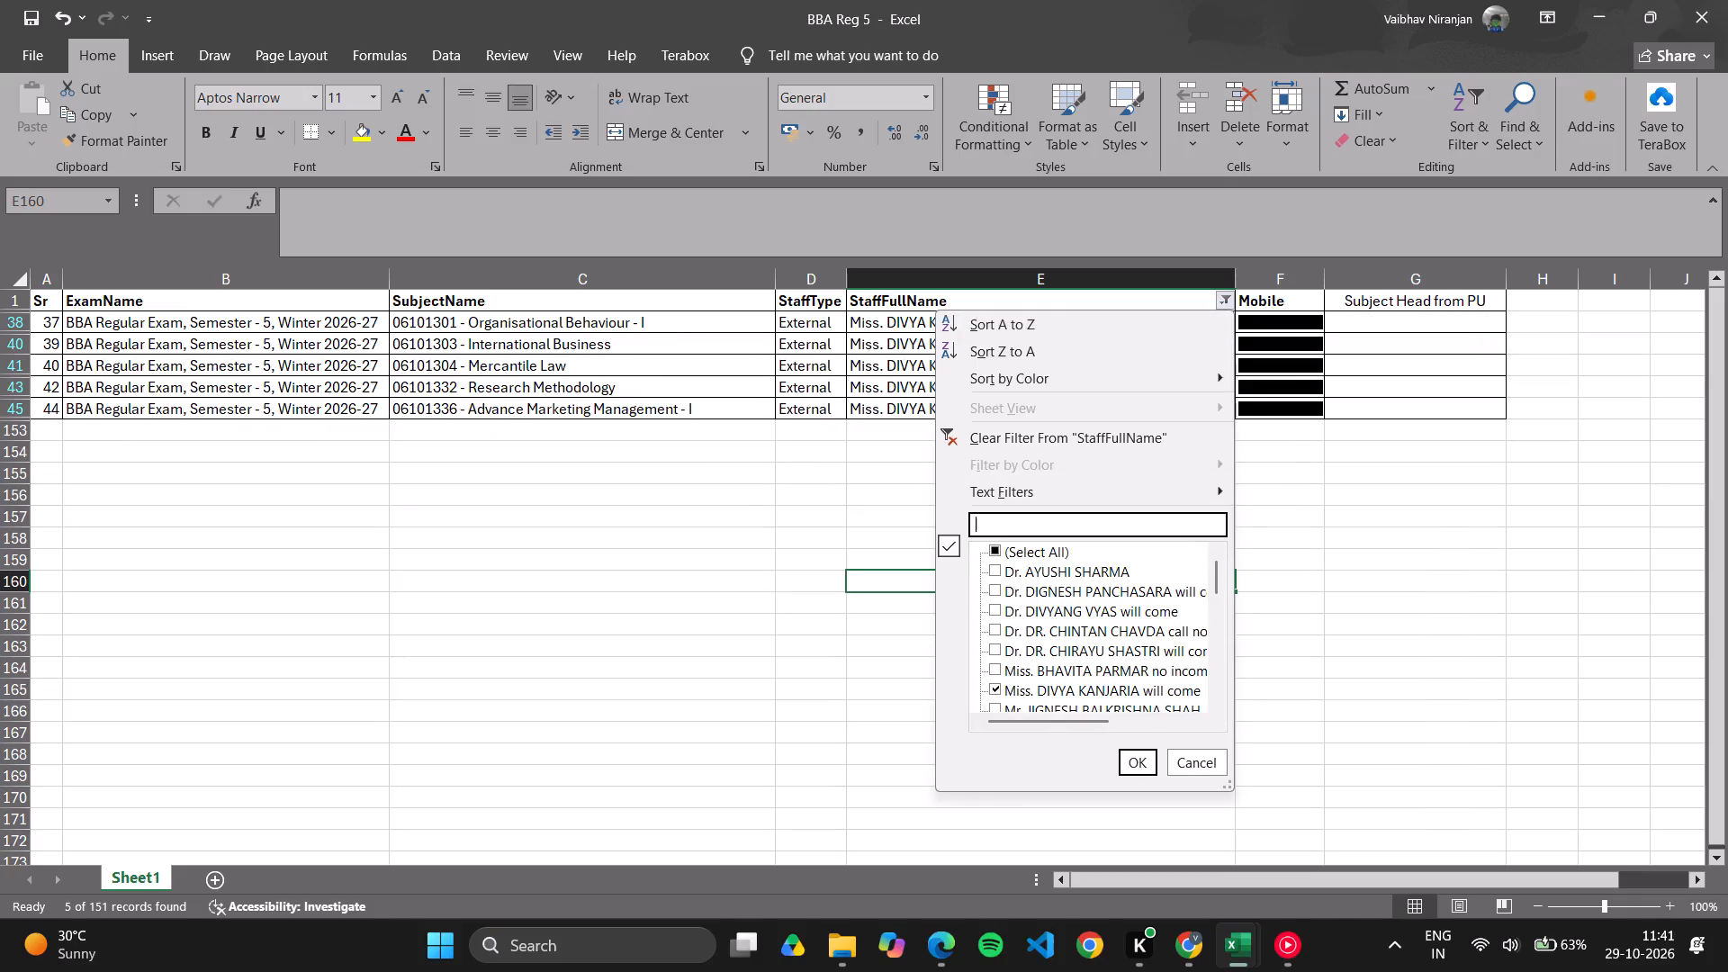
pyautogui.write('divya')
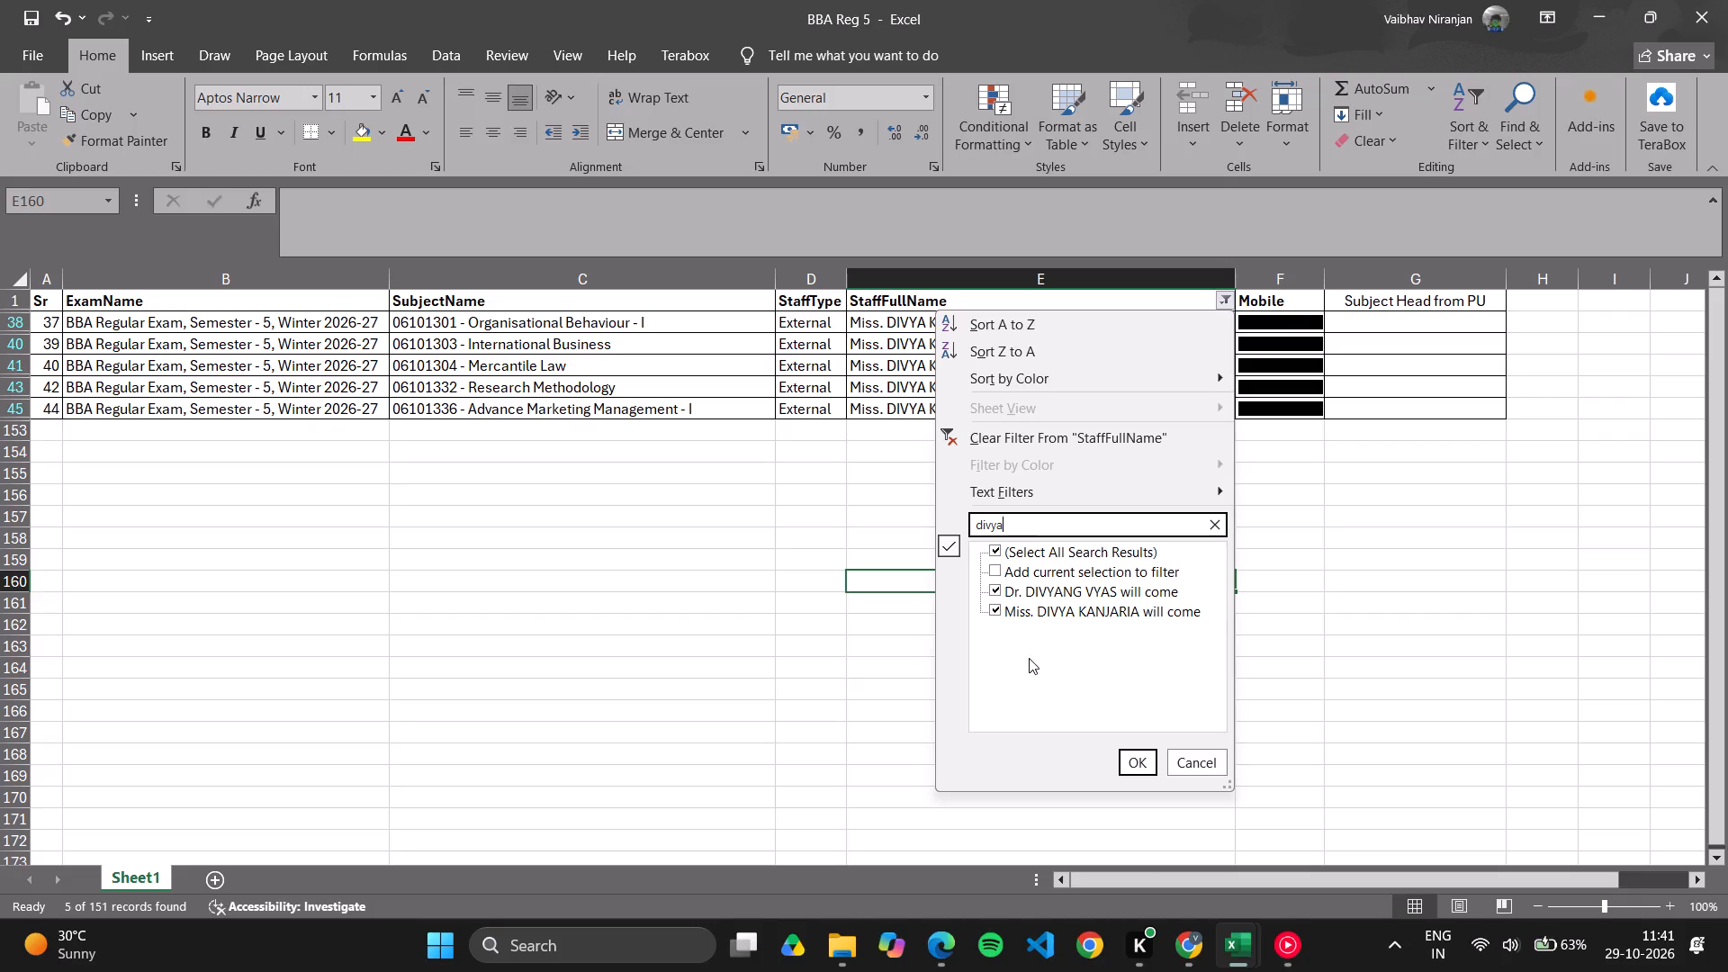
pyautogui.press('BackSpace')
pyautogui.press('BackSpace')
pyautogui.press('BackSpace')
pyautogui.press('BackSpace')
pyautogui.press('BackSpace')
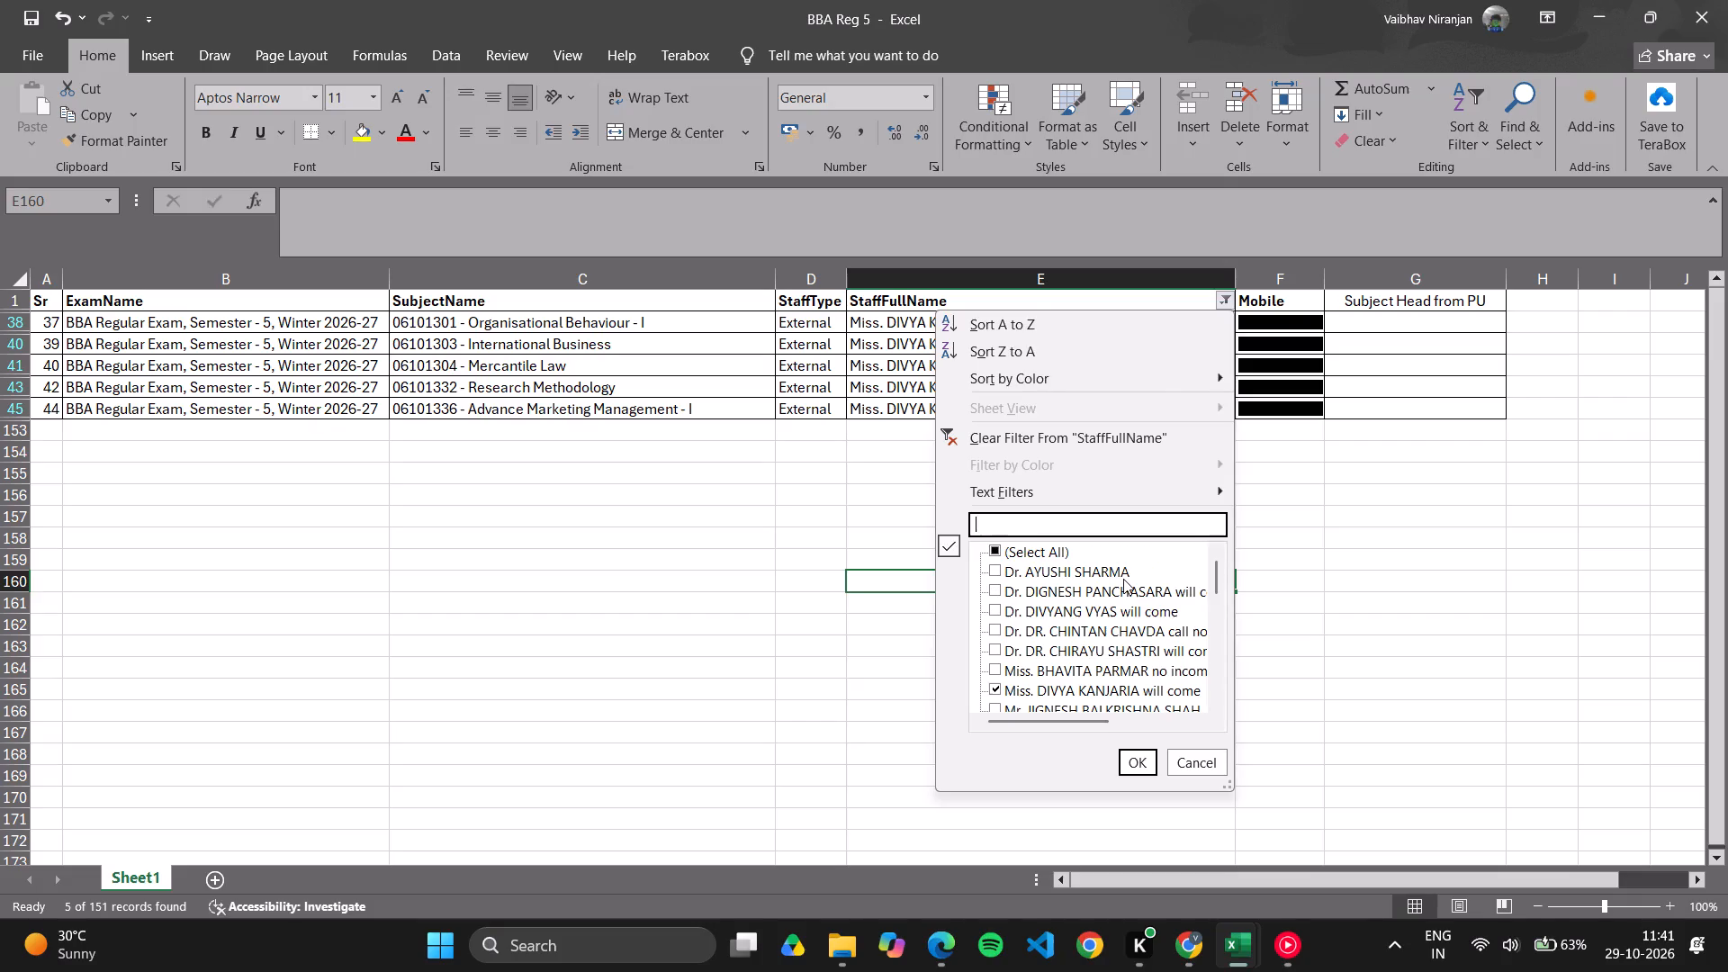
# Filter StaffFullName to Mr. Shah's two entries and fill the "will call back" version from E26 down to E146.
pyautogui.click(995, 686)
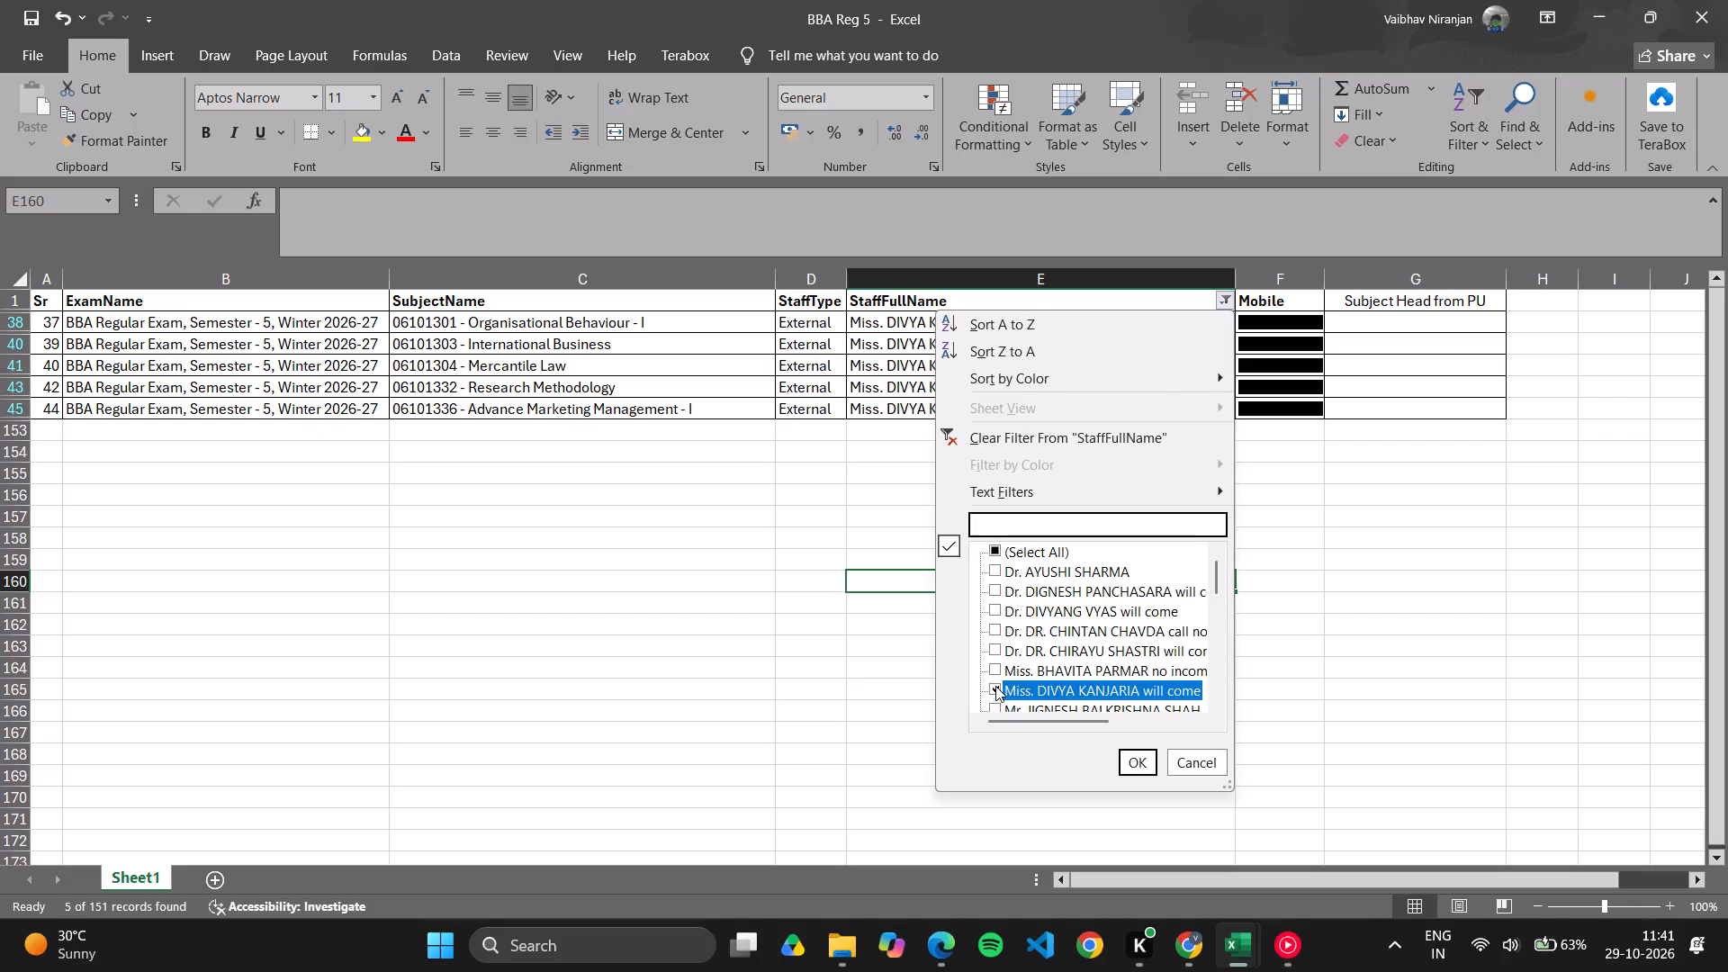
pyautogui.scroll(-1, 1025, 646)
pyautogui.click(994, 648)
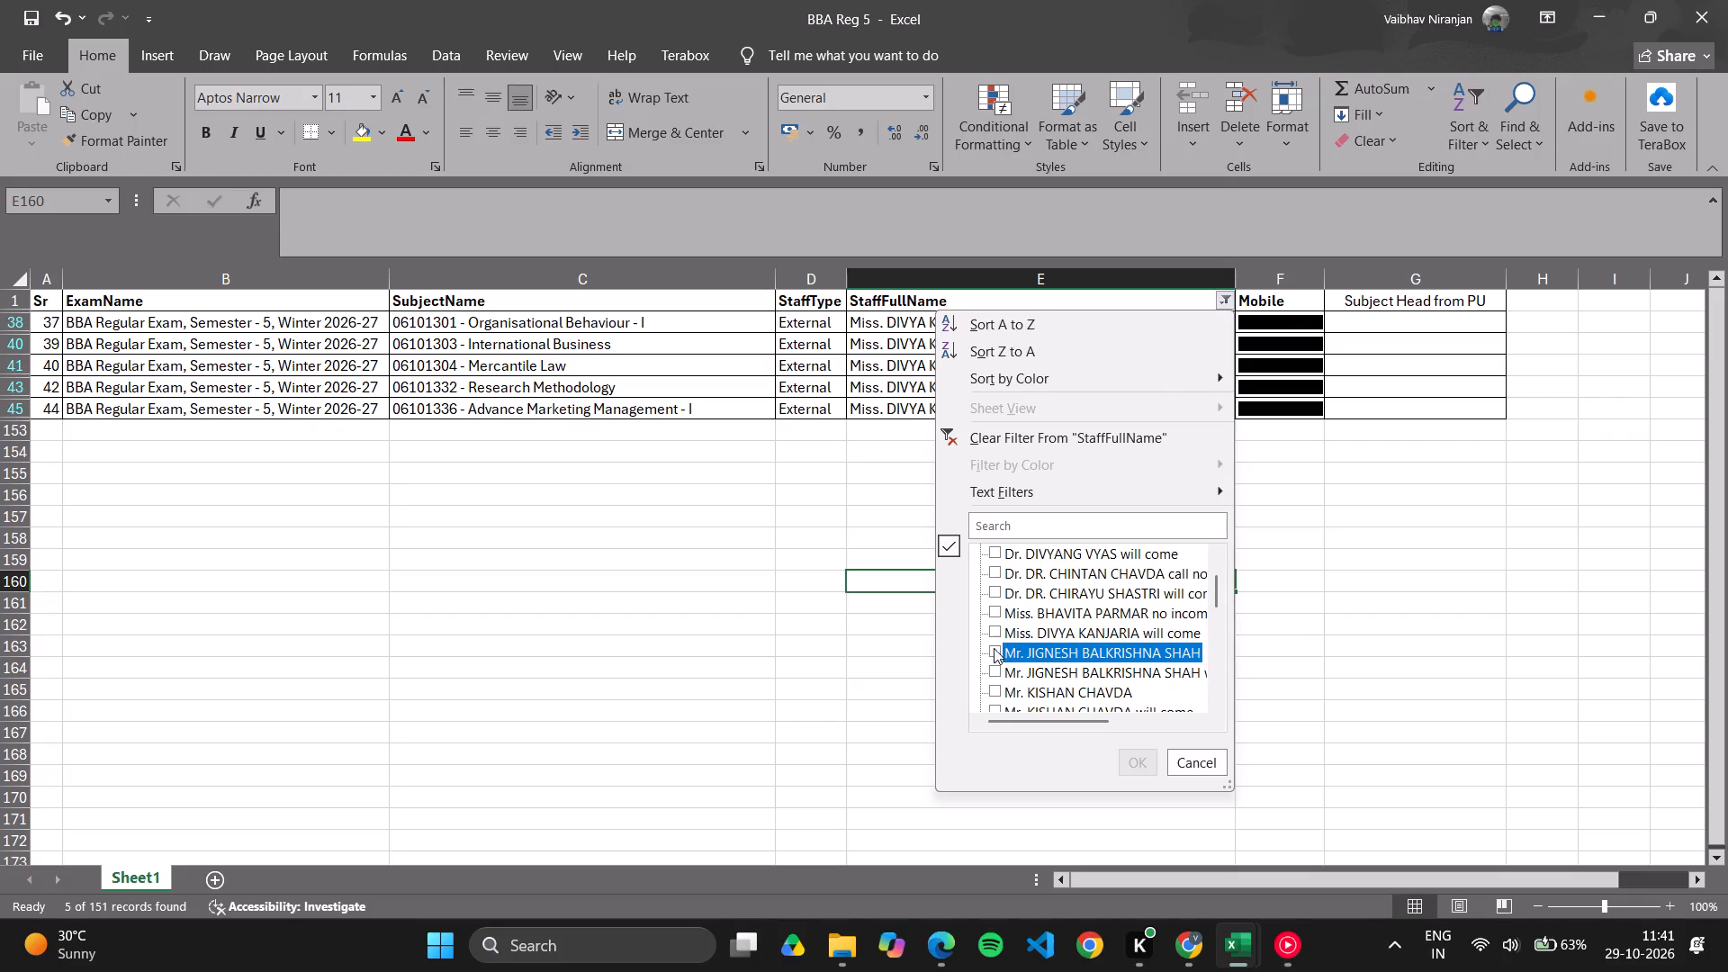
pyautogui.click(995, 669)
pyautogui.click(1134, 758)
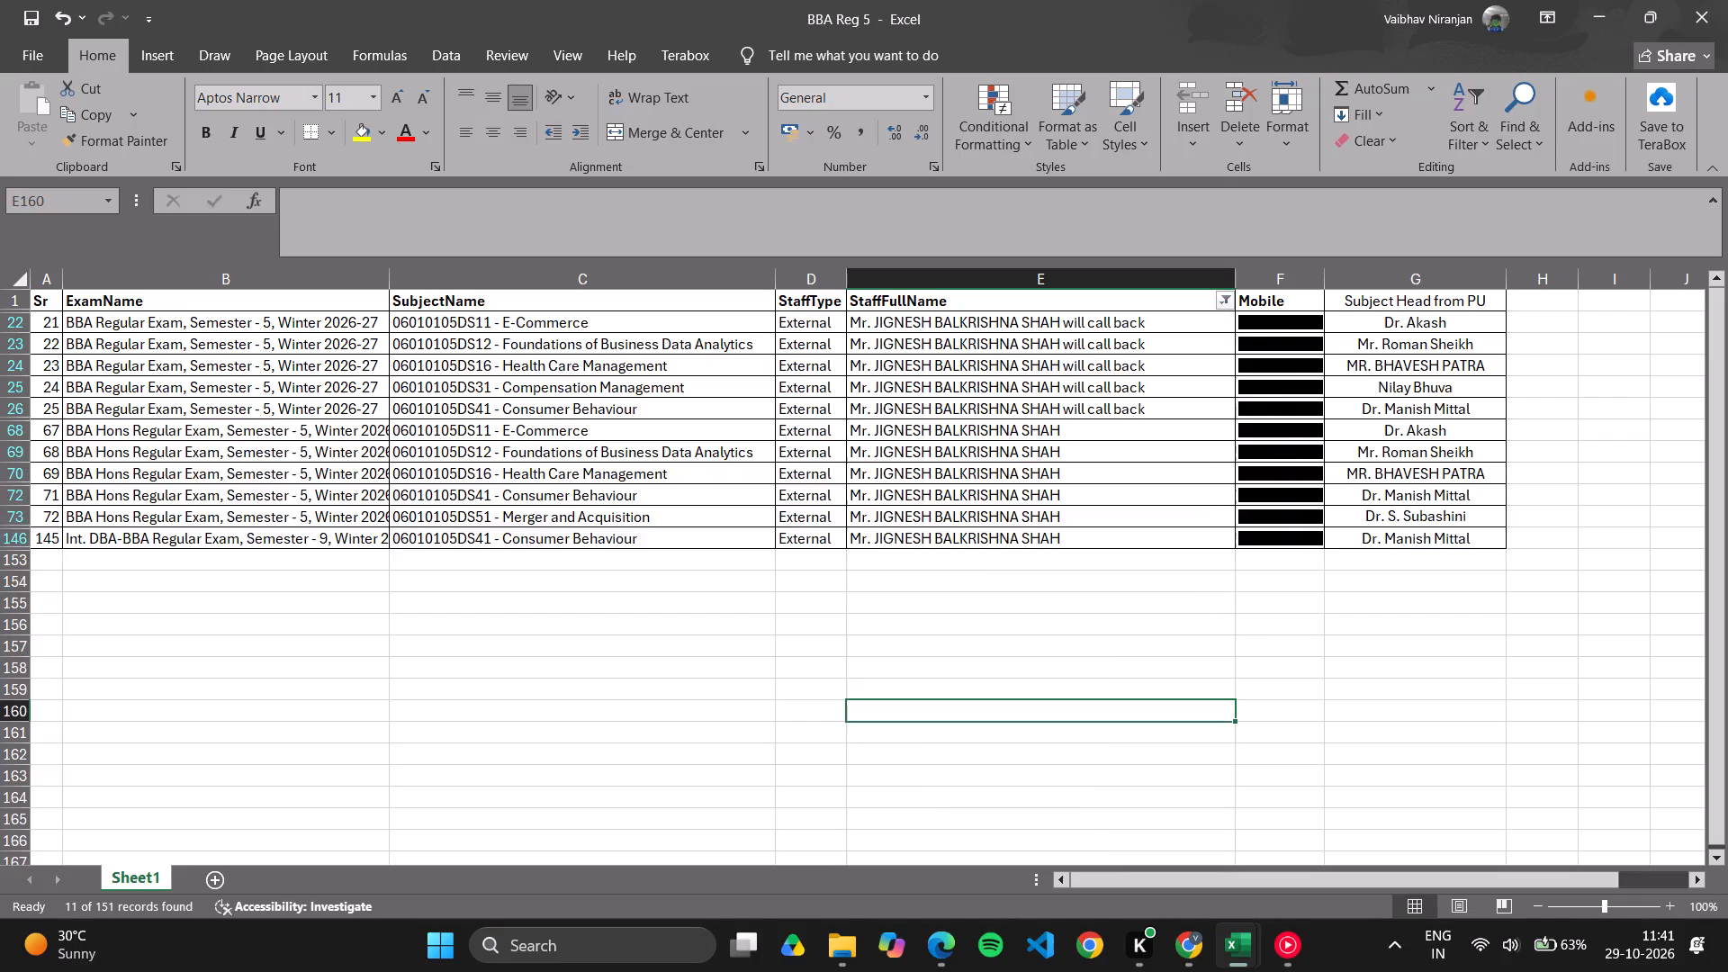
pyautogui.click(1125, 410)
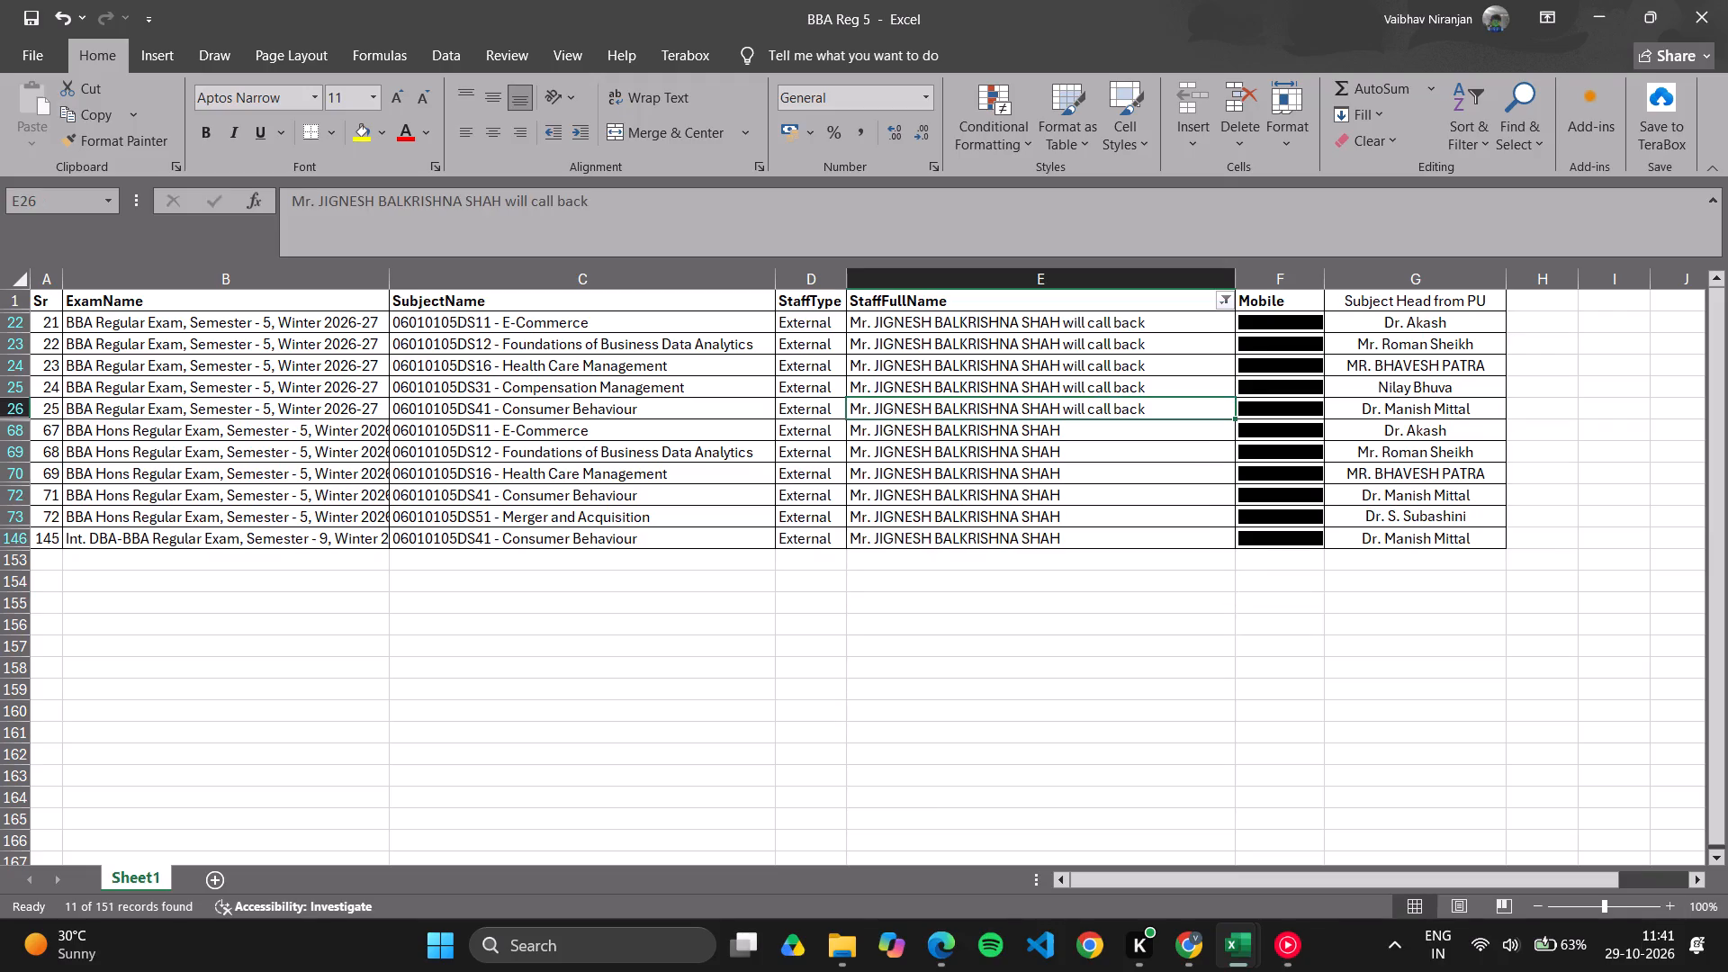
pyautogui.moveTo(1231, 418); pyautogui.dragTo(1210, 543)
pyautogui.click(1167, 709)
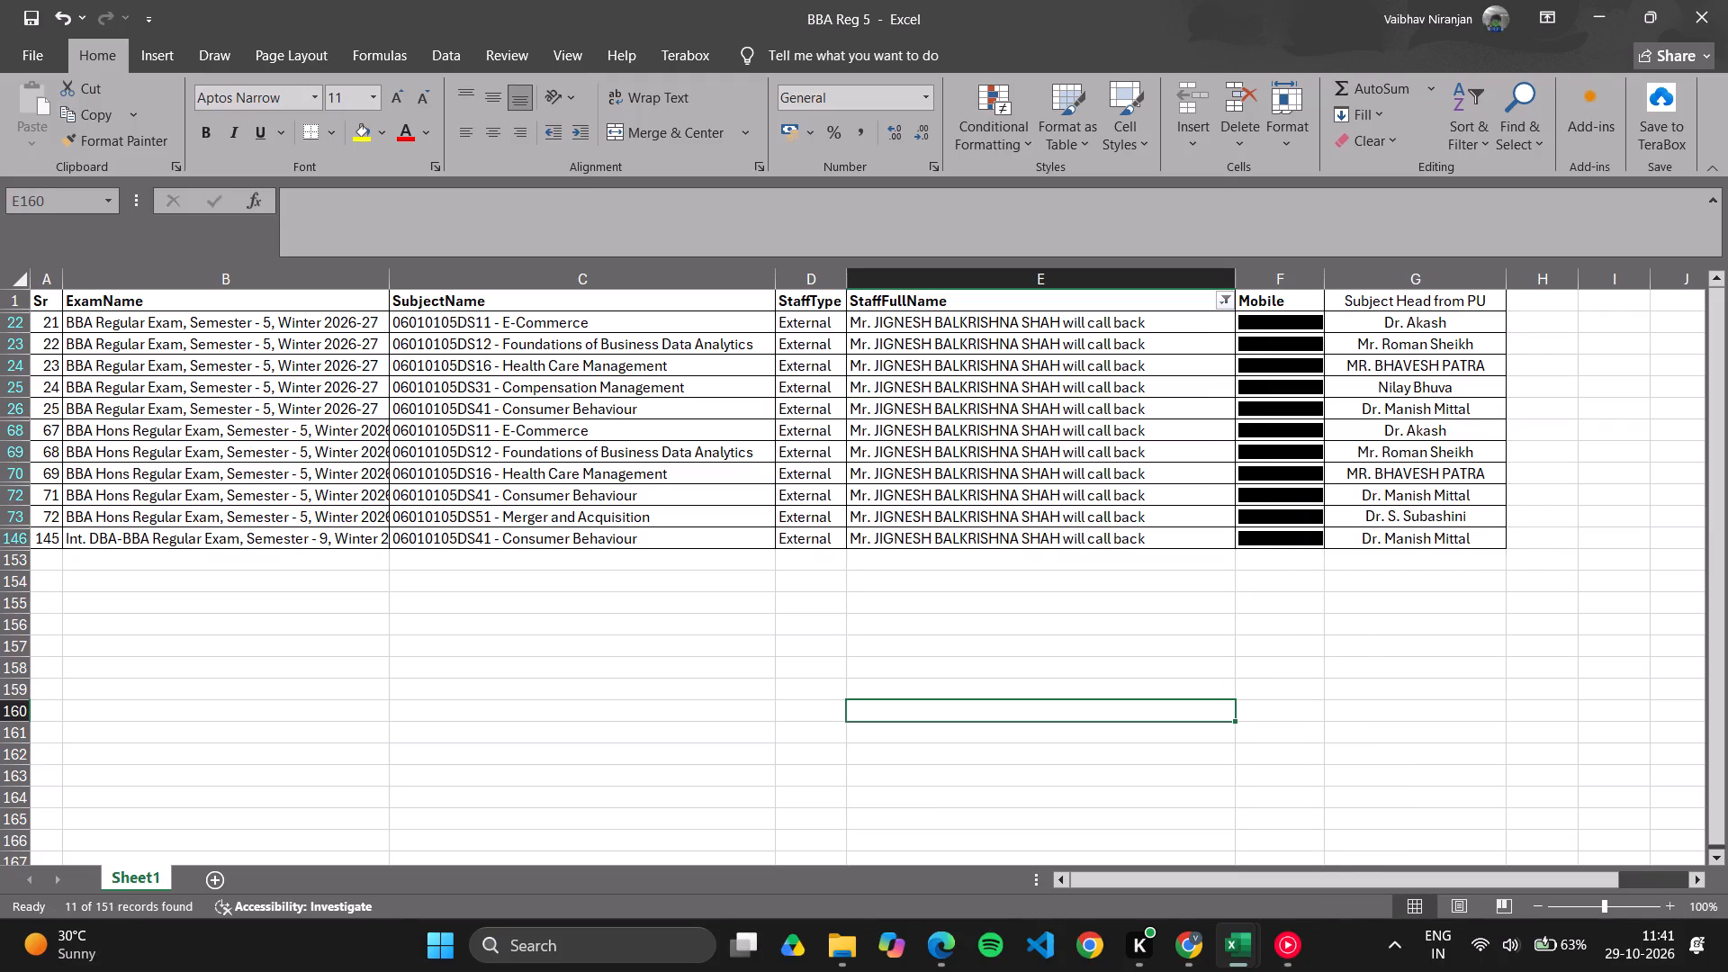
pyautogui.click(1220, 304)
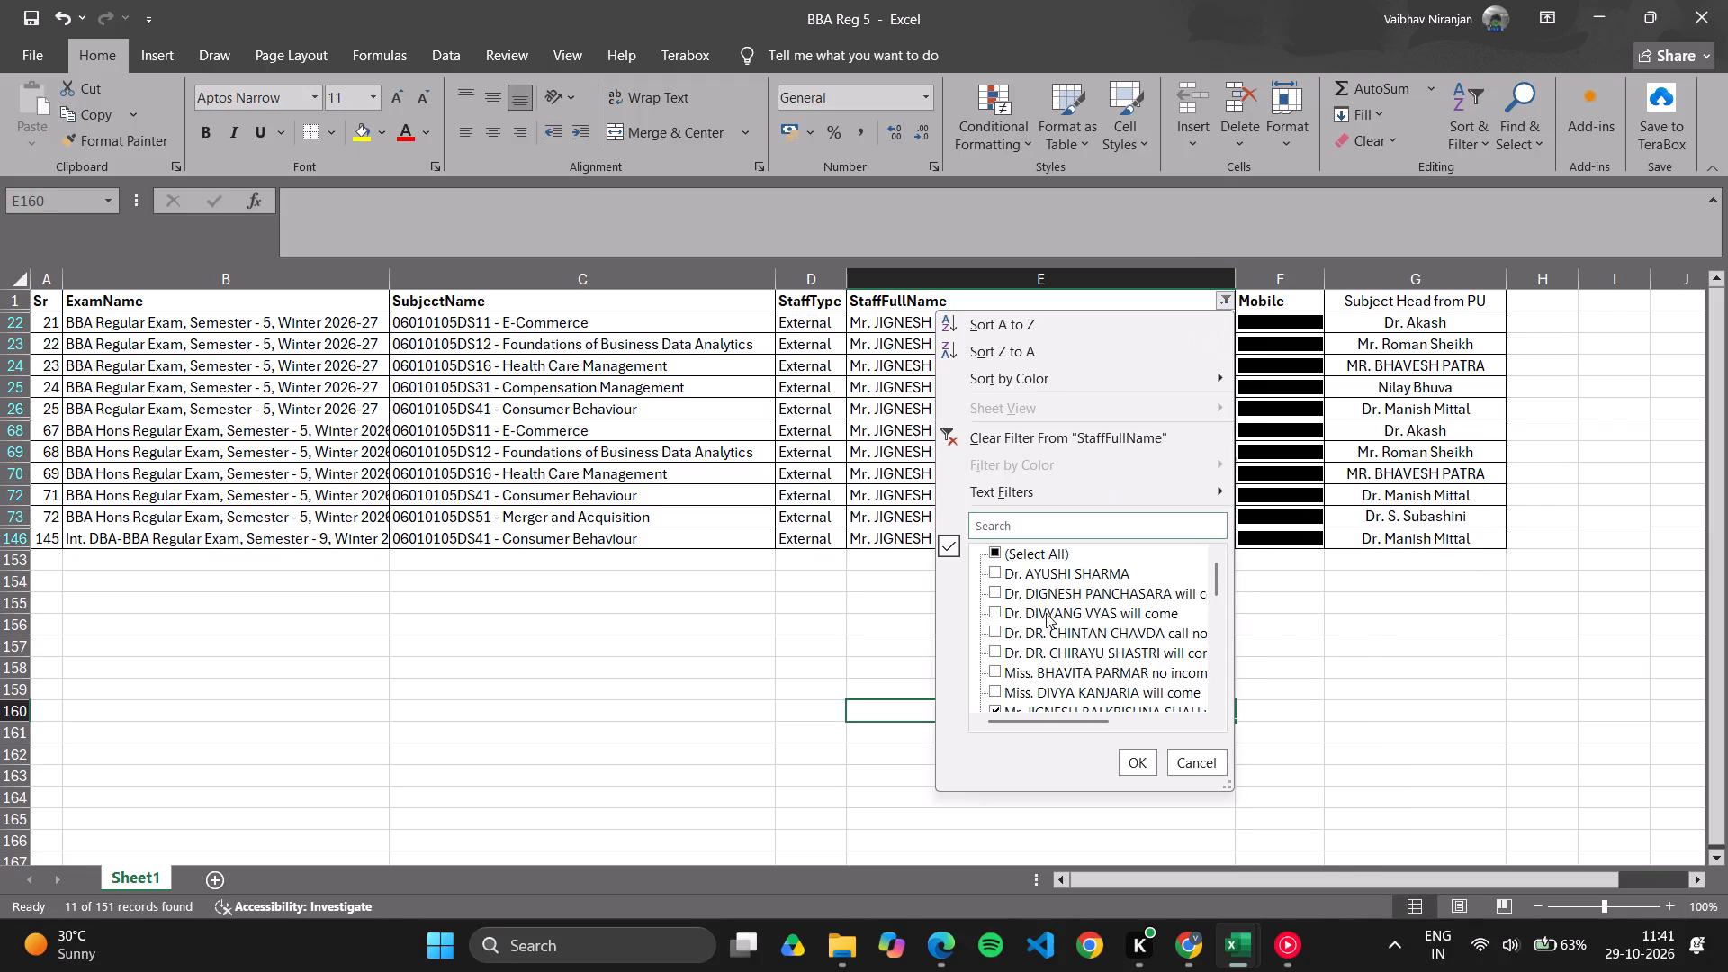
pyautogui.scroll(-2, 1045, 615)
pyautogui.click(993, 590)
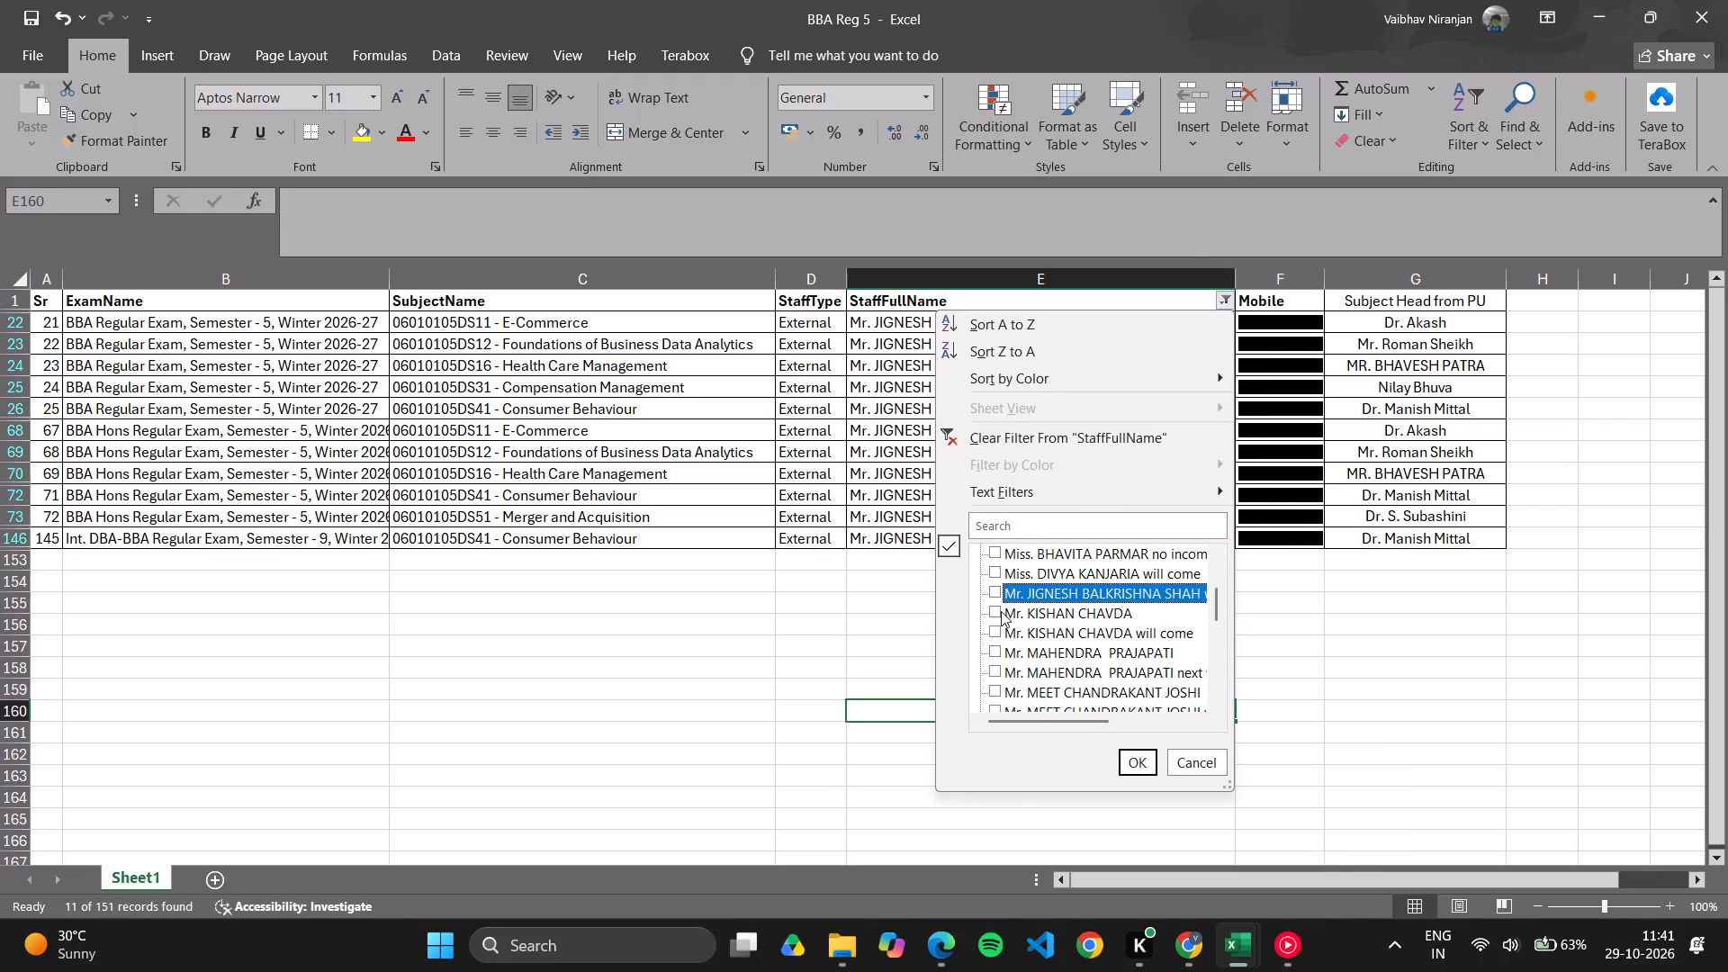
pyautogui.click(994, 608)
pyautogui.click(997, 625)
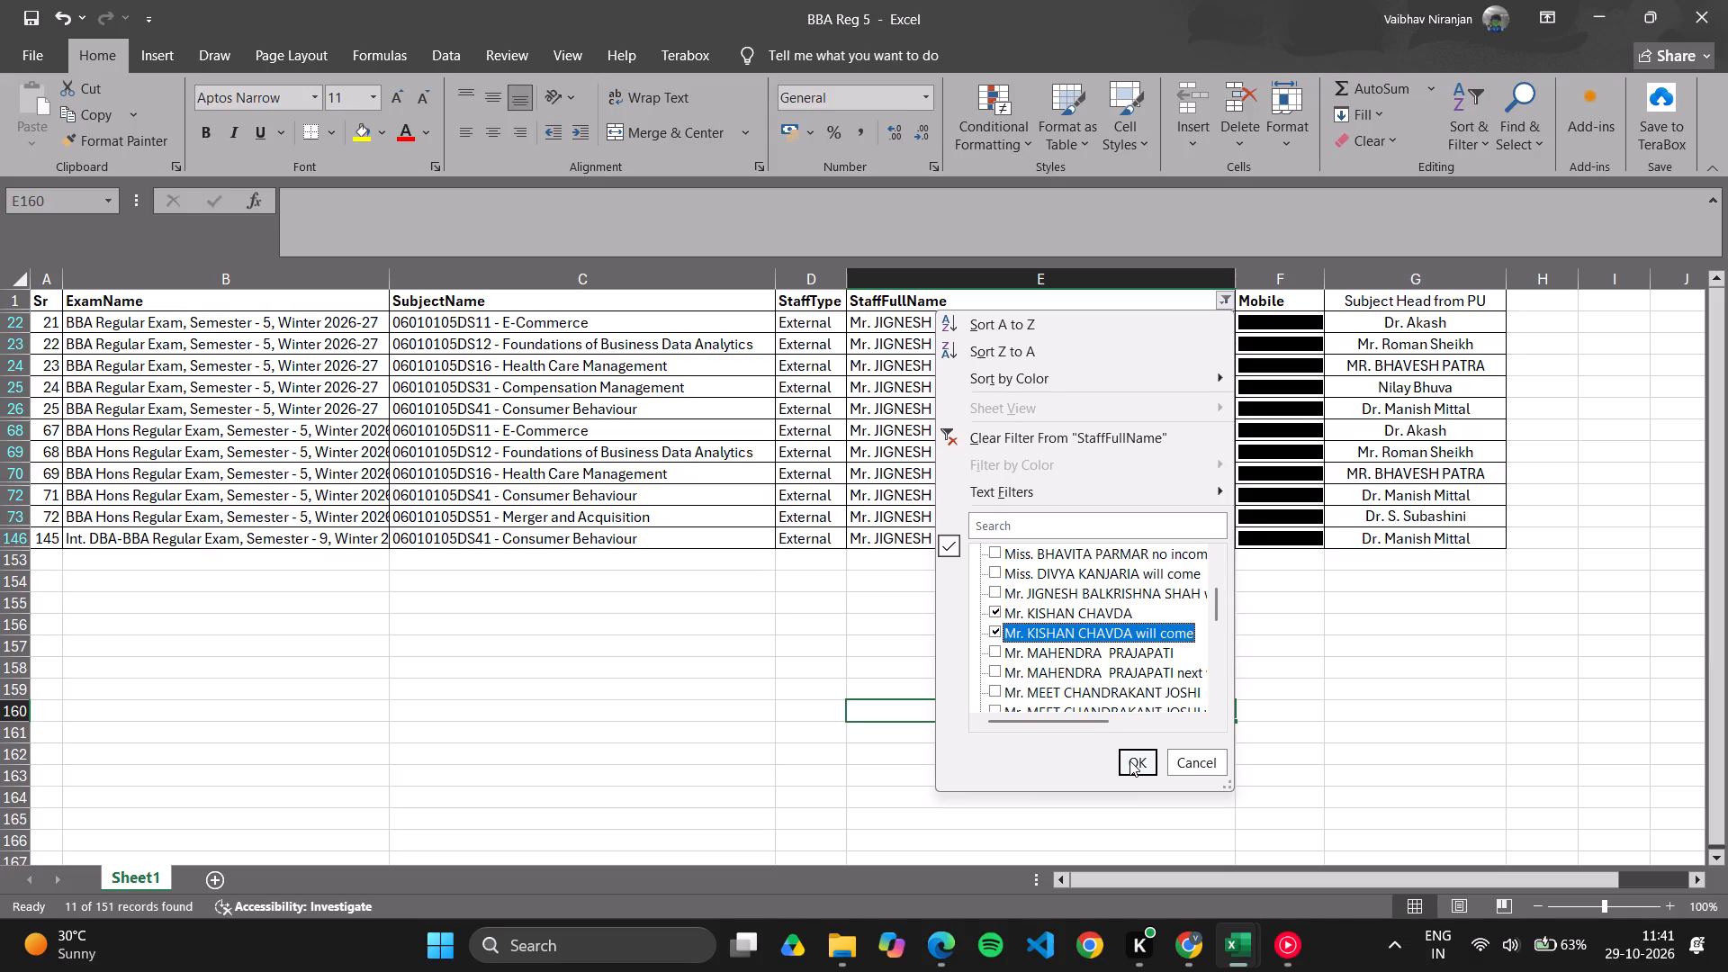
pyautogui.click(1129, 760)
pyautogui.click(1057, 323)
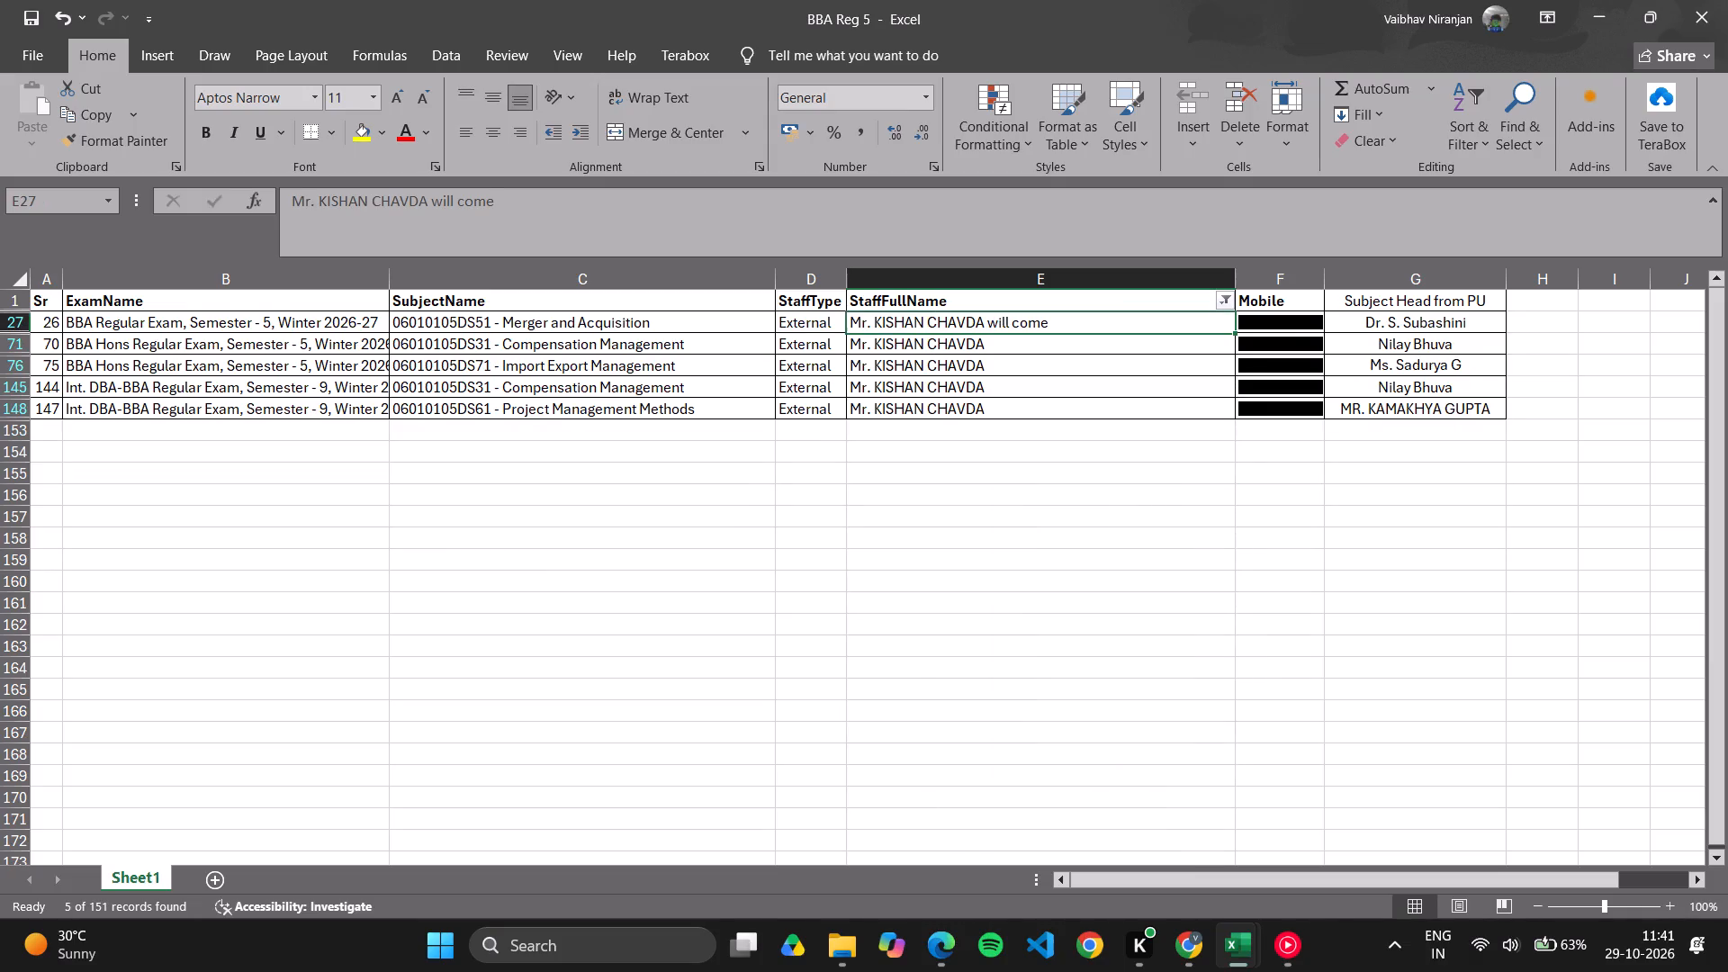
pyautogui.moveTo(1236, 329); pyautogui.dragTo(1203, 413)
pyautogui.click(1095, 593)
pyautogui.click(1228, 302)
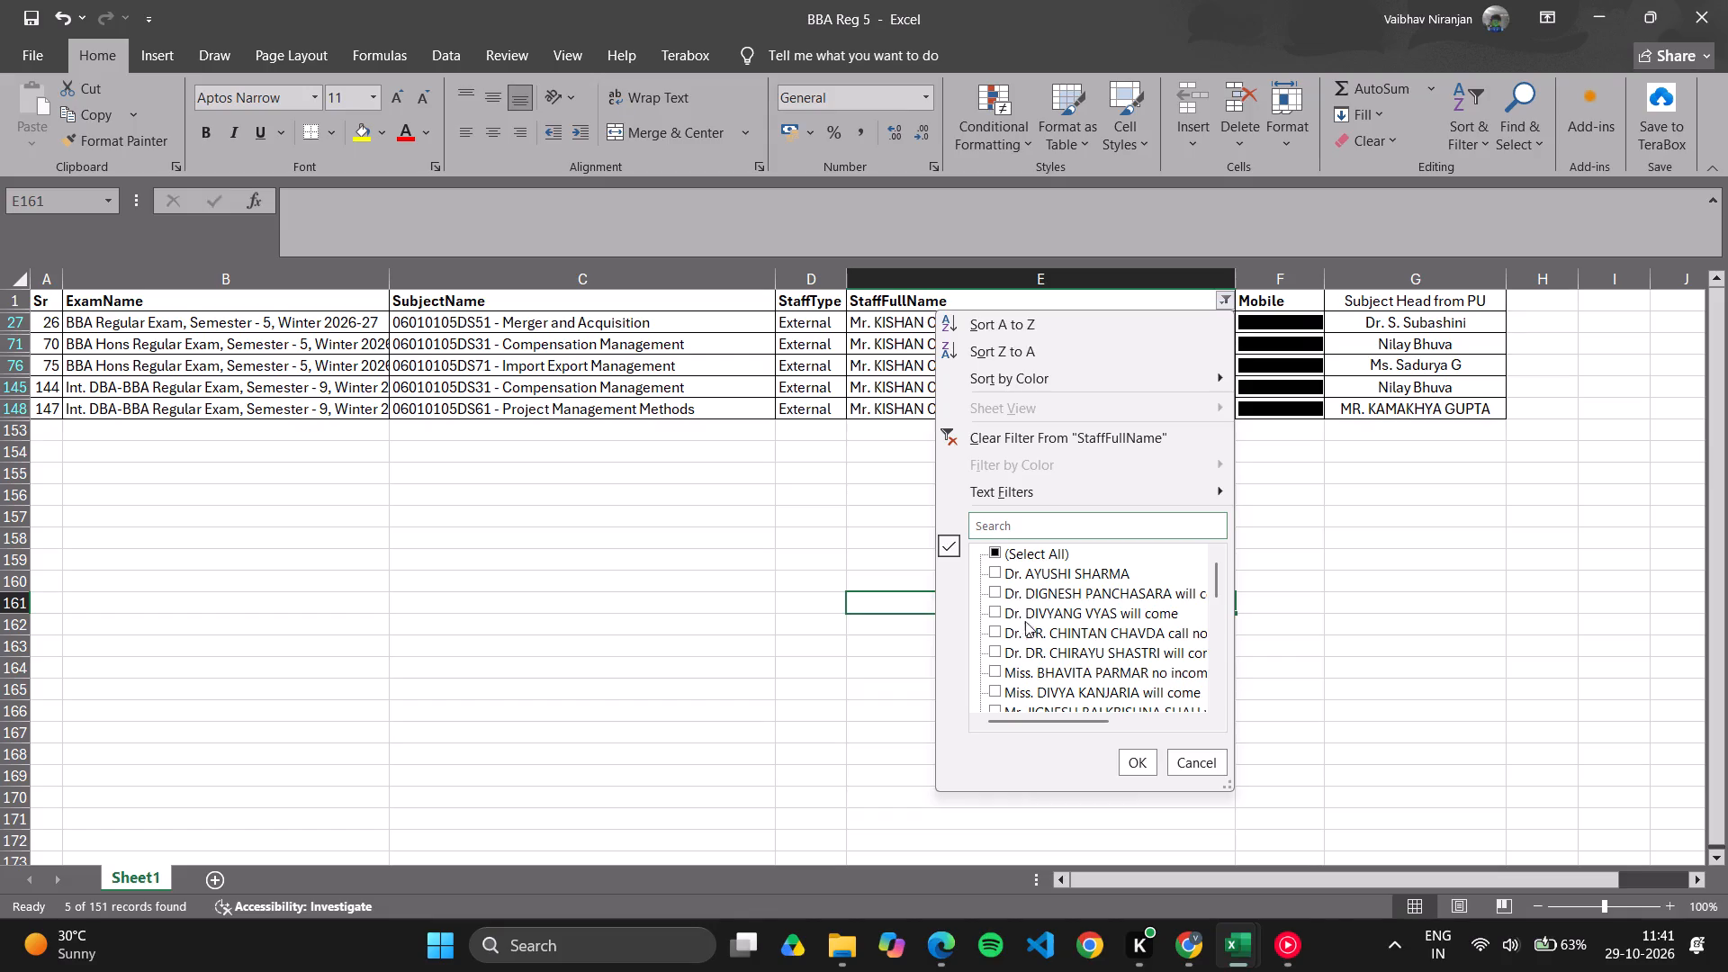
pyautogui.scroll(-2, 1003, 644)
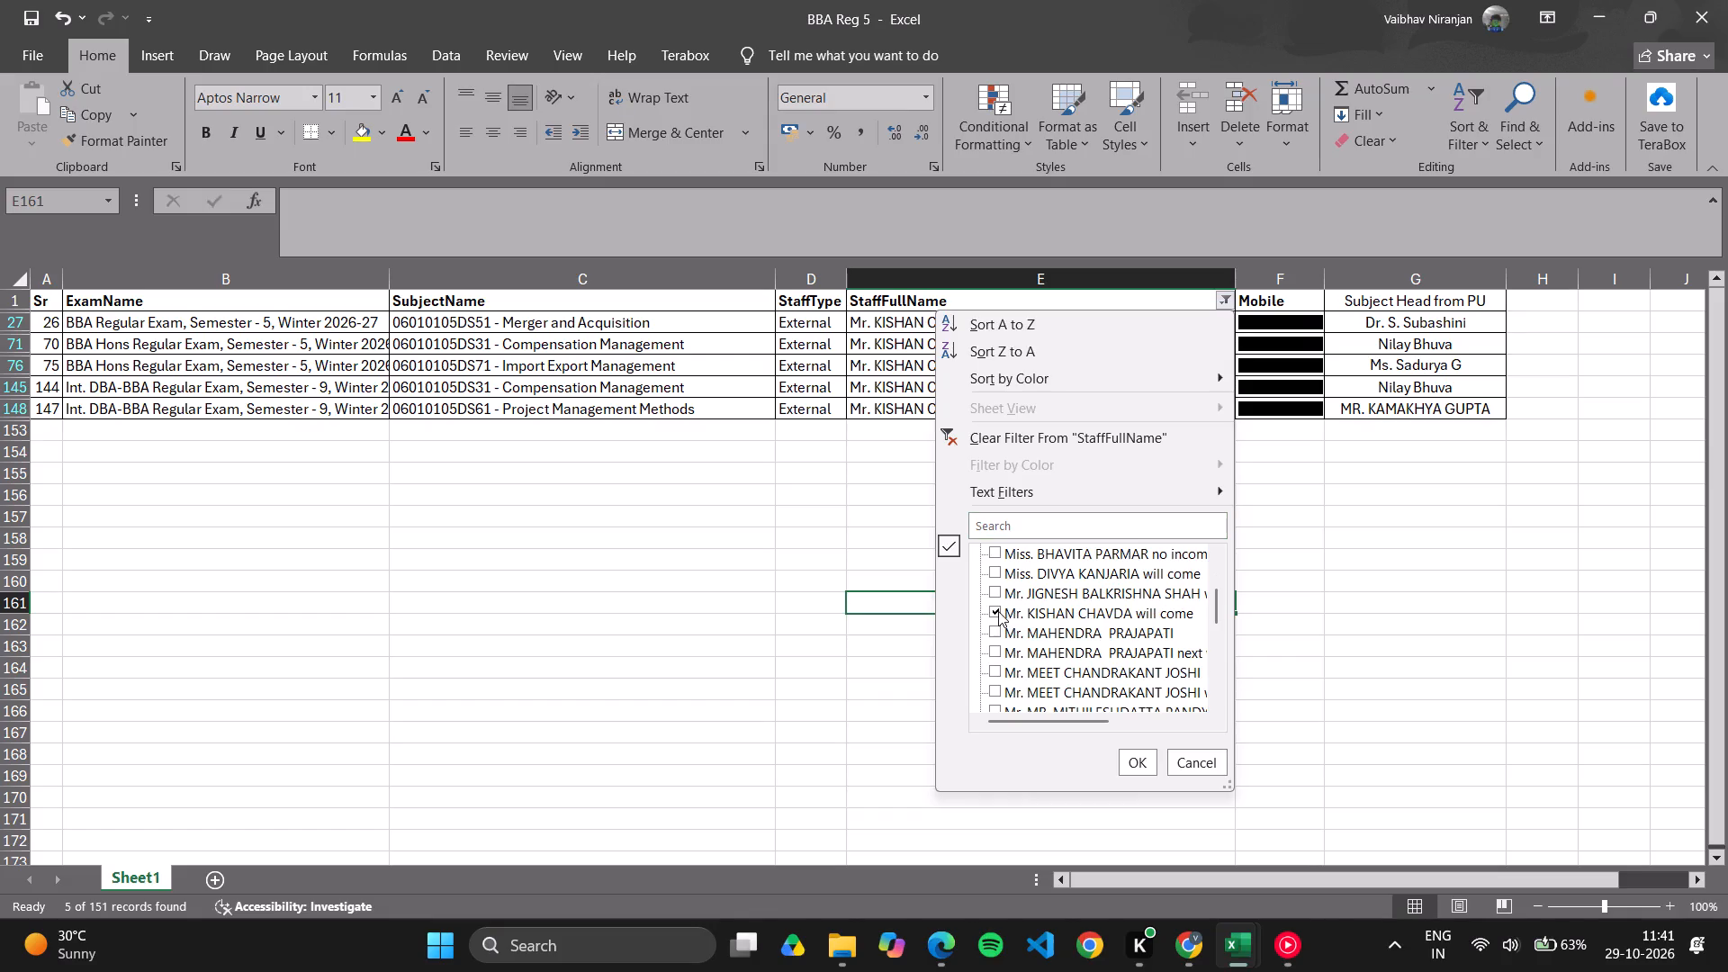
pyautogui.click(998, 611)
pyautogui.click(992, 631)
pyautogui.click(993, 650)
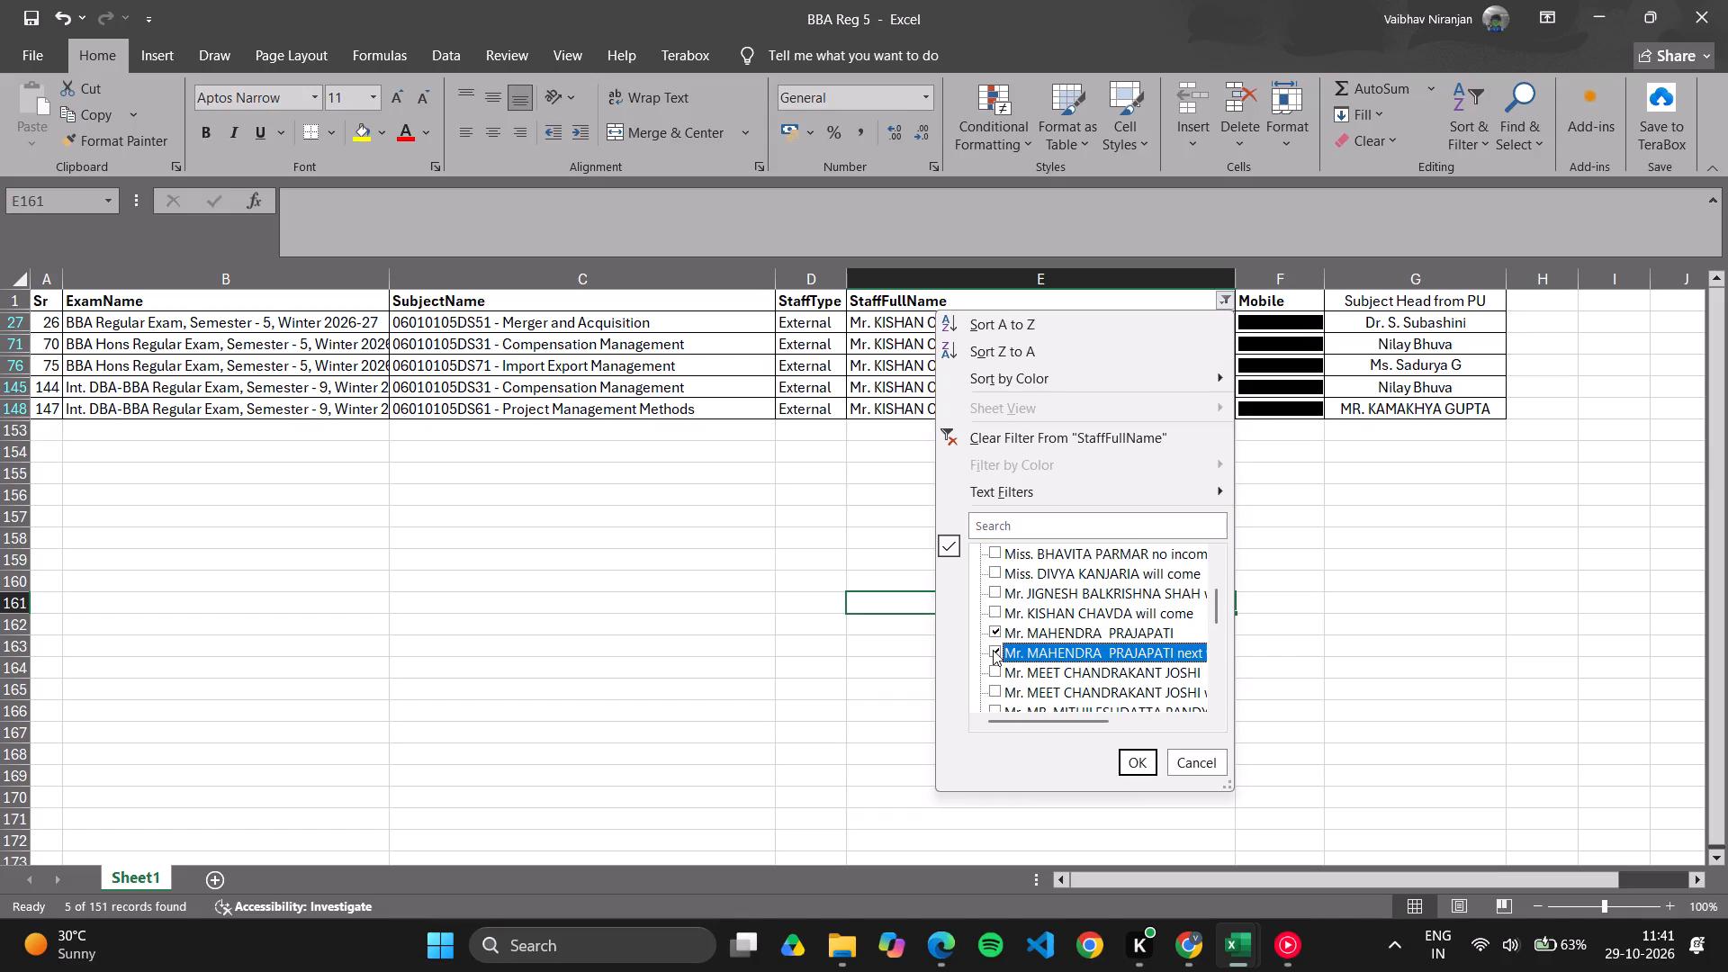
pyautogui.click(1131, 749)
pyautogui.click(1129, 331)
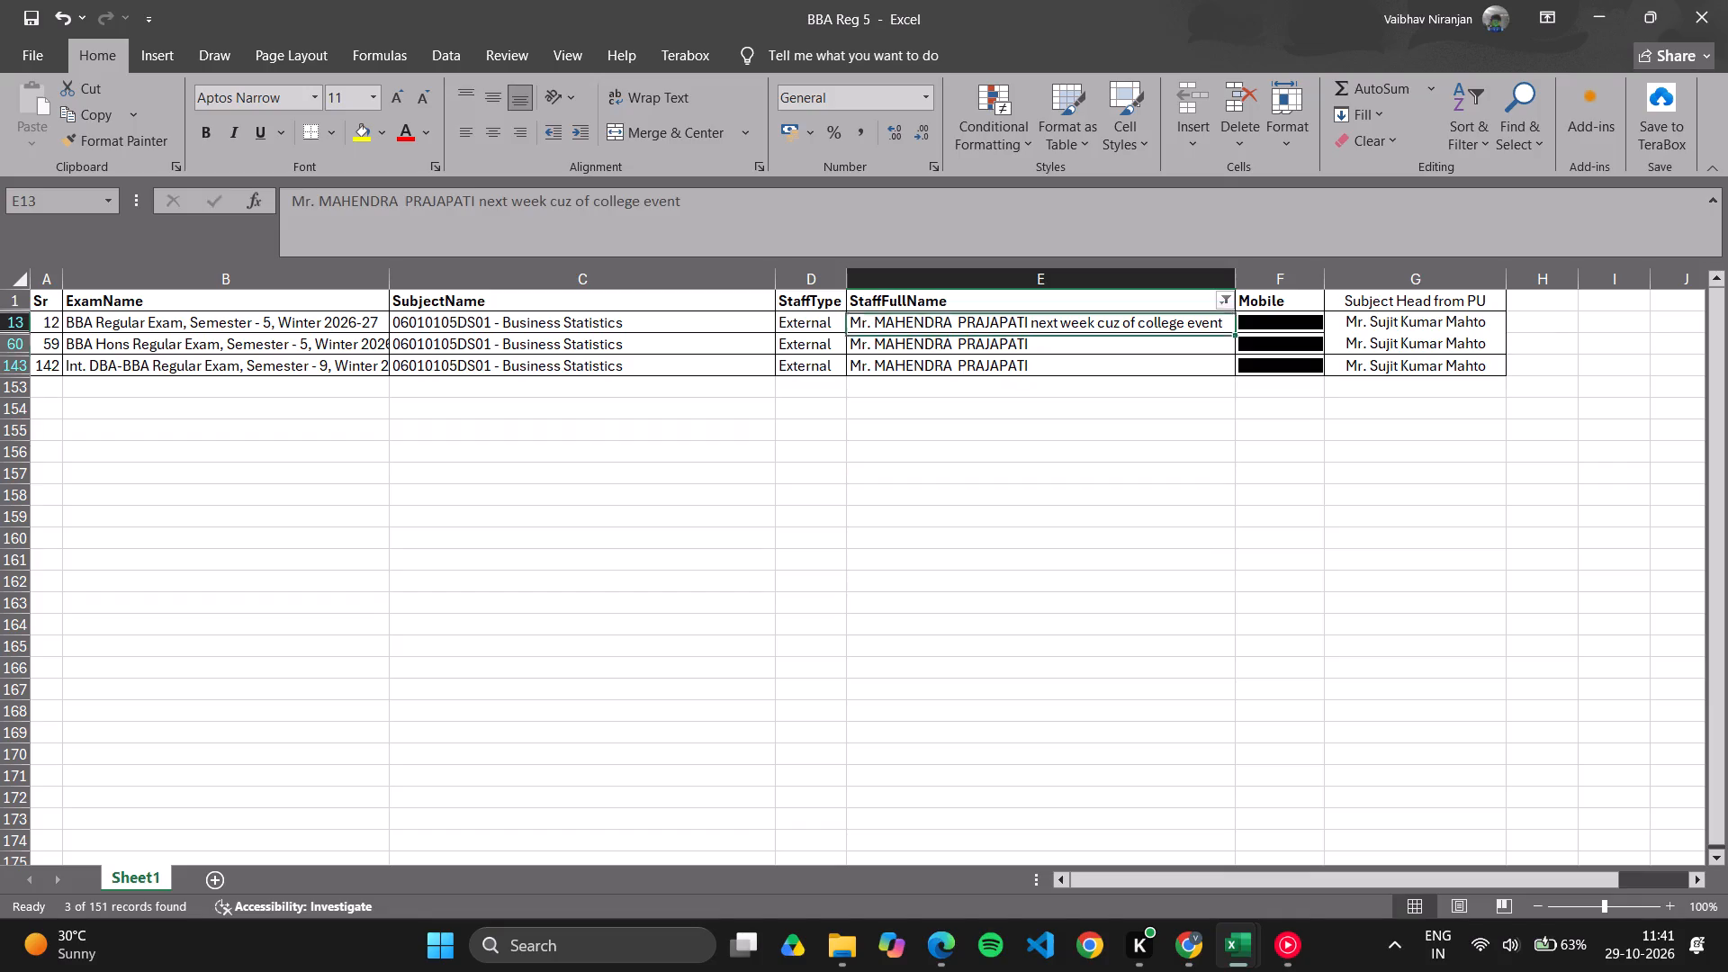
pyautogui.moveTo(1233, 328); pyautogui.dragTo(1224, 364)
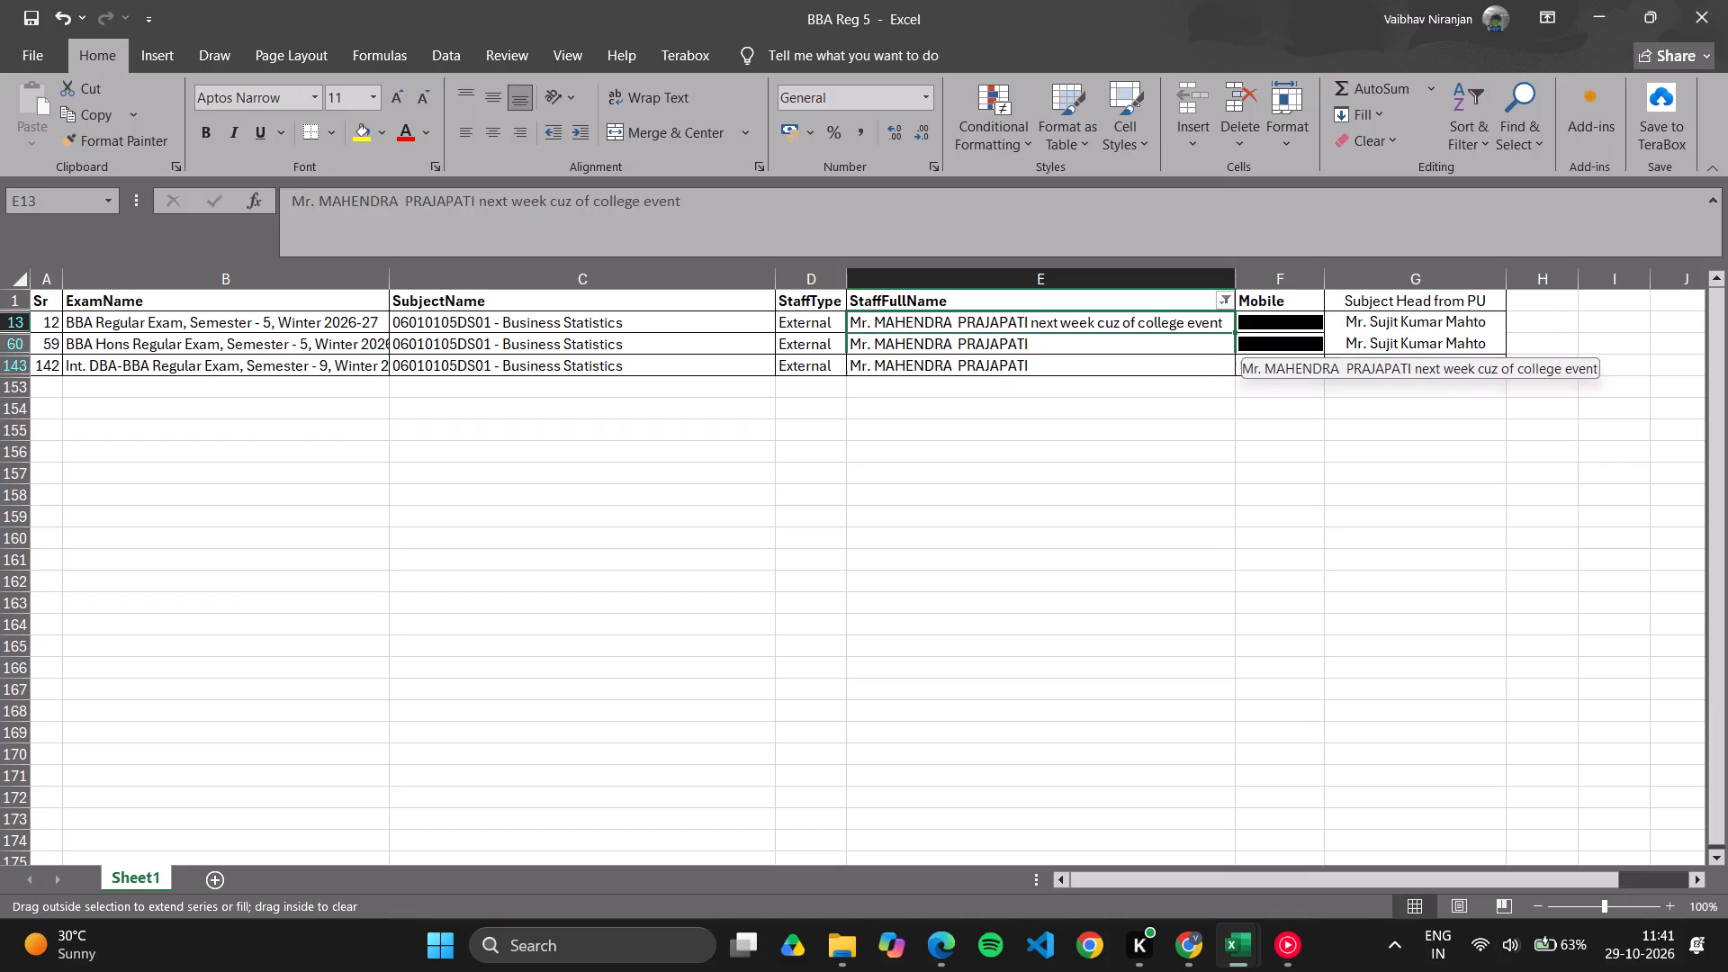
pyautogui.moveTo(1224, 364); pyautogui.dragTo(1221, 372)
pyautogui.click(1132, 548)
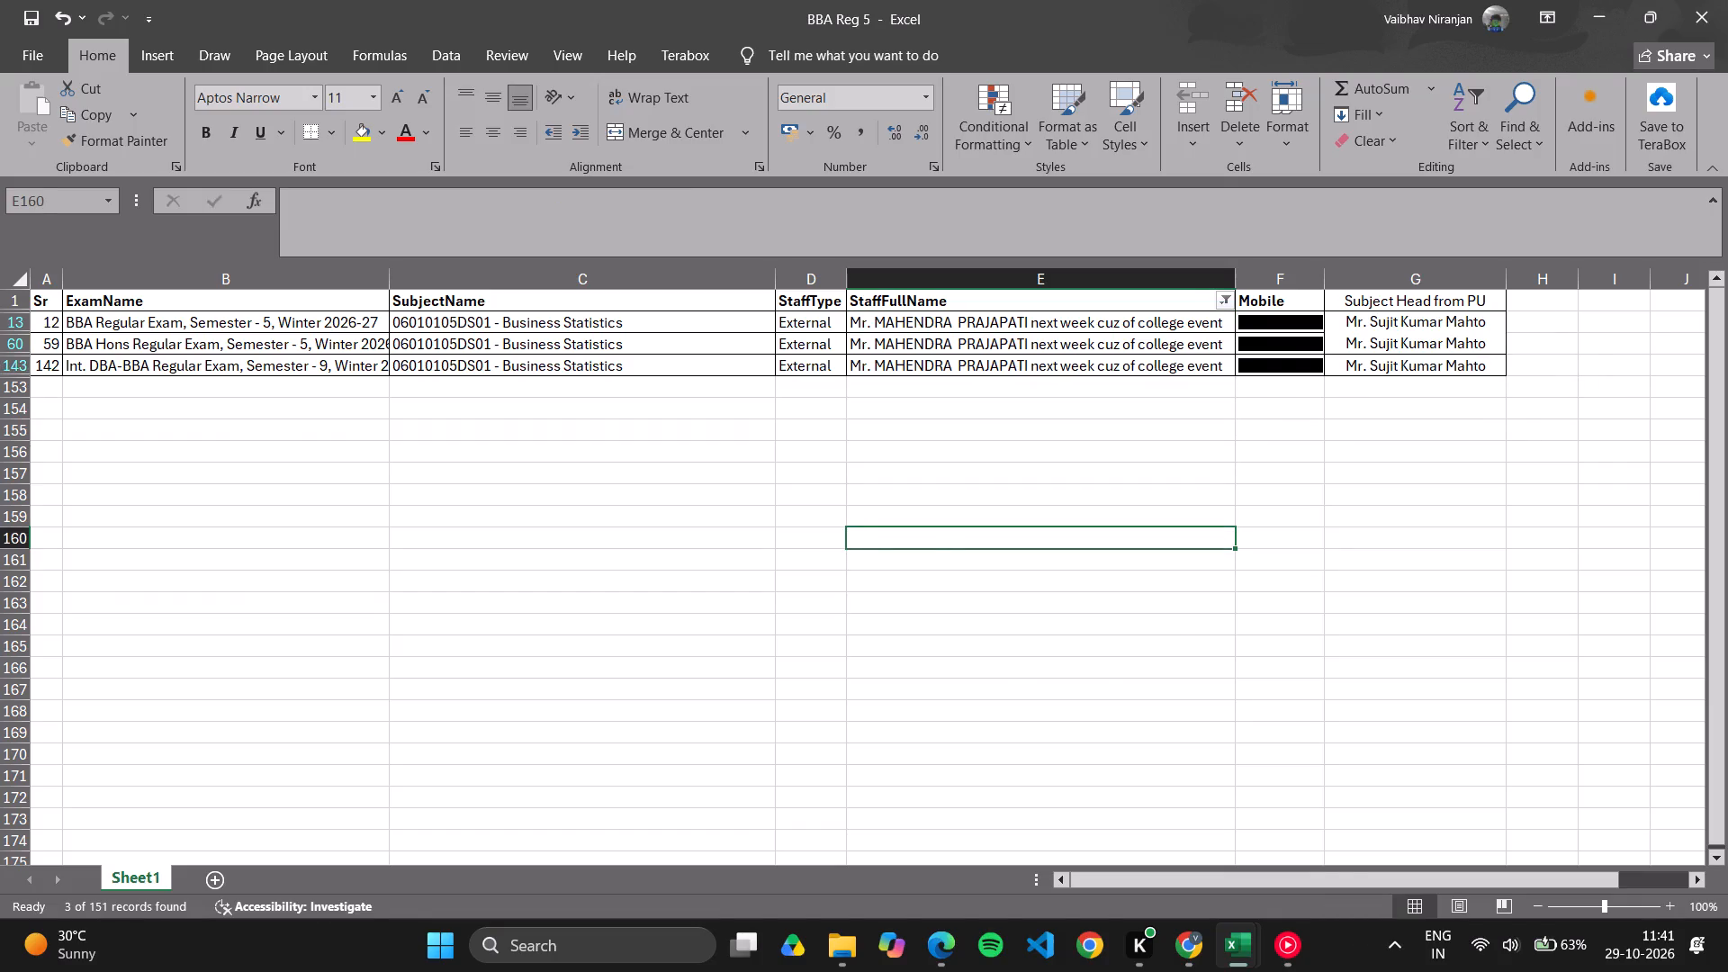
# Filter StaffFullName to Mr. Joshi's two entries and fill the "will come" version from E17 down to E142.
pyautogui.click(1226, 298)
pyautogui.scroll(-2, 1012, 617)
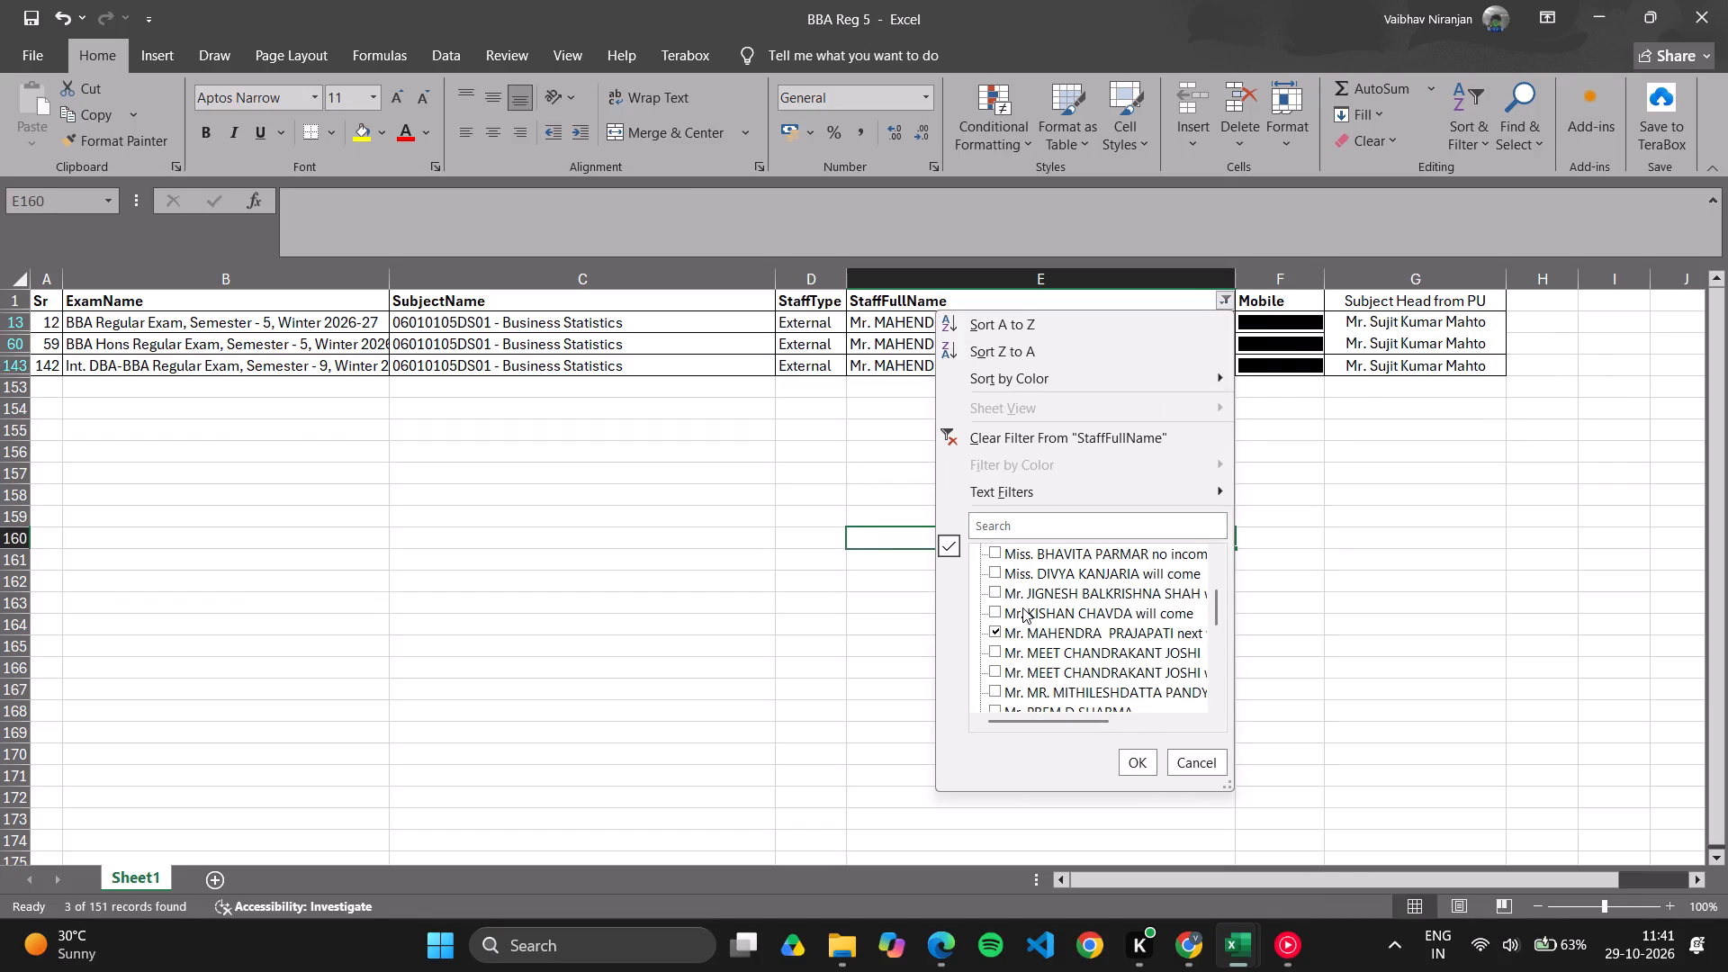
pyautogui.scroll(-1, 1022, 607)
pyautogui.click(994, 570)
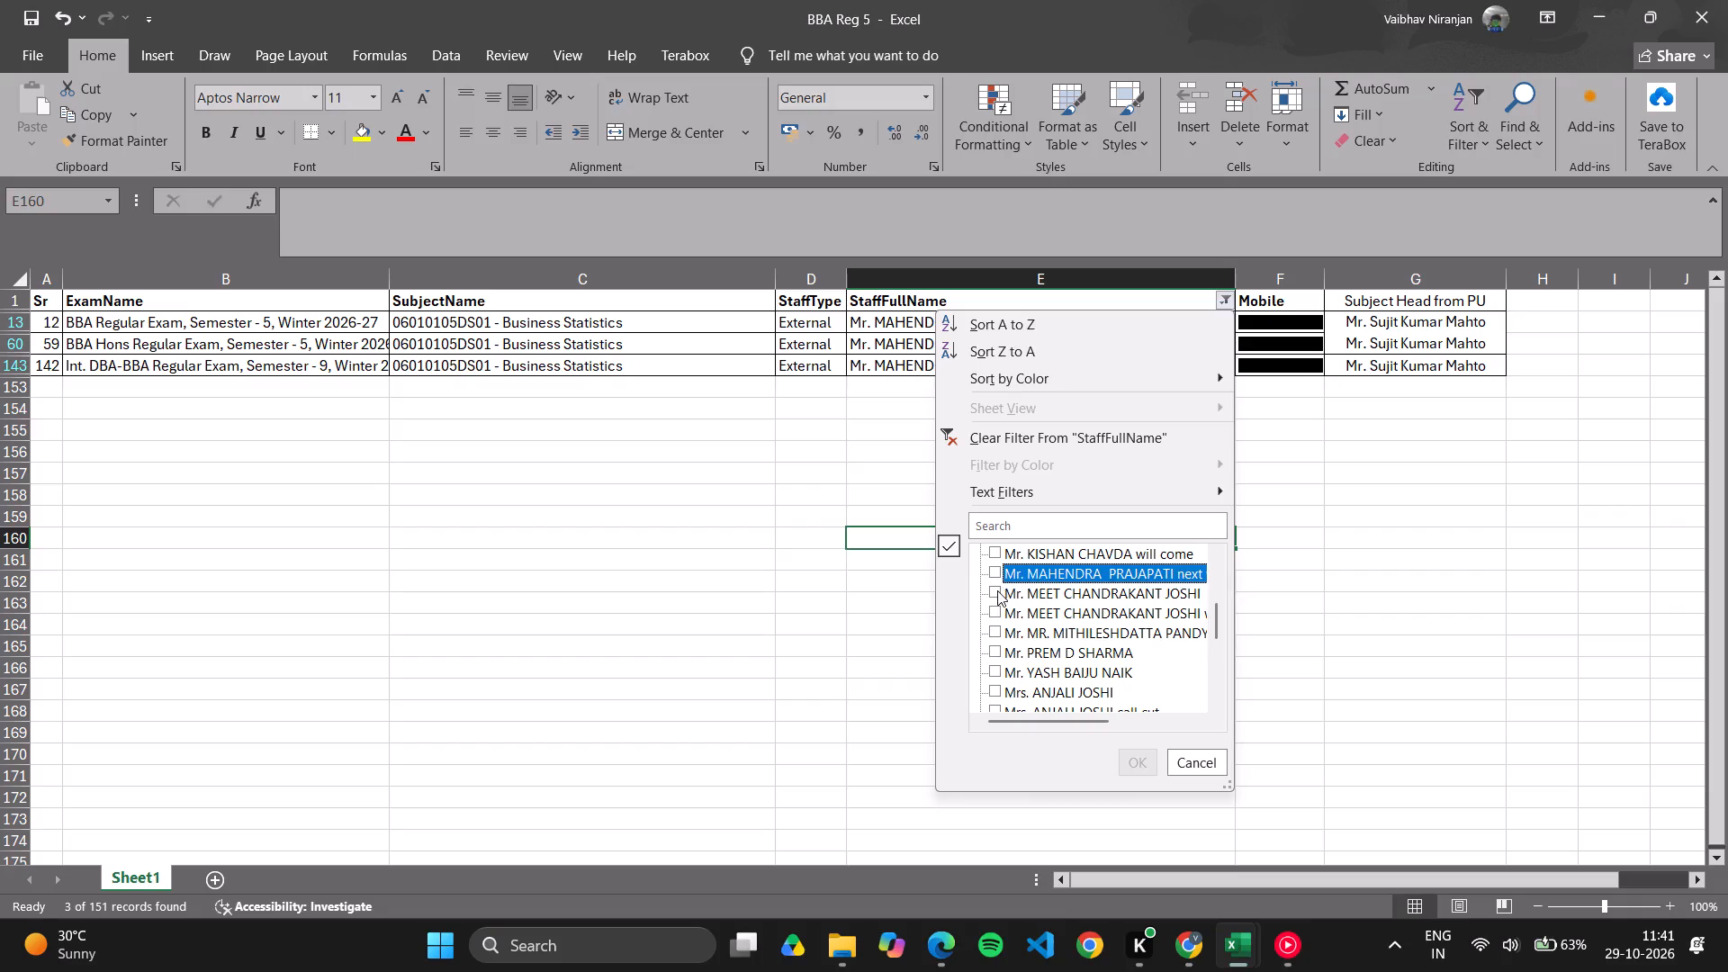
pyautogui.click(997, 590)
pyautogui.click(999, 611)
pyautogui.click(1137, 762)
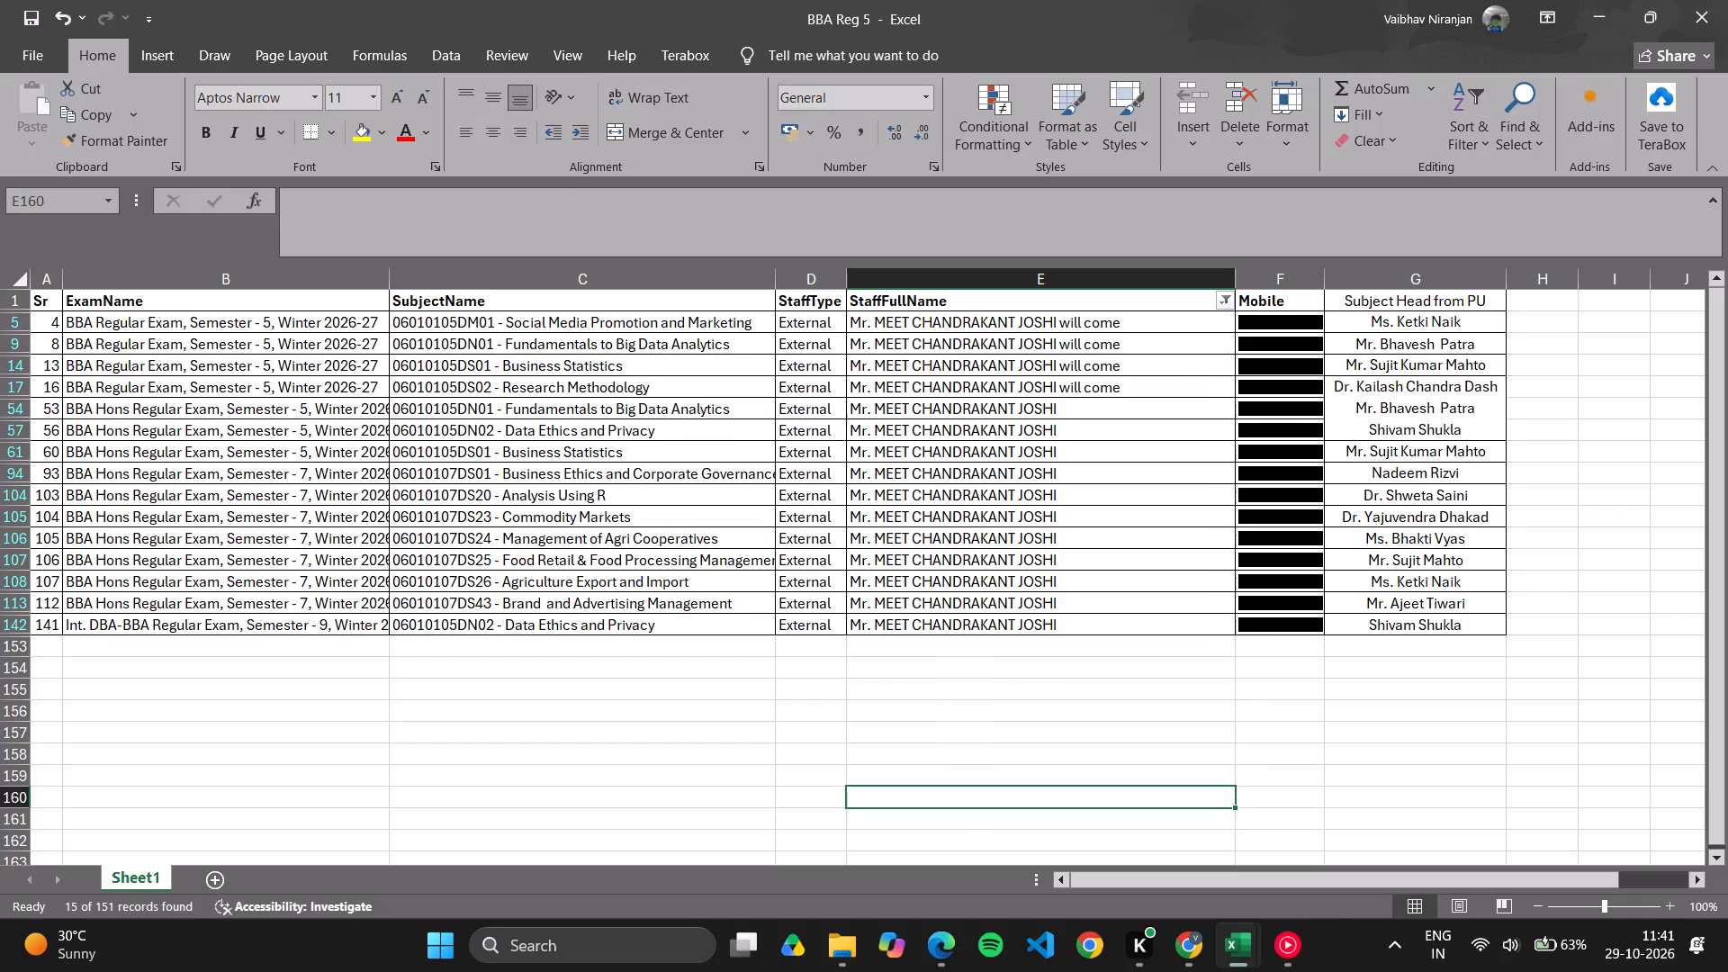
pyautogui.click(1123, 393)
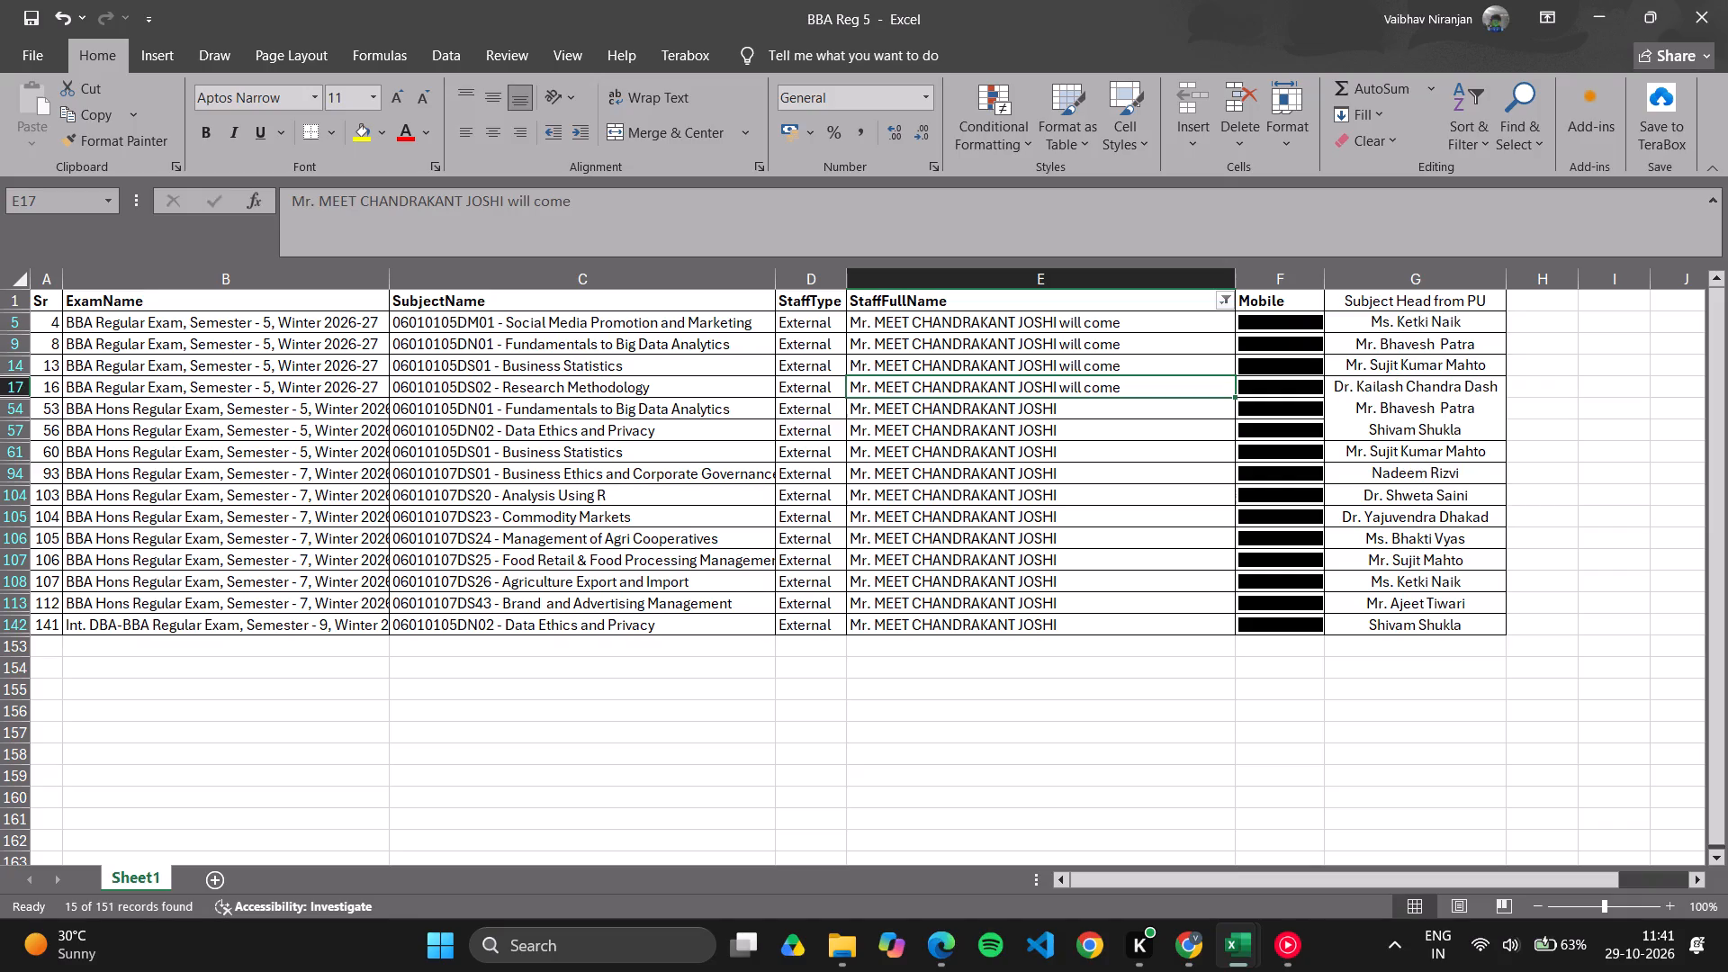
pyautogui.moveTo(1237, 396); pyautogui.dragTo(1196, 630)
pyautogui.click(1175, 786)
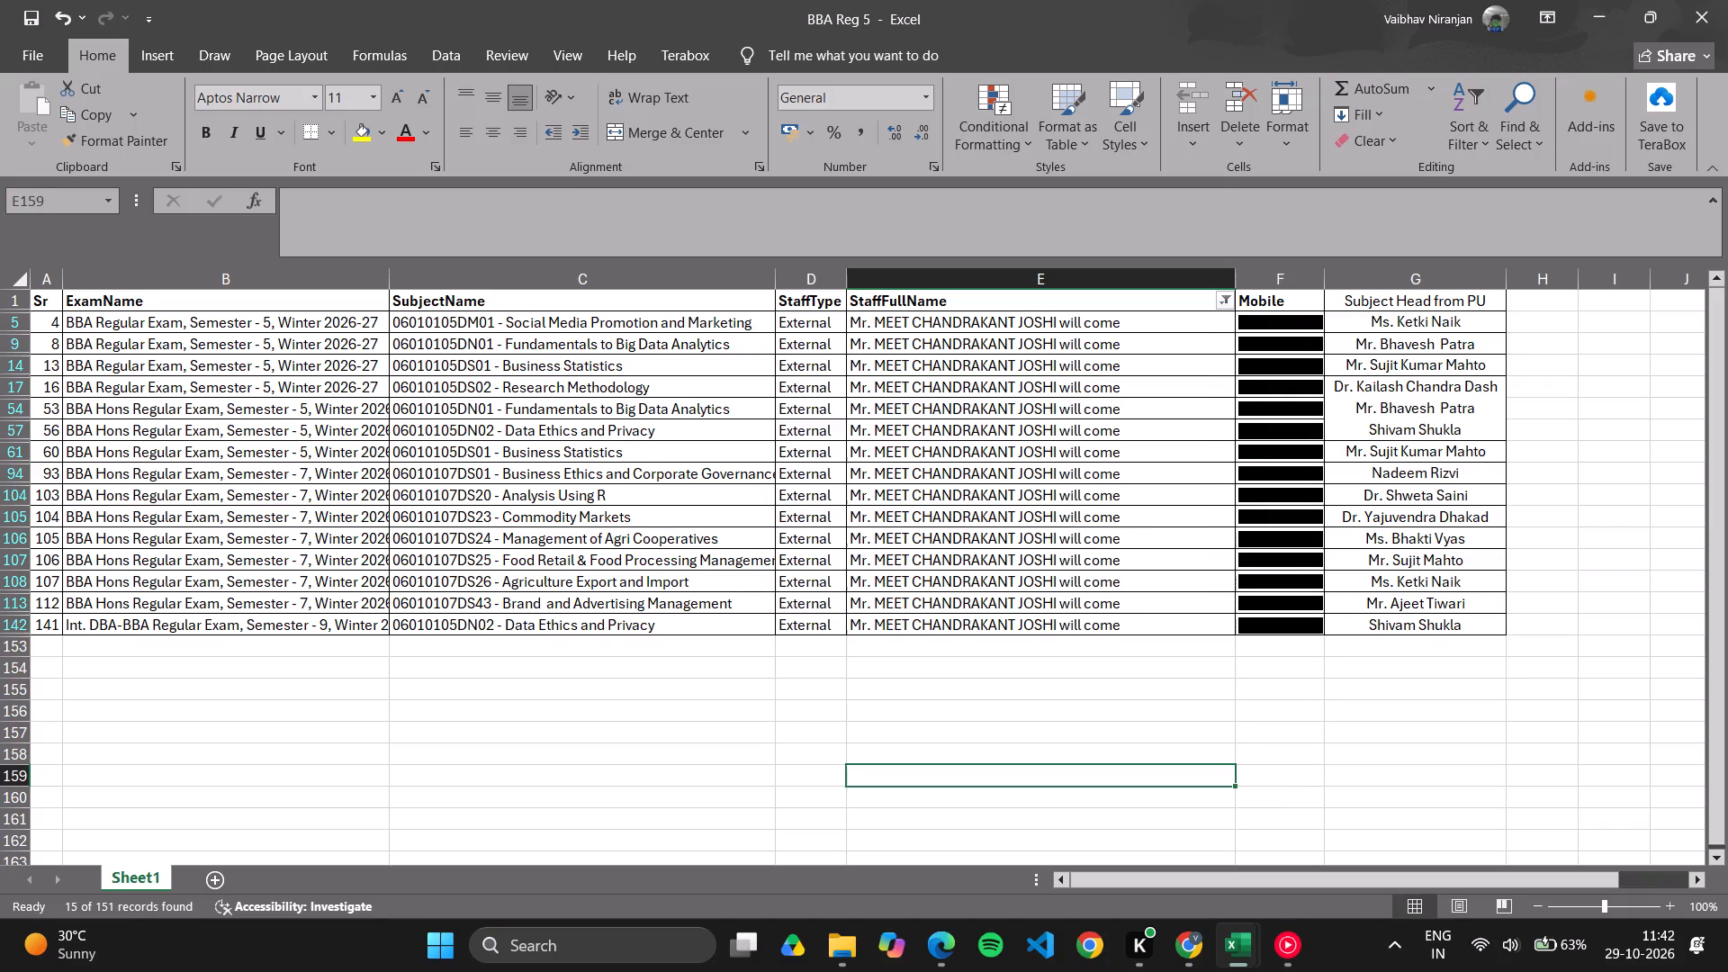
pyautogui.click(1220, 299)
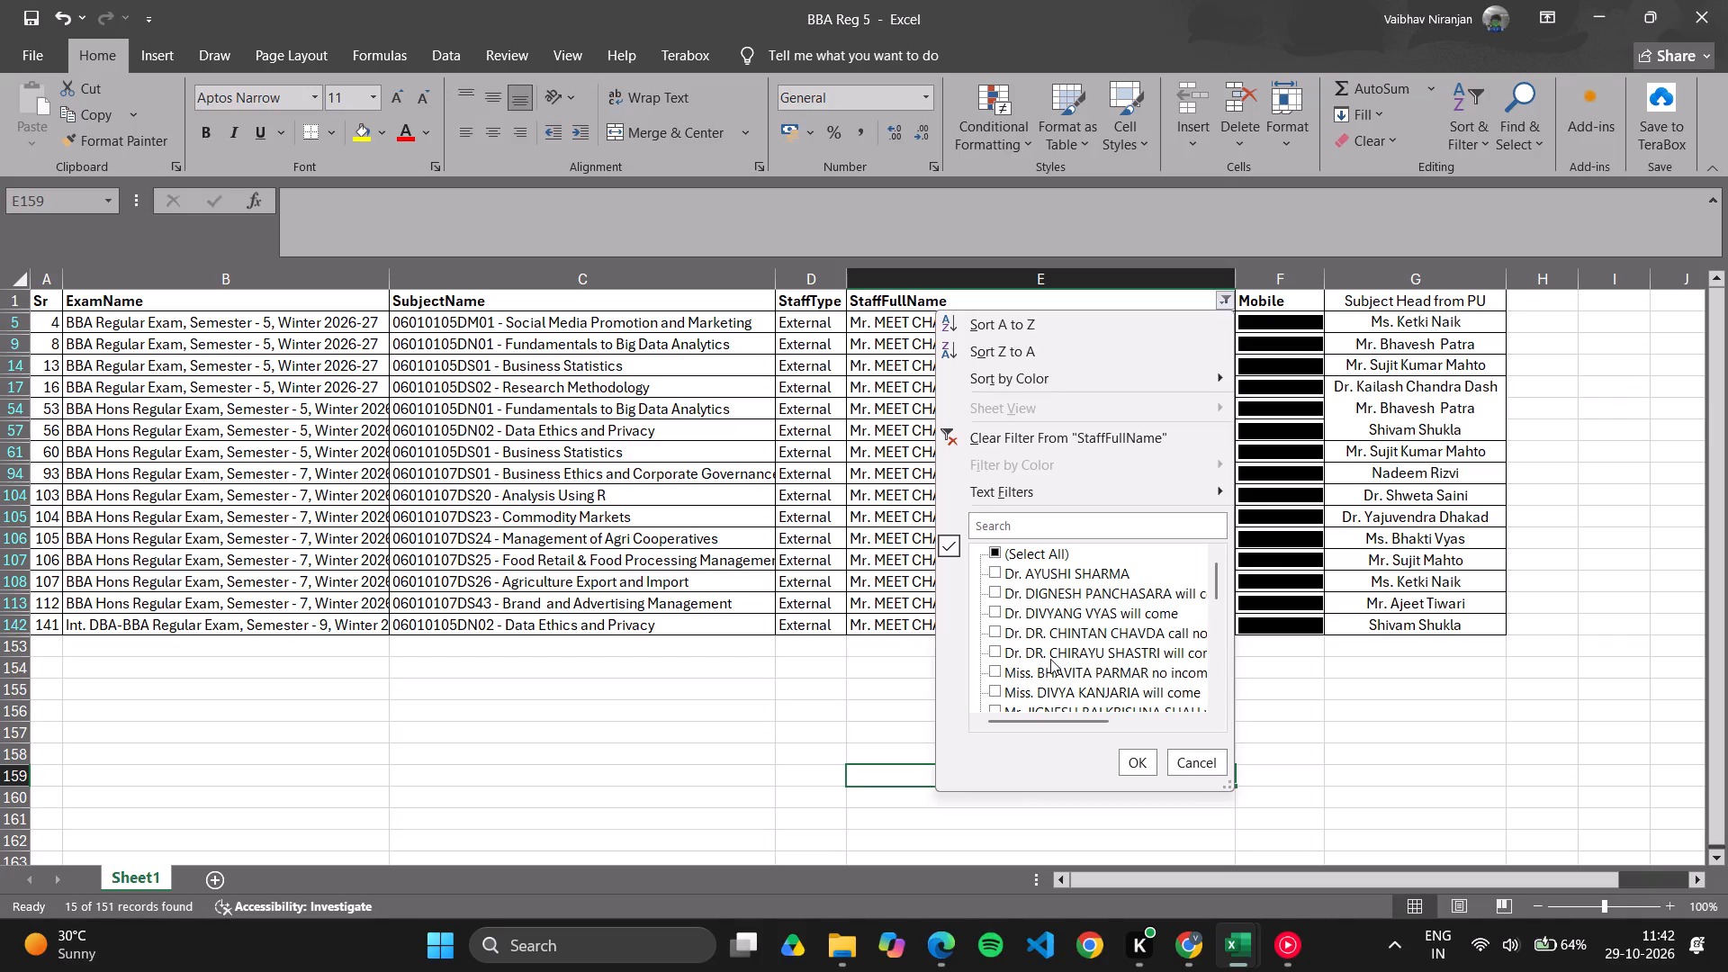
pyautogui.click(995, 592)
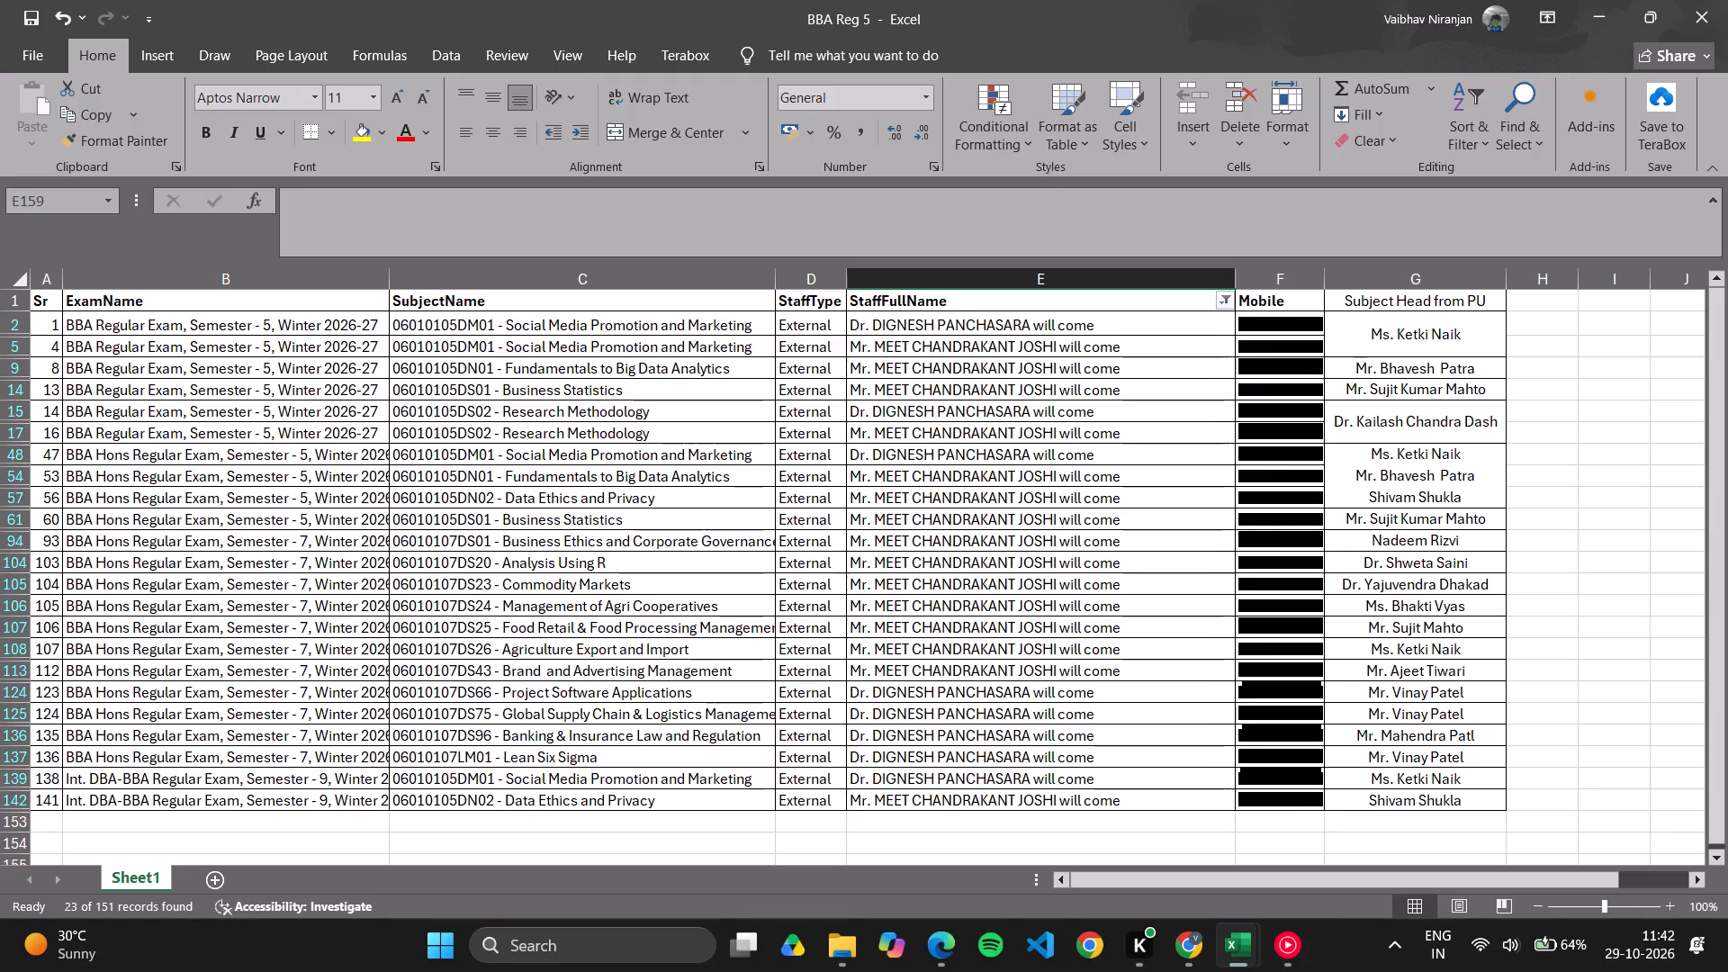
# Filter StaffFullName to Mrs. Joshi's two entries only and fill the "call cut" version from E47 down to E88.
pyautogui.click(1225, 290)
pyautogui.click(1225, 297)
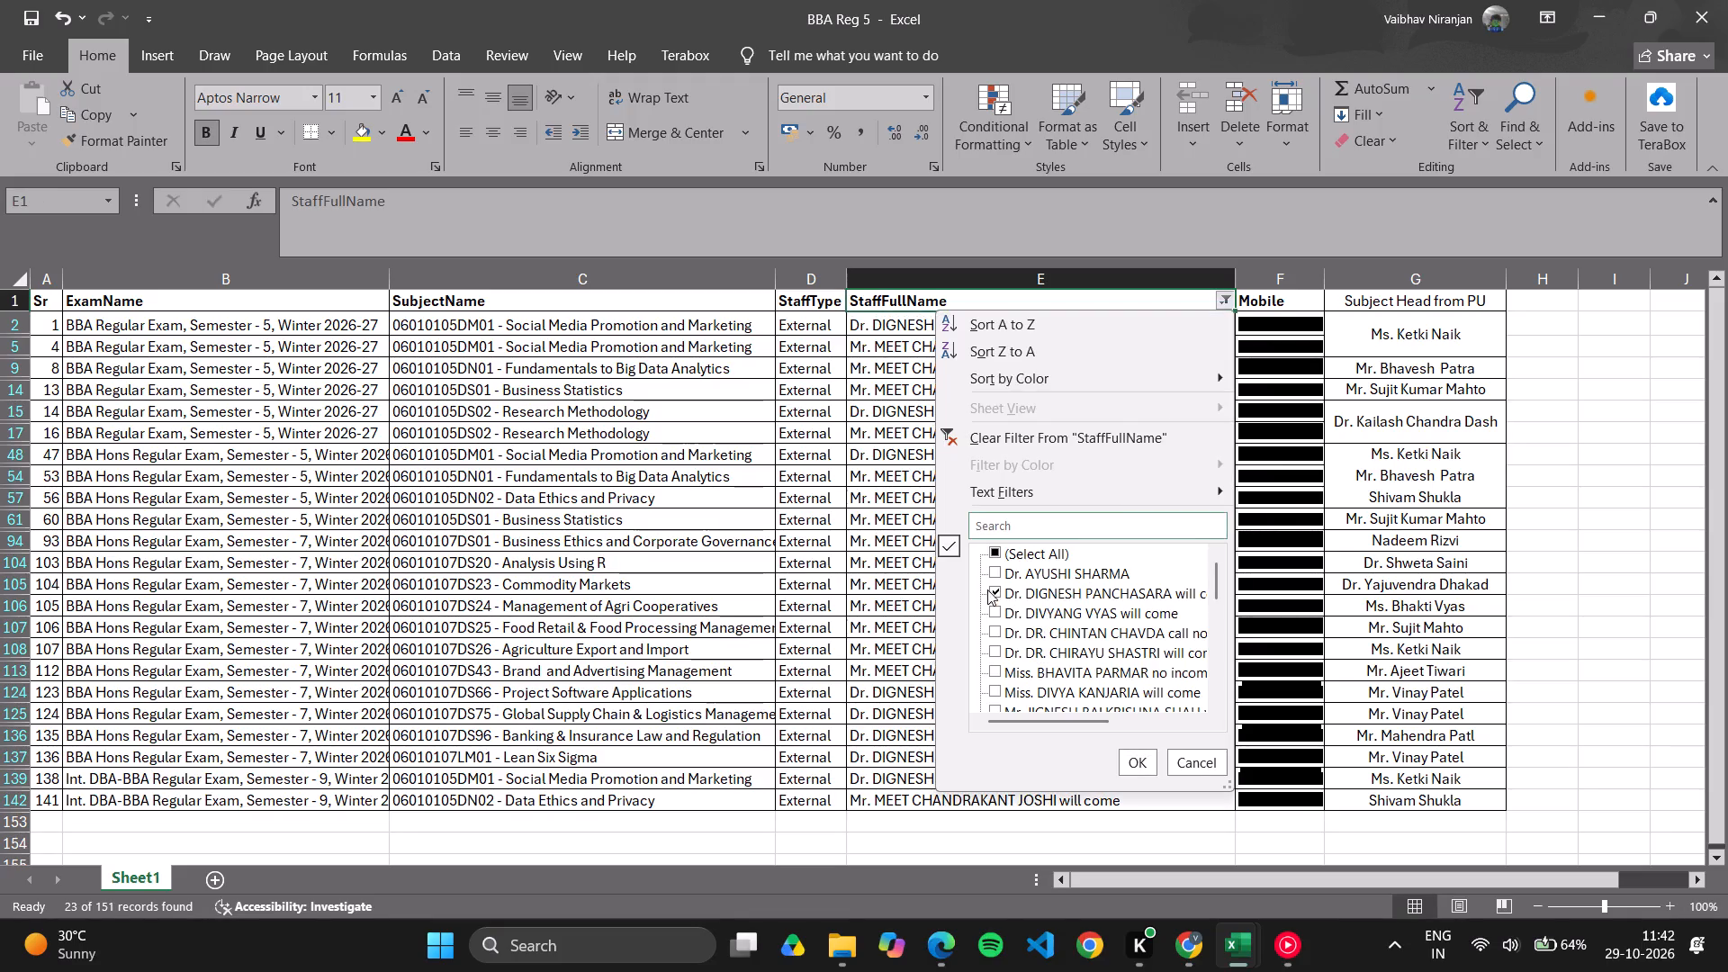
pyautogui.click(995, 586)
pyautogui.scroll(-2, 1006, 627)
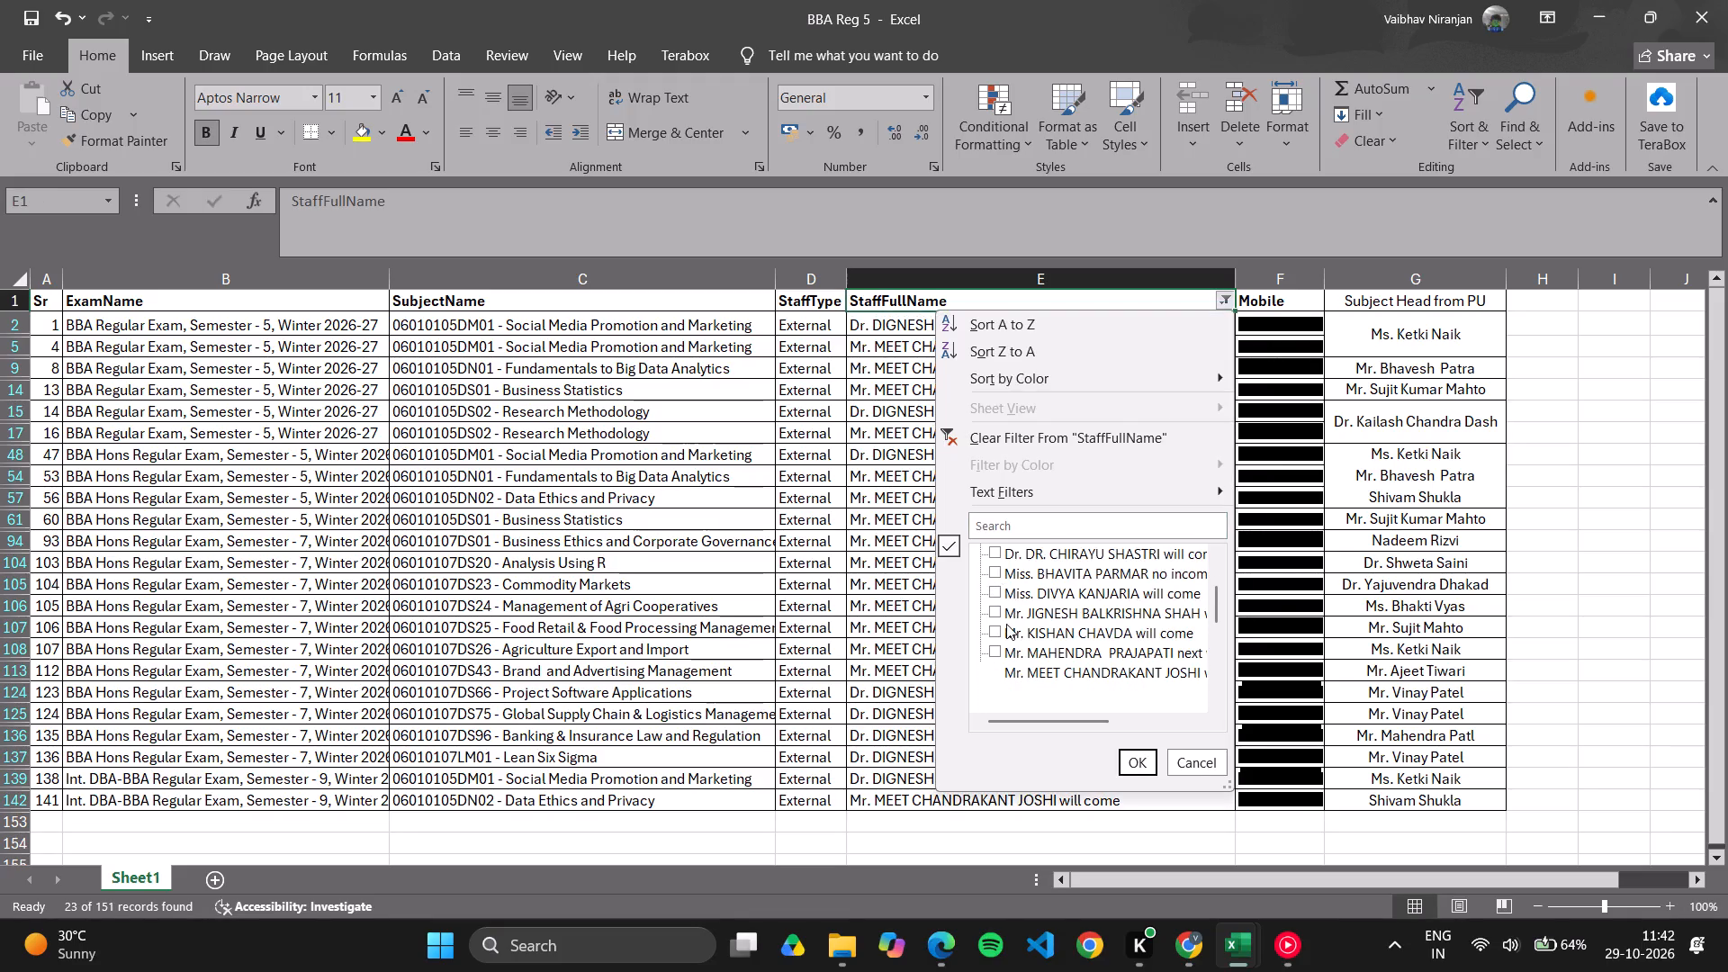
pyautogui.scroll(-1, 1006, 624)
pyautogui.click(991, 607)
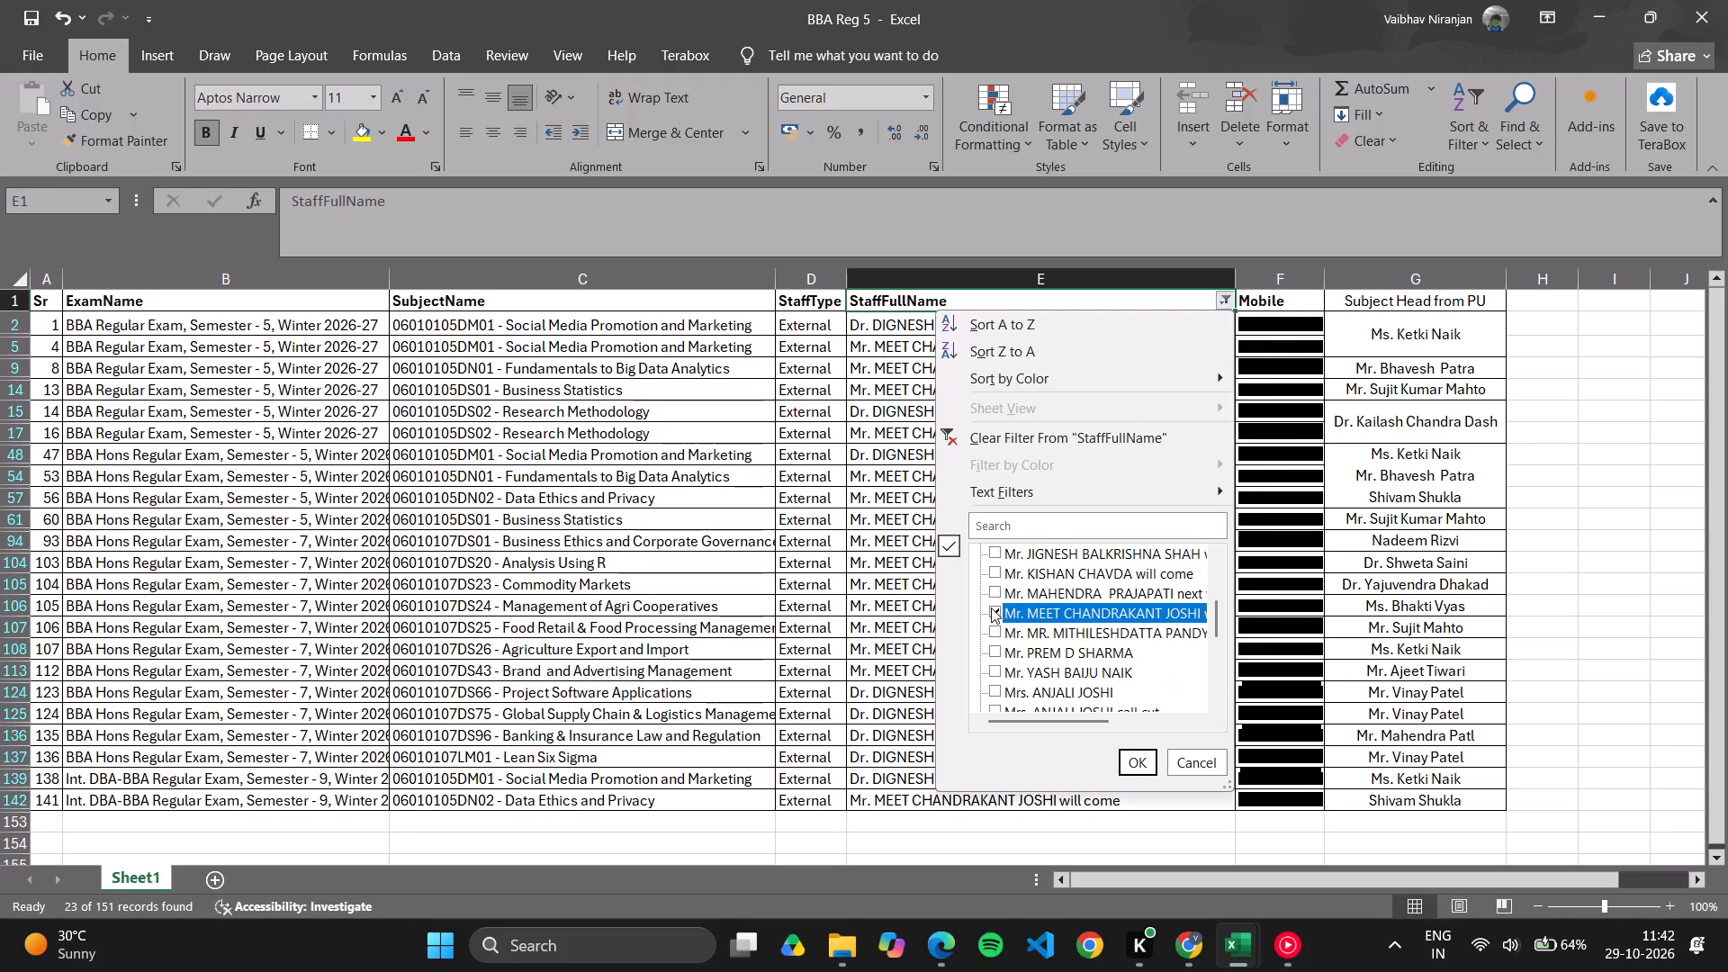
pyautogui.scroll(-1, 1003, 640)
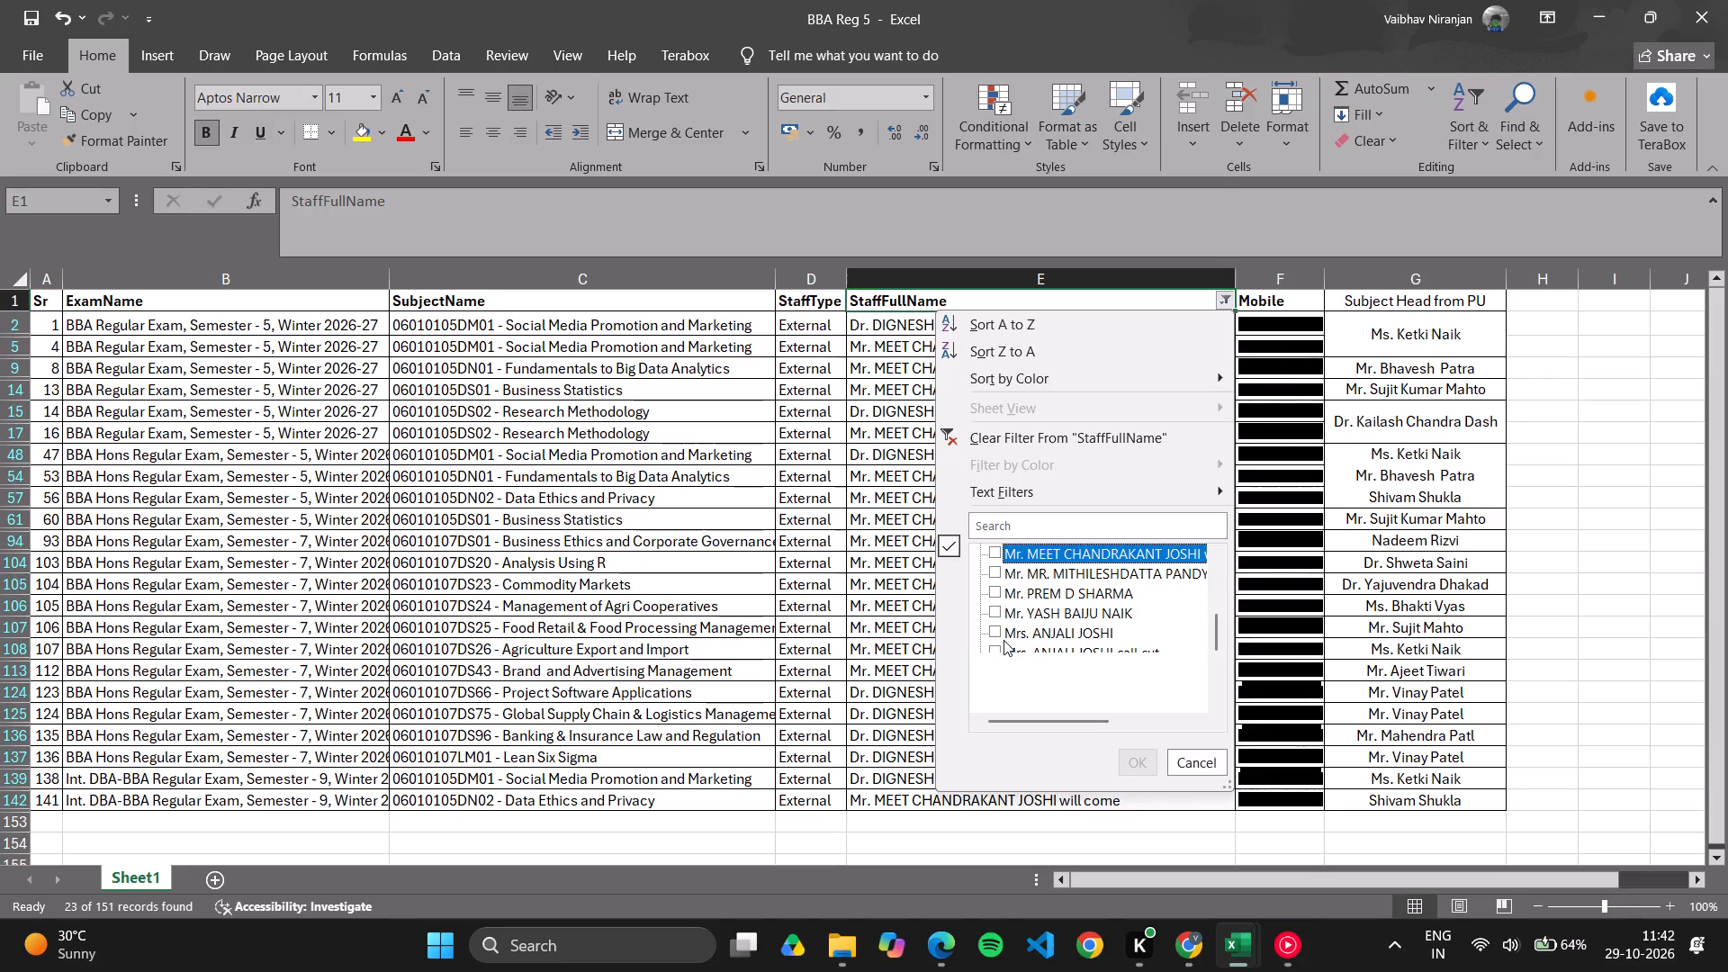
pyautogui.click(999, 648)
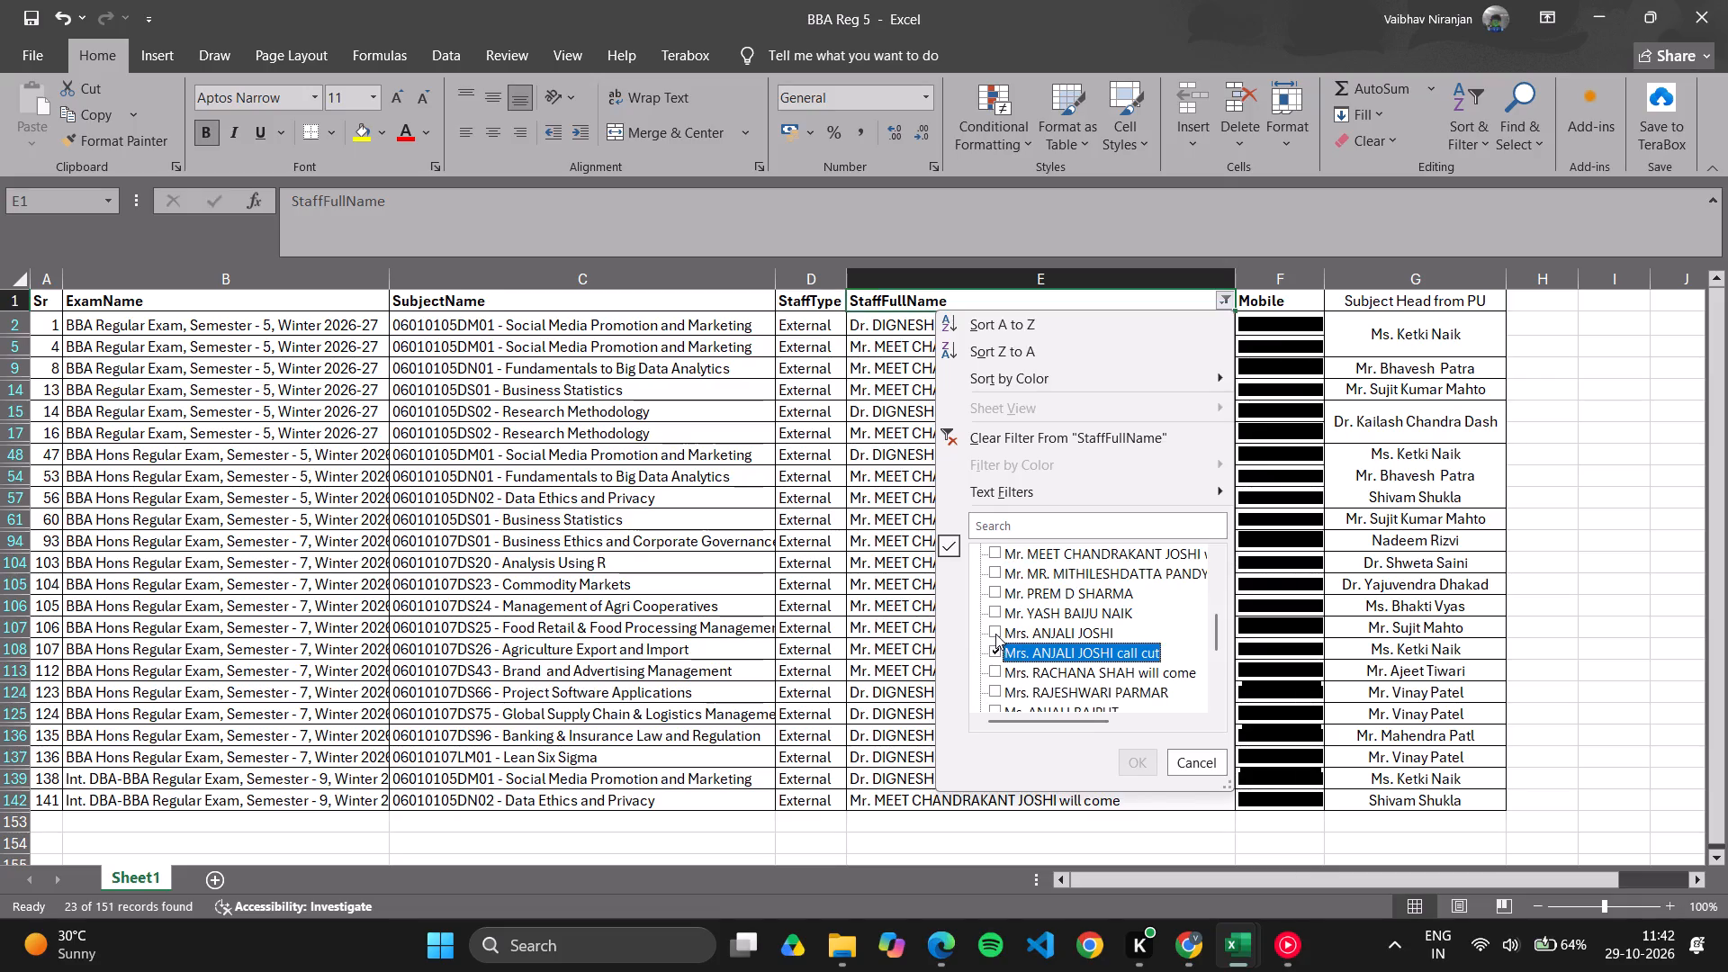
pyautogui.click(995, 634)
pyautogui.click(1137, 759)
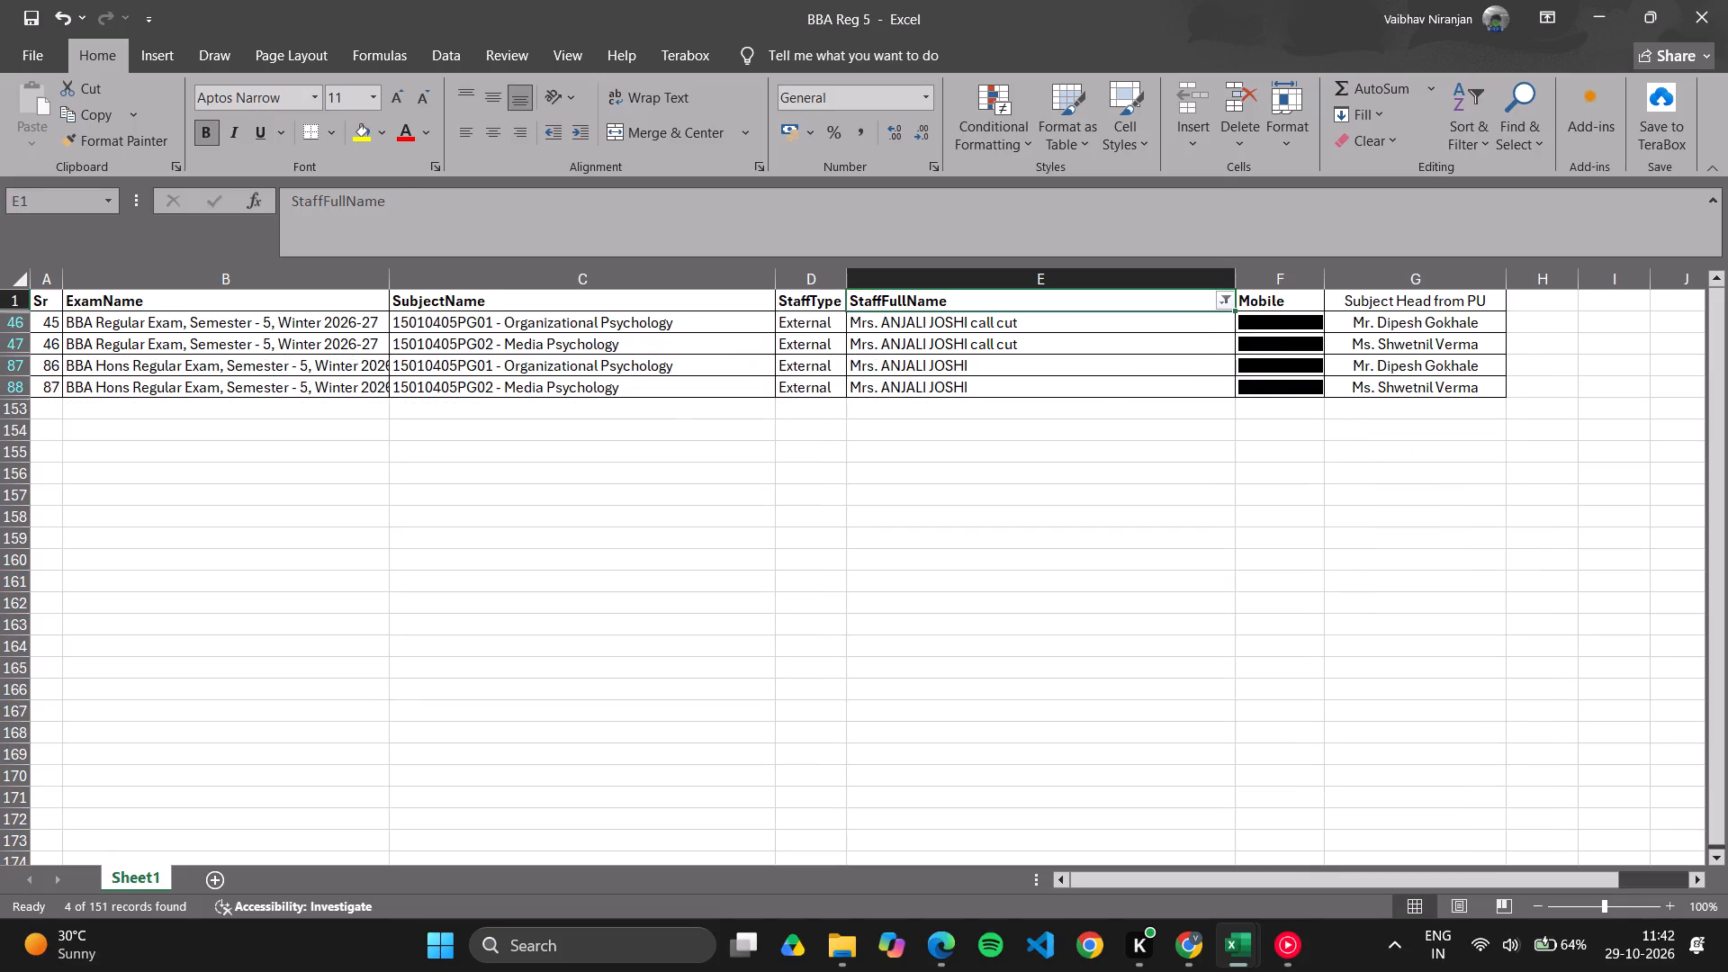
pyautogui.click(1099, 355)
pyautogui.click(1116, 346)
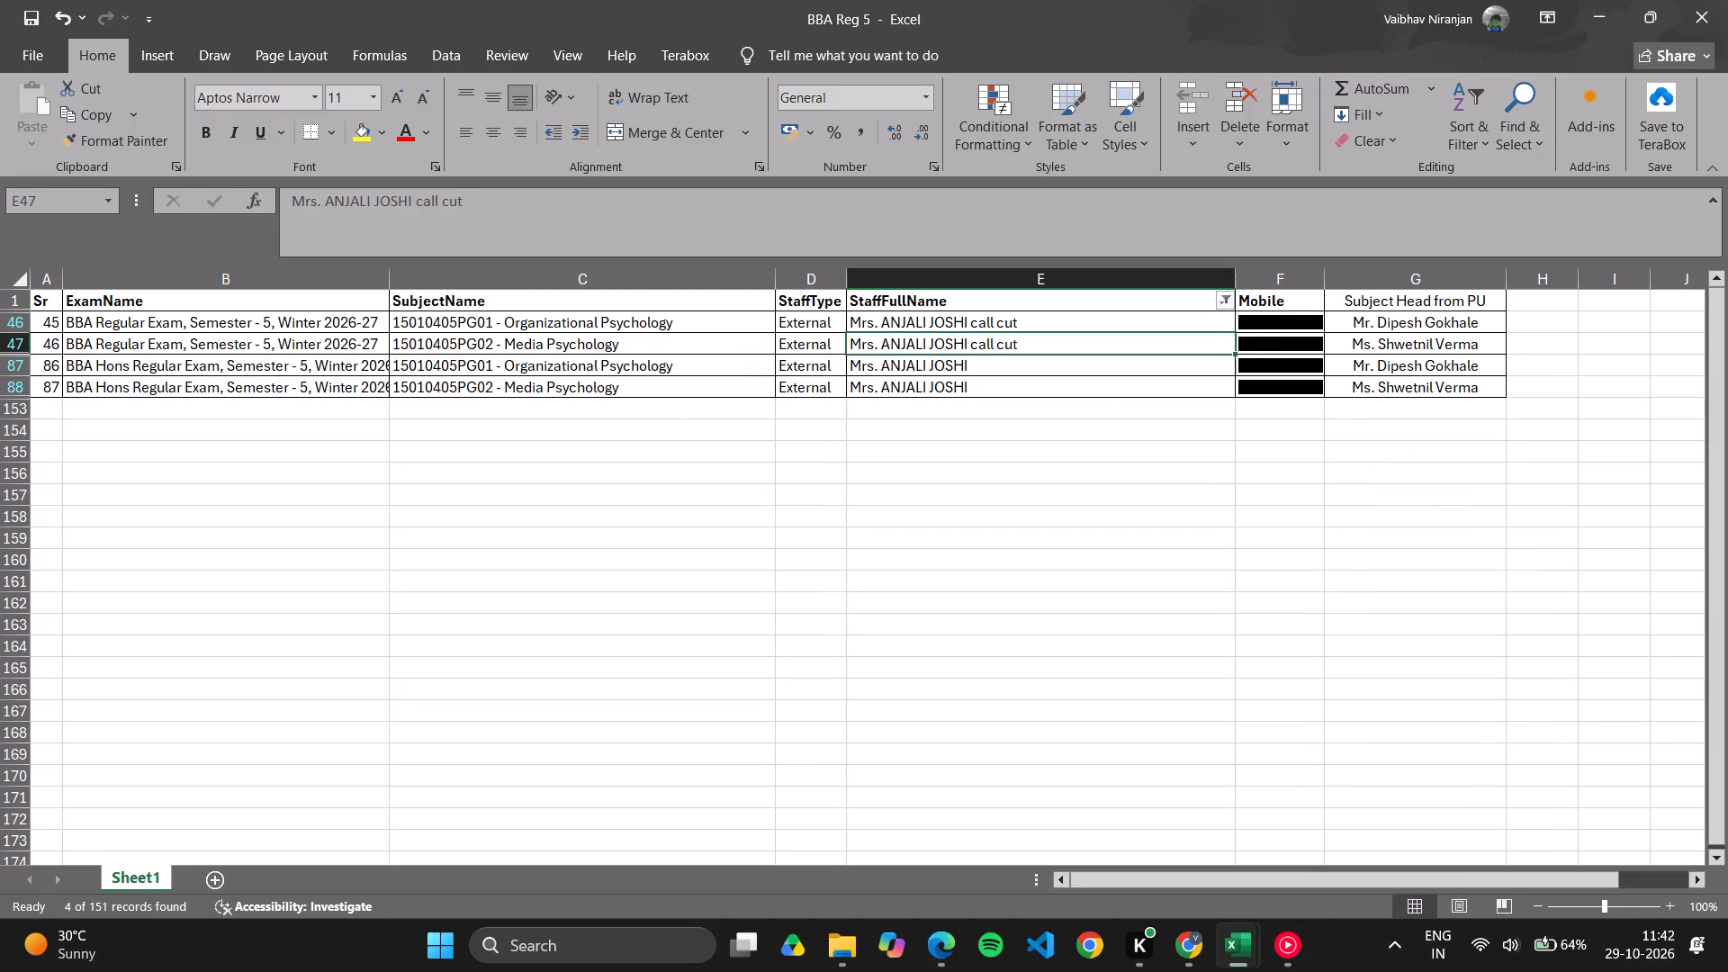
pyautogui.doubleClick(1236, 353)
pyautogui.click(1165, 531)
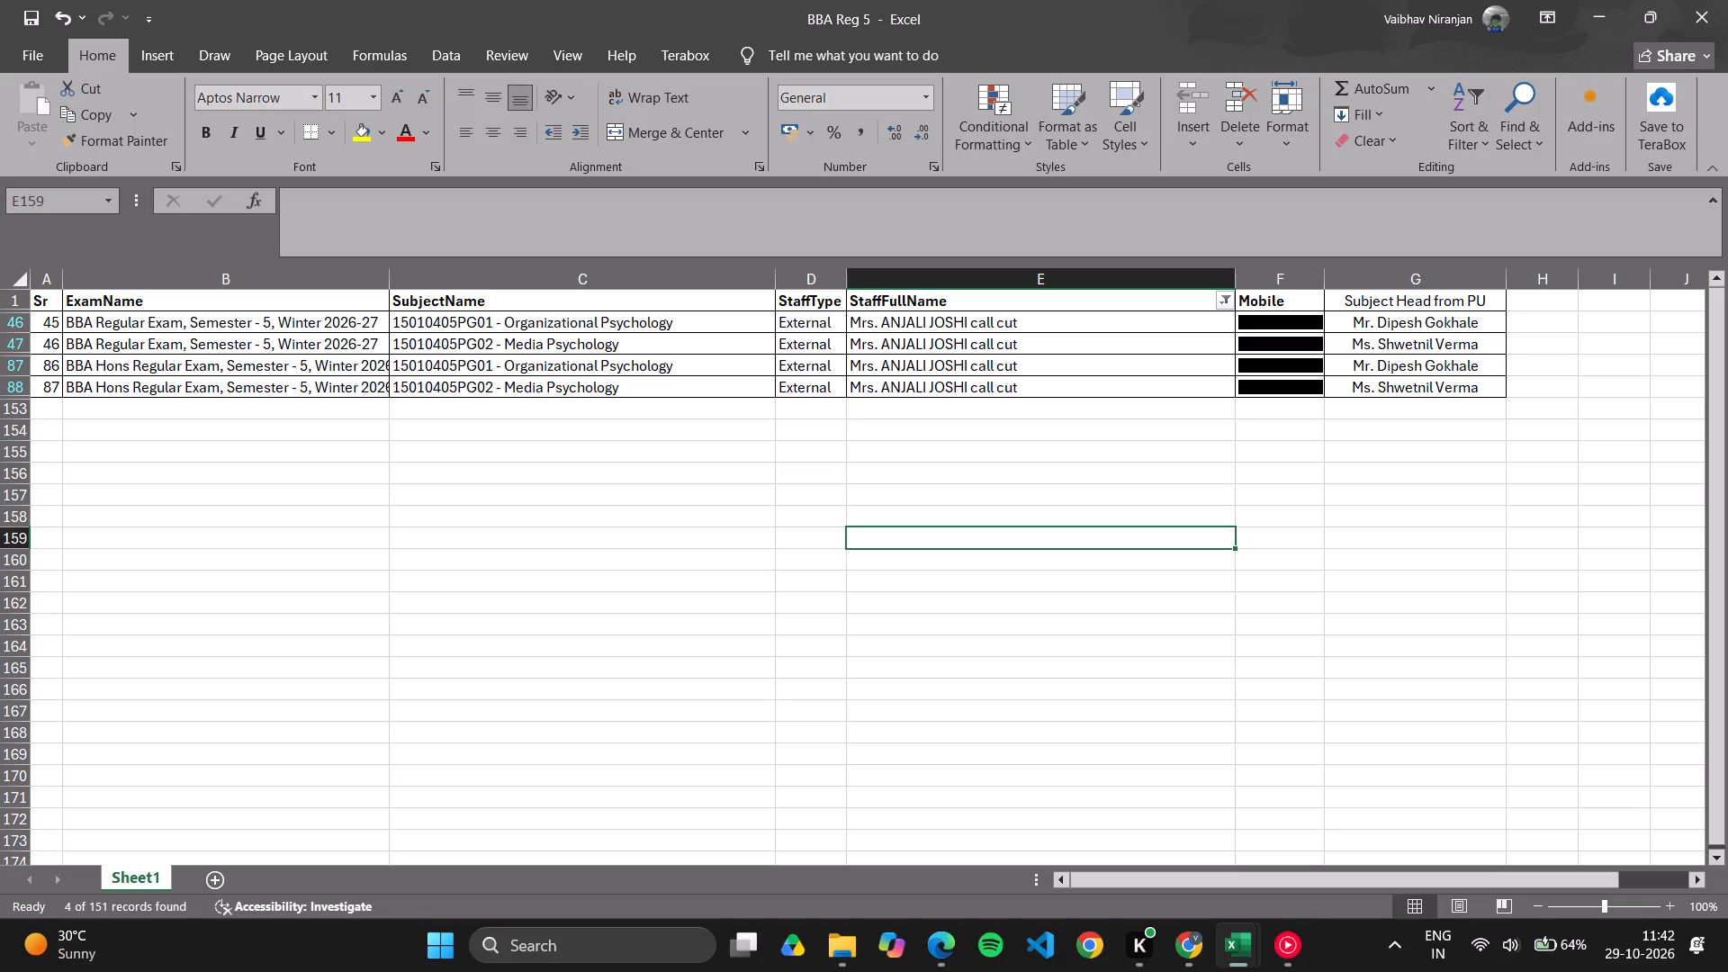
# Search the StaffFullName filter values for "rachana", and clear the search text.
pyautogui.click(1222, 298)
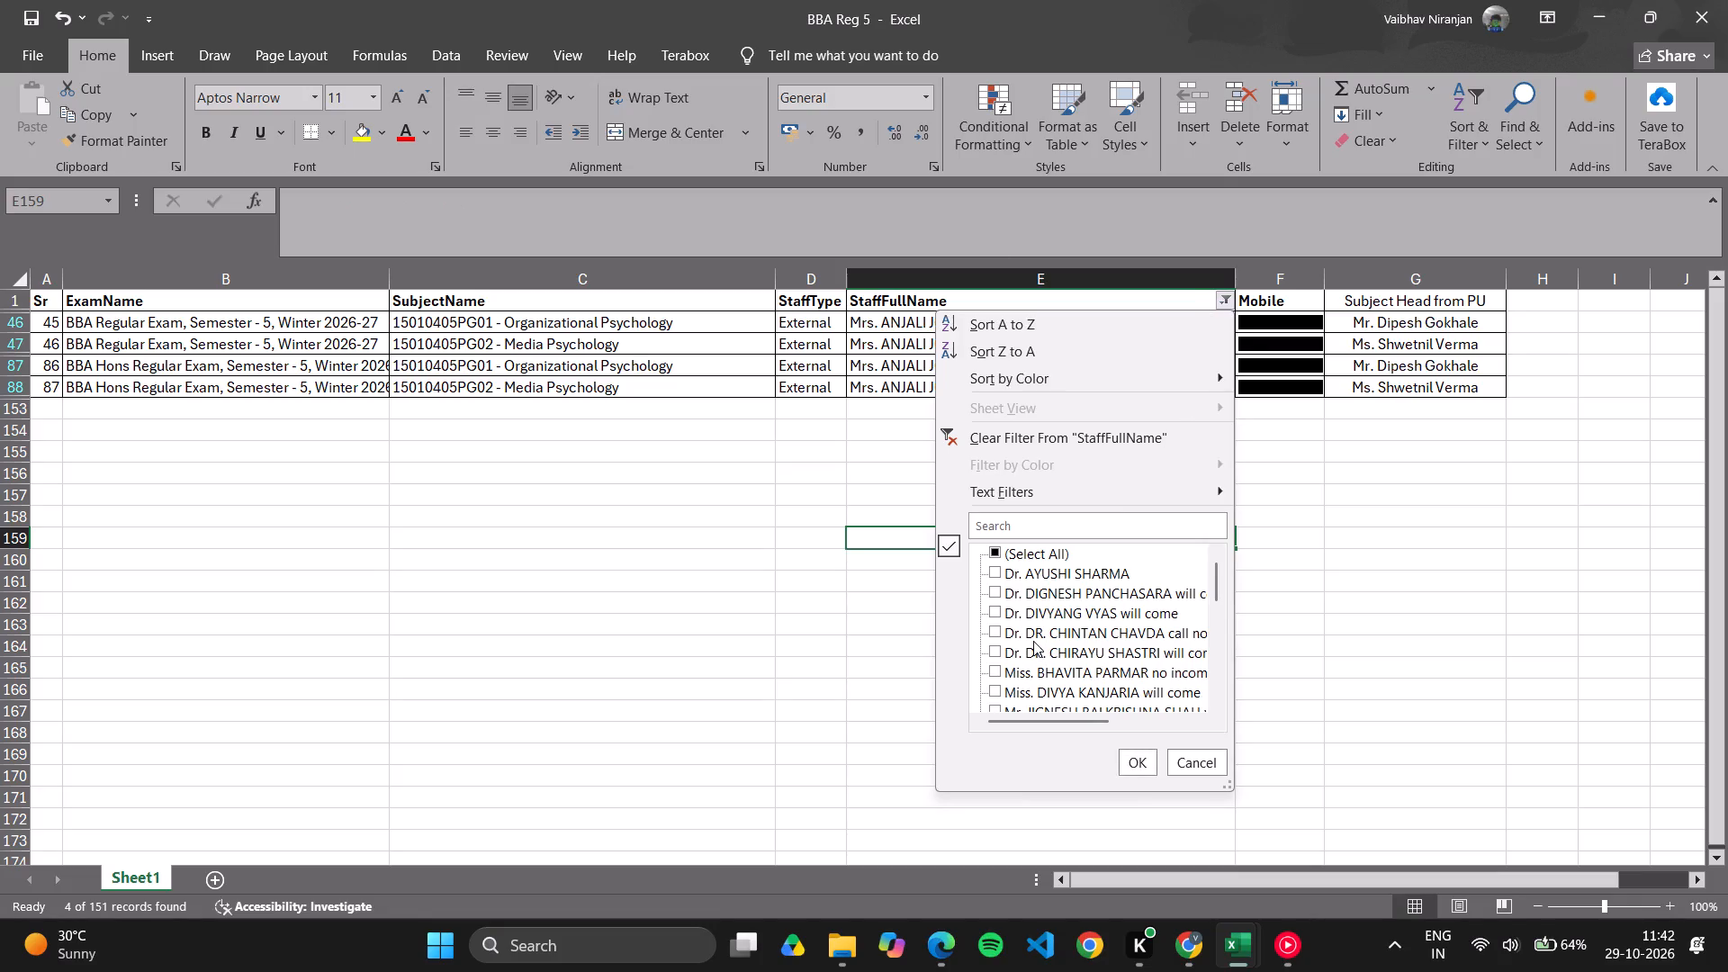
pyautogui.scroll(-4, 1034, 637)
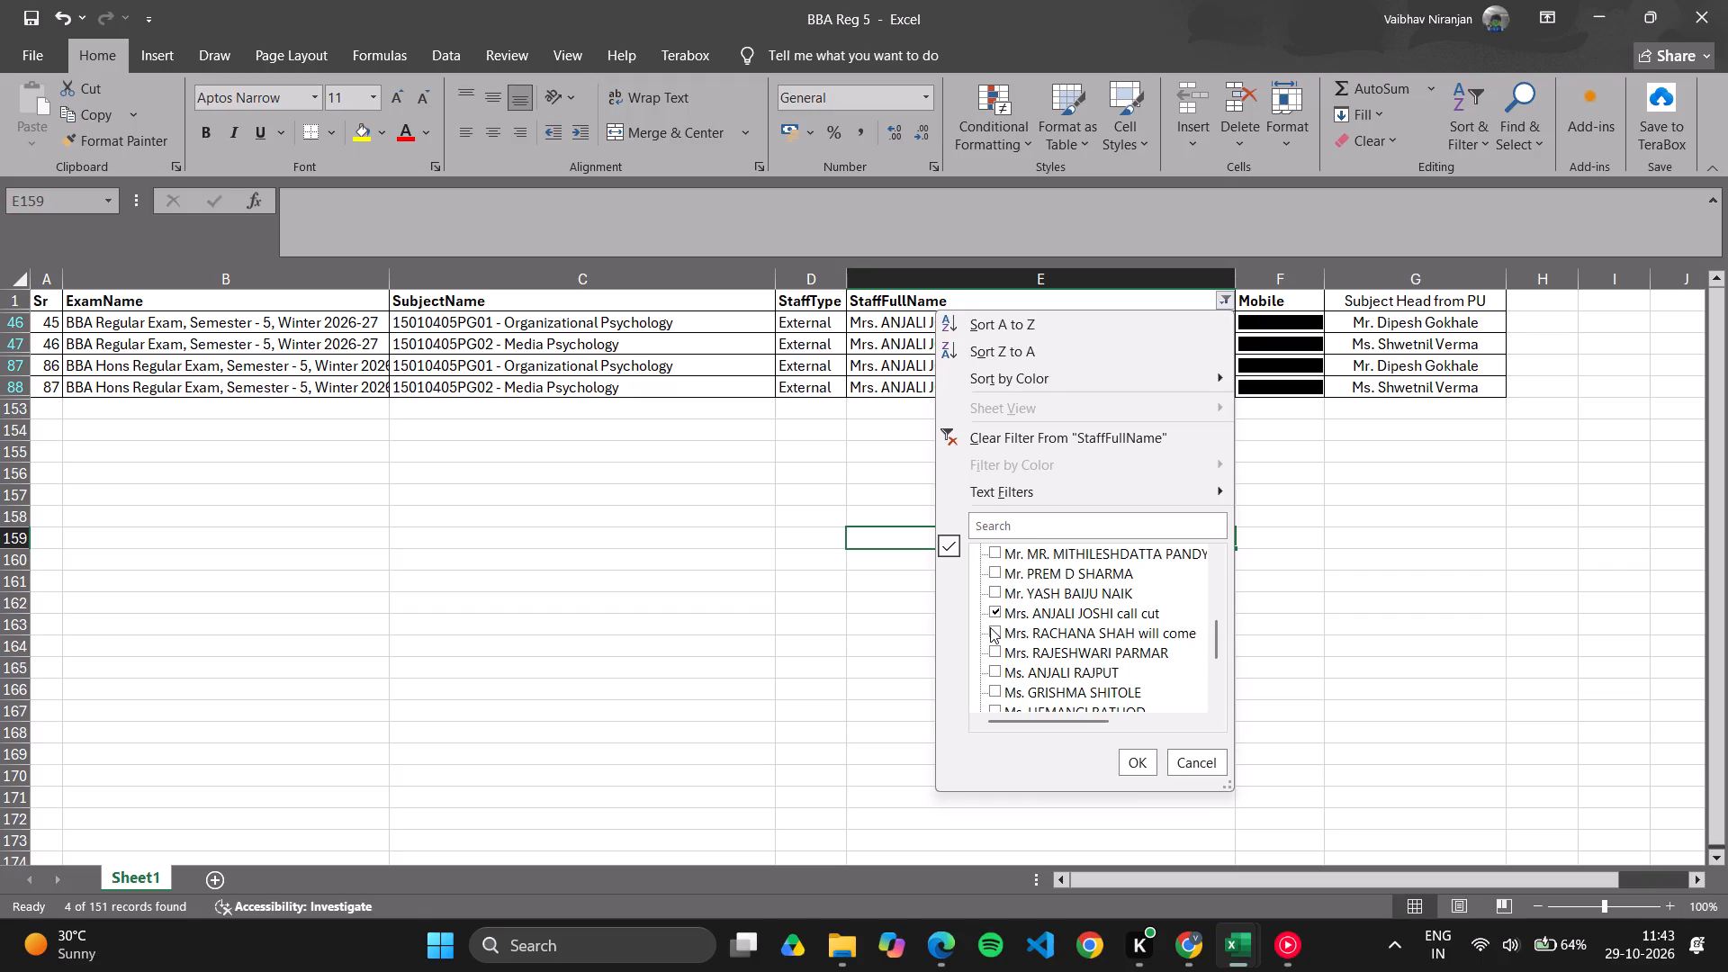
pyautogui.click(990, 627)
pyautogui.click(990, 615)
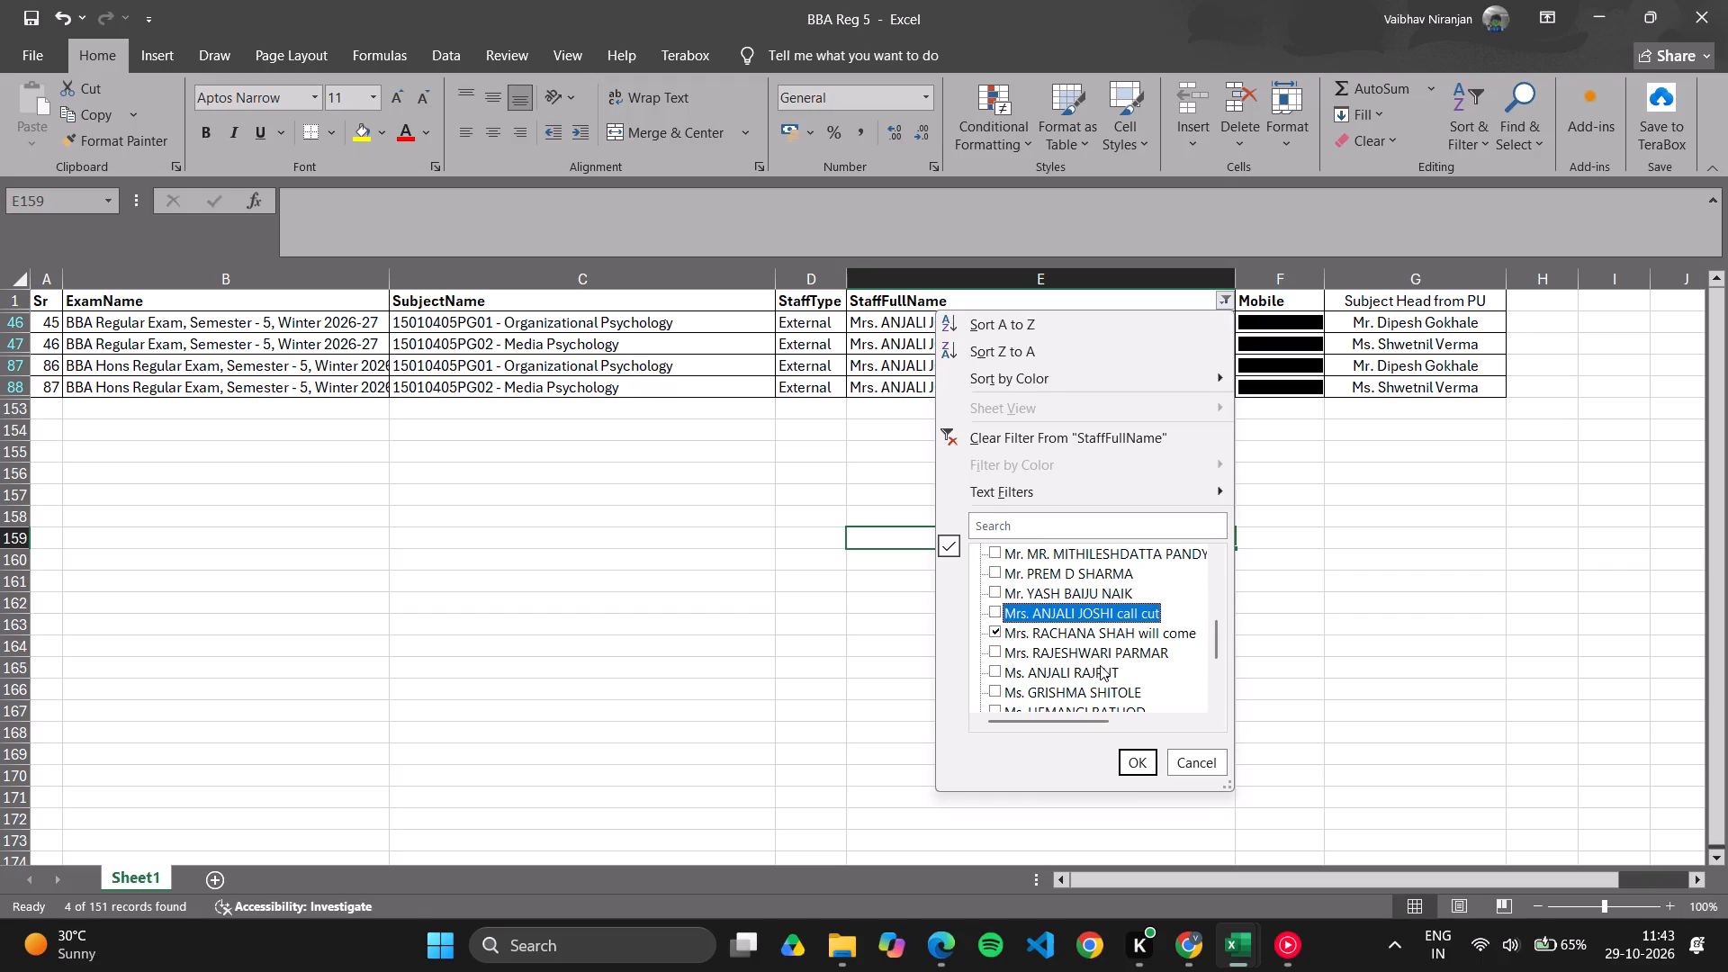
pyautogui.click(1029, 517)
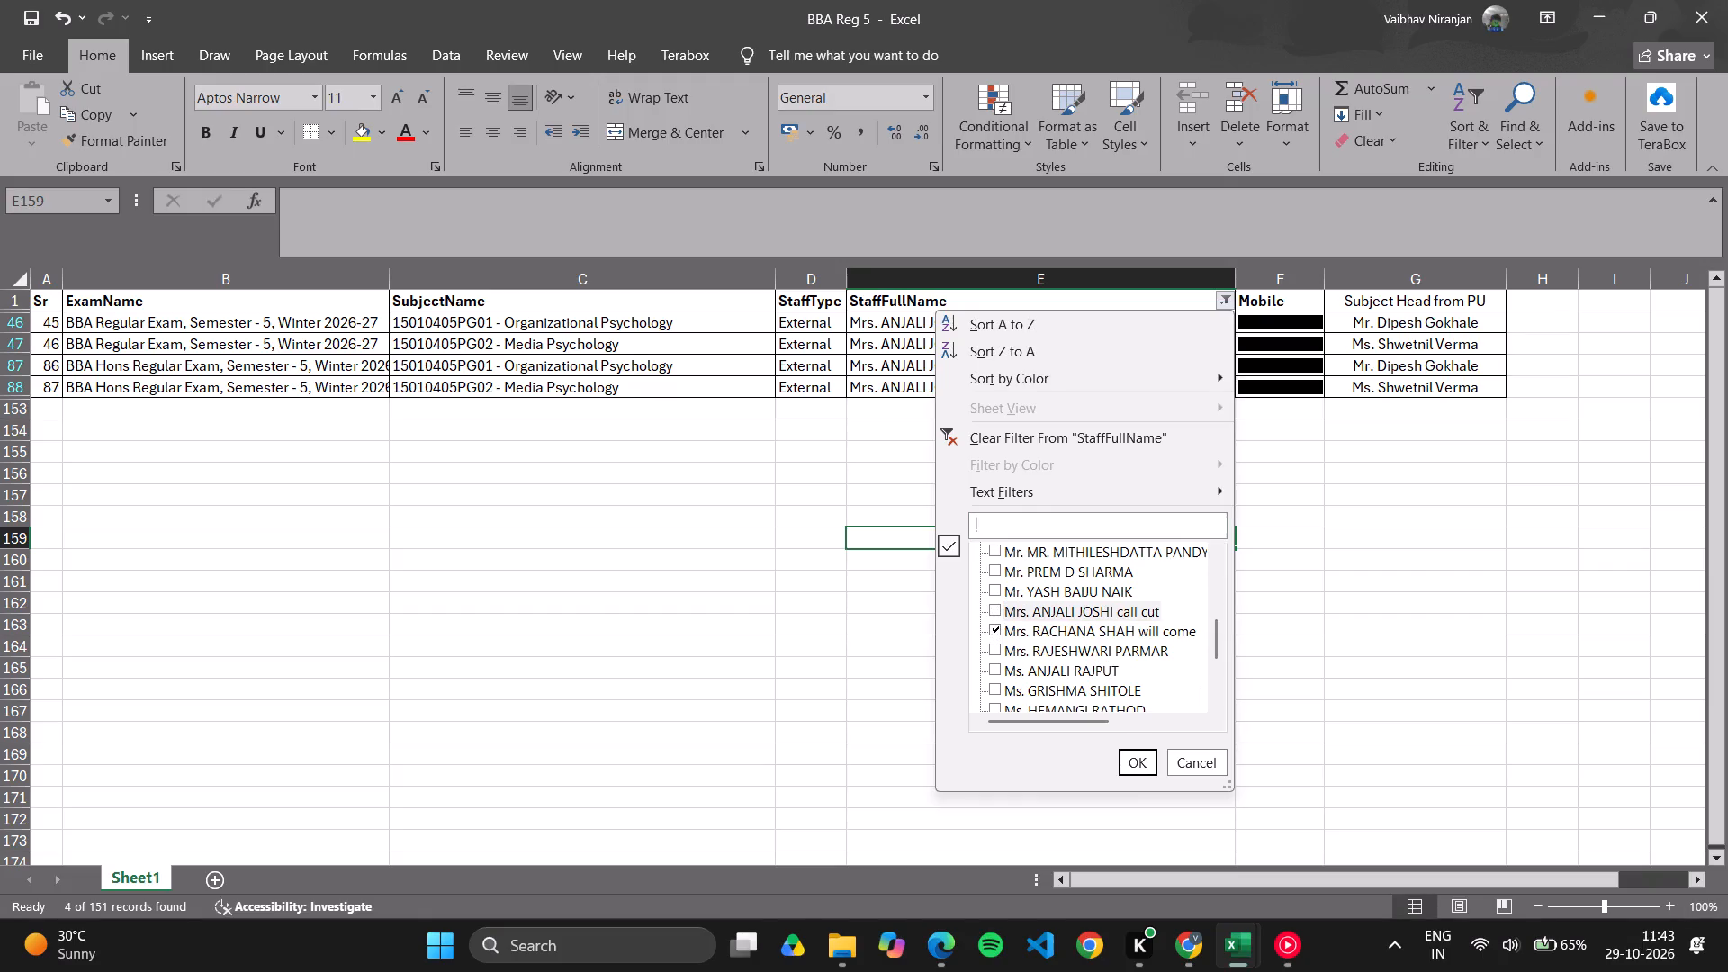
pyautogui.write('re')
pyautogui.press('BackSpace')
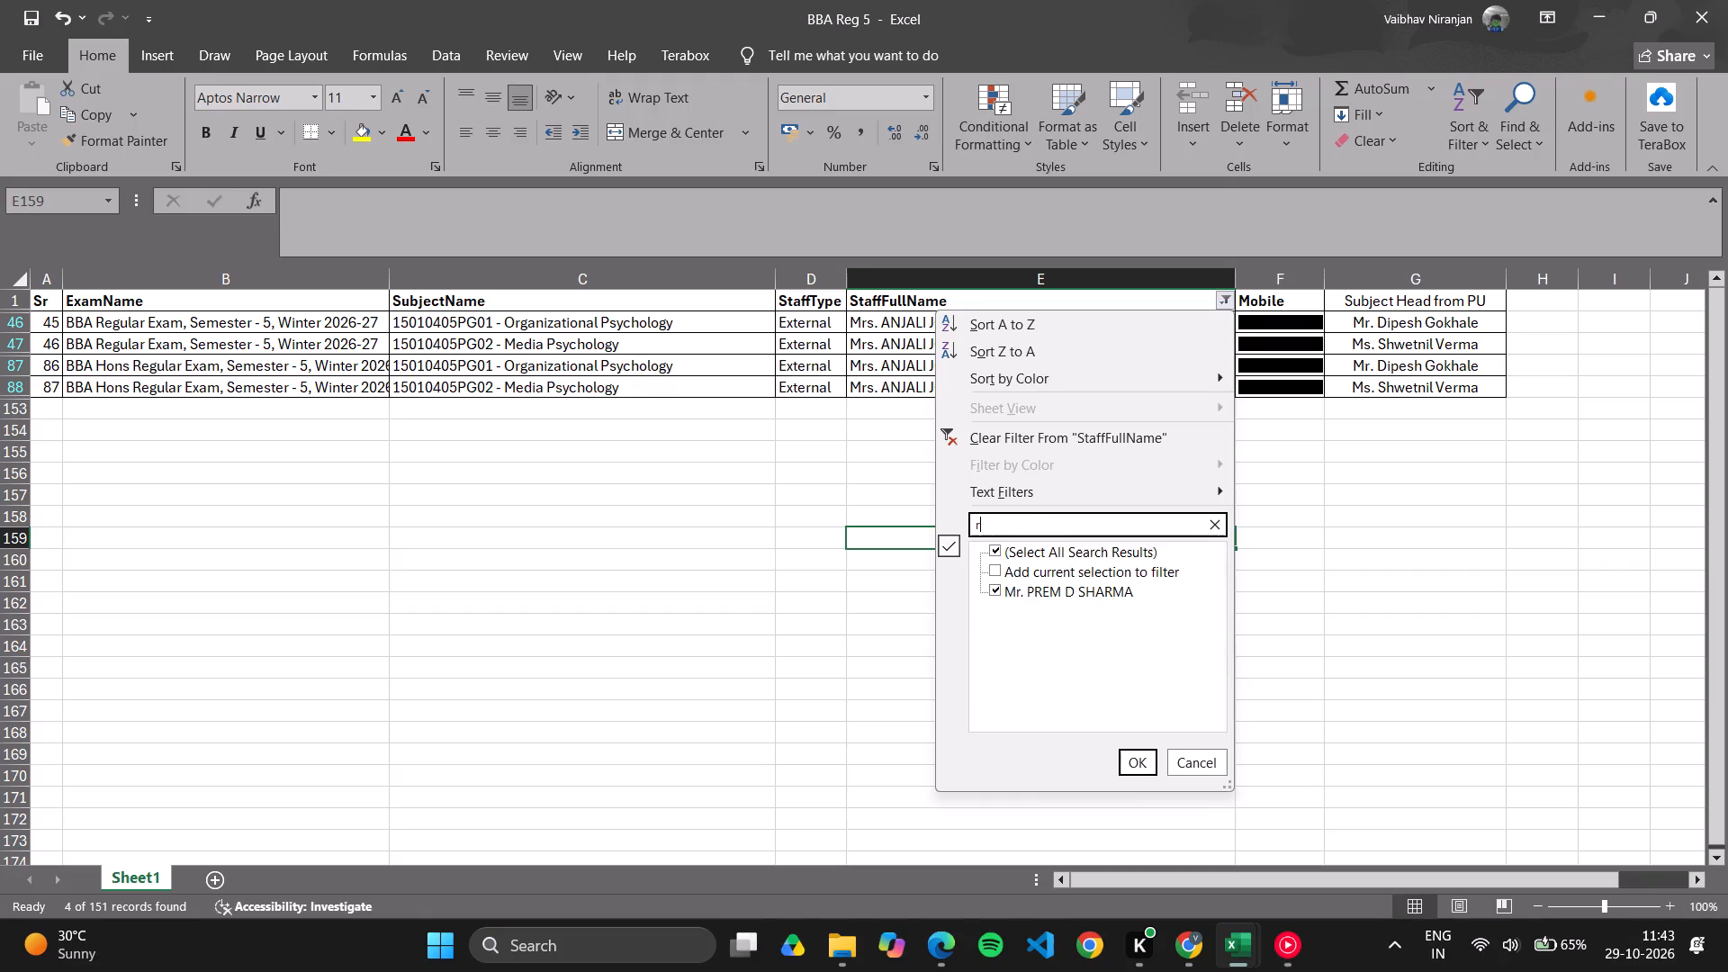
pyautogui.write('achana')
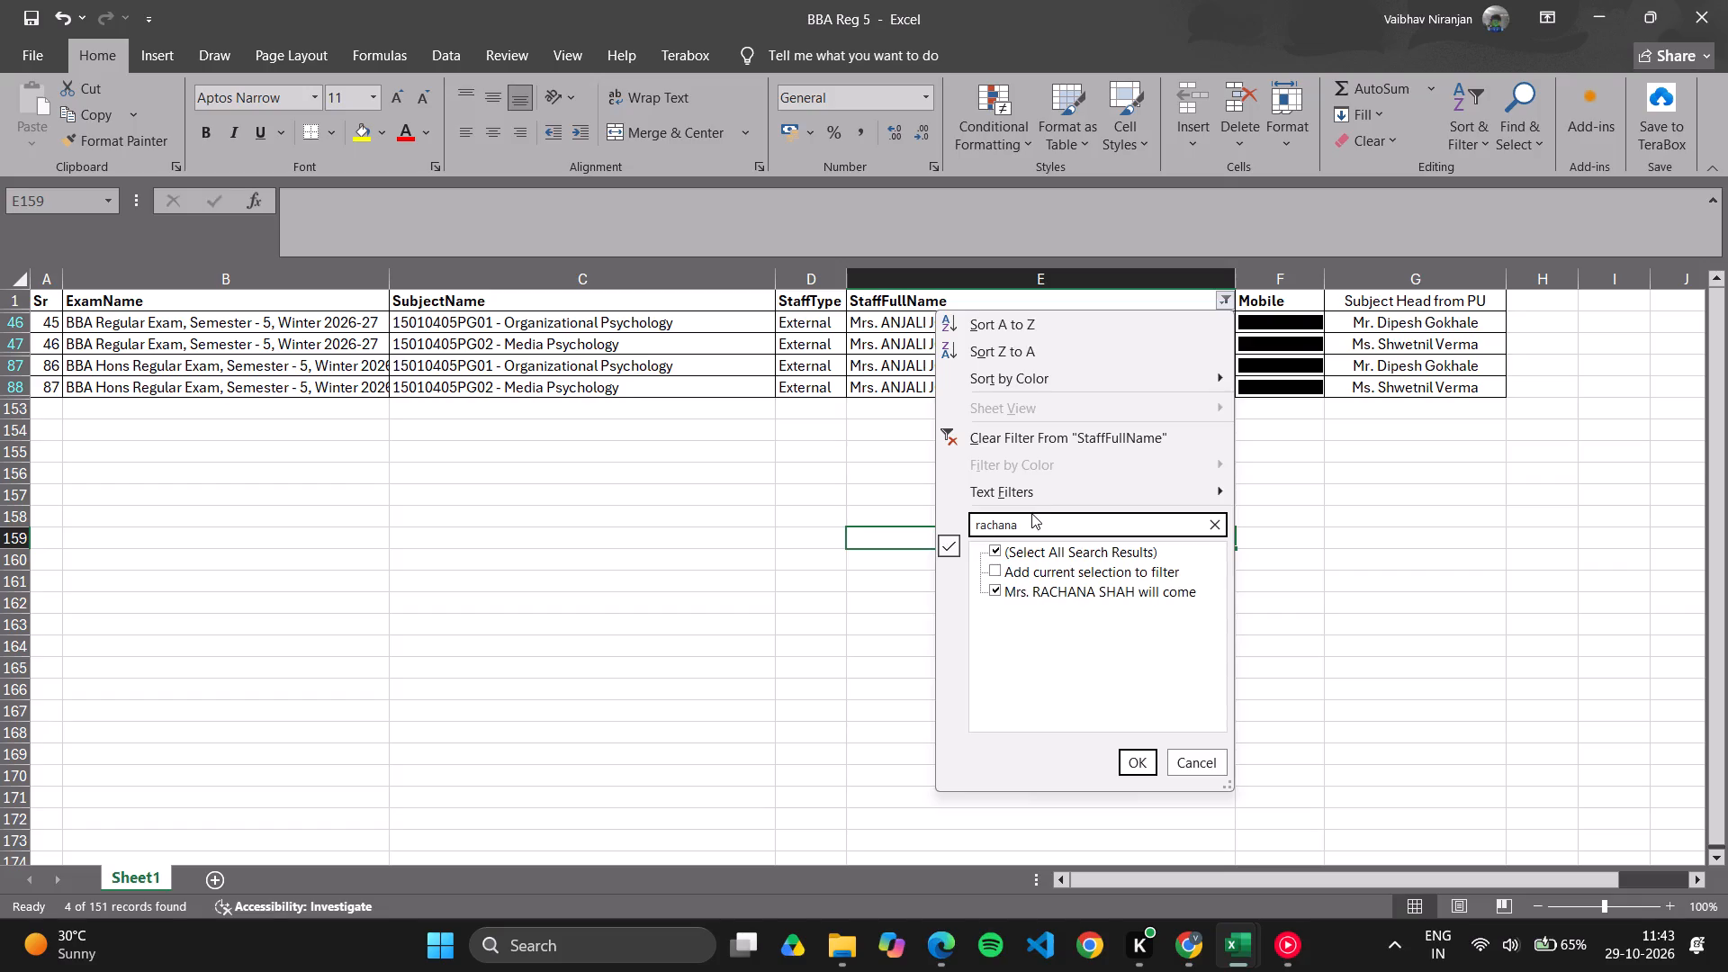
pyautogui.click(1219, 523)
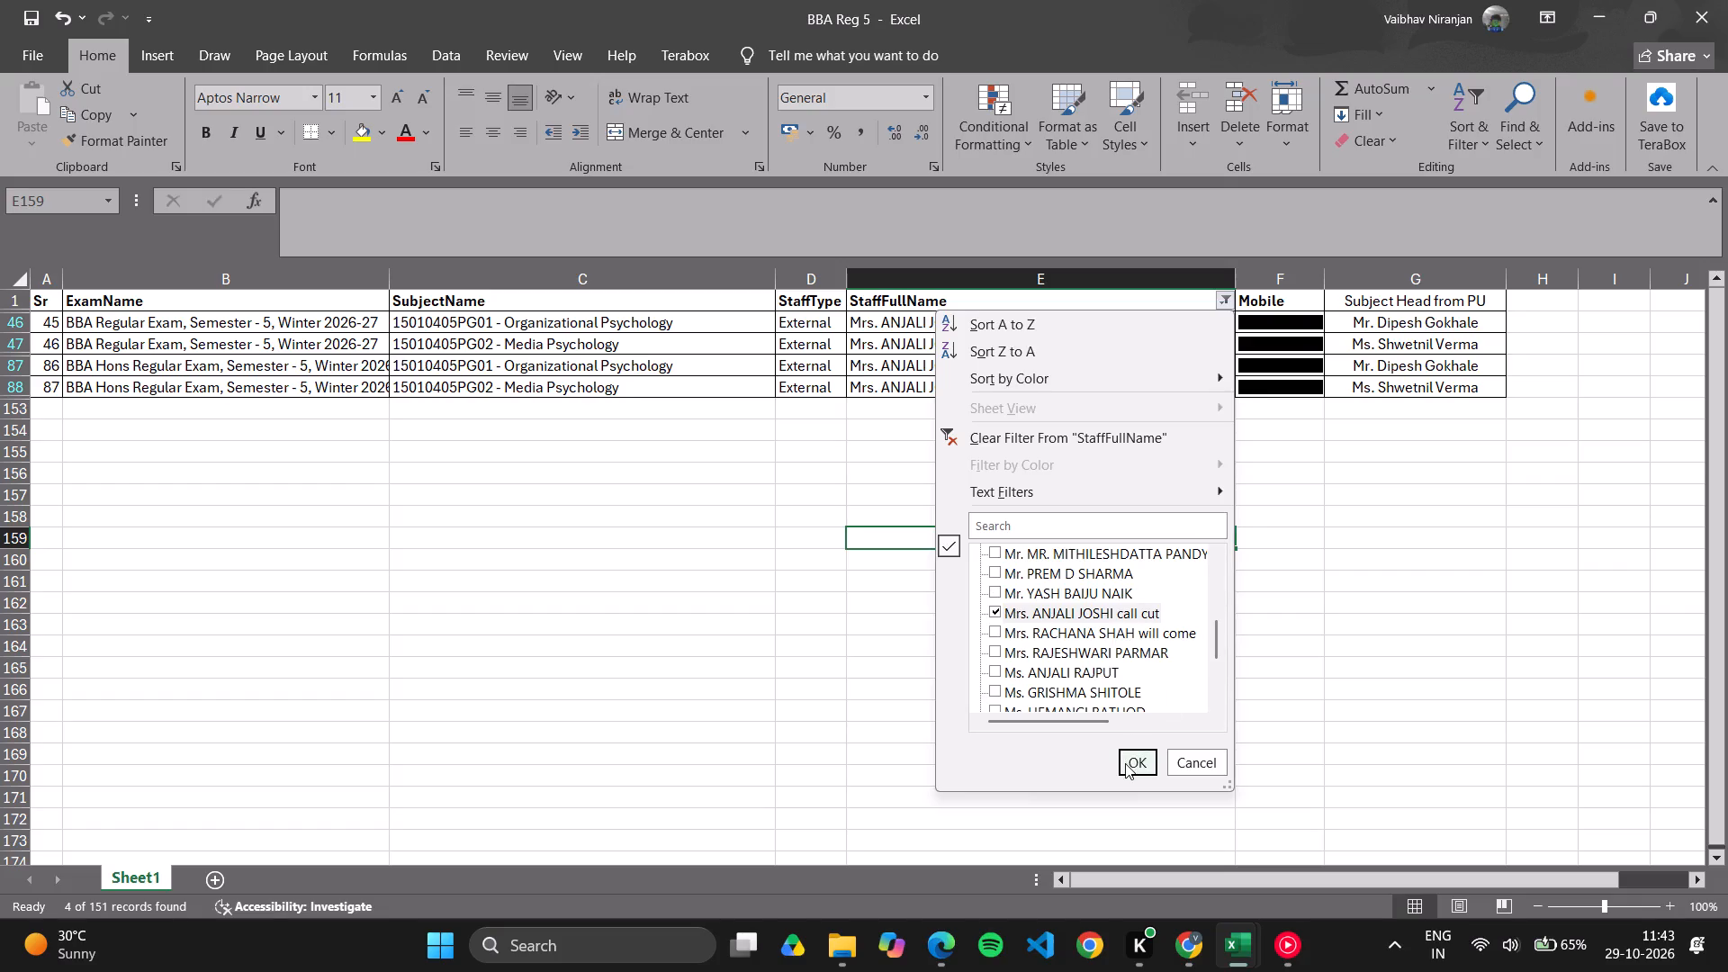
pyautogui.click(1125, 763)
pyautogui.click(1116, 478)
# Filter StaffFullName to Mrs. Shah's "will come" entry only to check her rows.
pyautogui.click(1229, 301)
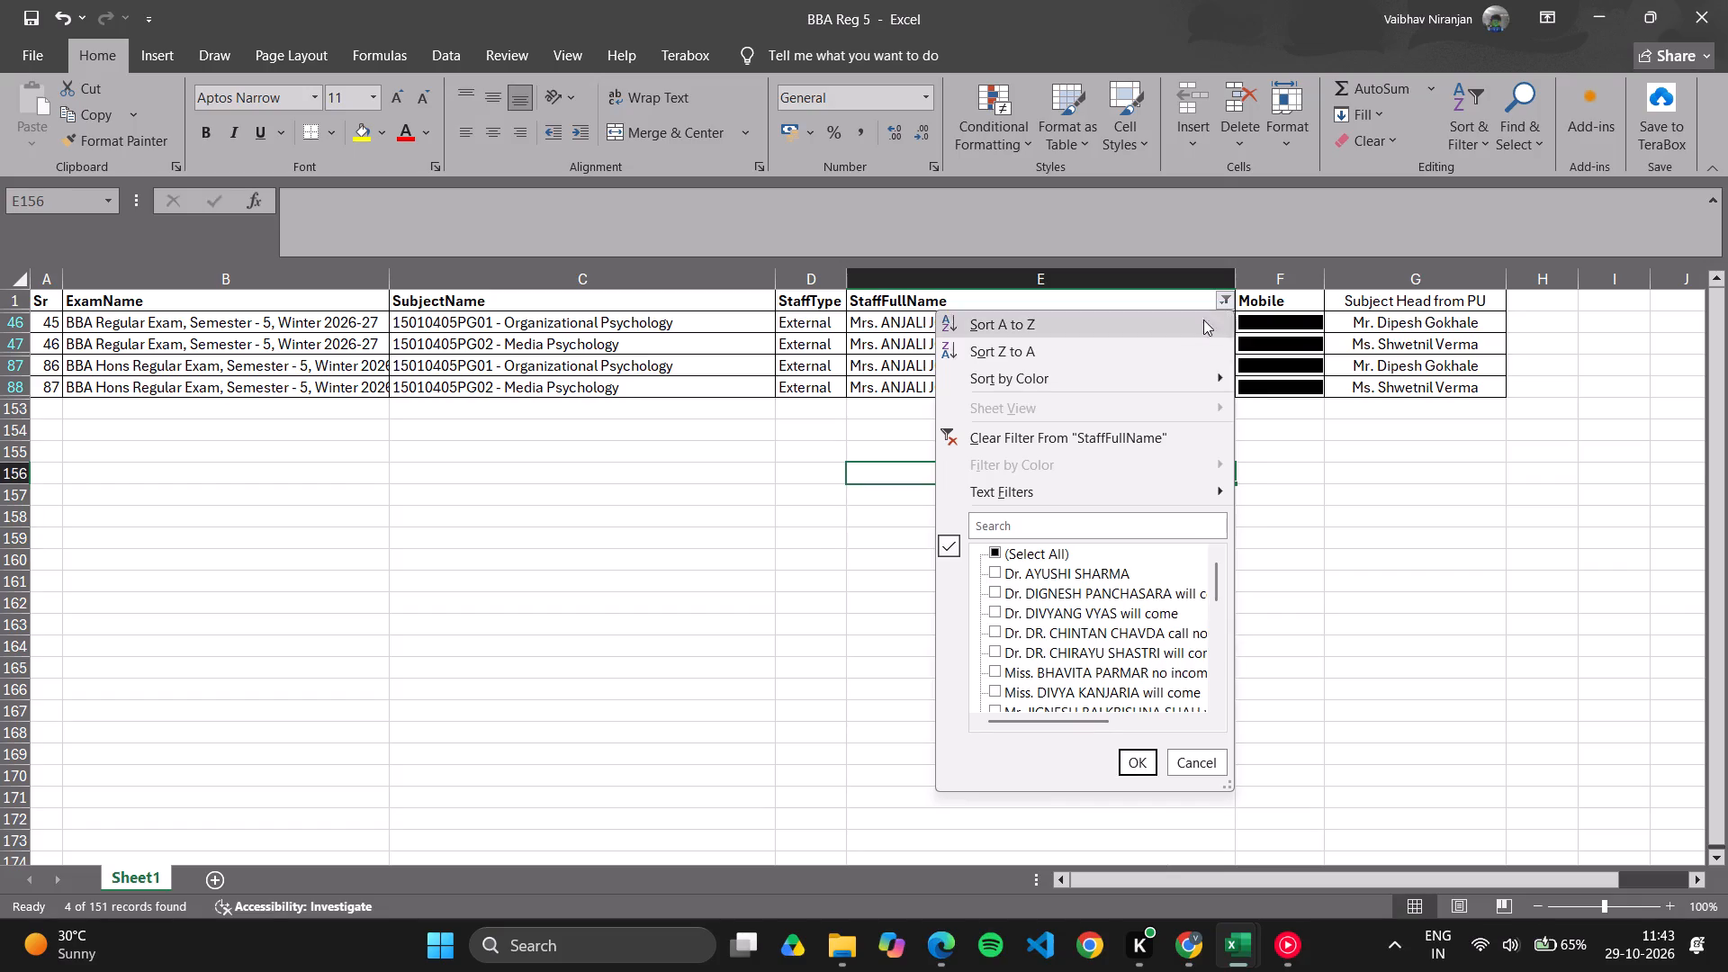
pyautogui.scroll(-4, 1026, 611)
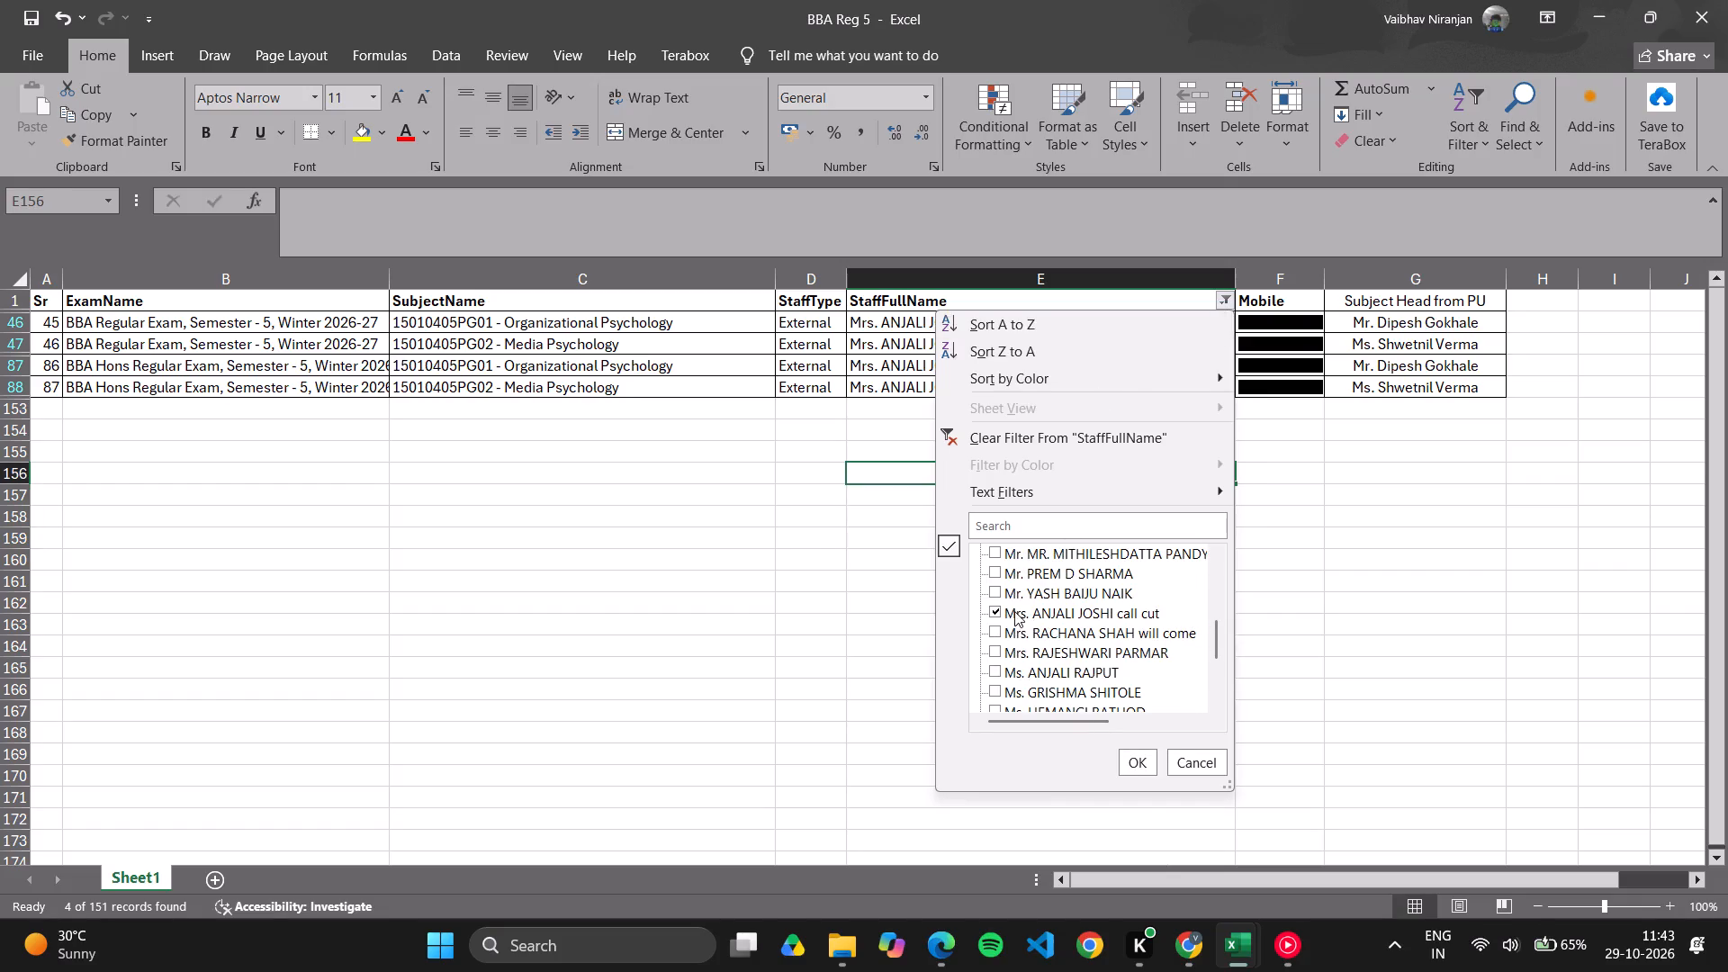
pyautogui.click(994, 610)
pyautogui.click(993, 628)
pyautogui.click(1132, 759)
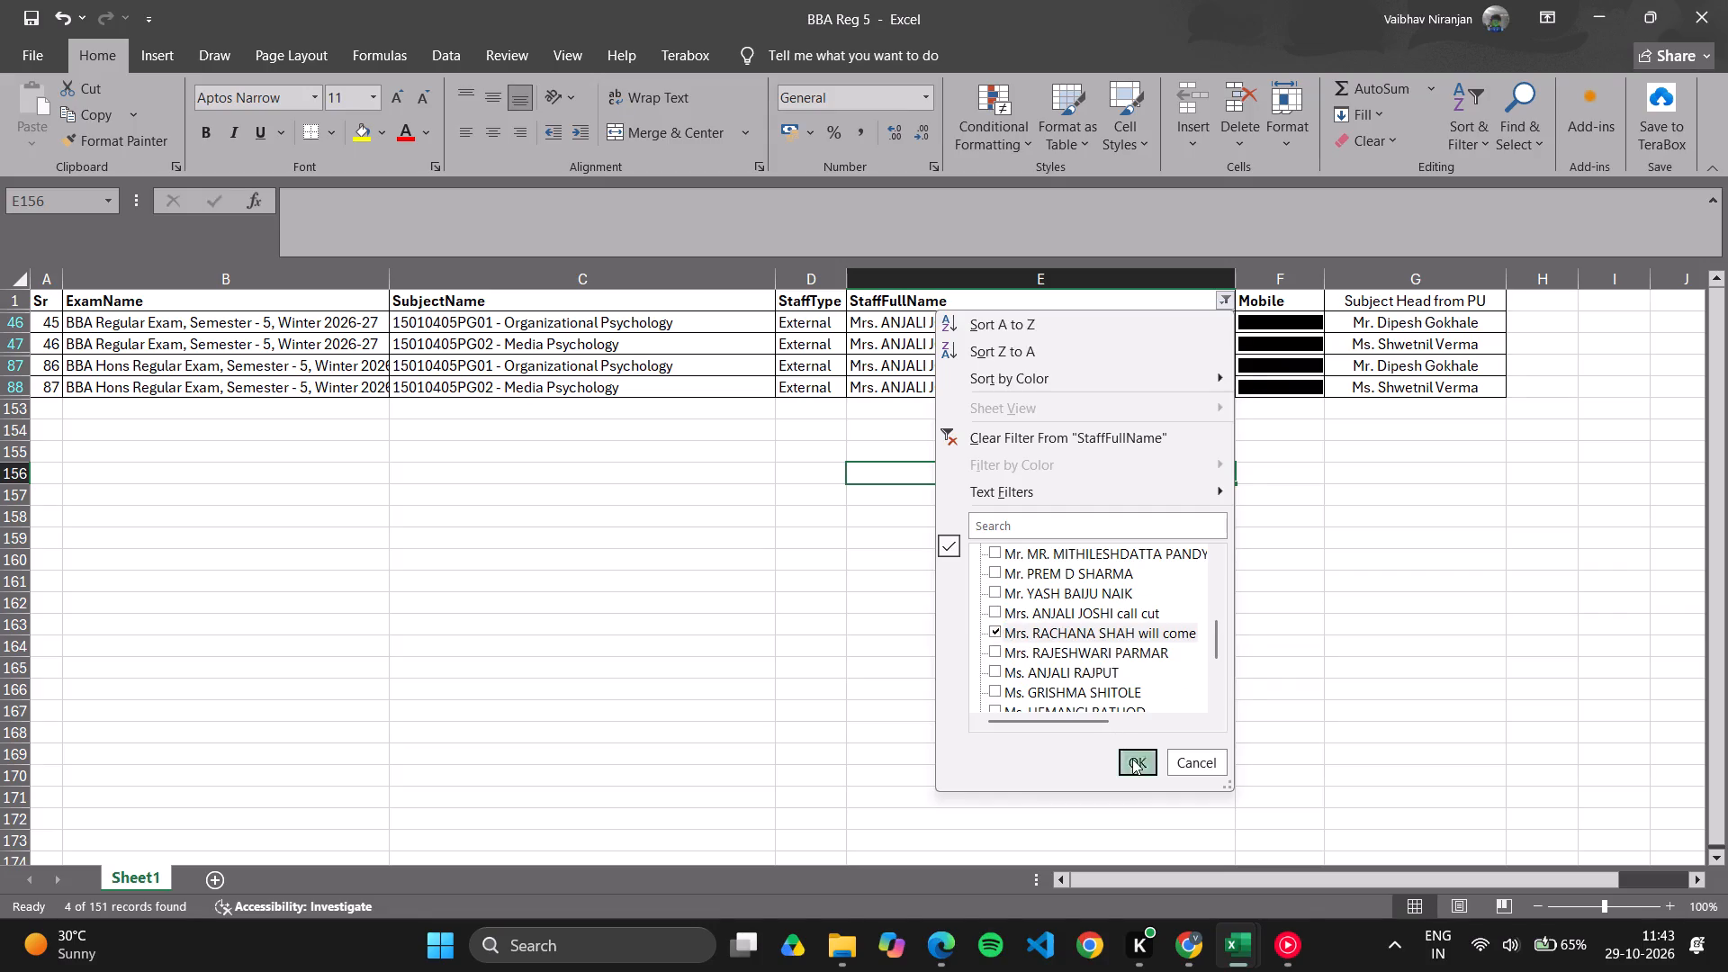
pyautogui.click(1120, 571)
# Open the StaffFullName filter values.
pyautogui.click(1228, 299)
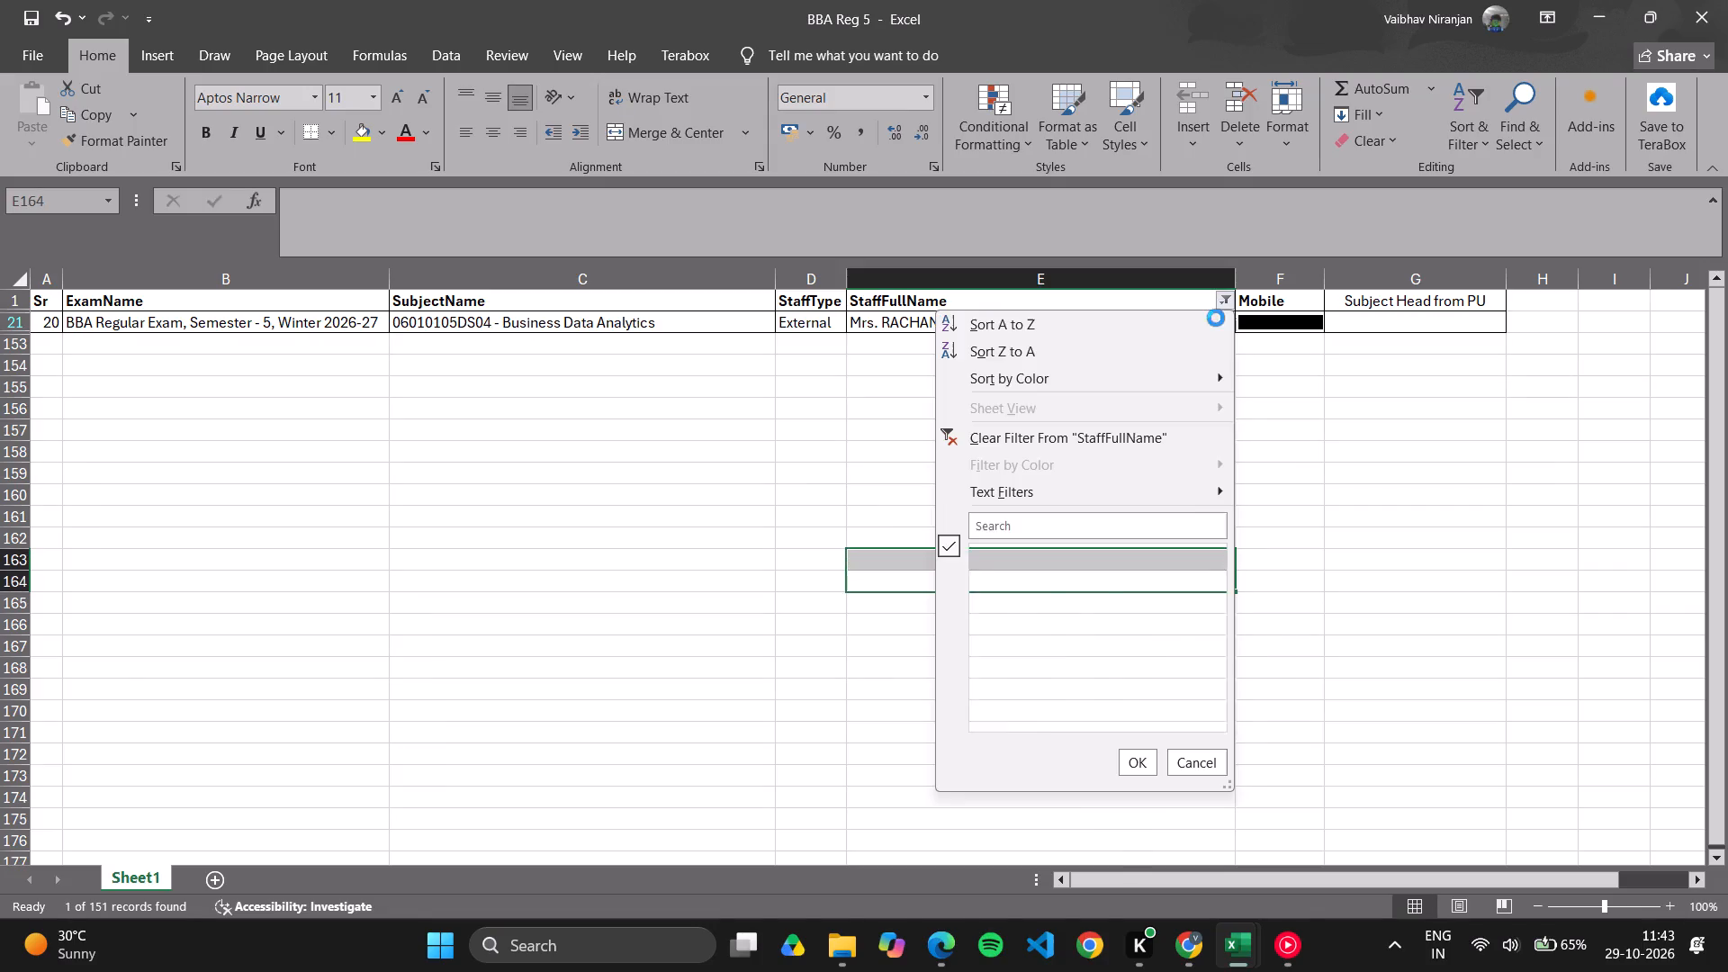
# Review the StaffFullName filter values among the Mrs. and Ms. entries for names still lacking a call response.
pyautogui.scroll(-6, 986, 652)
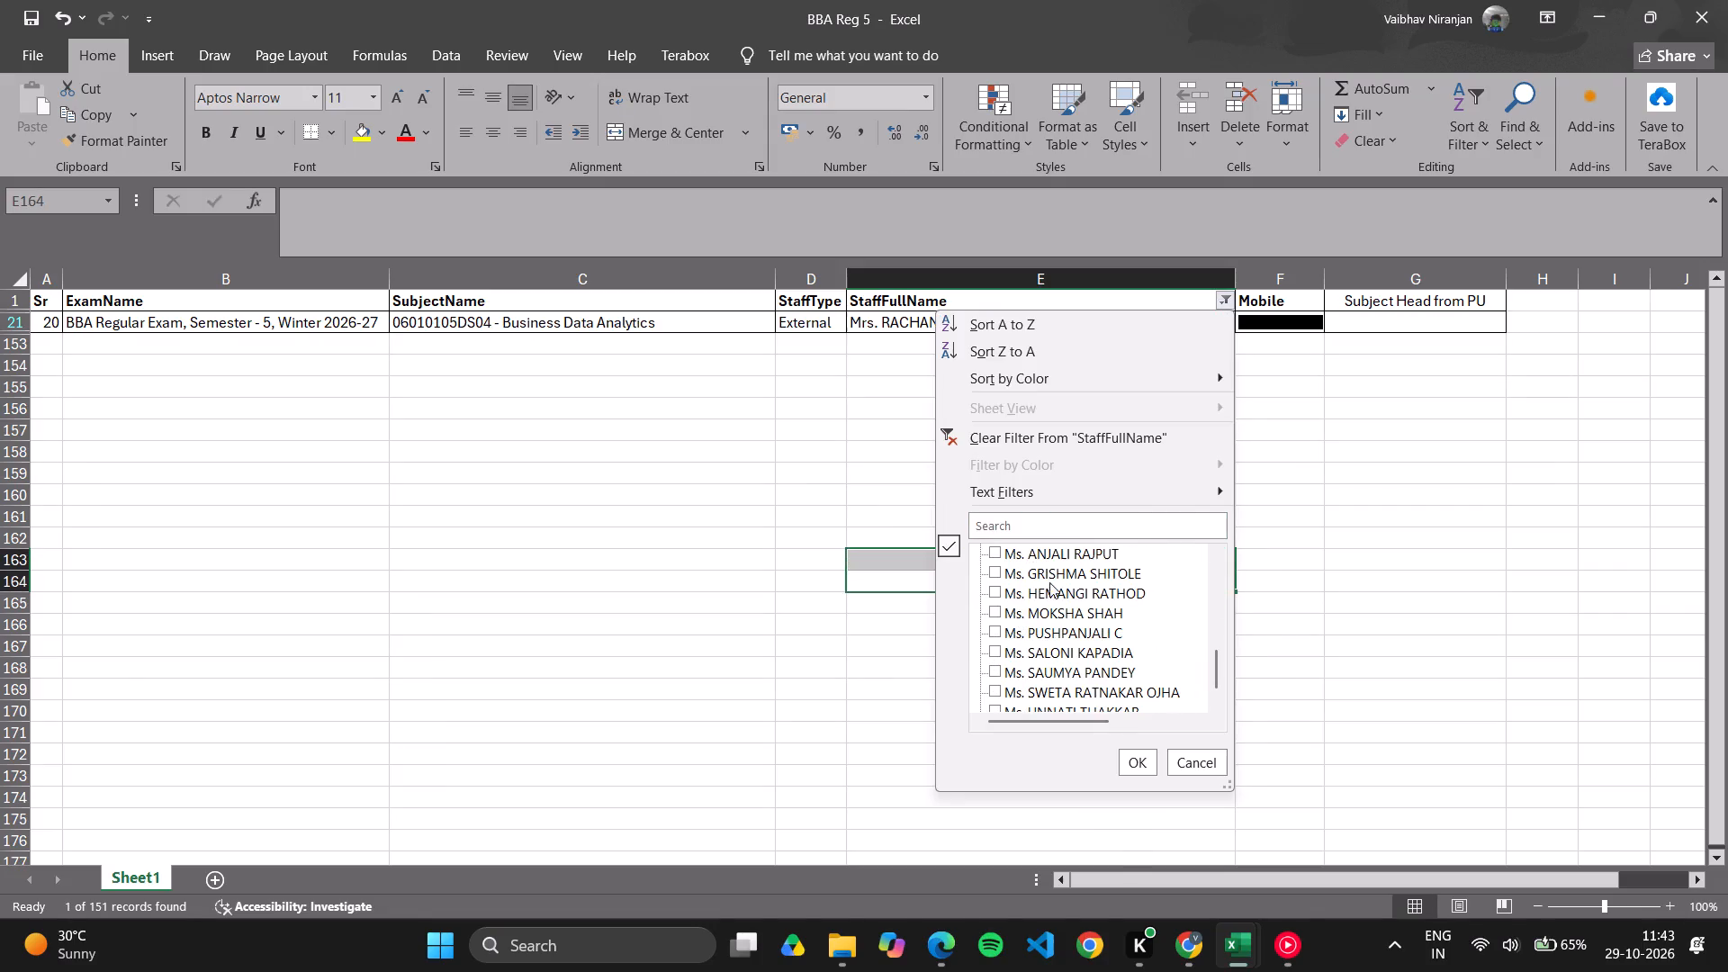
pyautogui.scroll(2, 1036, 586)
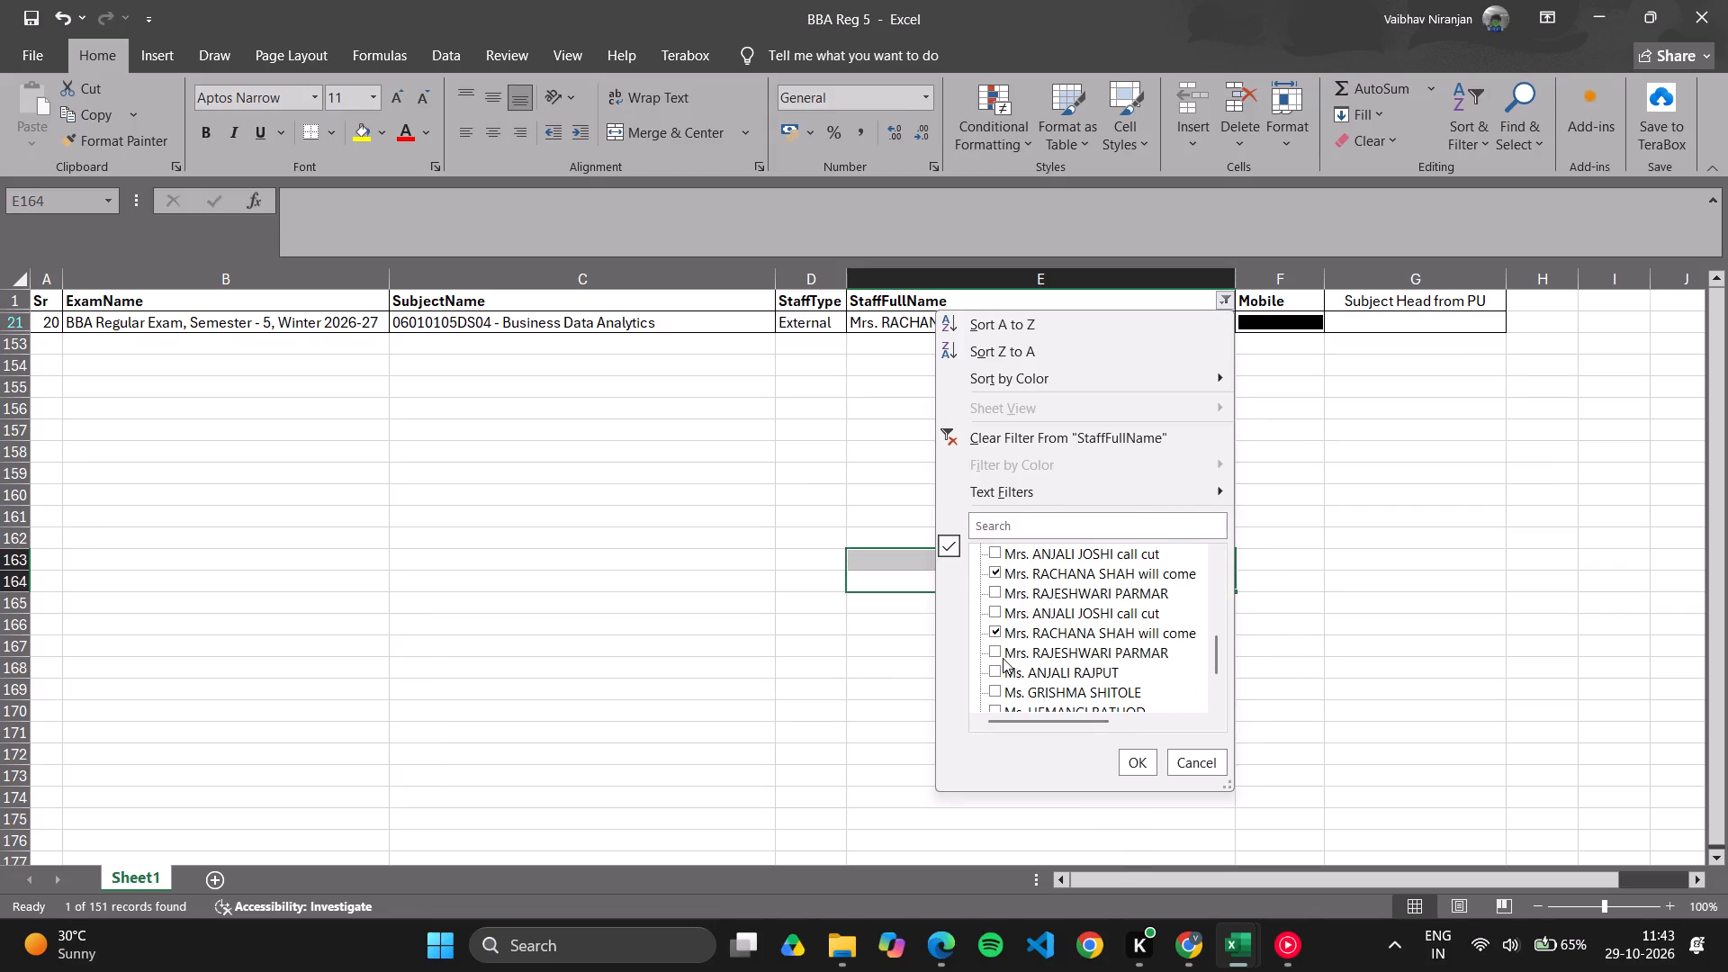
pyautogui.scroll(-2, 1003, 658)
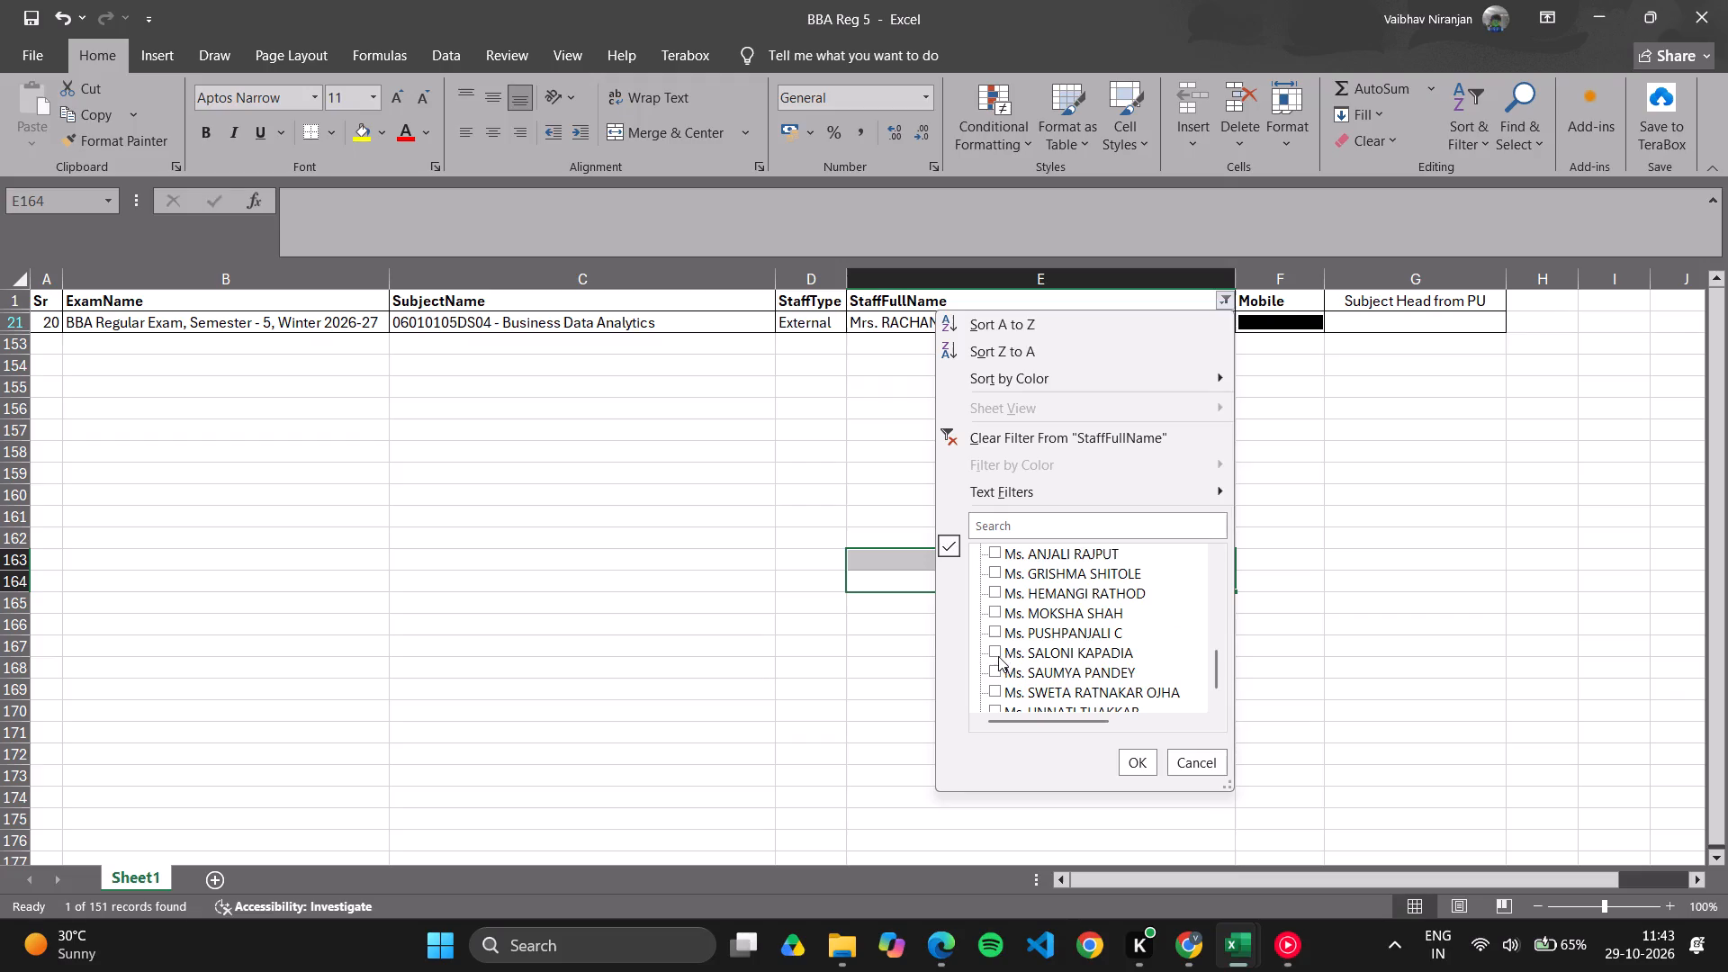
pyautogui.scroll(-3, 999, 652)
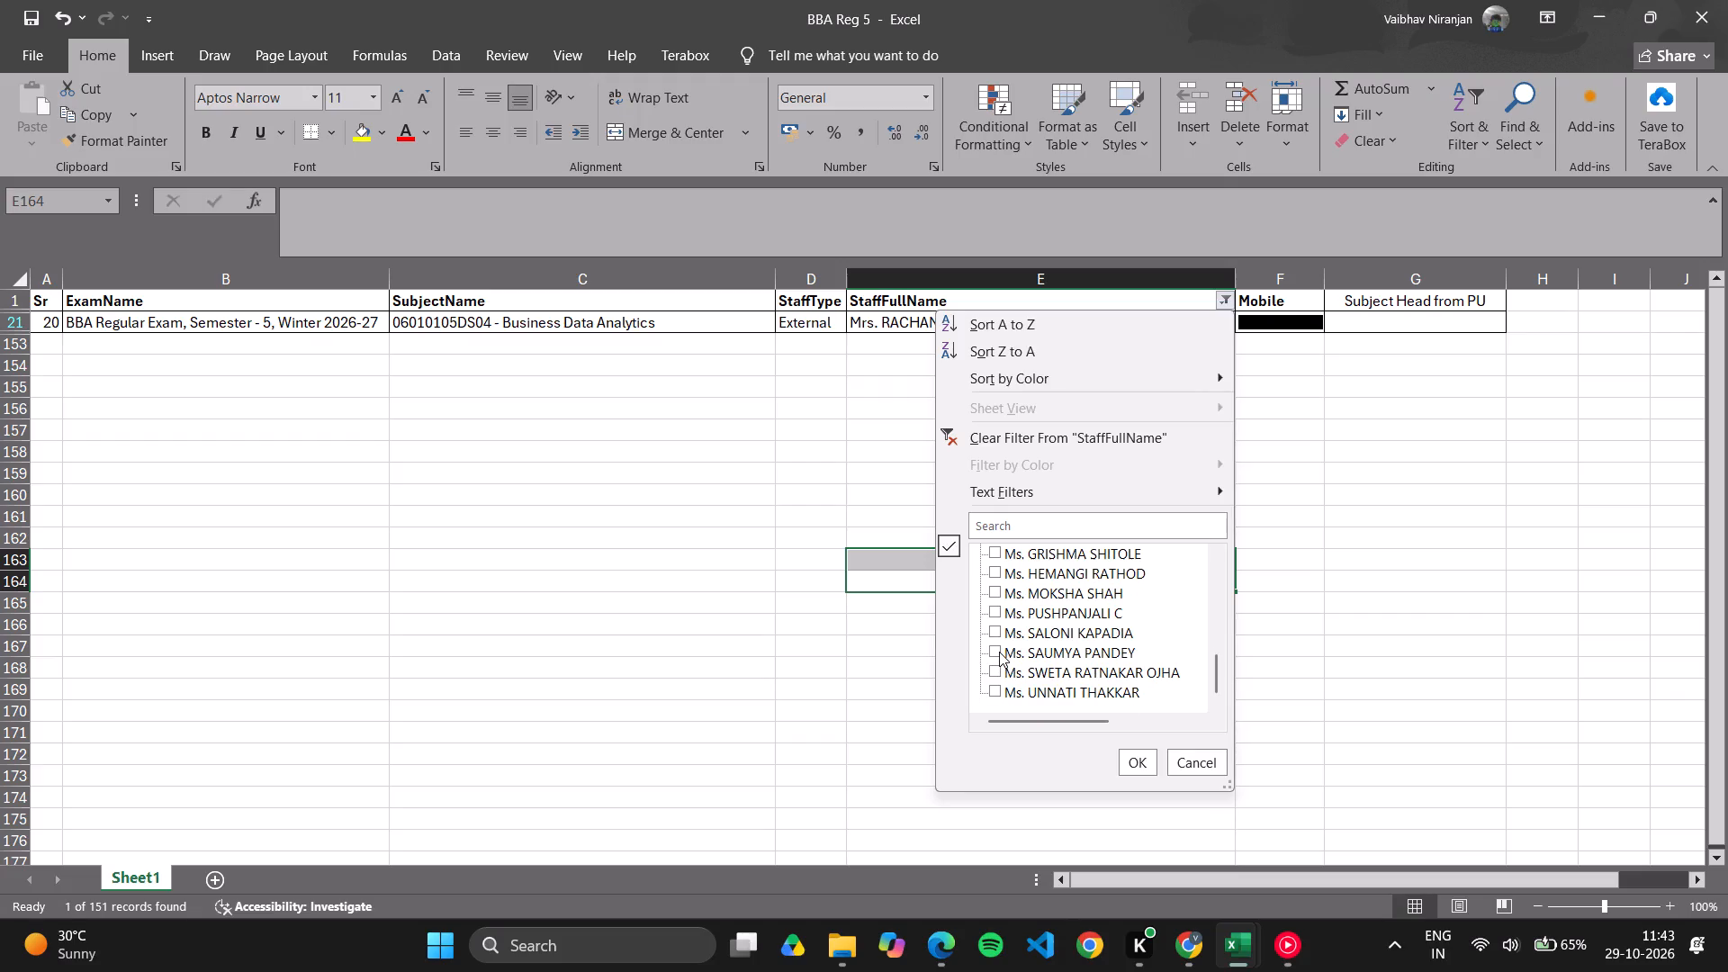
pyautogui.scroll(8, 999, 652)
pyautogui.click(1309, 634)
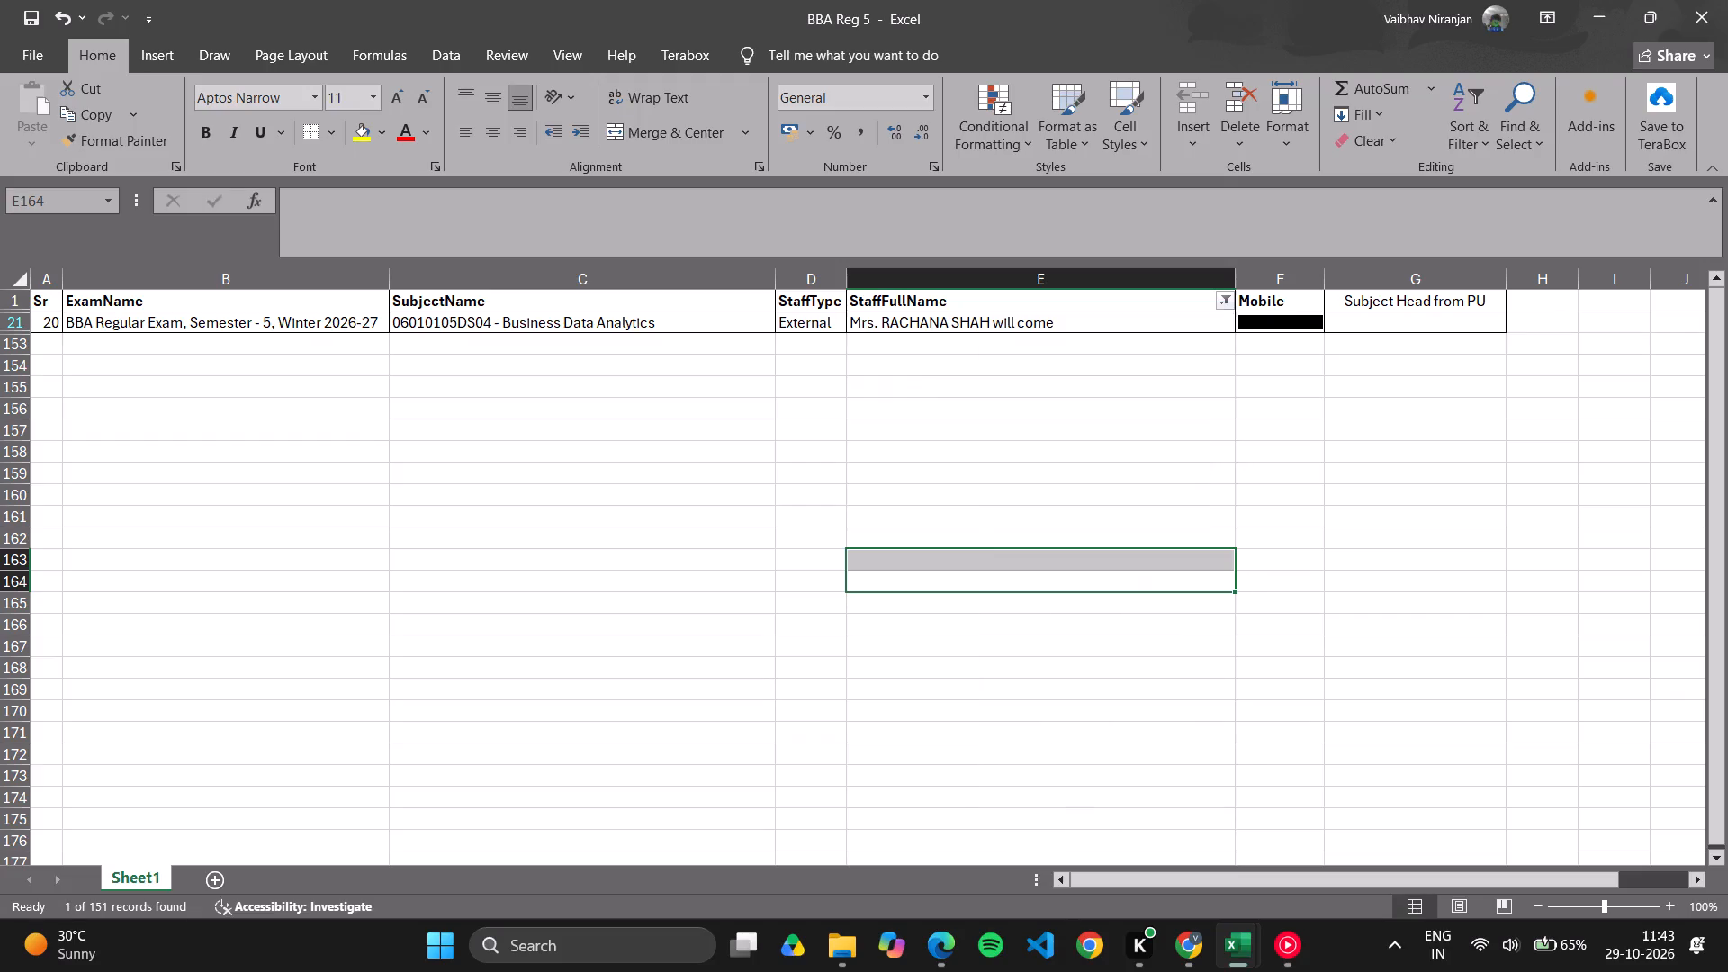
# Reset the StaffFullName filter to include every staff name.
pyautogui.click(1222, 303)
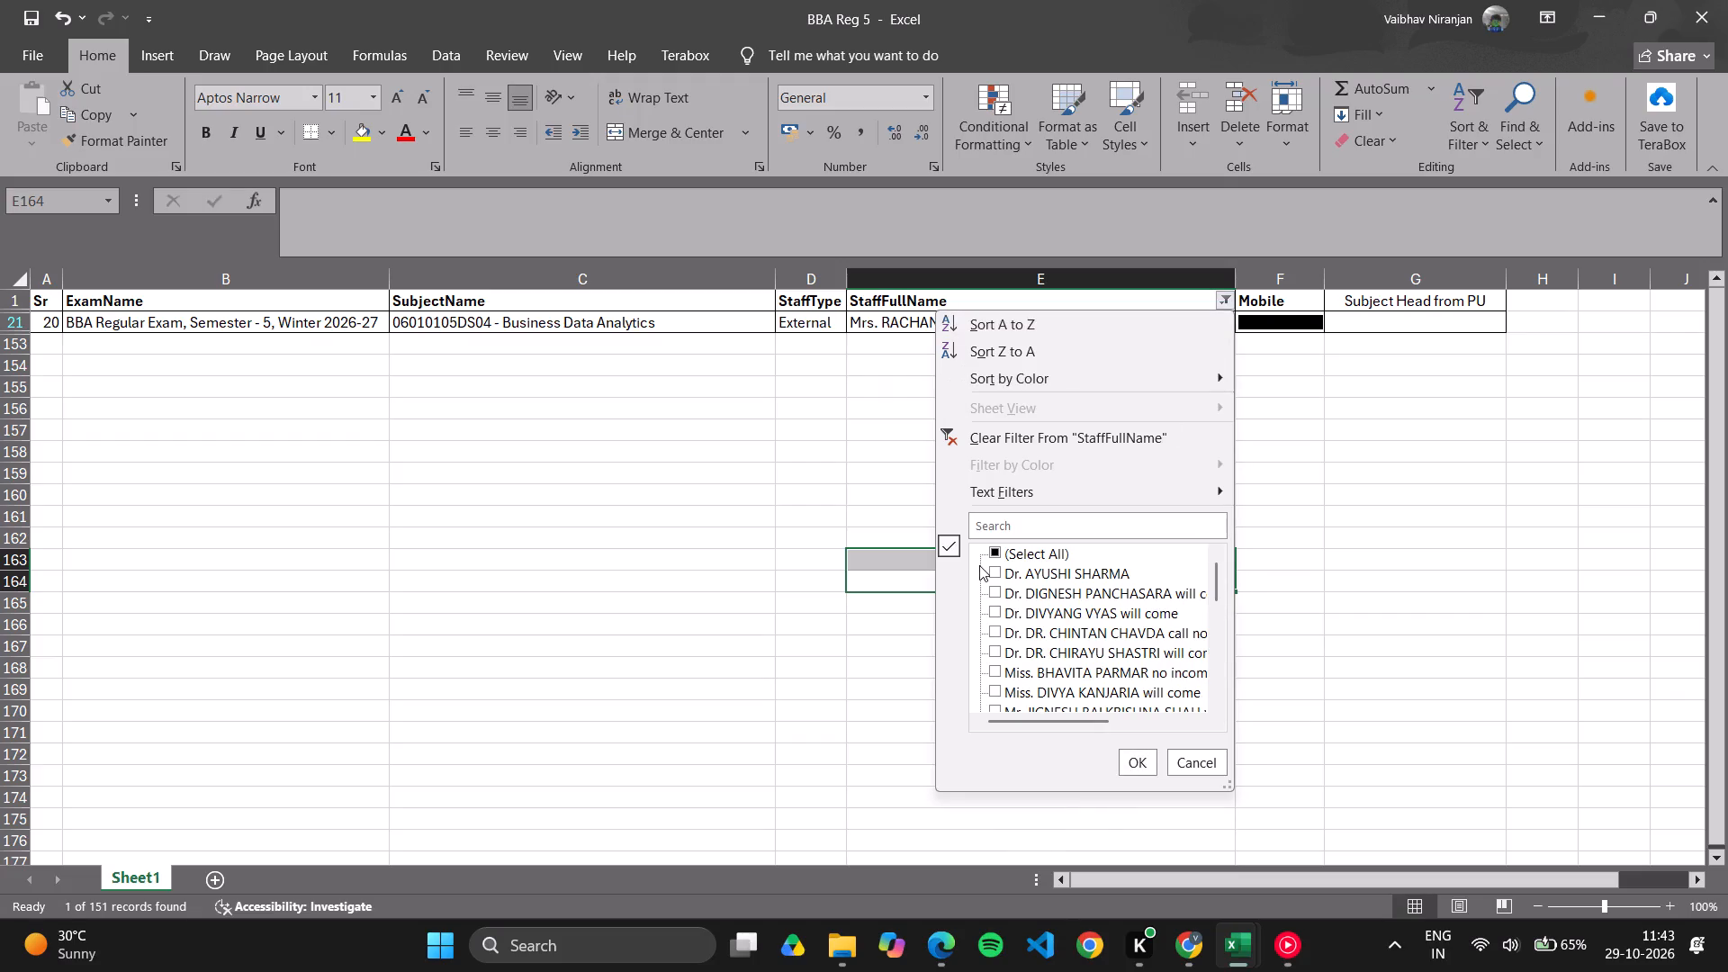
pyautogui.click(995, 542)
pyautogui.click(996, 553)
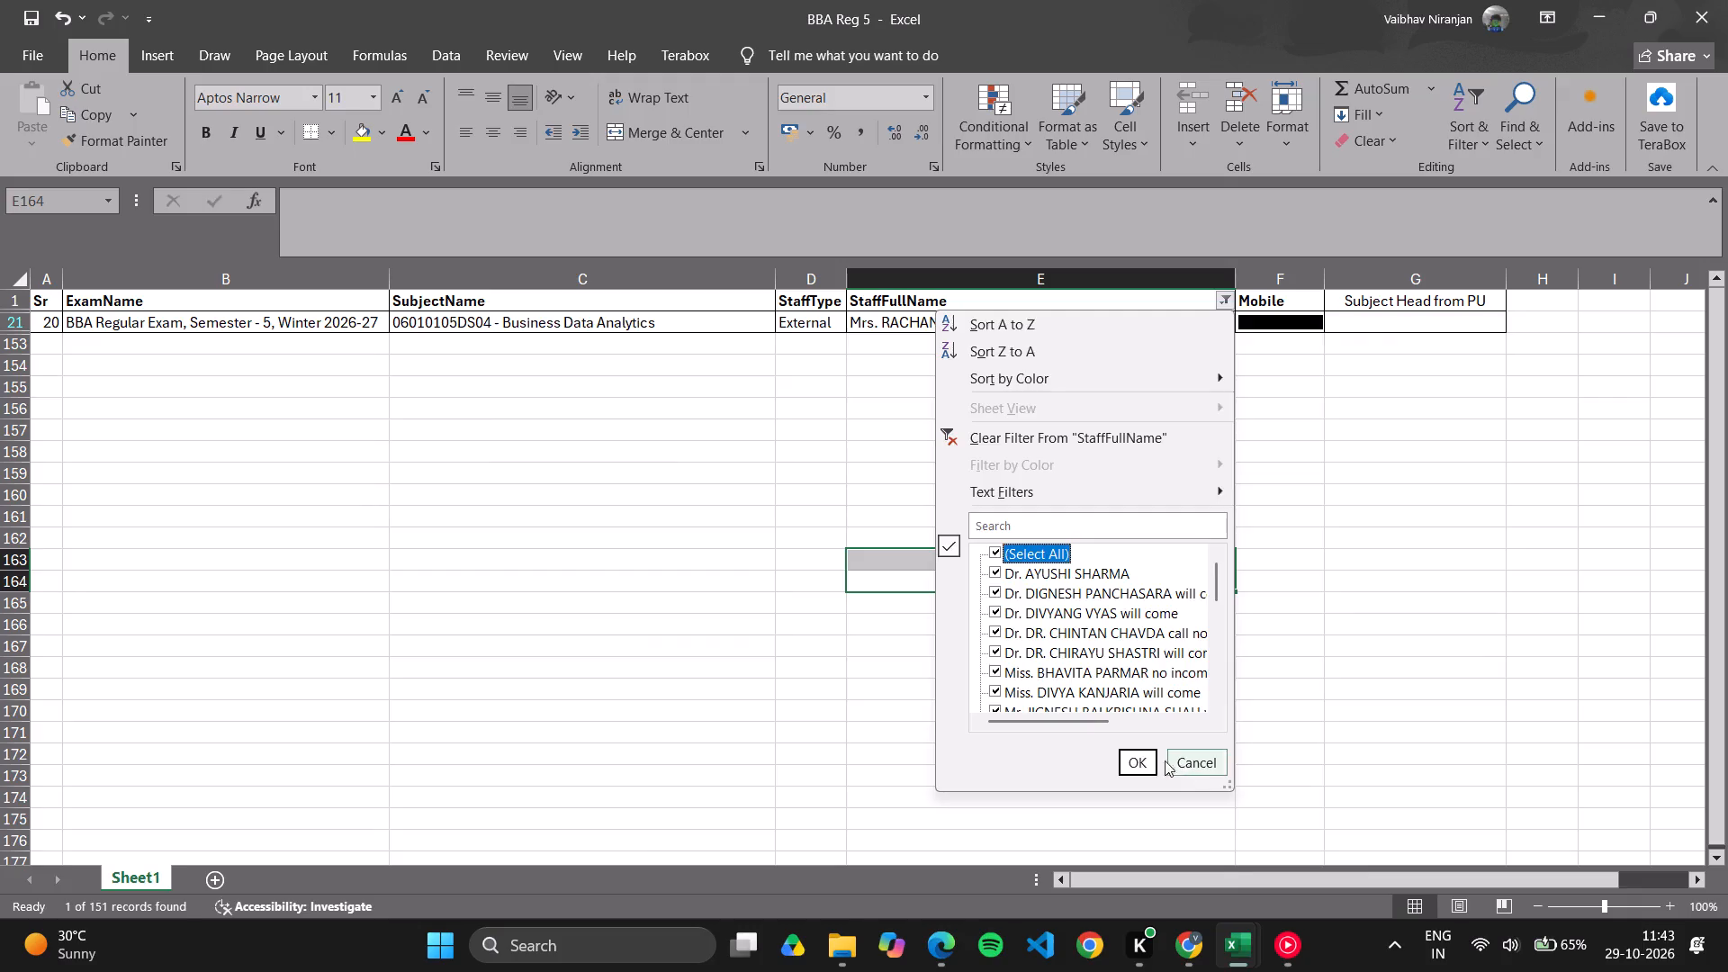
pyautogui.click(1152, 756)
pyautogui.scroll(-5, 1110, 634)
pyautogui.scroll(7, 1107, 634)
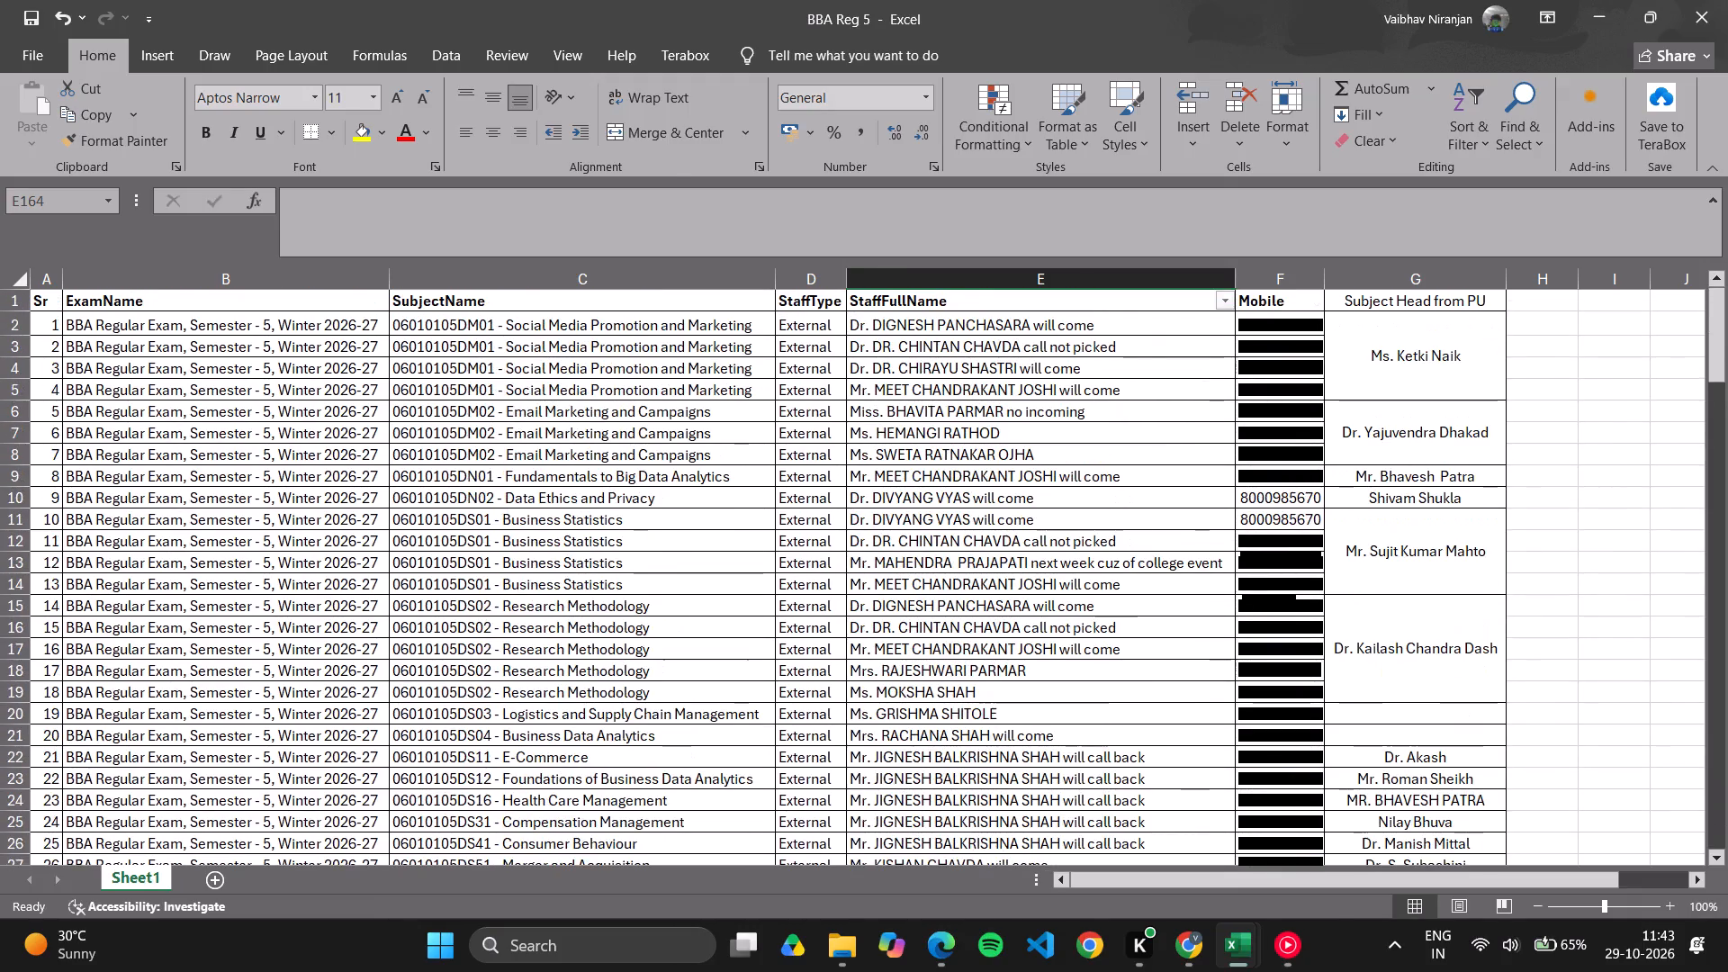
# Filter StaffFullName to show only Dr. Sharma's rows.
pyautogui.click(1222, 305)
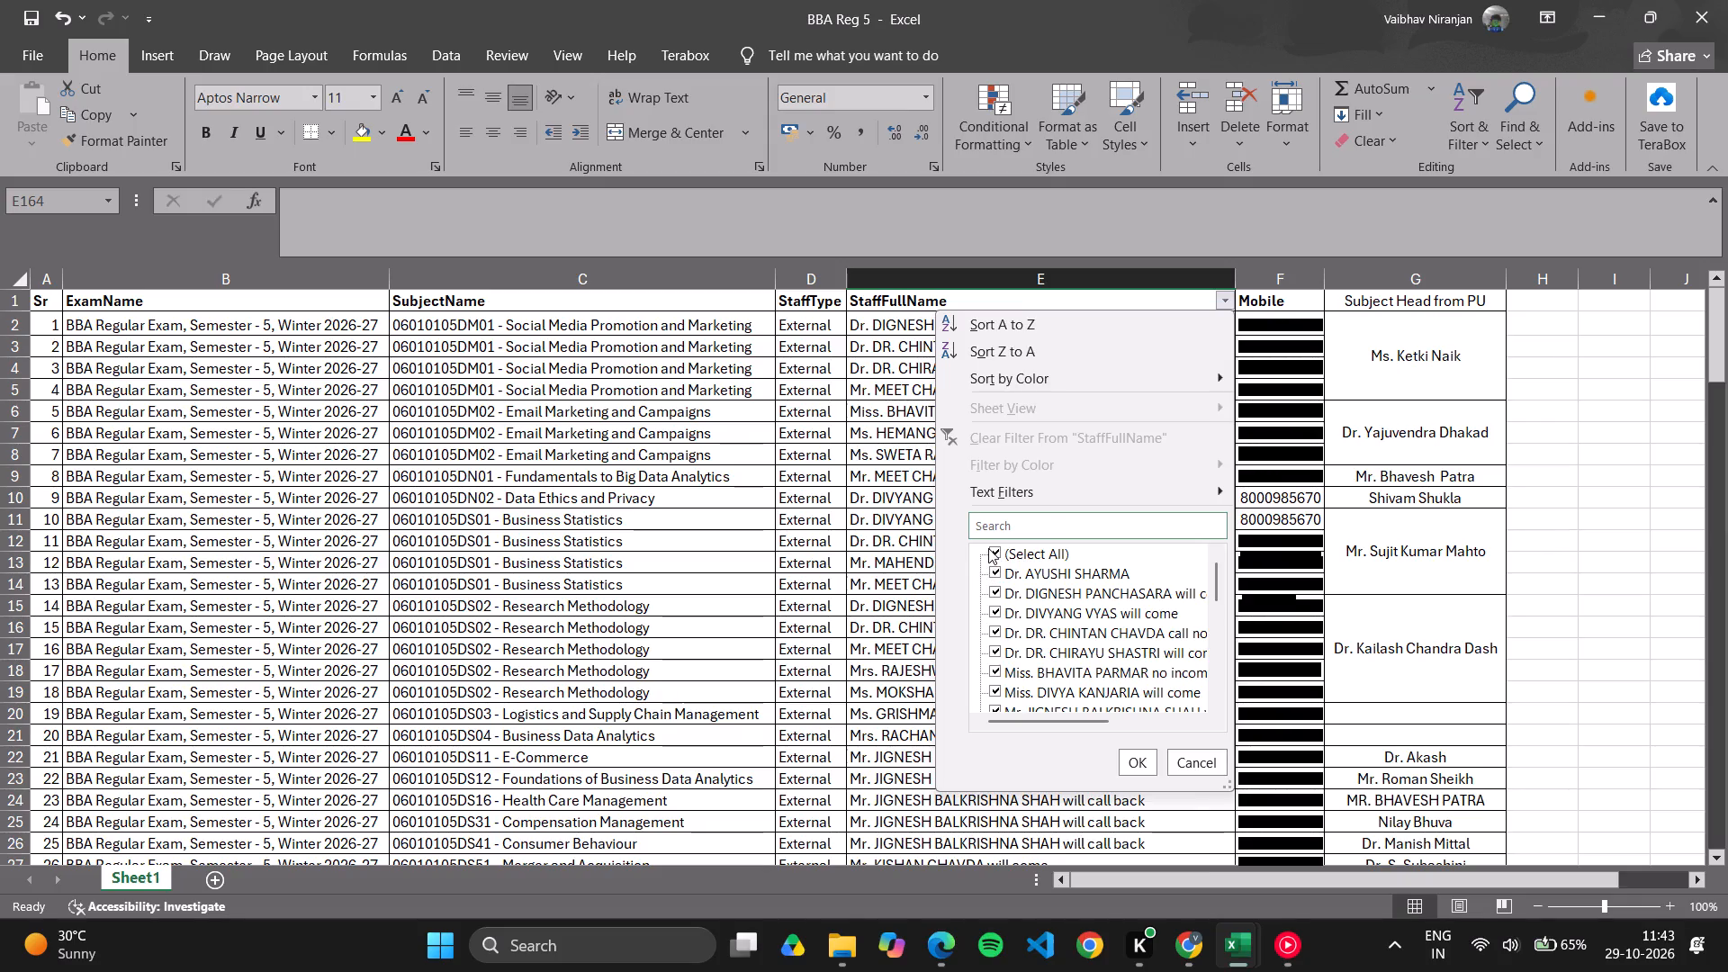
pyautogui.click(991, 551)
pyautogui.click(994, 567)
pyautogui.click(1135, 751)
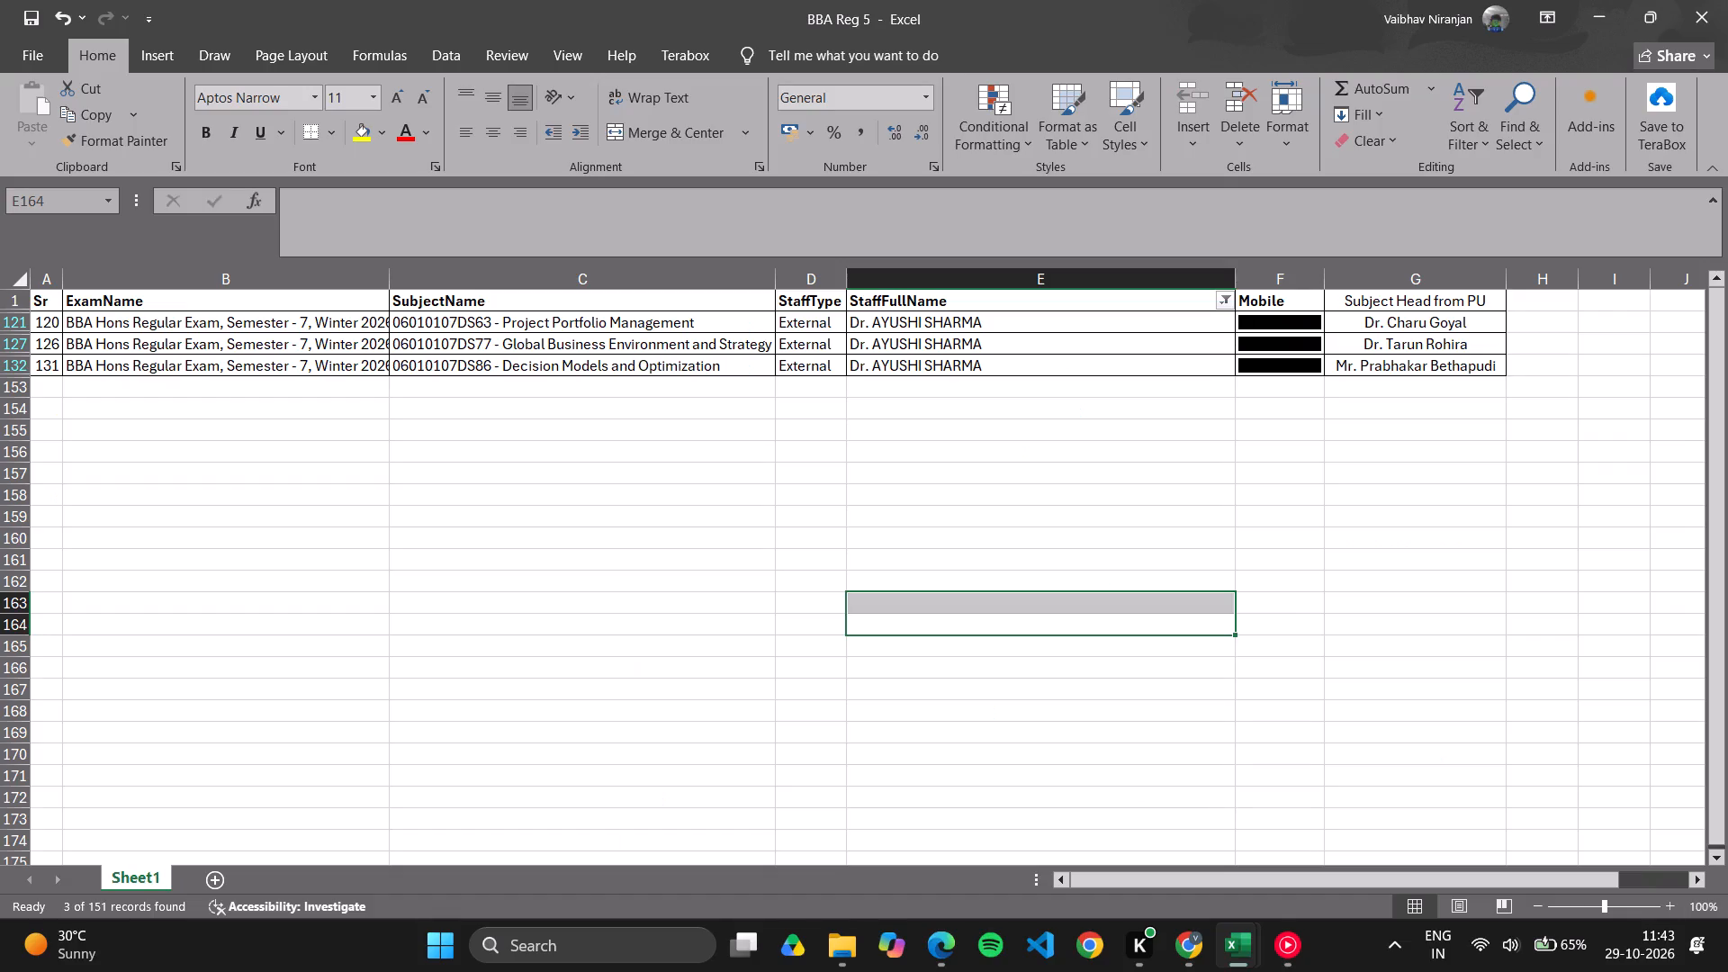
# Switch to YouTube Music and pause the current song.
pyautogui.click(1293, 949)
pyautogui.click(811, 646)
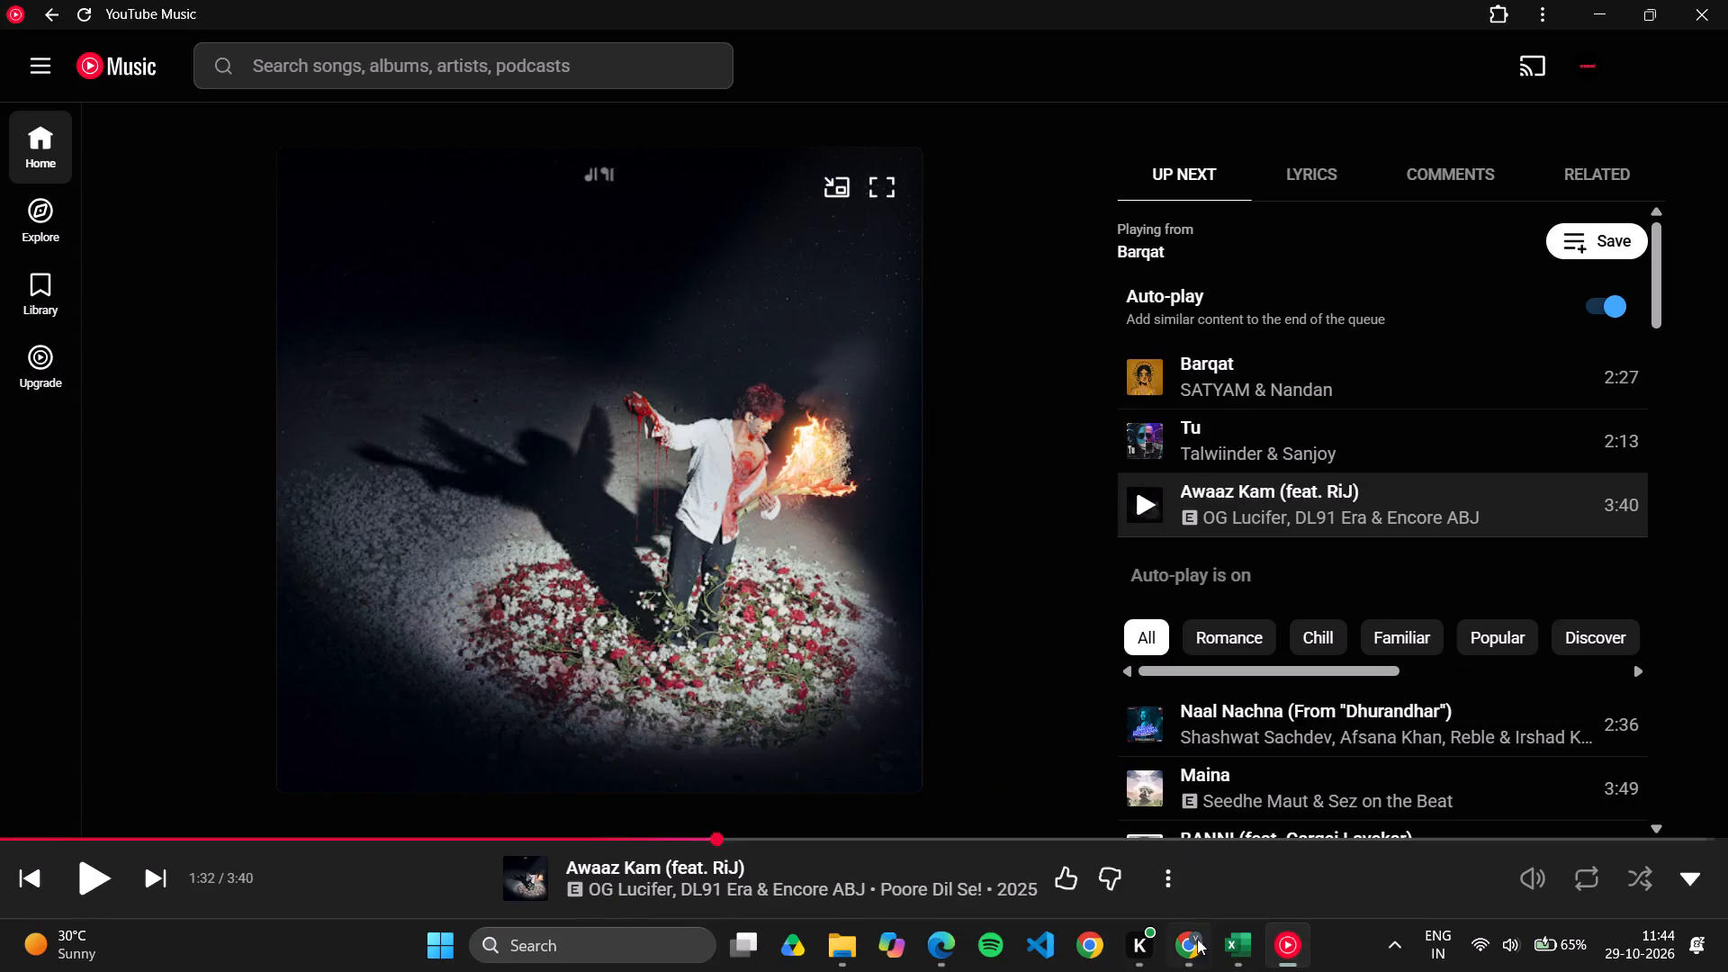
# Switch back to Excel and close the Int DBA-BBA 9 workbook to return to BBA Reg 5.
pyautogui.click(1224, 952)
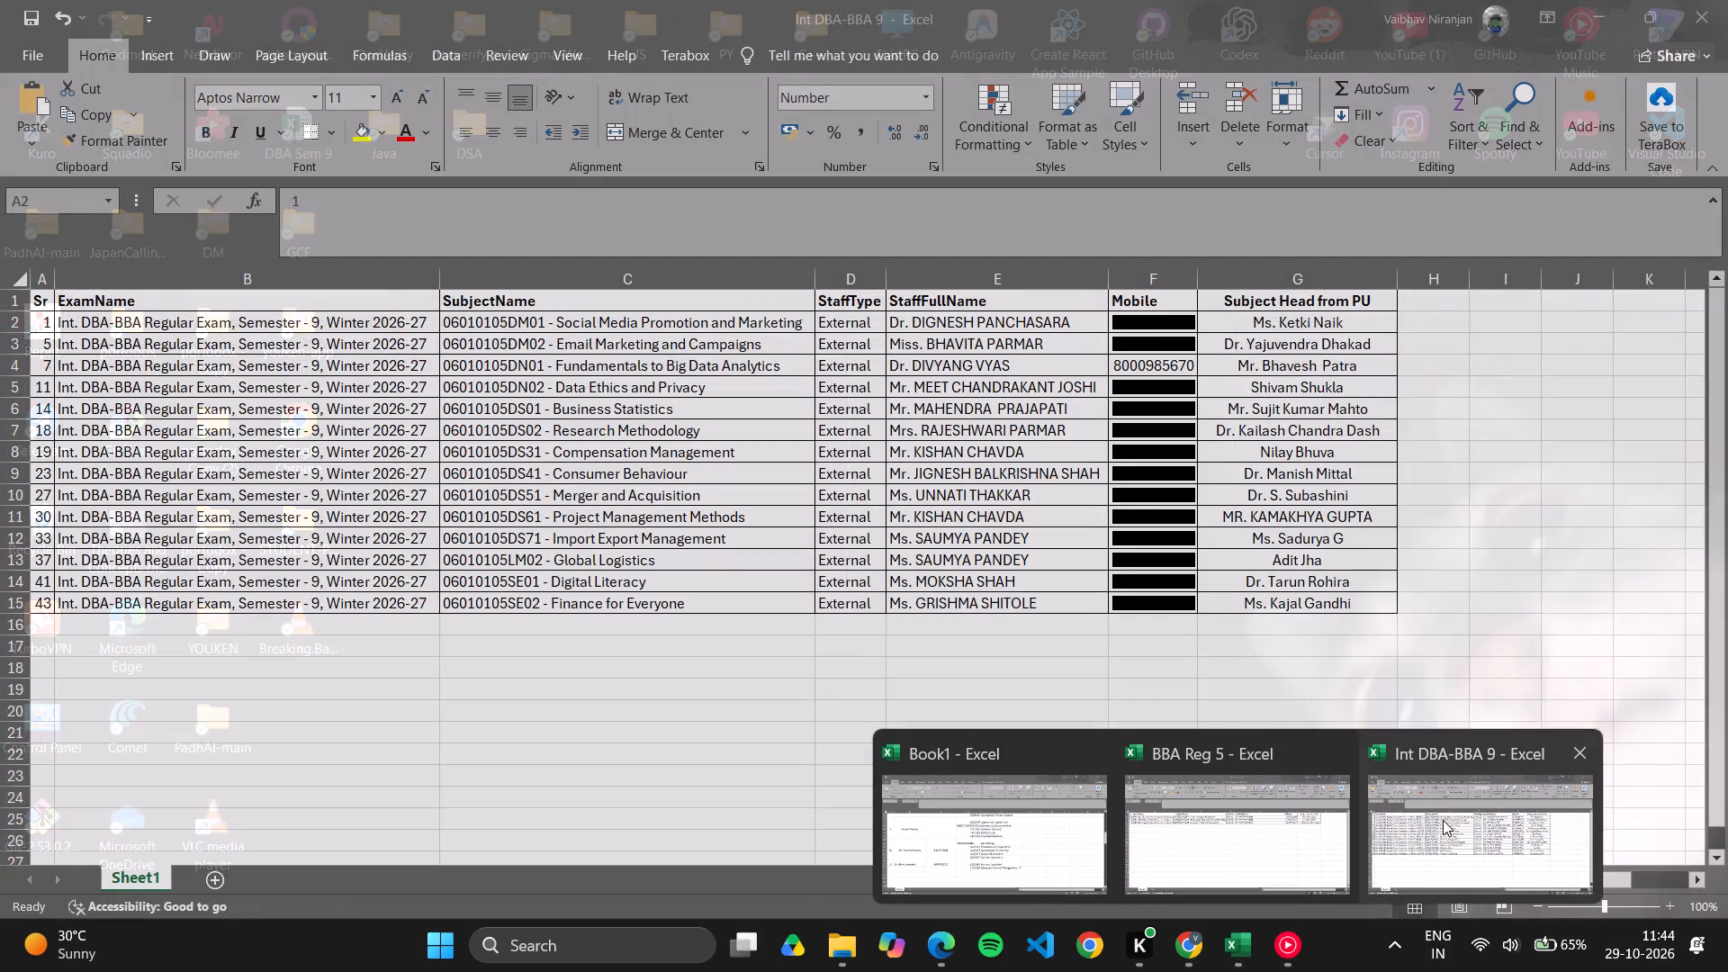
pyautogui.click(1443, 820)
pyautogui.click(1727, 0)
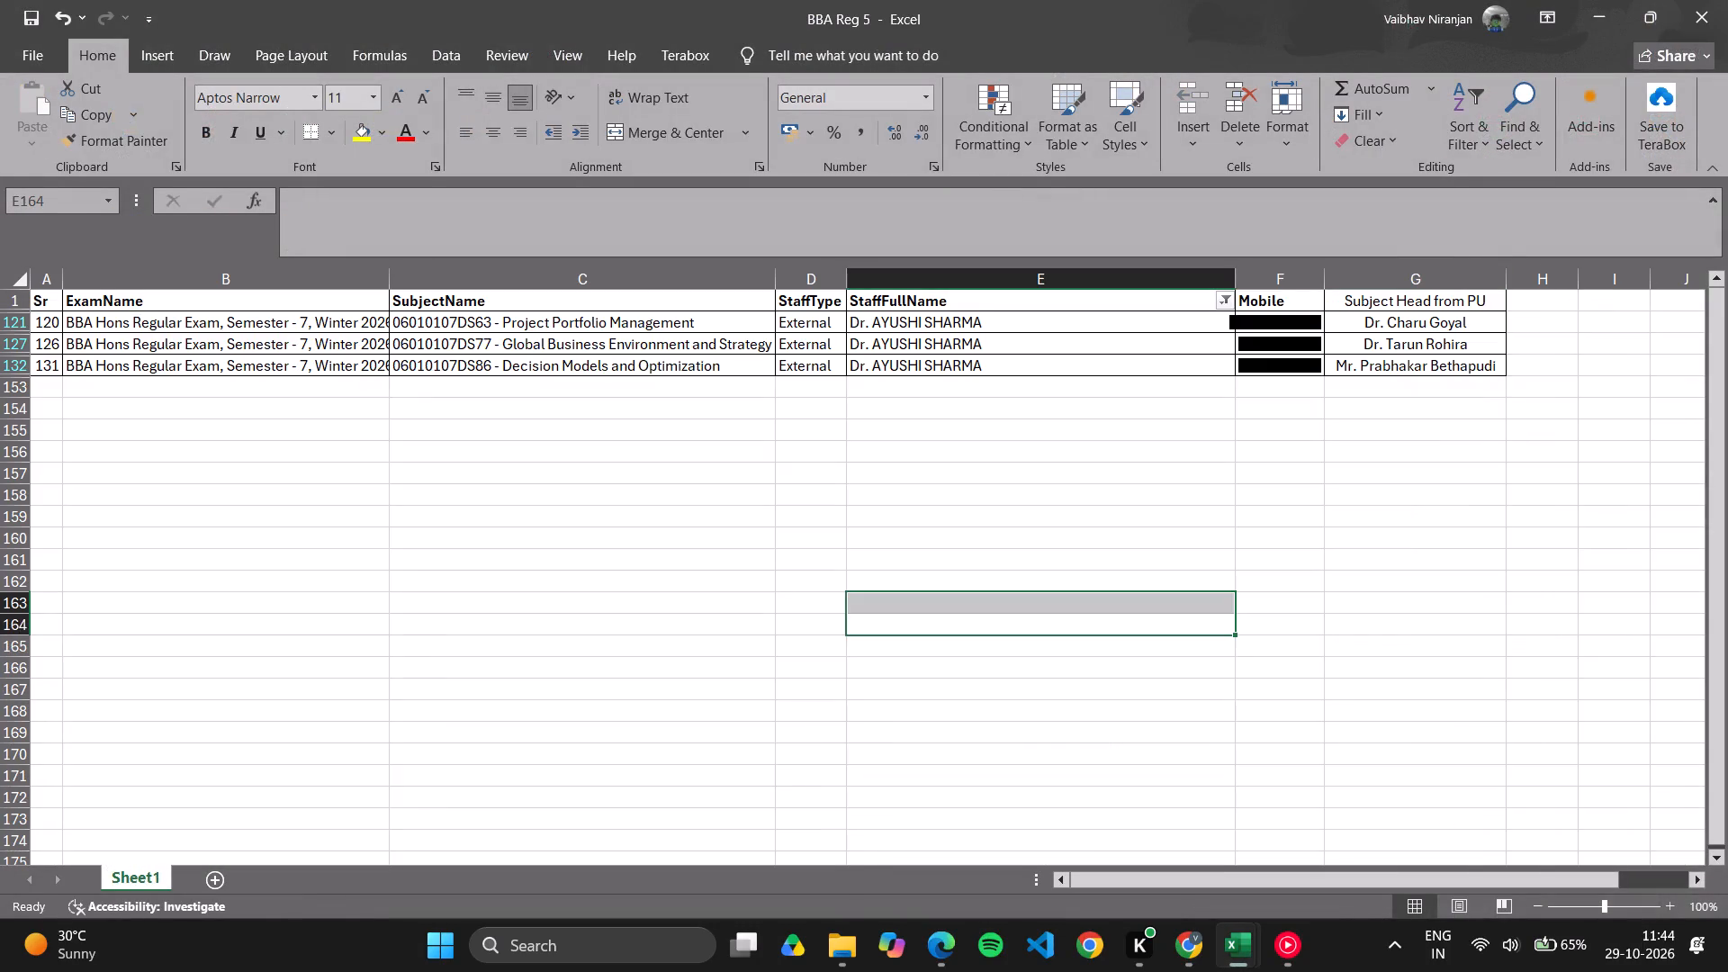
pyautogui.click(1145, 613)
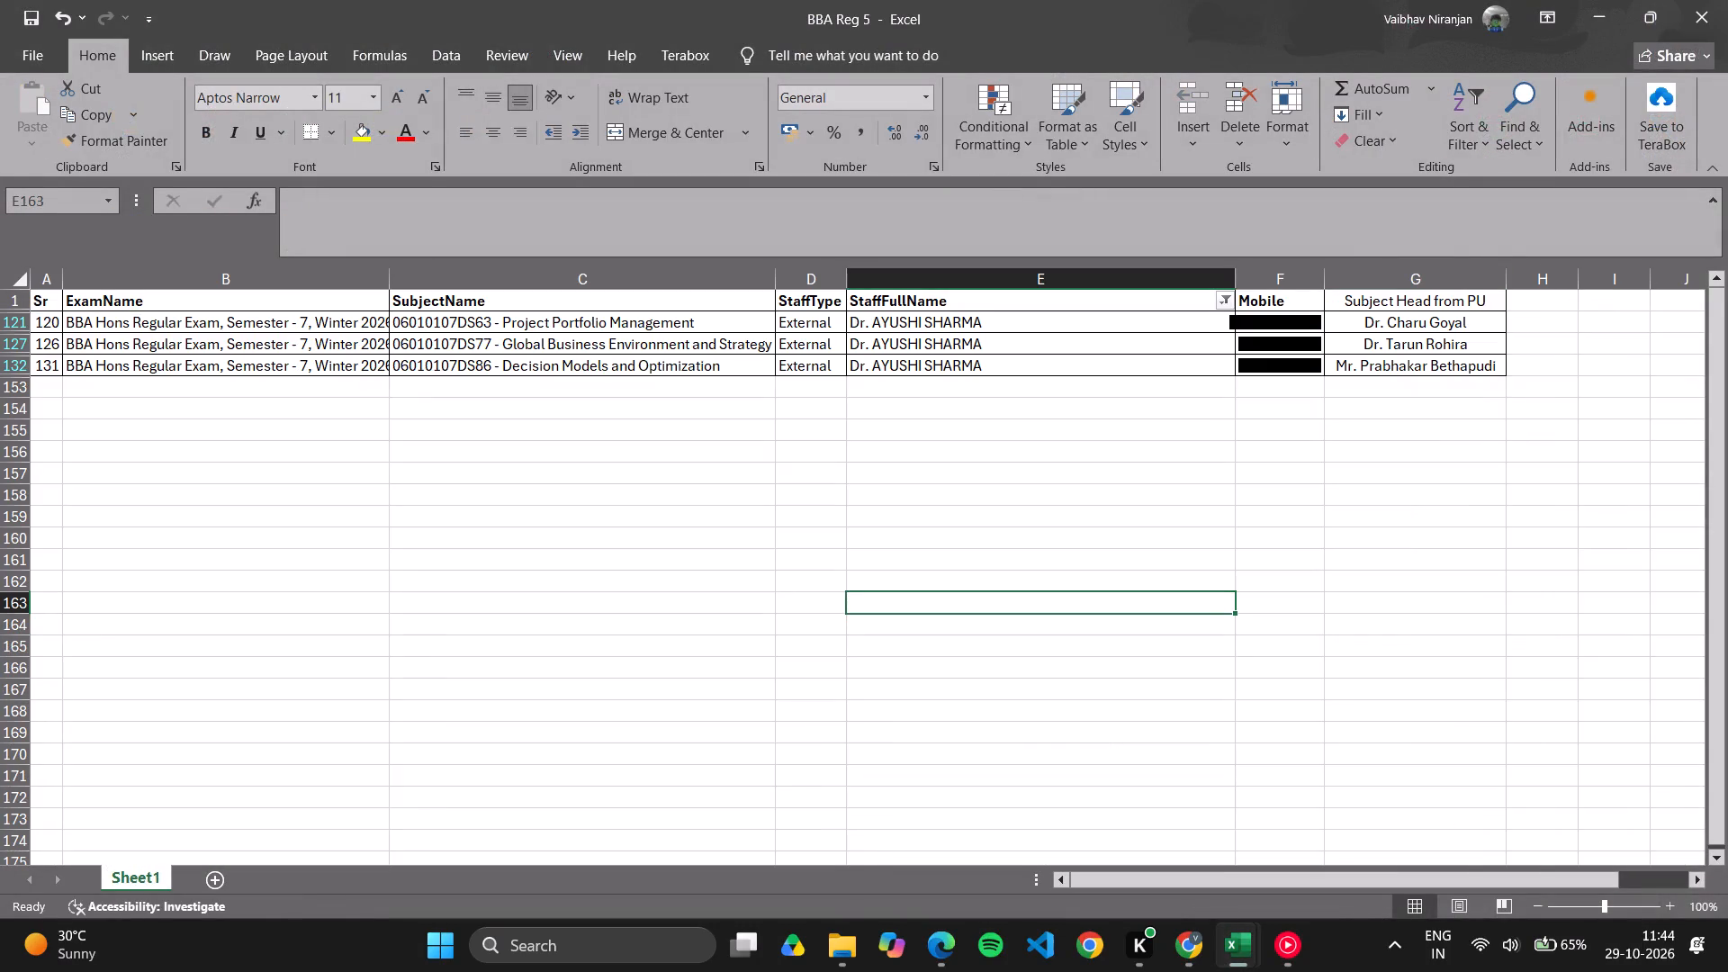
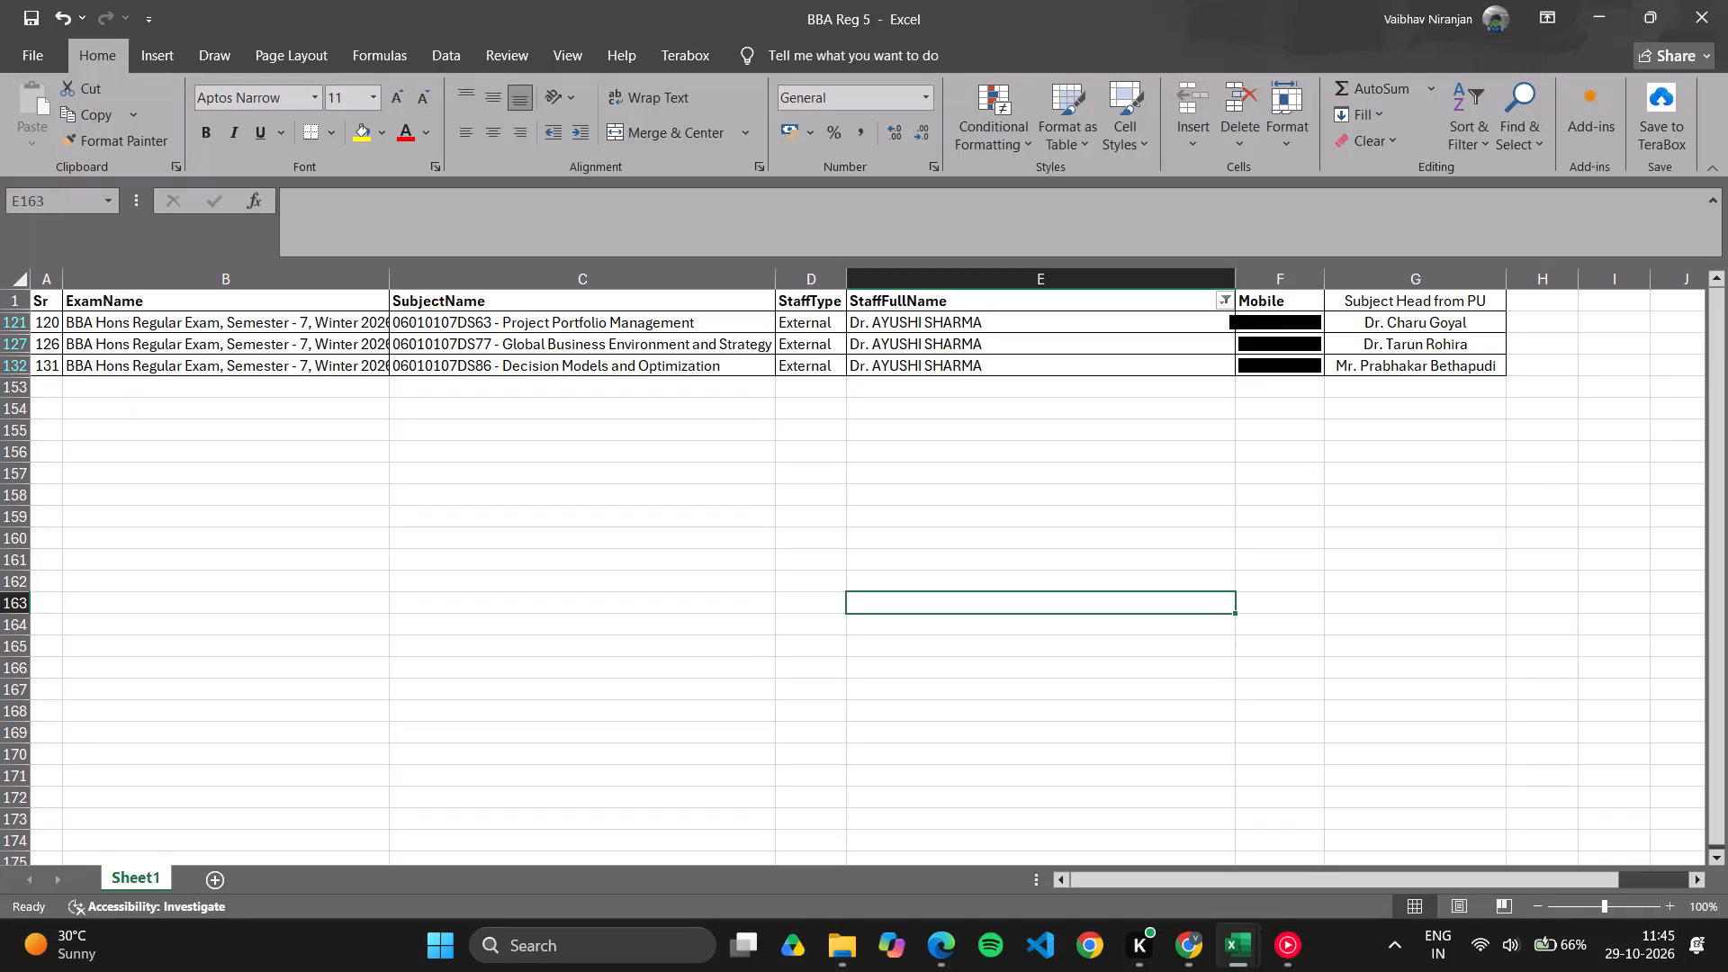
# Append "call not picked" to Dr. Sharma's name in E121 and fill it down through her filtered rows to E132.
pyautogui.click(1025, 324)
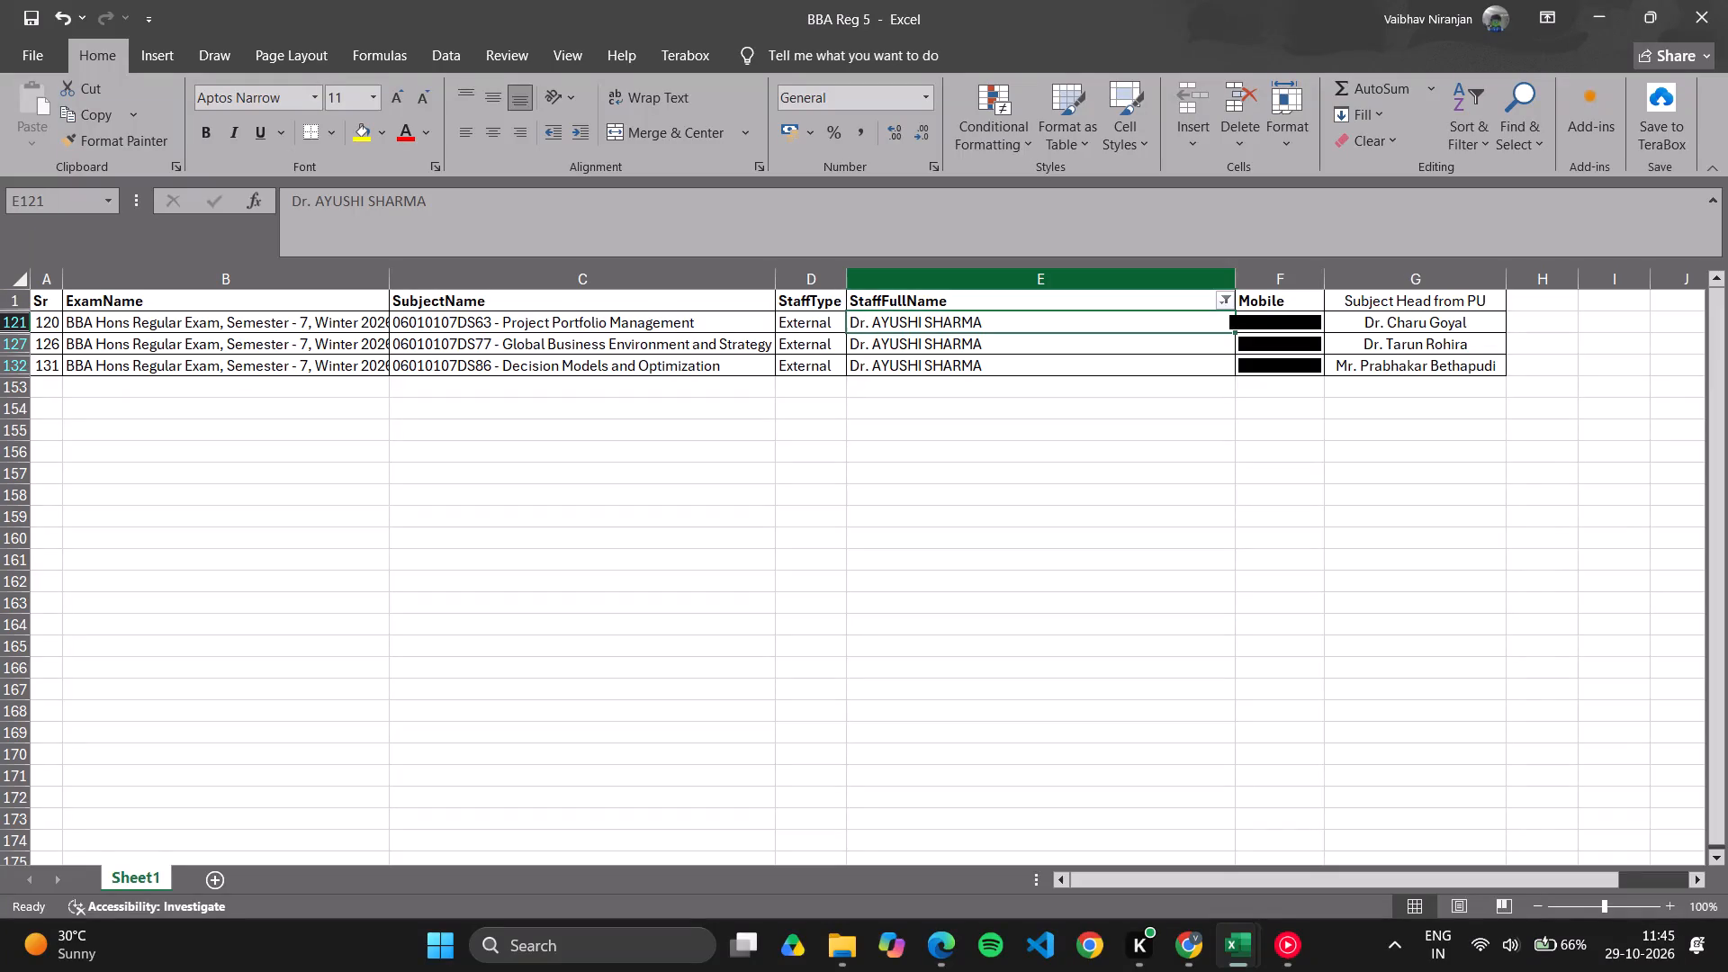
pyautogui.click(761, 227)
pyautogui.press('space')
pyautogui.write('call not picj')
pyautogui.press('BackSpace')
pyautogui.write('ked')
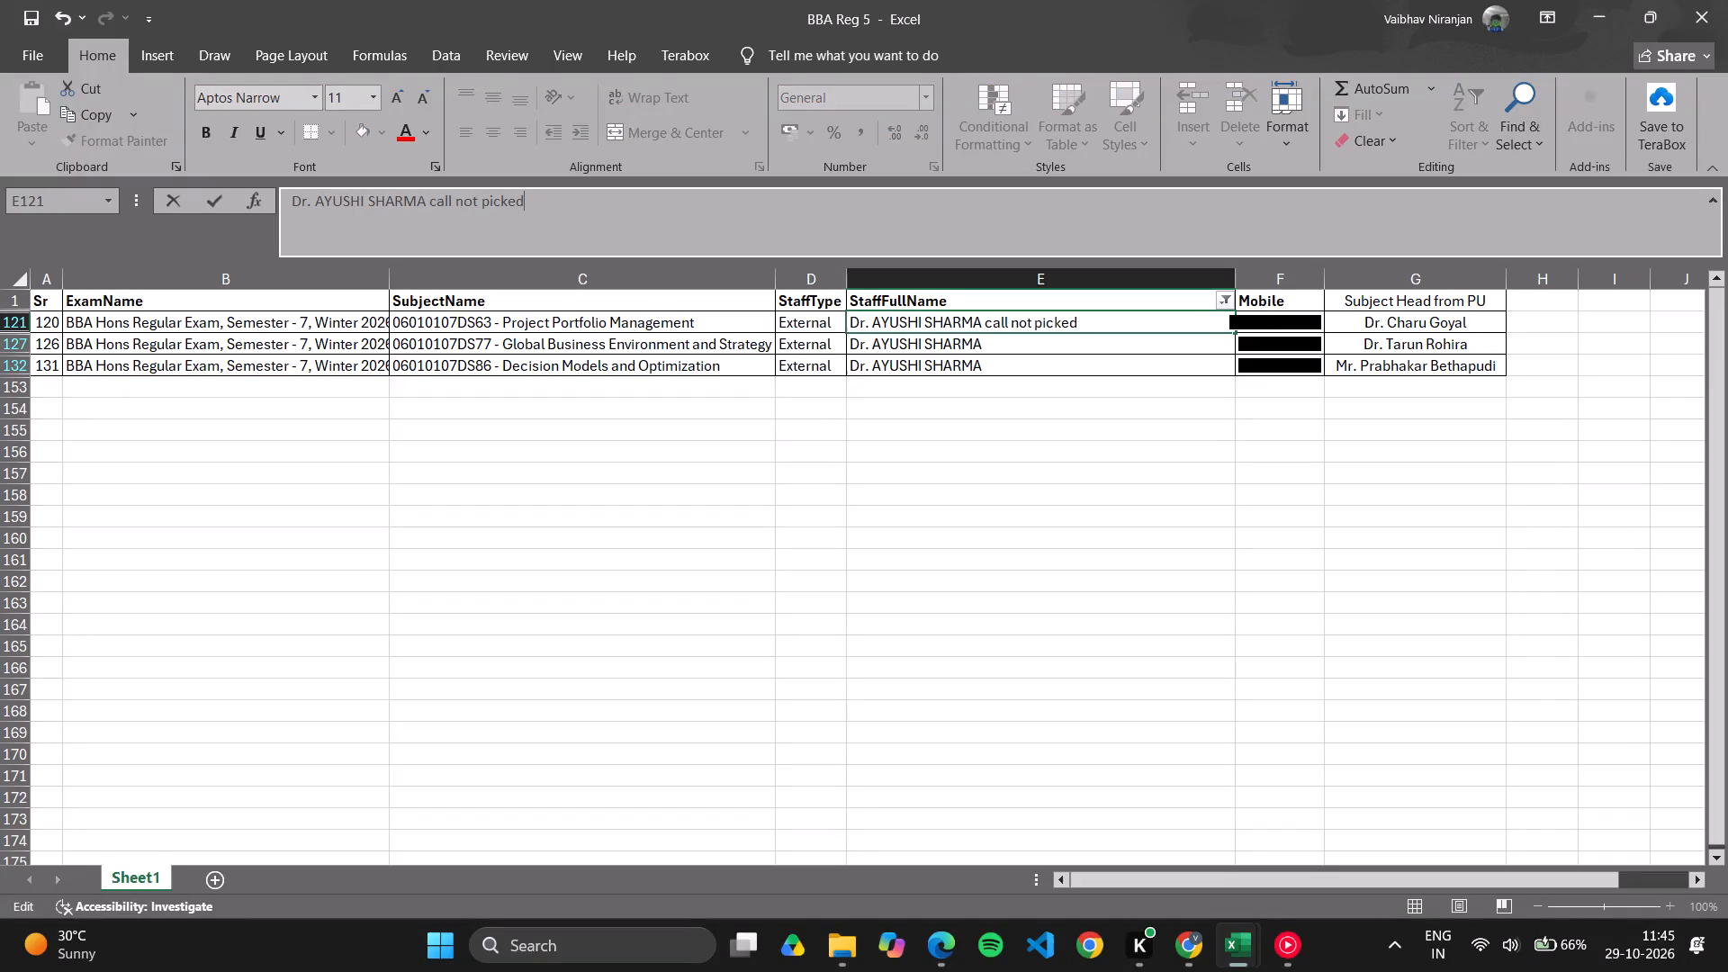
pyautogui.click(1092, 470)
pyautogui.click(1160, 322)
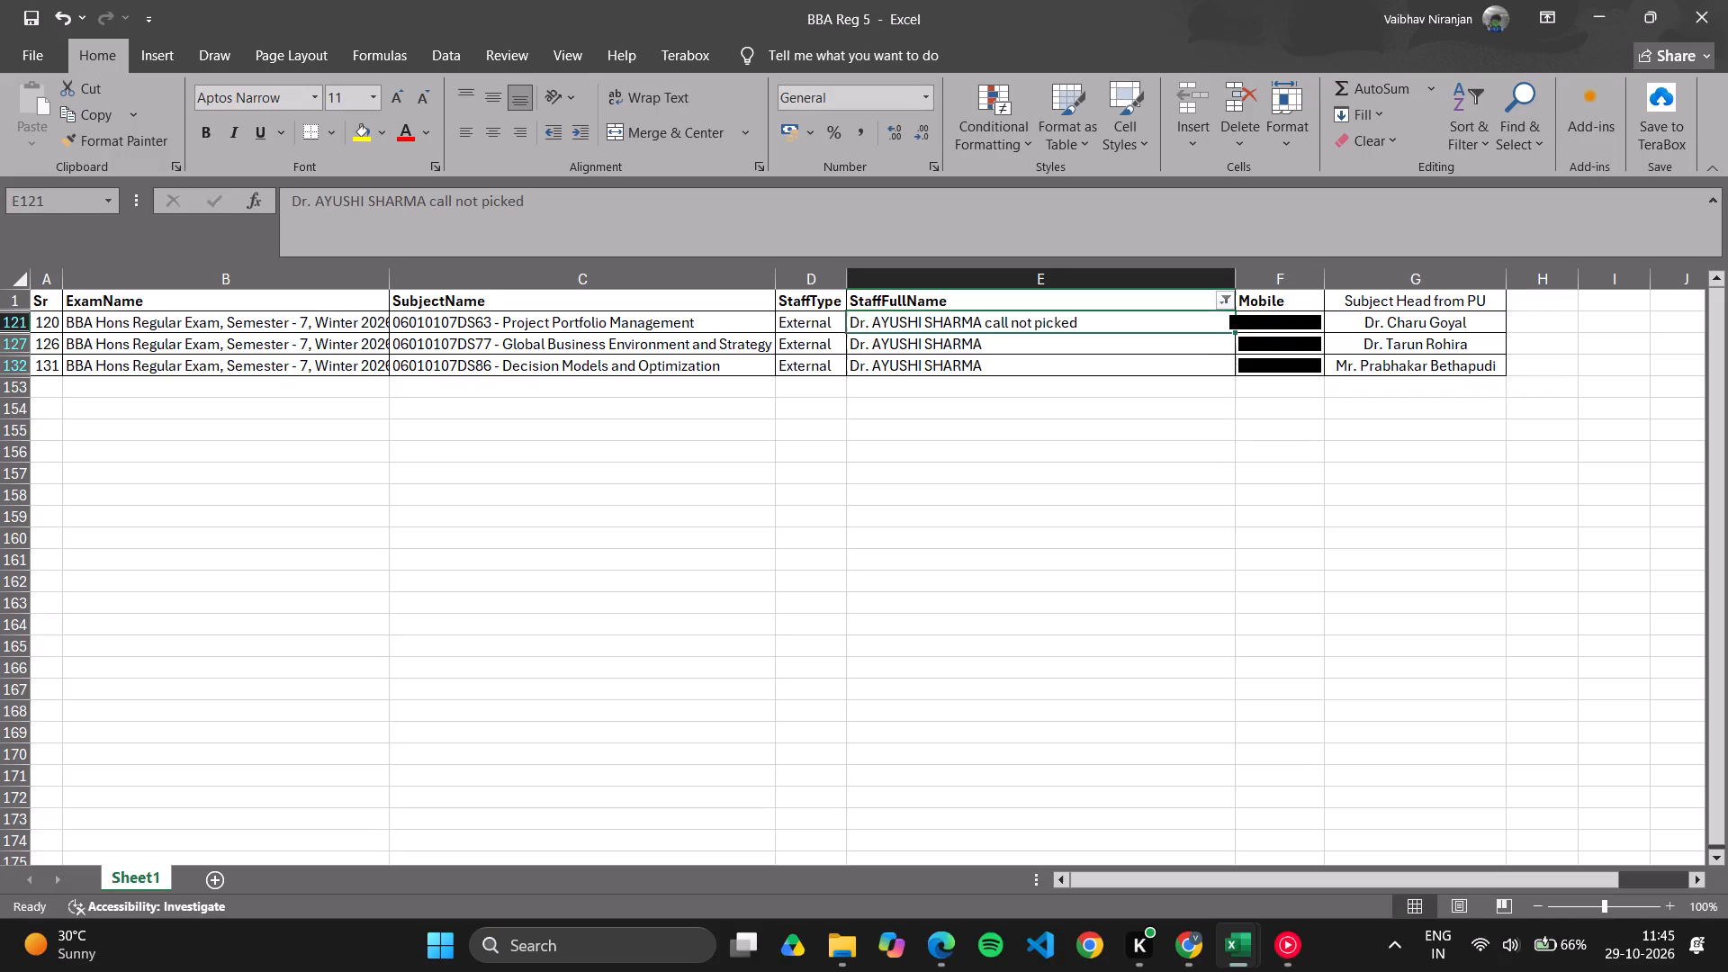
pyautogui.doubleClick(1233, 333)
pyautogui.click(1160, 481)
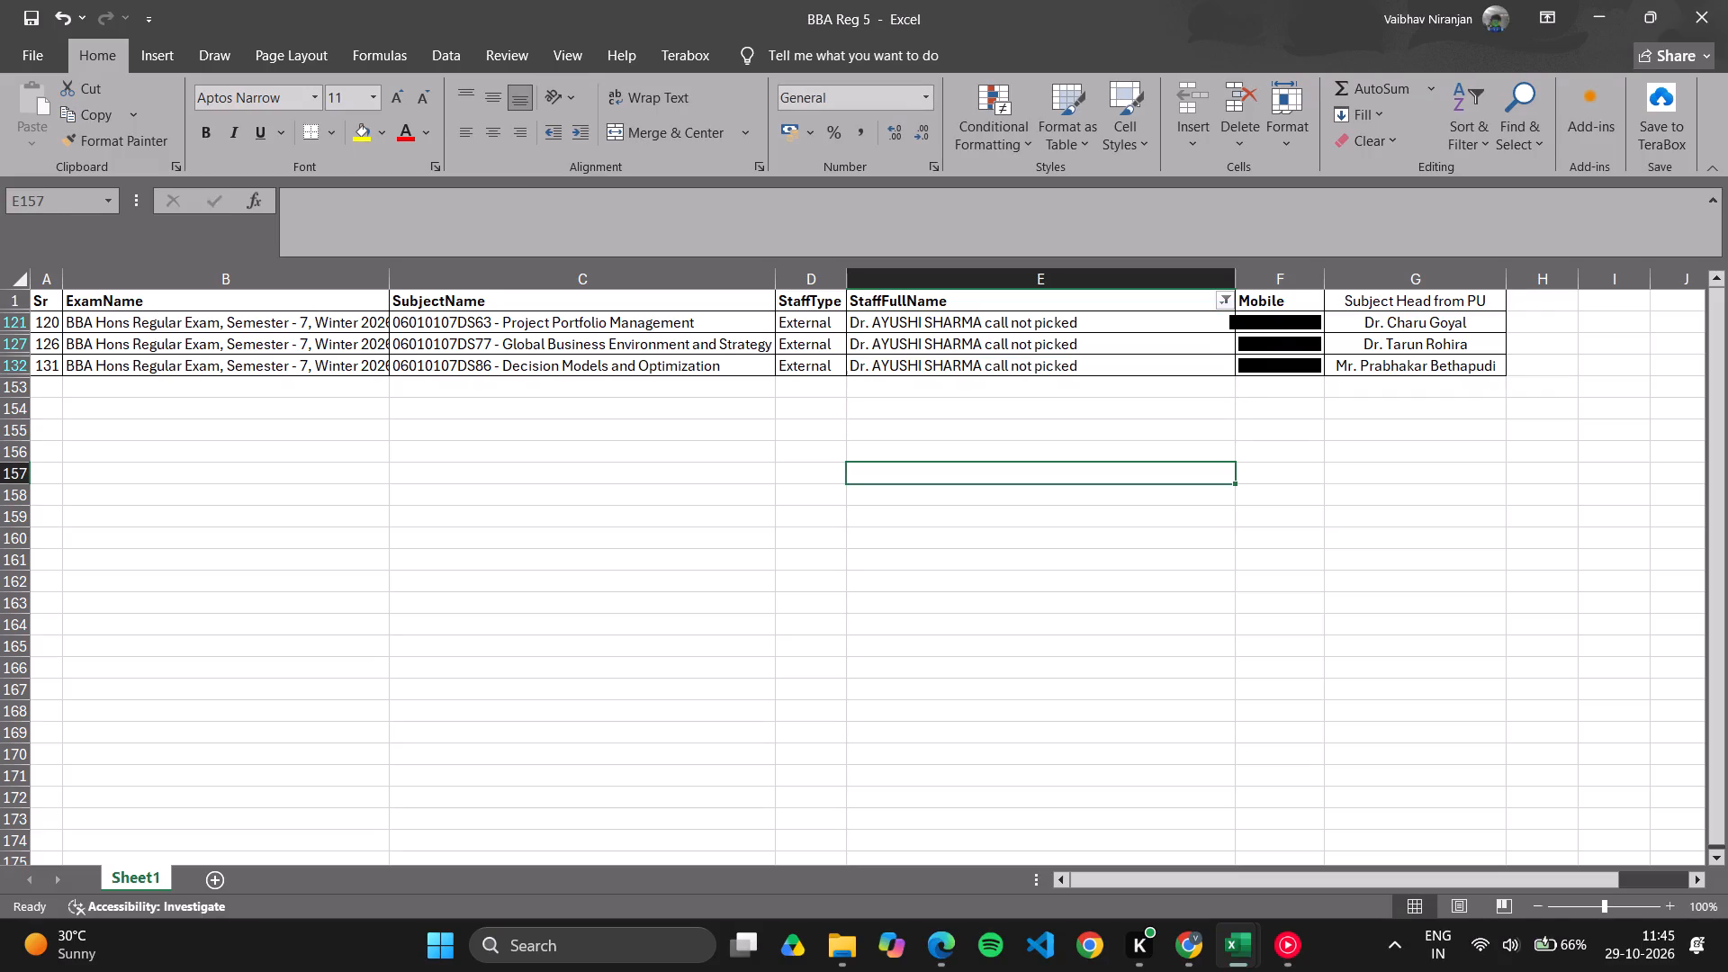
pyautogui.click(1228, 307)
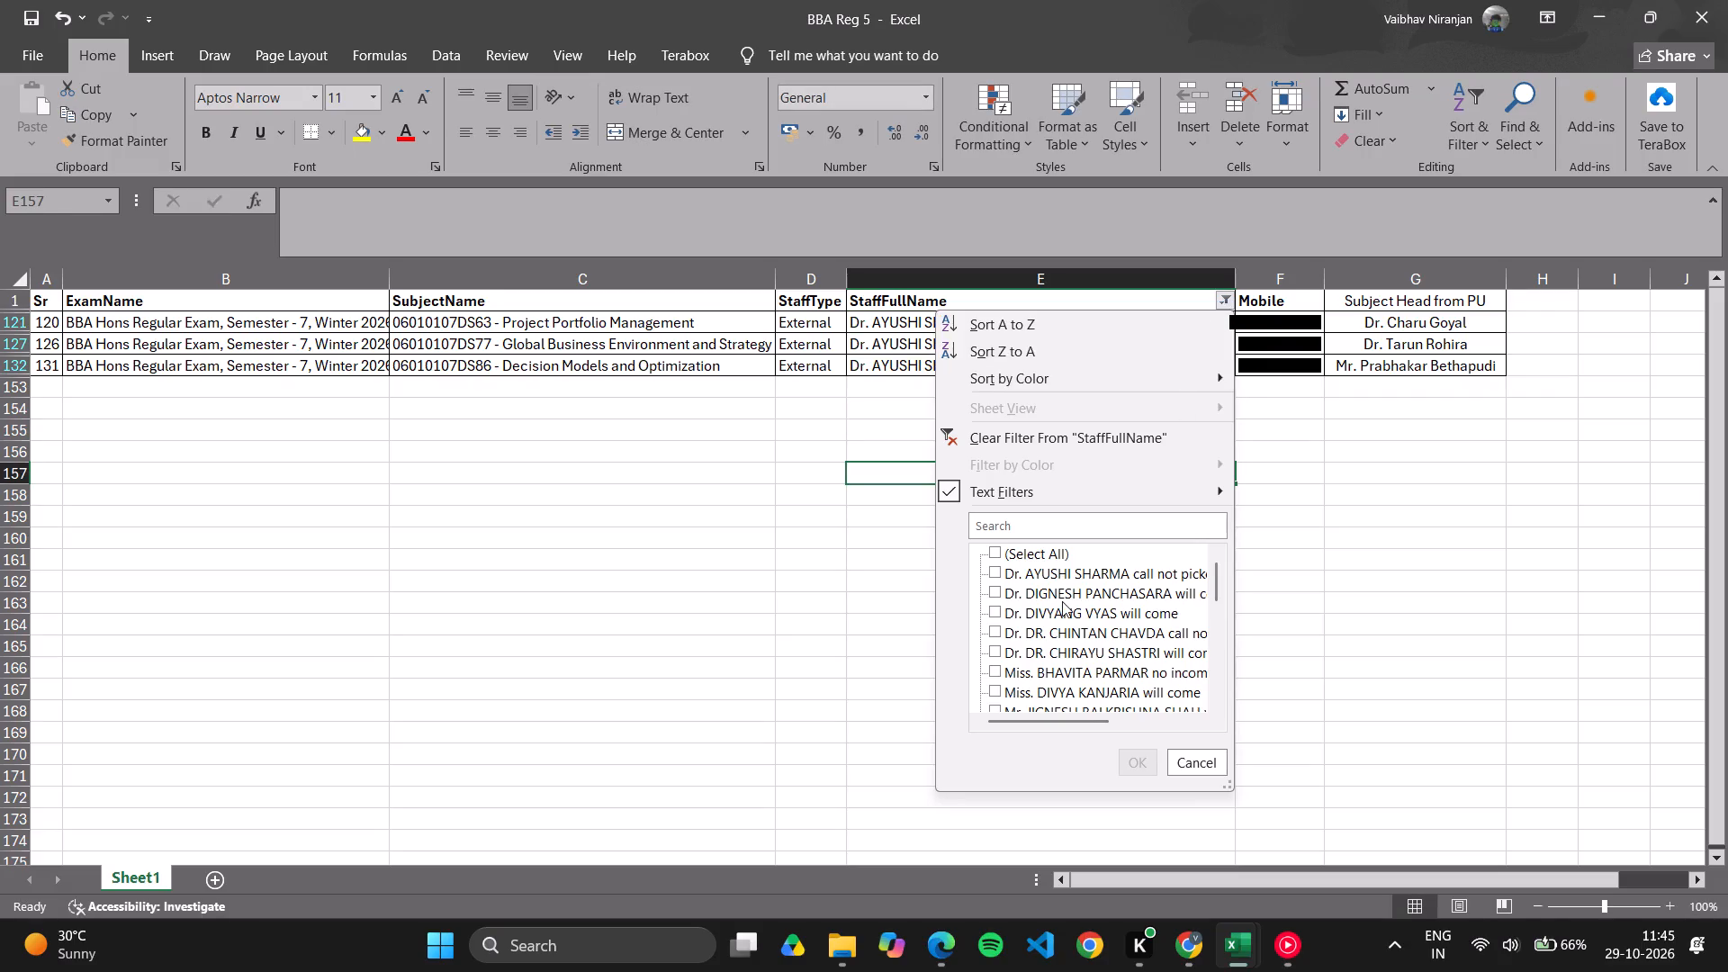
pyautogui.scroll(-2, 1027, 619)
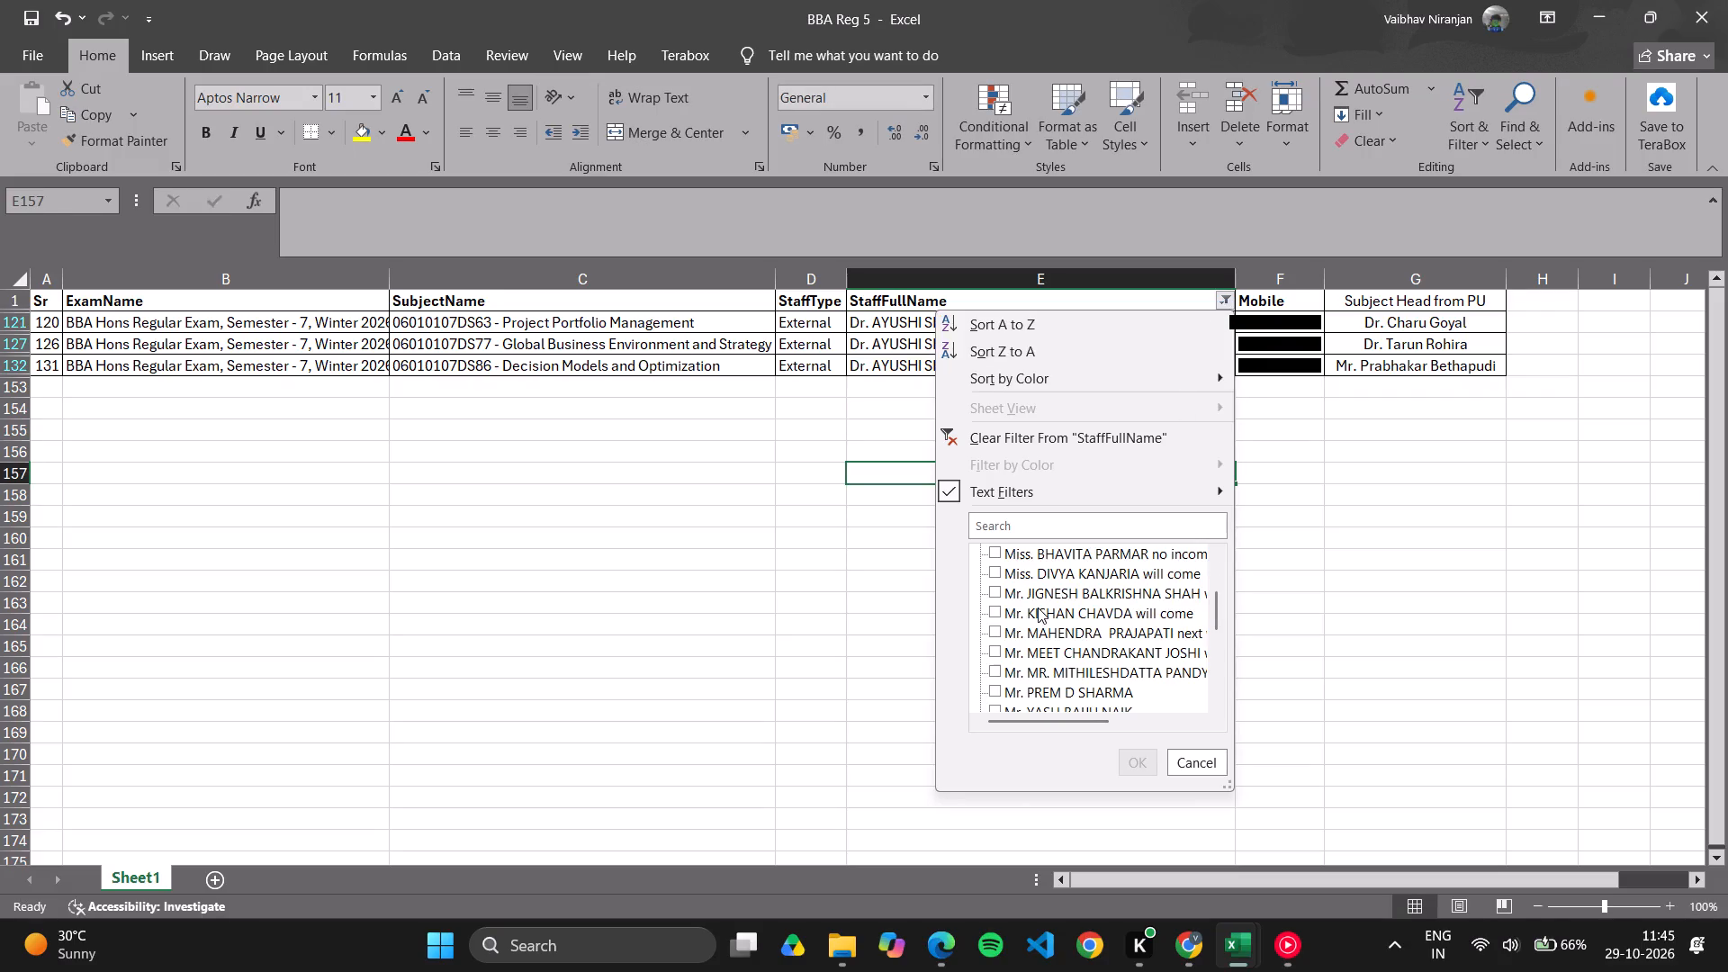
pyautogui.scroll(-1, 1038, 607)
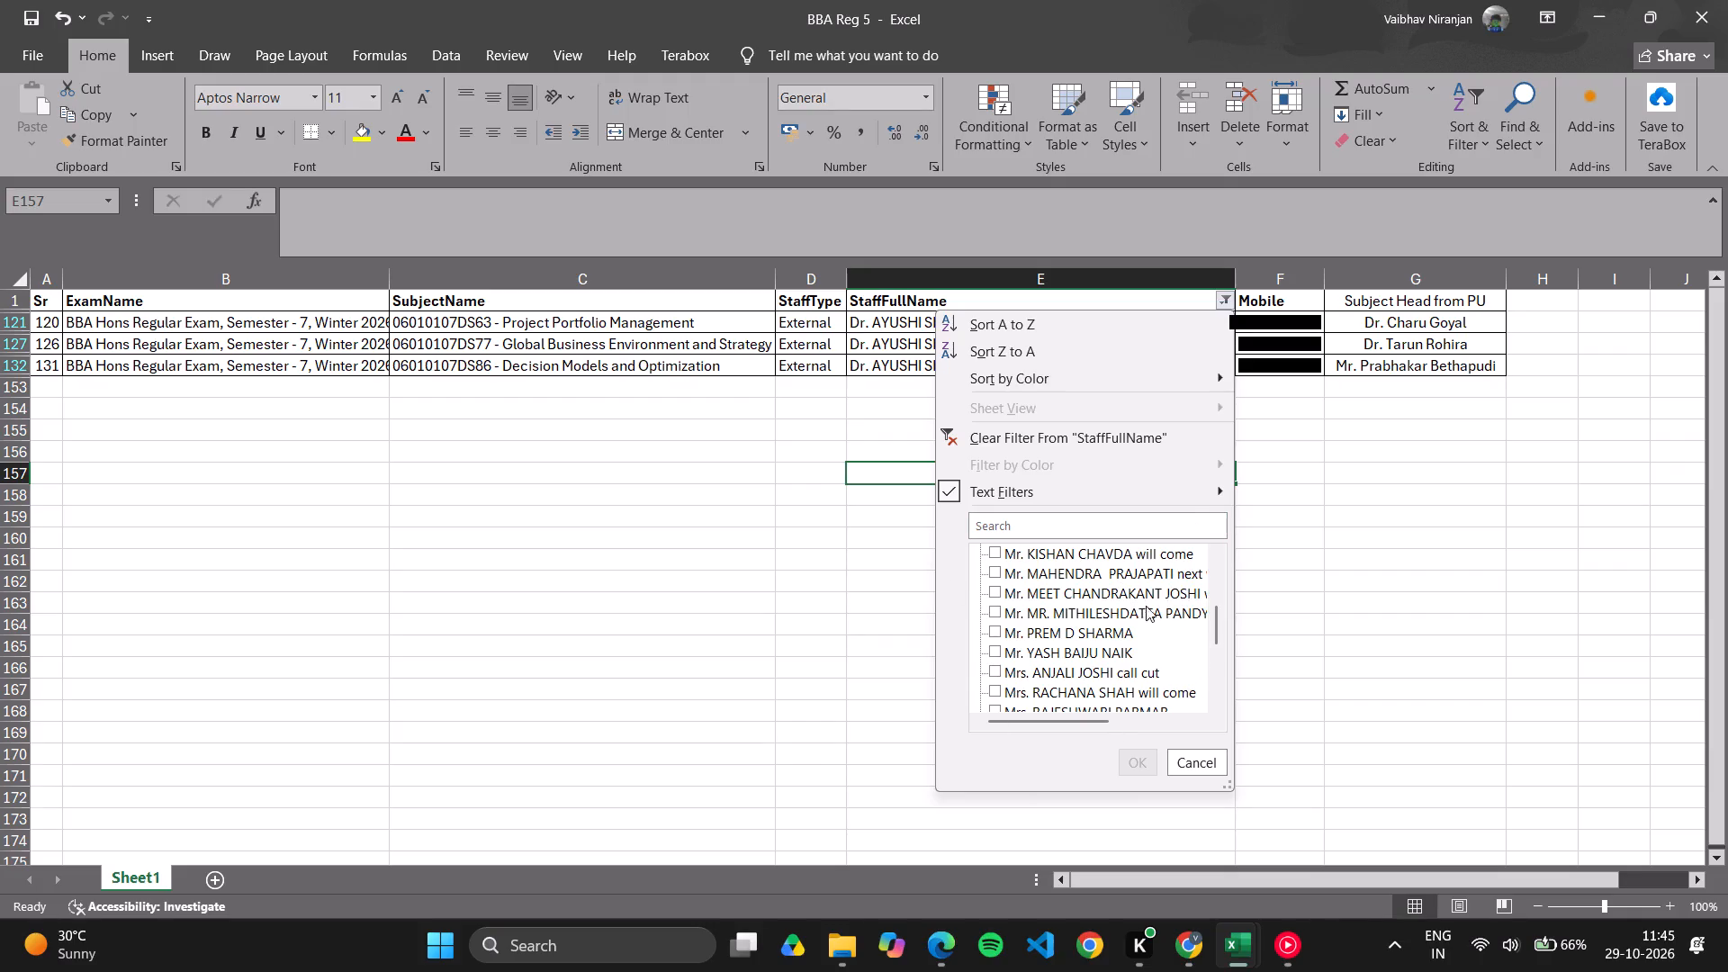
pyautogui.click(993, 611)
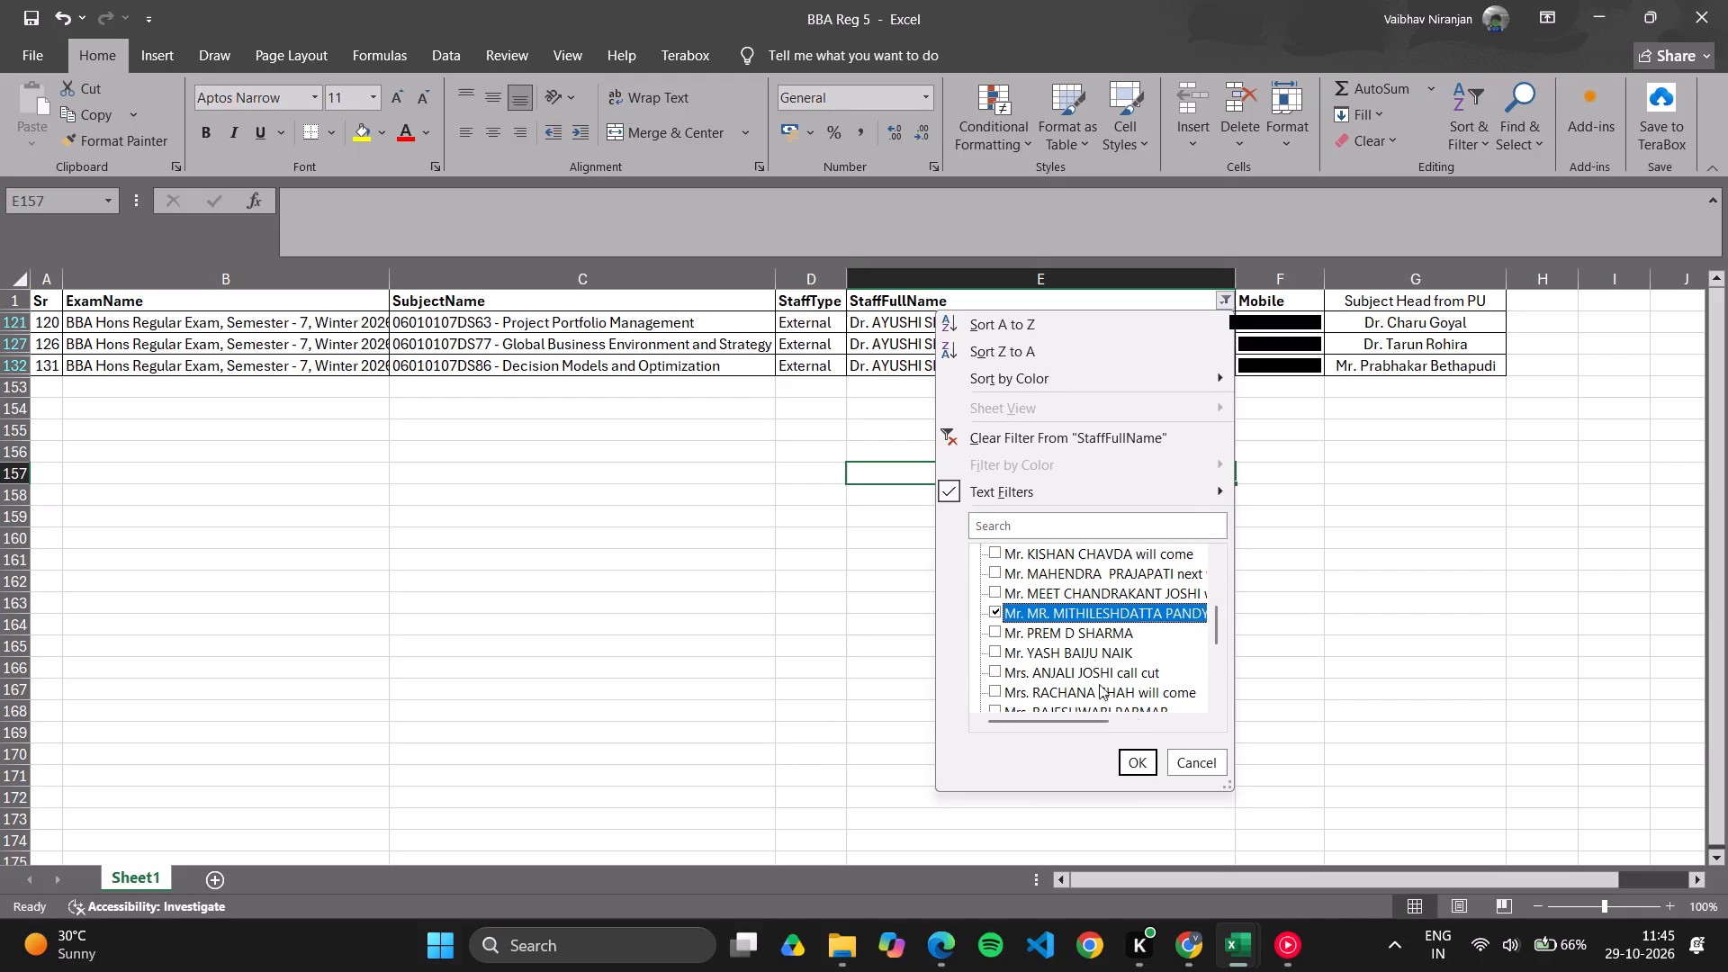
pyautogui.click(1145, 755)
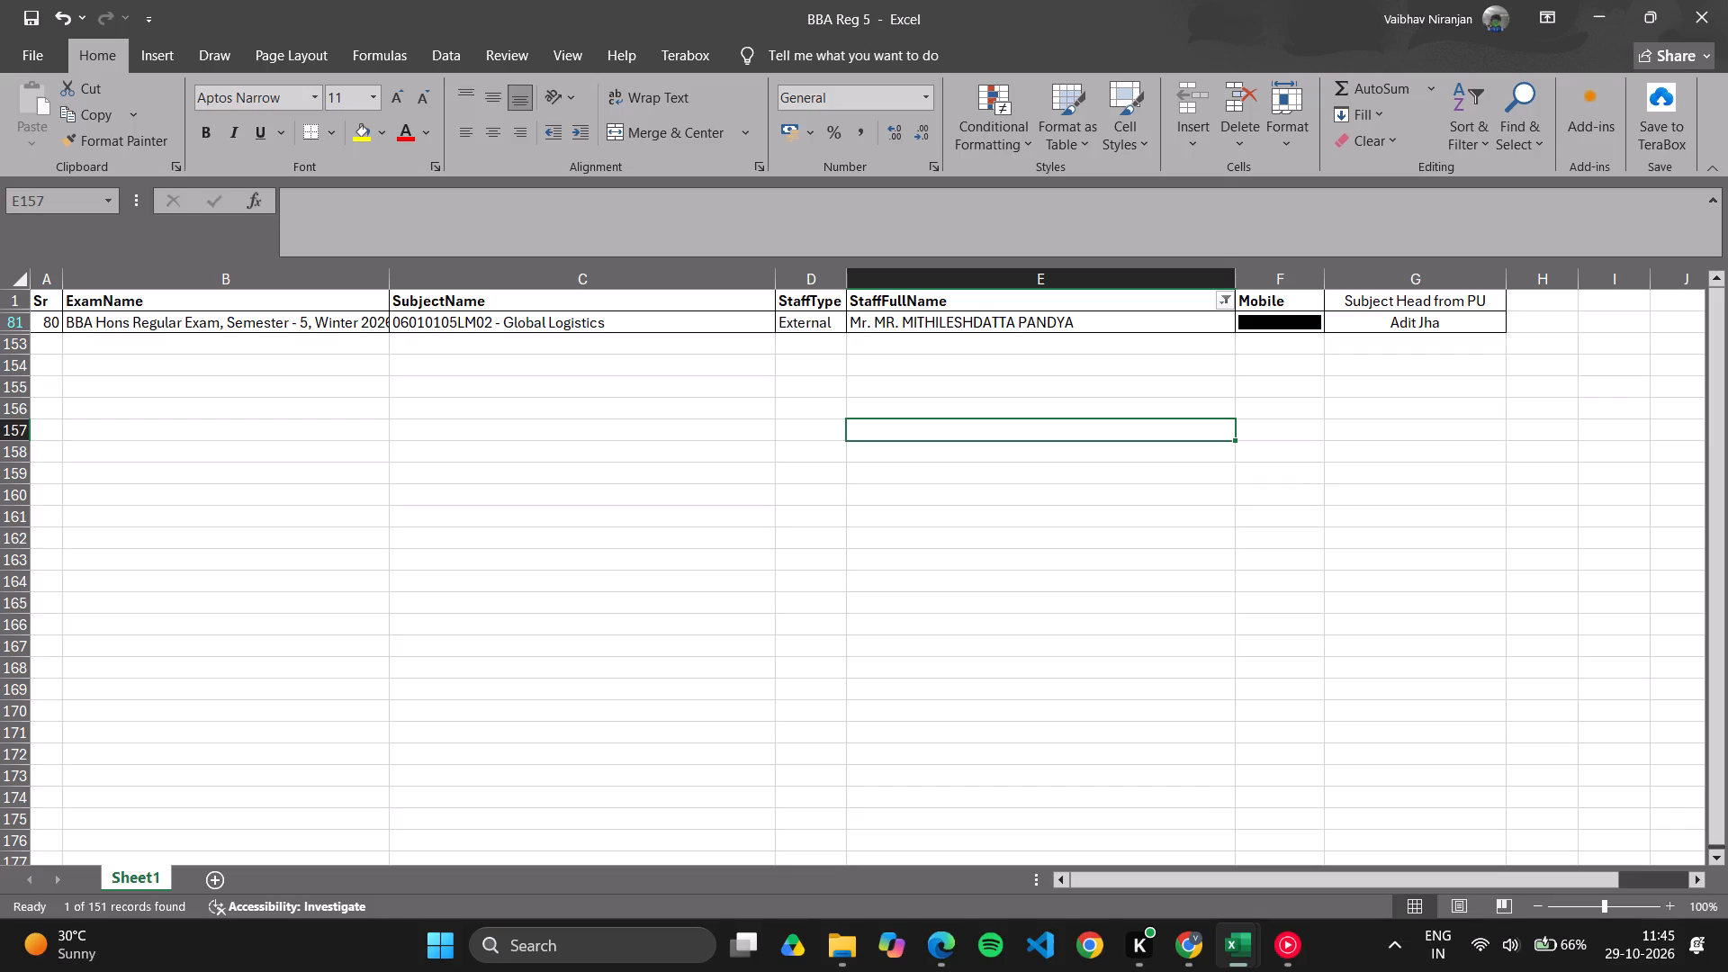
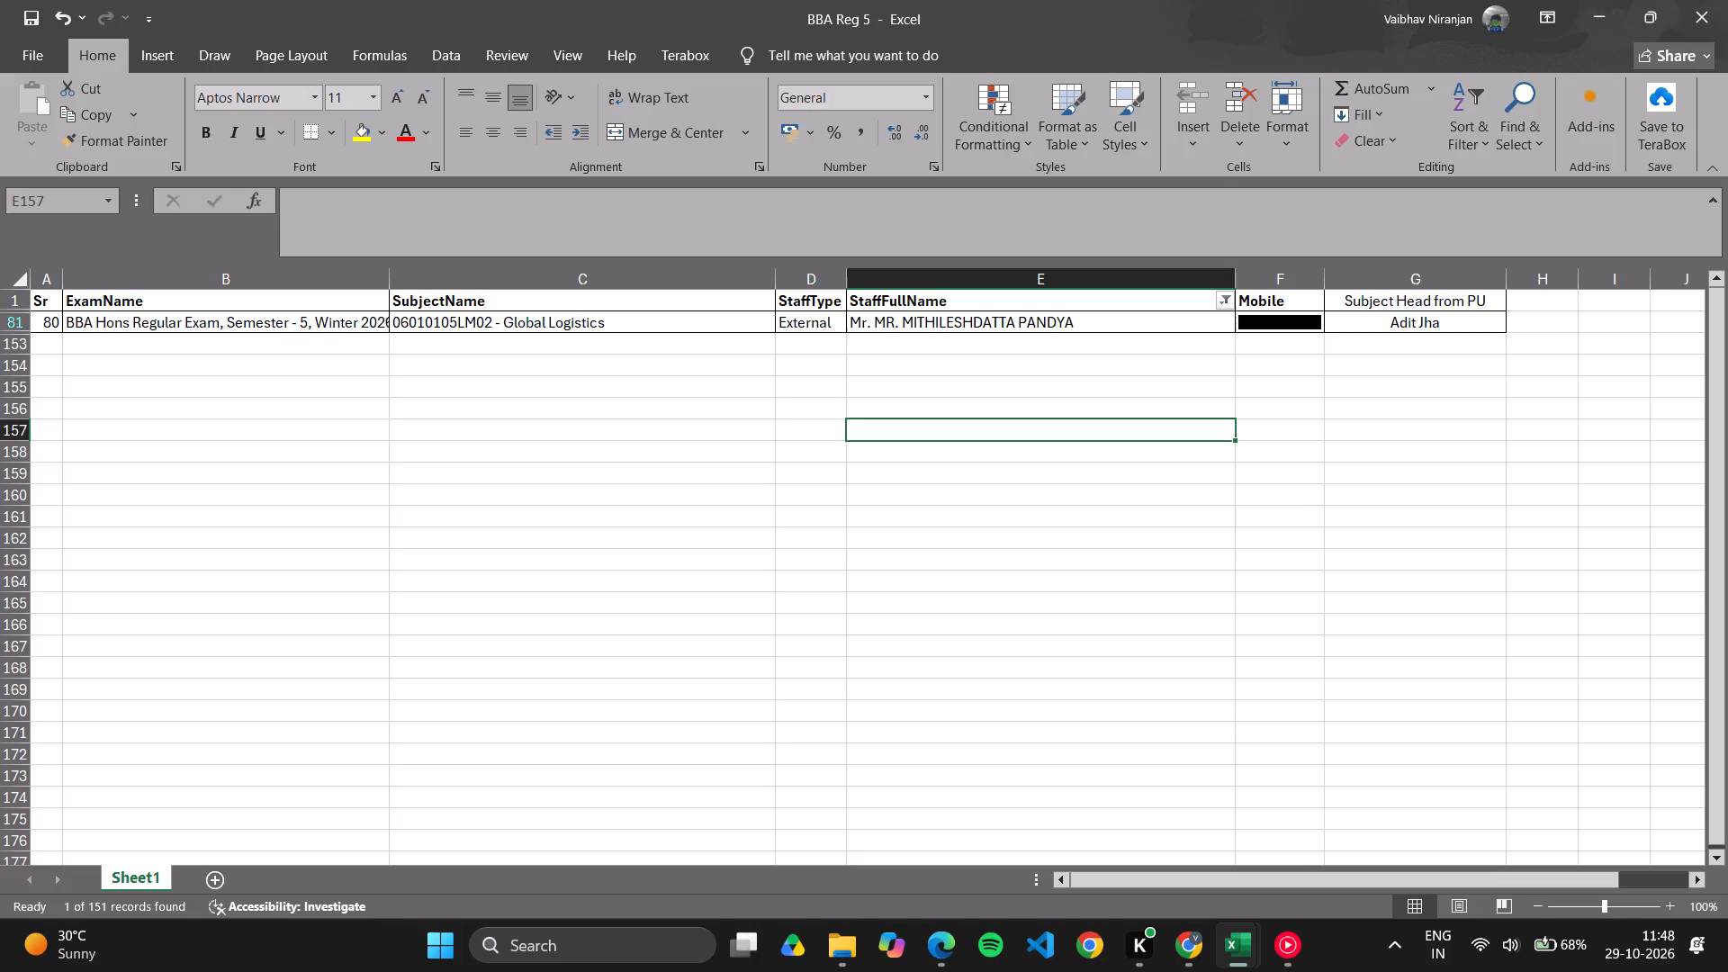
pyautogui.click(508, 436)
pyautogui.click(630, 323)
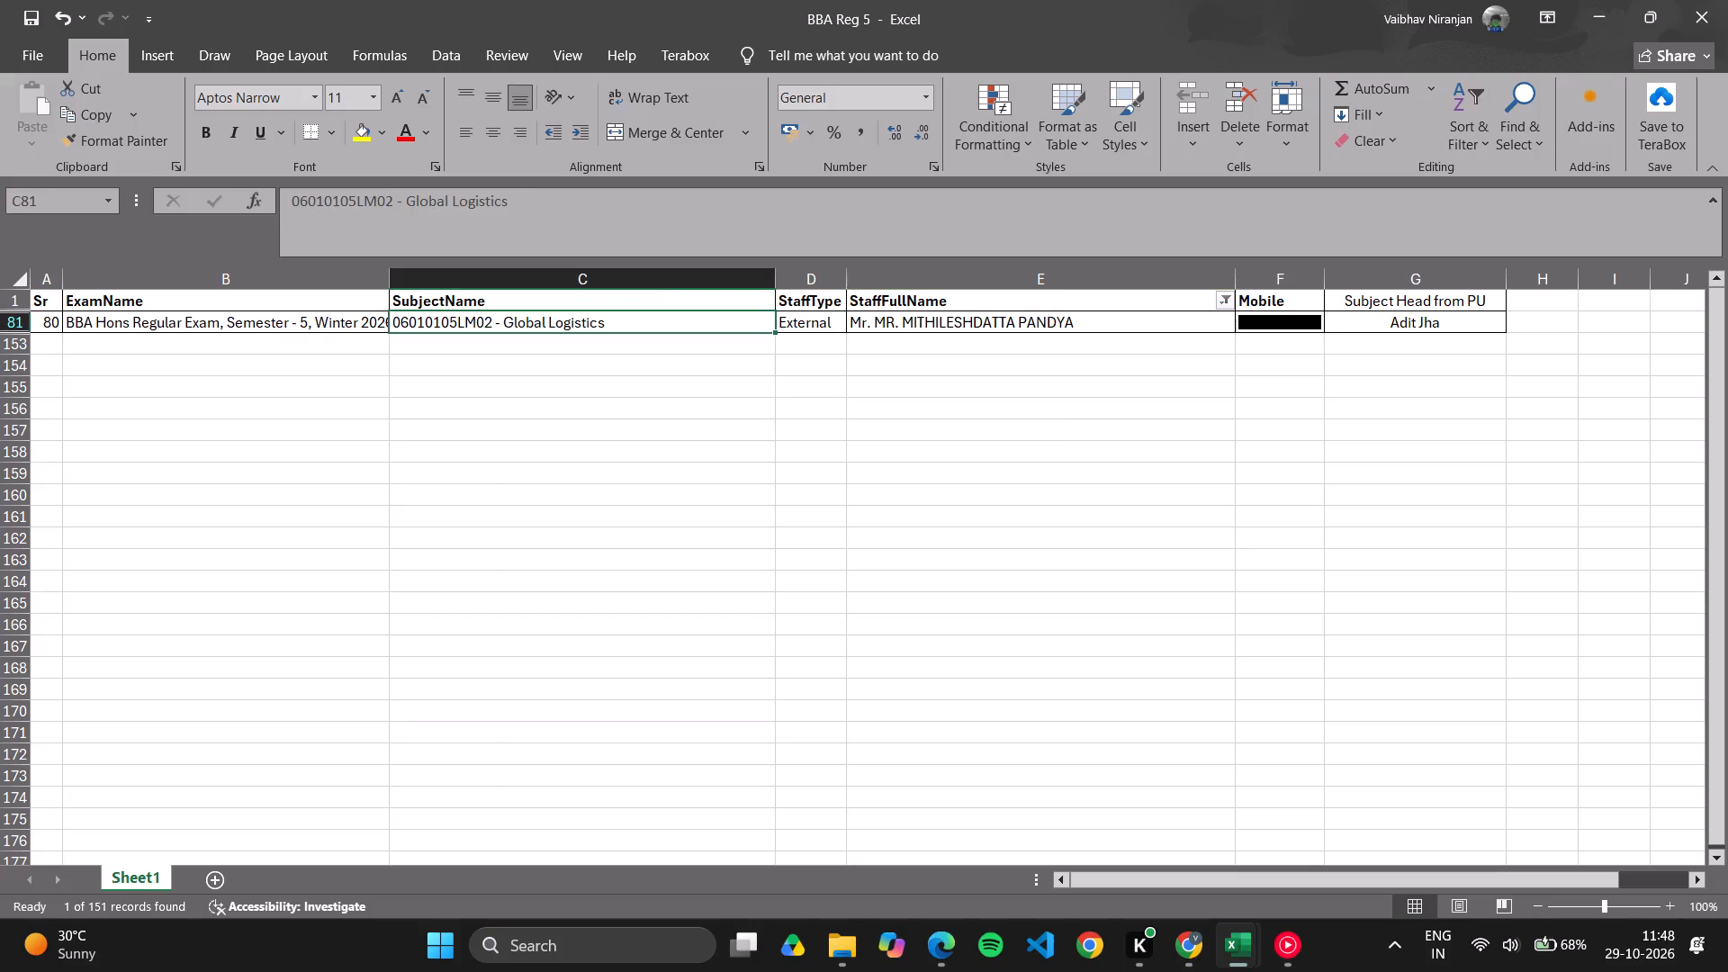
pyautogui.click(925, 441)
pyautogui.click(1108, 320)
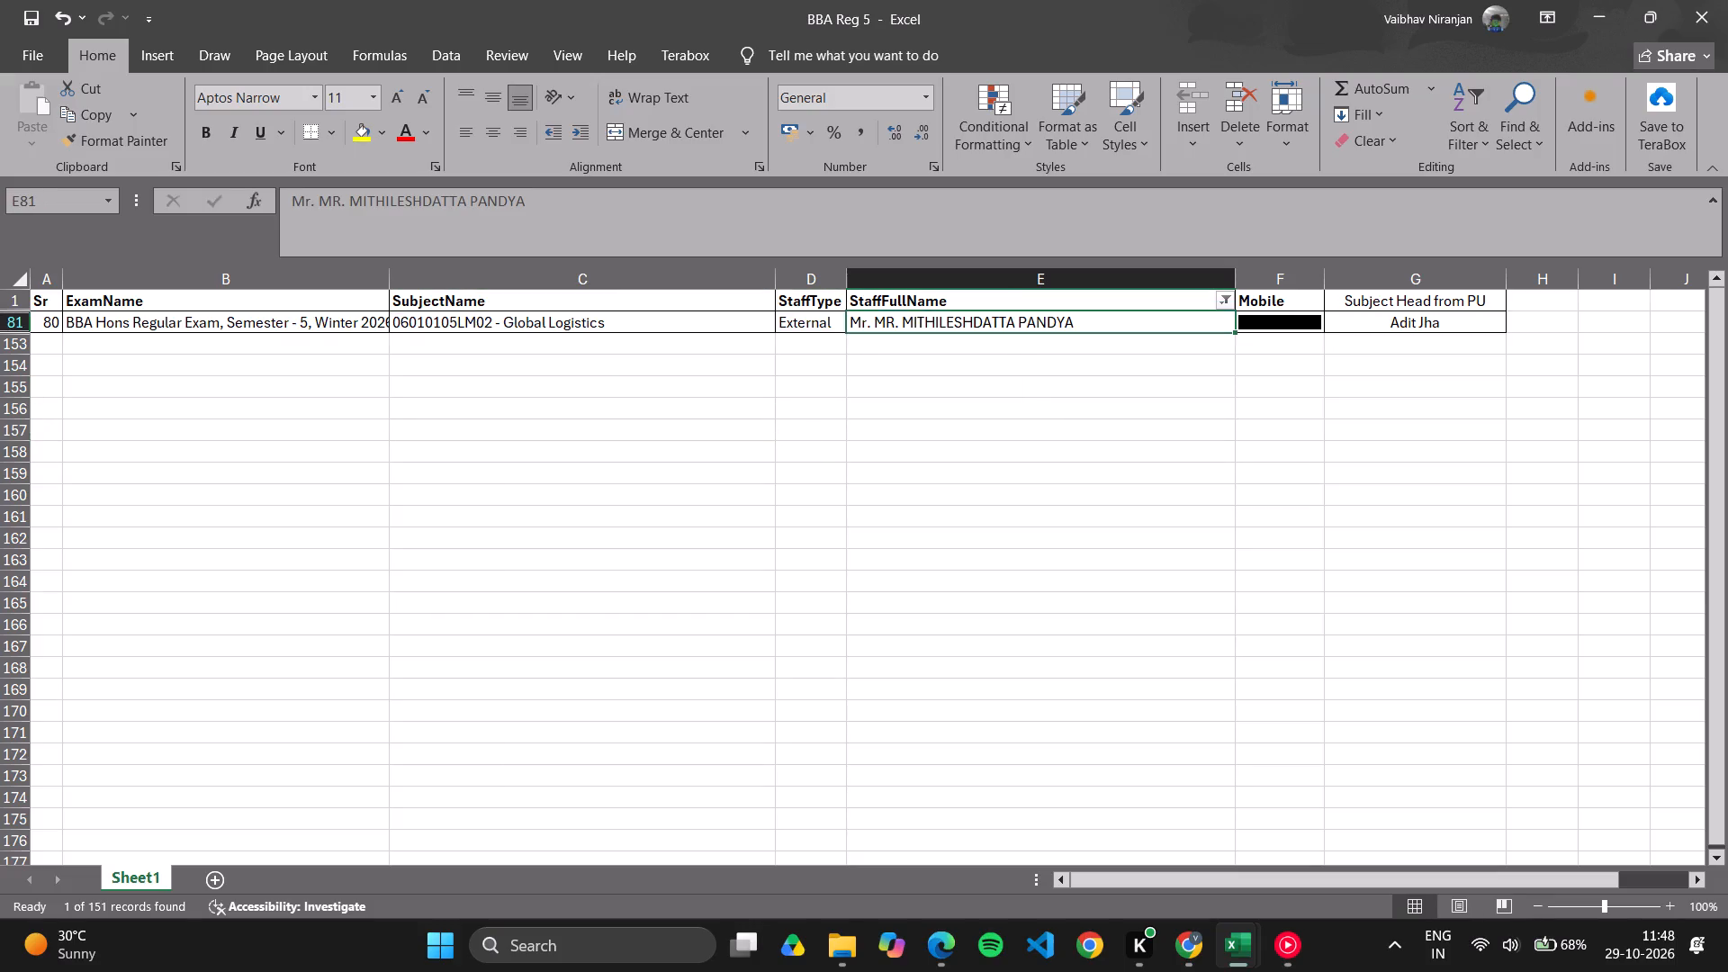
pyautogui.click(647, 217)
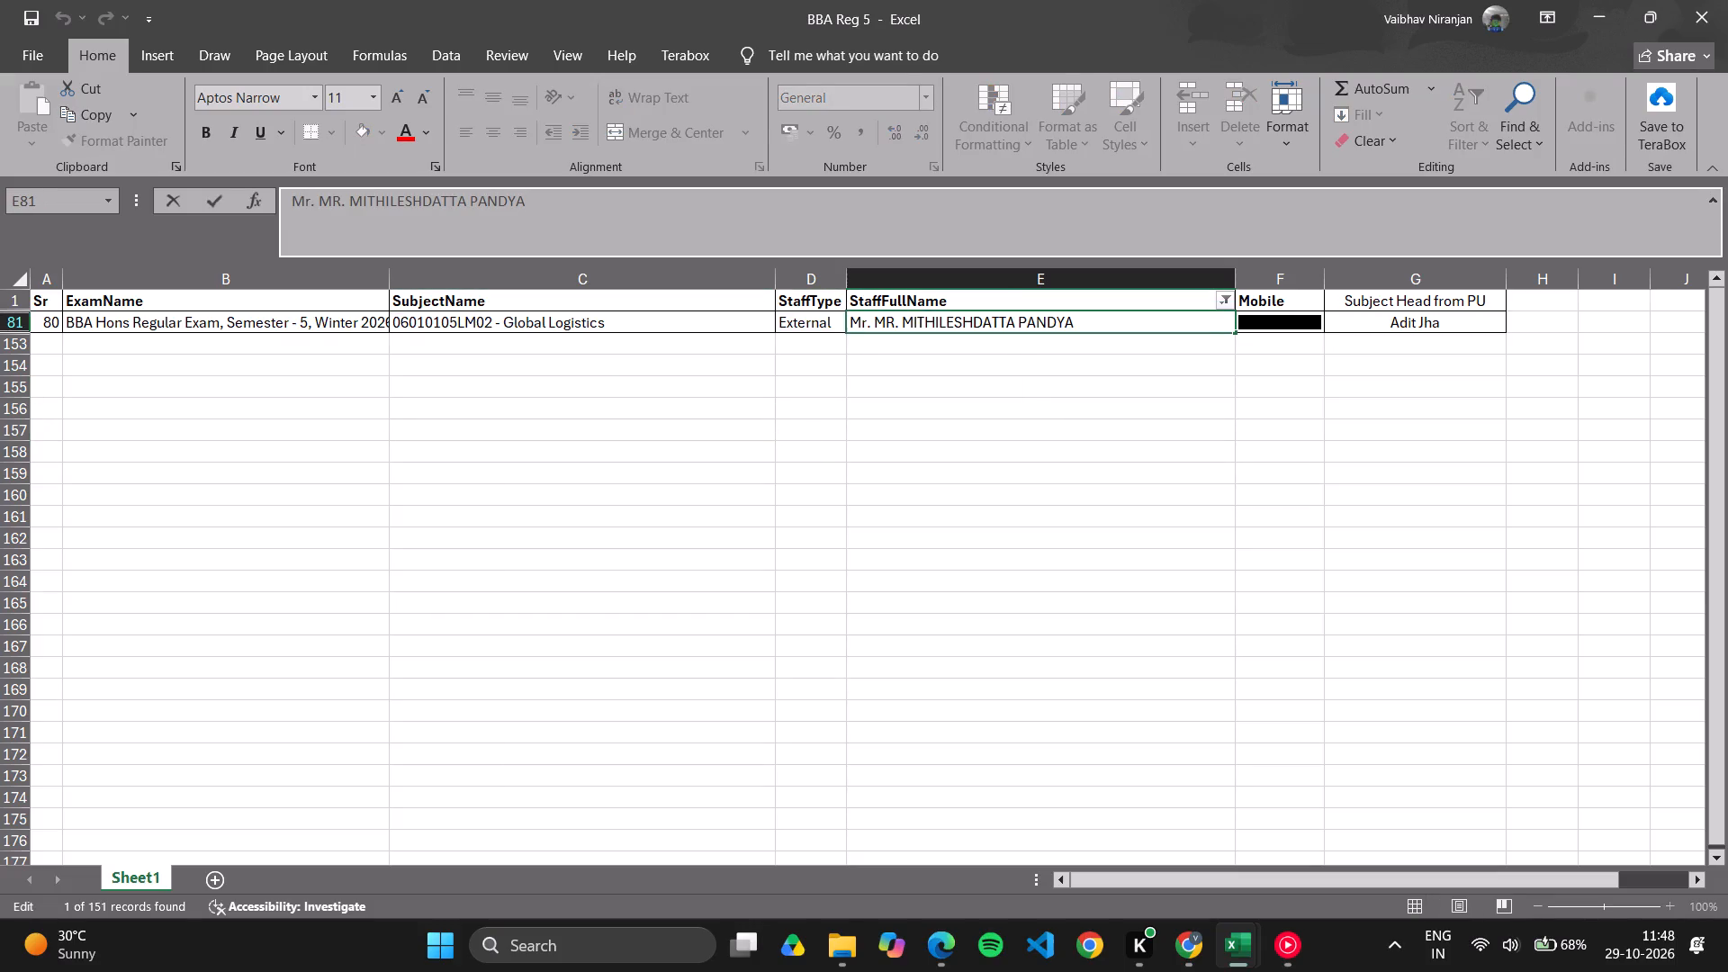
pyautogui.press('space')
# Append "will not come" to Mr. Pandya's name in E81.
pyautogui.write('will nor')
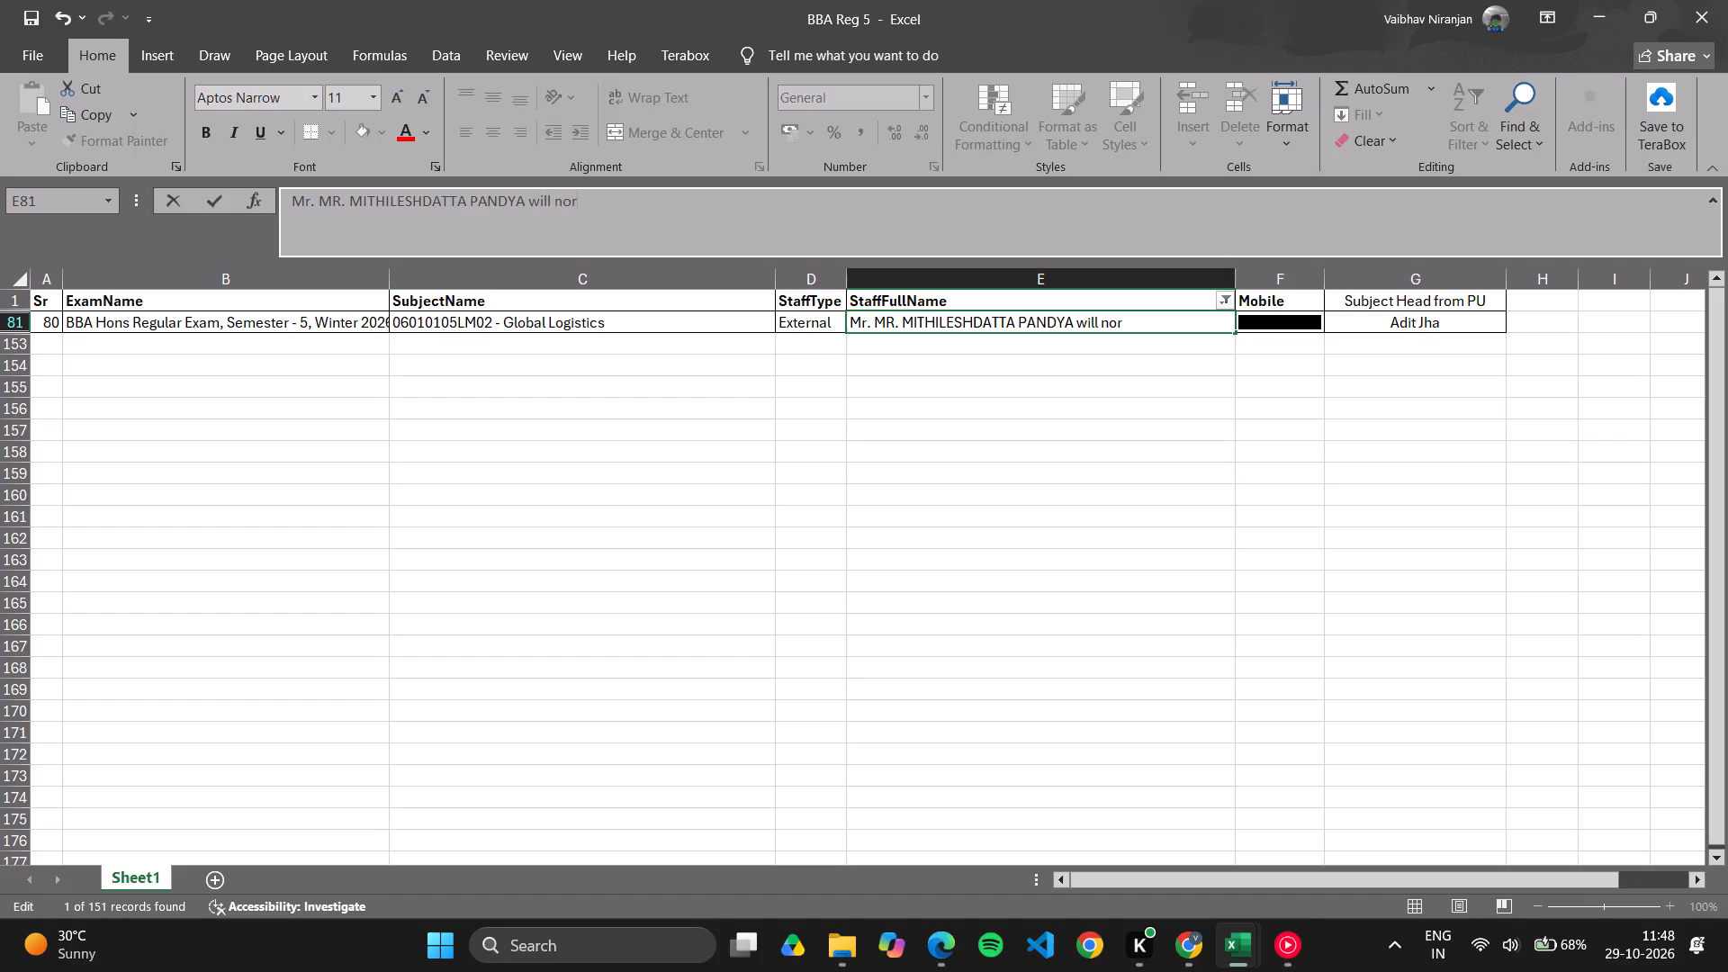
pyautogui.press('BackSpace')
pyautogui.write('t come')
pyautogui.click(775, 424)
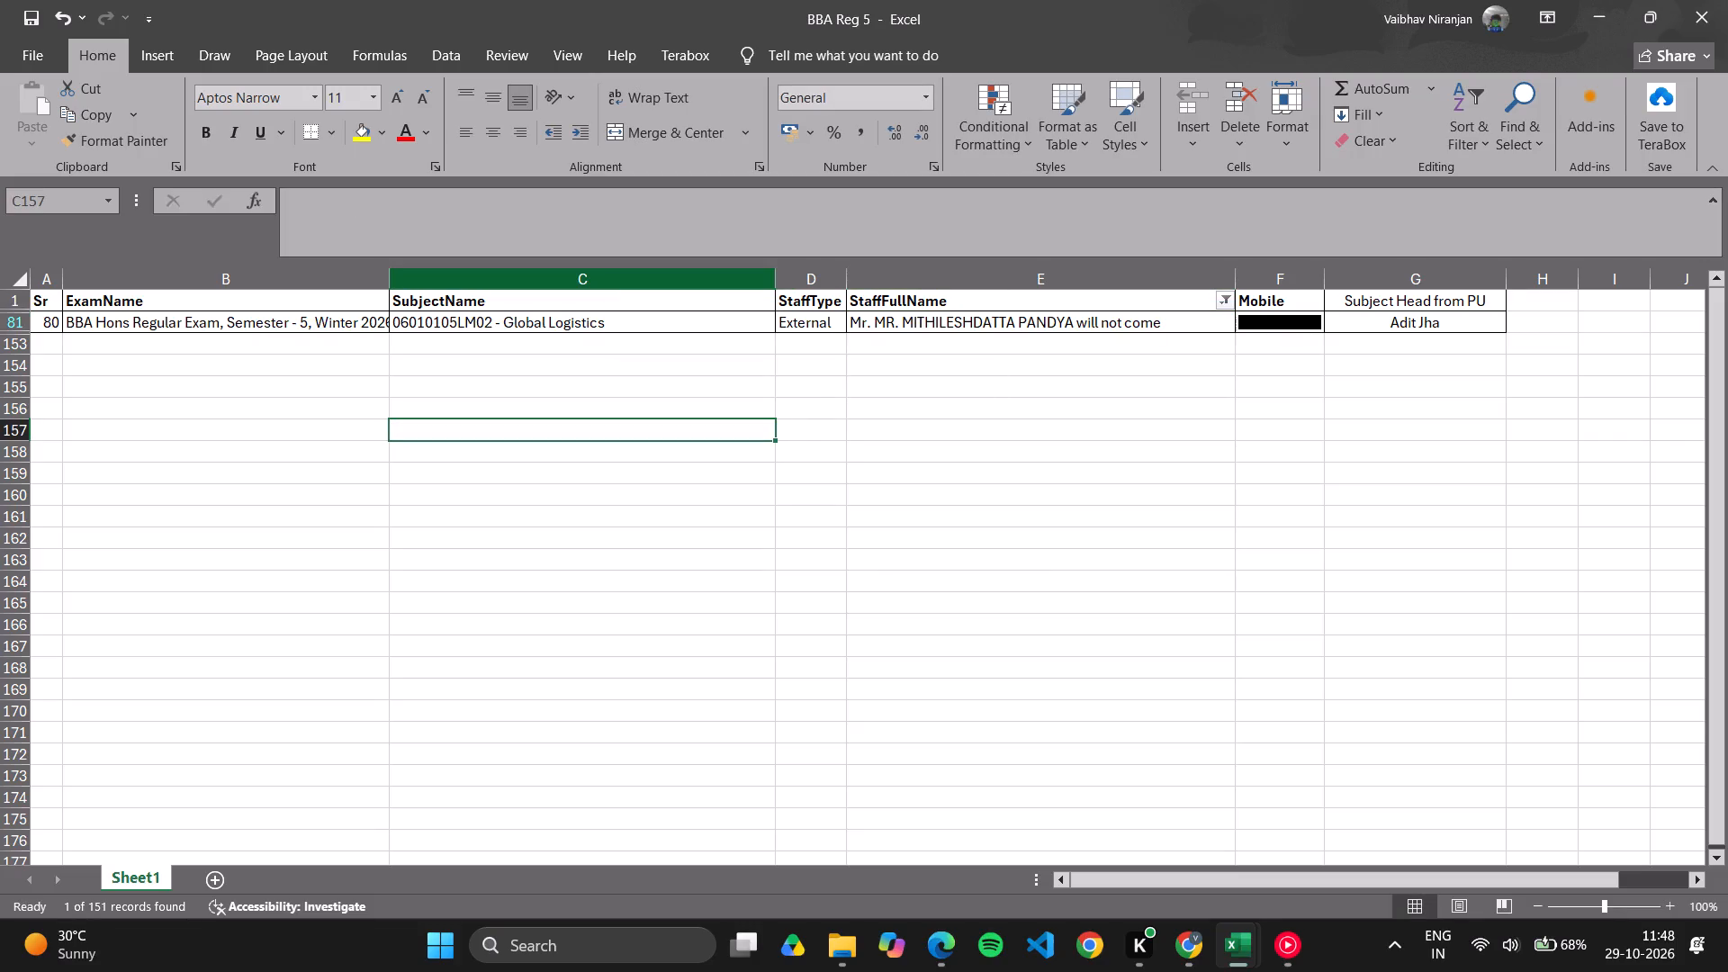
# Filter StaffFullName to show only the rows of Mr. Sharma, whose name has no call status.
pyautogui.click(1229, 303)
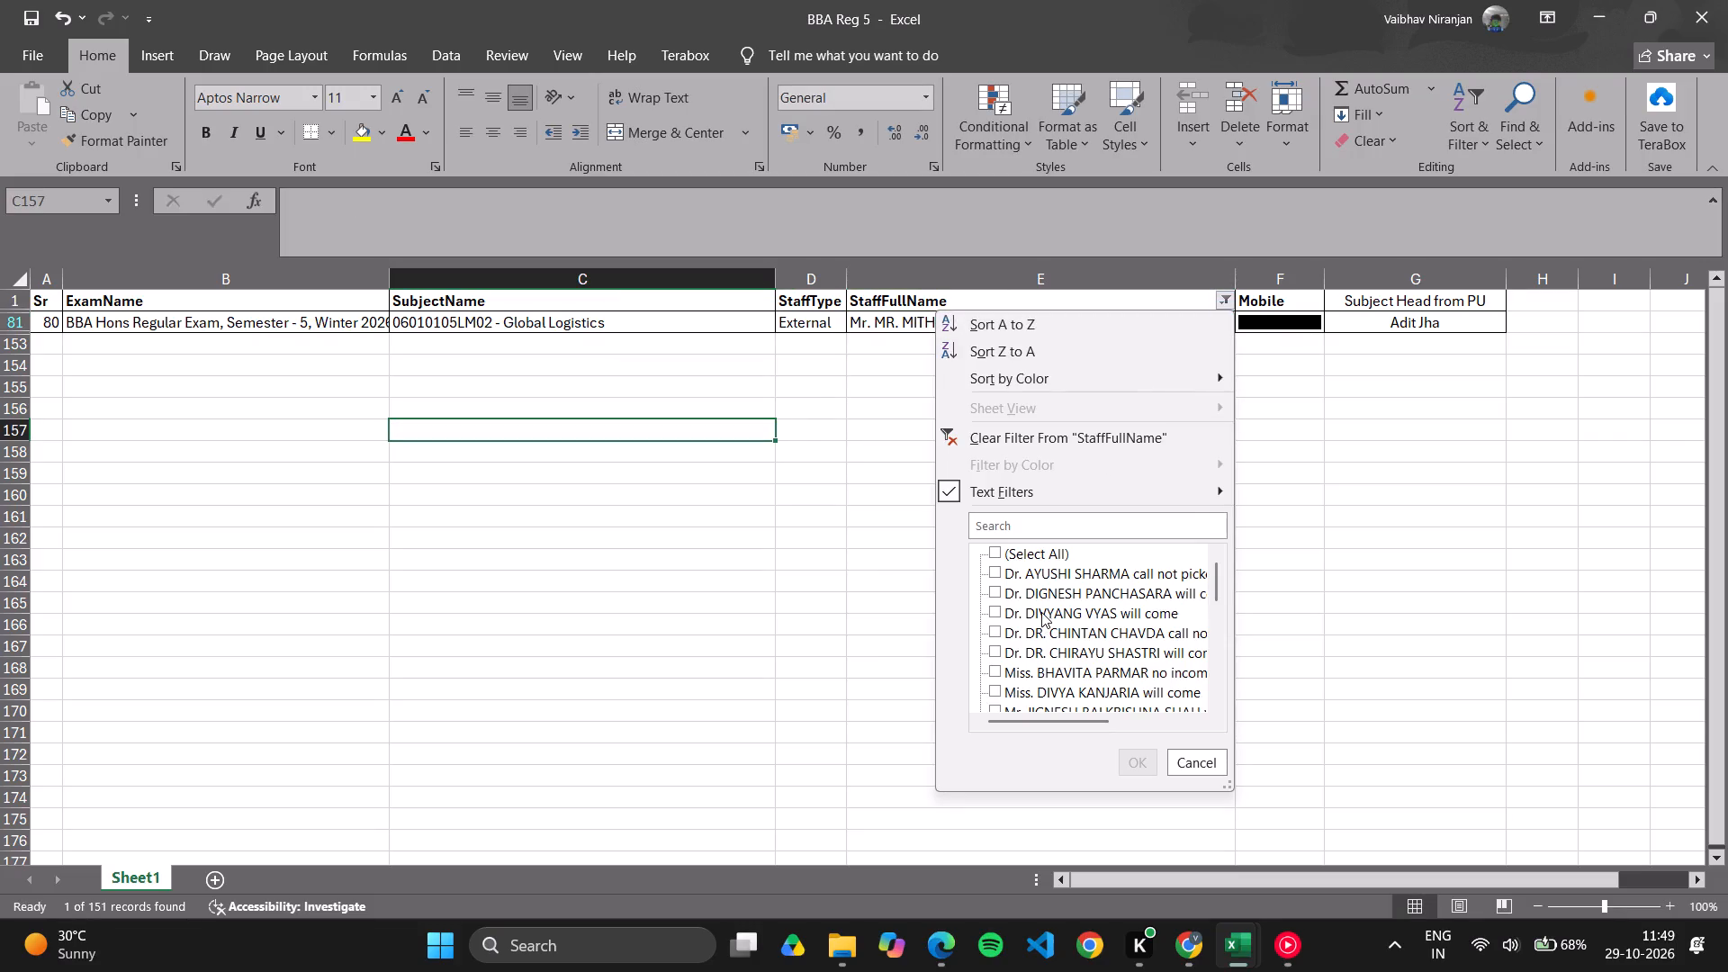
pyautogui.scroll(-2, 1041, 612)
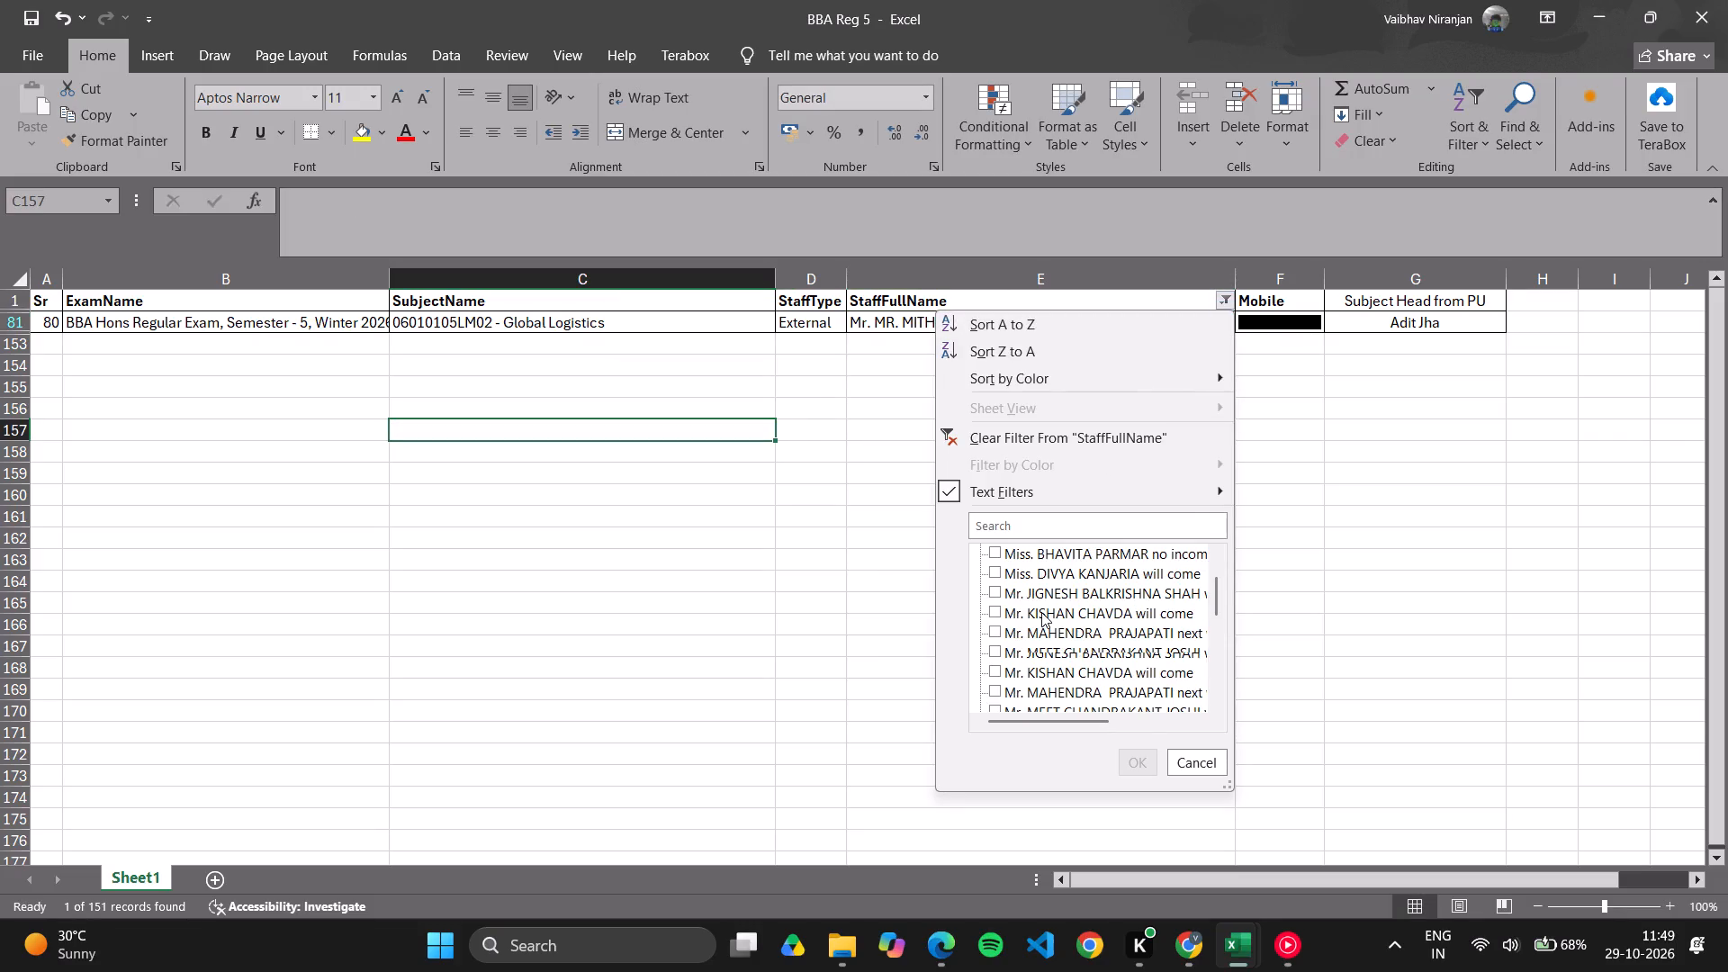
pyautogui.scroll(-2, 1041, 612)
pyautogui.click(997, 570)
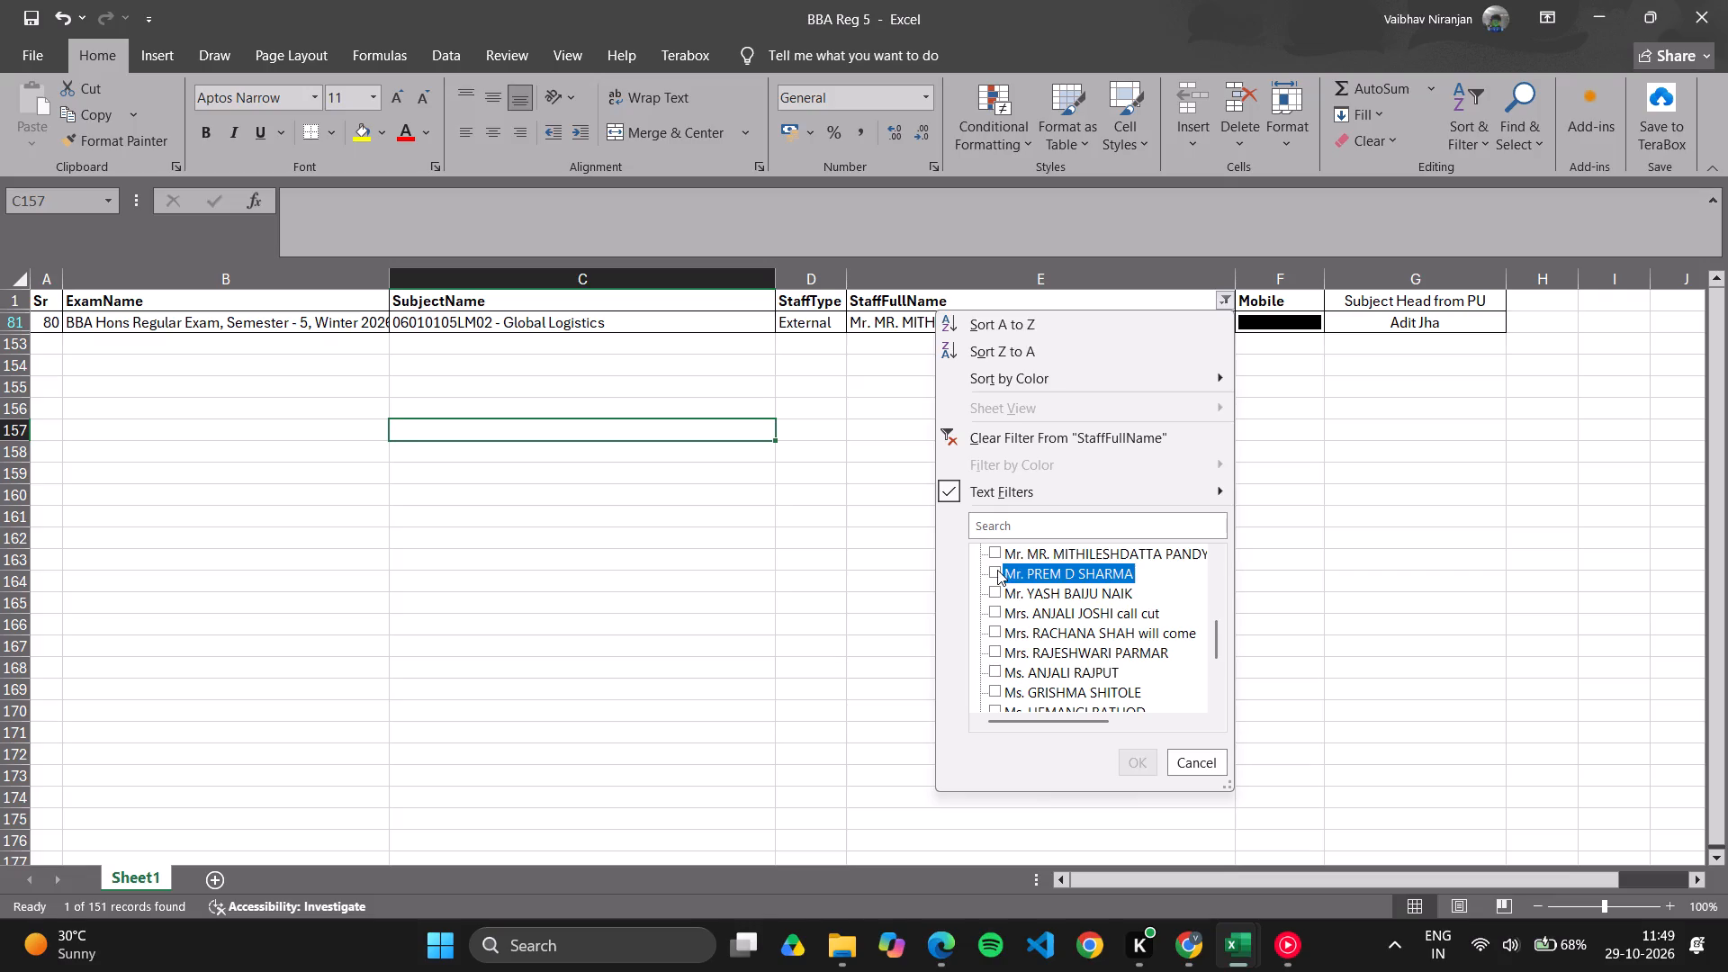
pyautogui.click(1140, 763)
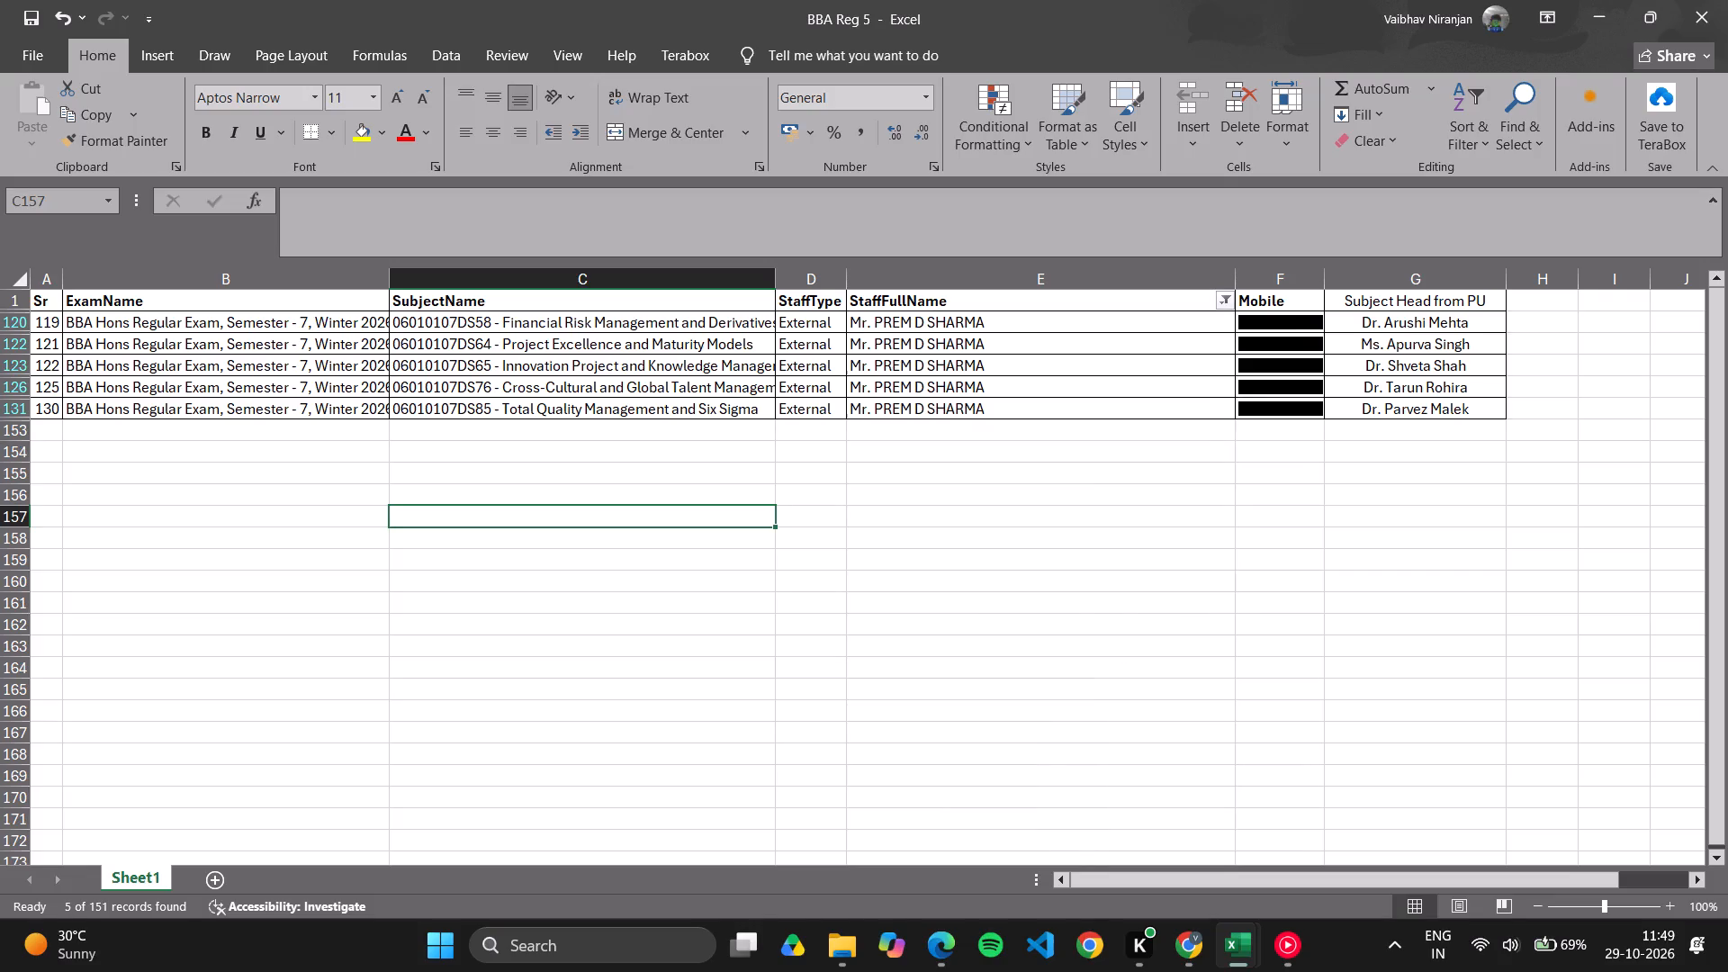
# Review the StaffFullName filter values among the Mr., Mrs. and Ms. entries for names still lacking a call response.
pyautogui.click(1228, 298)
pyautogui.scroll(-4, 1057, 661)
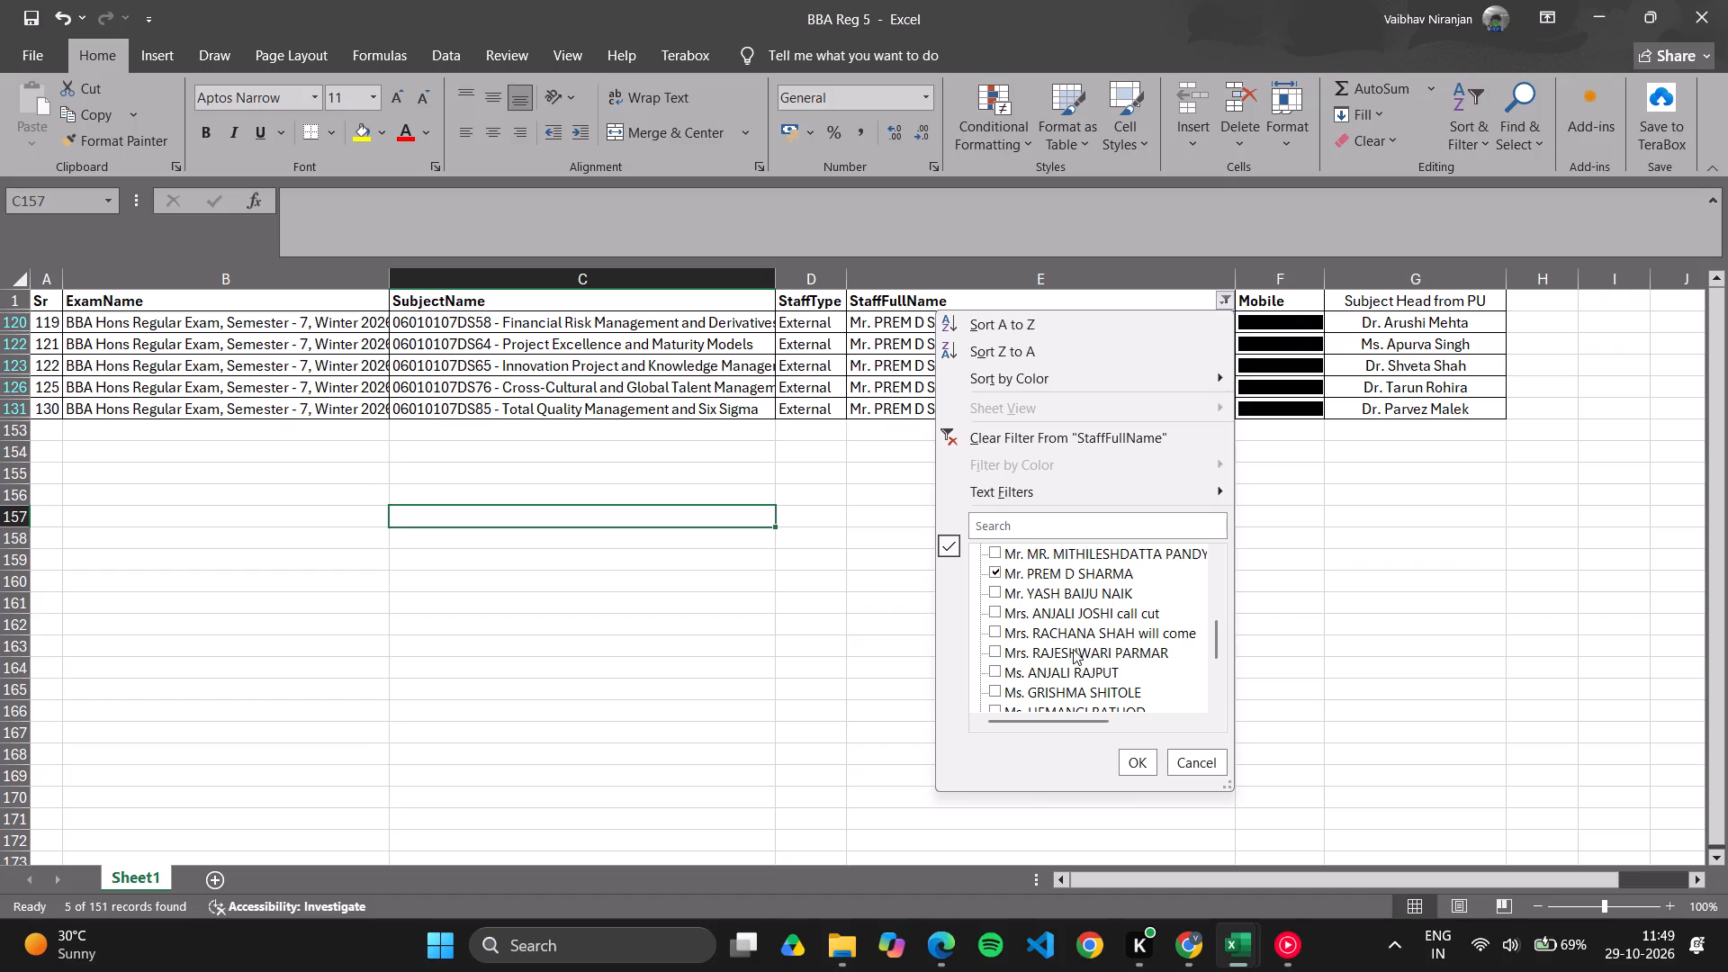
pyautogui.scroll(-2, 1073, 649)
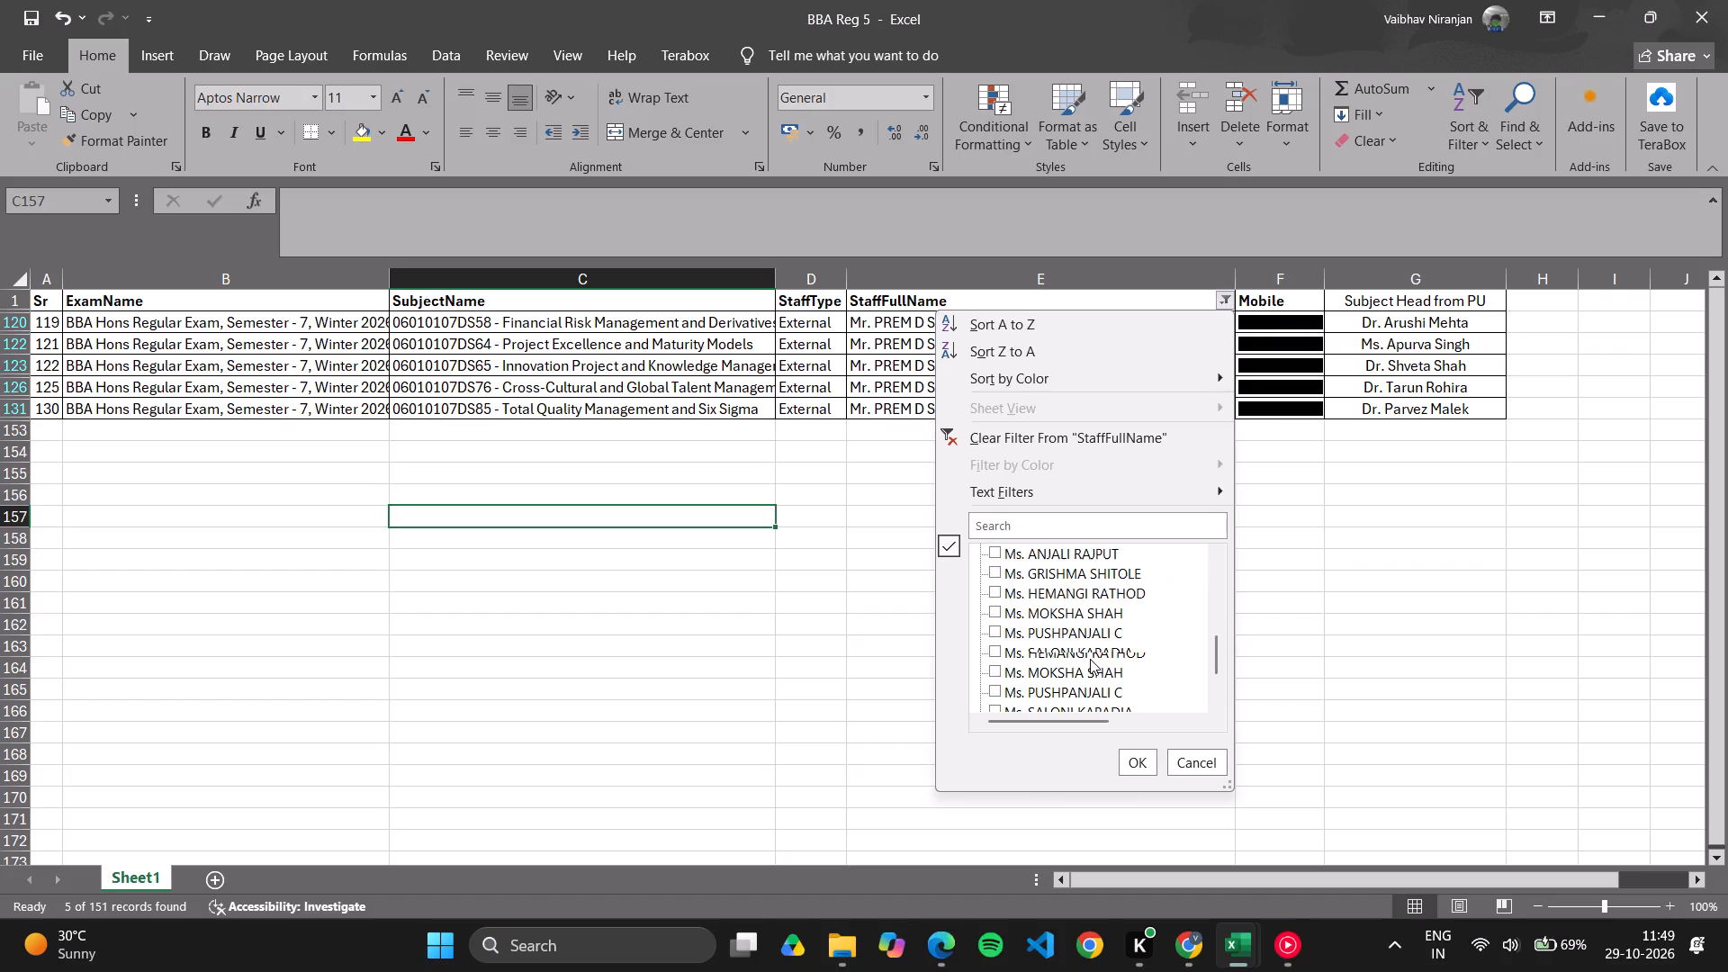
pyautogui.scroll(-2, 1090, 659)
pyautogui.click(882, 610)
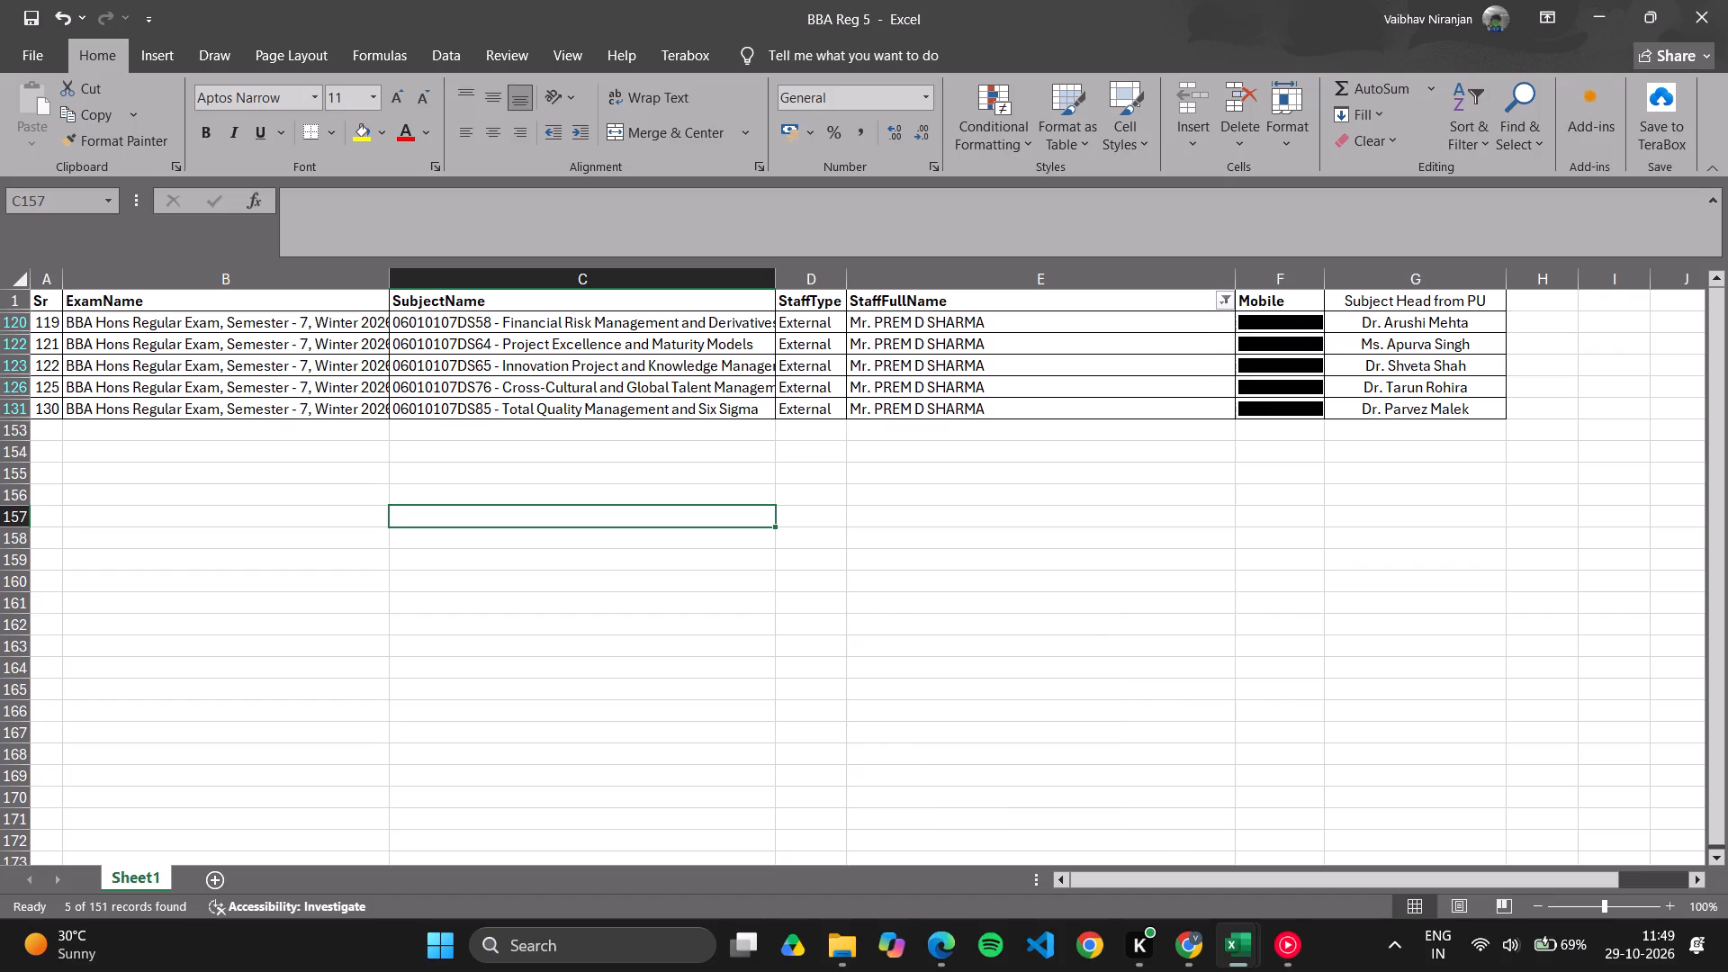
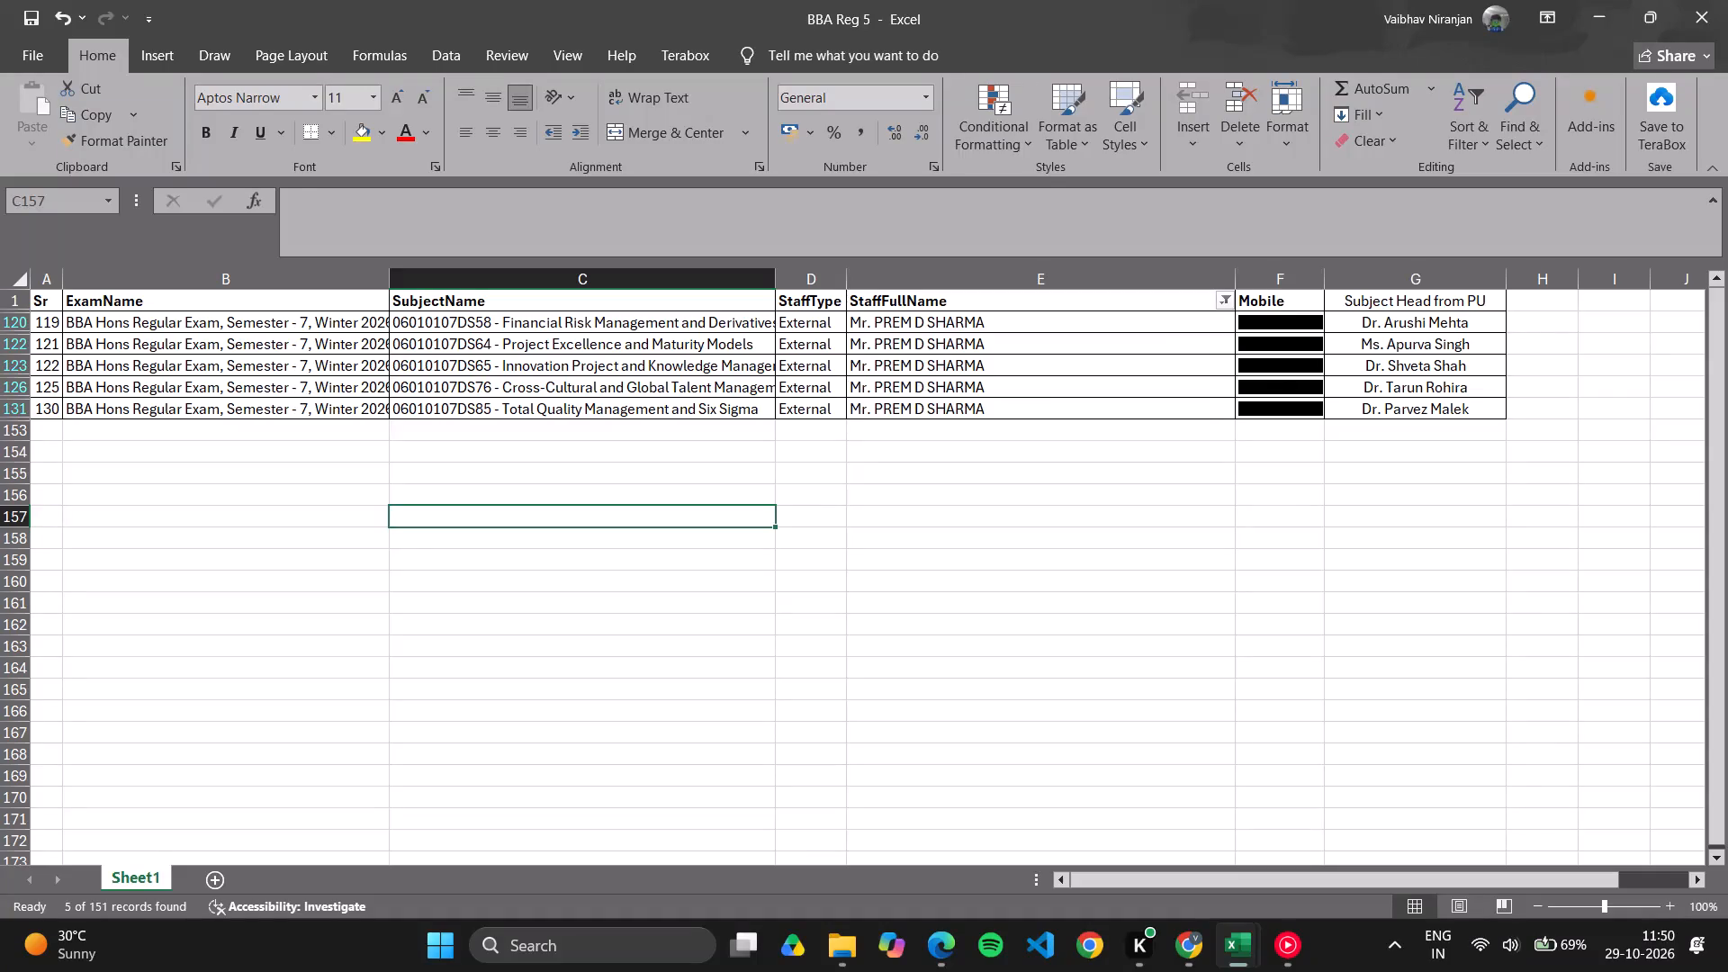
pyautogui.click(1066, 320)
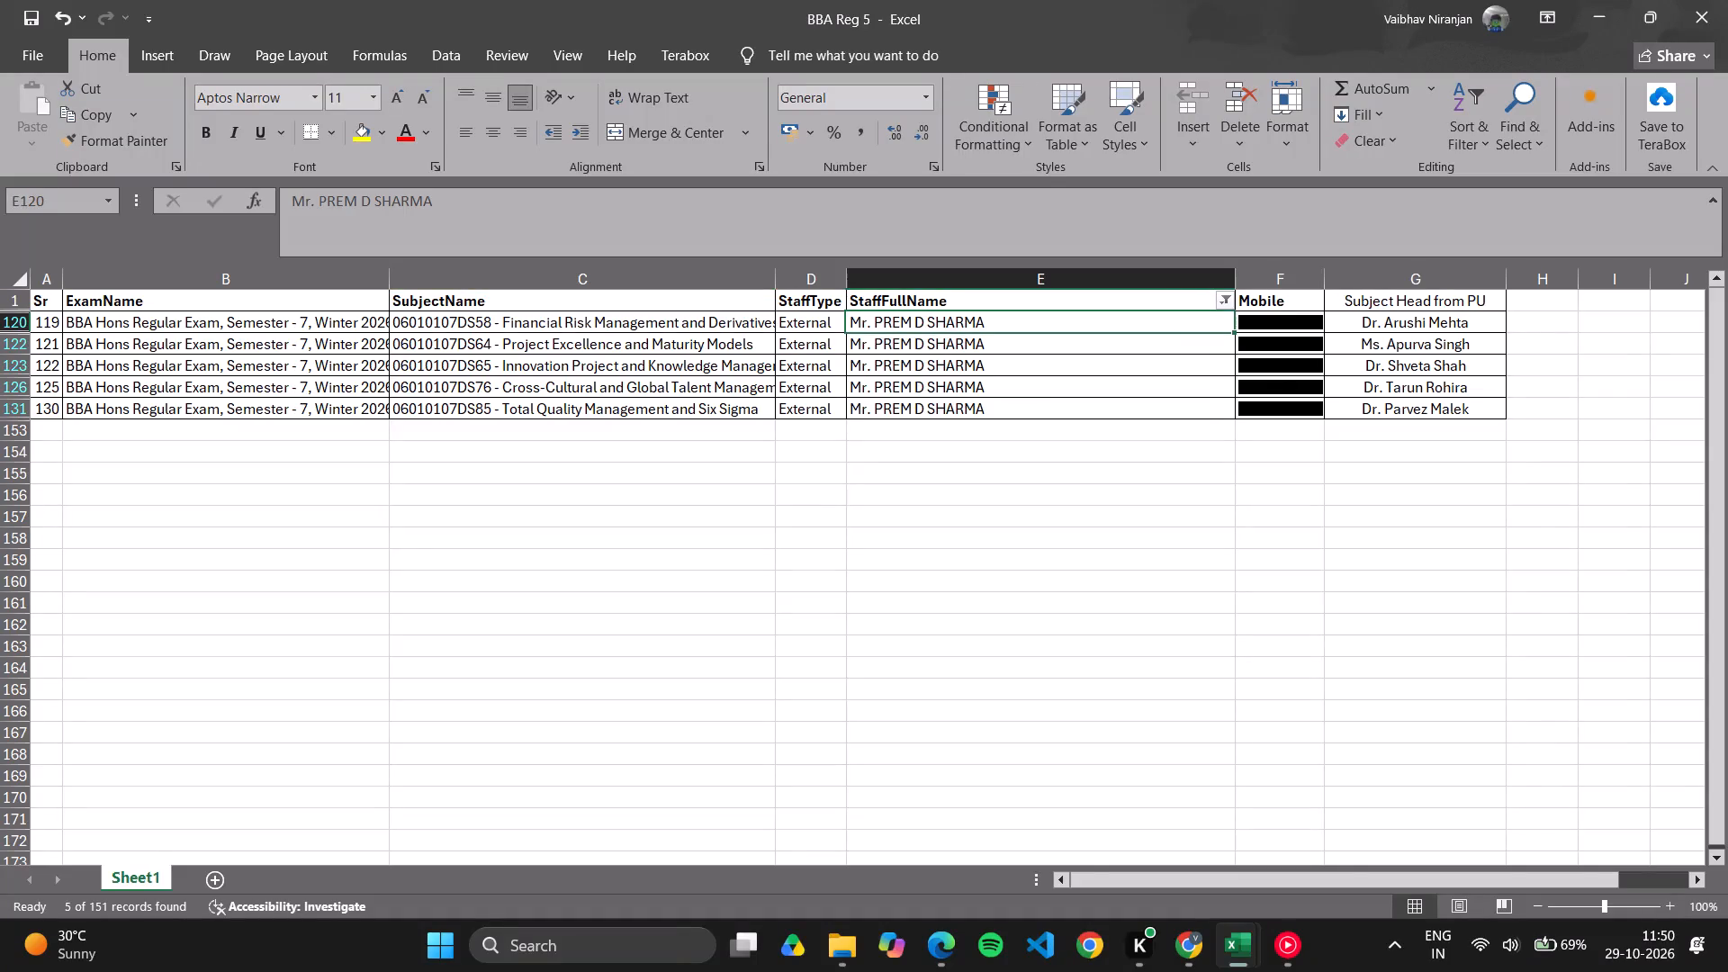
pyautogui.click(786, 220)
pyautogui.press('space')
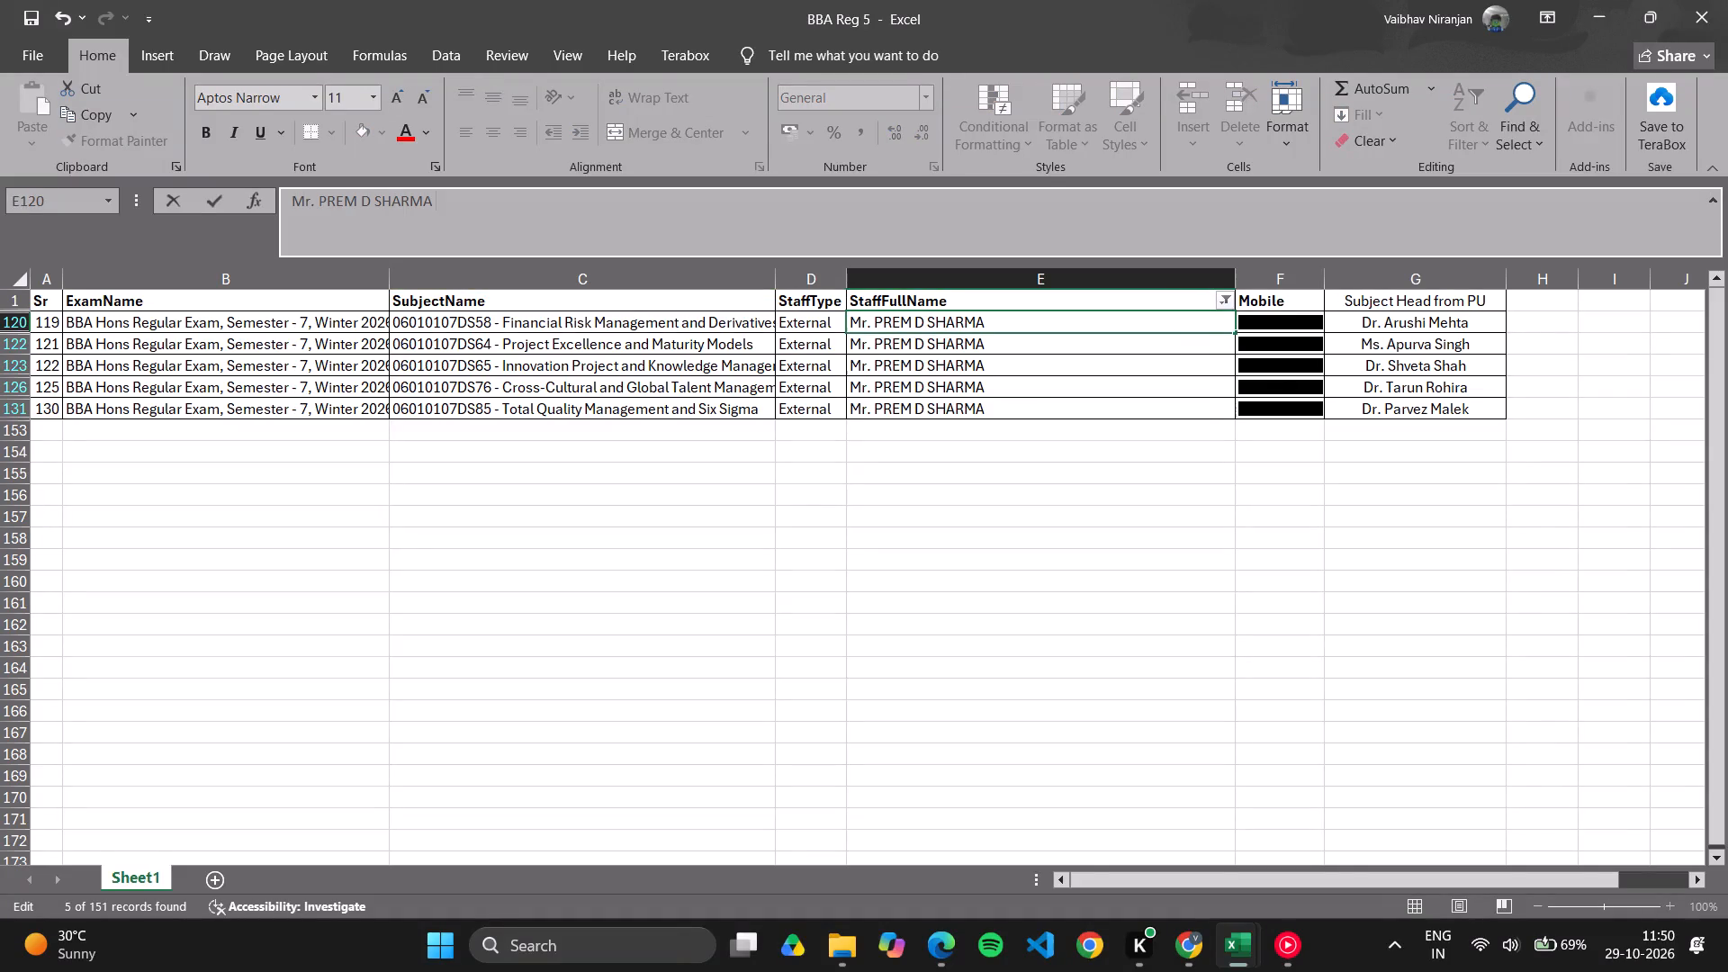
pyautogui.write('will')
pyautogui.press('space')
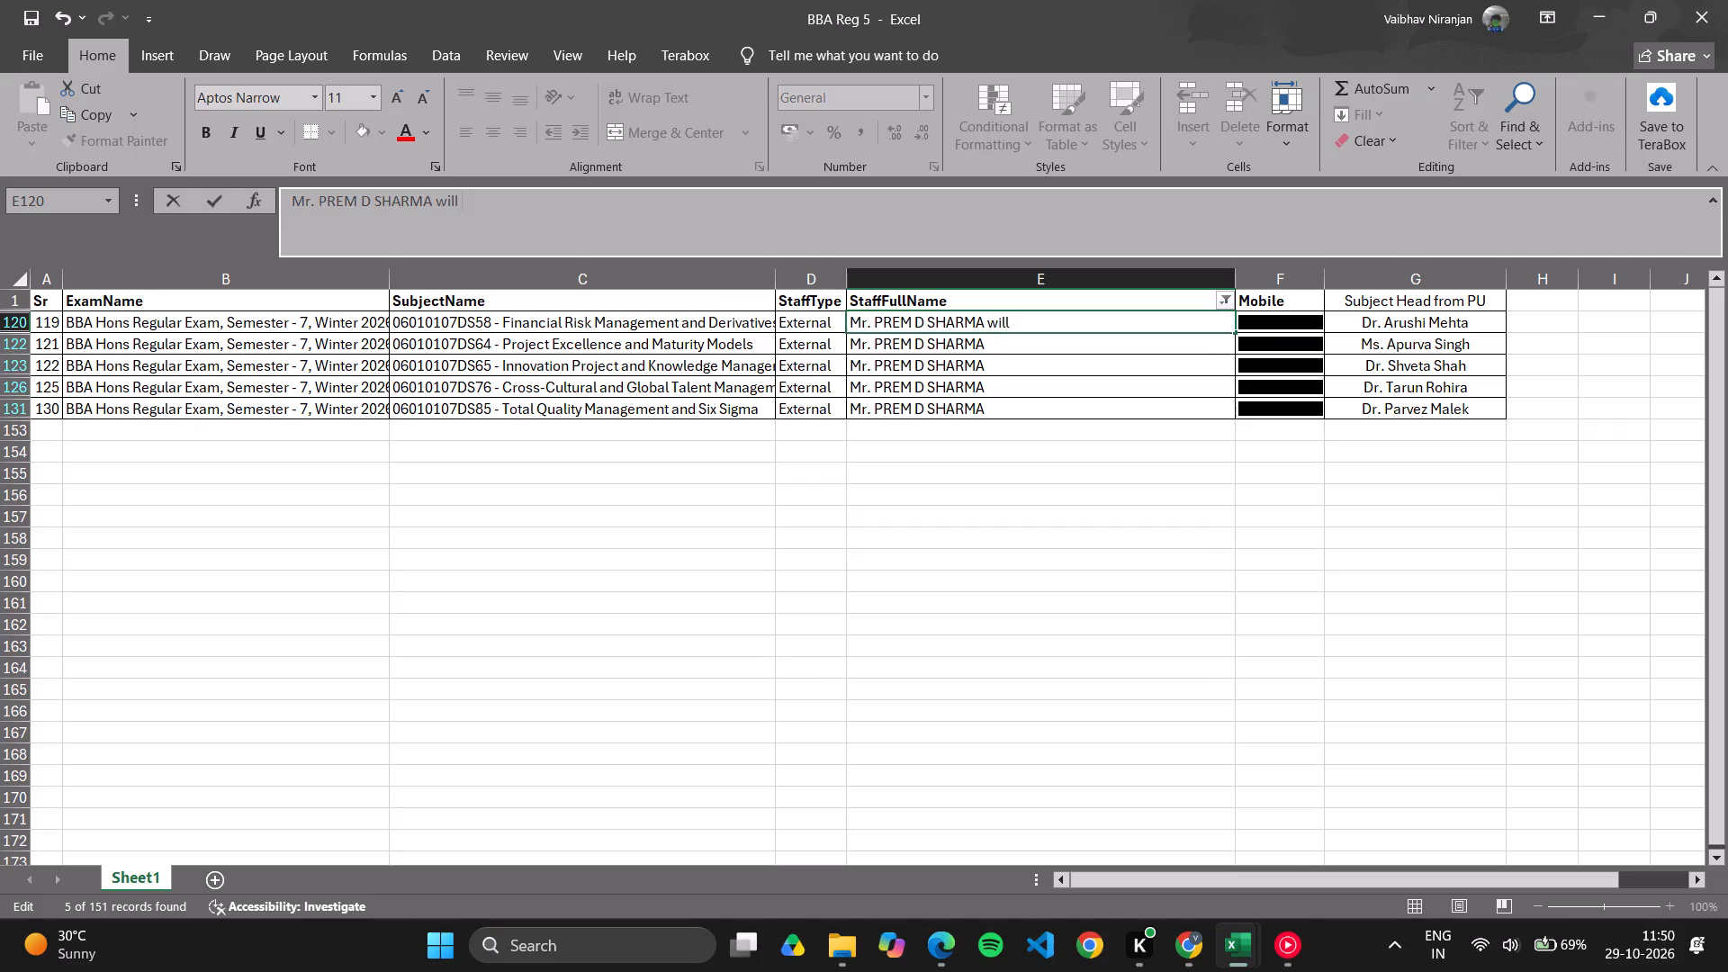
pyautogui.write('come')
pyautogui.doubleClick(1234, 332)
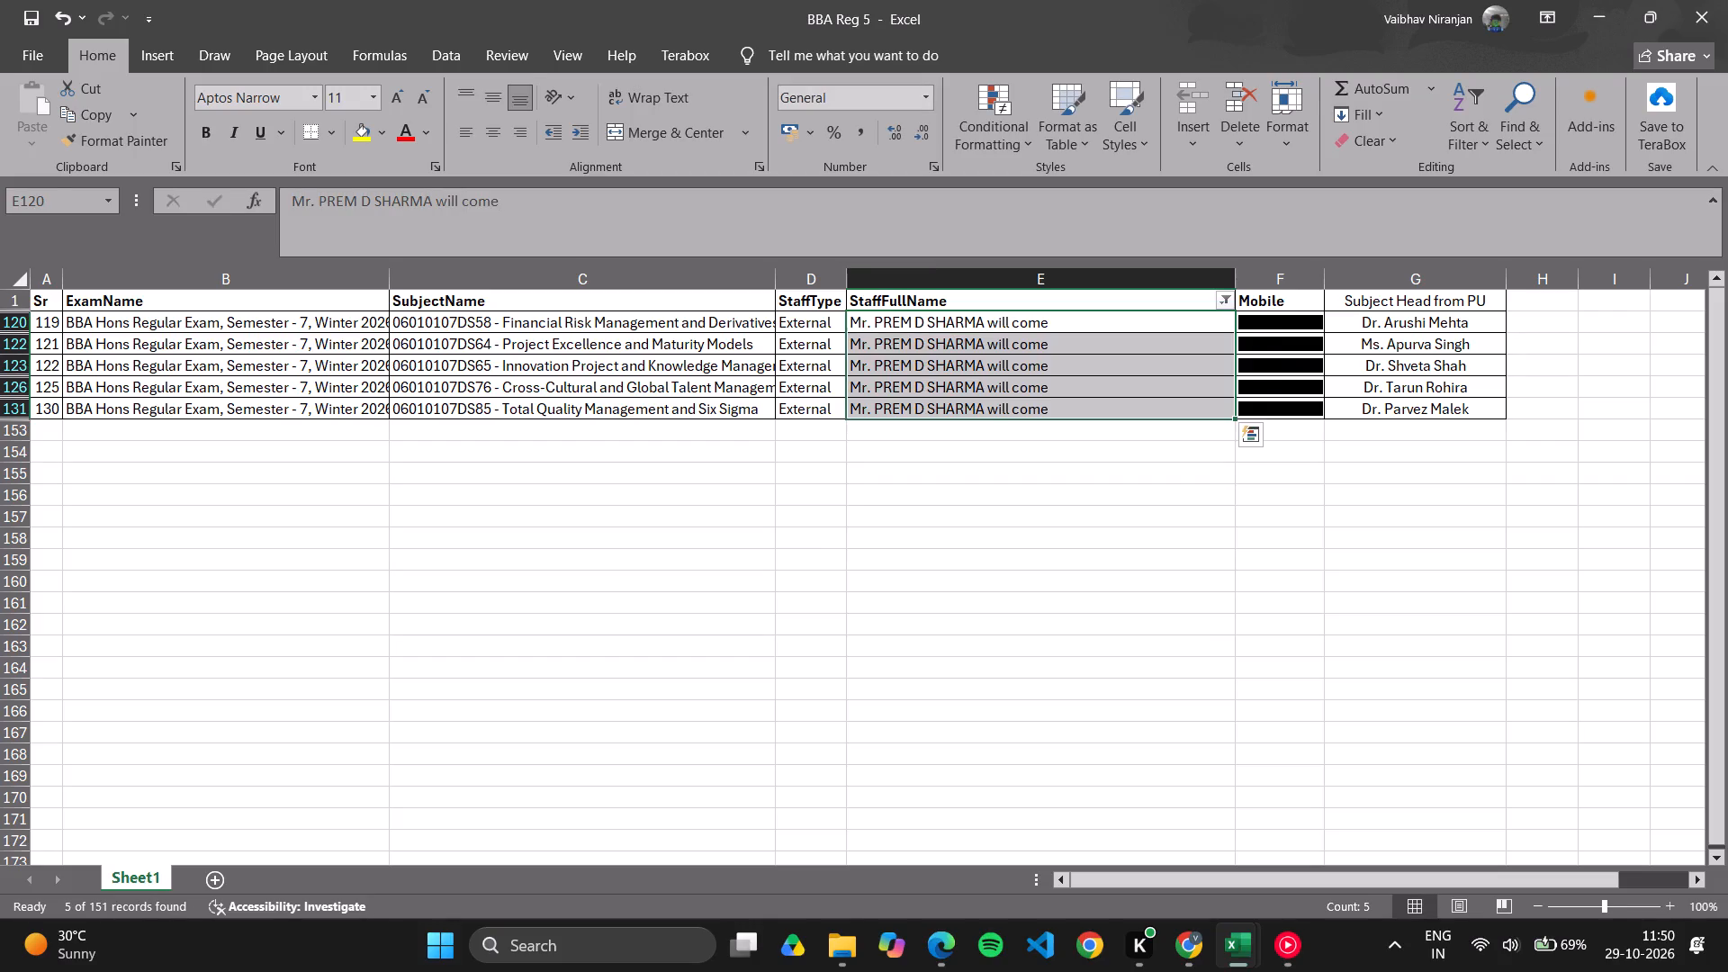
pyautogui.click(1174, 545)
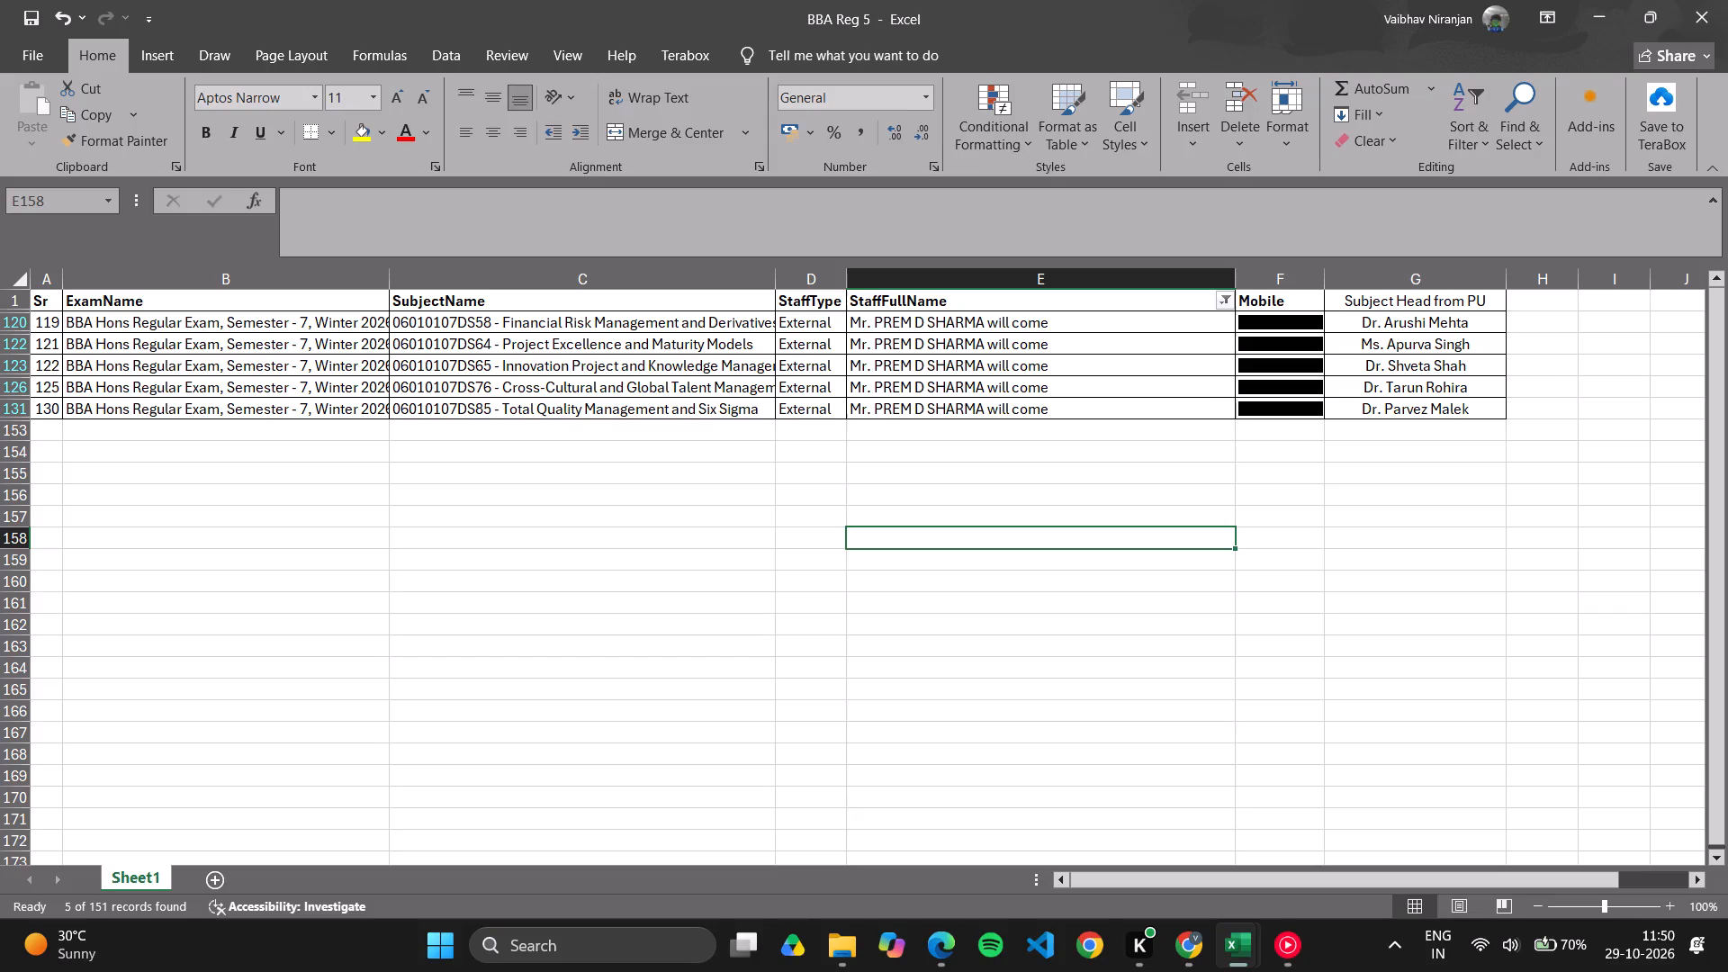
# Filter the StaffFullName column to show only Mr. Naik's rows.
pyautogui.click(1228, 300)
pyautogui.scroll(-2, 1076, 625)
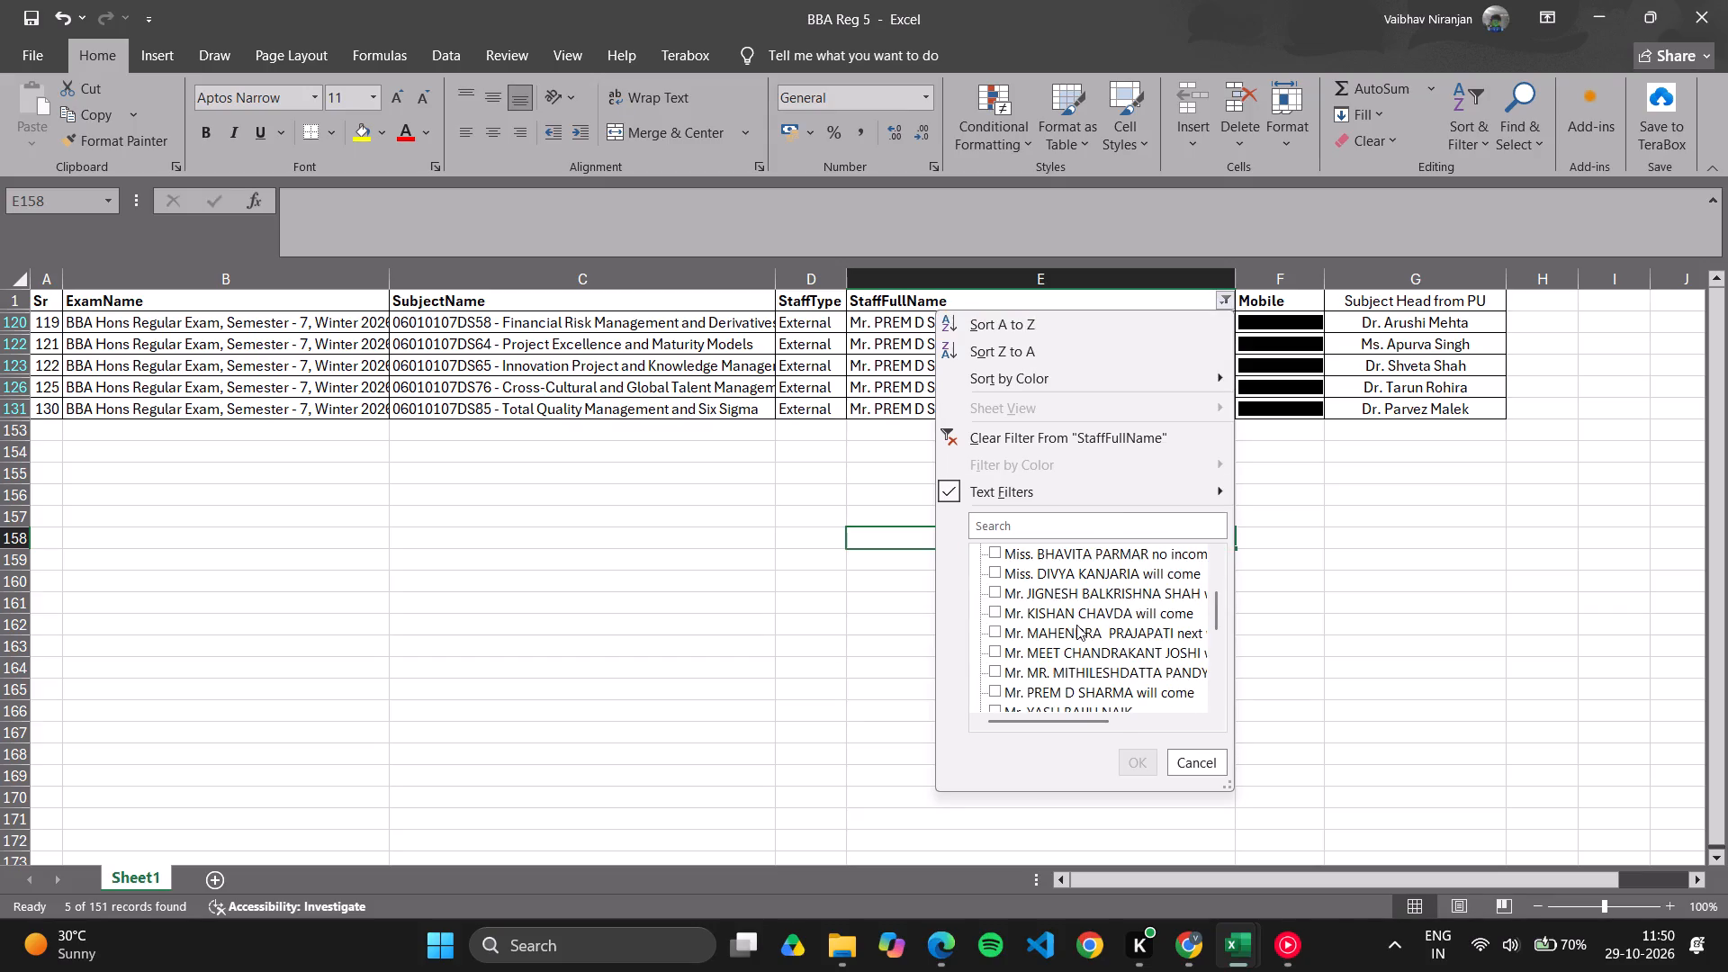
pyautogui.scroll(-1, 1070, 606)
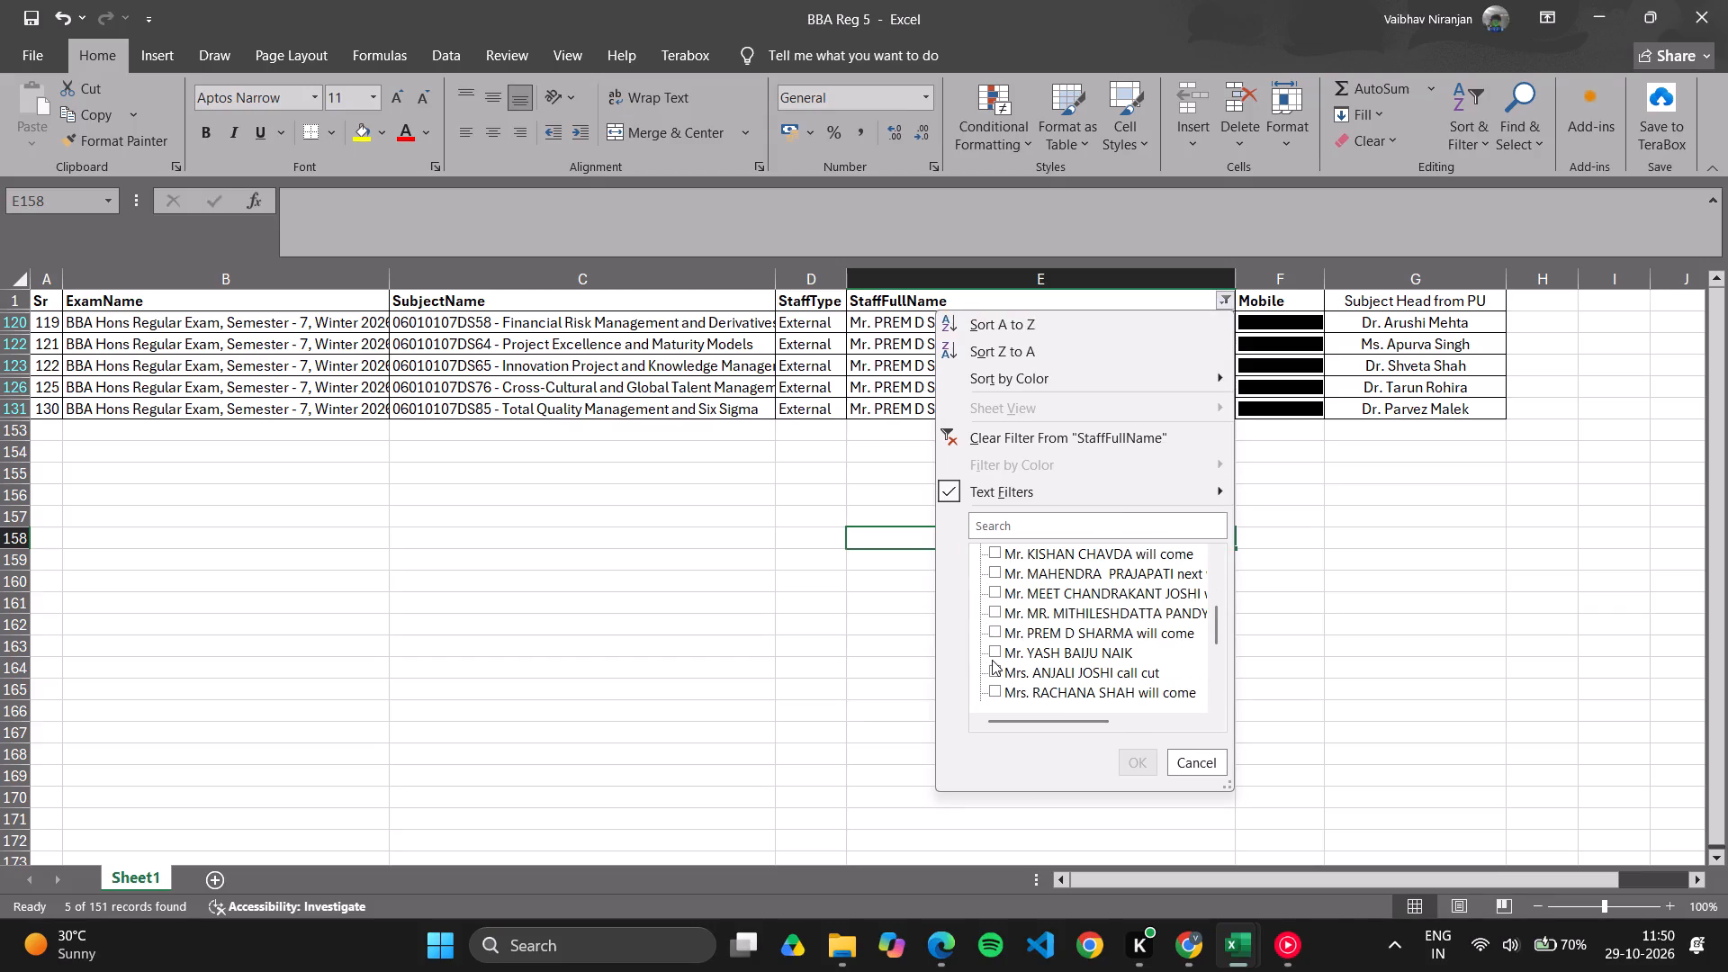
pyautogui.click(992, 651)
pyautogui.click(1136, 770)
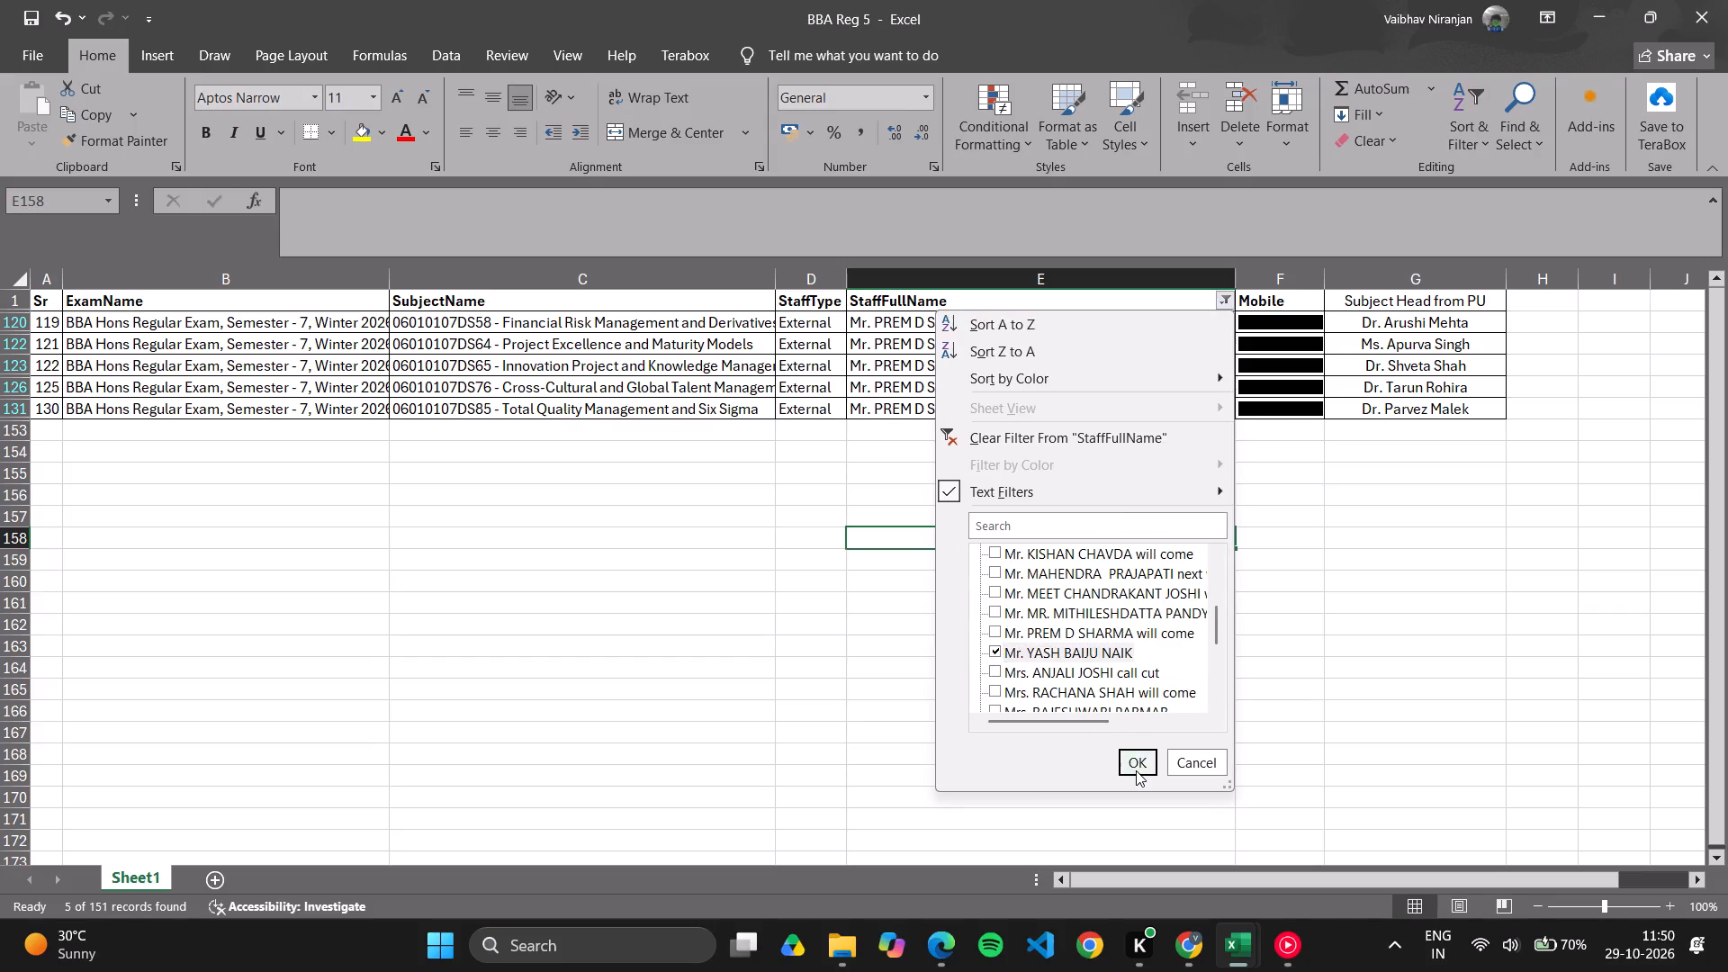
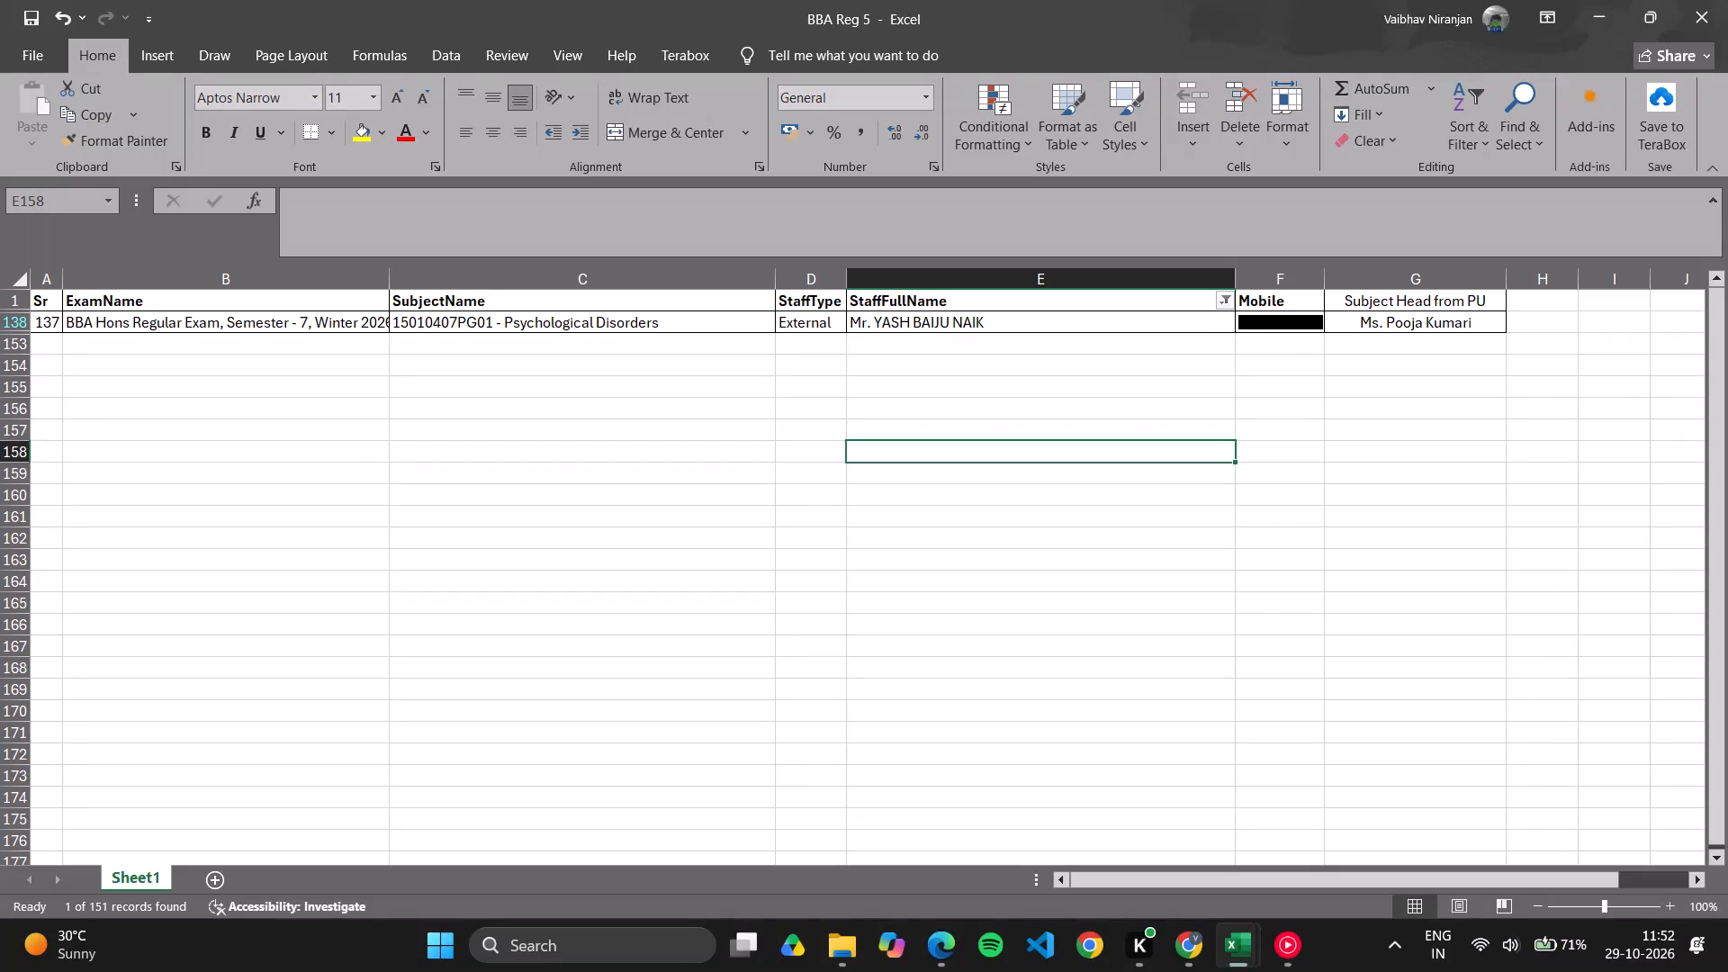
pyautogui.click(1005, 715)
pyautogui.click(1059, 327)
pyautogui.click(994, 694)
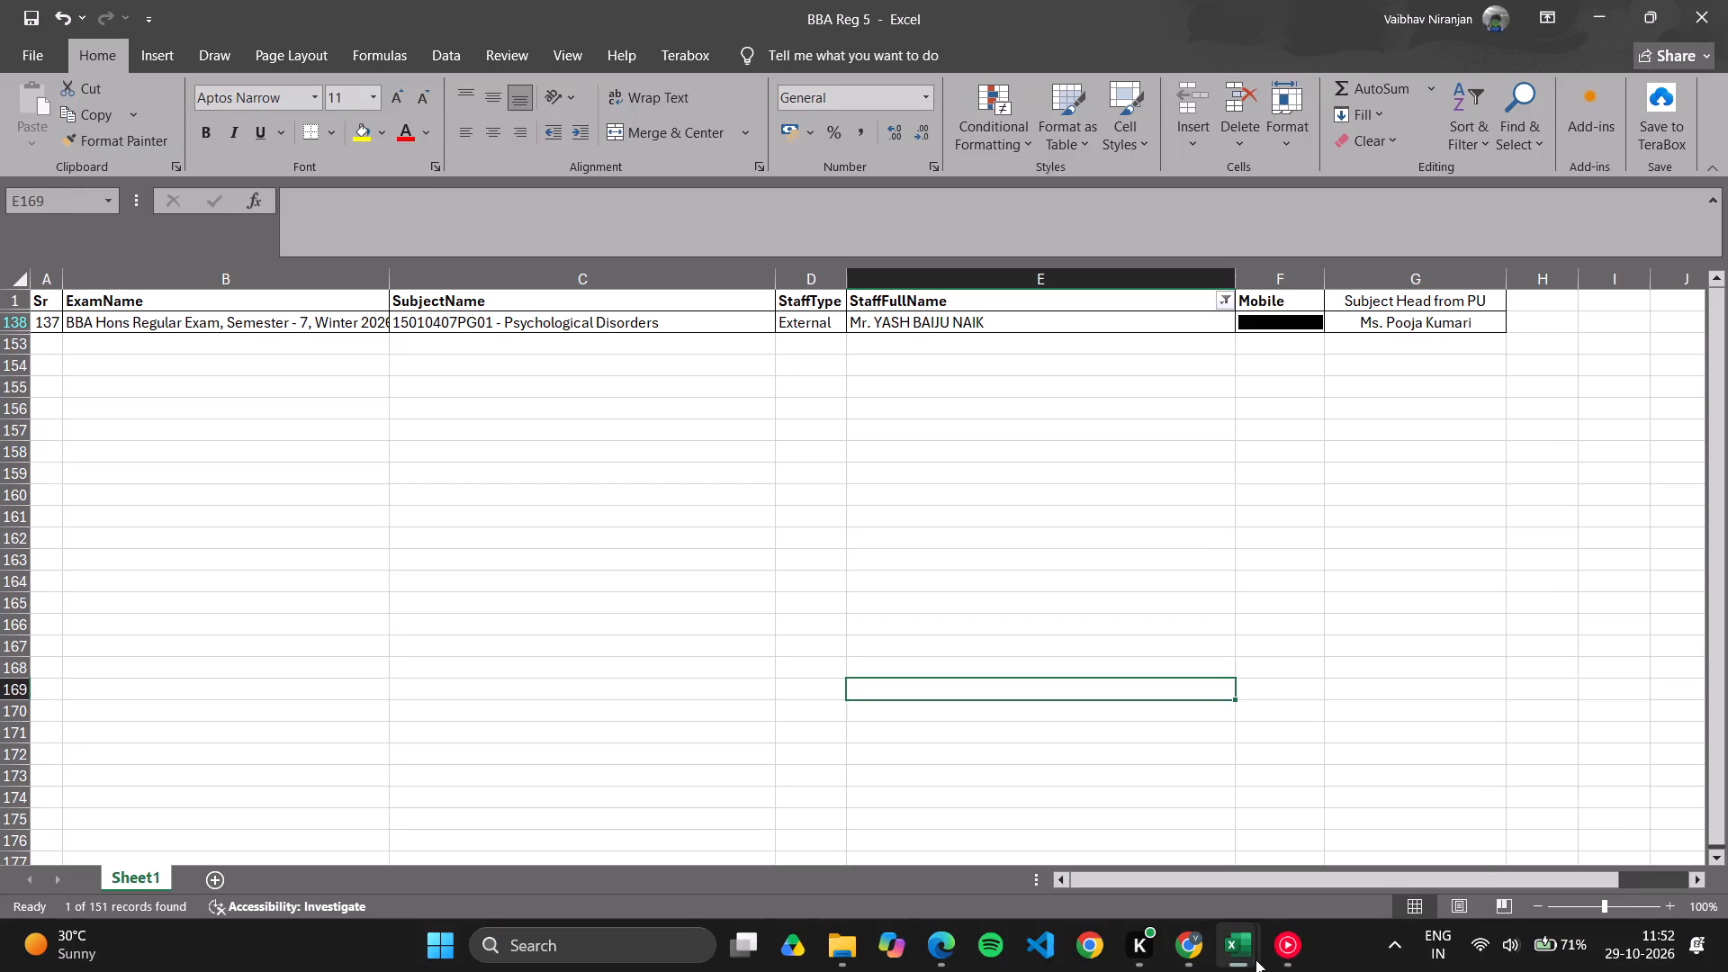
# Switch to the Book1 workbook, select columns A to E of the subject list and open the border options.
pyautogui.click(1167, 841)
pyautogui.scroll(11, 771, 543)
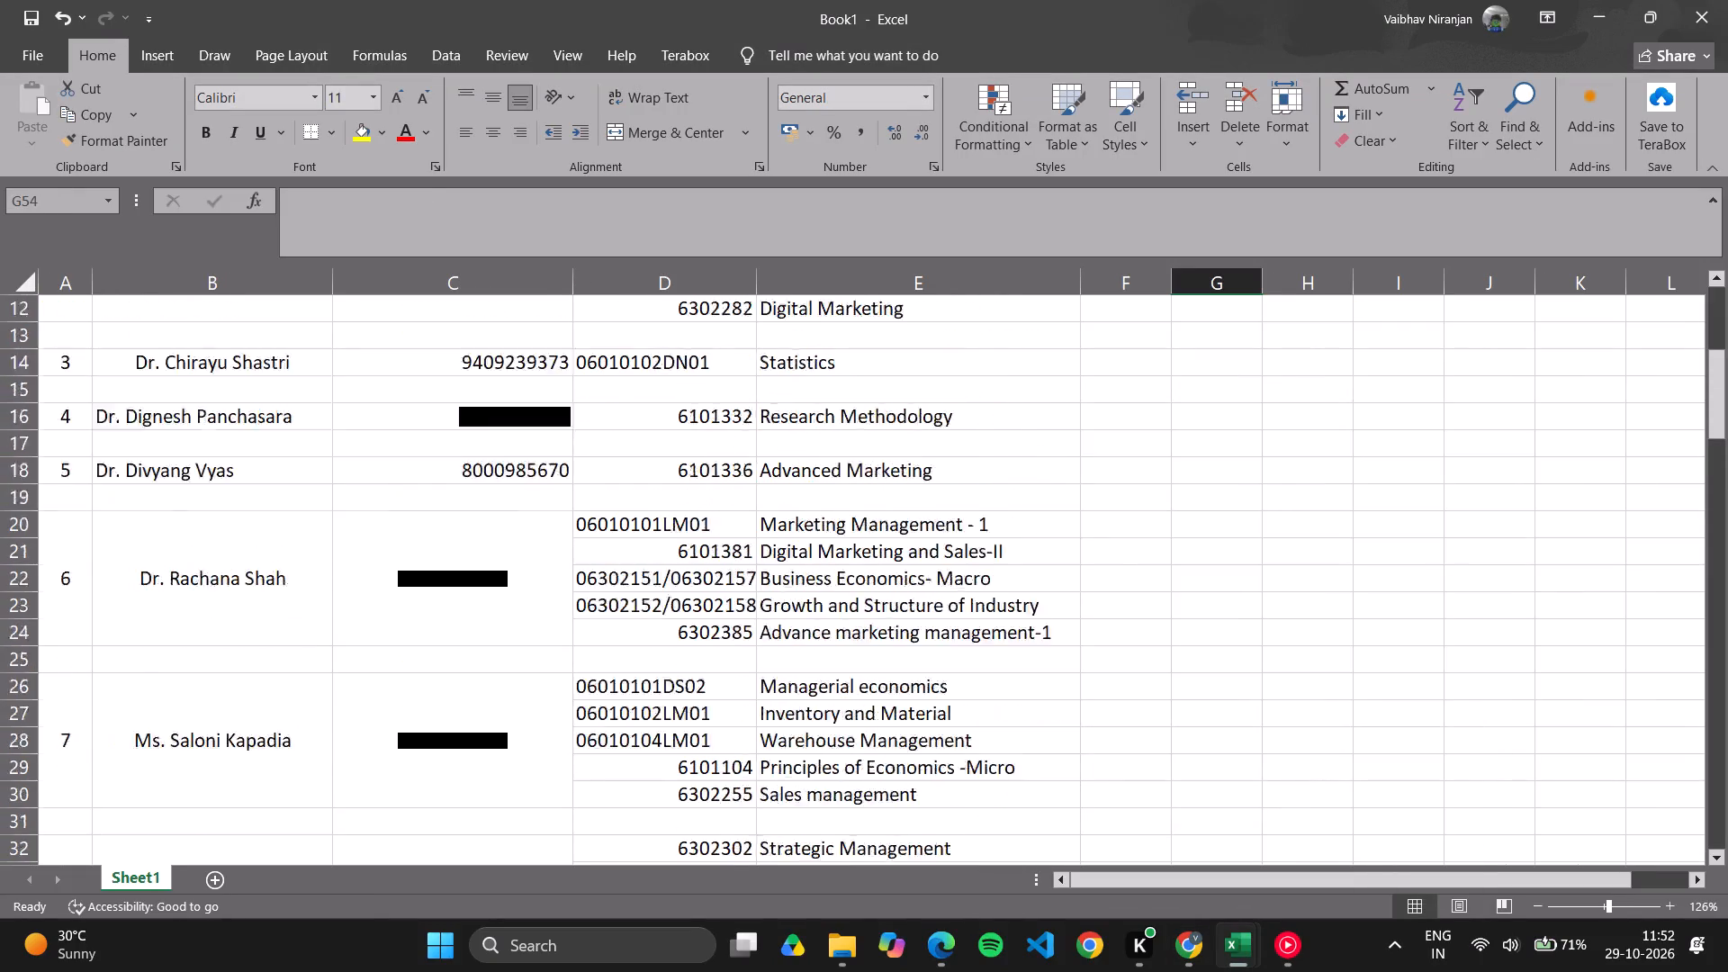
pyautogui.scroll(10, 771, 543)
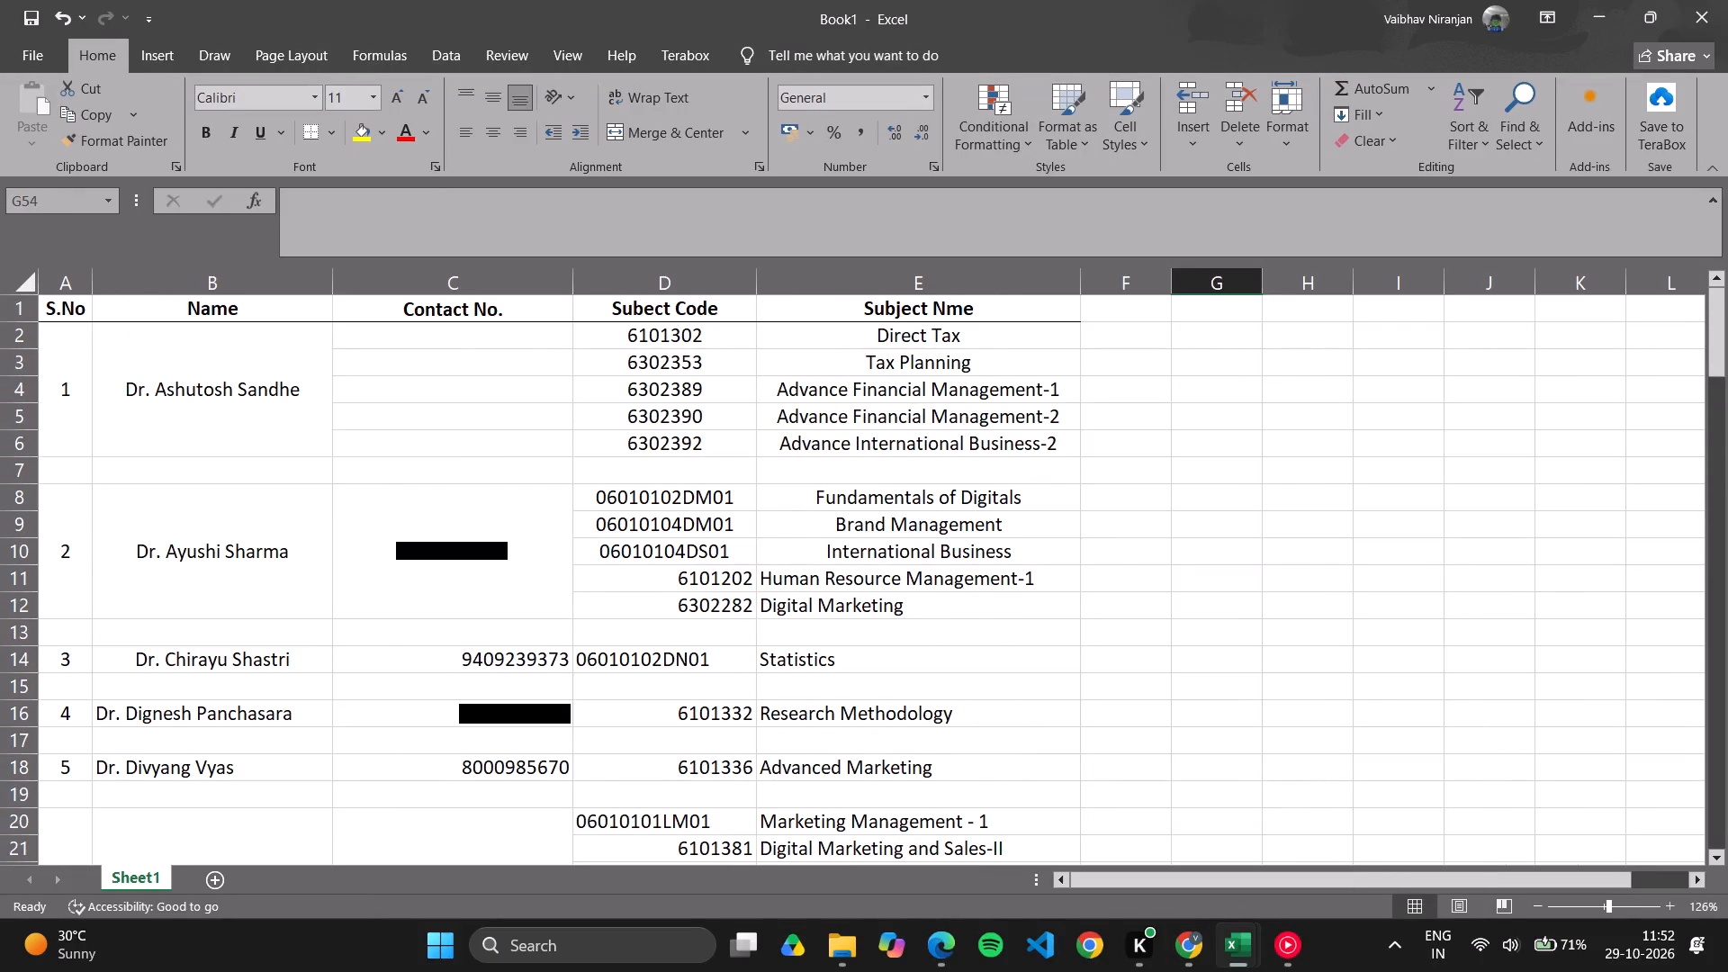
pyautogui.keyDown('ctrl'); pyautogui.scroll(-2, 1278, 552); pyautogui.keyUp('ctrl')
pyautogui.keyDown('ctrl'); pyautogui.scroll(1, 759, 610); pyautogui.keyUp('ctrl')
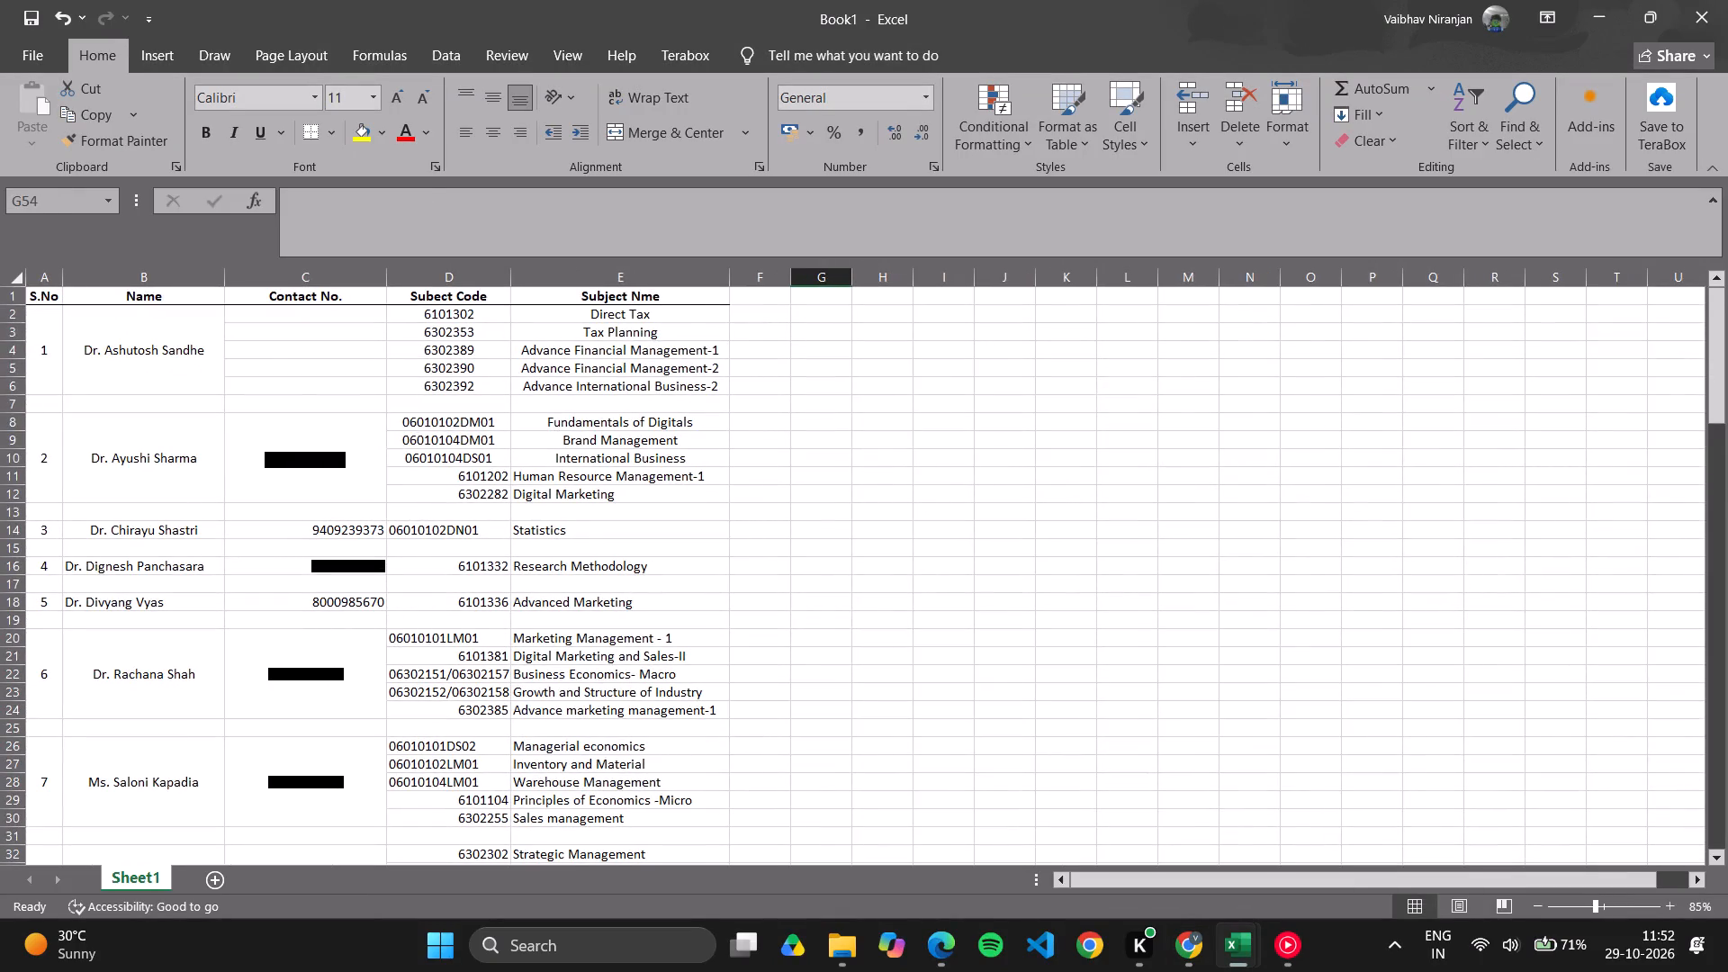
pyautogui.keyDown('ctrl'); pyautogui.scroll(1, 759, 610); pyautogui.keyUp('ctrl')
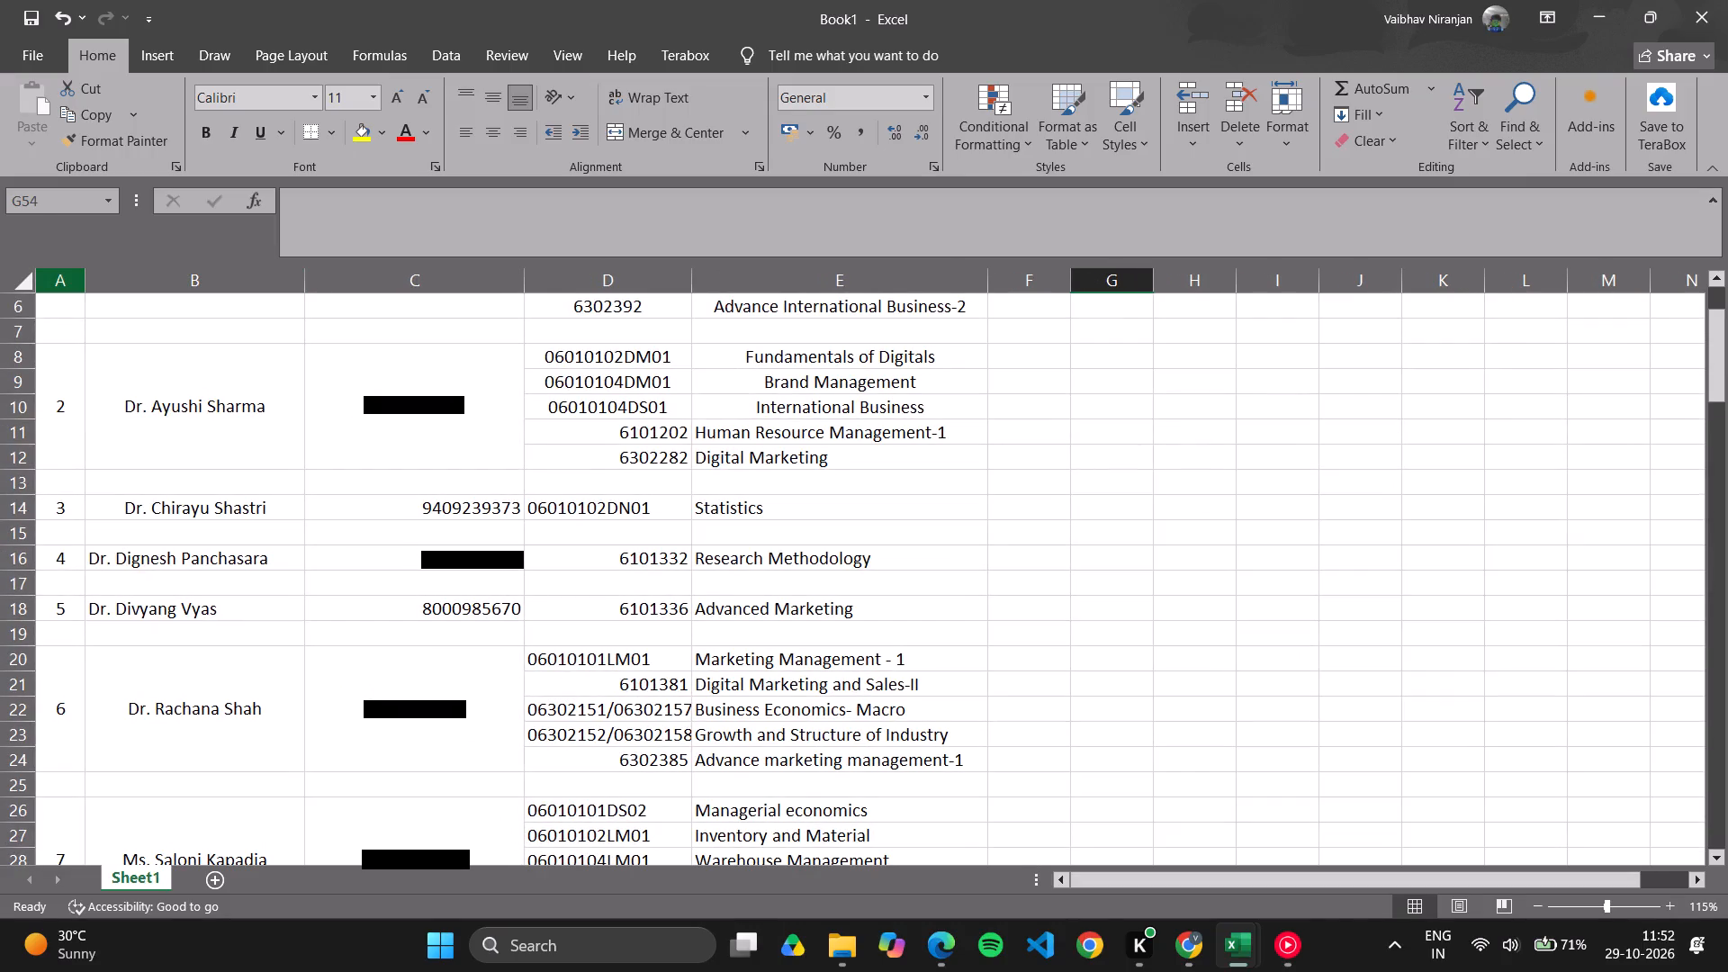
pyautogui.moveTo(58, 285); pyautogui.dragTo(901, 252)
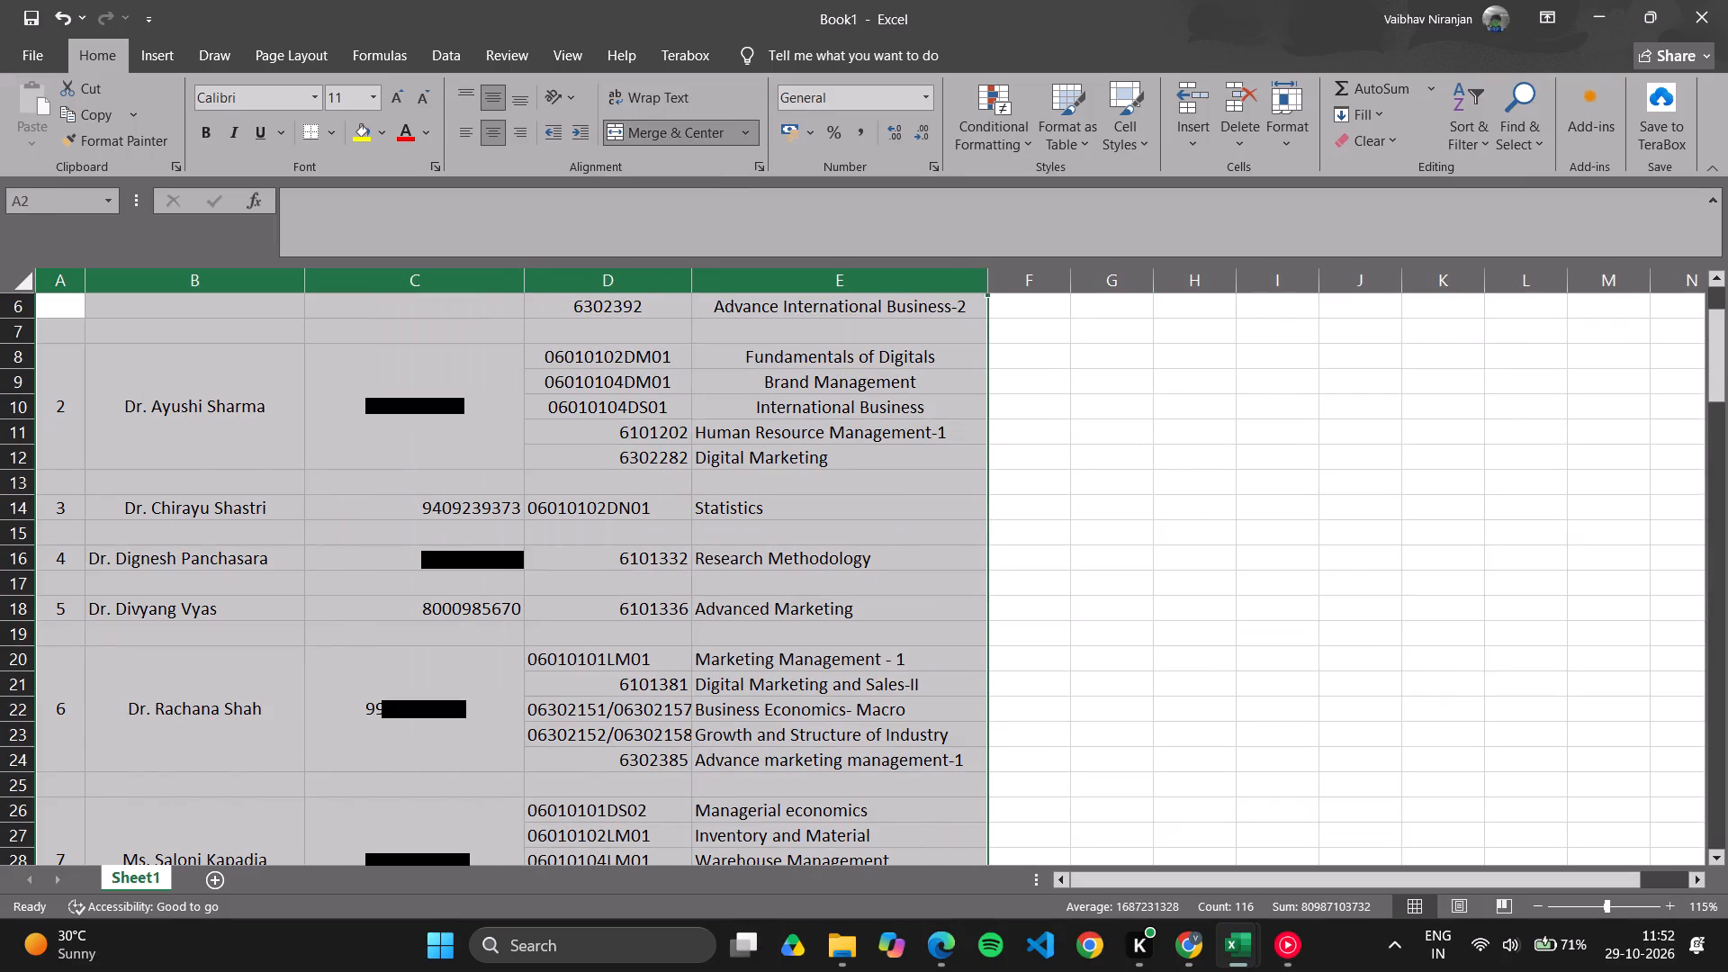
pyautogui.click(326, 137)
# Apply all borders to columns A to E of the subject list and centre their contents horizontally.
pyautogui.click(373, 325)
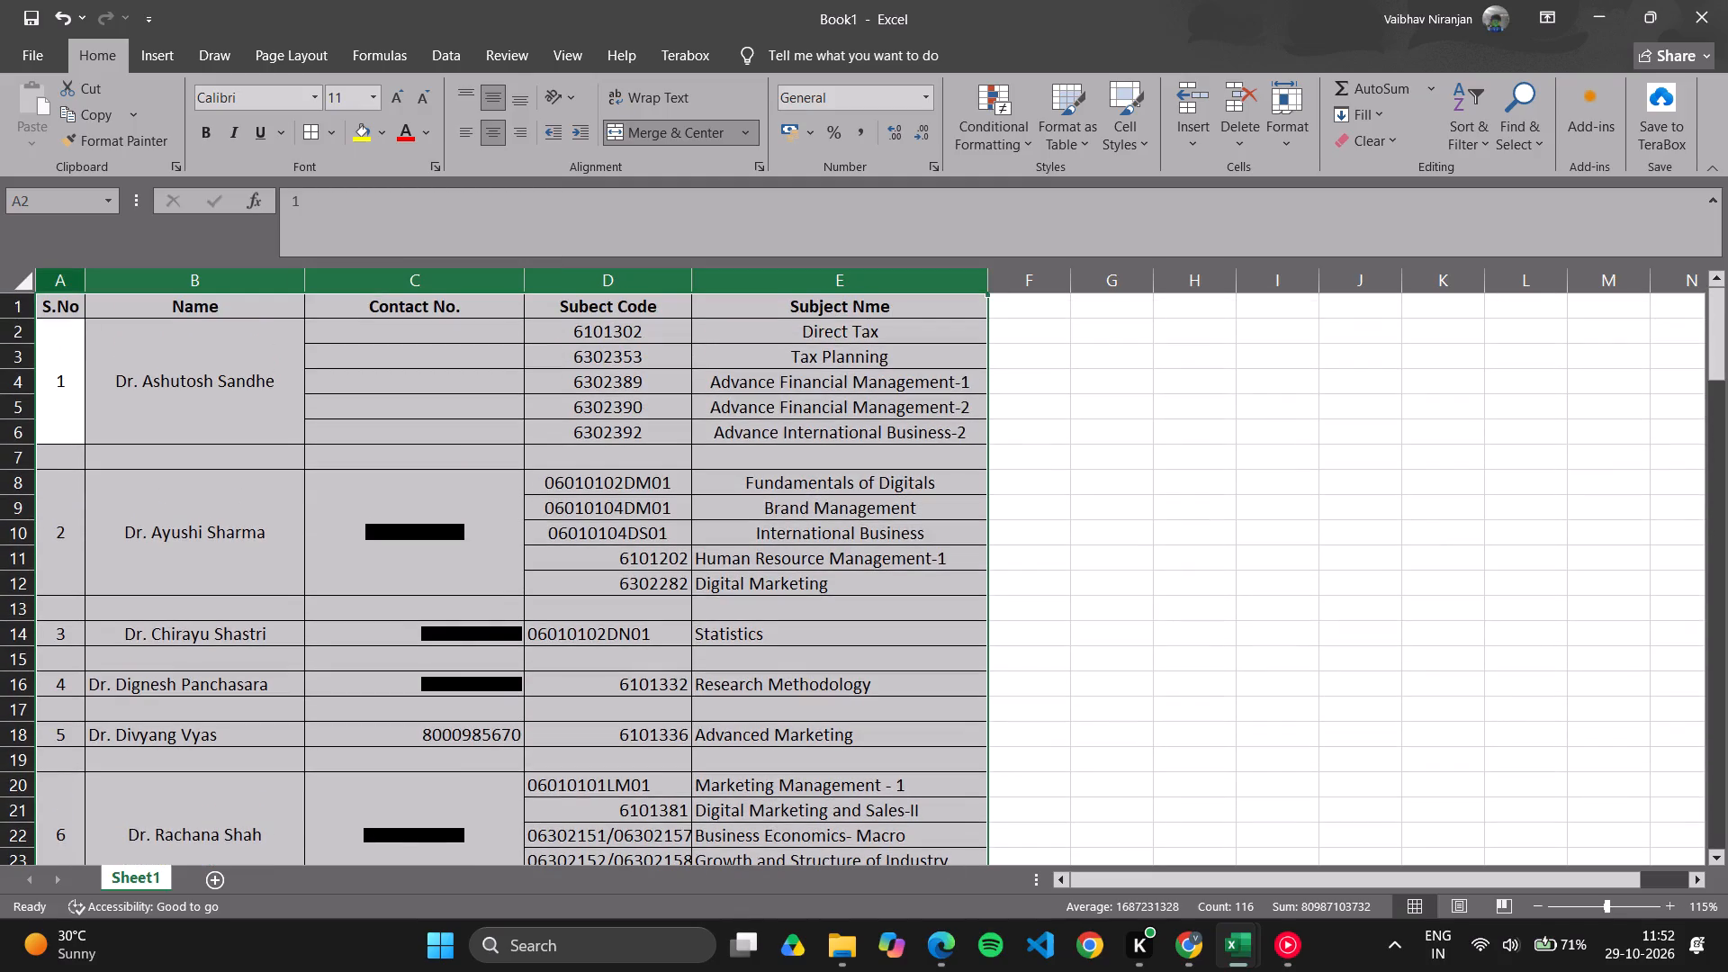
pyautogui.click(496, 134)
pyautogui.click(496, 134)
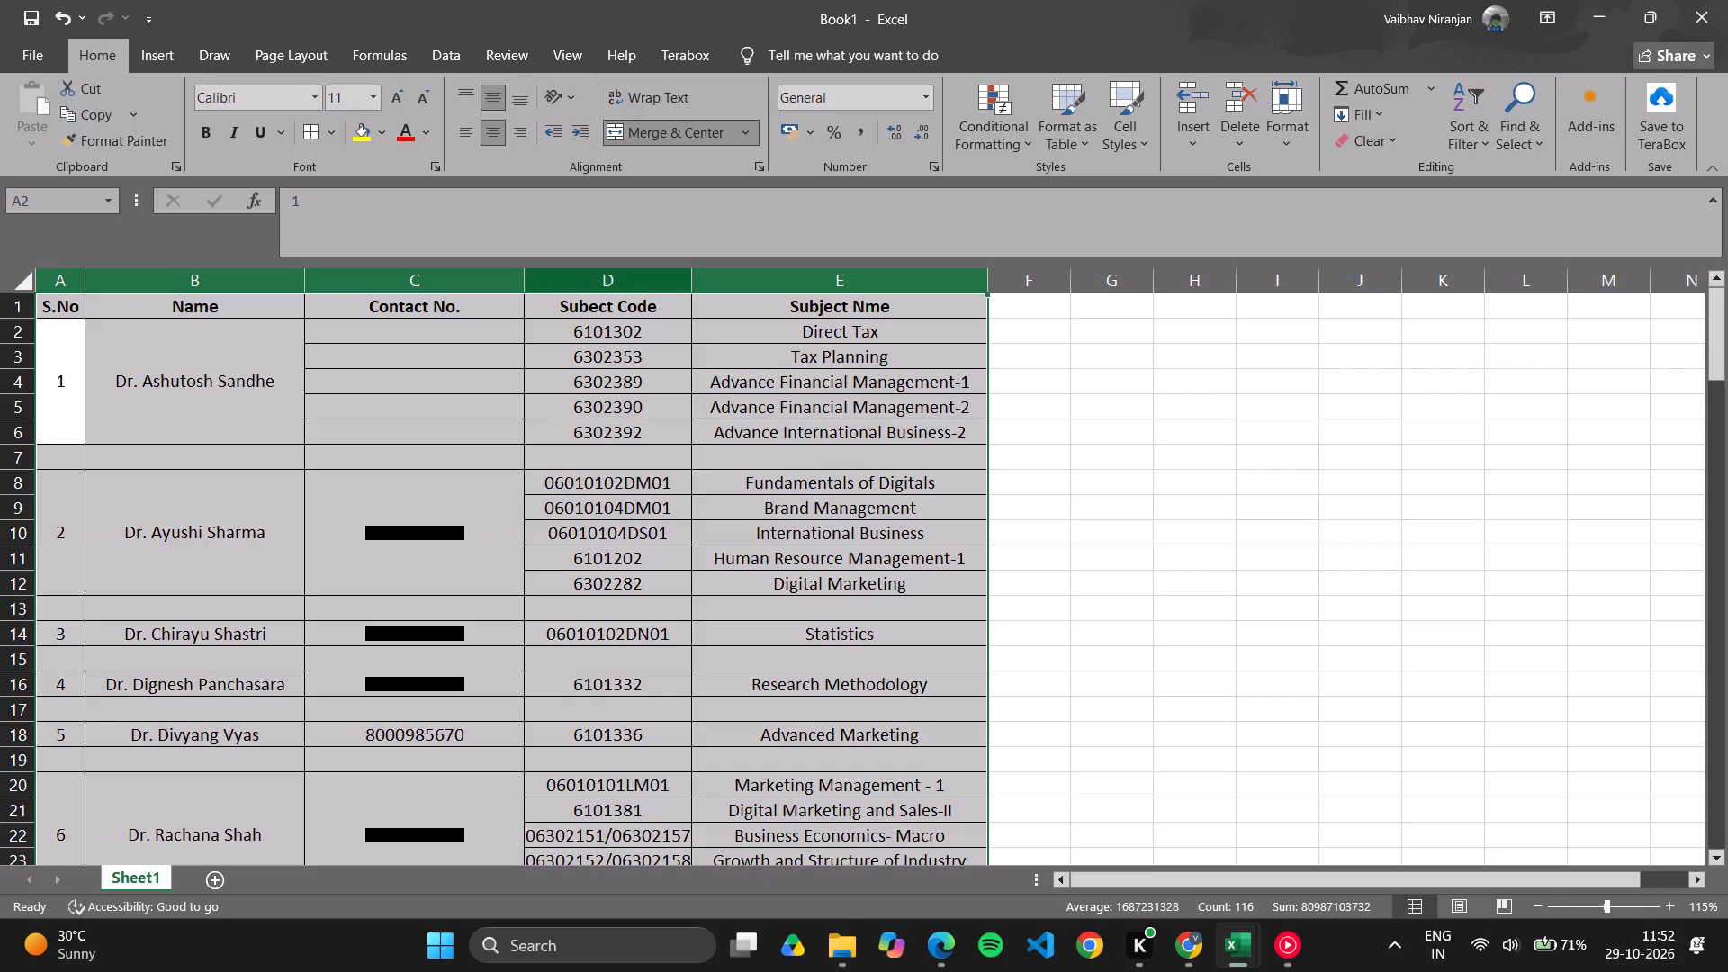
pyautogui.click(499, 363)
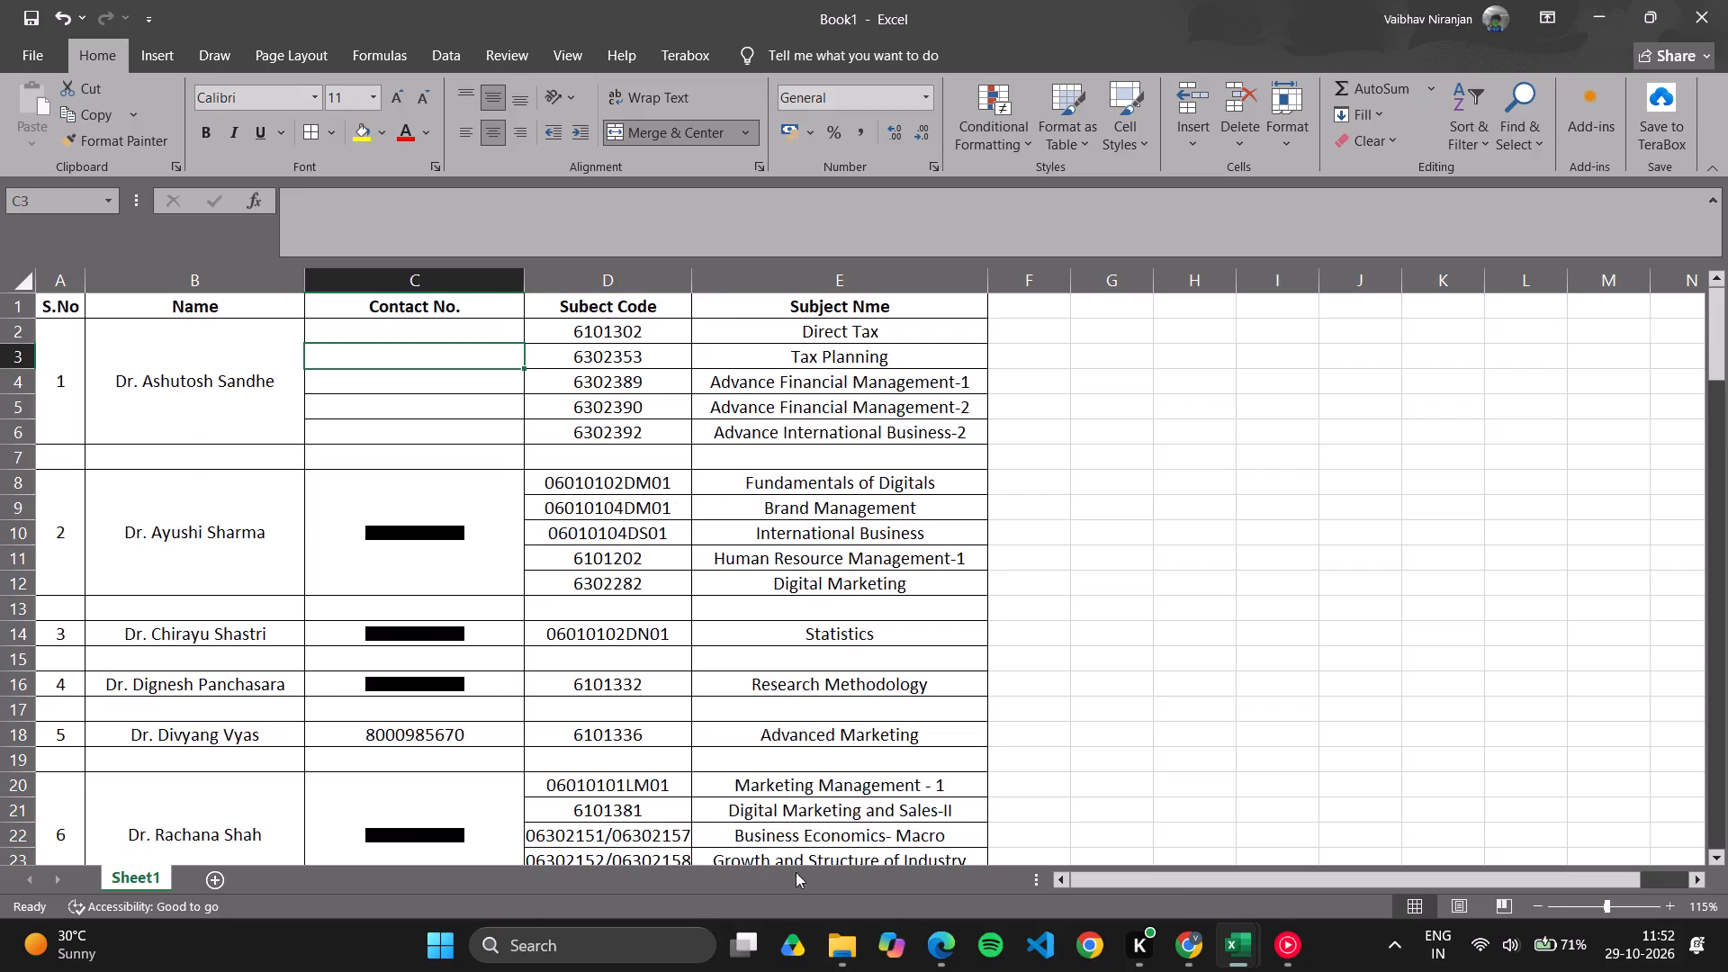
# Switch to File Explorer and show the already open examiner folder containing the BBA EXT VETTING PDFs.
pyautogui.click(855, 958)
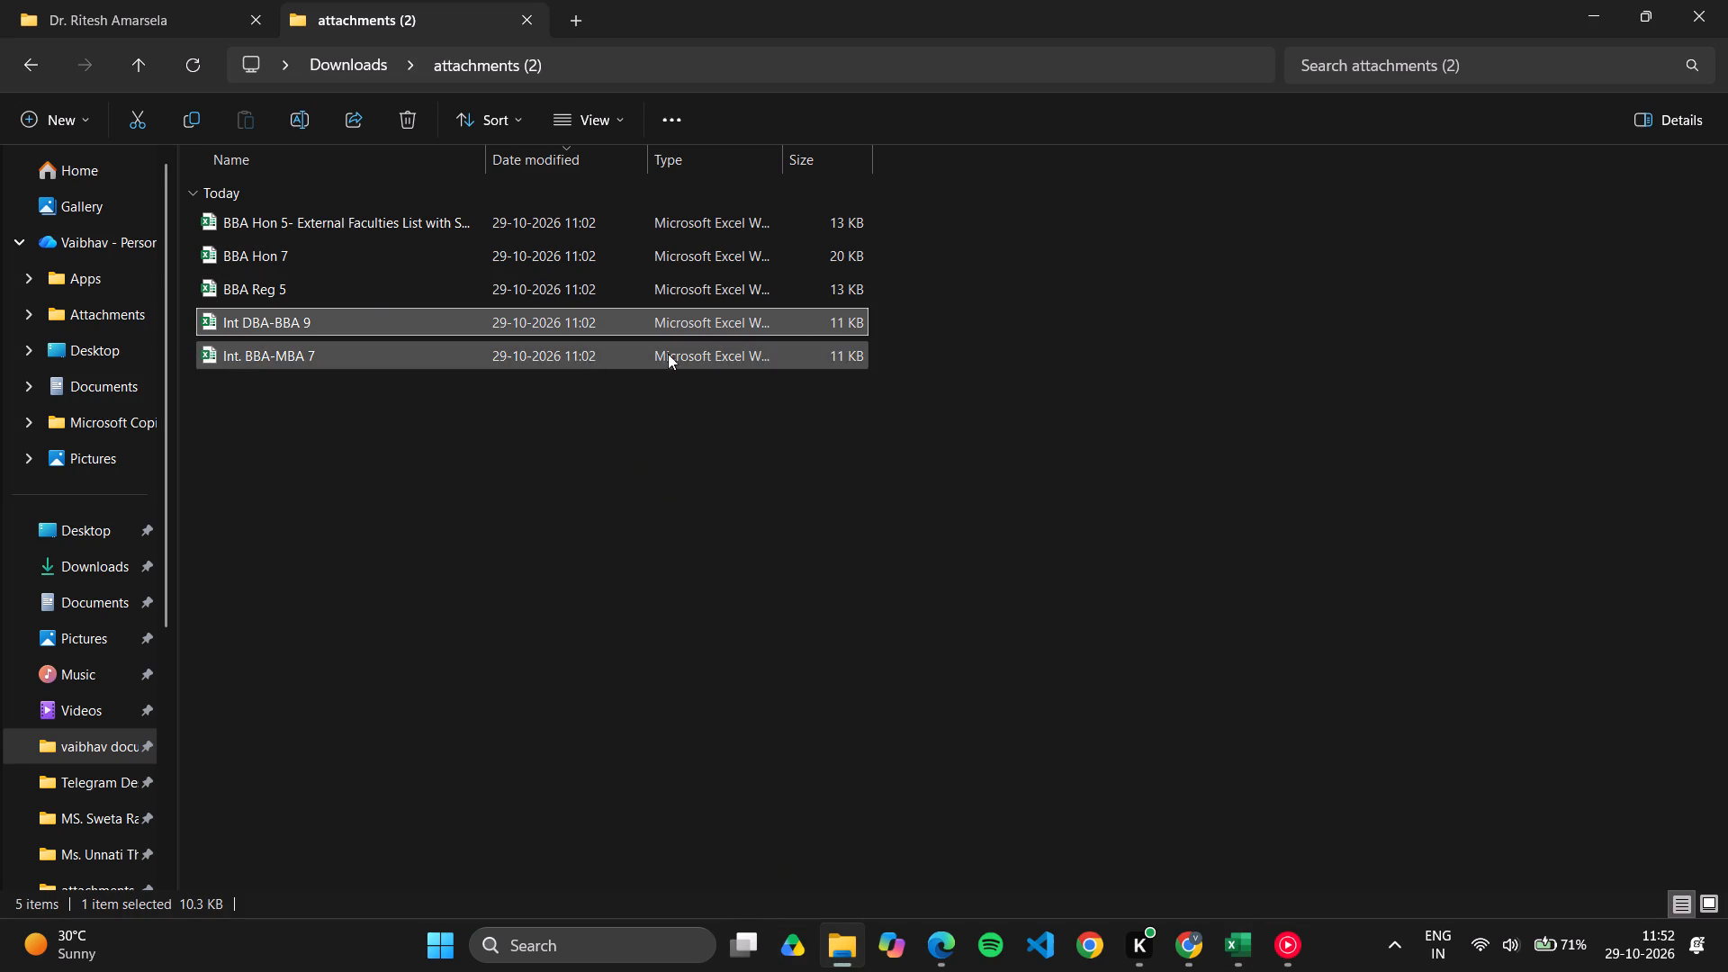
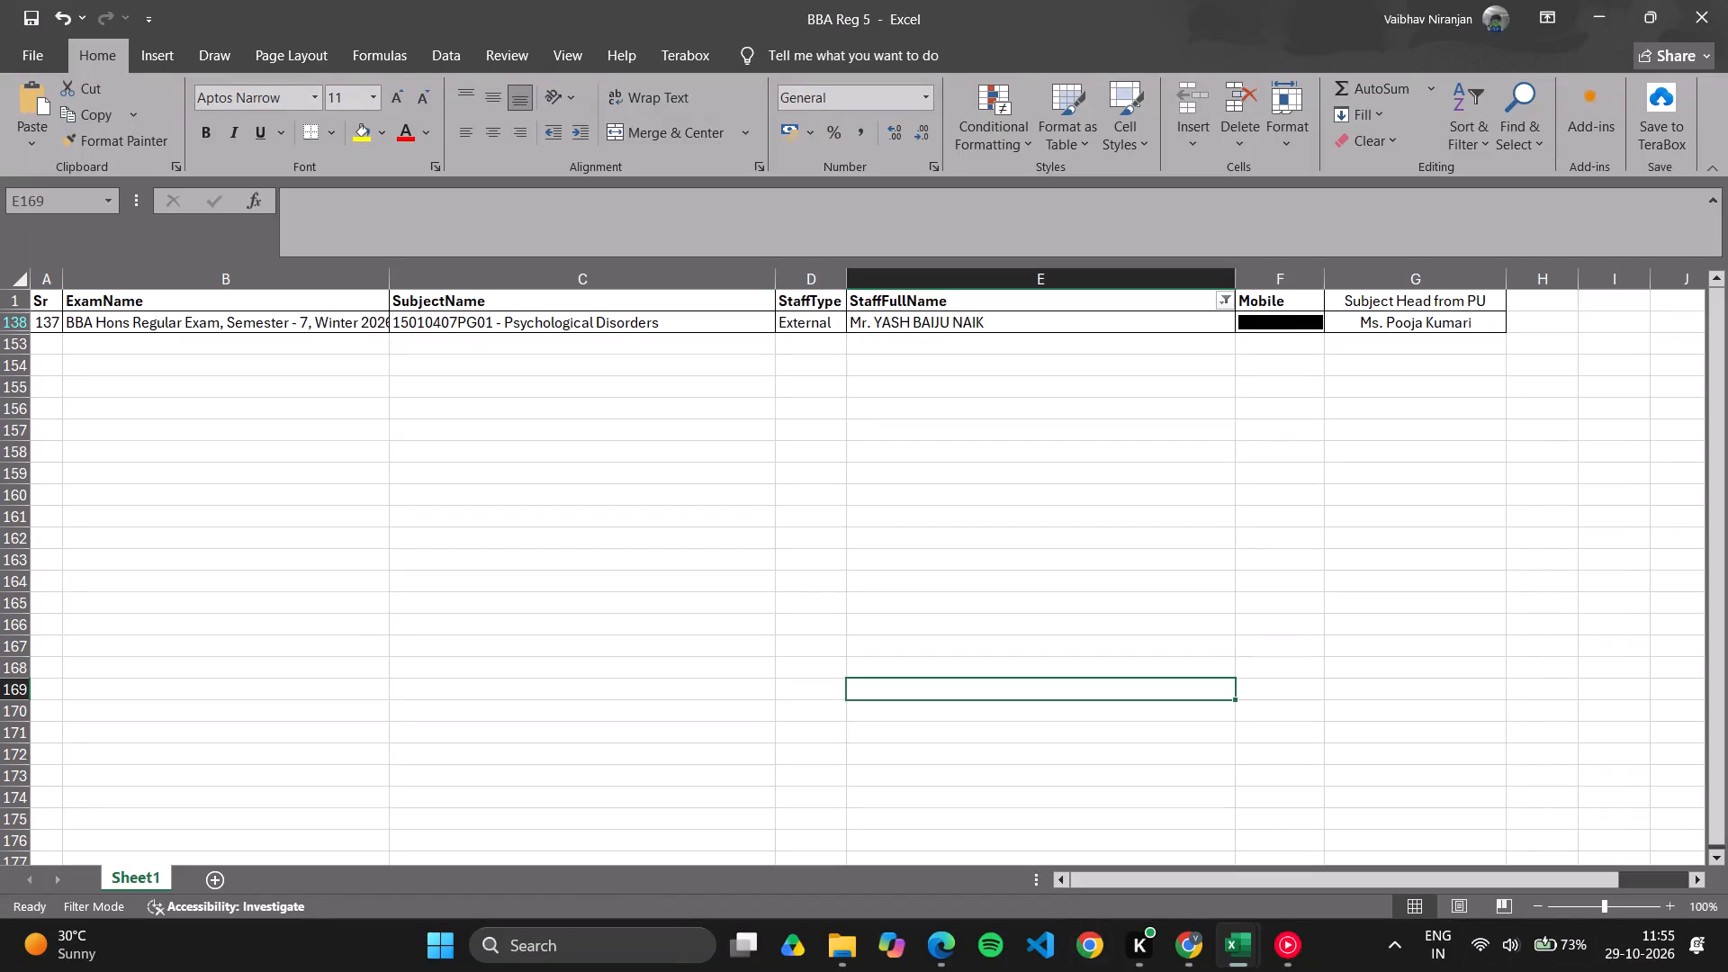
pyautogui.click(1036, 324)
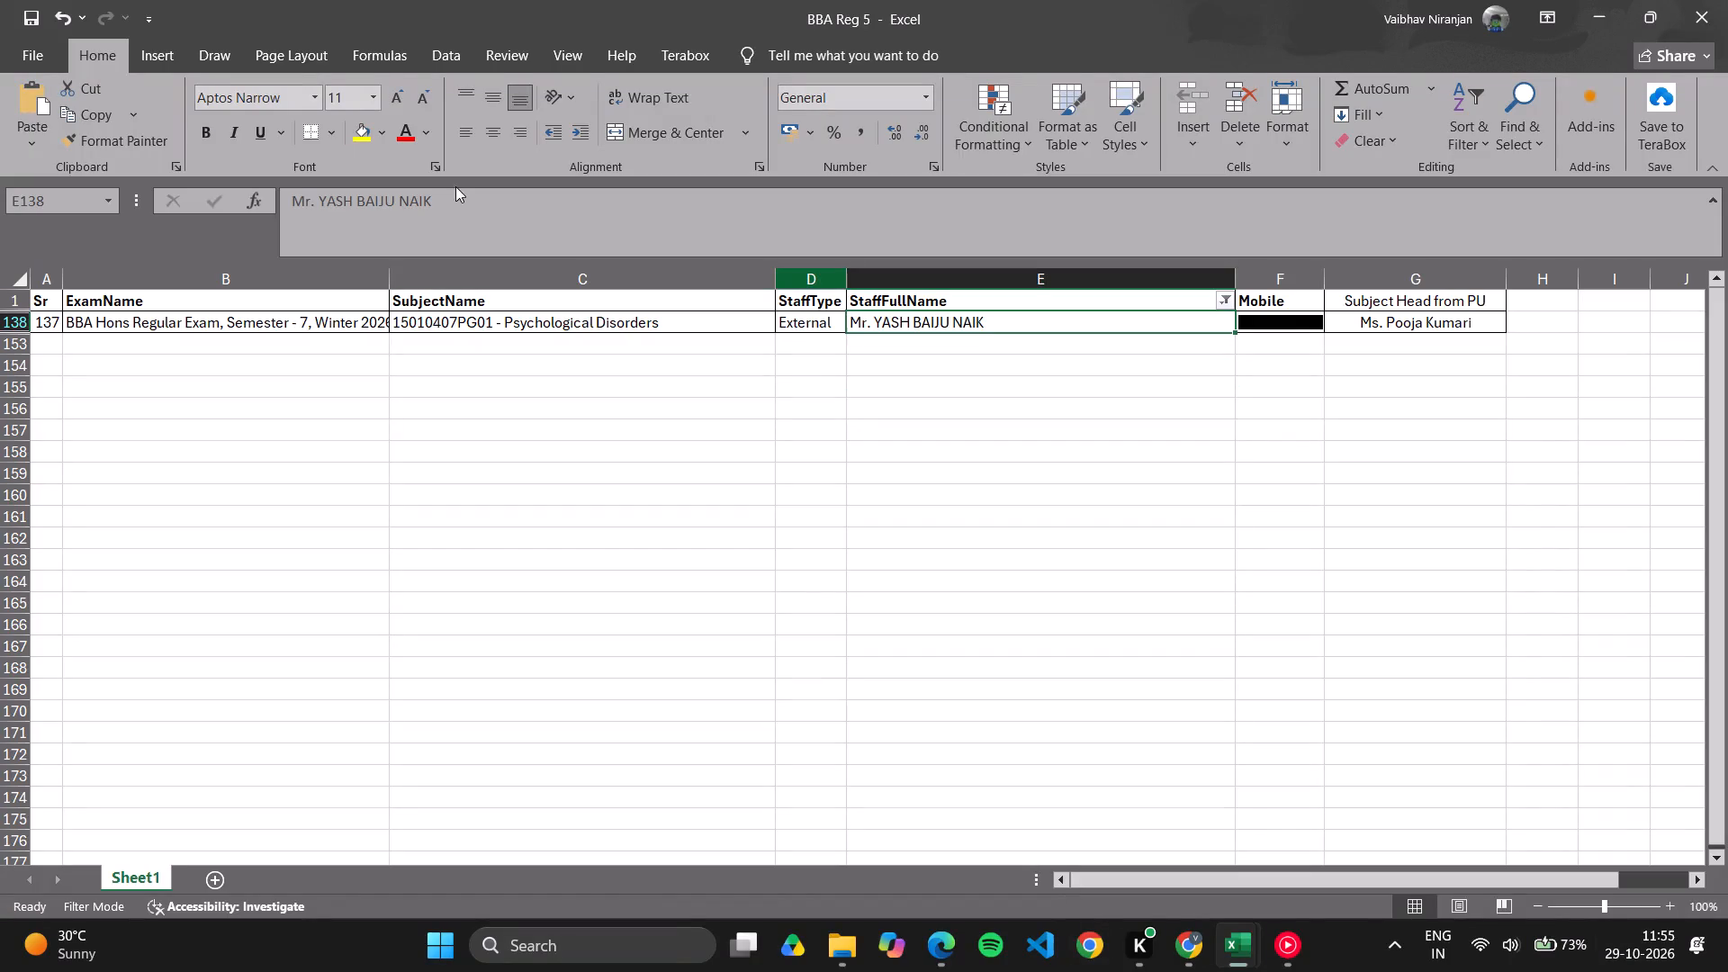
pyautogui.click(463, 209)
pyautogui.press('space')
pyautogui.write('call not [')
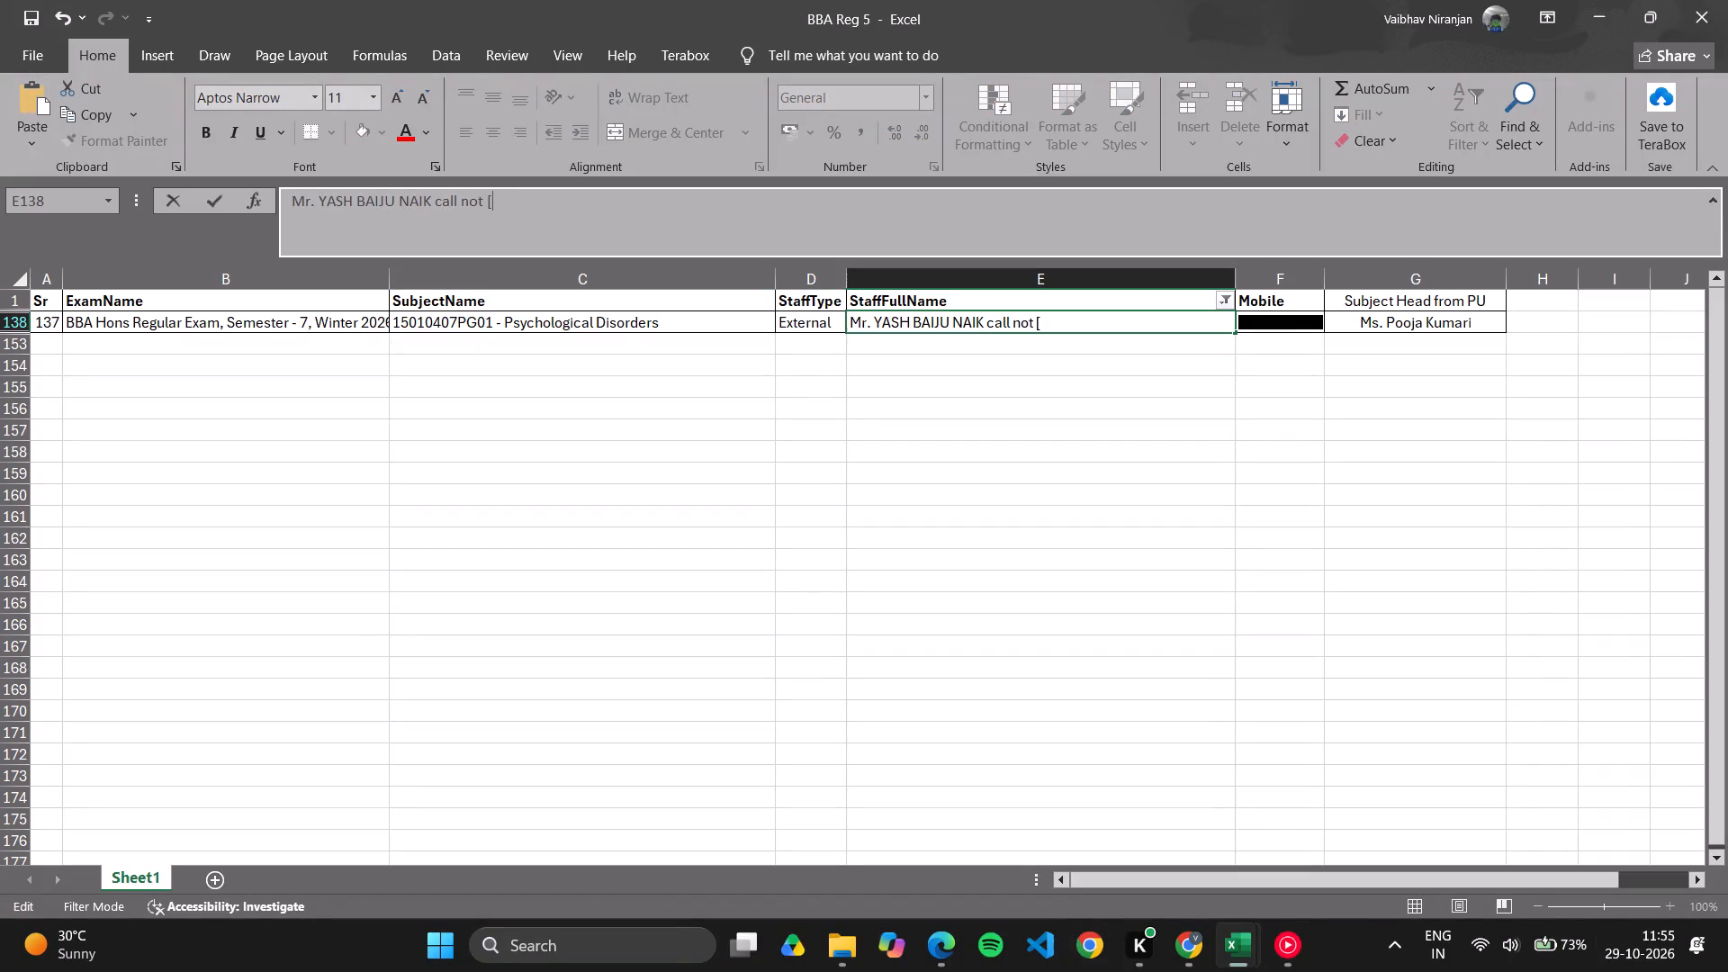
pyautogui.press('p')
pyautogui.press('BackSpace')
pyautogui.press('BackSpace')
pyautogui.write('picked')
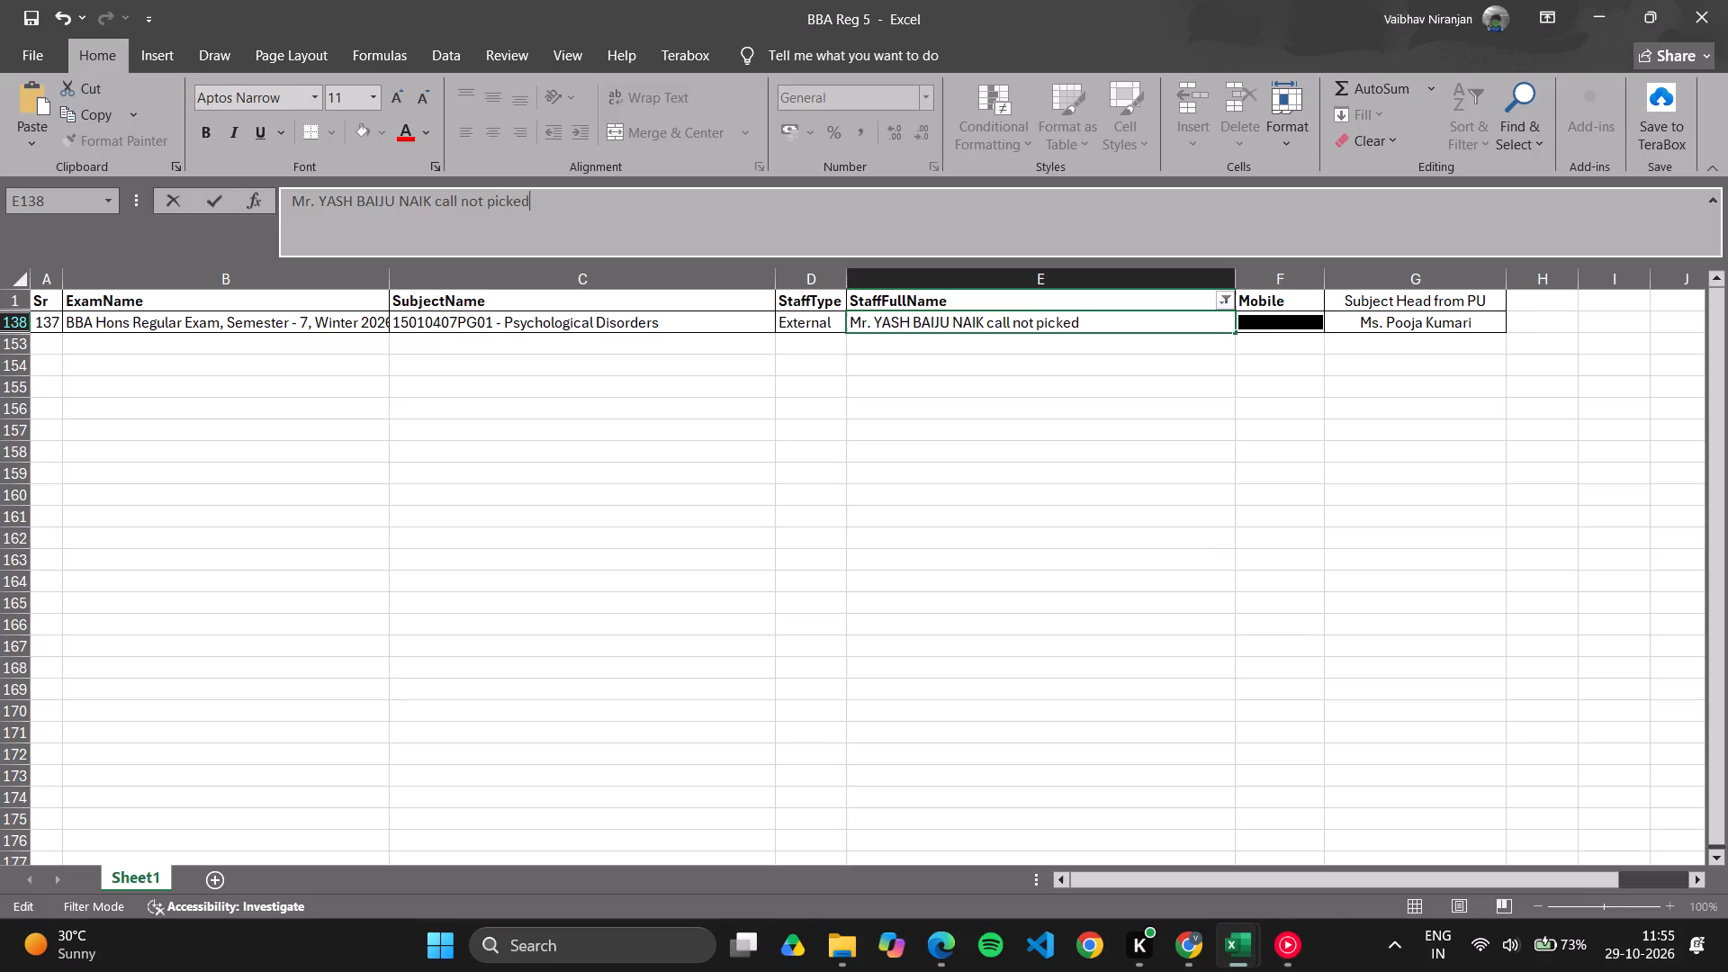
pyautogui.click(670, 390)
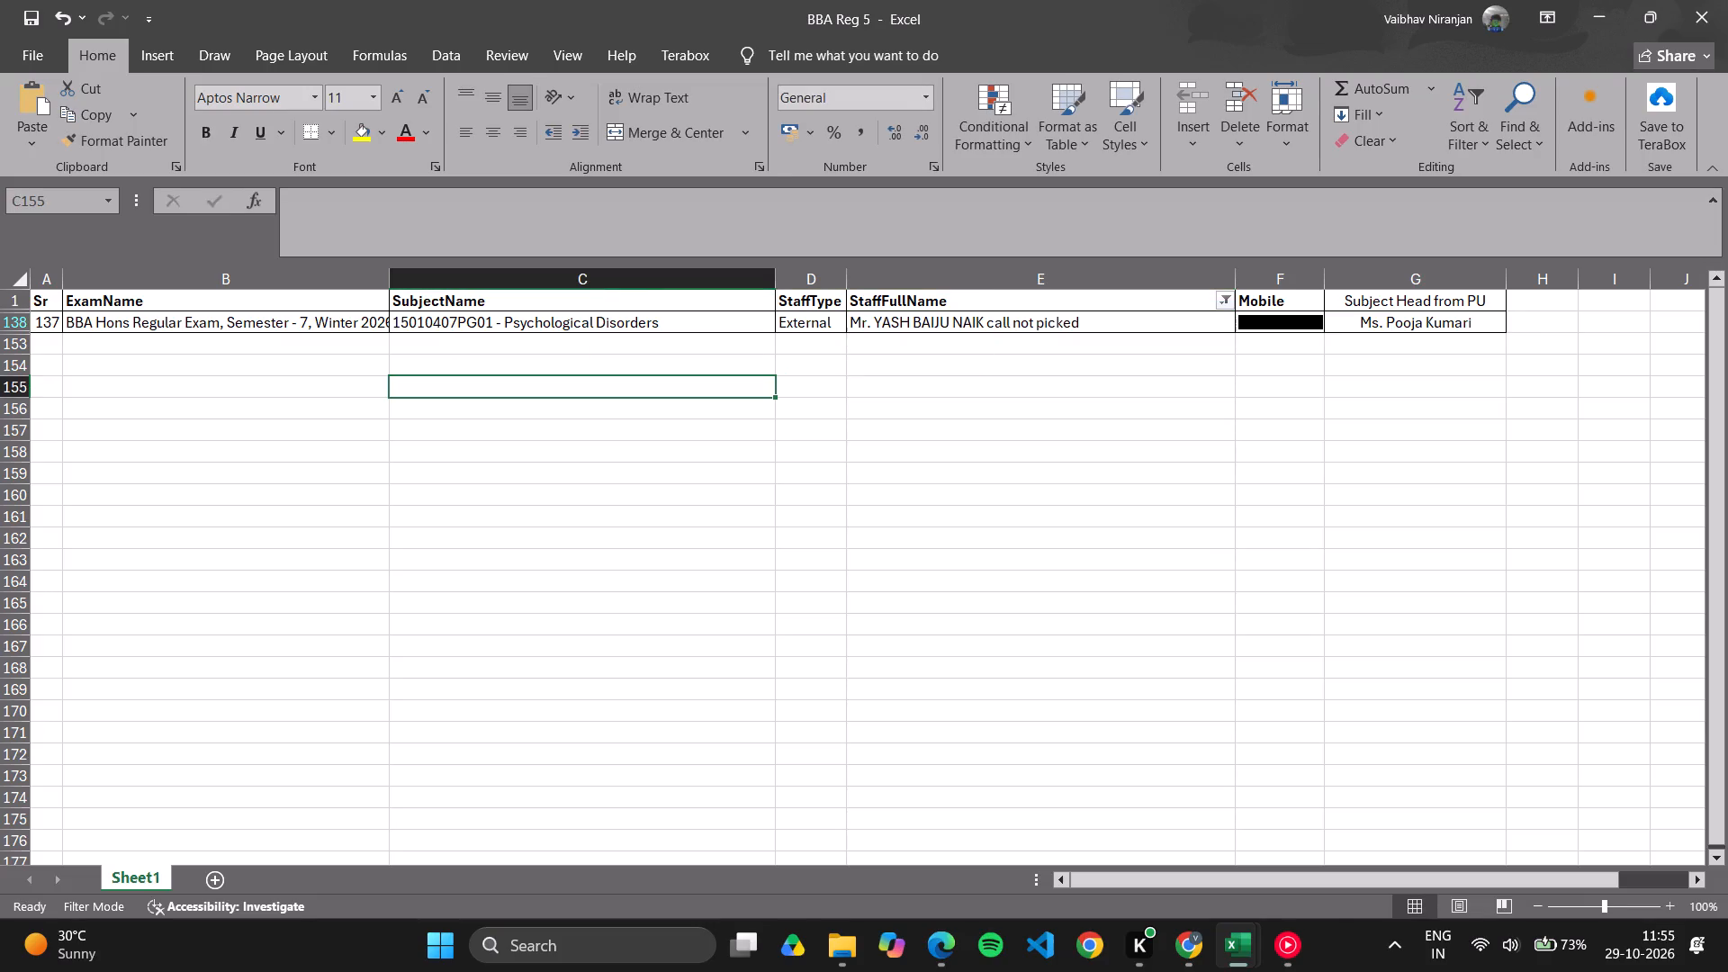
pyautogui.click(1230, 300)
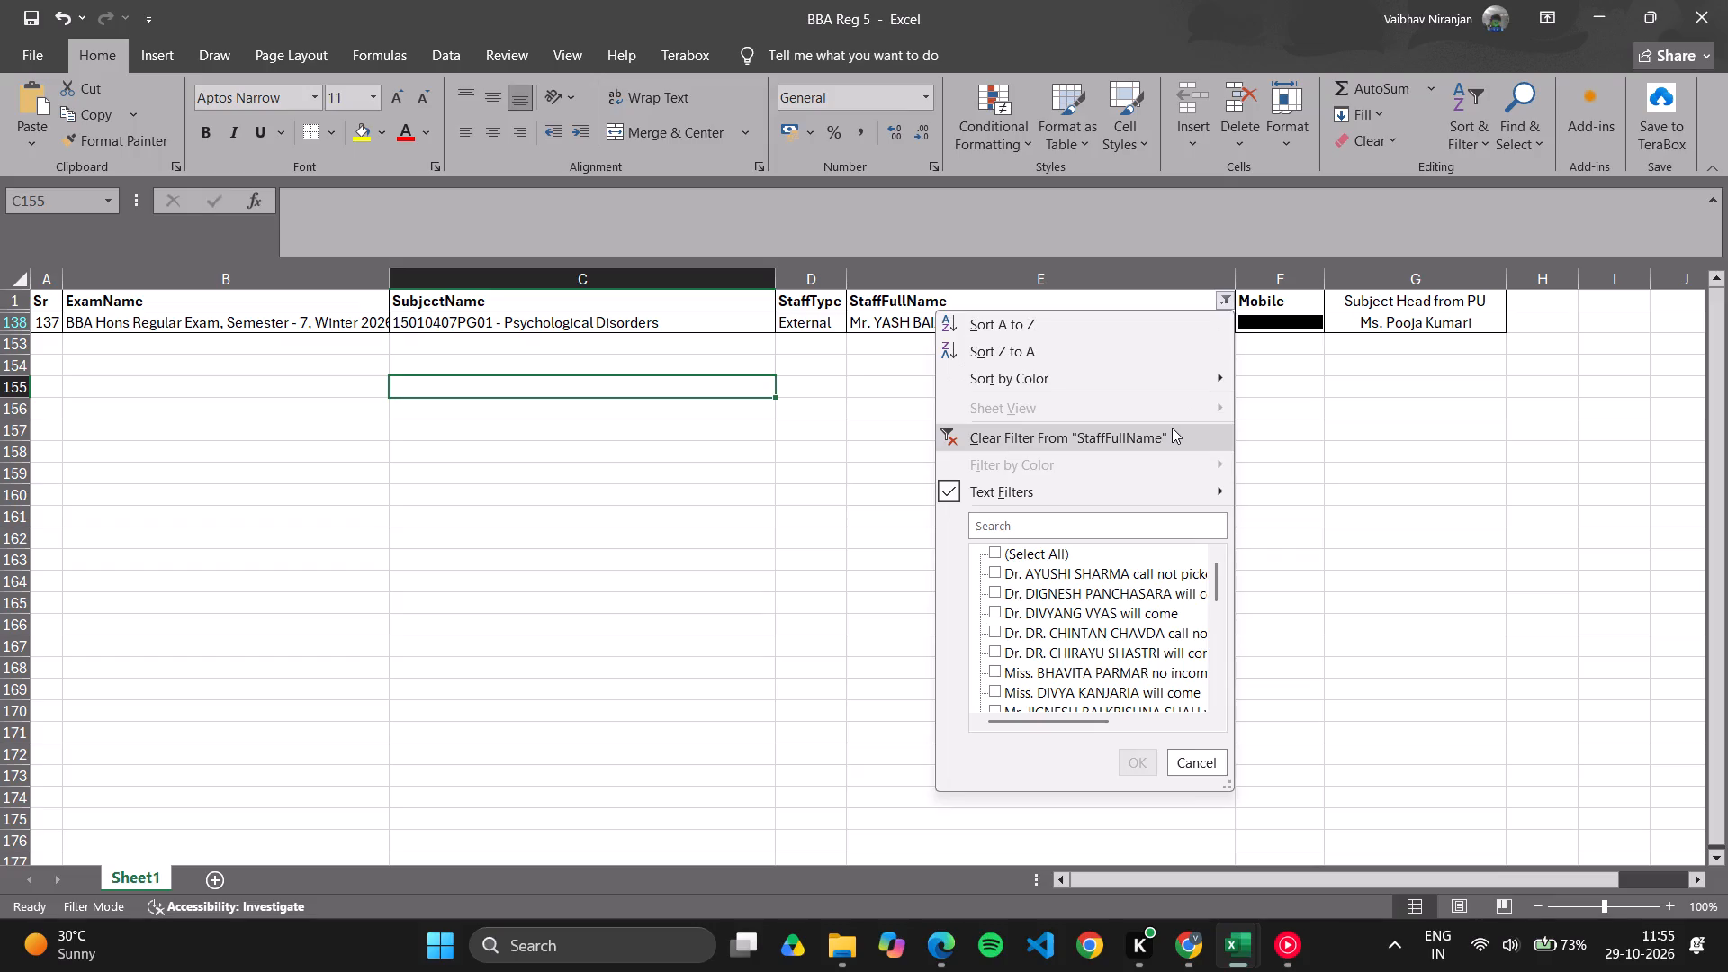
pyautogui.scroll(-2, 1105, 603)
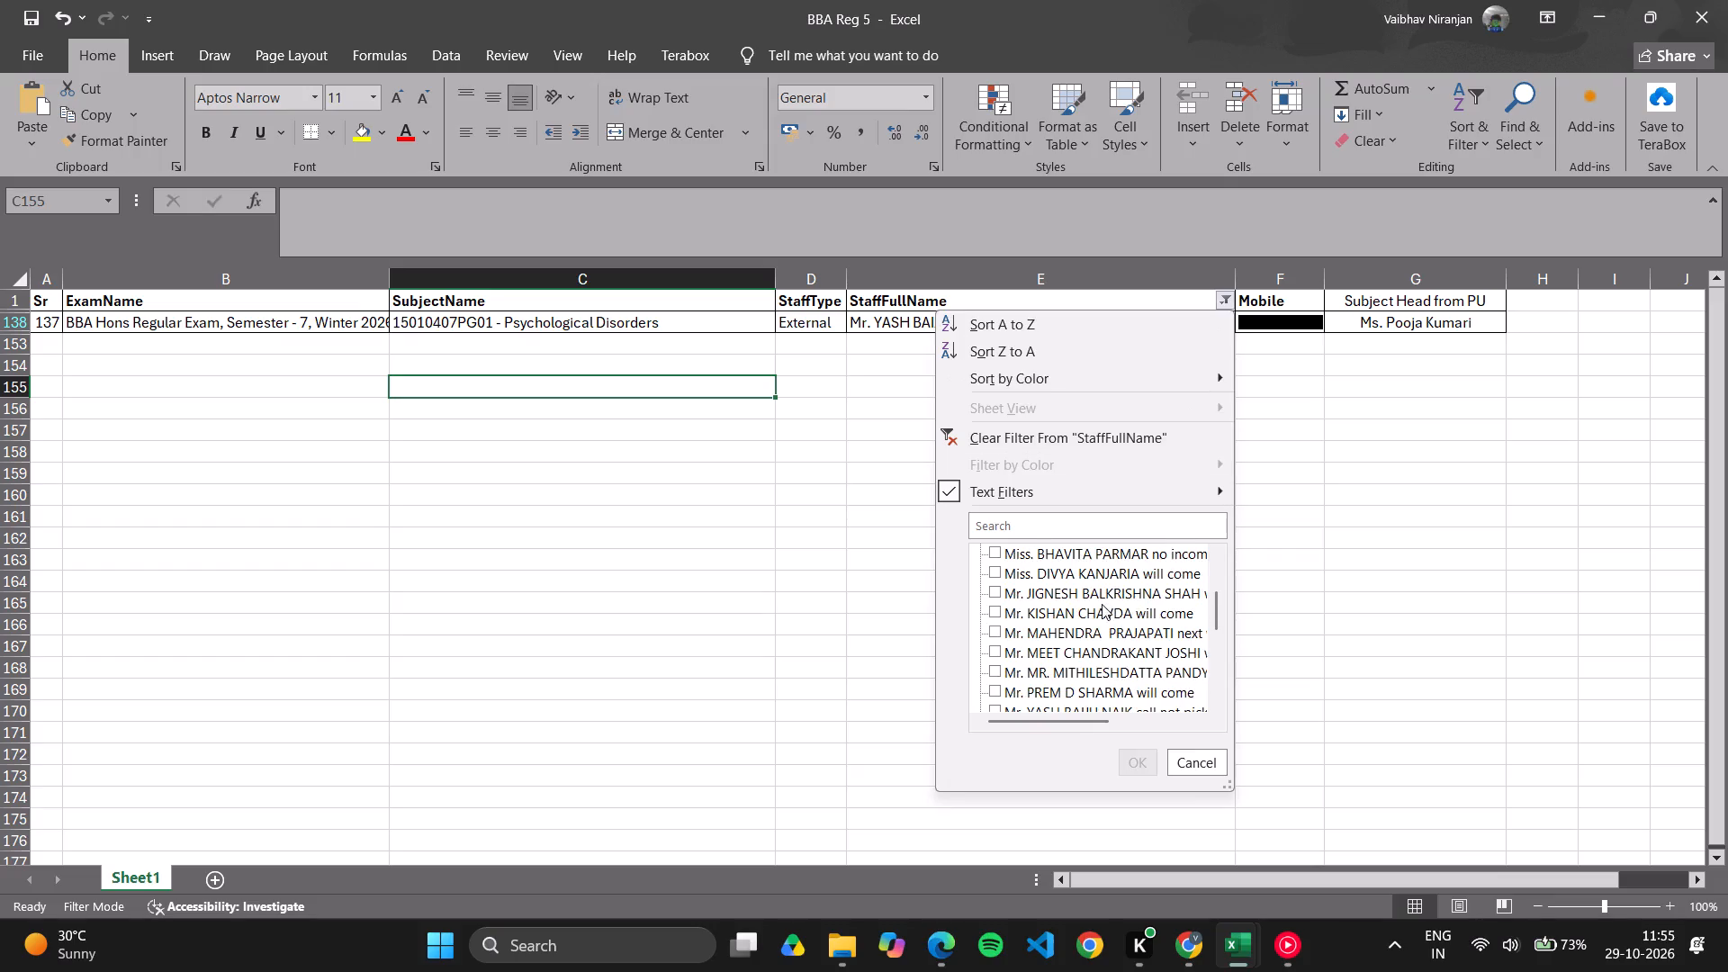
pyautogui.scroll(-2, 1071, 606)
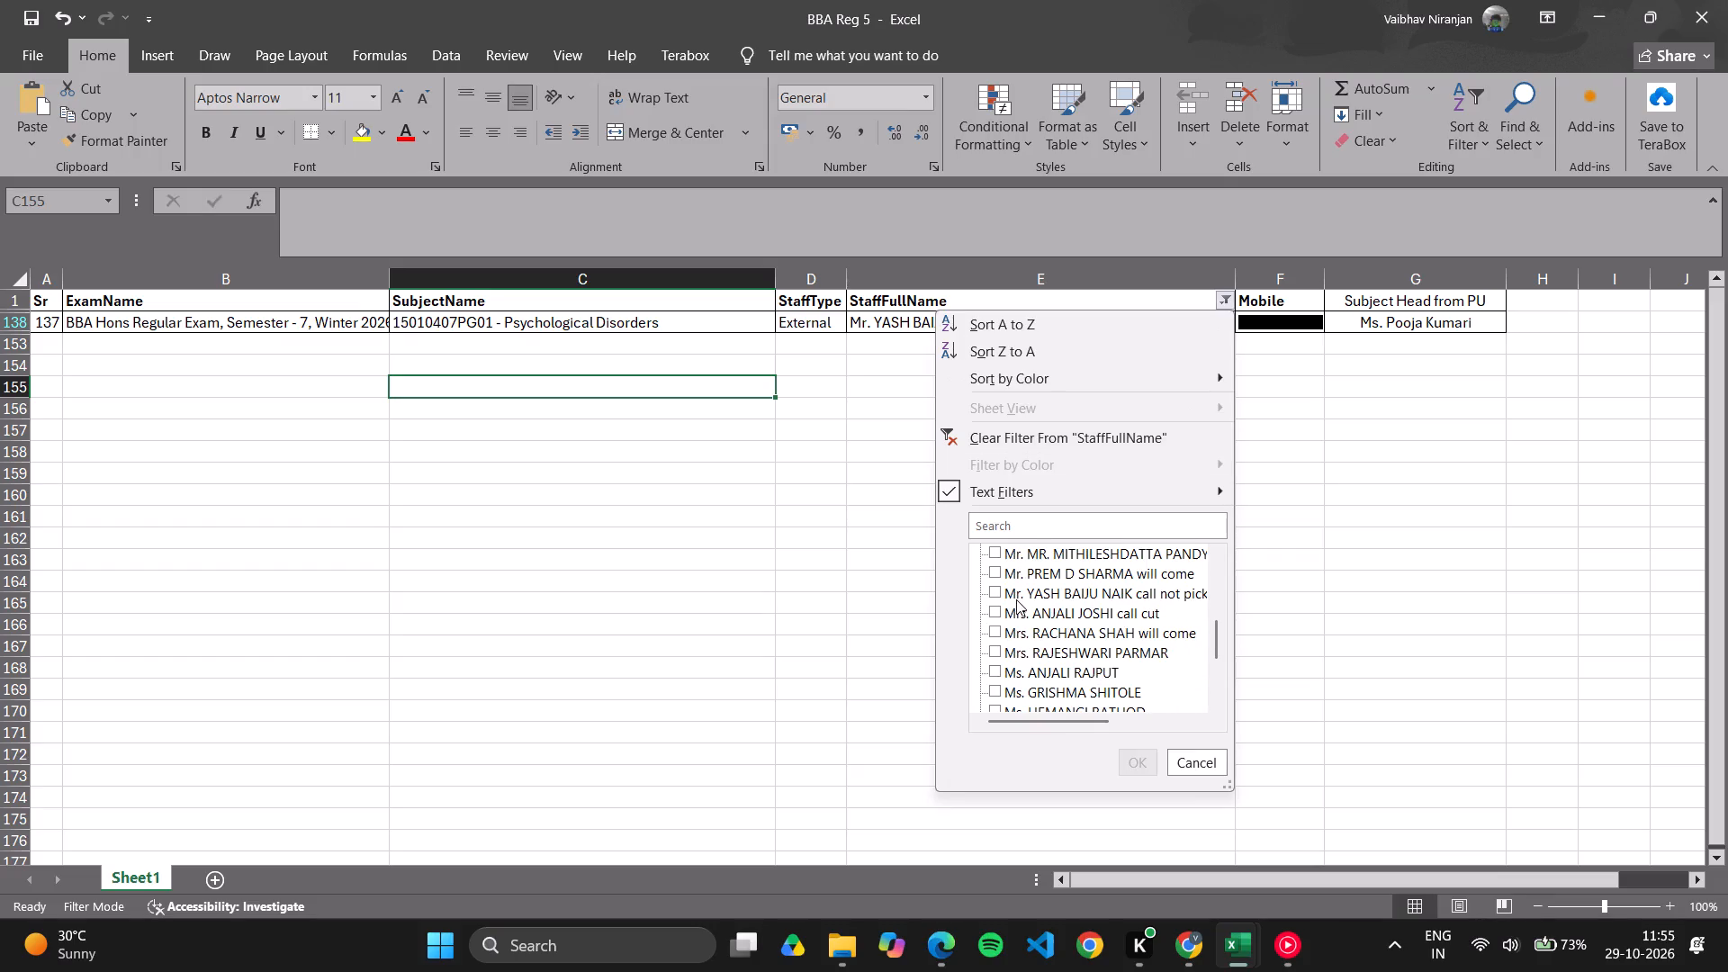
pyautogui.click(991, 651)
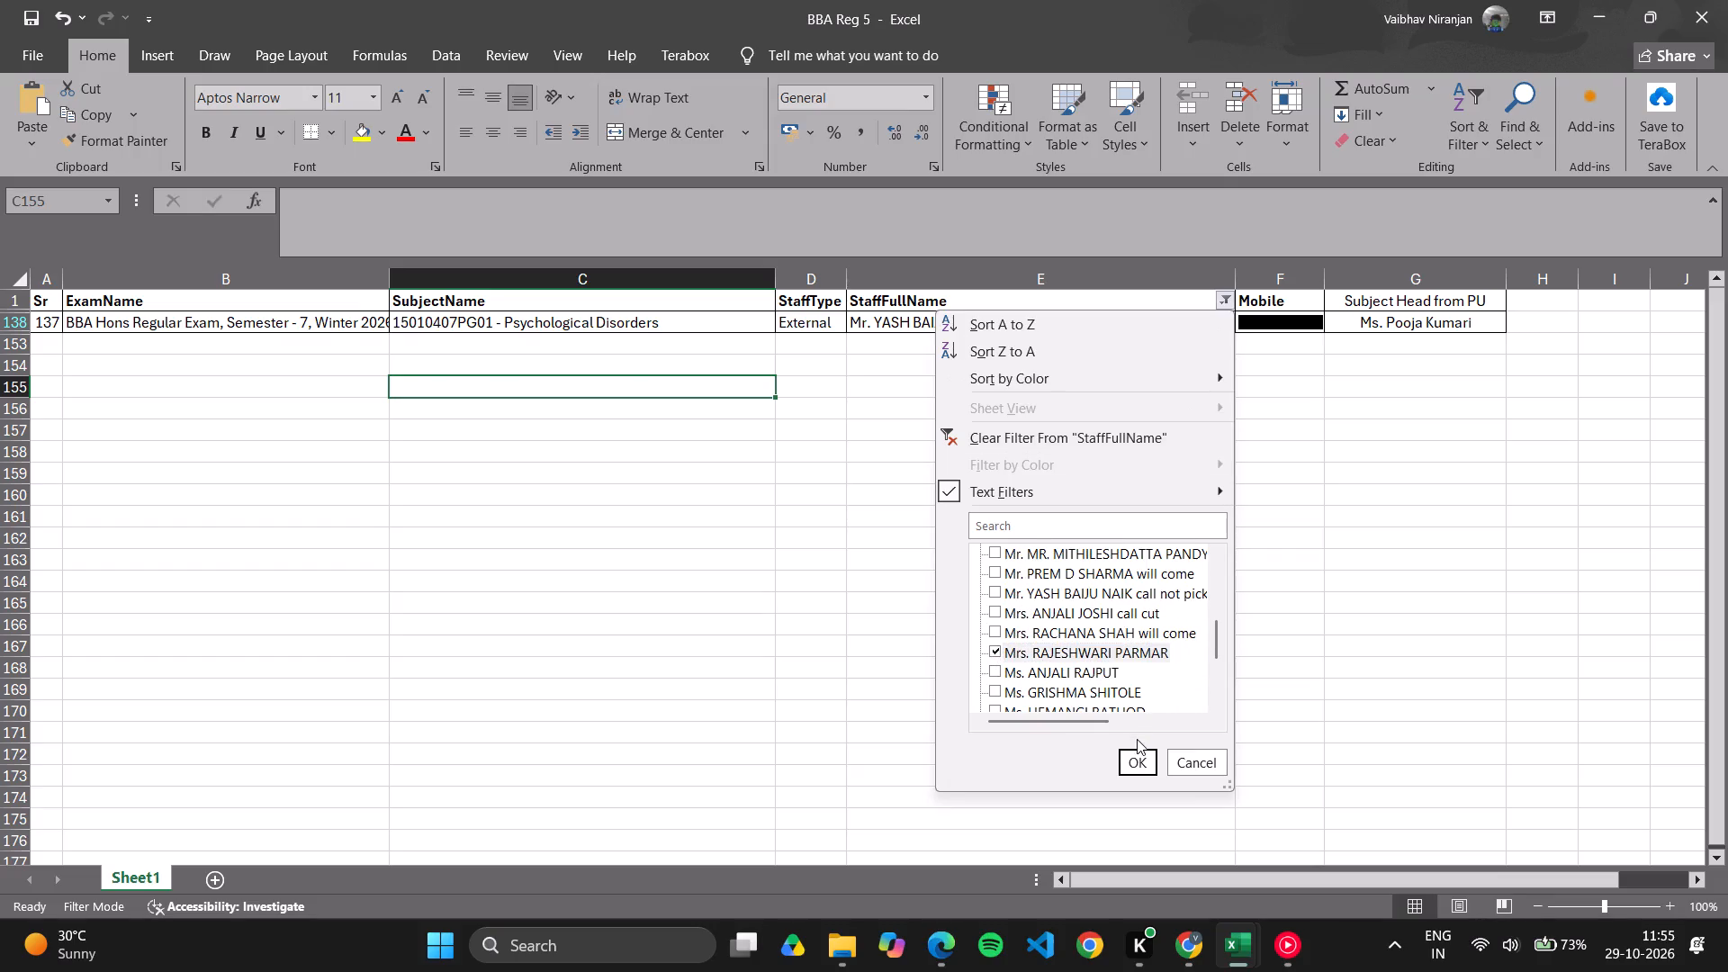
pyautogui.click(1134, 751)
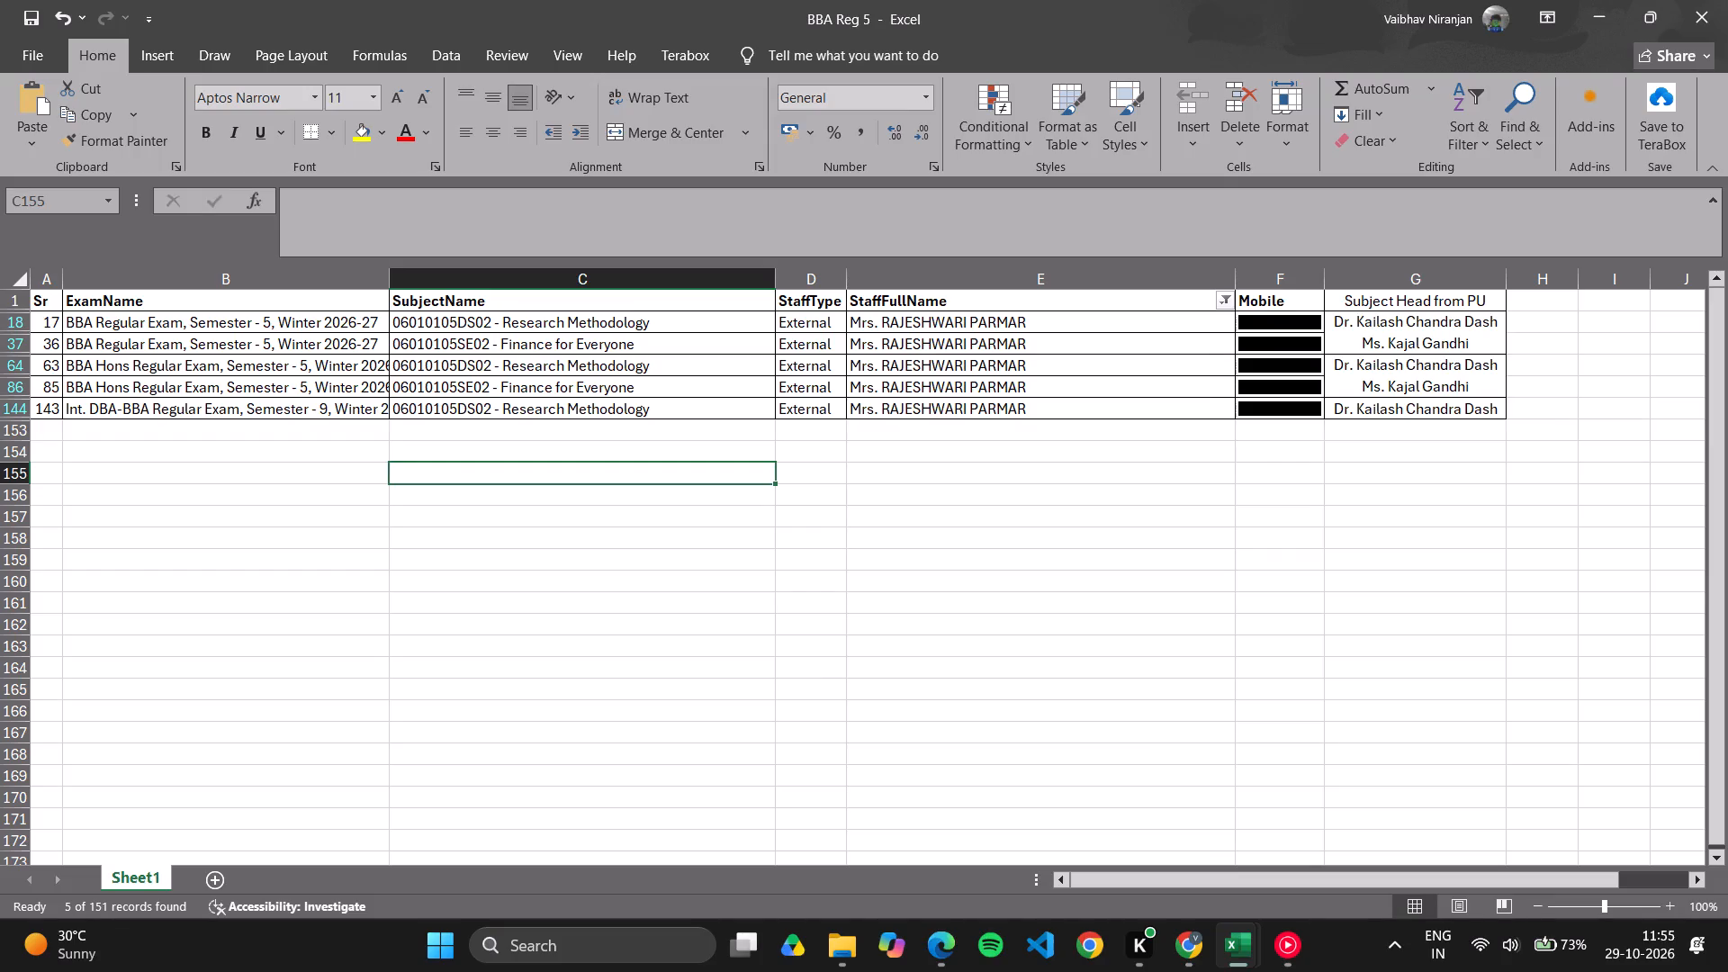
pyautogui.click(1167, 955)
pyautogui.scroll(-7, 715, 515)
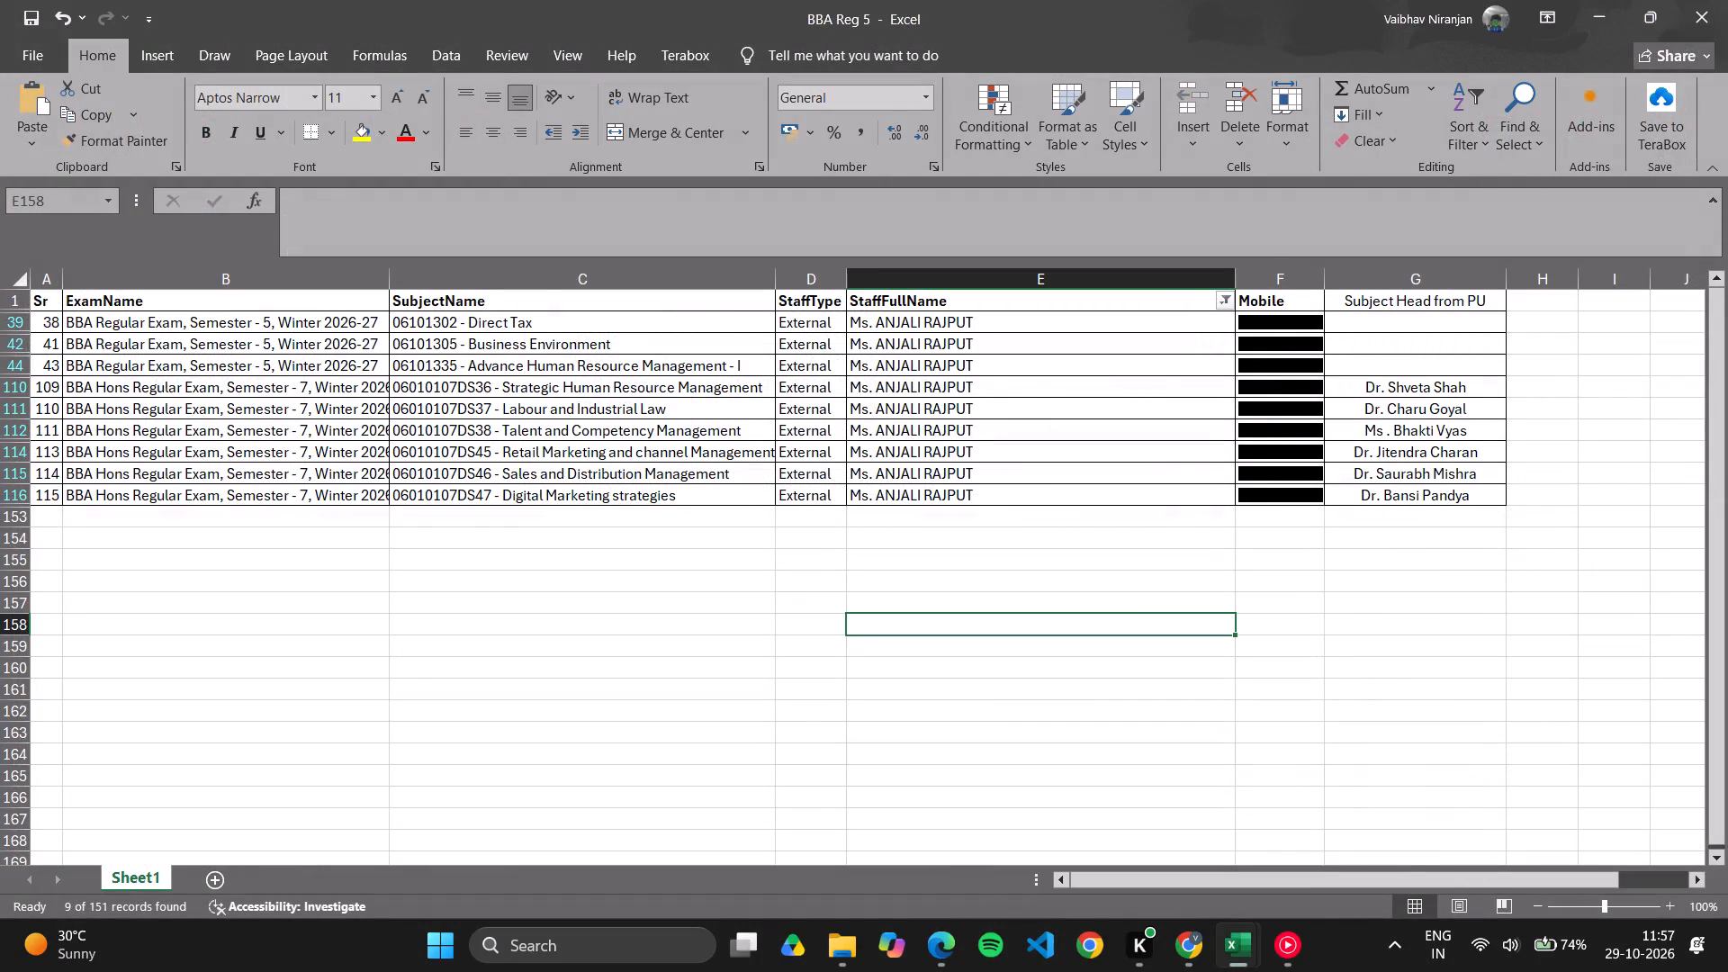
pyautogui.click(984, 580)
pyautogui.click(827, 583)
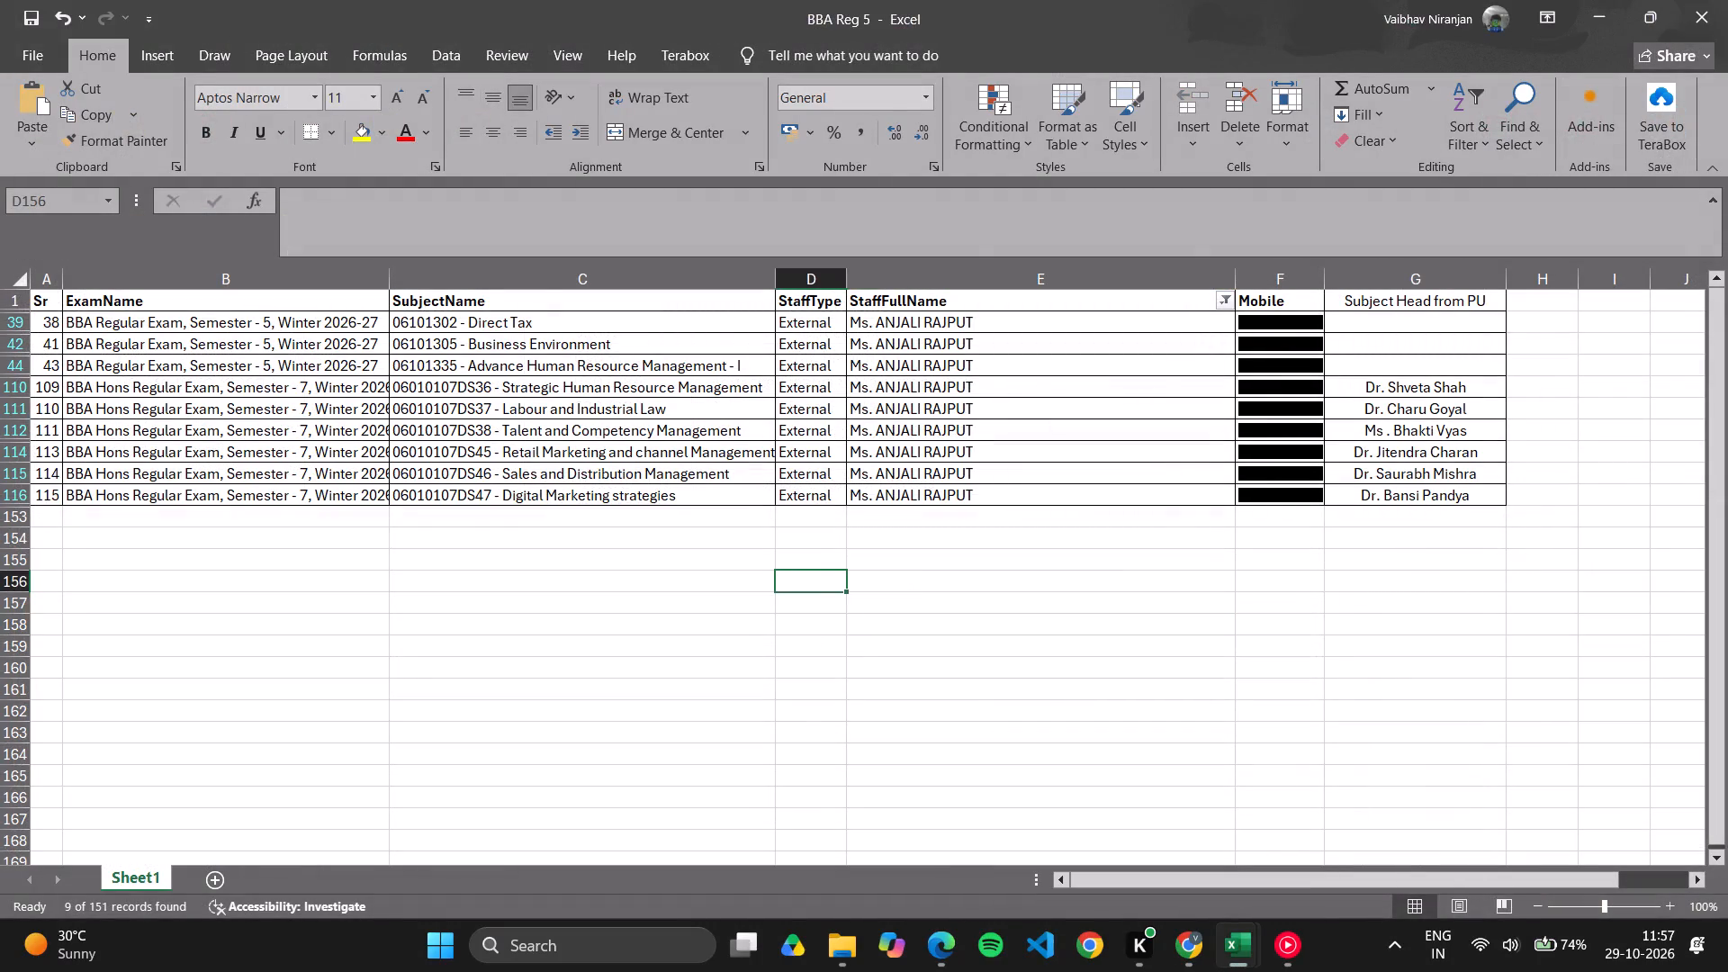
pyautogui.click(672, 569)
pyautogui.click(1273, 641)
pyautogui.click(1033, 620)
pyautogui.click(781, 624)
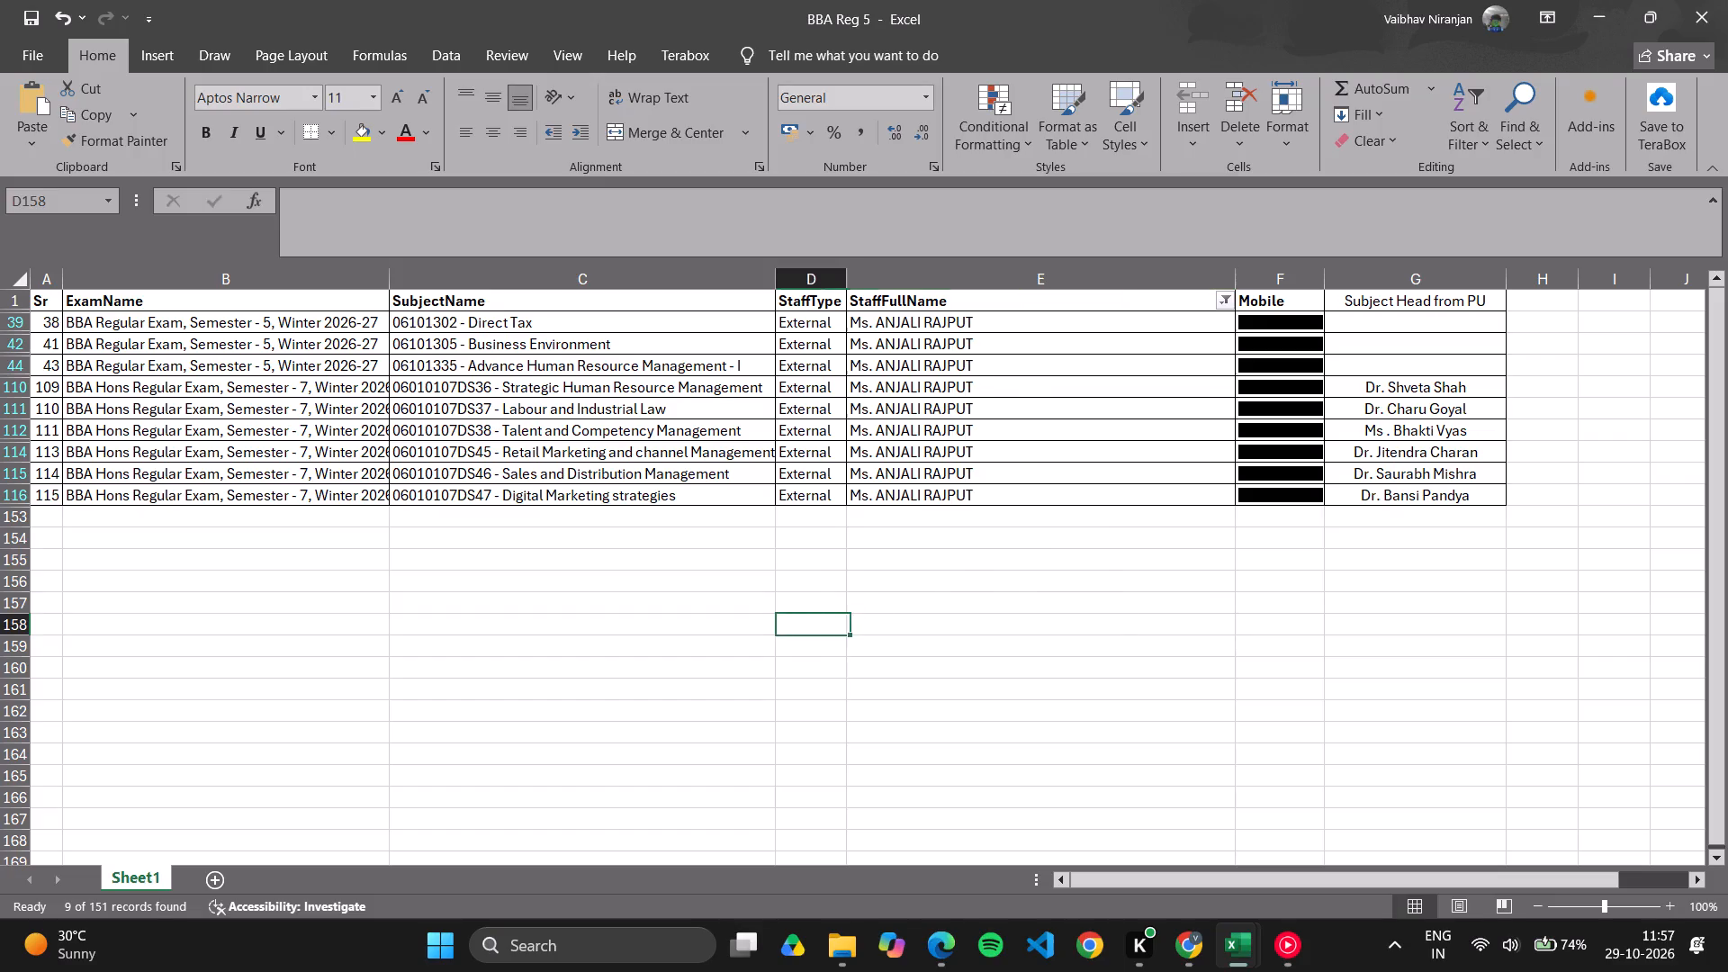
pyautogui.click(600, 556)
# Append "will come" to Ms. Rajput's name in the first filtered row and fill it down all her filtered rows.
pyautogui.click(1034, 325)
pyautogui.click(644, 205)
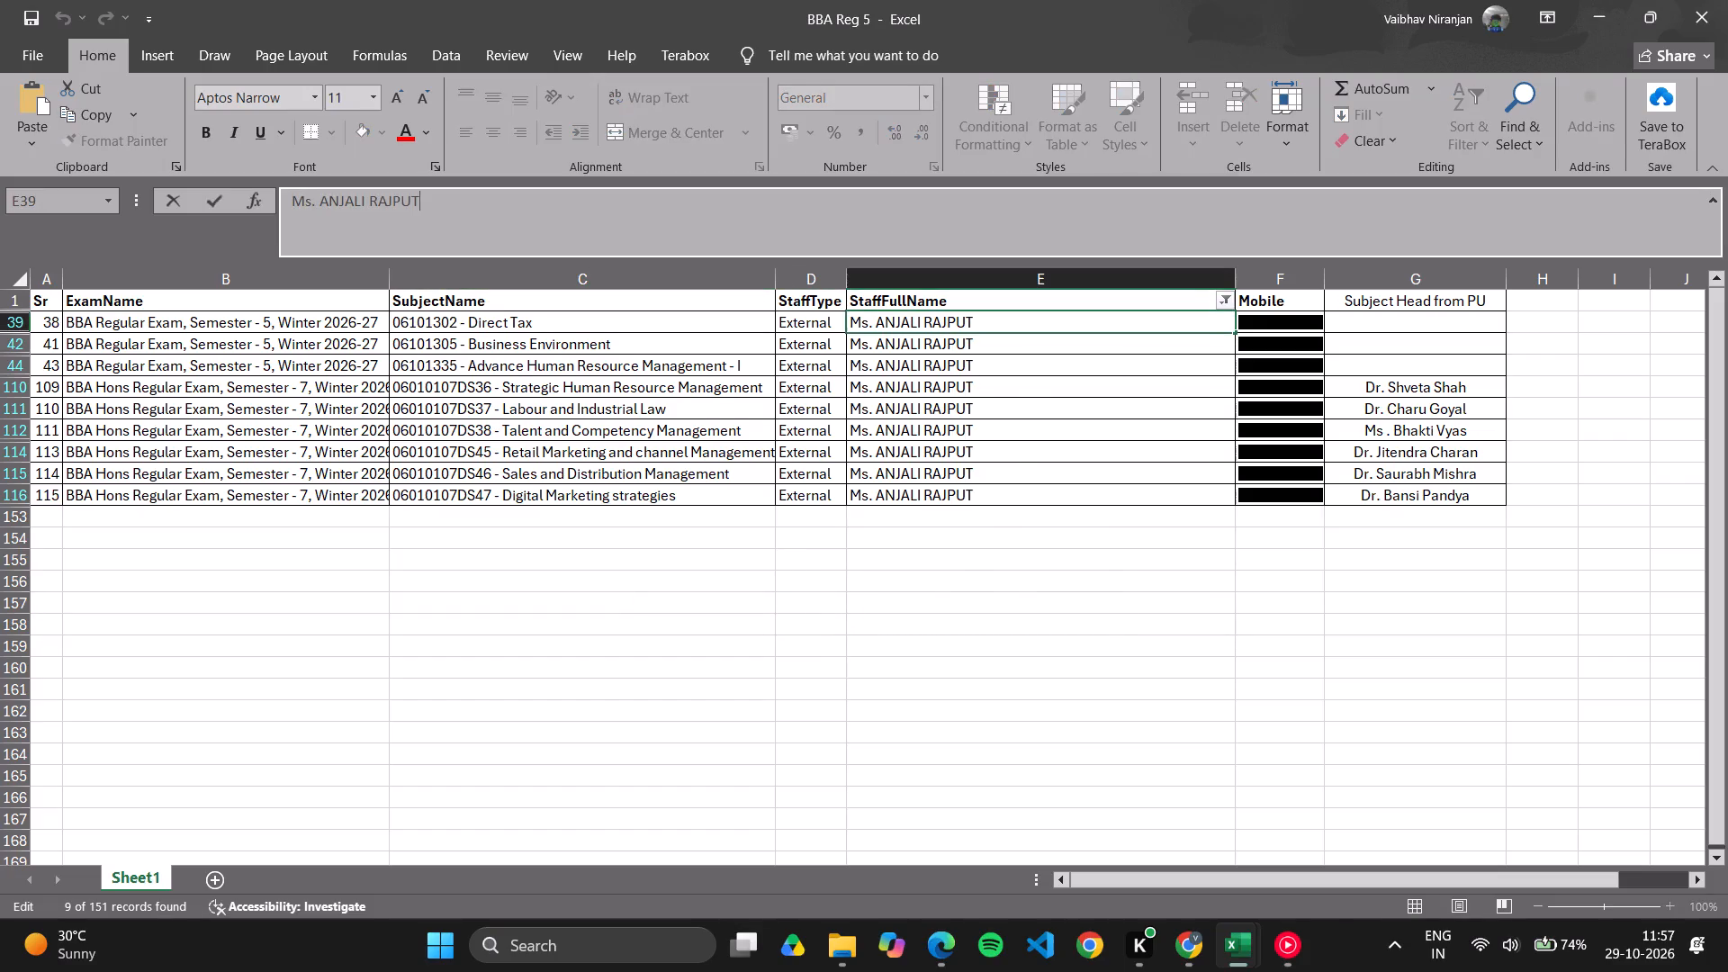
pyautogui.press('space')
pyautogui.write('will come')
pyautogui.doubleClick(1236, 328)
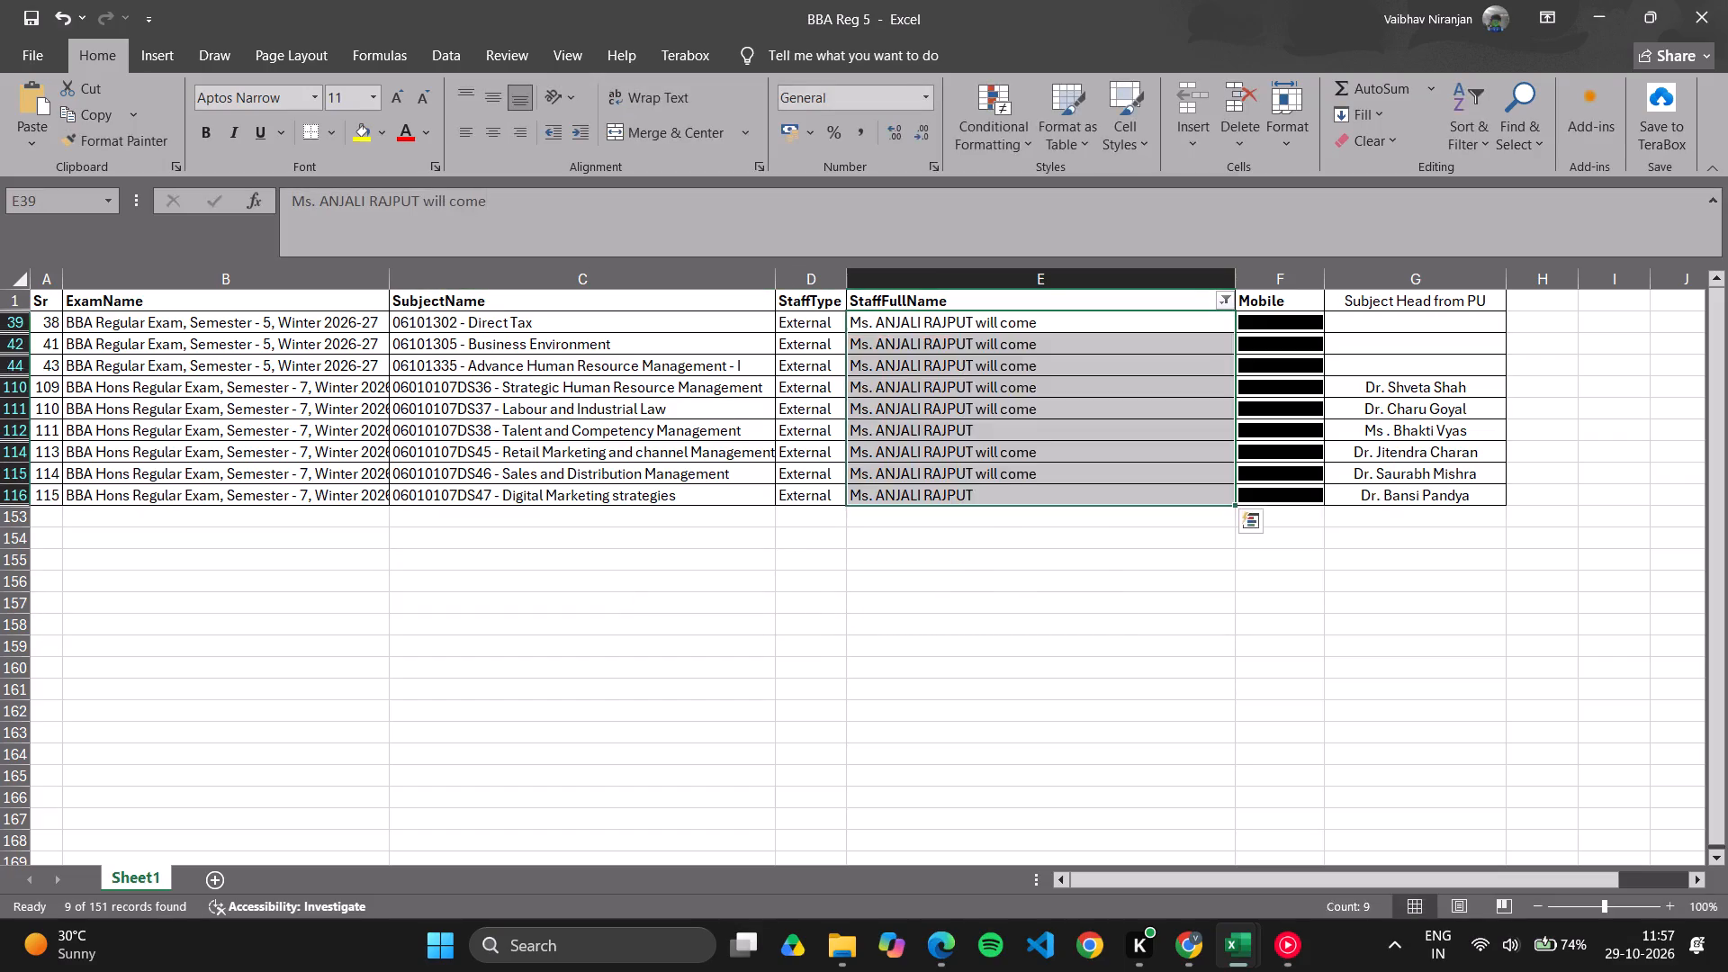
pyautogui.click(1134, 567)
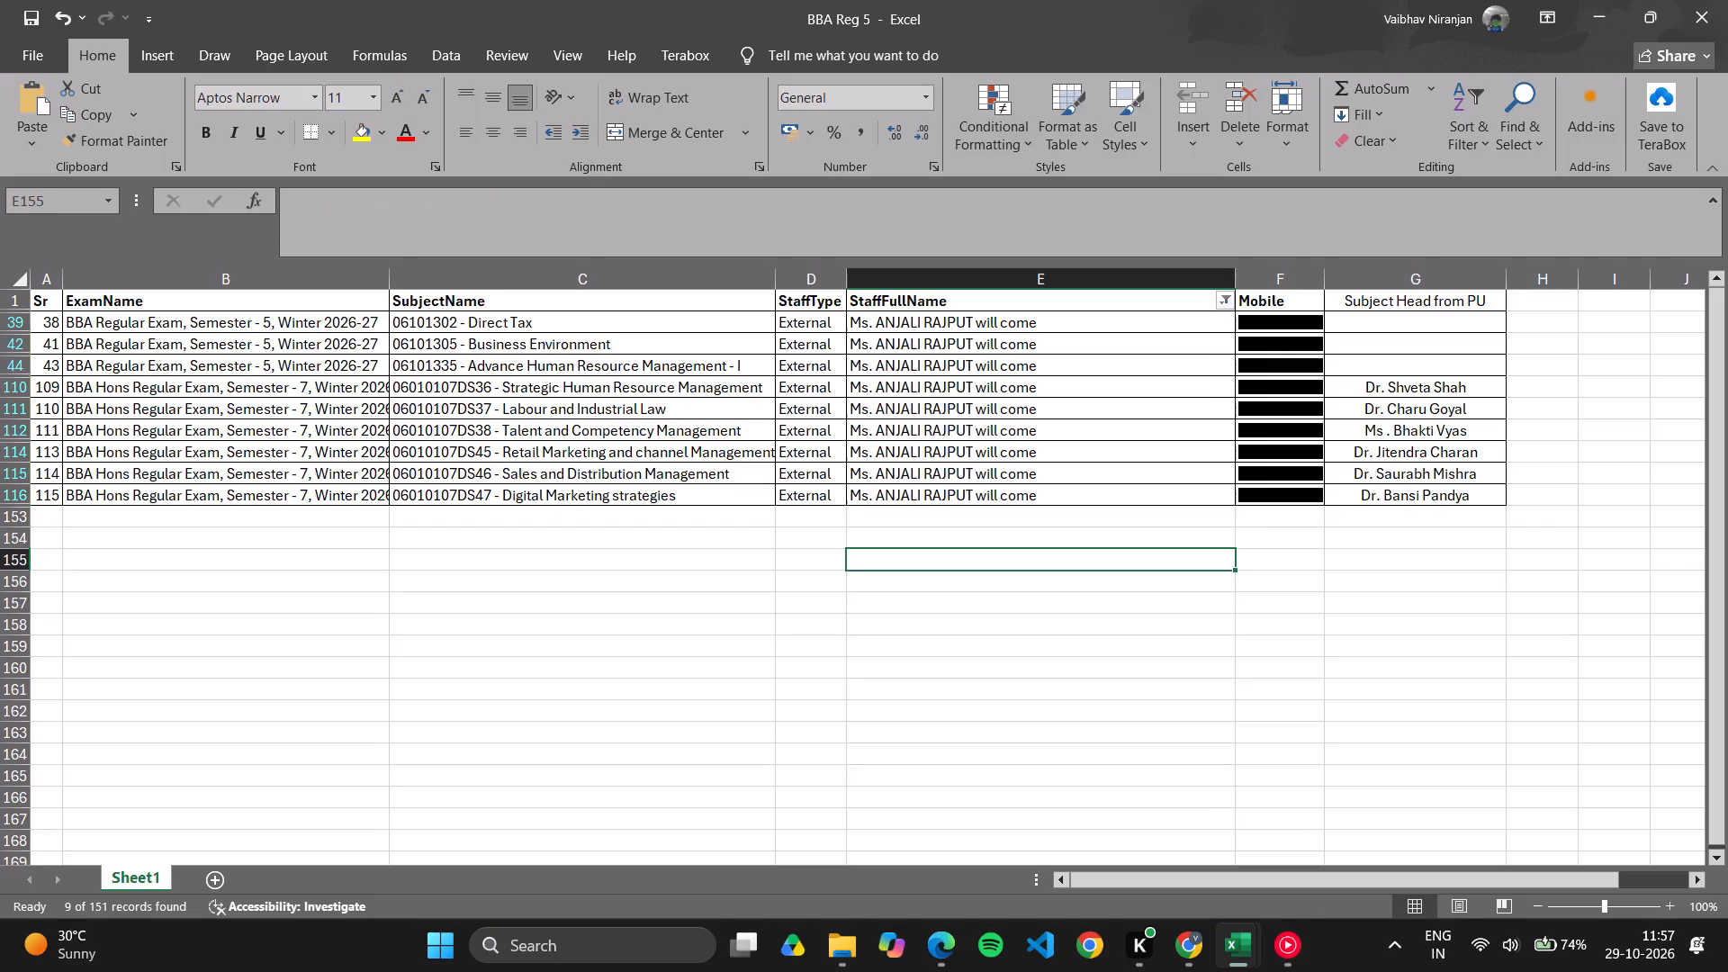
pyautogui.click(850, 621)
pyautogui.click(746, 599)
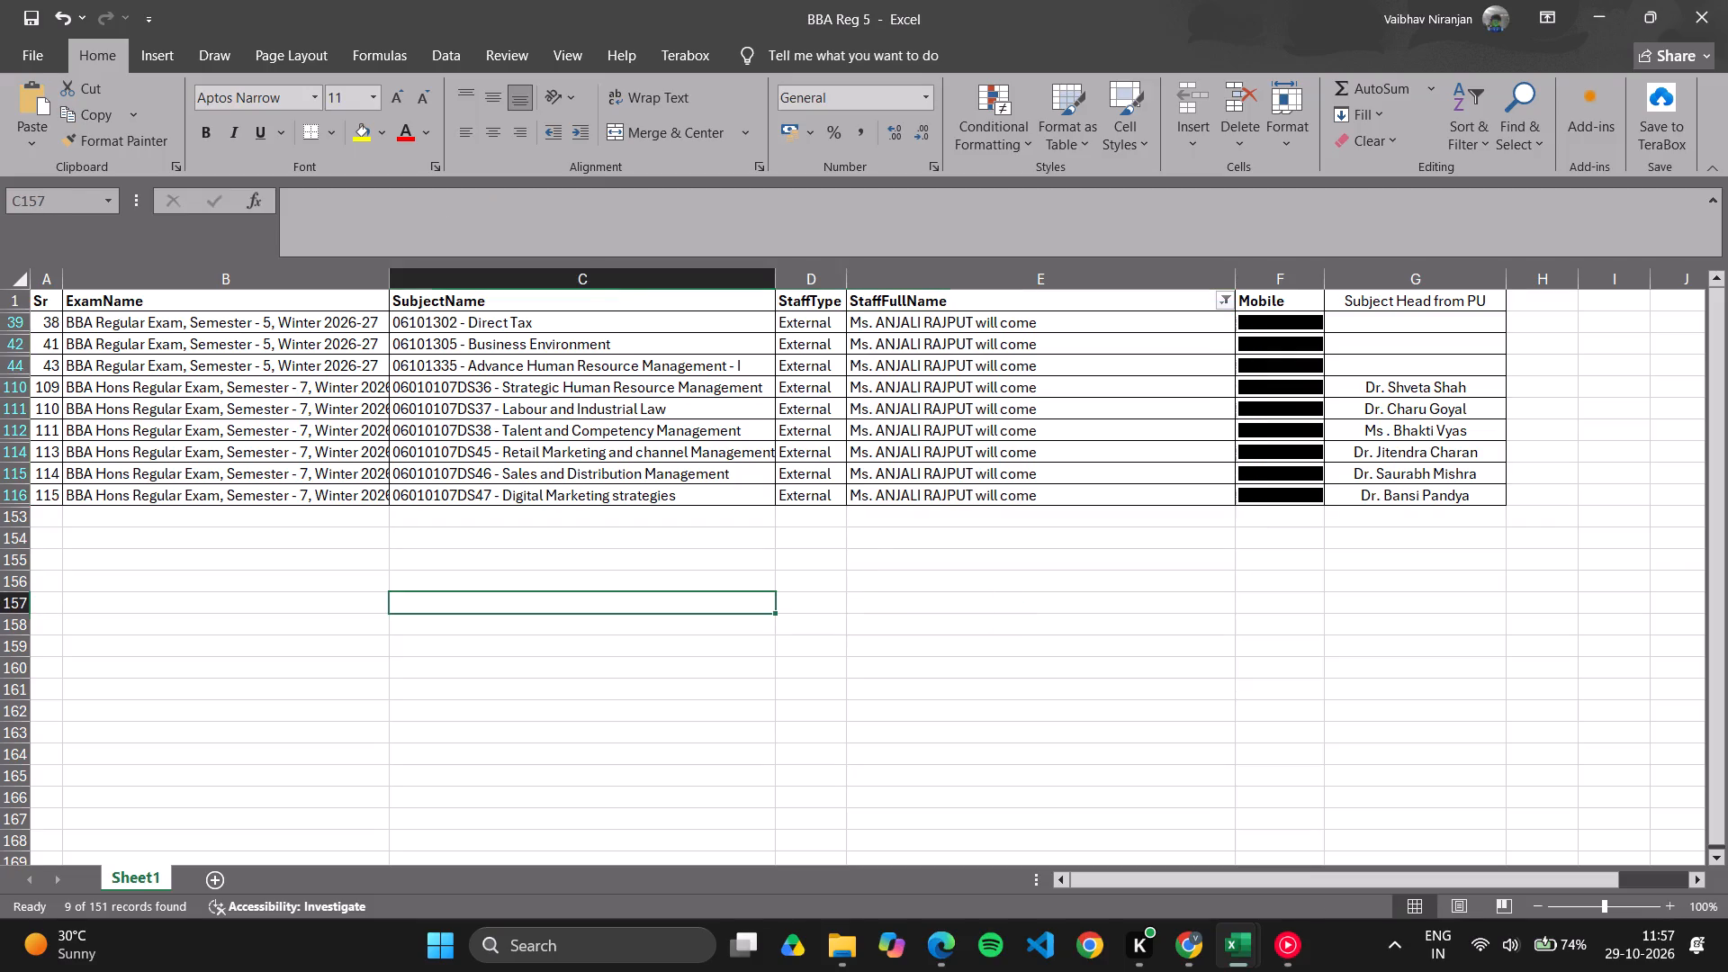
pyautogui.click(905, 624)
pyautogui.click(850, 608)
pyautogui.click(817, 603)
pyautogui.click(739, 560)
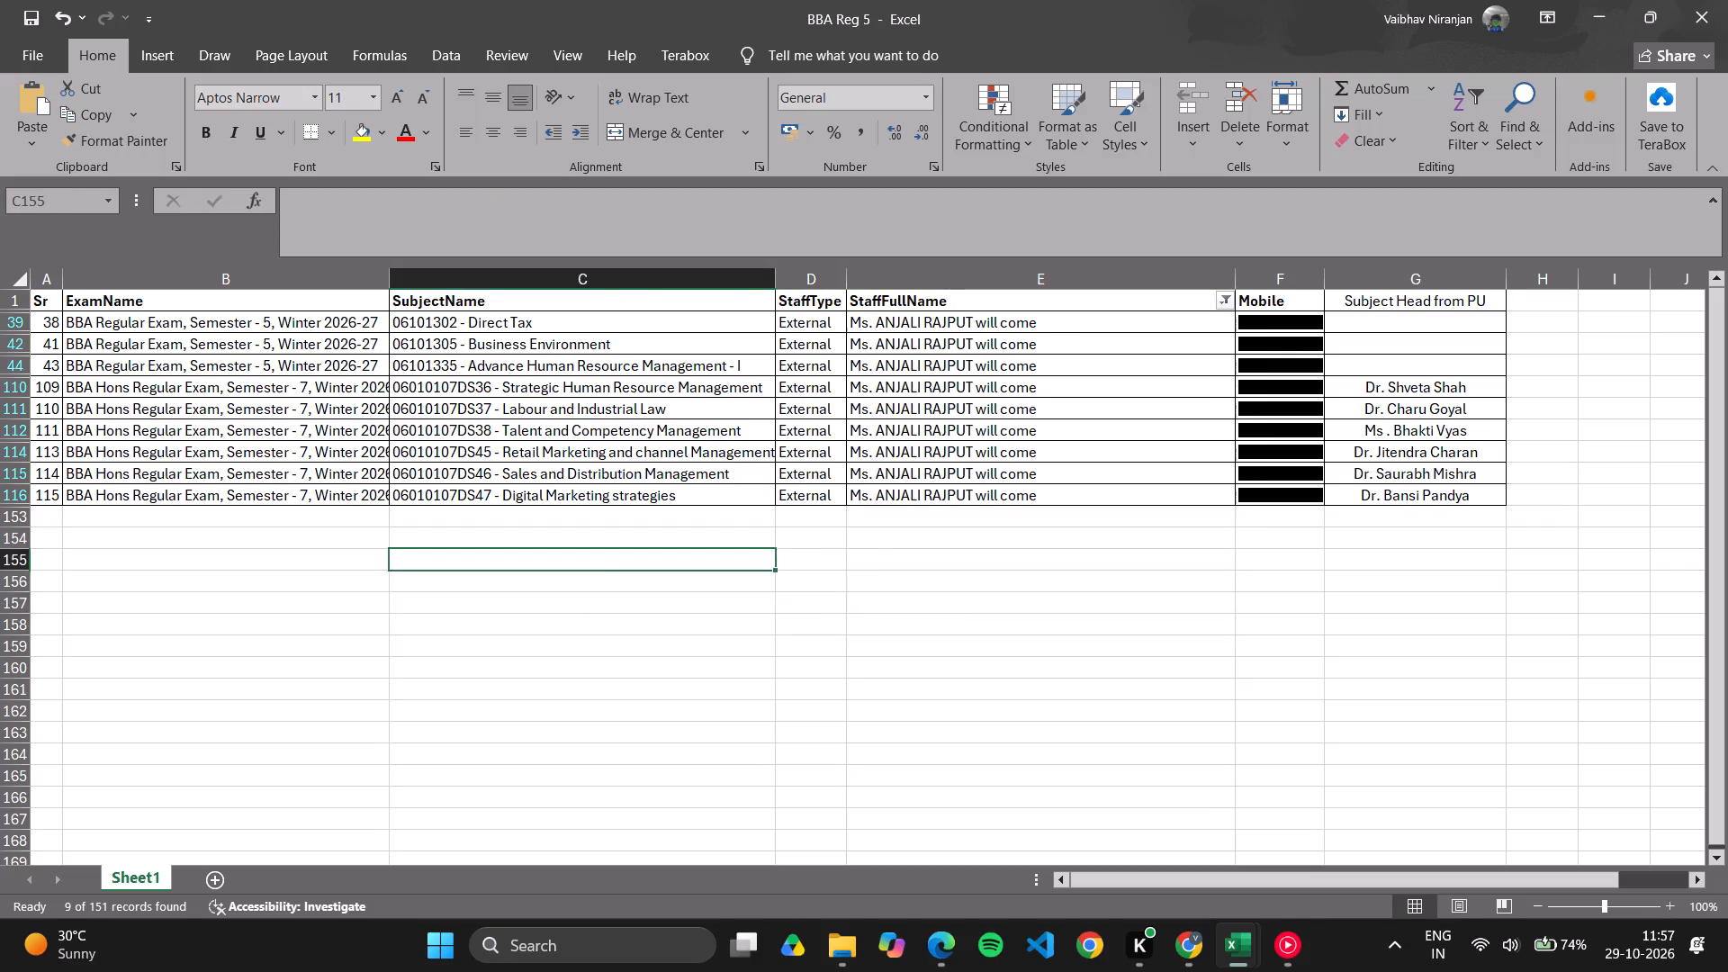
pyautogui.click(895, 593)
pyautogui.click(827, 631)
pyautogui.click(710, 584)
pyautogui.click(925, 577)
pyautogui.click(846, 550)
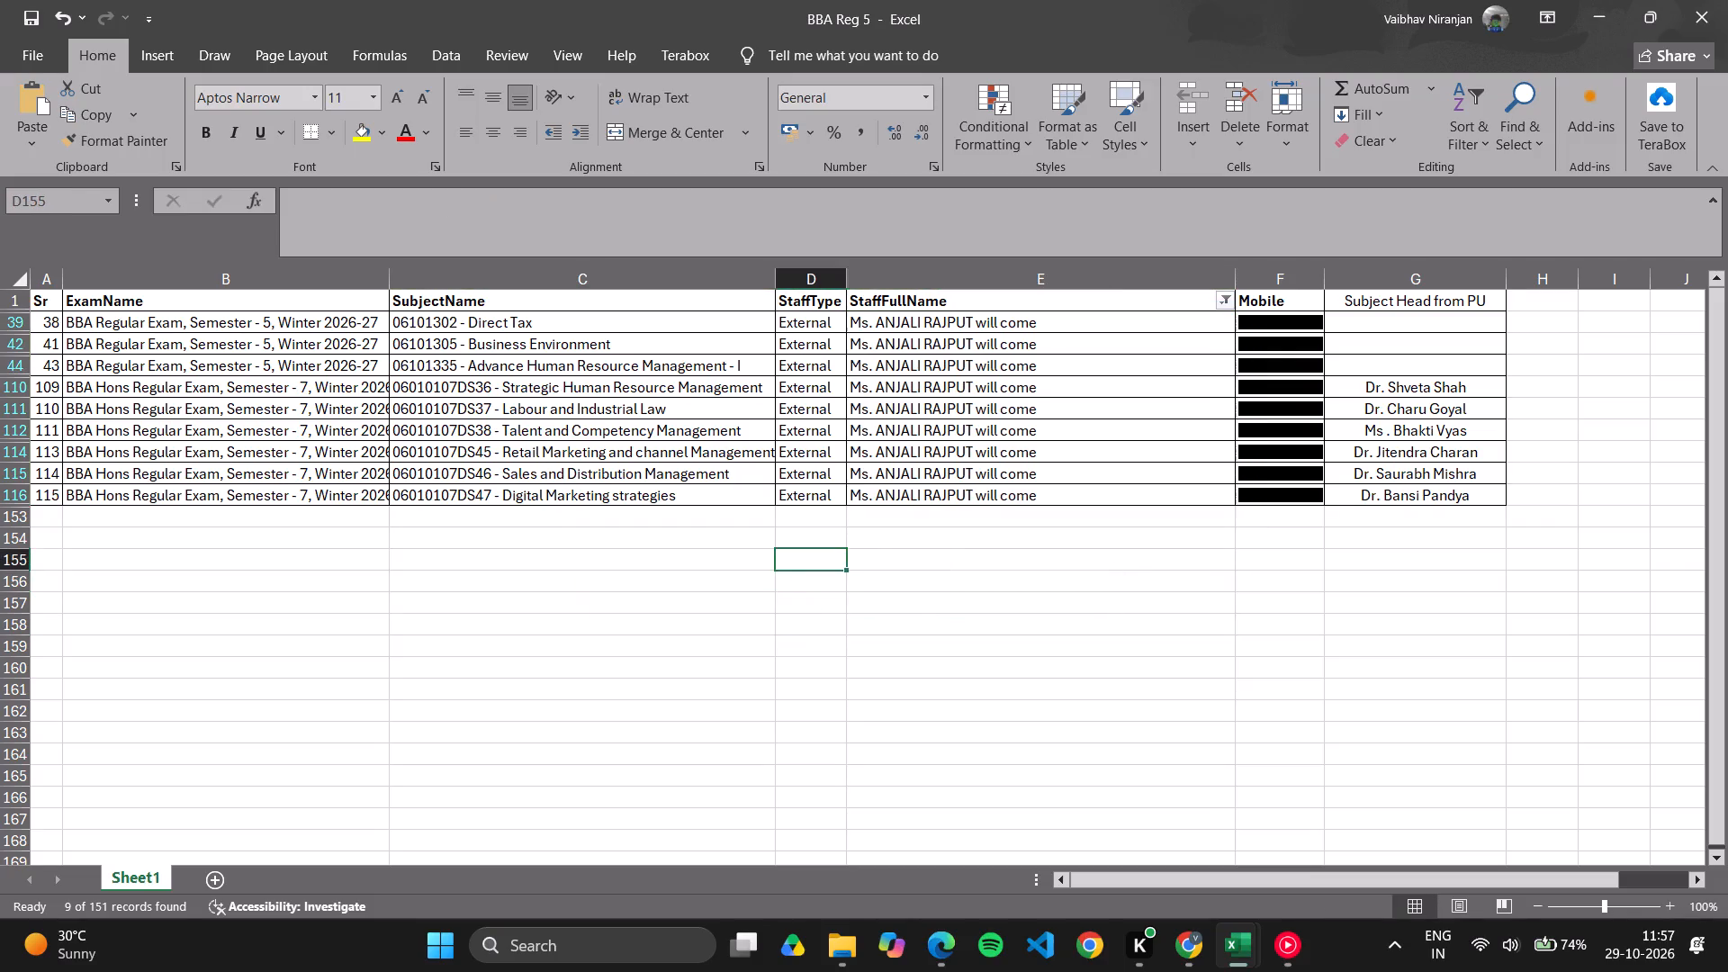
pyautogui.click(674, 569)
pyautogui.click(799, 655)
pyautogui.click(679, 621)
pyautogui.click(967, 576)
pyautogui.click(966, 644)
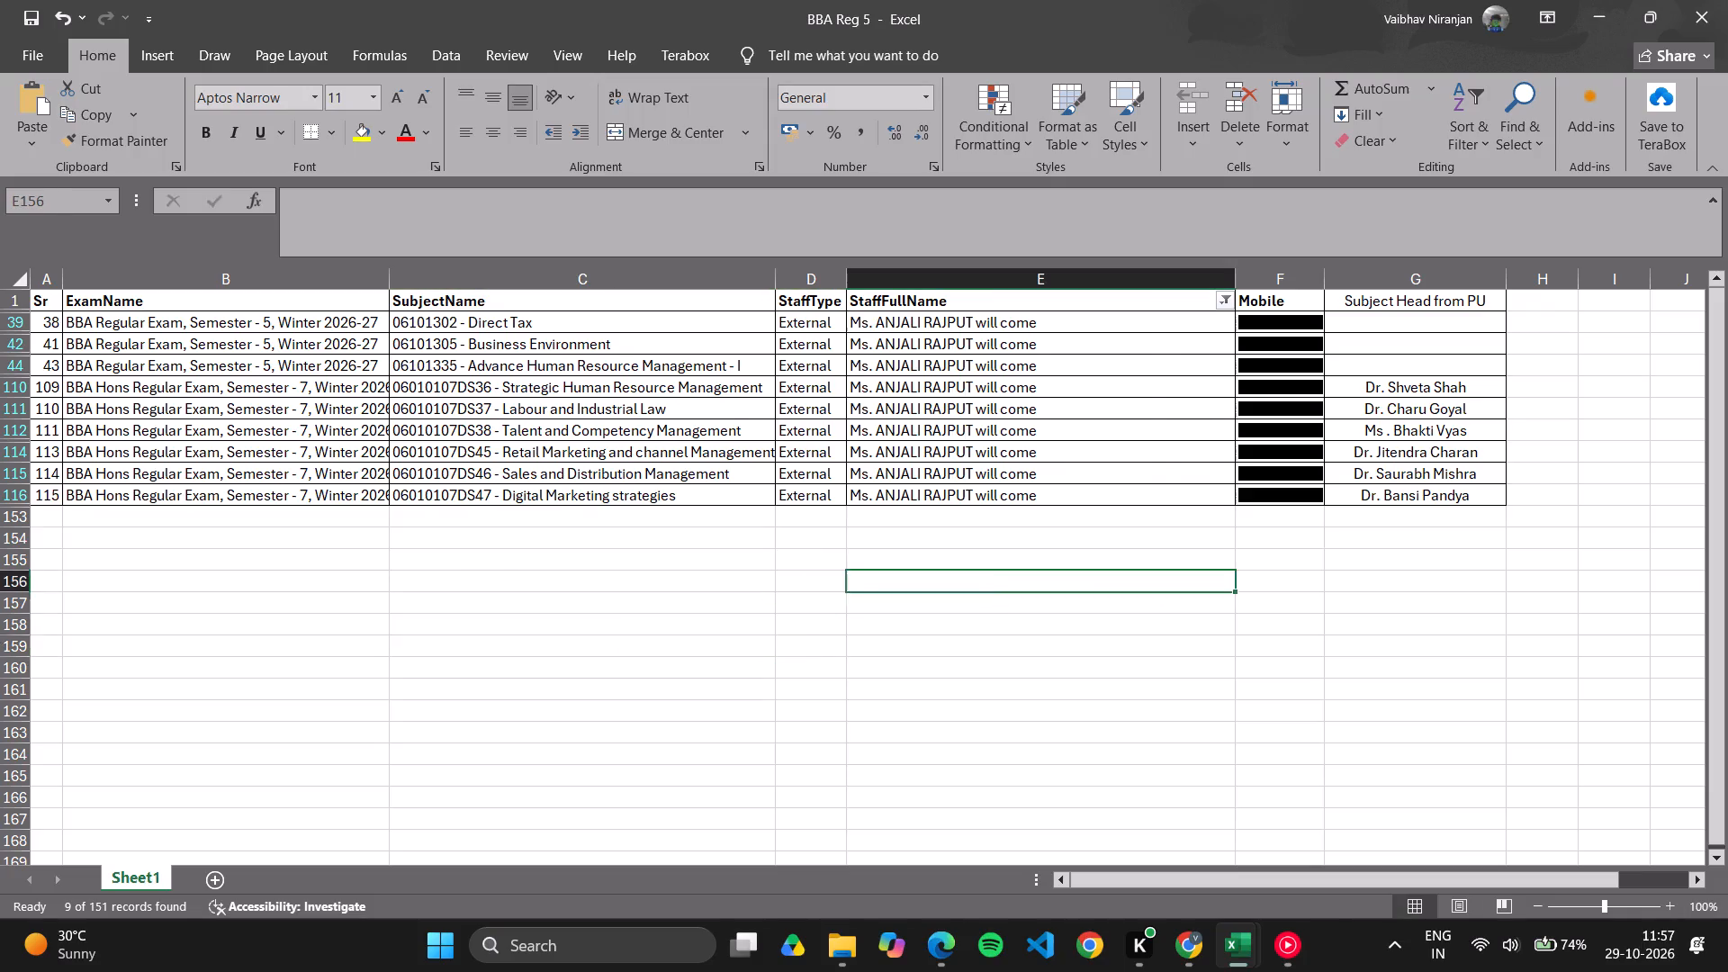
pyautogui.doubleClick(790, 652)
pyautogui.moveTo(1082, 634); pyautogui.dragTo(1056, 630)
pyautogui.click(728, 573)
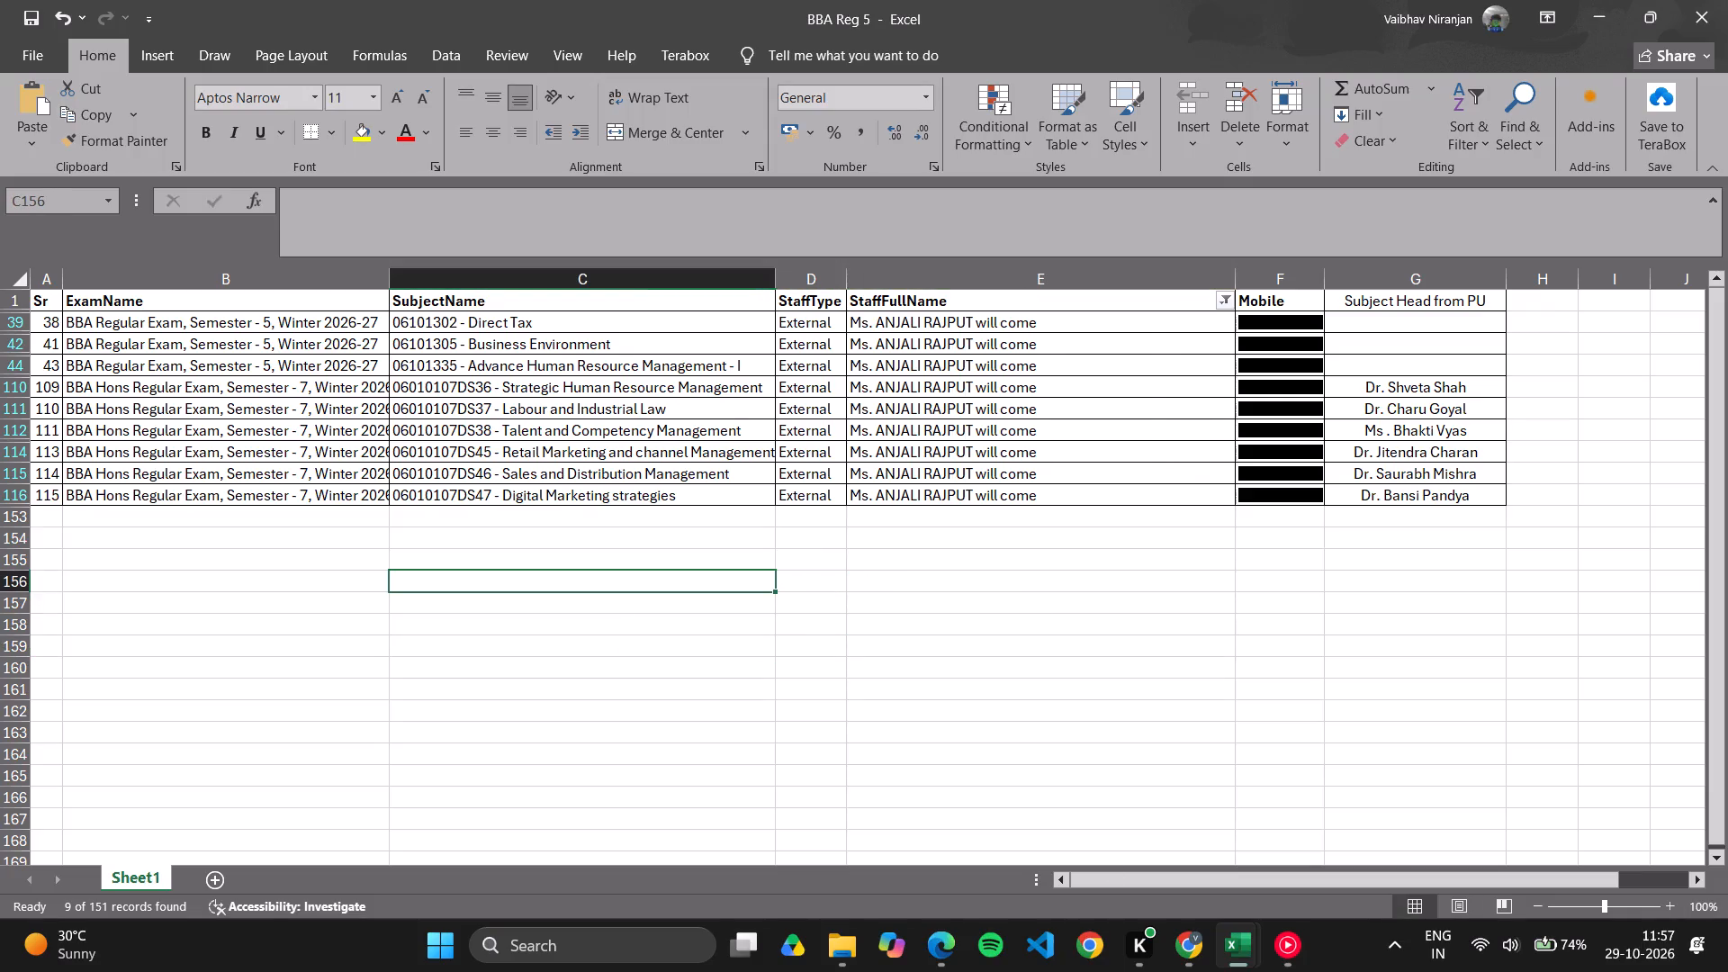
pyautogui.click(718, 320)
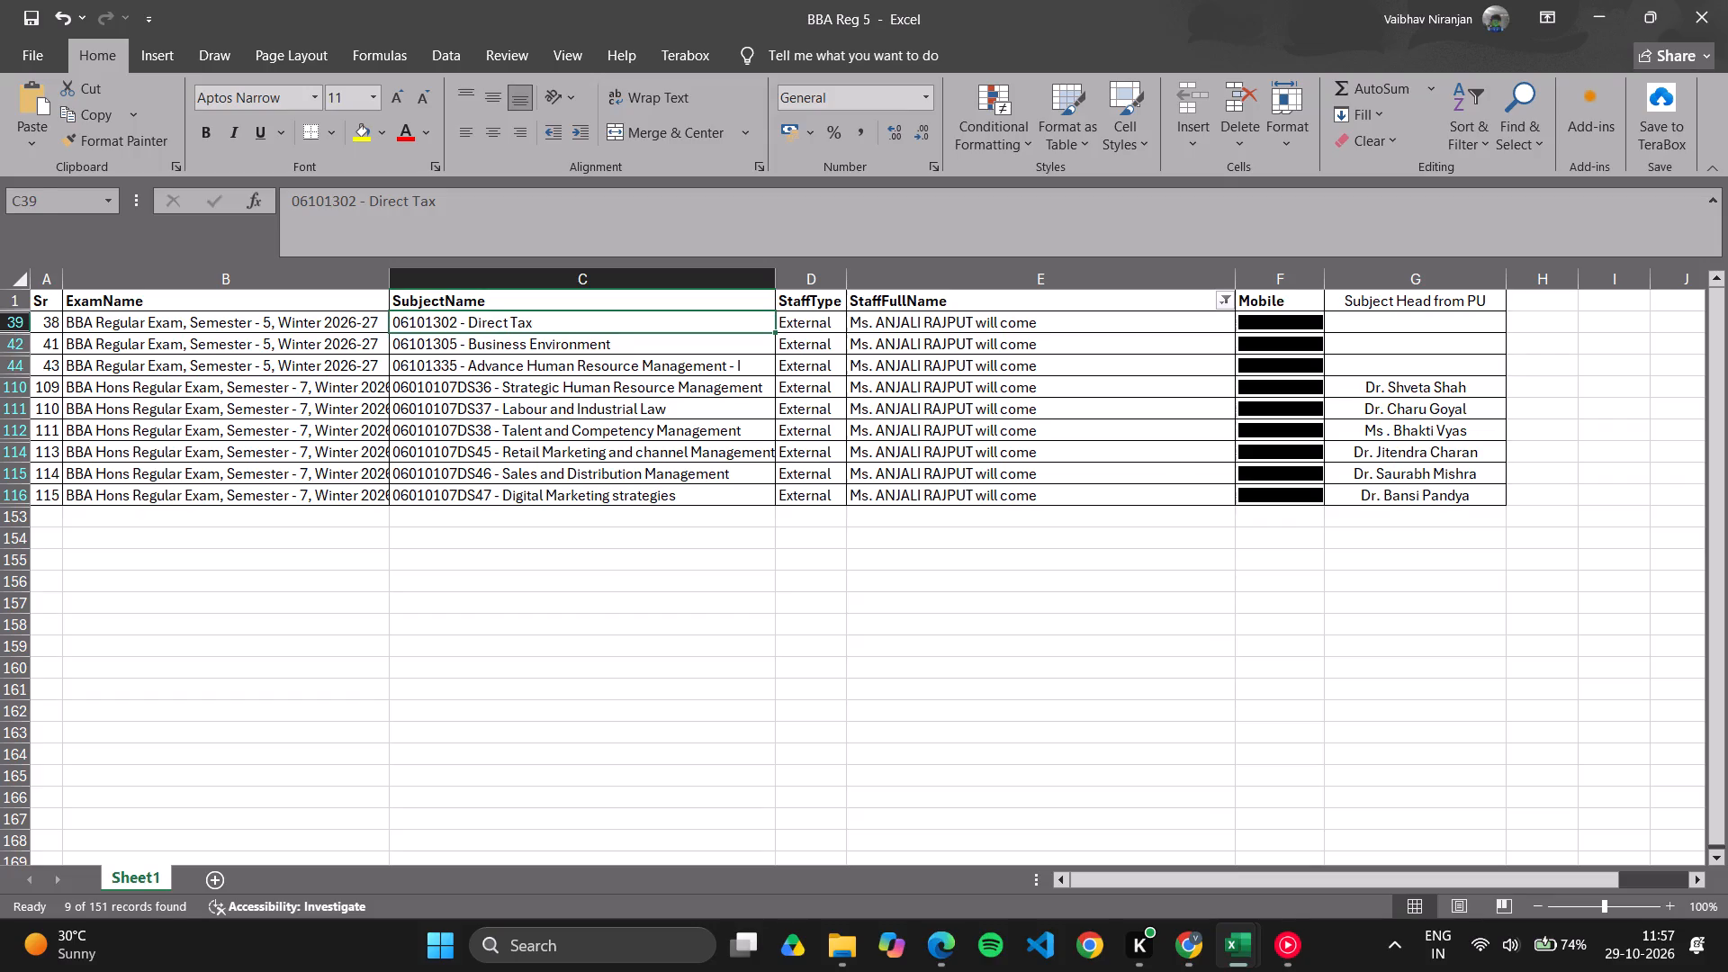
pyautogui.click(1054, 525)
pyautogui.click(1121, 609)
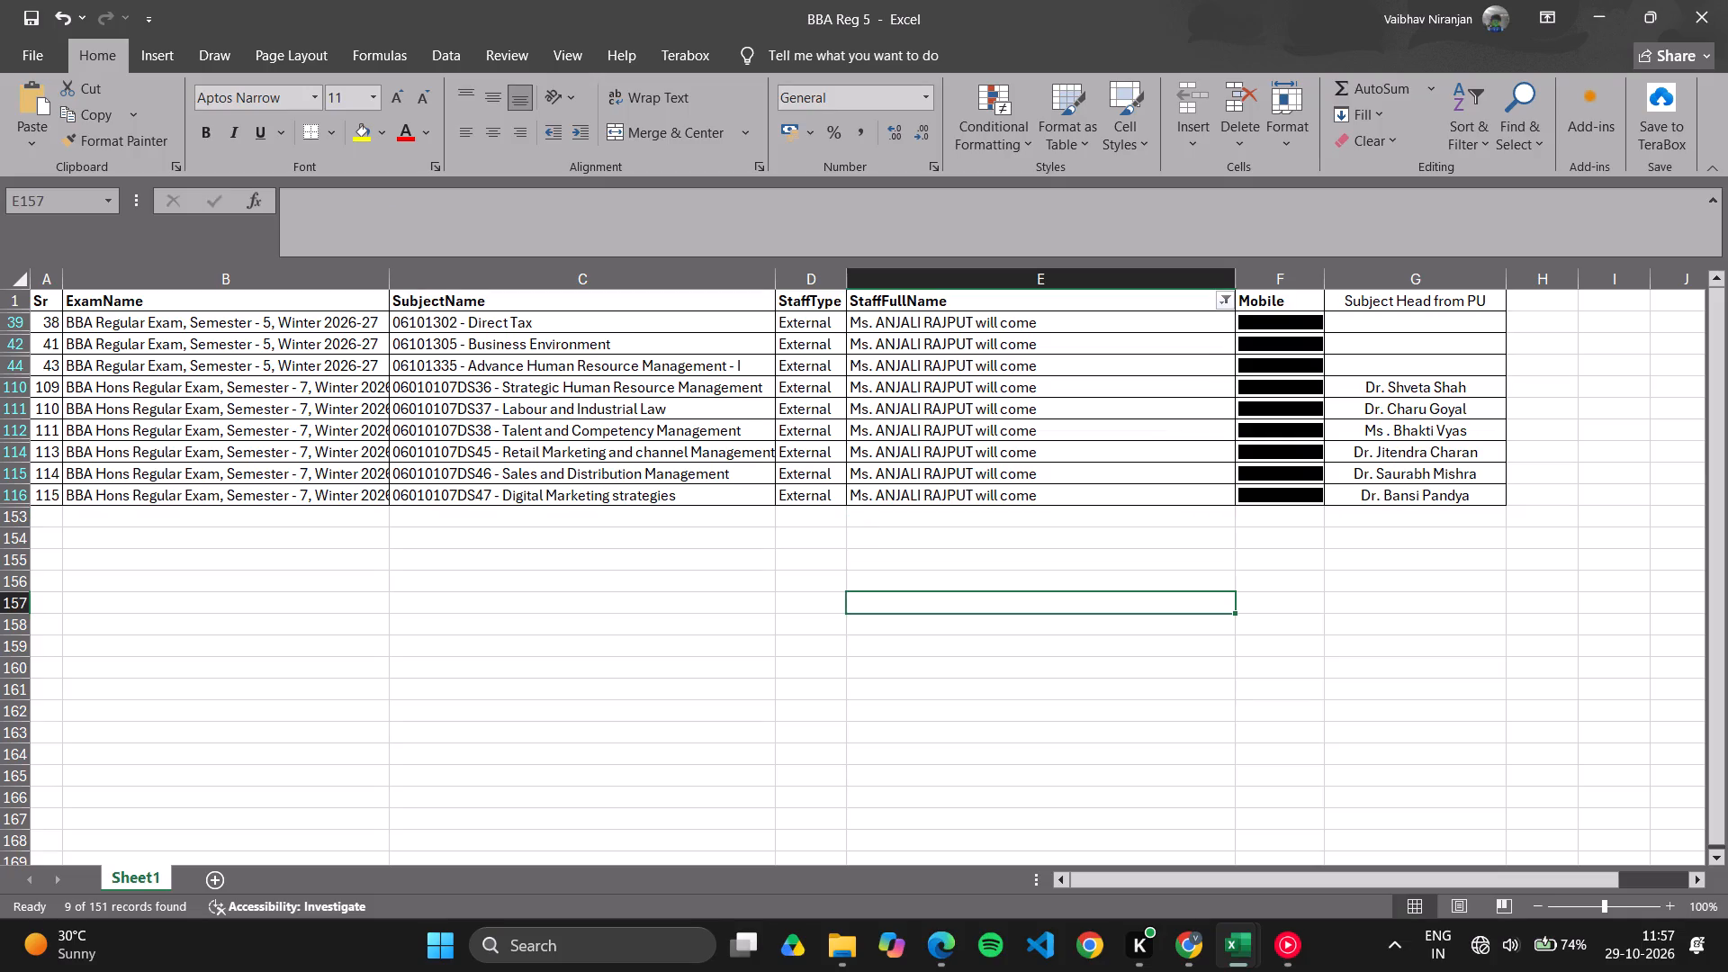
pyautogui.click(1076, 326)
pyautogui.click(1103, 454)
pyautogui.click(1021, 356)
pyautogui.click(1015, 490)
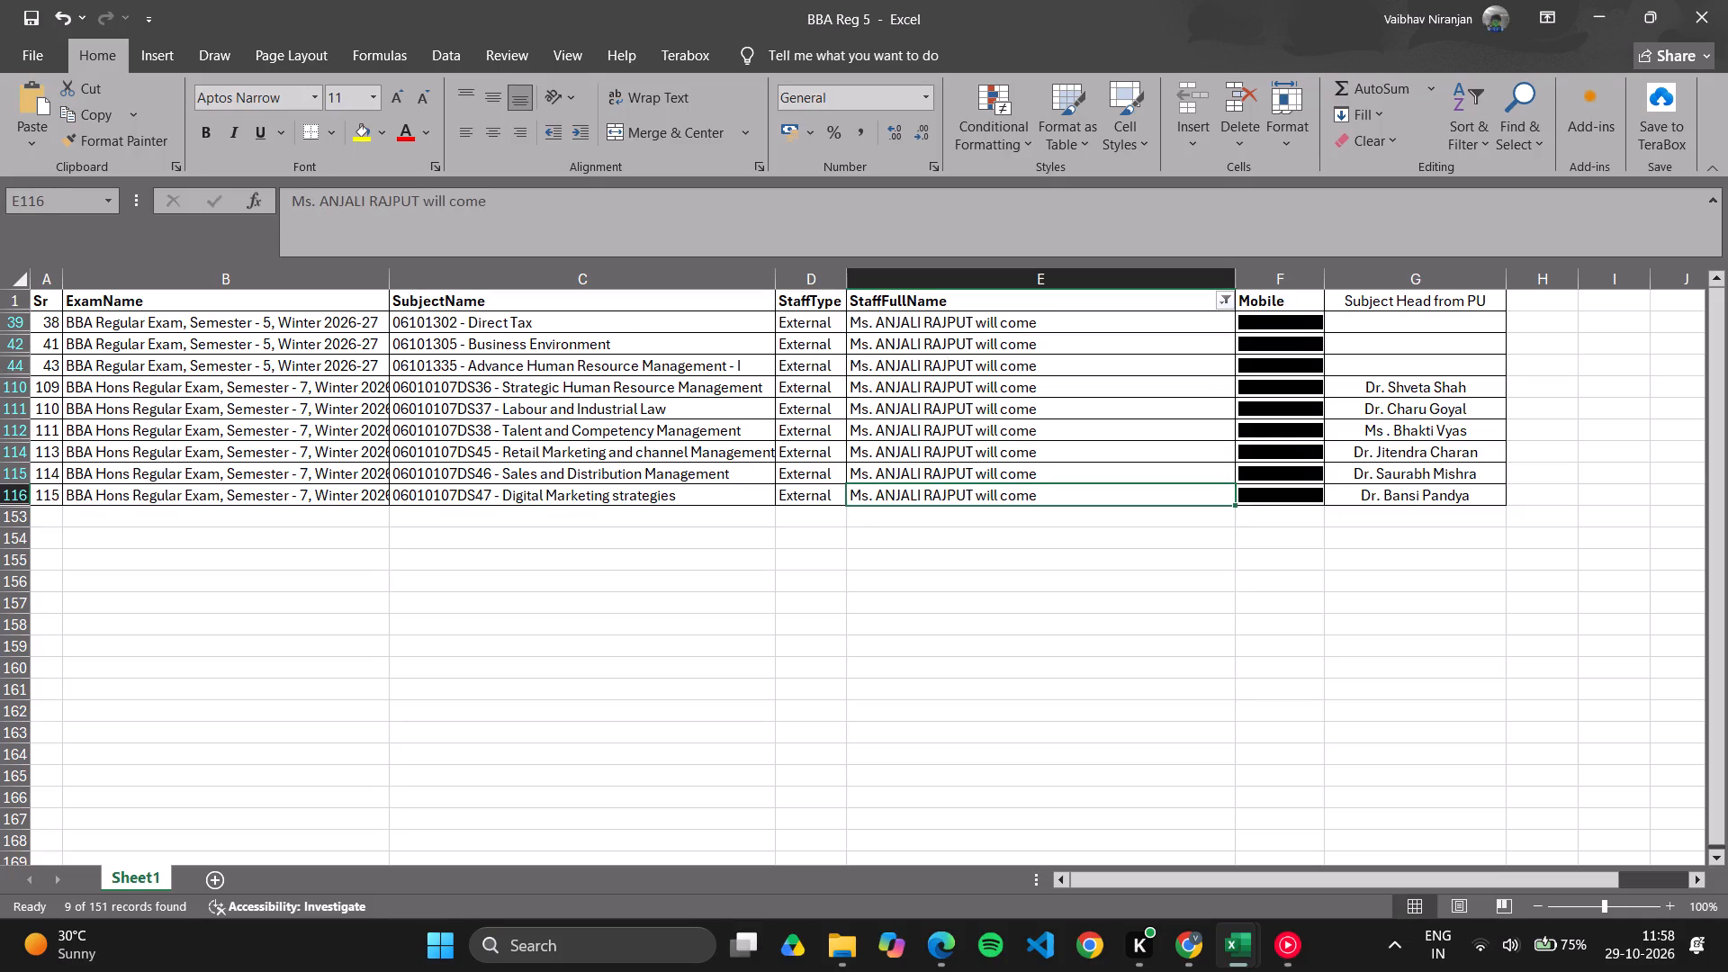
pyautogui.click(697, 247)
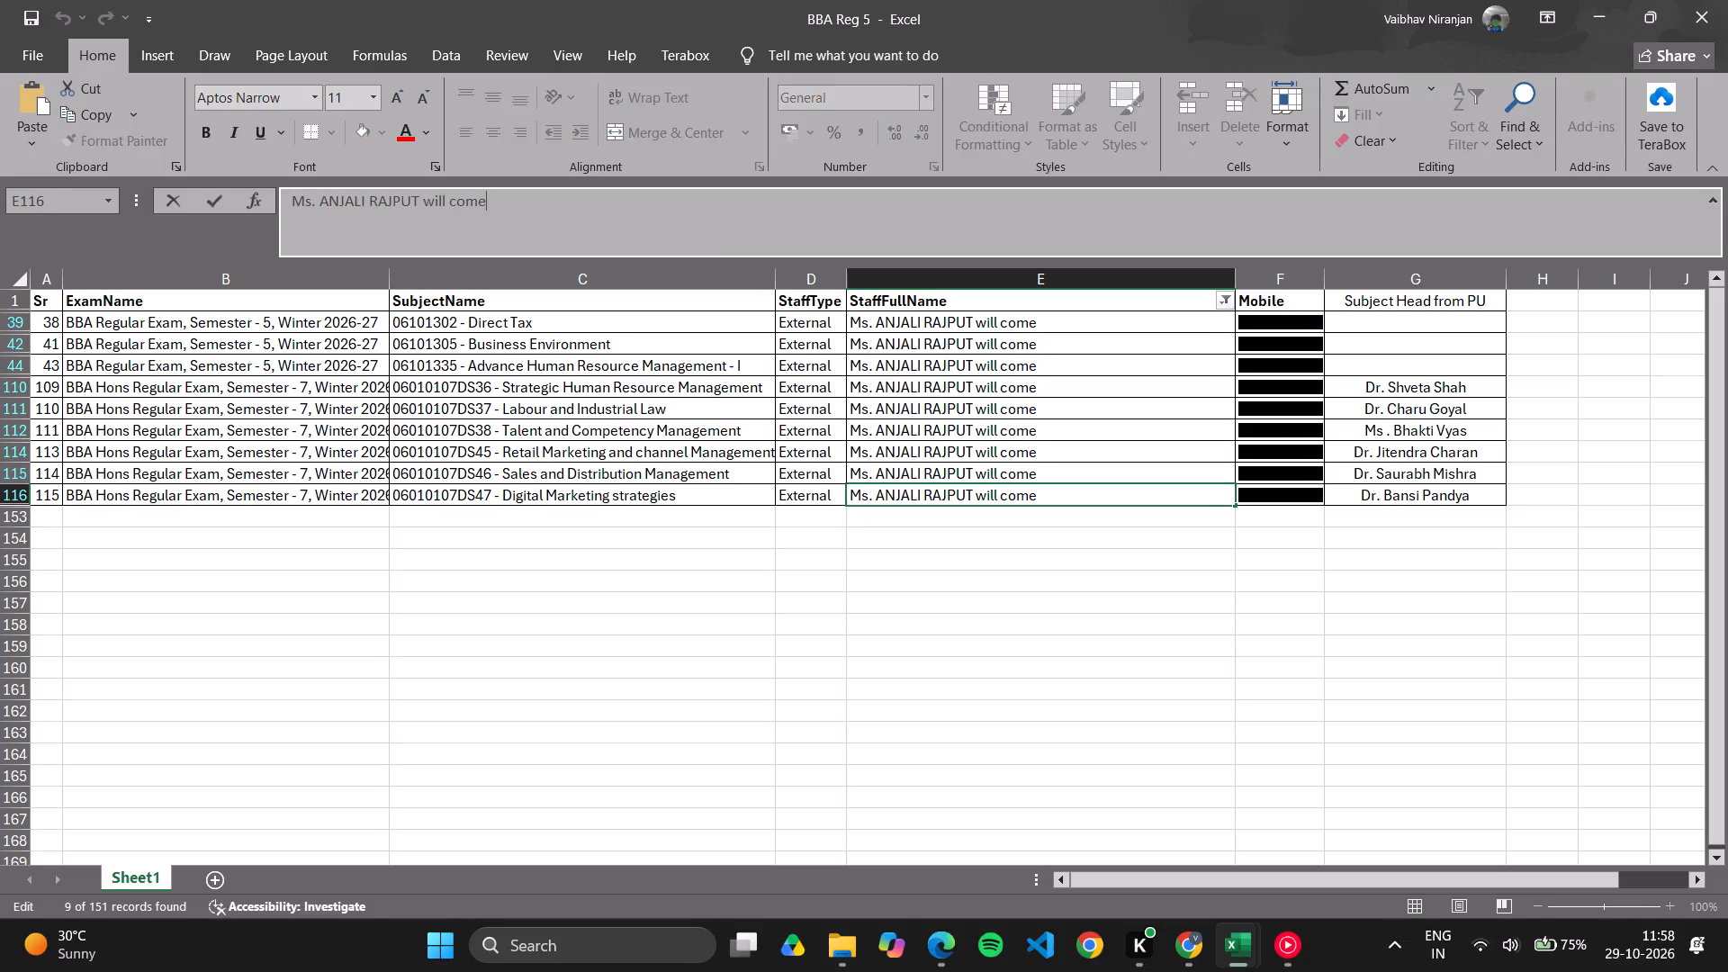
pyautogui.click(1223, 304)
pyautogui.scroll(-3, 1160, 633)
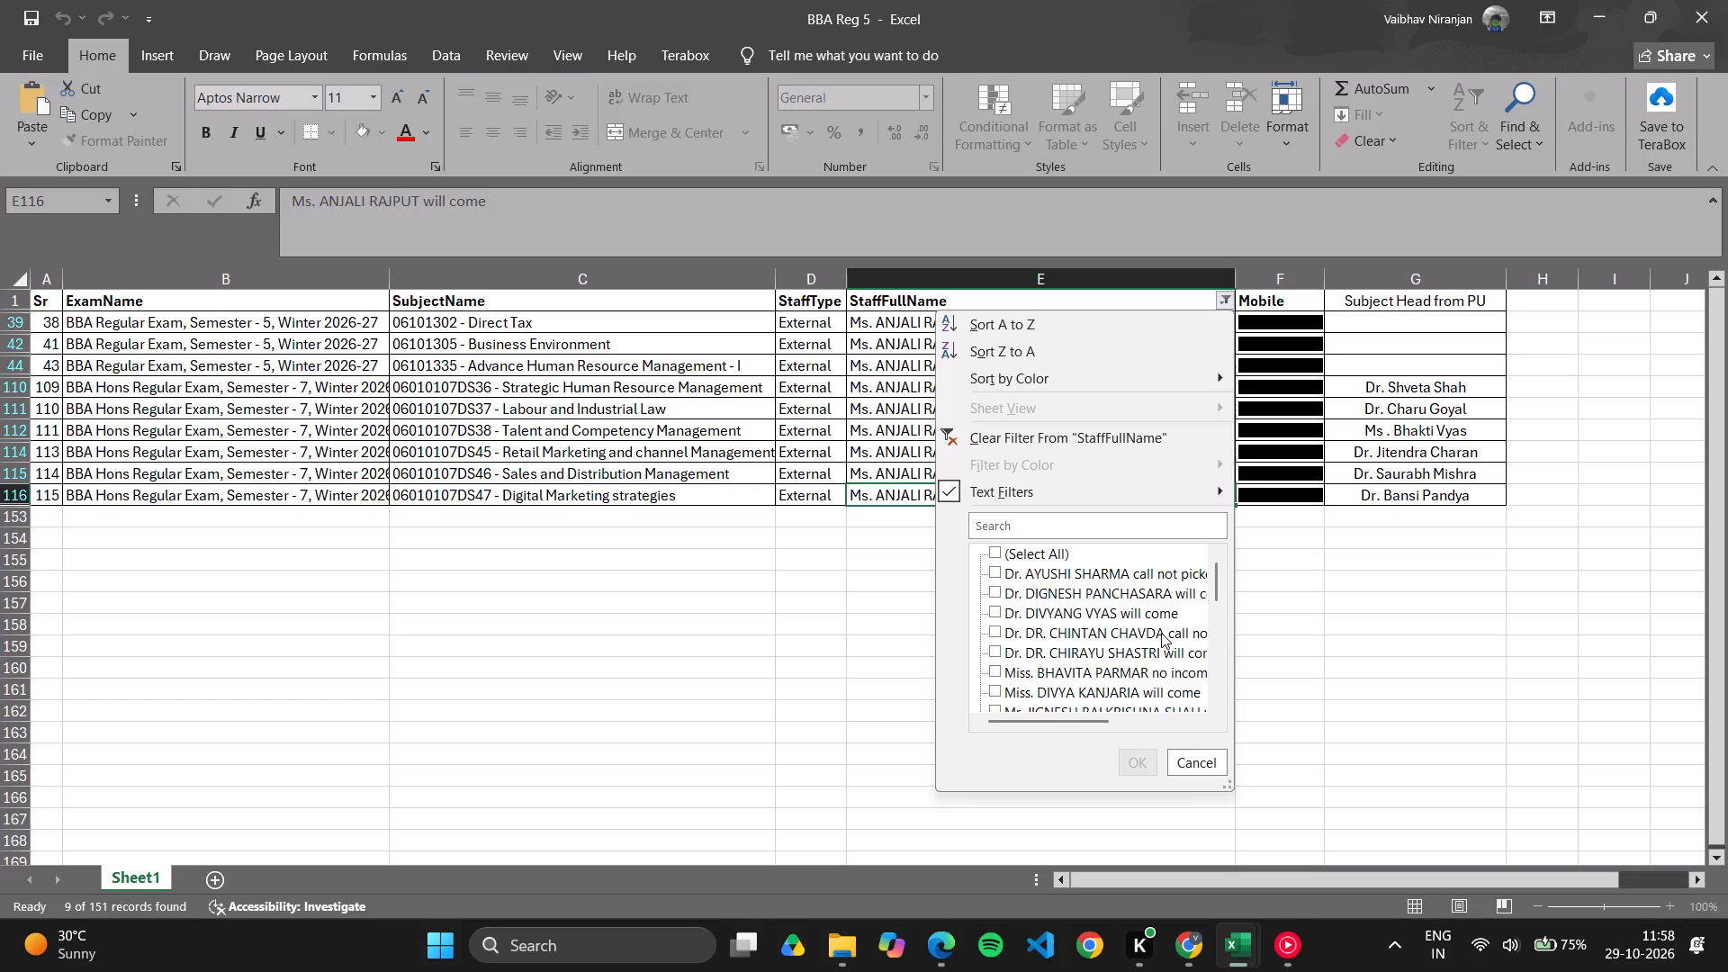
pyautogui.scroll(-2, 1160, 627)
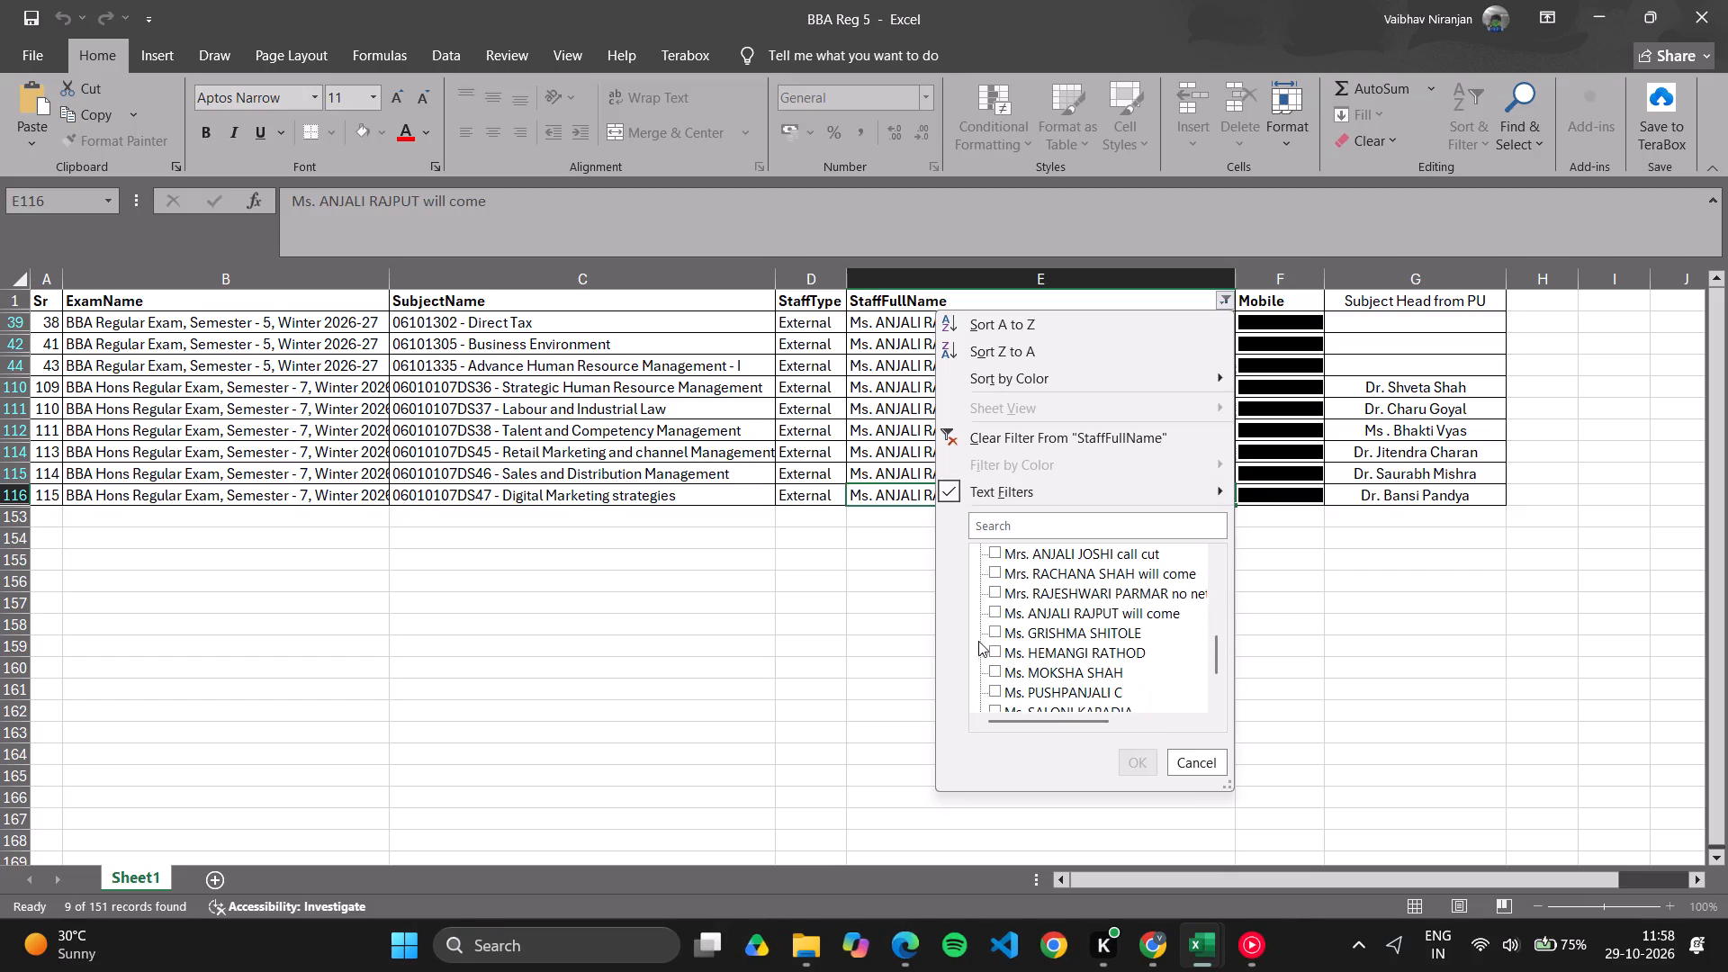
pyautogui.click(990, 626)
pyautogui.click(1130, 751)
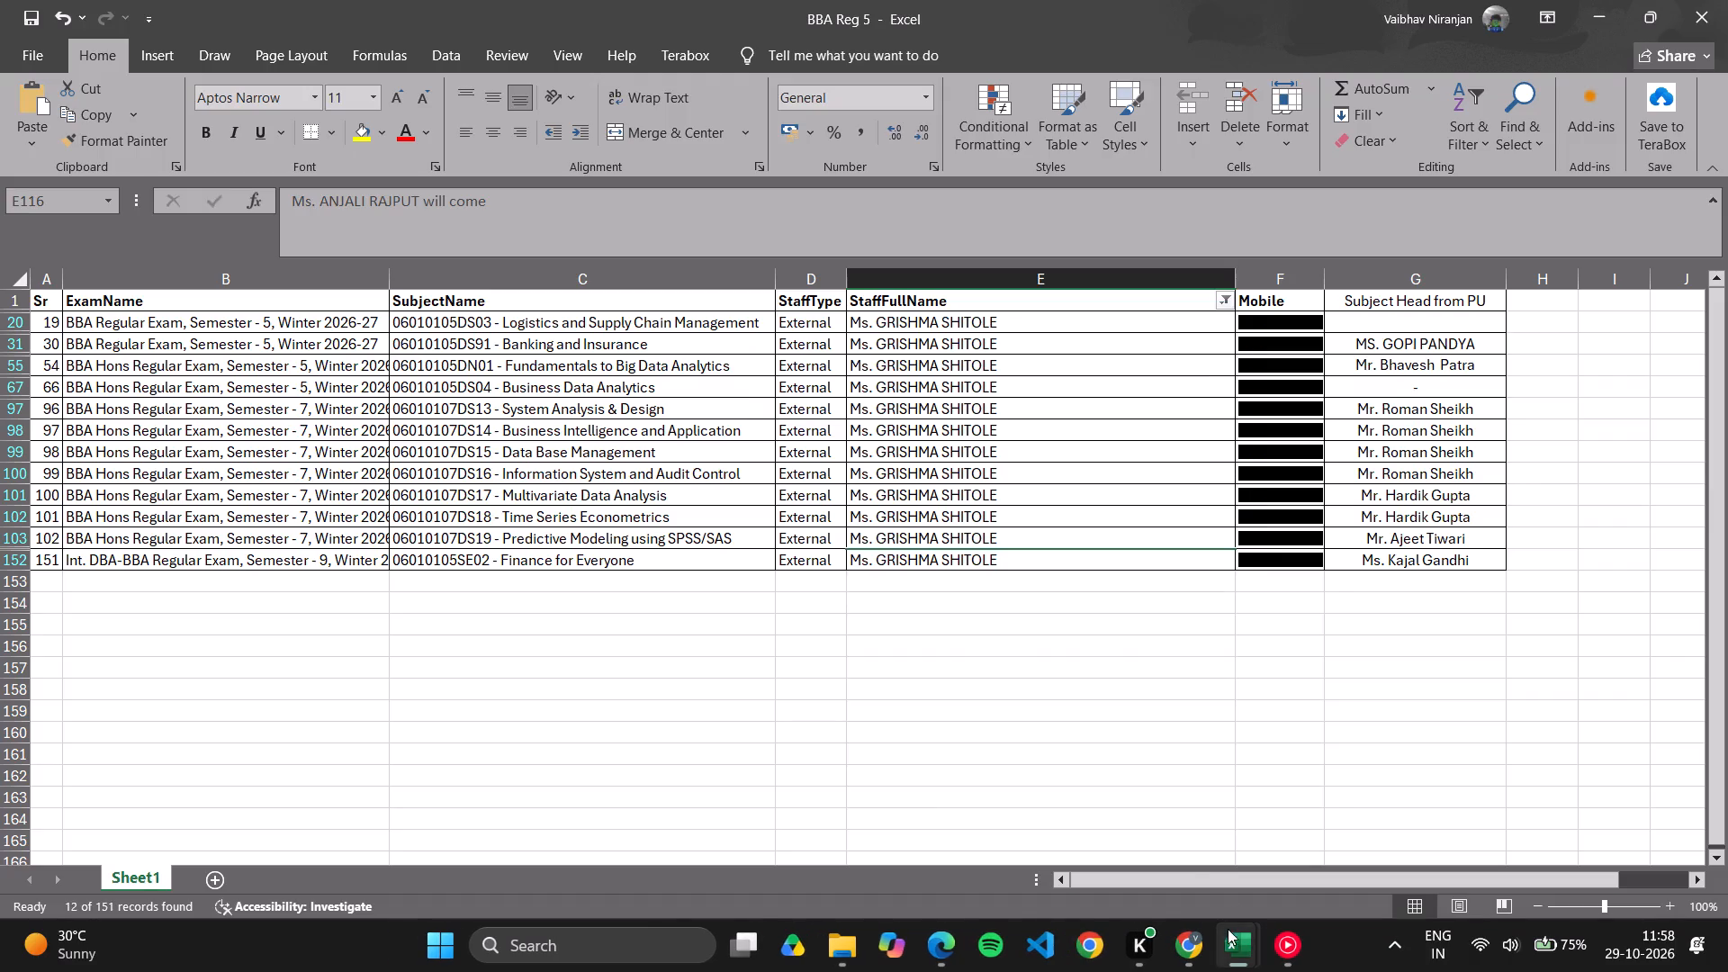
# Switch to File Explorer and open the Downloads folder.
pyautogui.click(1200, 946)
pyautogui.click(842, 966)
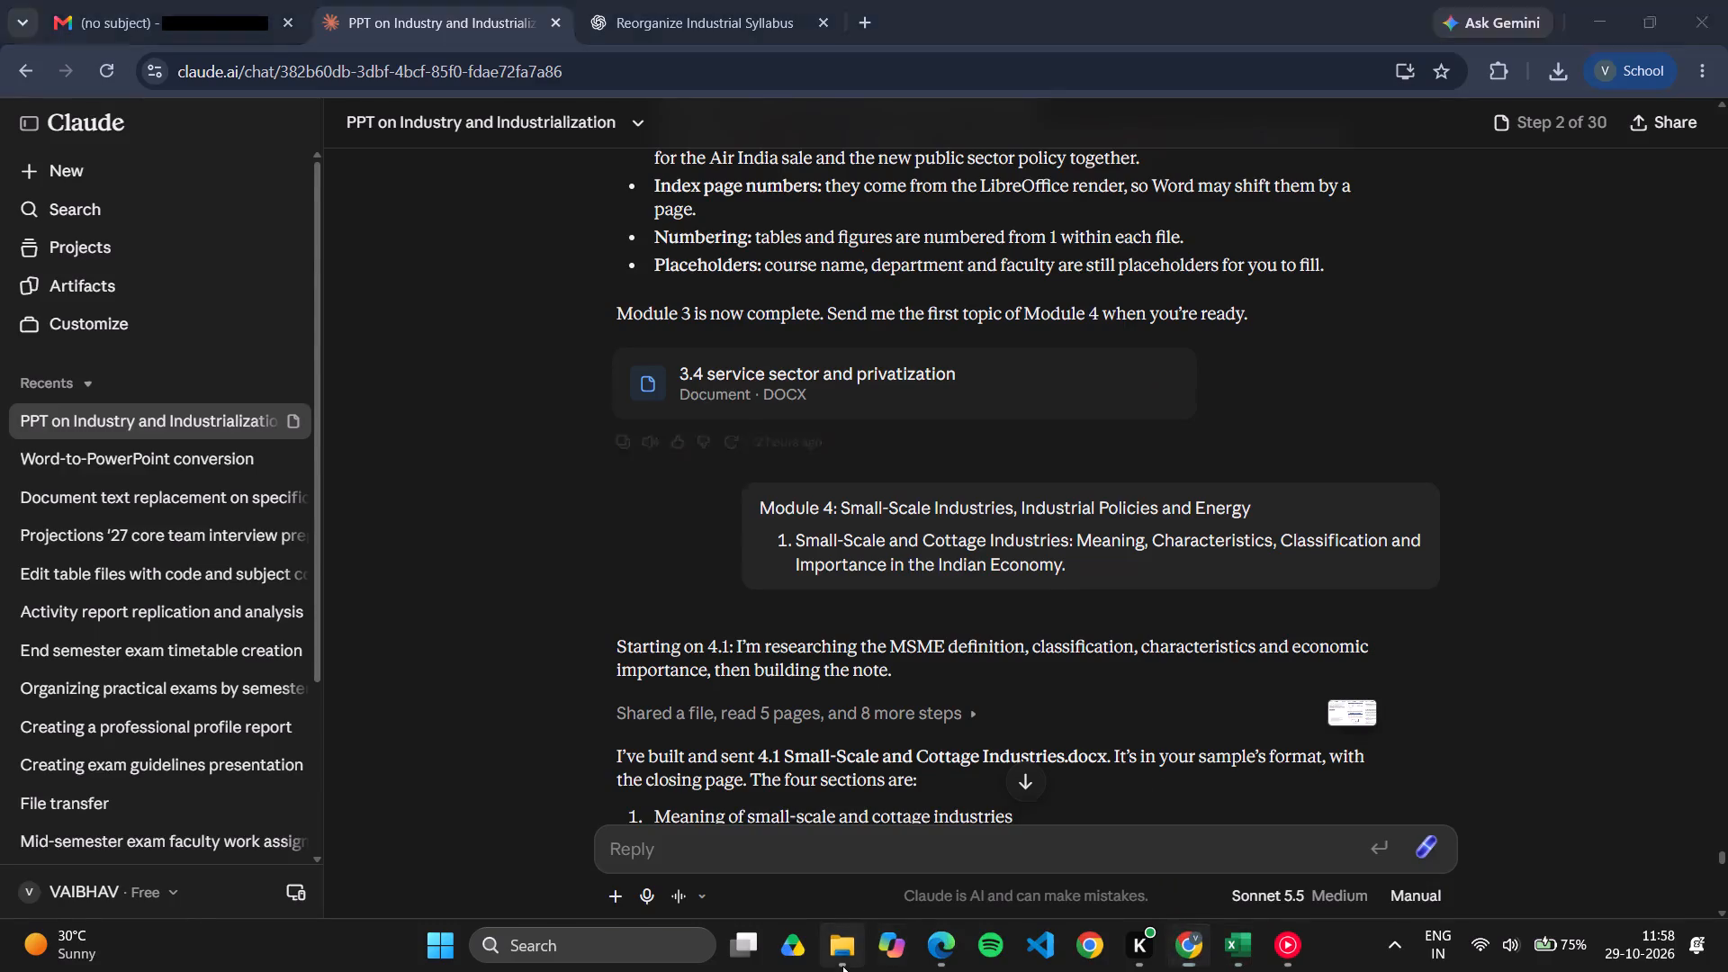
pyautogui.click(564, 29)
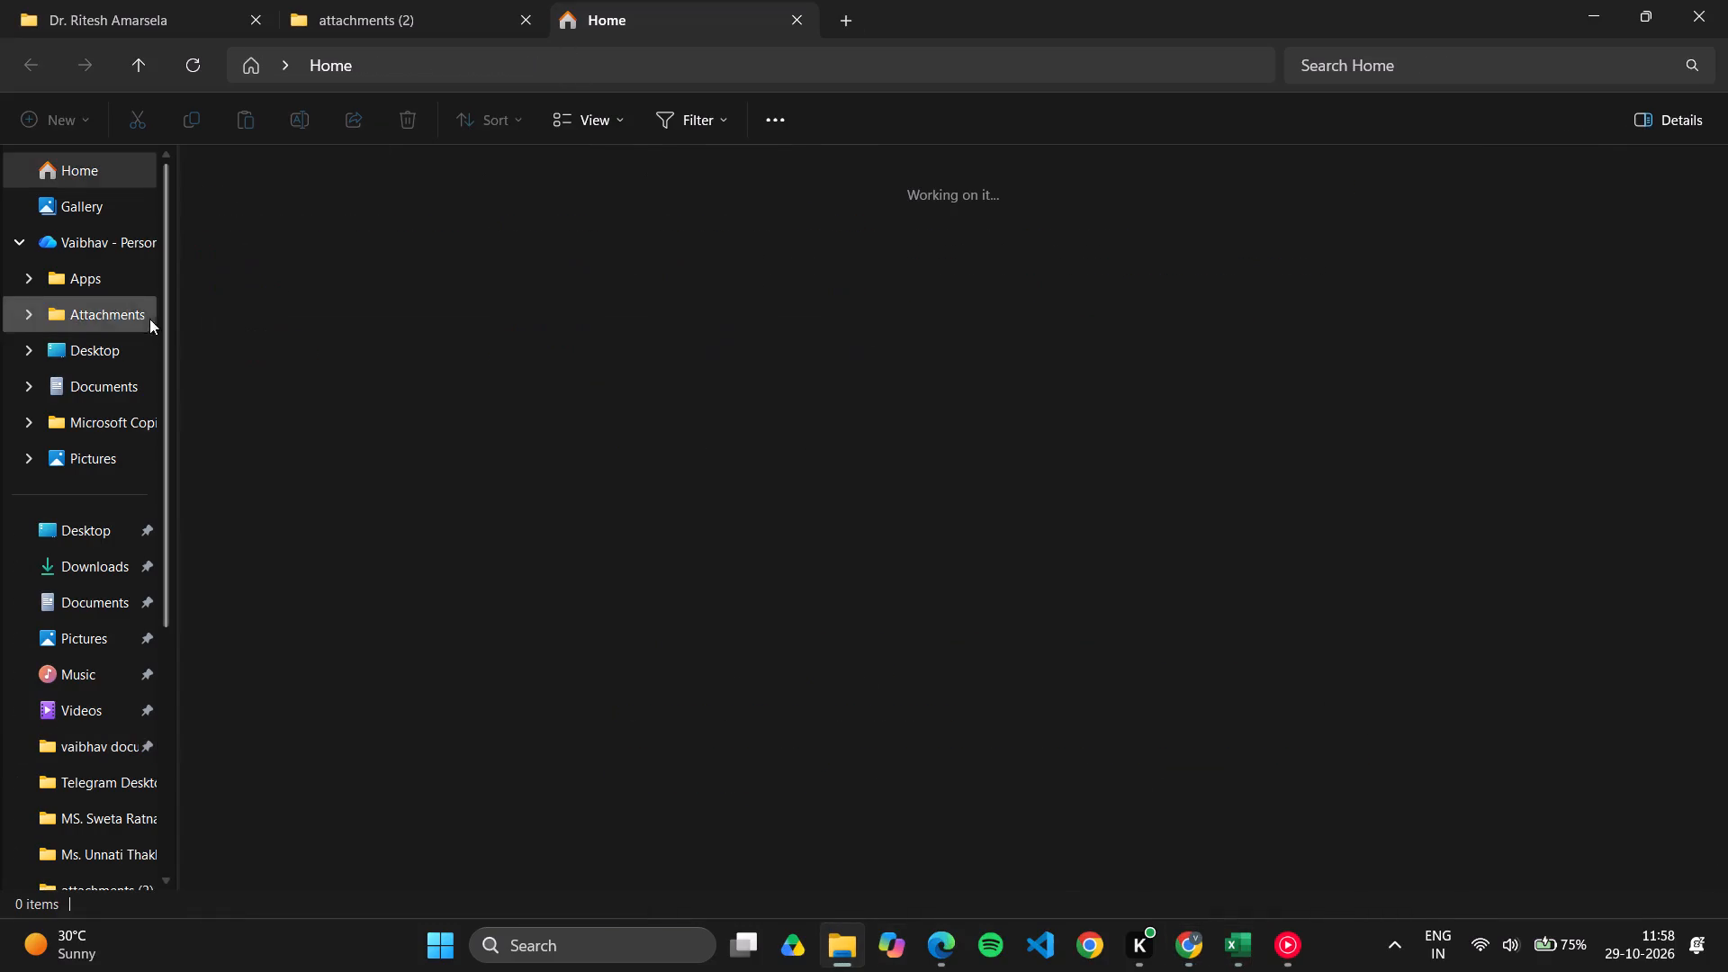
pyautogui.click(84, 553)
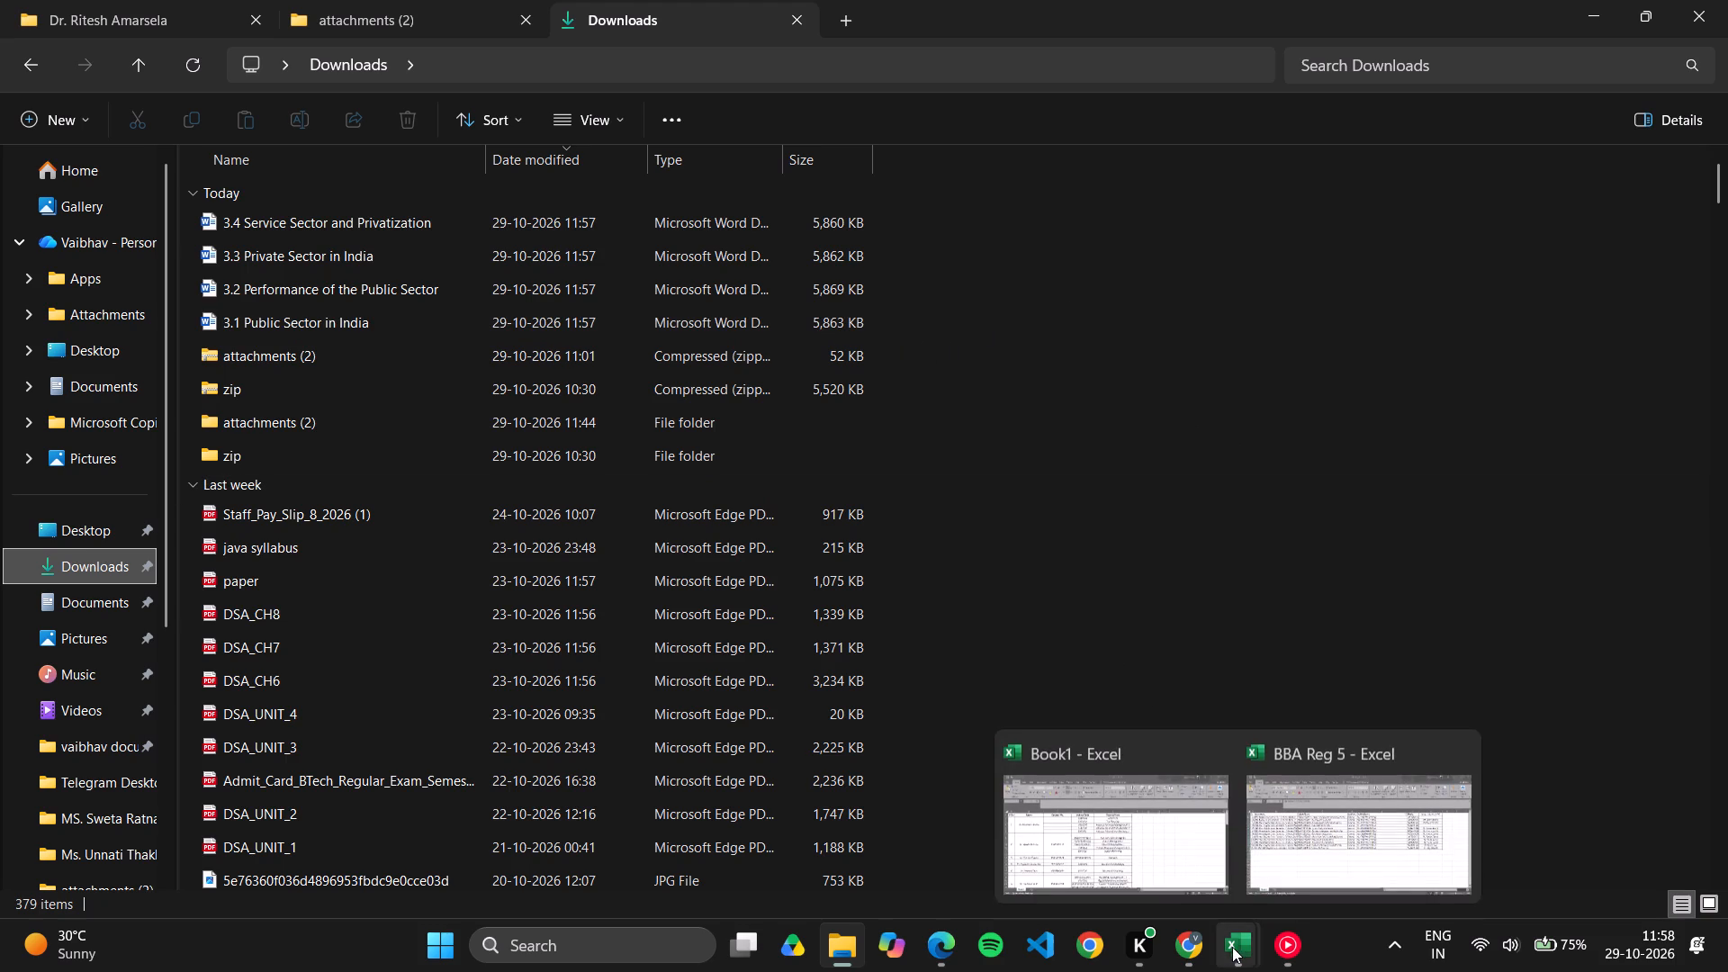
pyautogui.click(1318, 845)
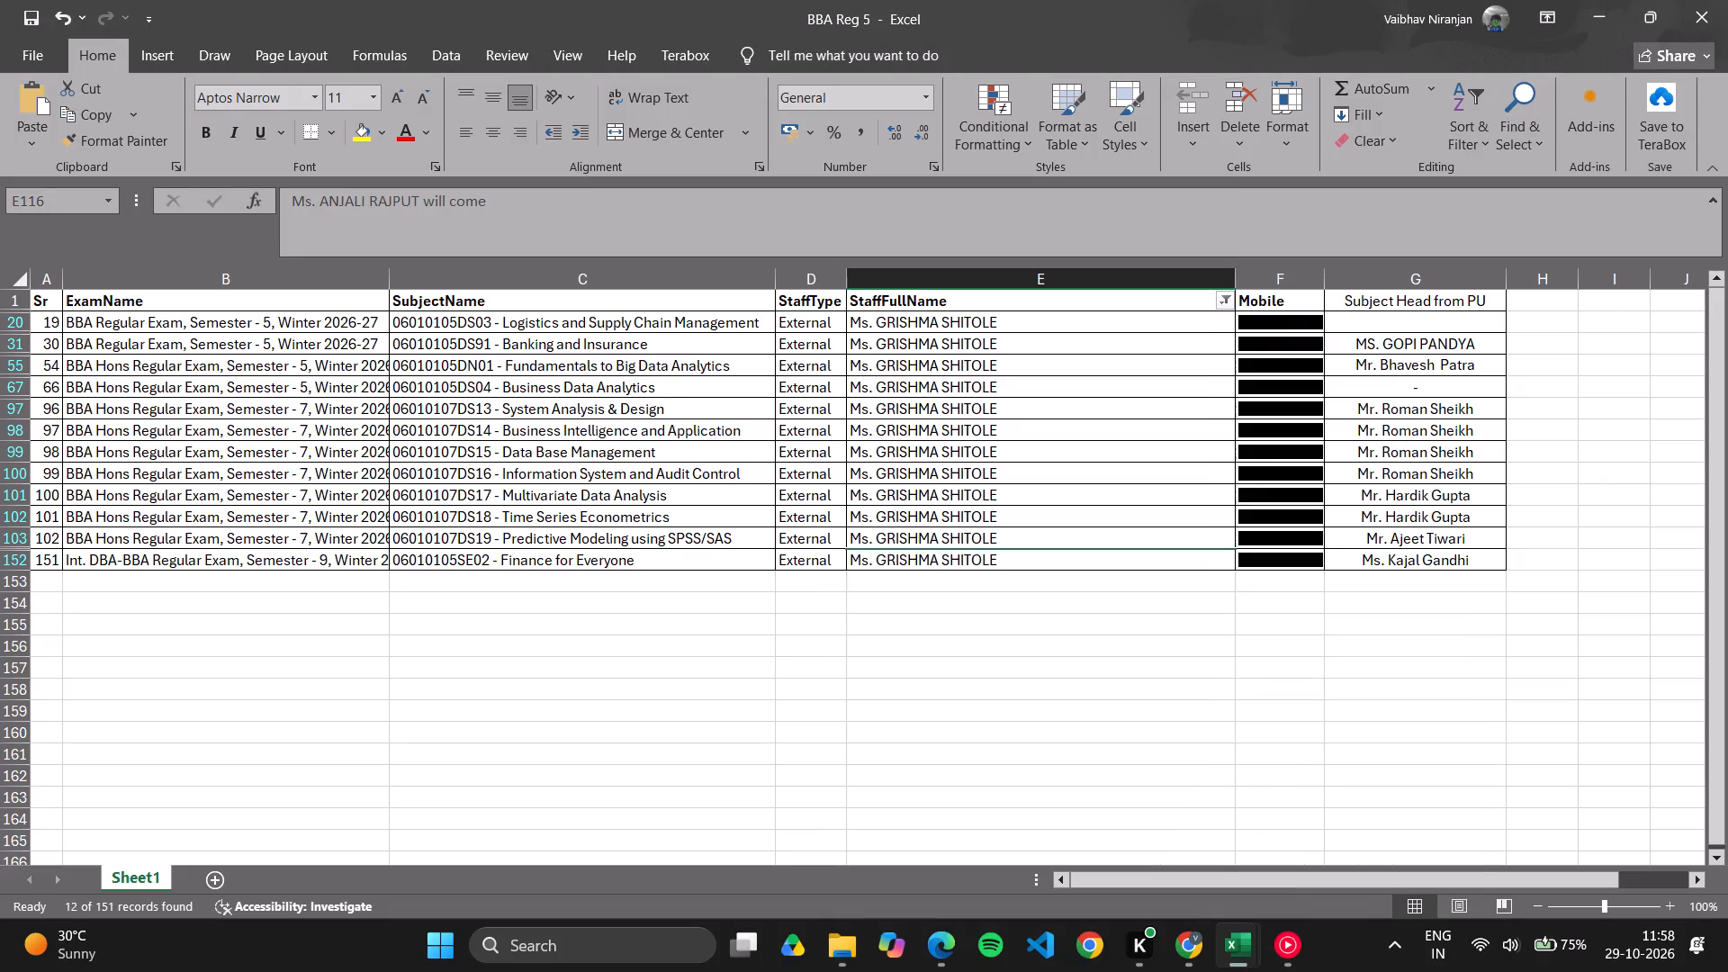
pyautogui.click(1047, 322)
pyautogui.click(580, 190)
pyautogui.press('space')
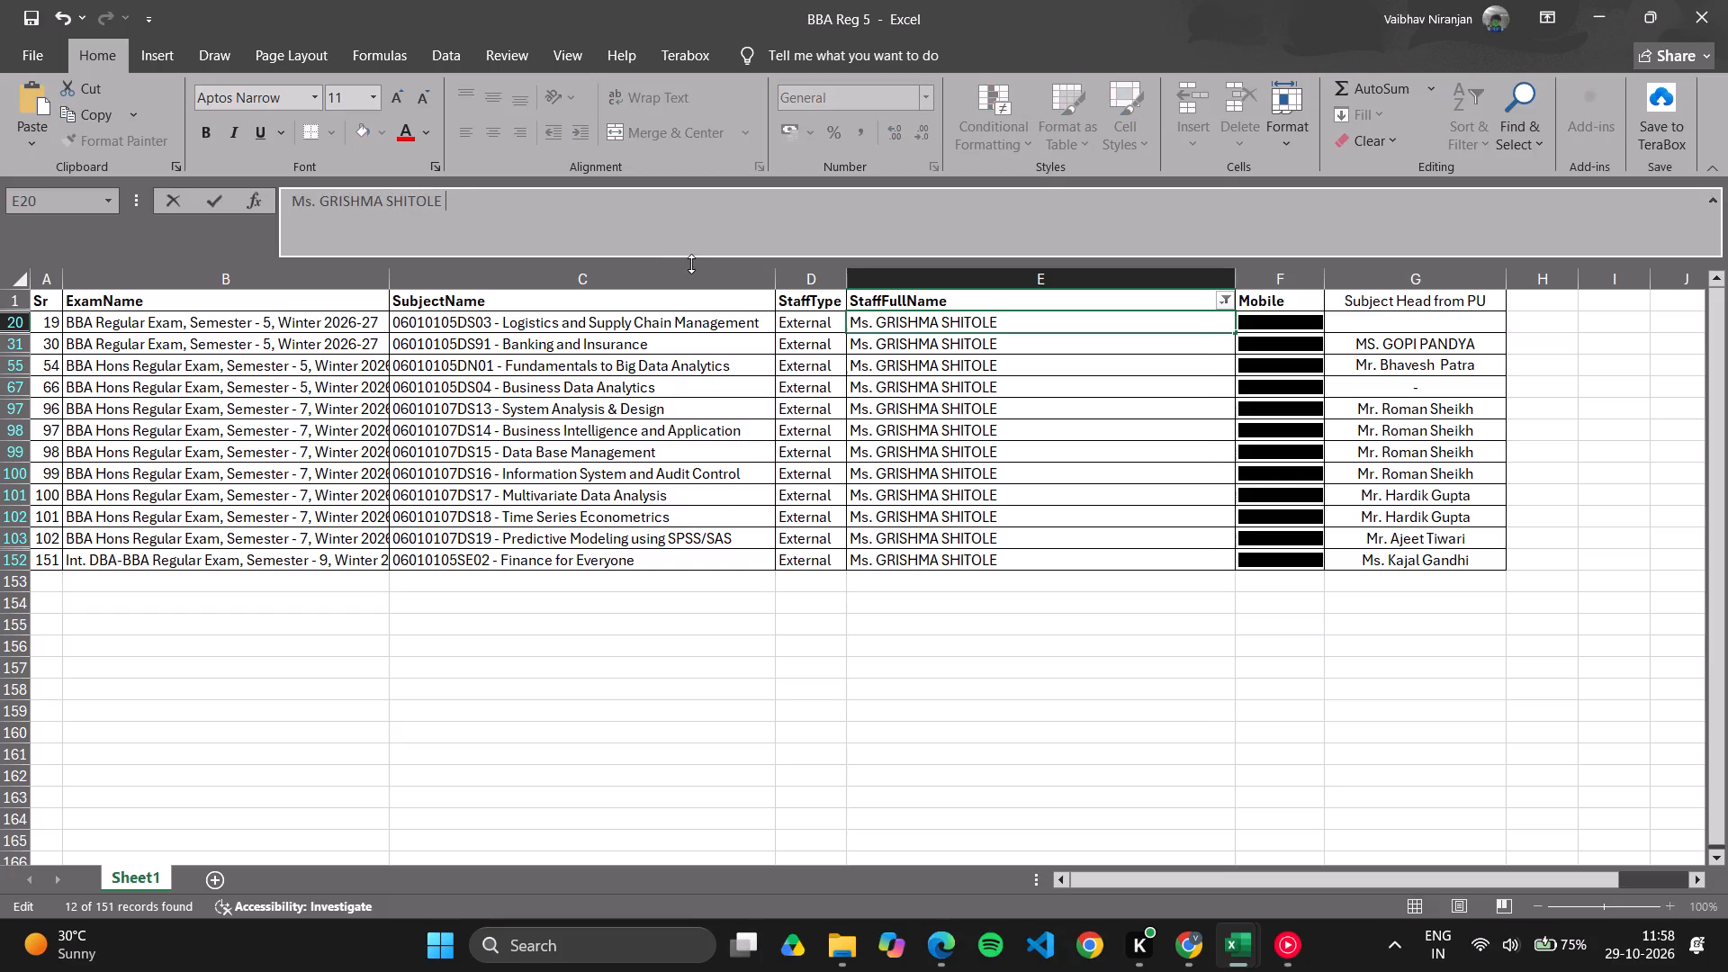
pyautogui.write('will come')
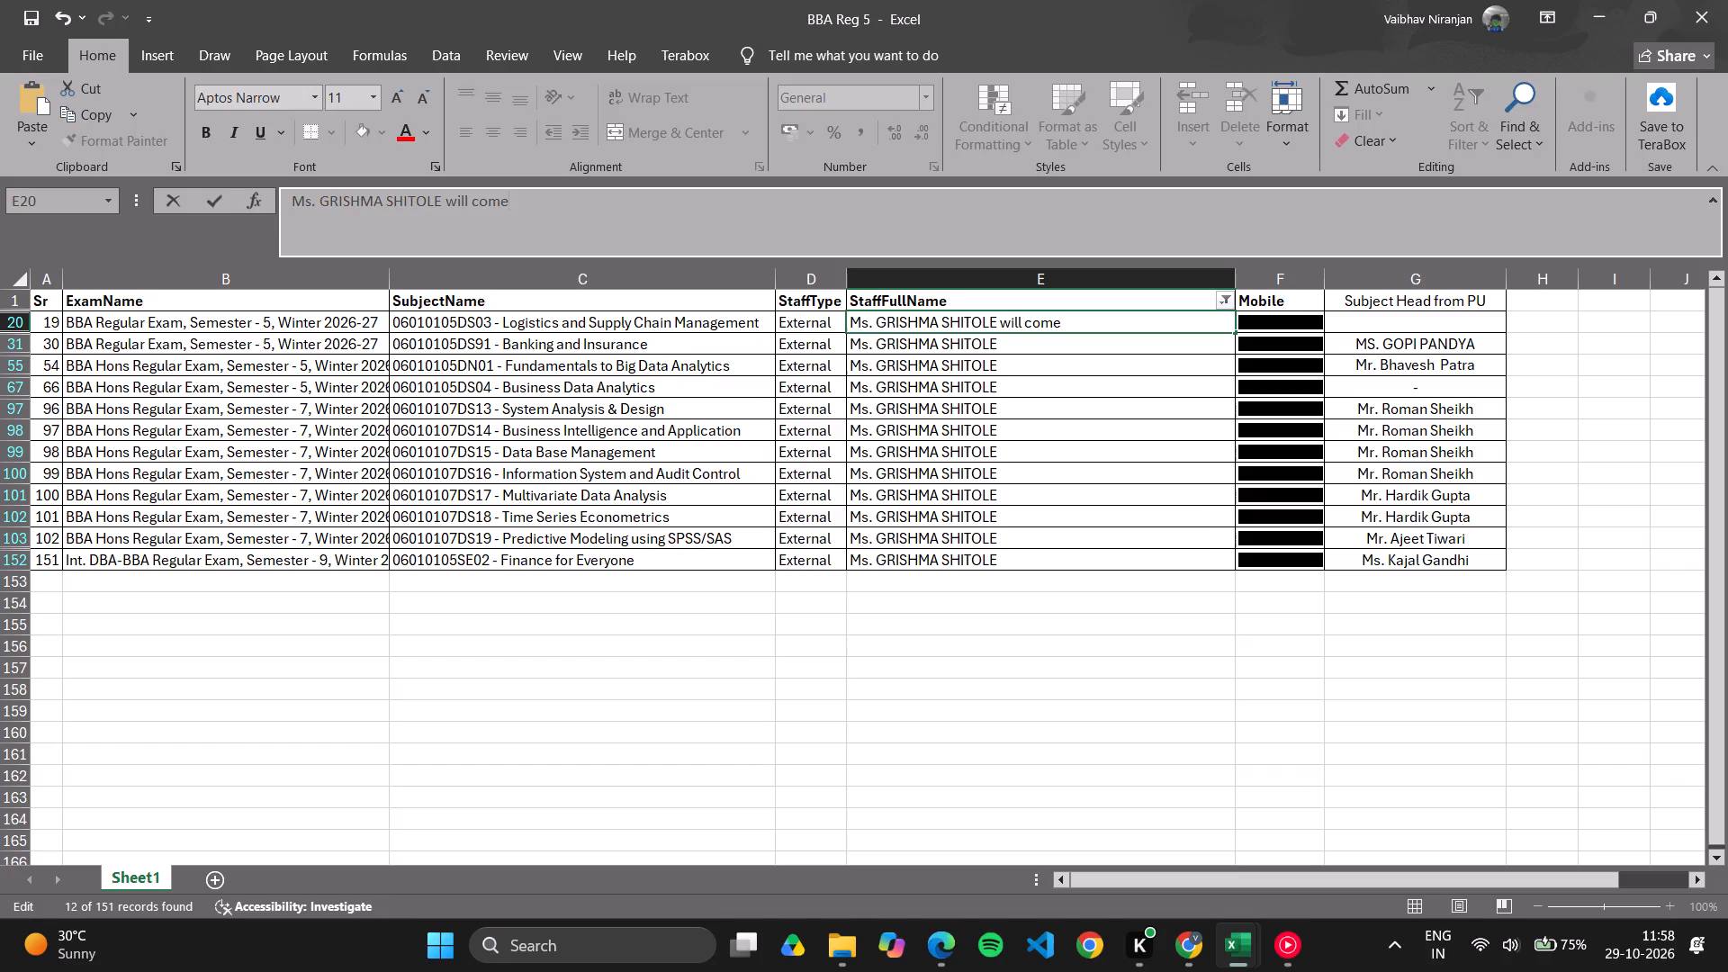
pyautogui.doubleClick(1237, 334)
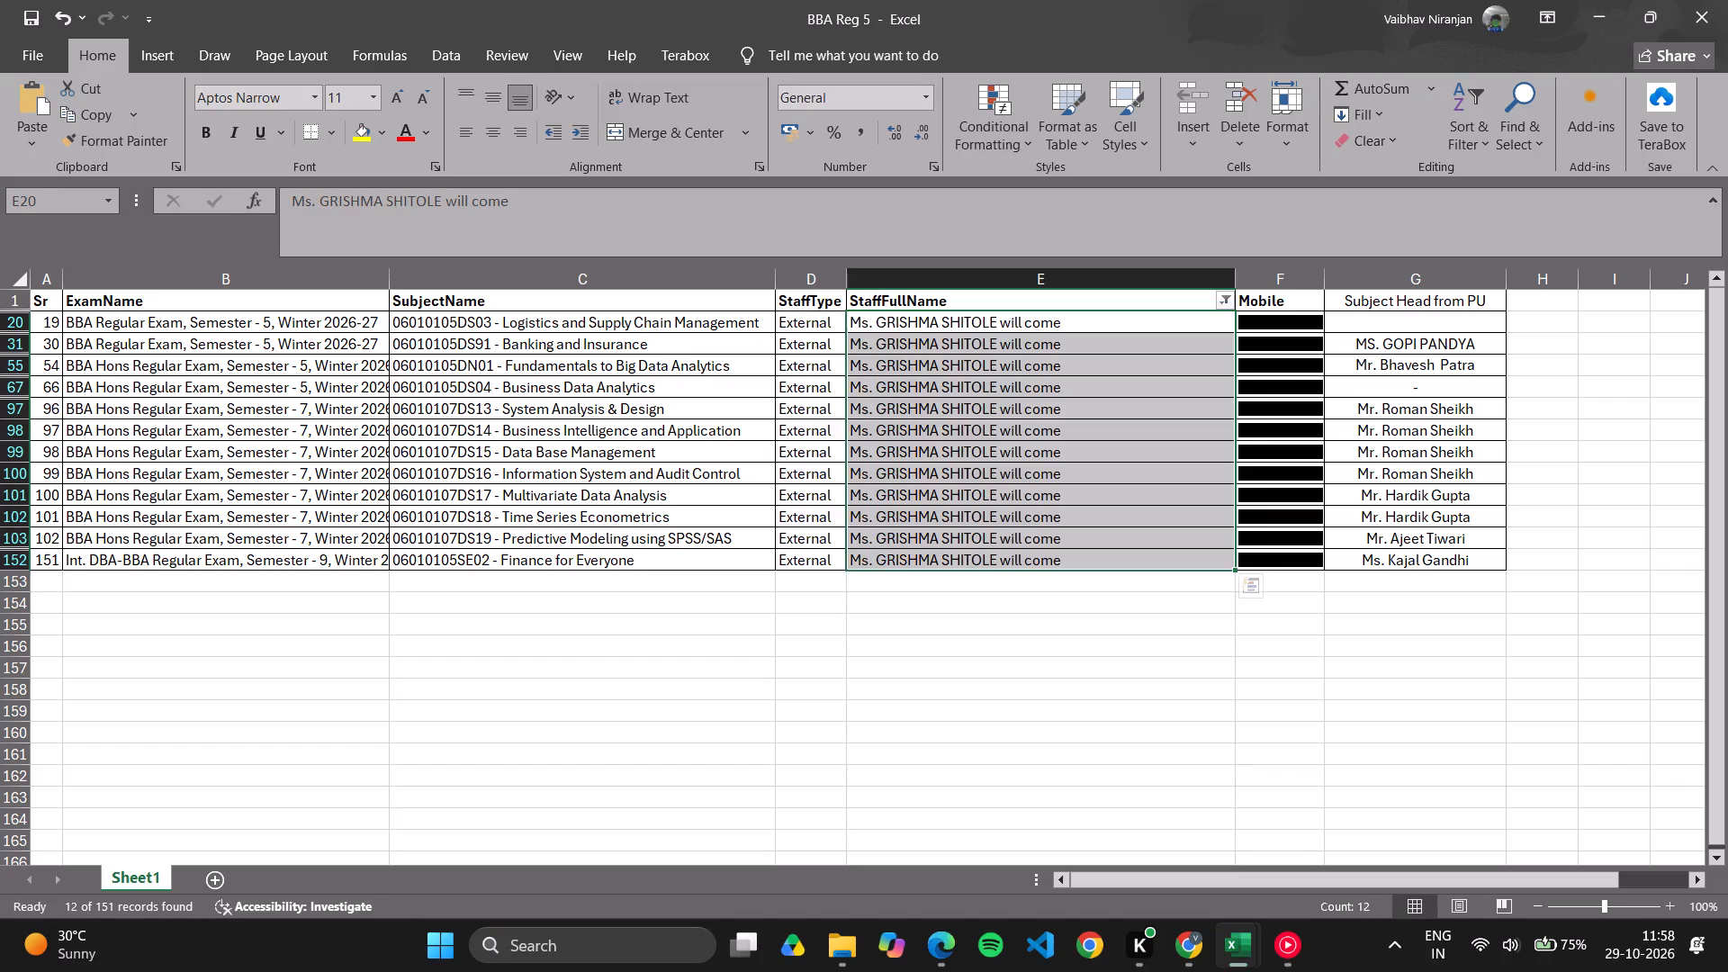
pyautogui.click(1053, 678)
pyautogui.moveTo(659, 328); pyautogui.dragTo(666, 552)
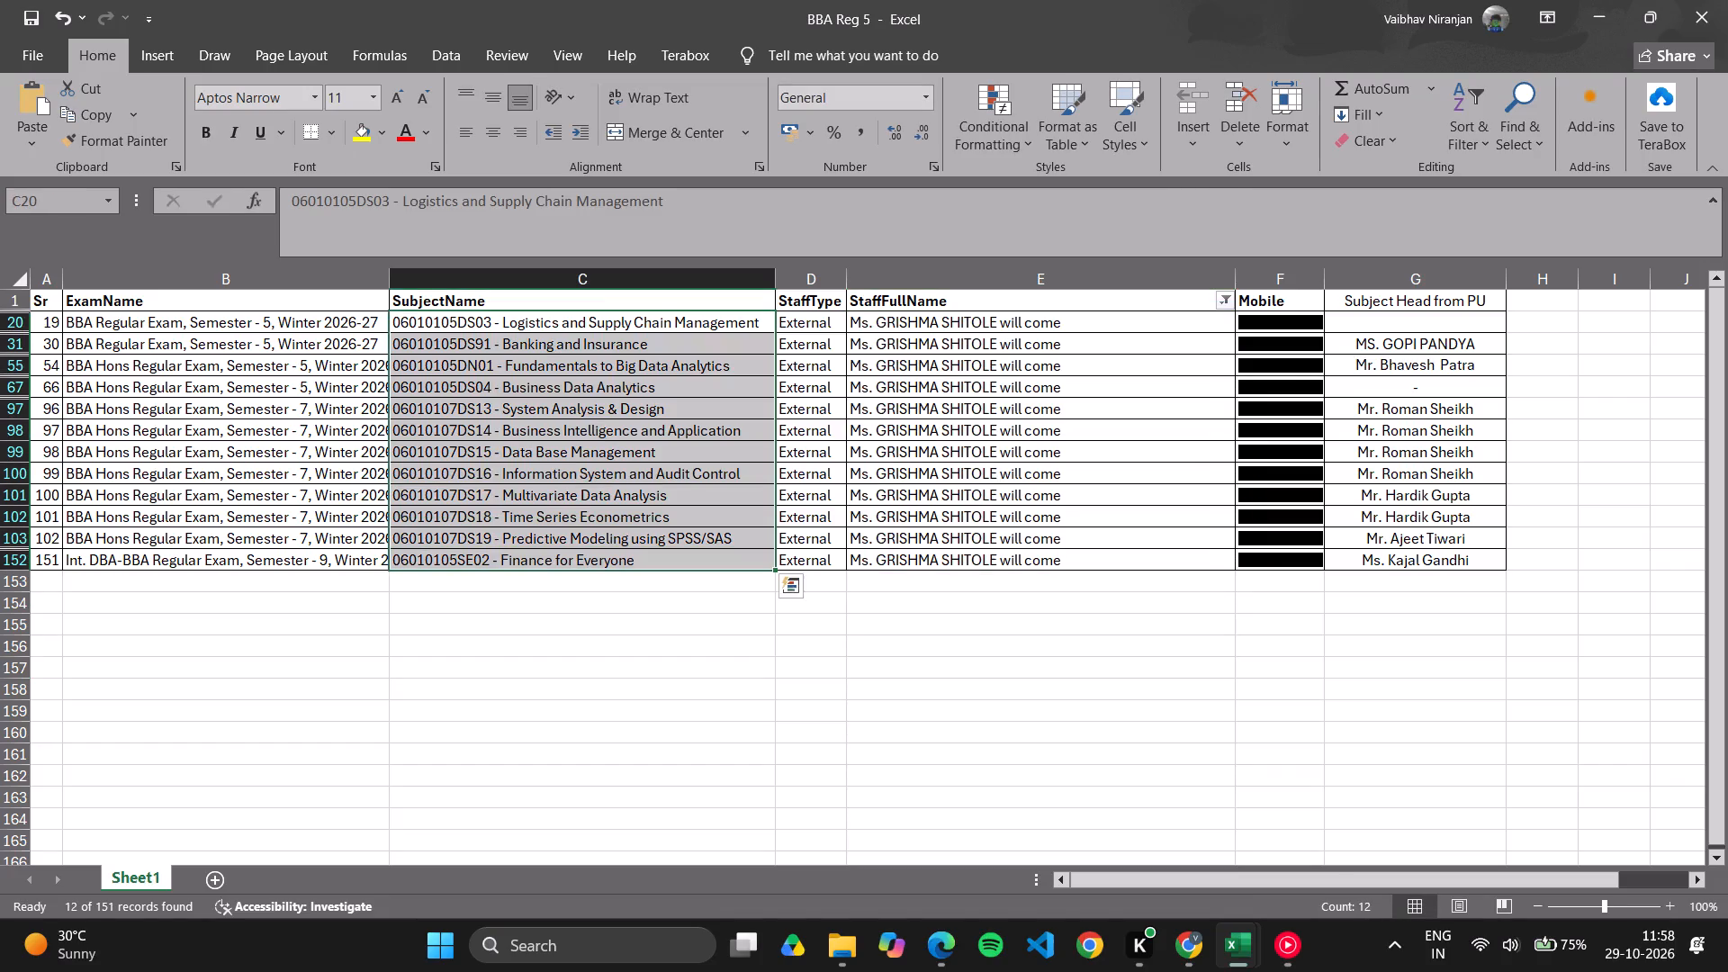
pyautogui.click(700, 686)
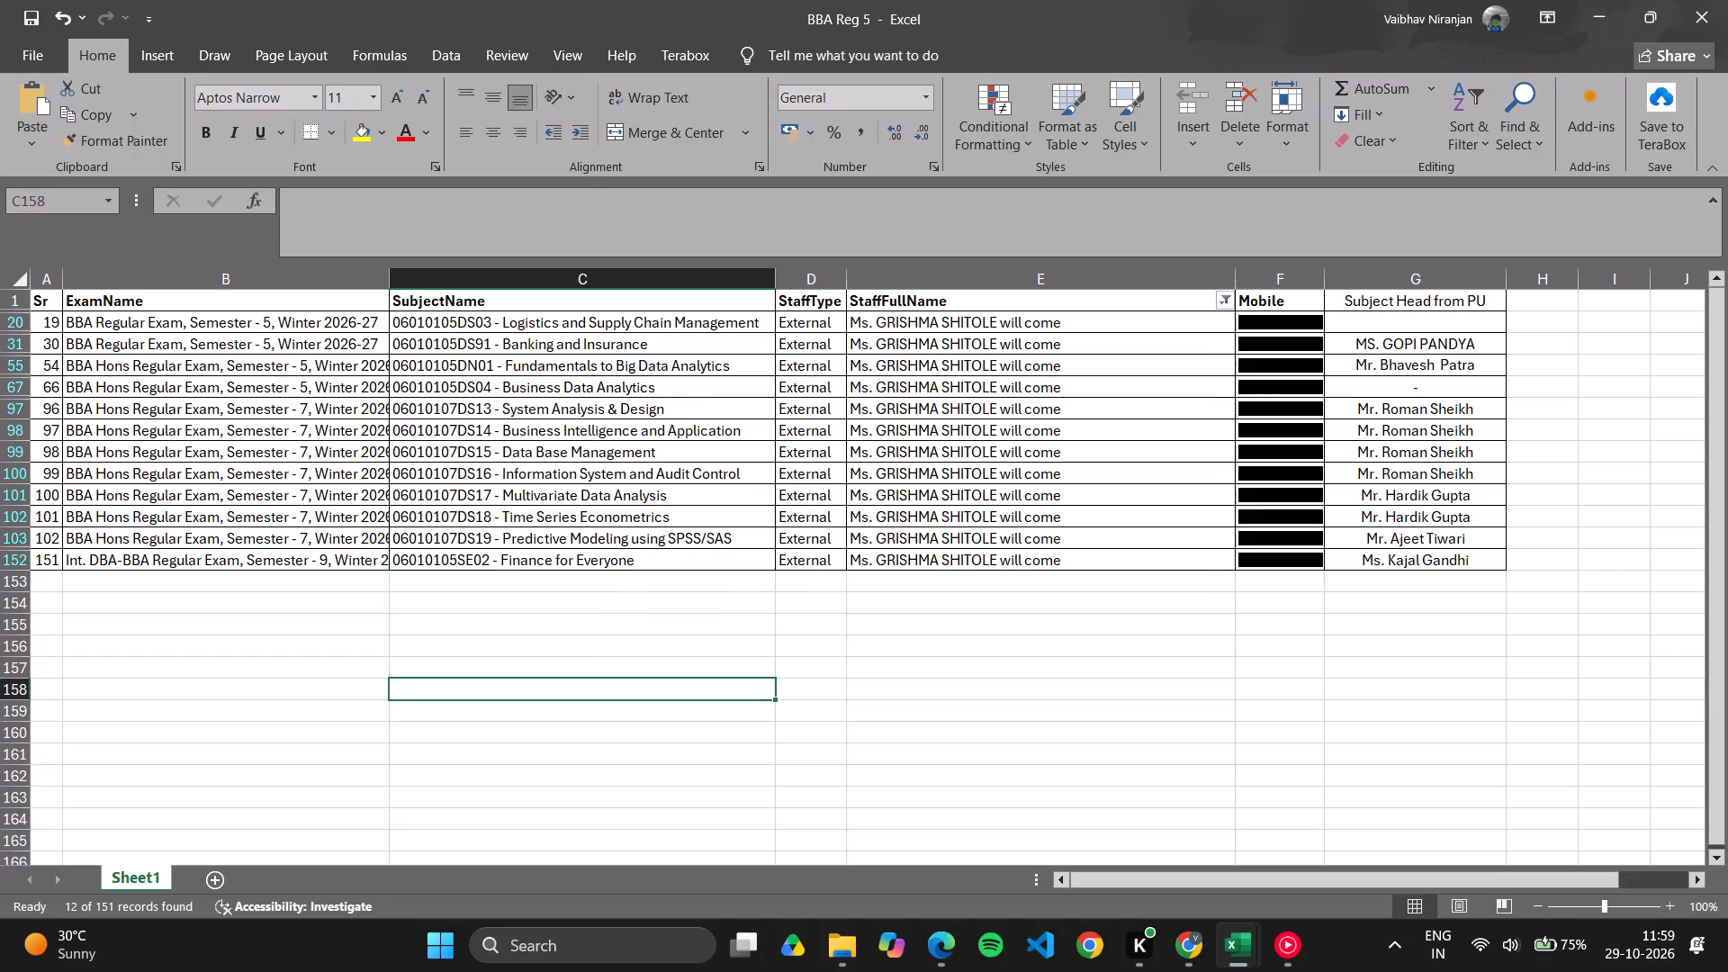
pyautogui.moveTo(660, 557); pyautogui.dragTo(657, 322)
pyautogui.moveTo(604, 745); pyautogui.dragTo(607, 733)
pyautogui.moveTo(643, 321); pyautogui.dragTo(592, 574)
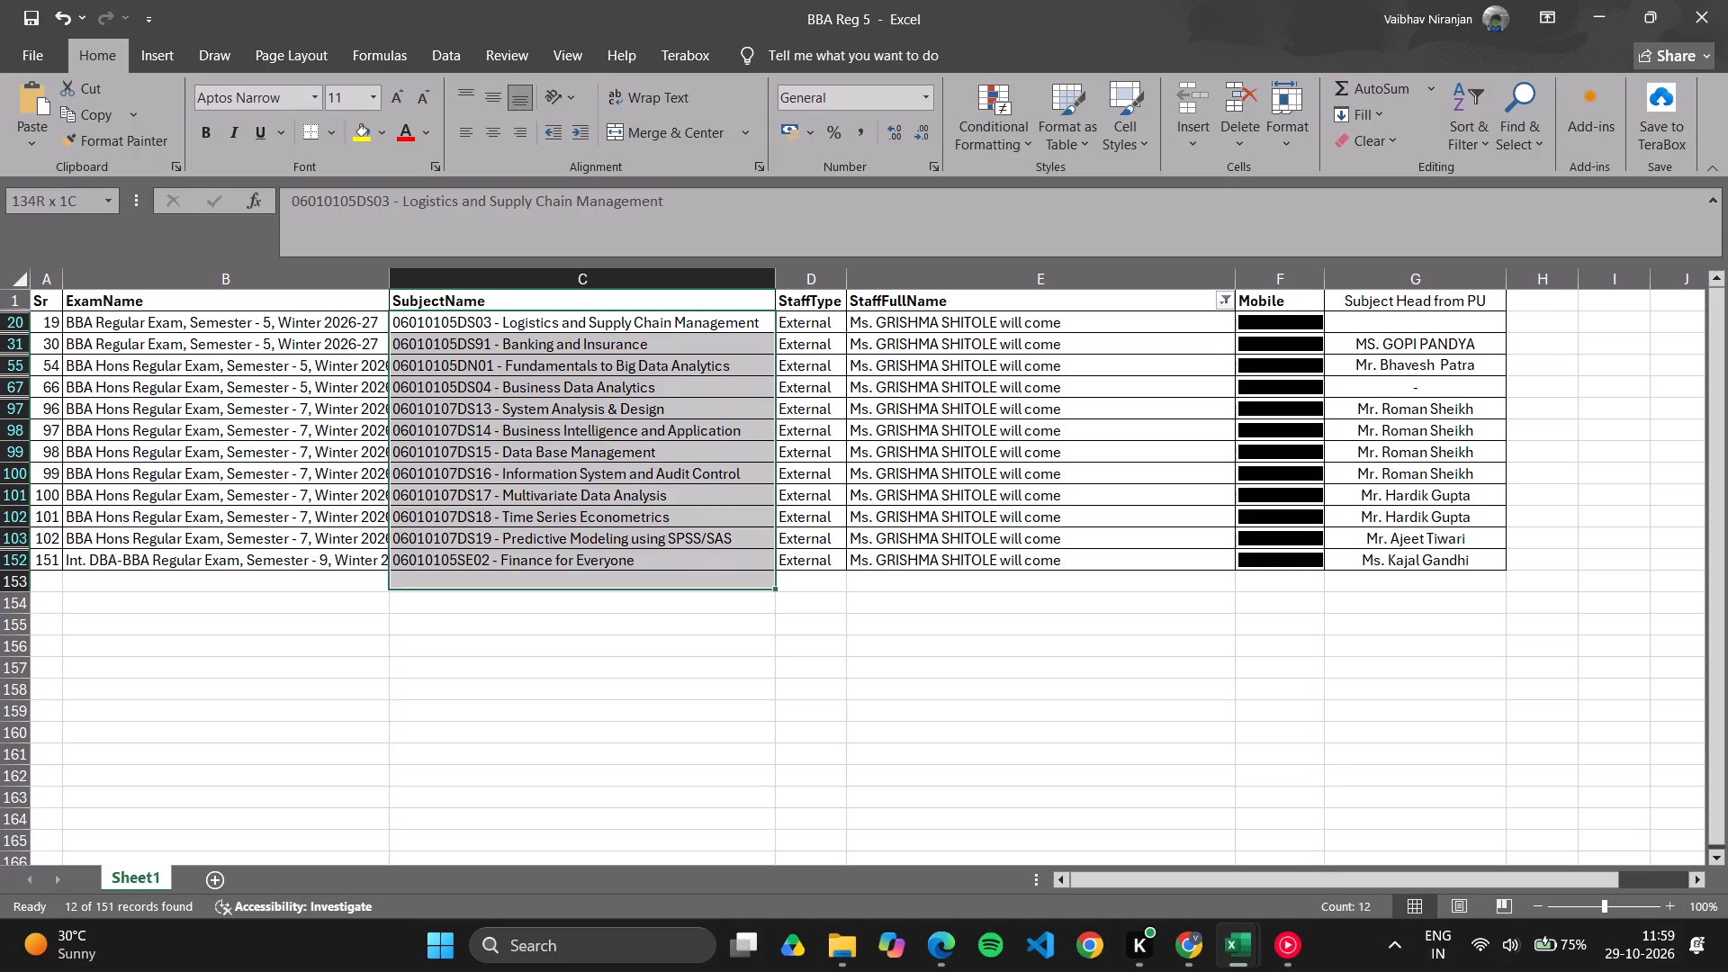
pyautogui.moveTo(592, 574); pyautogui.dragTo(594, 557)
pyautogui.click(624, 686)
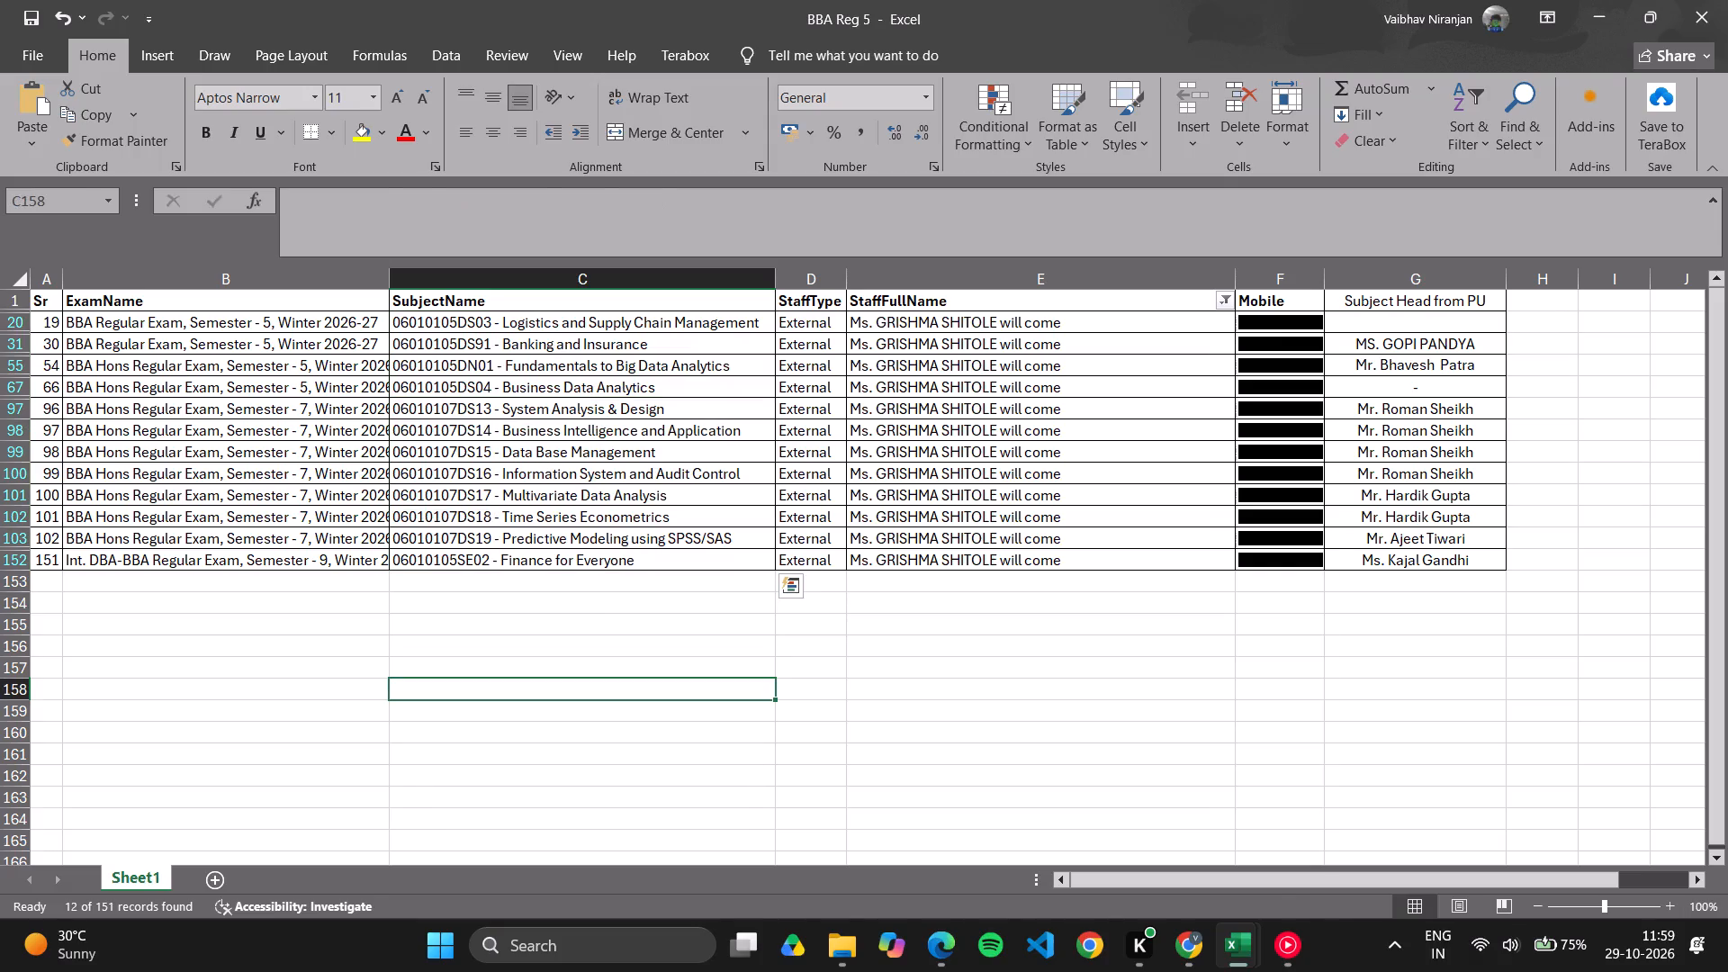
pyautogui.moveTo(603, 322); pyautogui.dragTo(591, 549)
pyautogui.click(637, 691)
pyautogui.moveTo(634, 315); pyautogui.dragTo(601, 555)
pyautogui.click(668, 657)
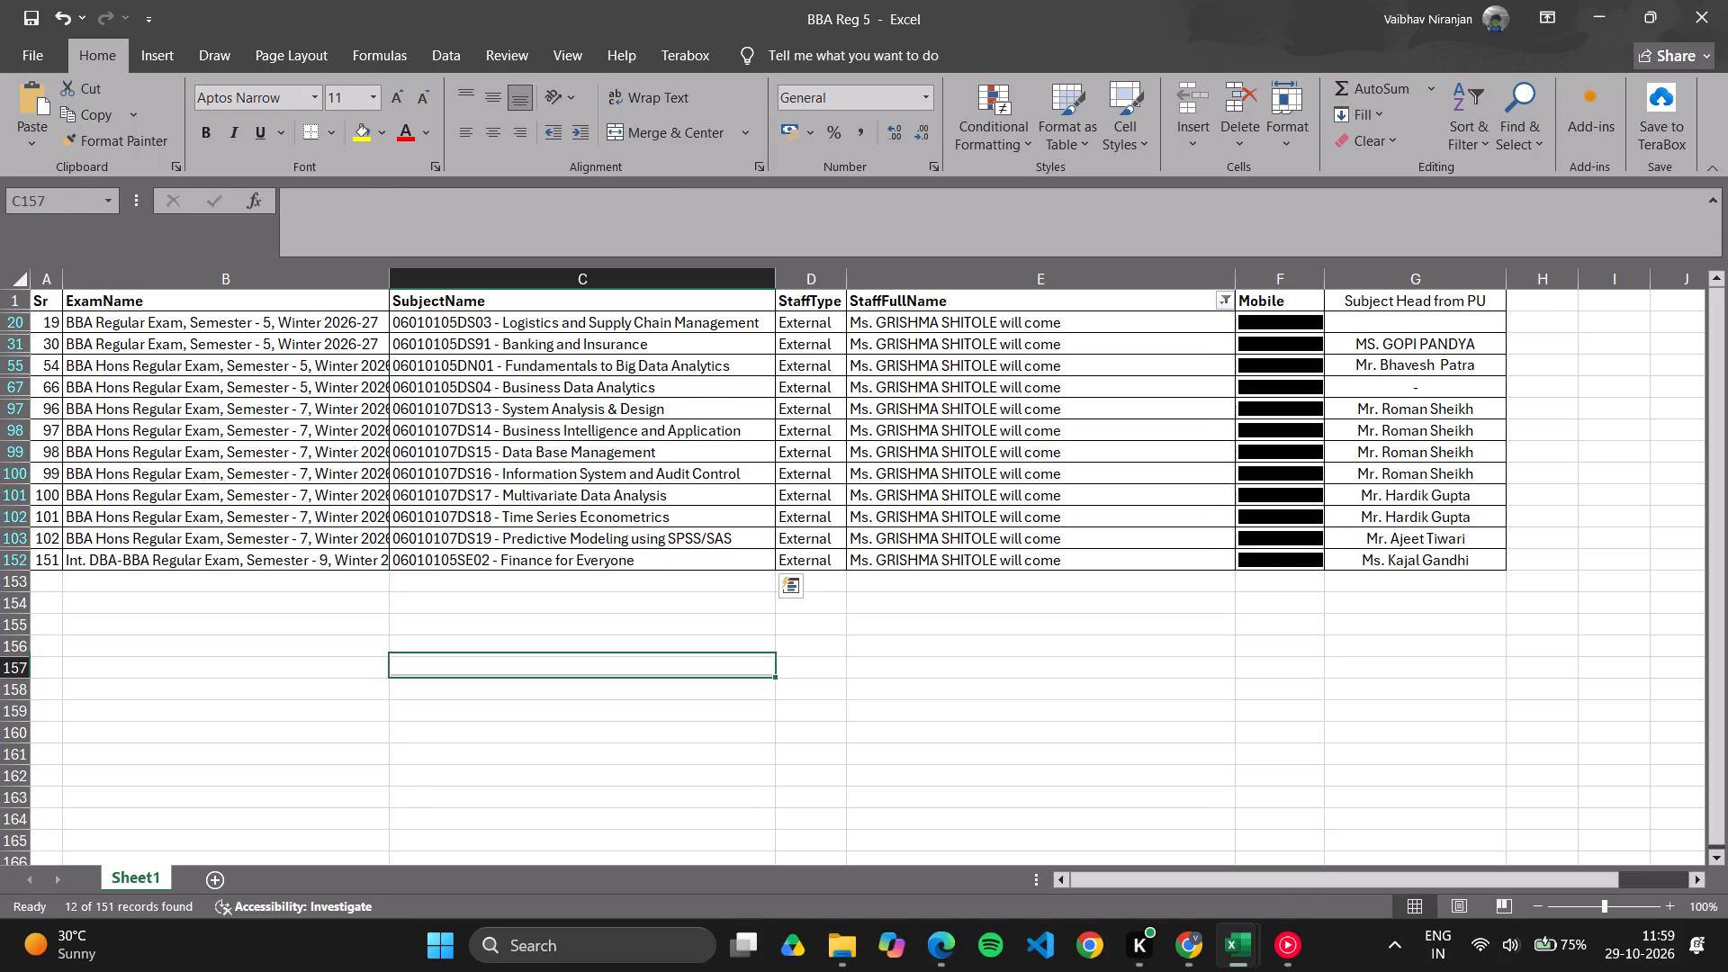
# Filter the StaffFullName column to show only Ms. Rathod's rows.
pyautogui.click(1225, 301)
pyautogui.scroll(-5, 1048, 671)
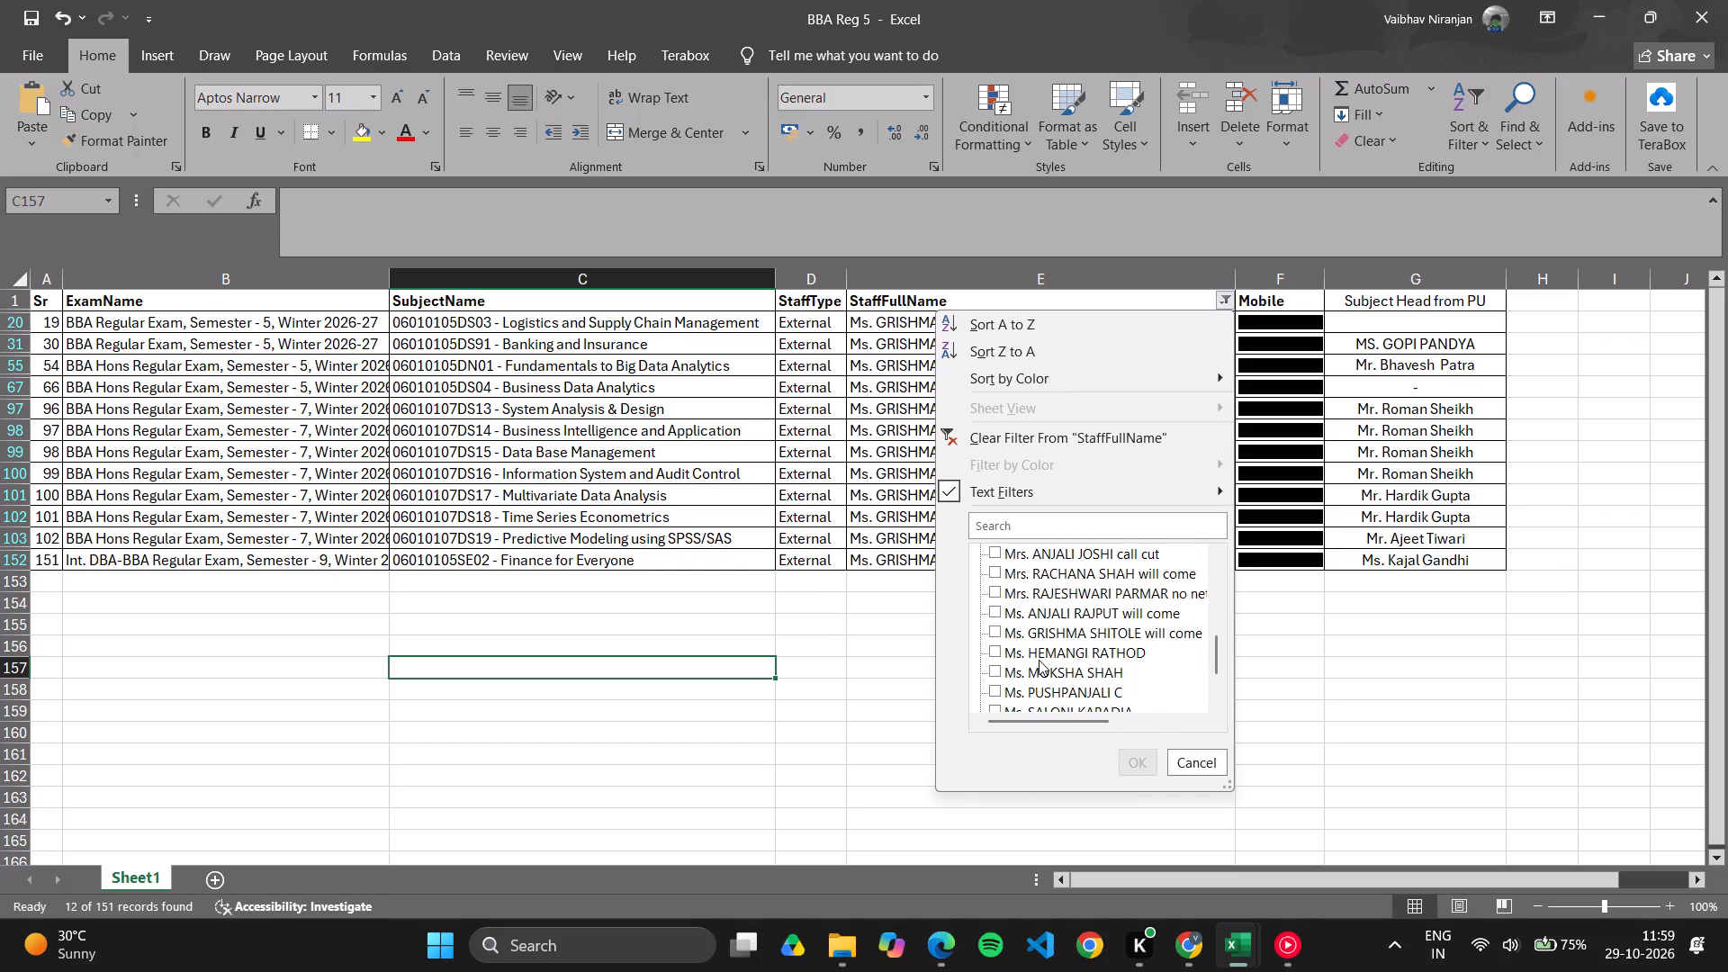
pyautogui.scroll(-3, 1008, 647)
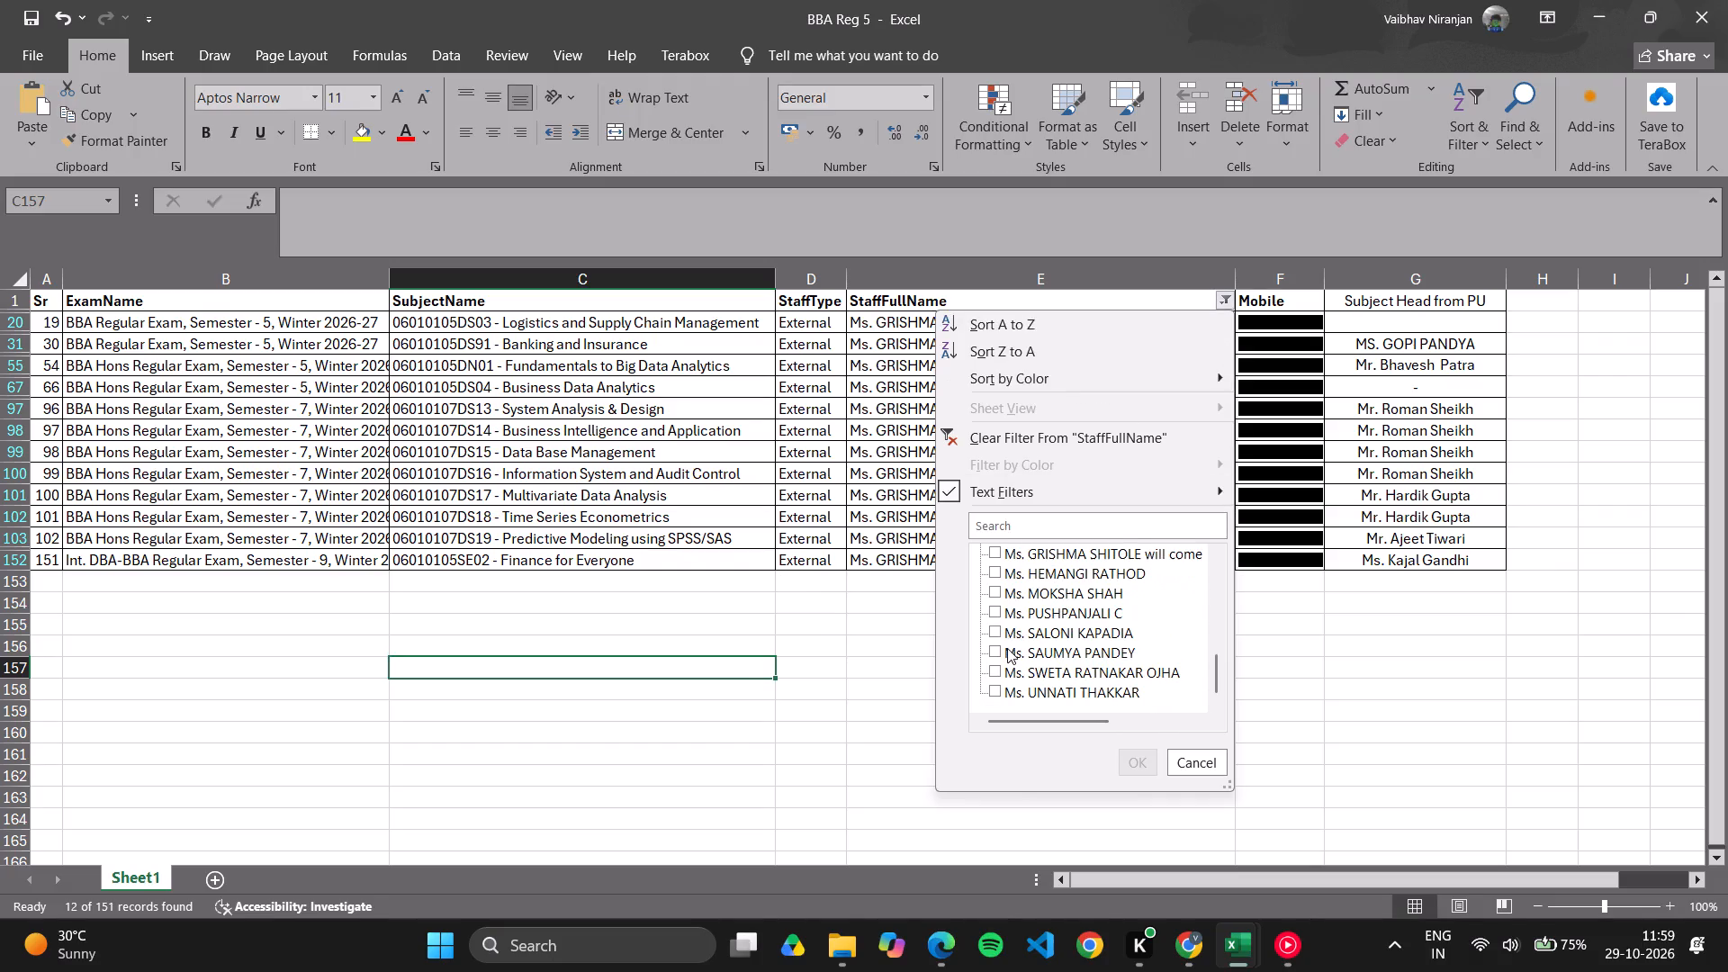
pyautogui.click(992, 570)
pyautogui.click(1144, 767)
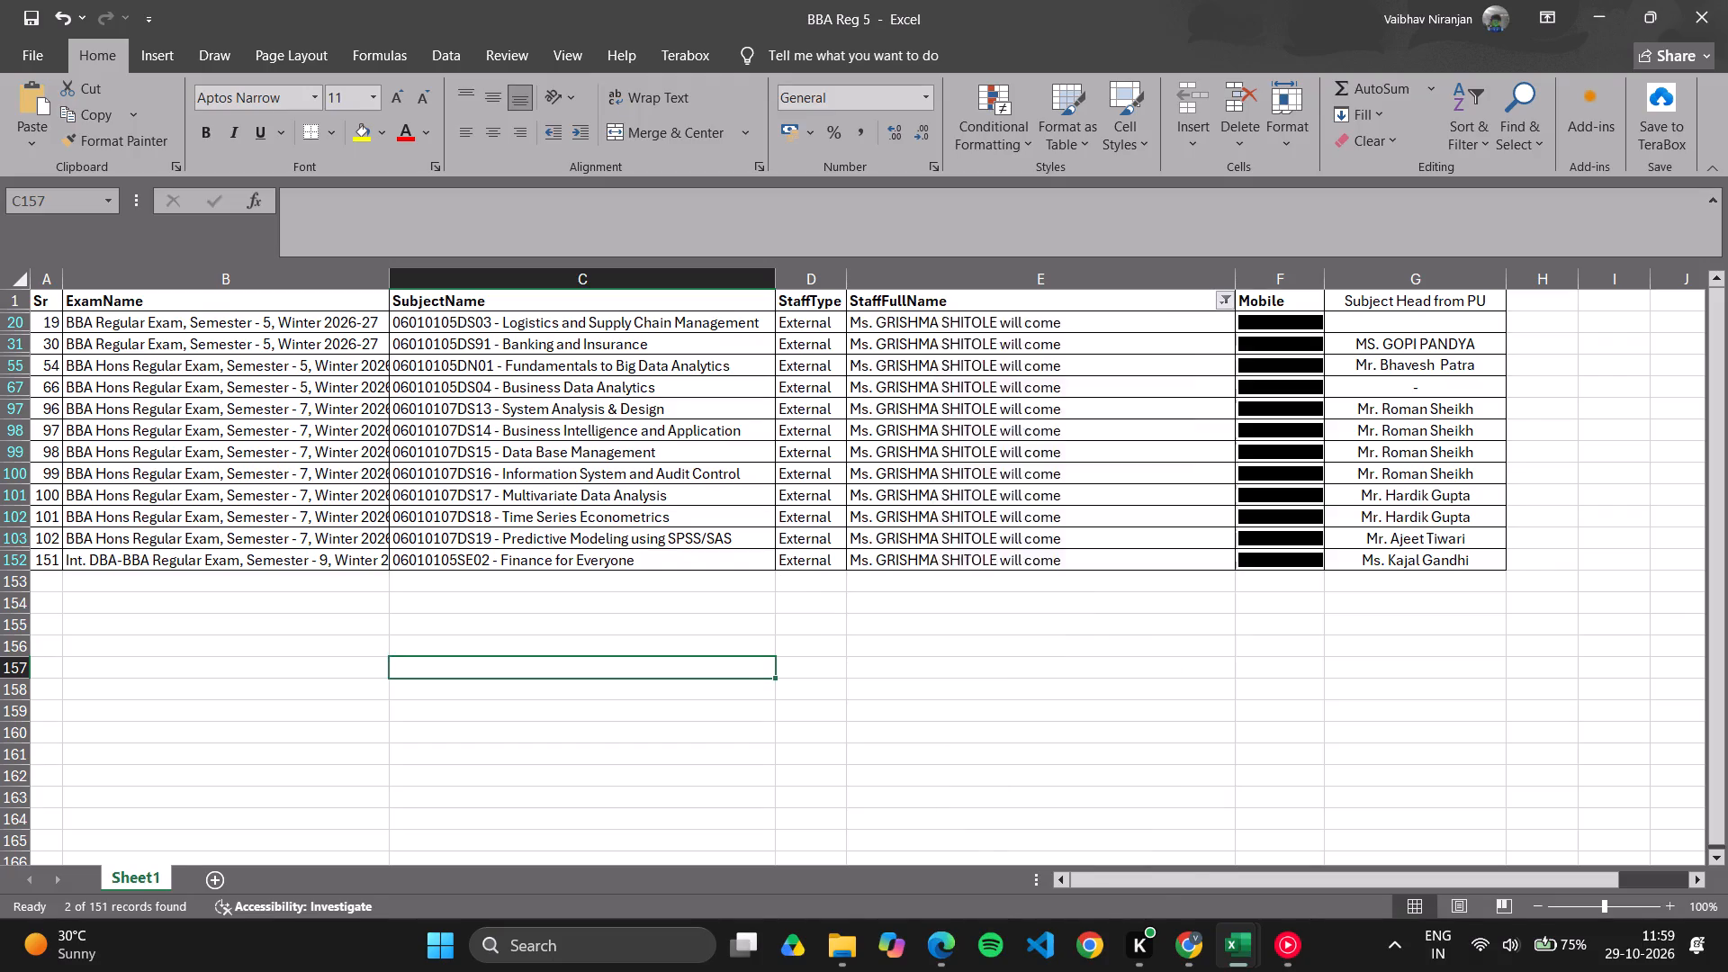
pyautogui.click(1165, 463)
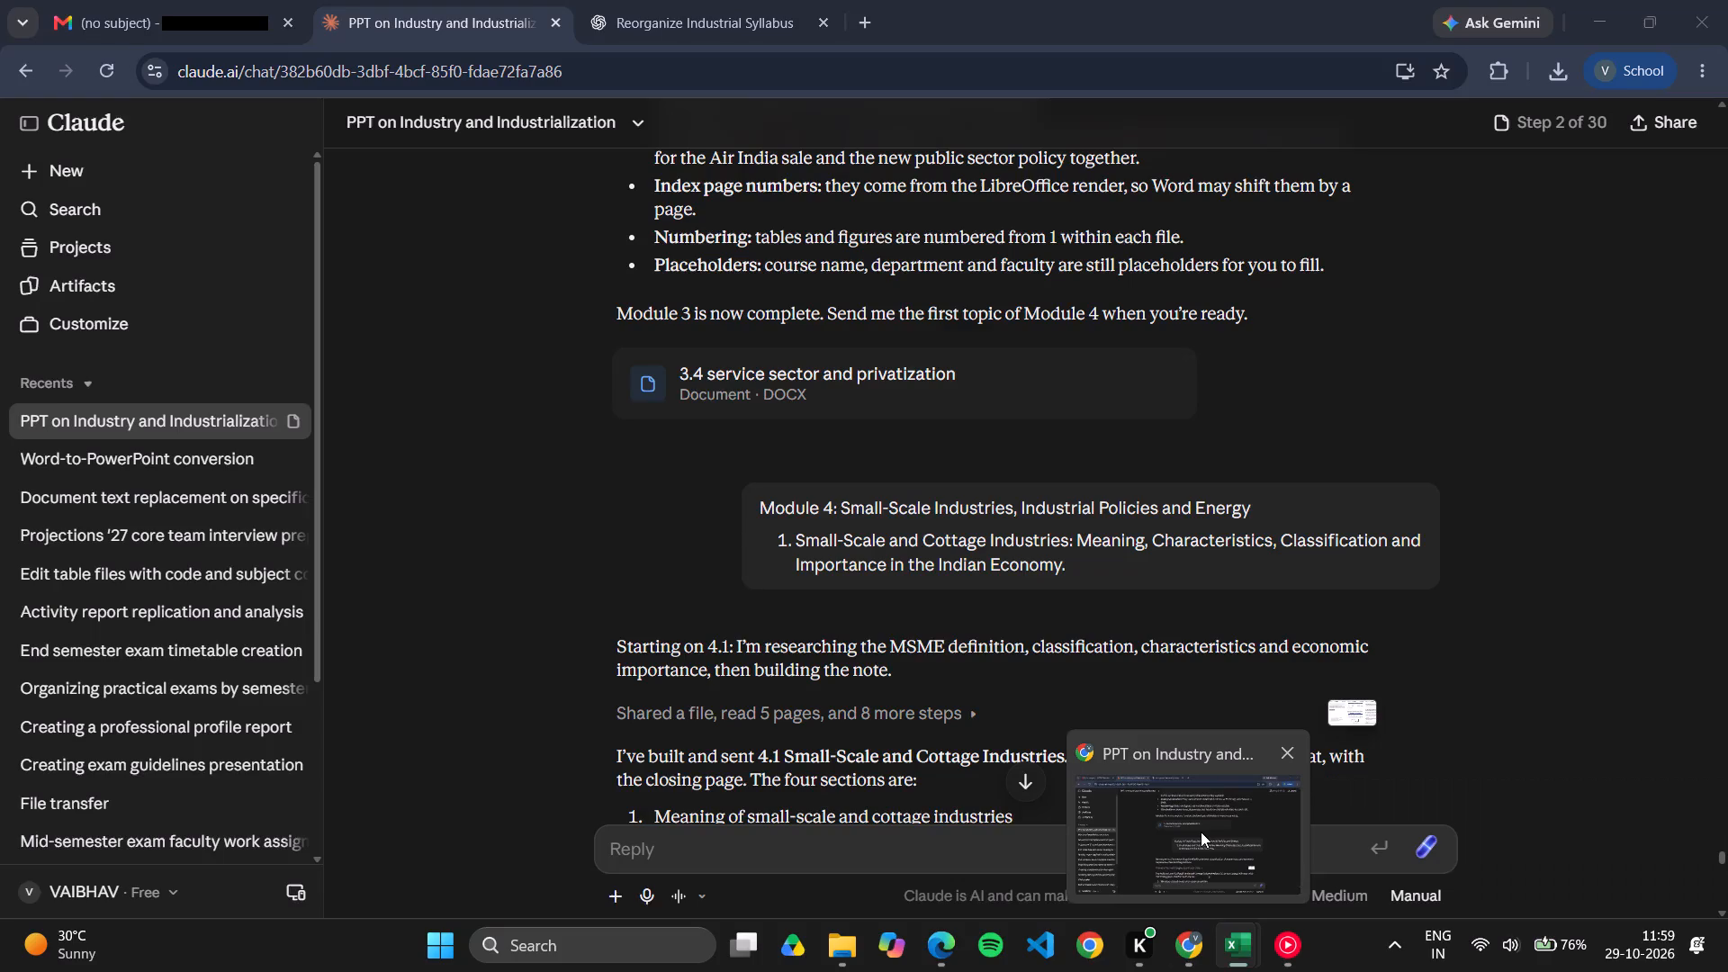
pyautogui.click(842, 948)
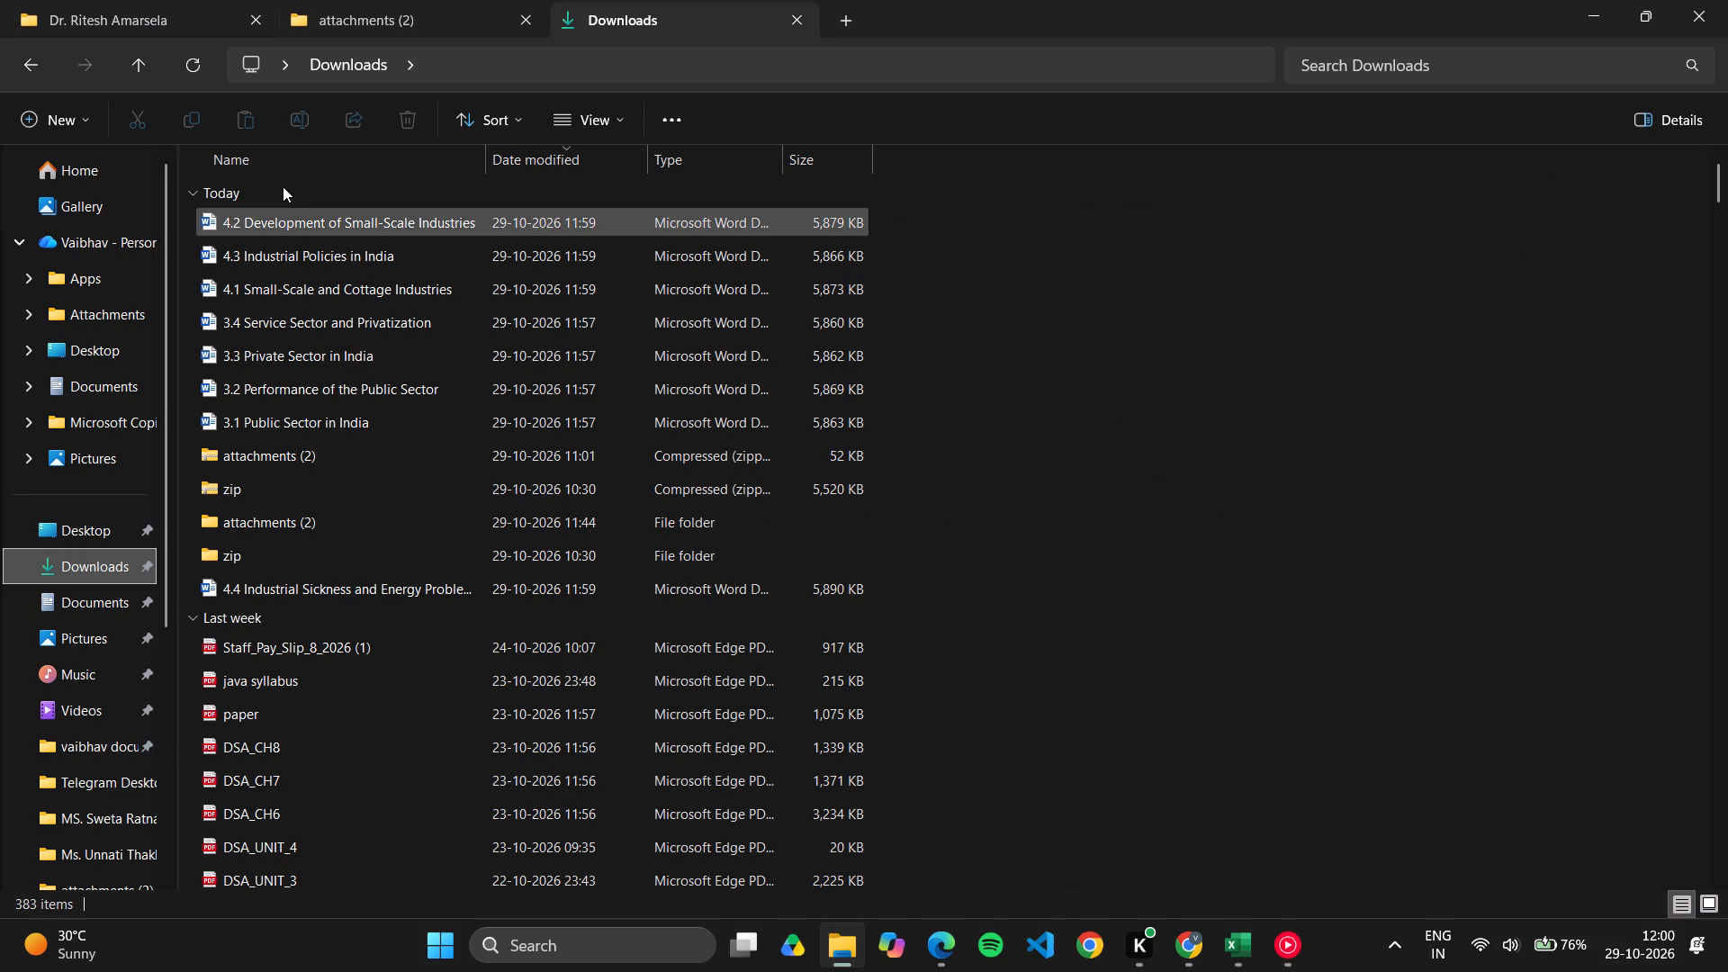
pyautogui.click(196, 73)
pyautogui.doubleClick(196, 73)
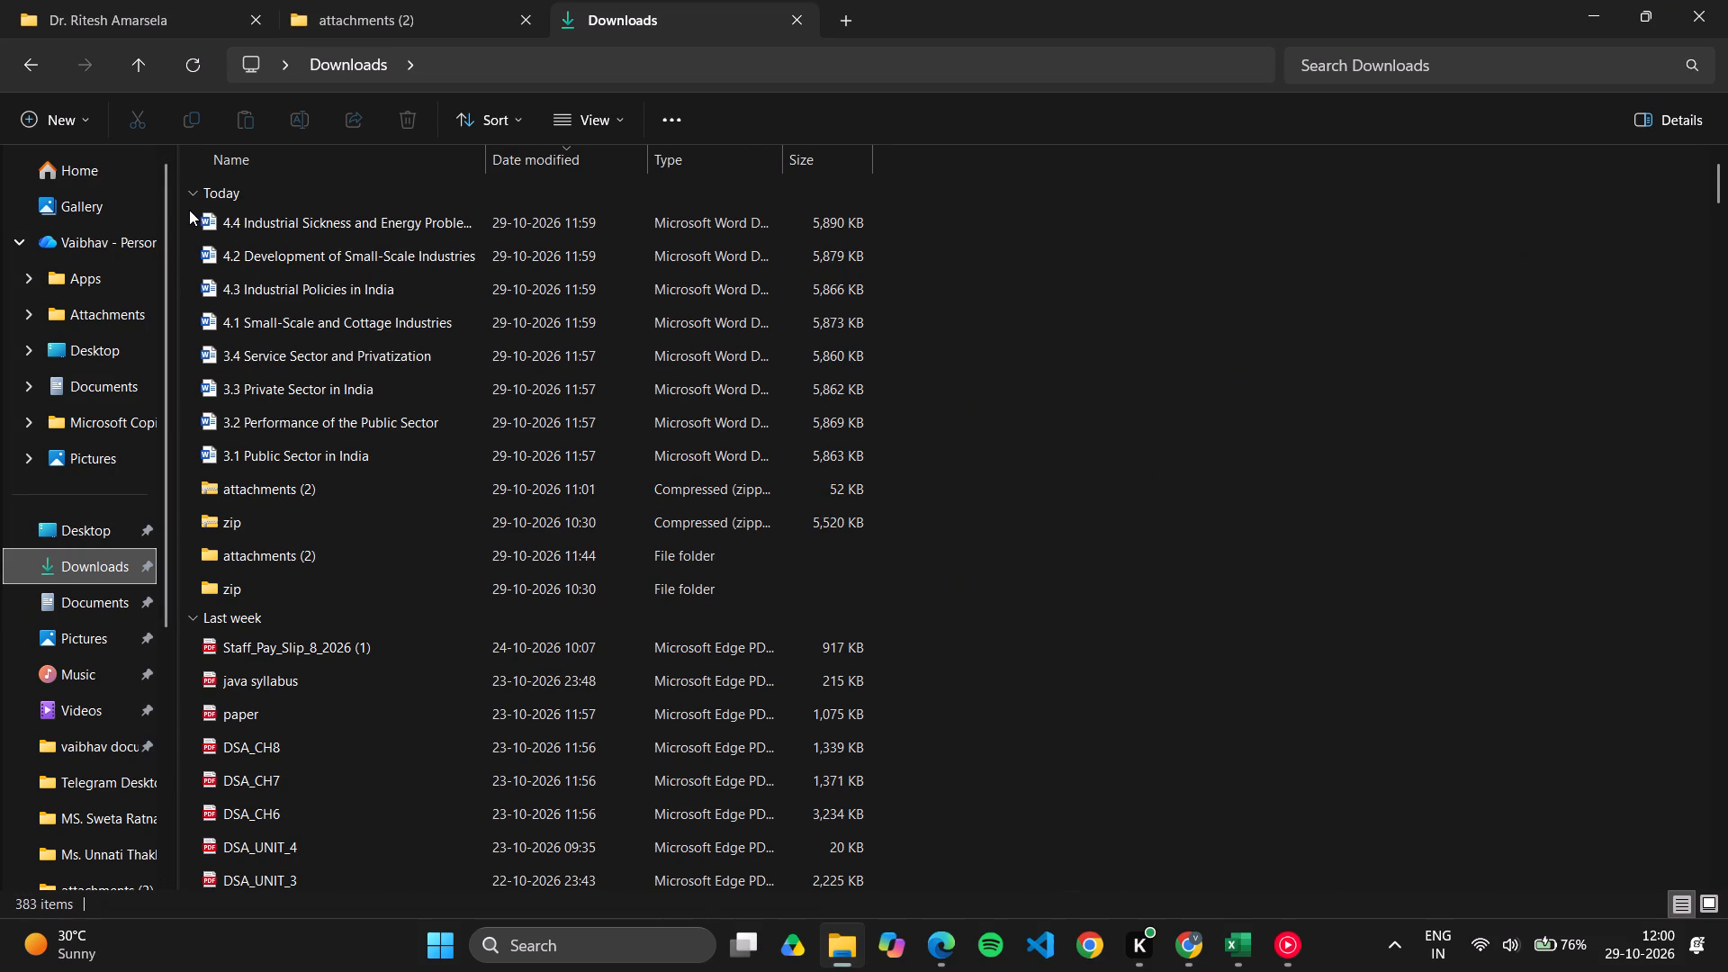
pyautogui.moveTo(192, 218); pyautogui.dragTo(315, 437)
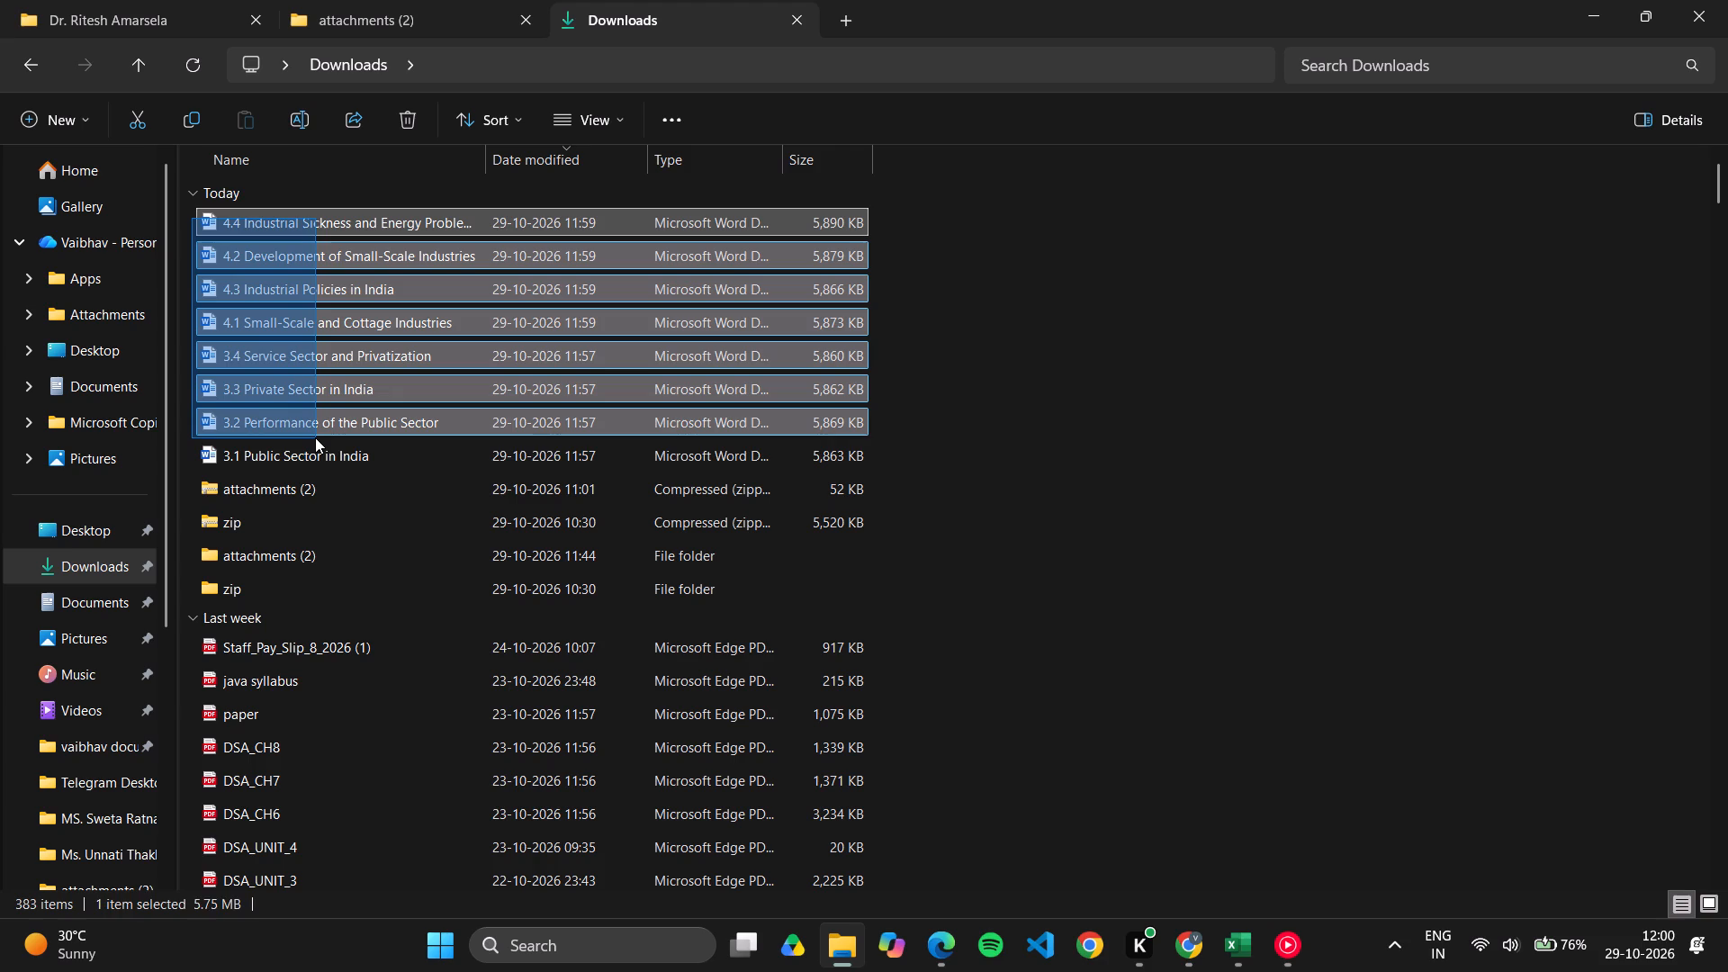
pyautogui.moveTo(315, 437); pyautogui.dragTo(332, 465)
pyautogui.rightClick(404, 310)
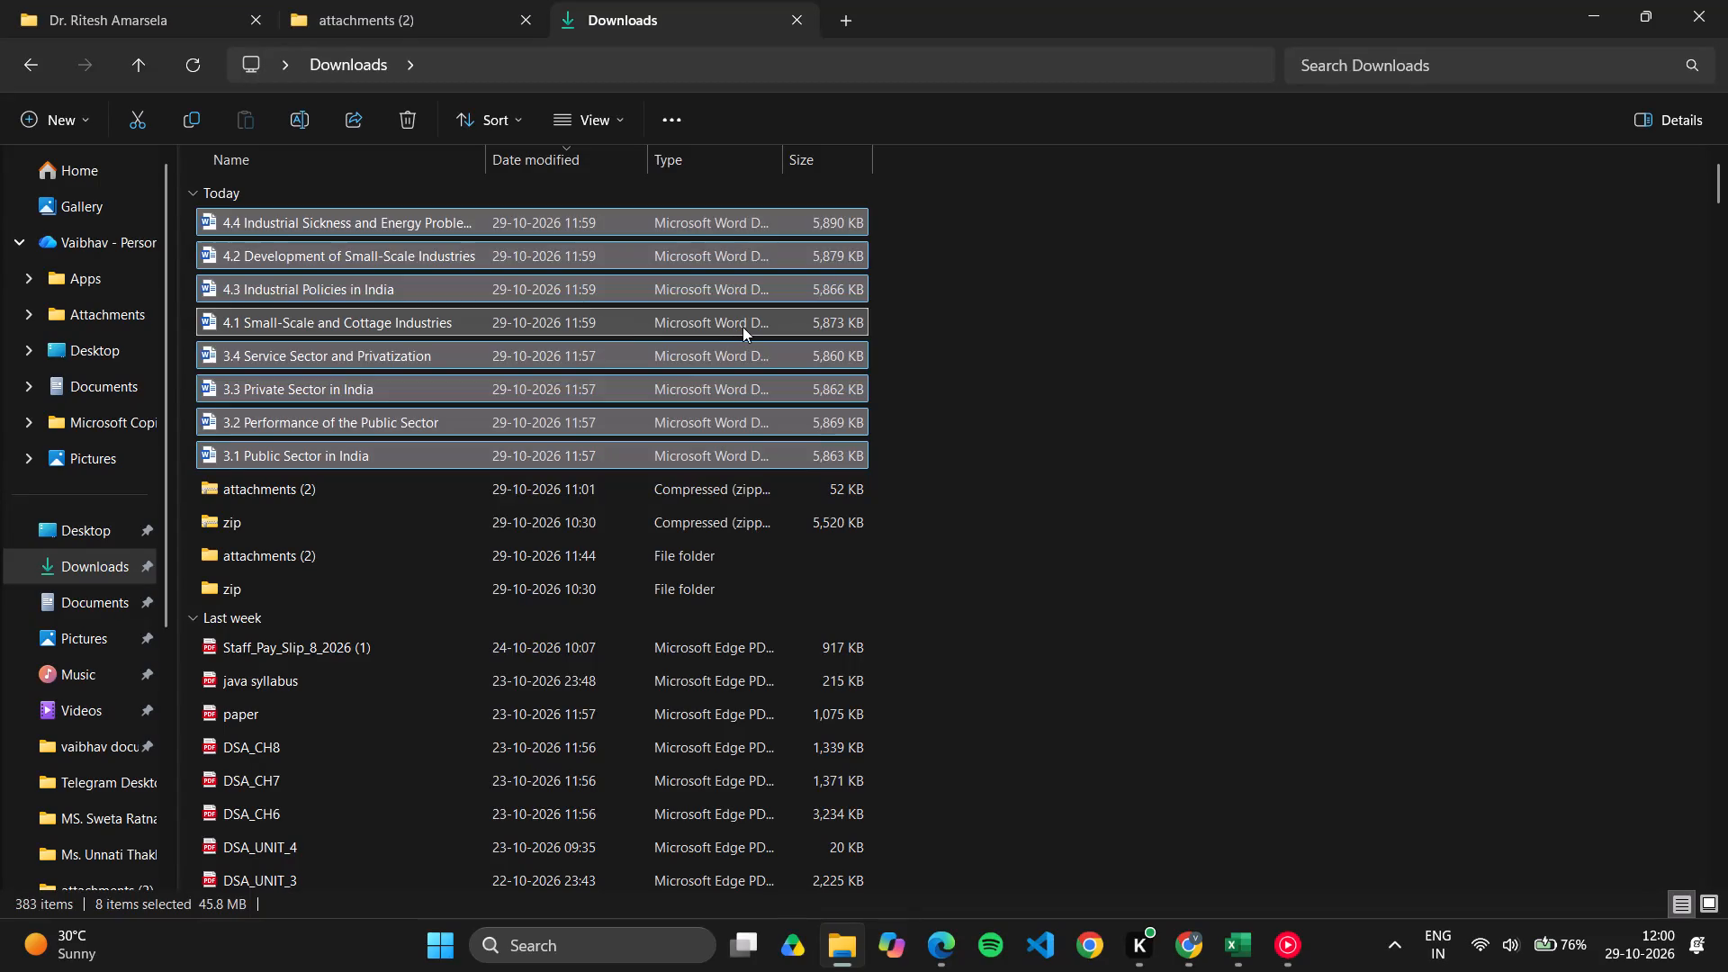
pyautogui.rightClick(743, 327)
pyautogui.click(445, 231)
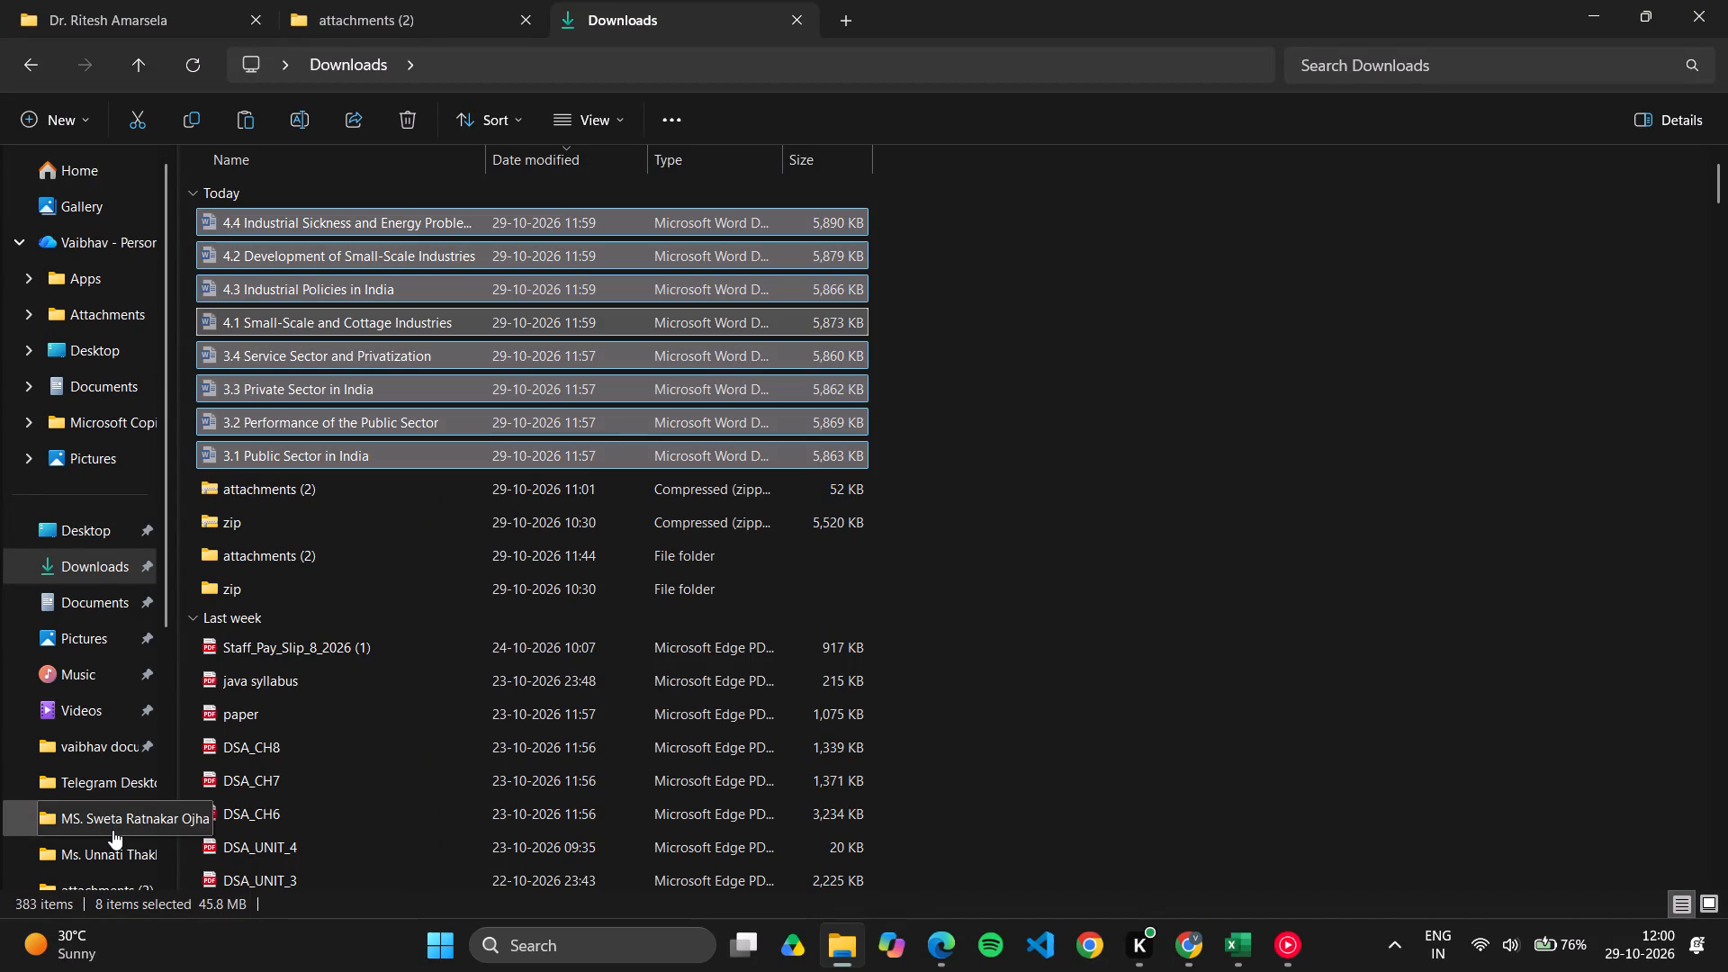
pyautogui.scroll(-1, 94, 785)
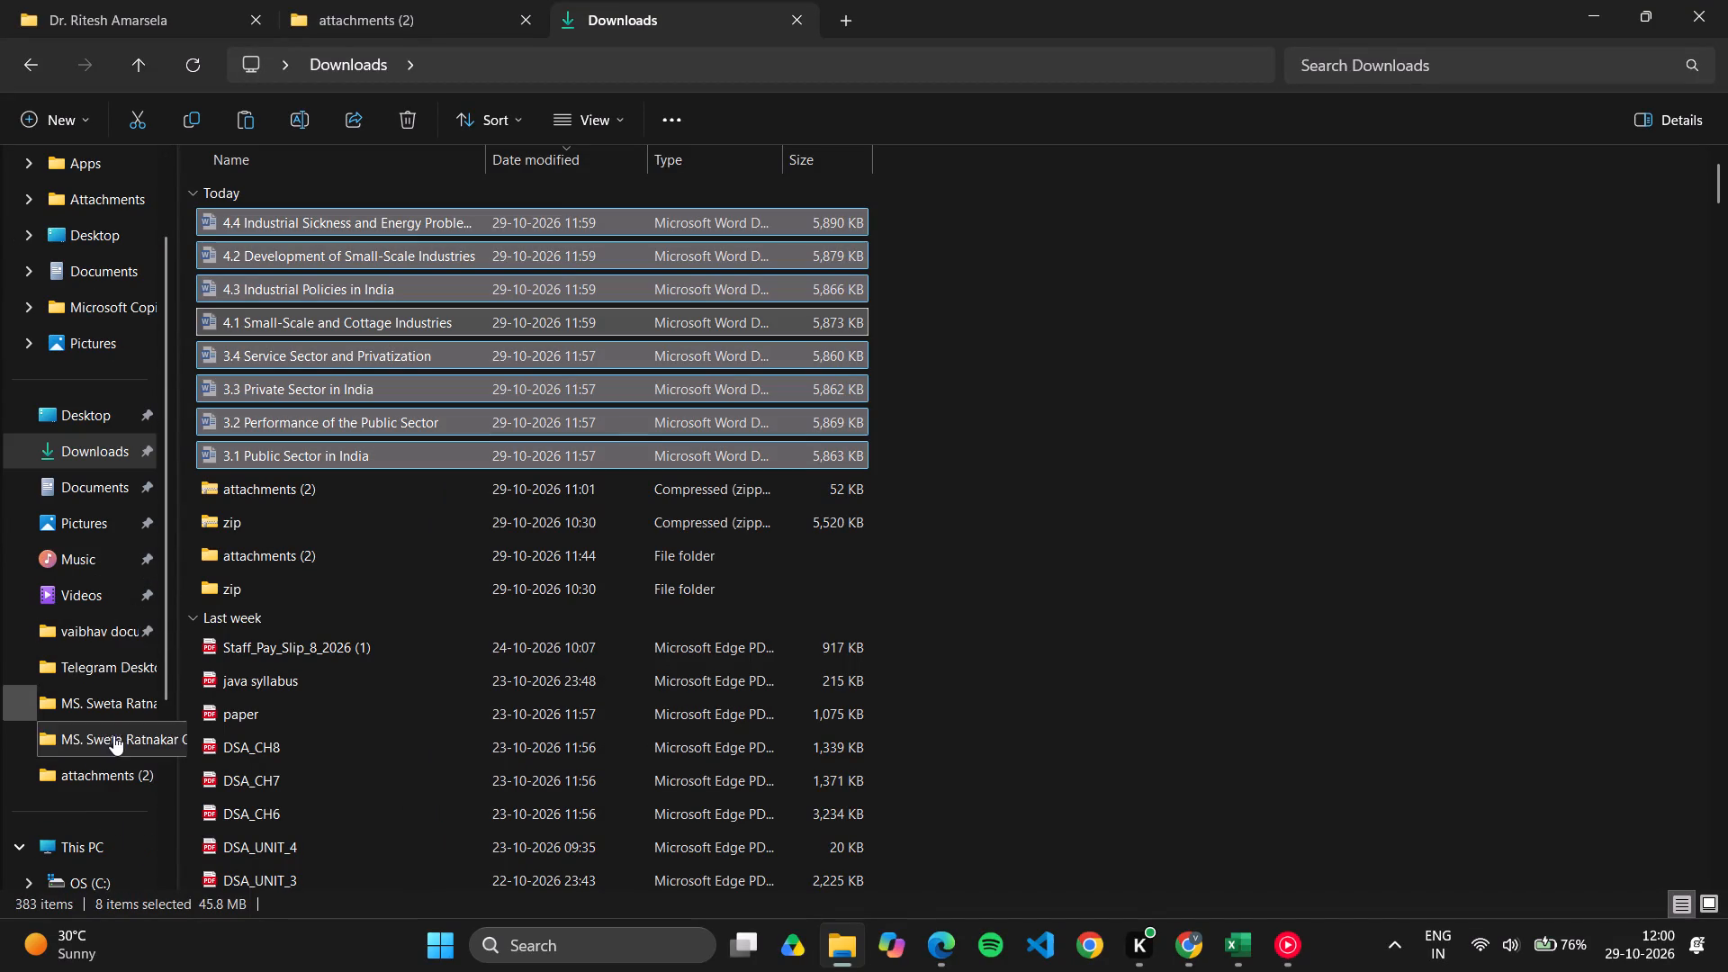
pyautogui.scroll(-4, 84, 643)
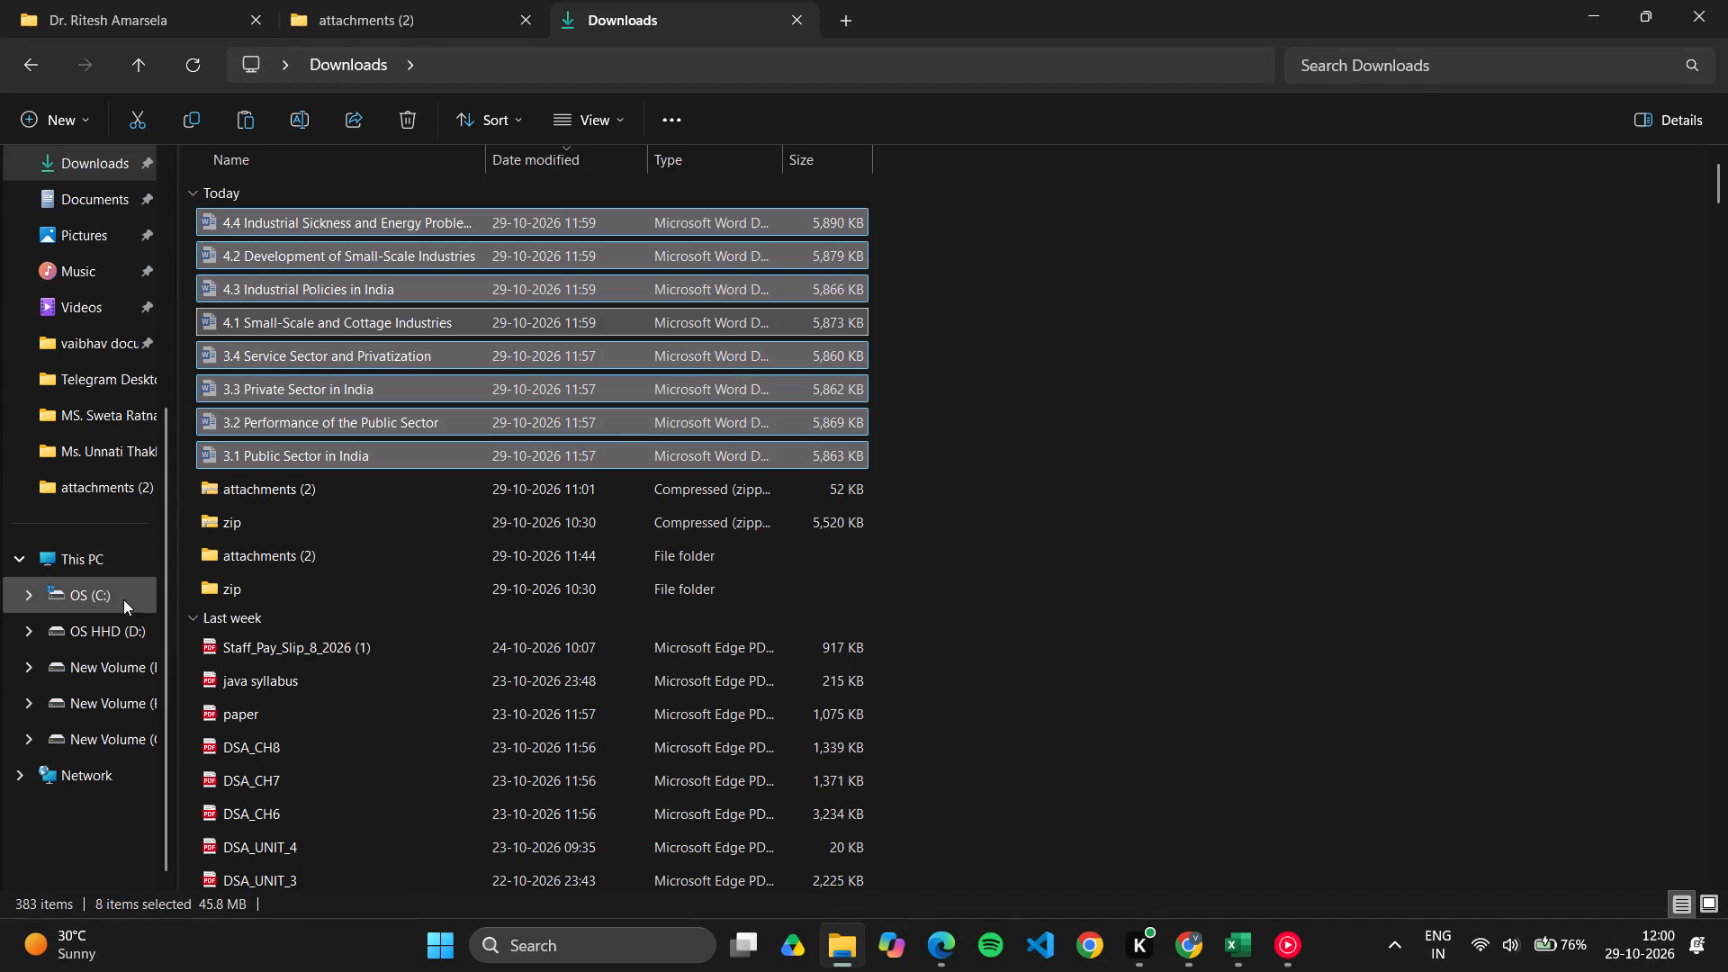
# Paste the eight cut Word documents into the E-Content folder under BBA Dept > Alka maam on drive D.
pyautogui.click(107, 631)
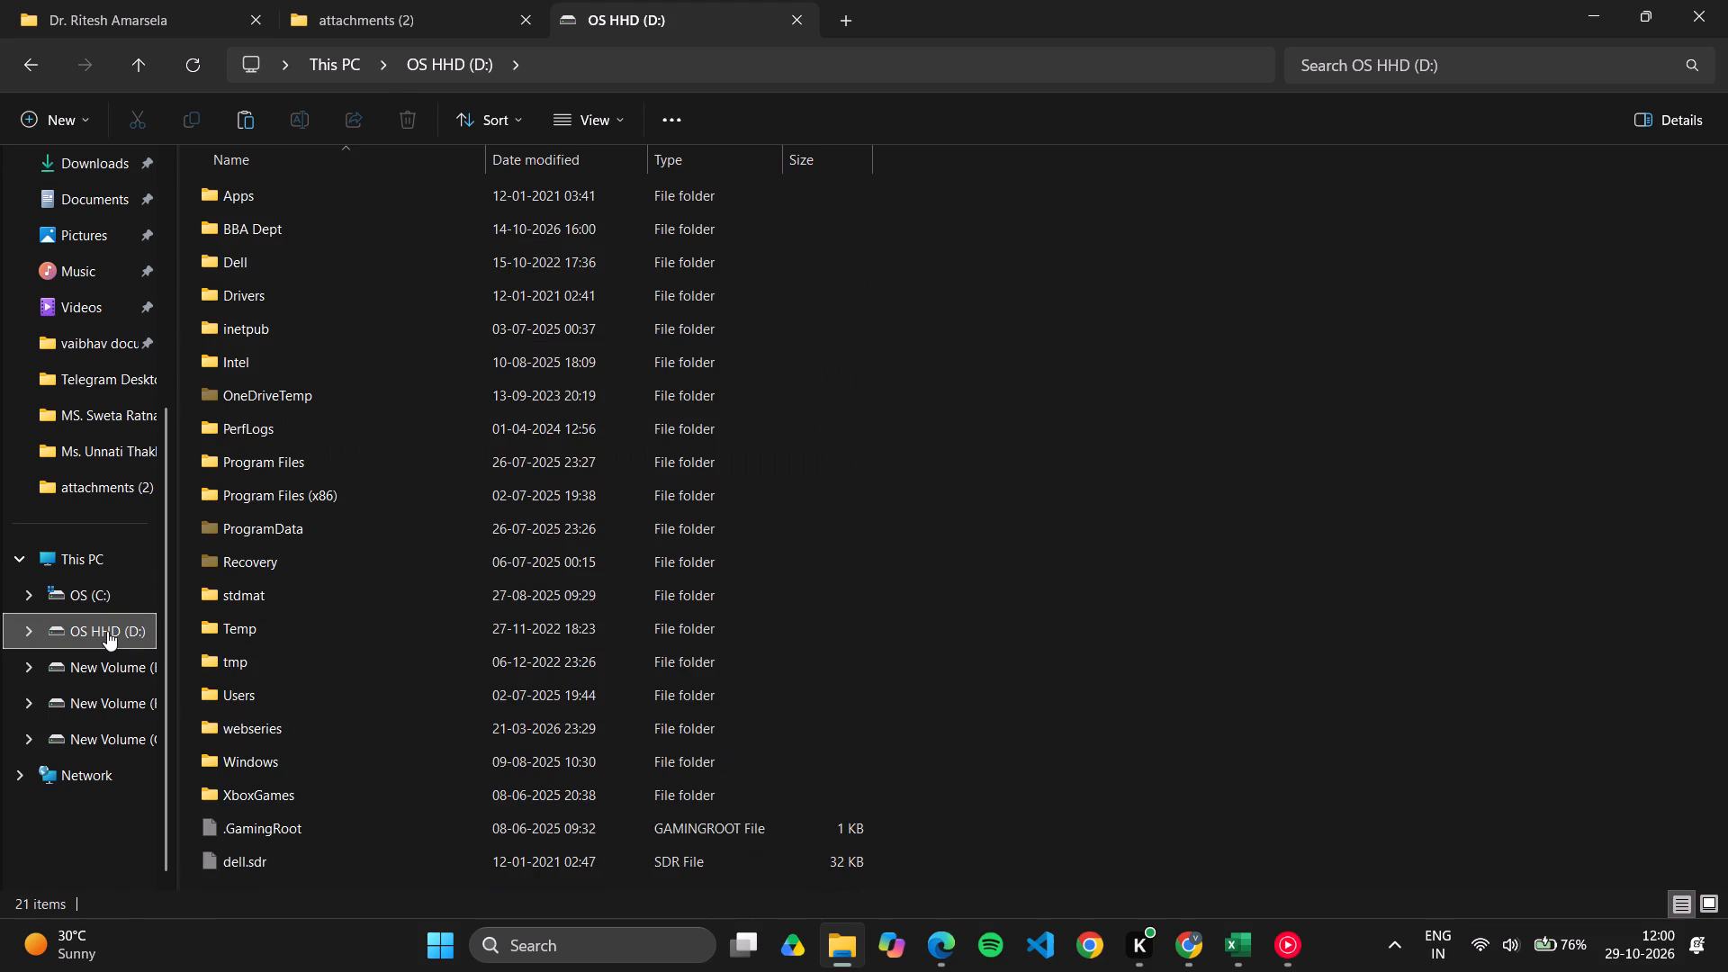
pyautogui.doubleClick(287, 229)
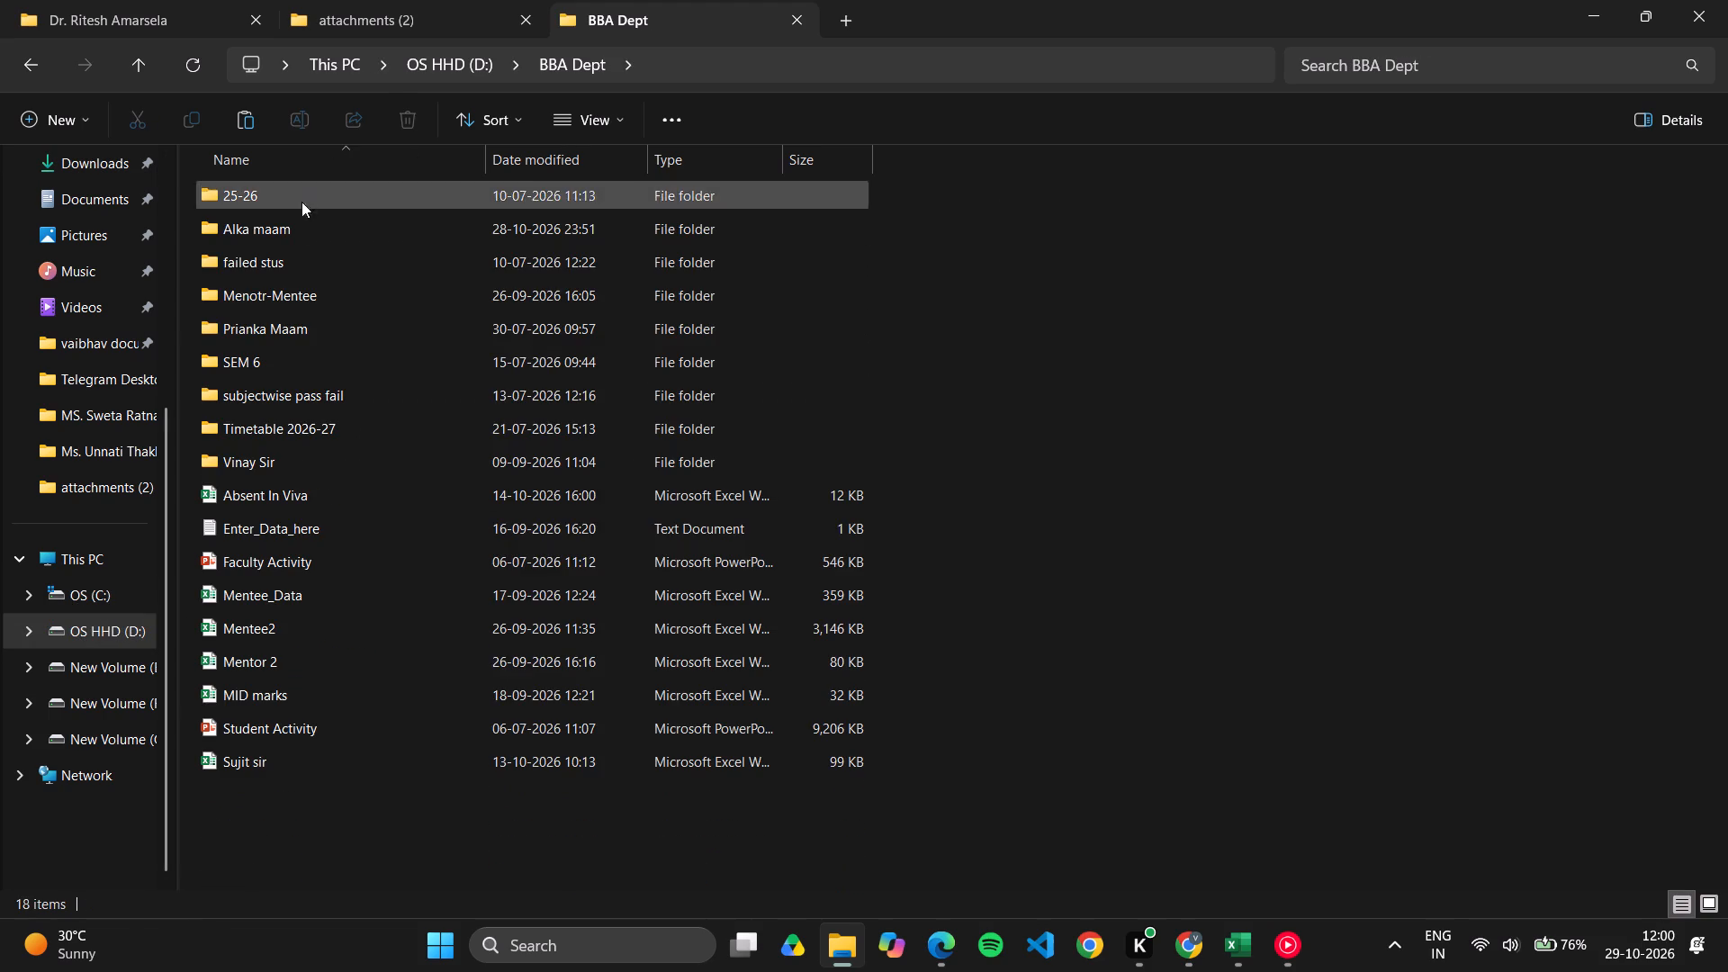
pyautogui.doubleClick(300, 231)
pyautogui.doubleClick(331, 194)
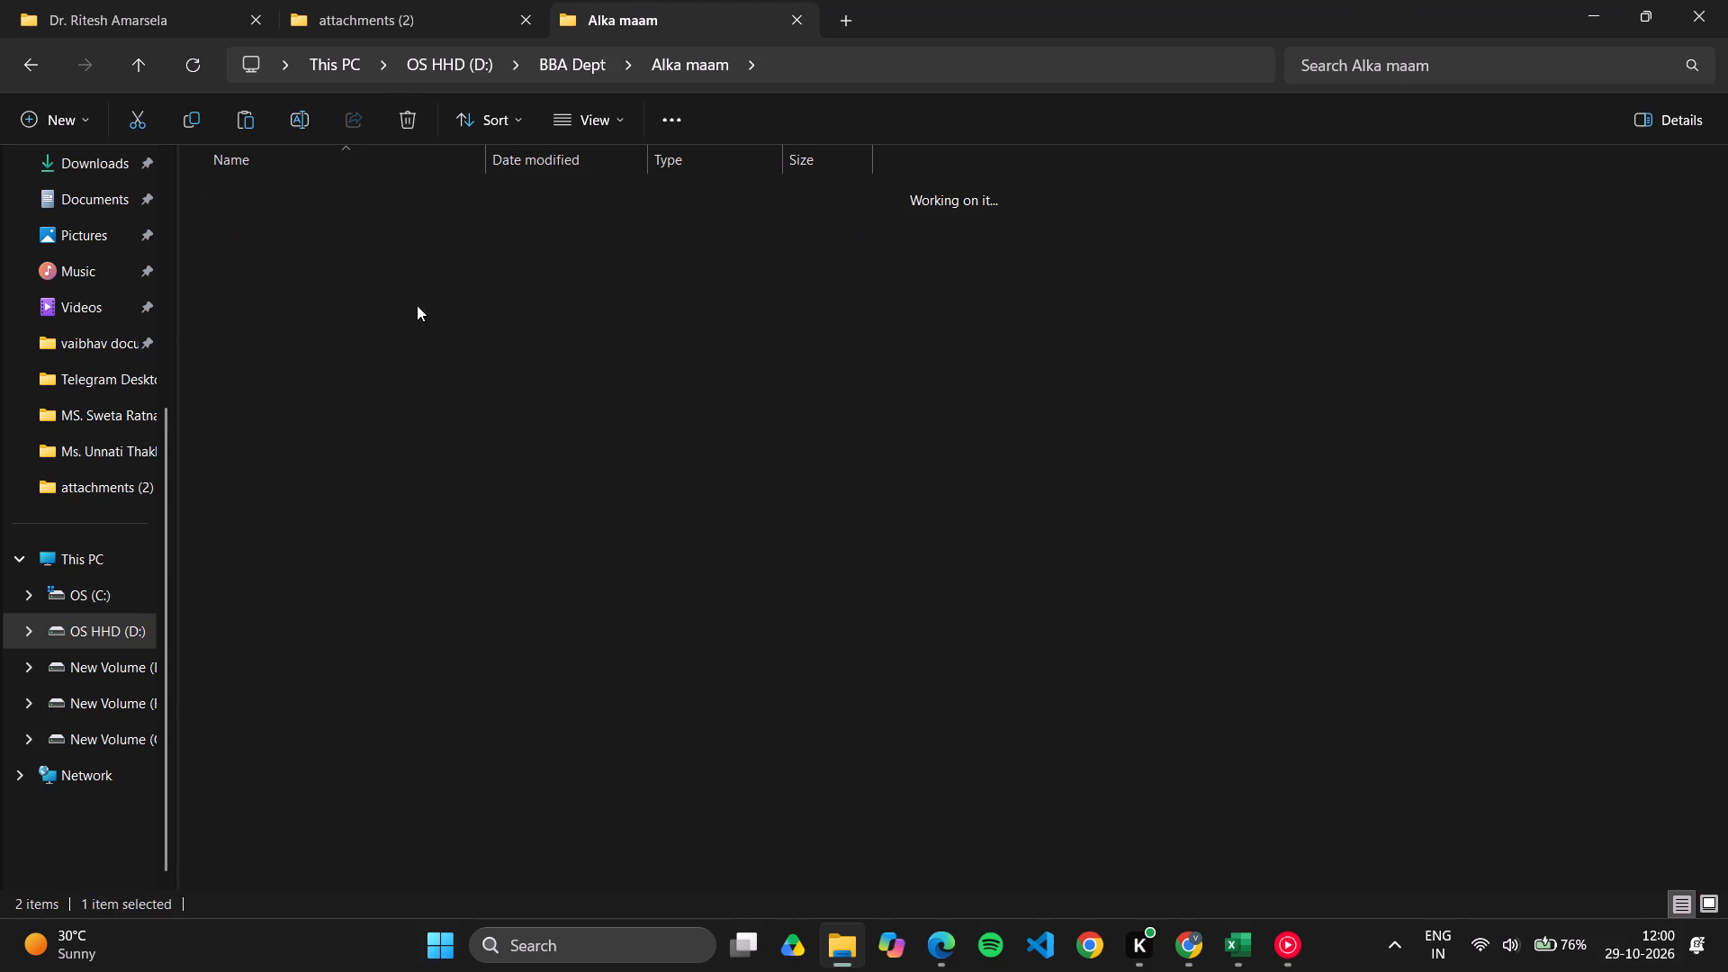
pyautogui.rightClick(1068, 345)
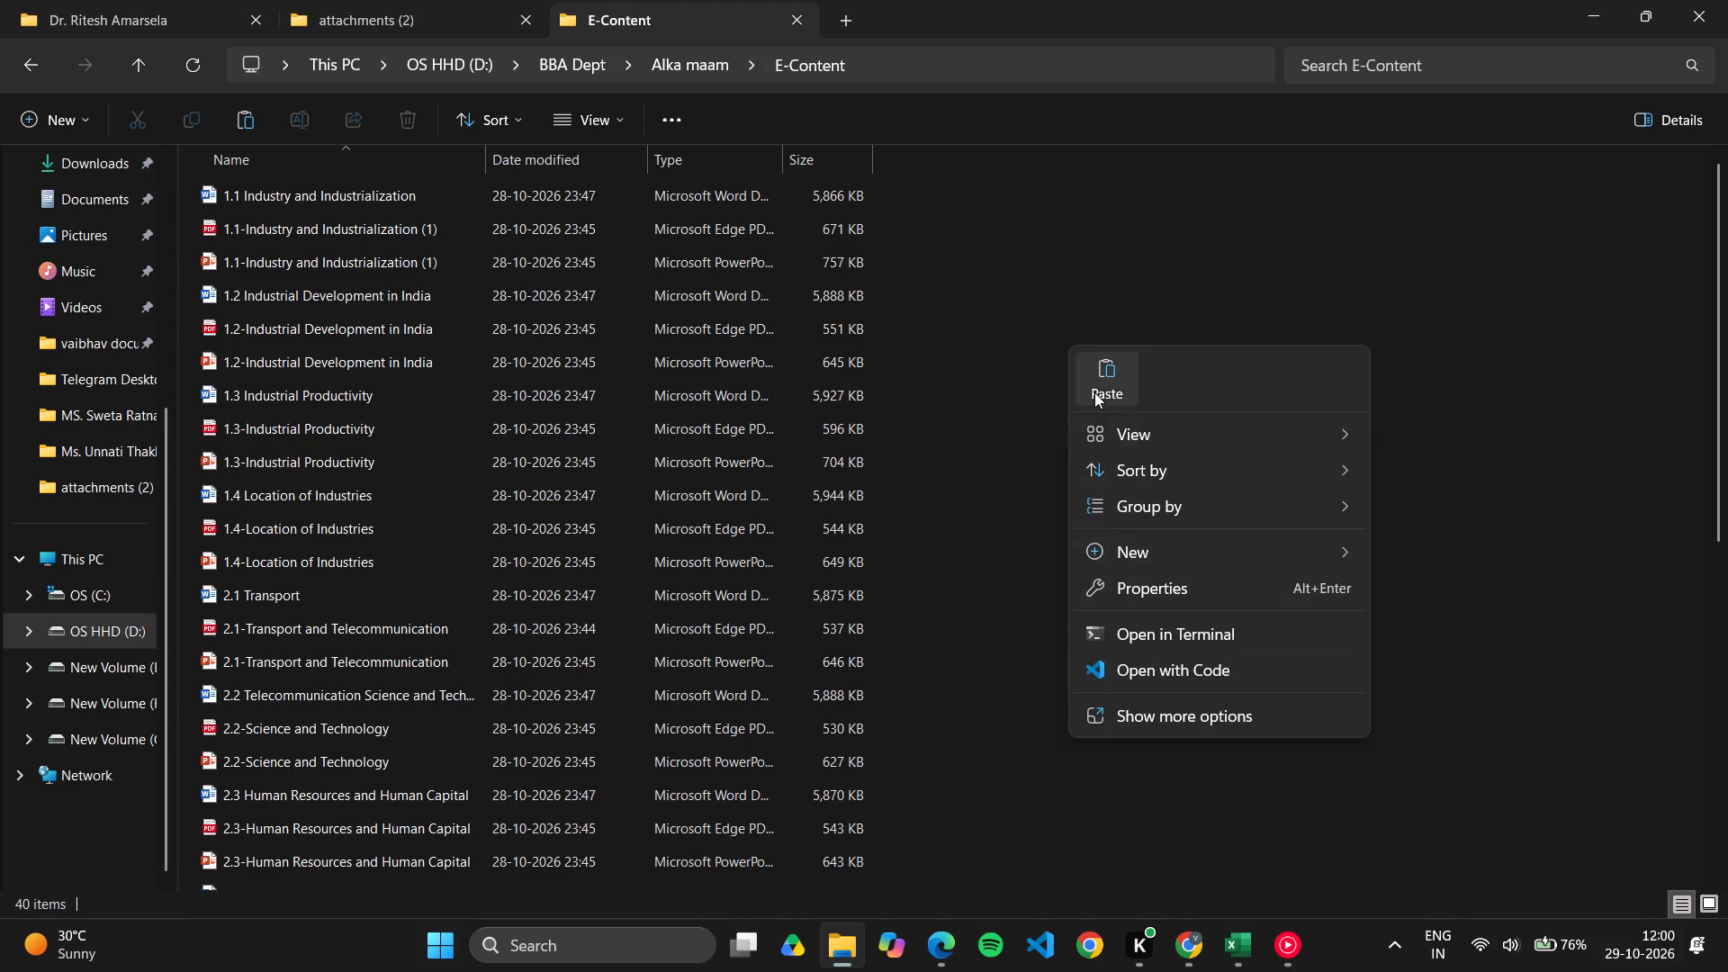
pyautogui.click(1094, 392)
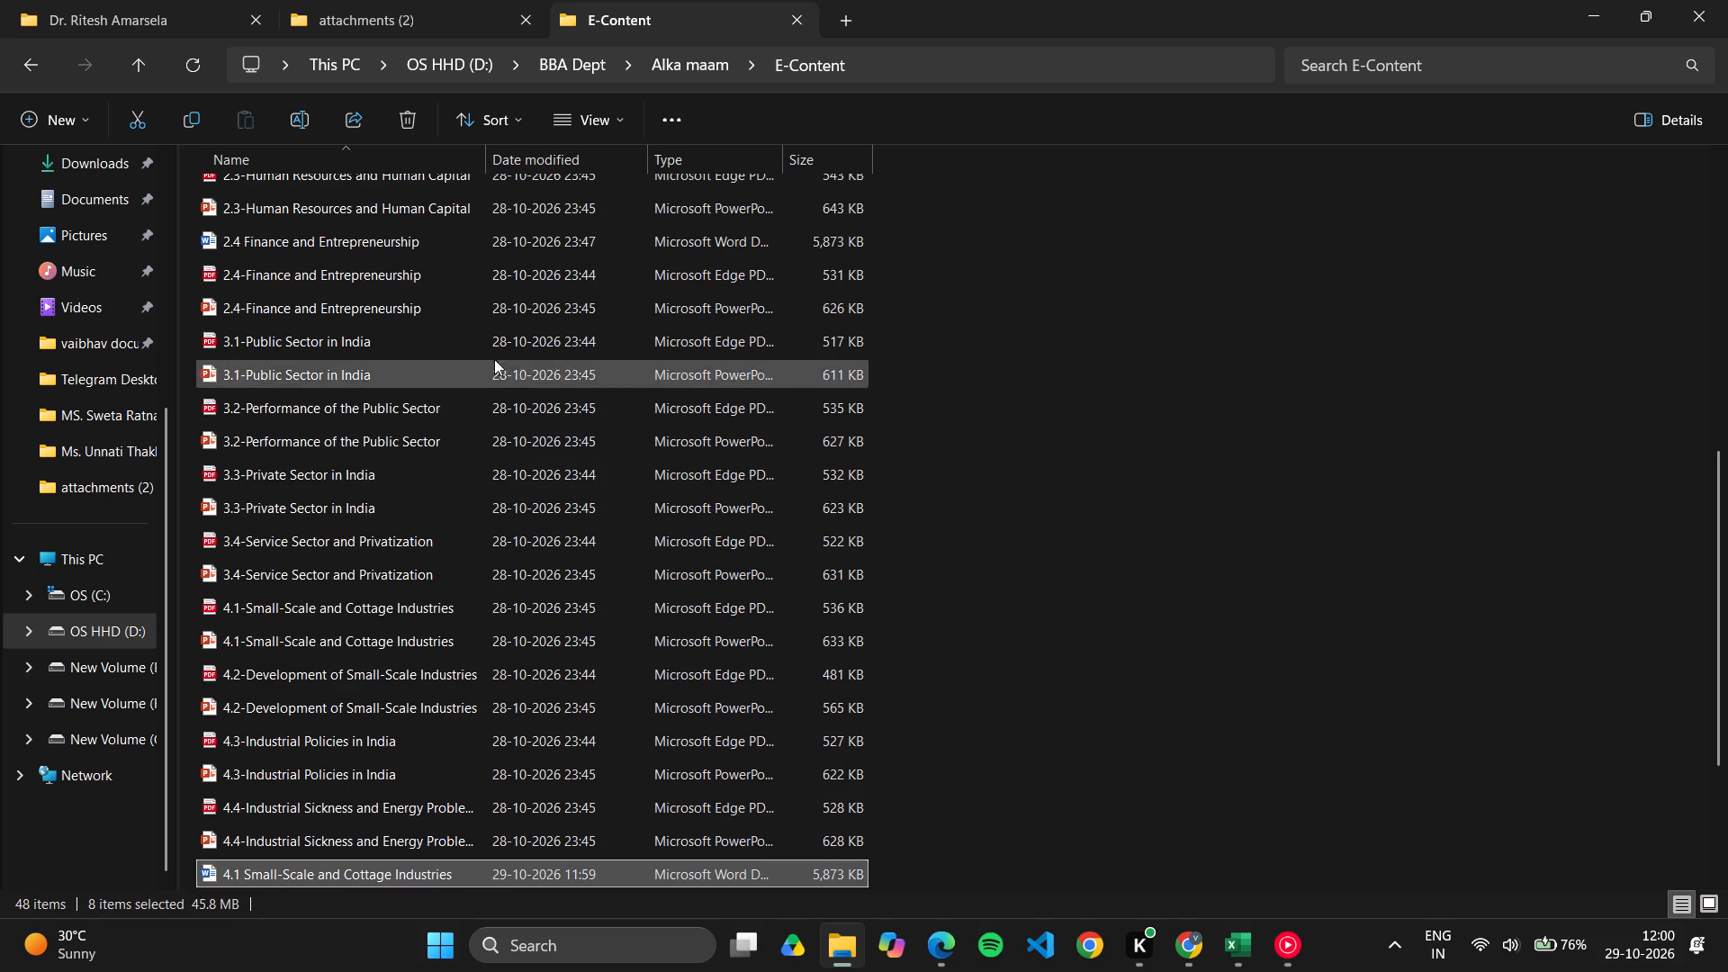
# Refresh the E-Content folder and check its file list for the Word documents numbered 3.1 to 3.4 and 4.1 to 4.4.
pyautogui.tripleClick(197, 67)
pyautogui.click(197, 67)
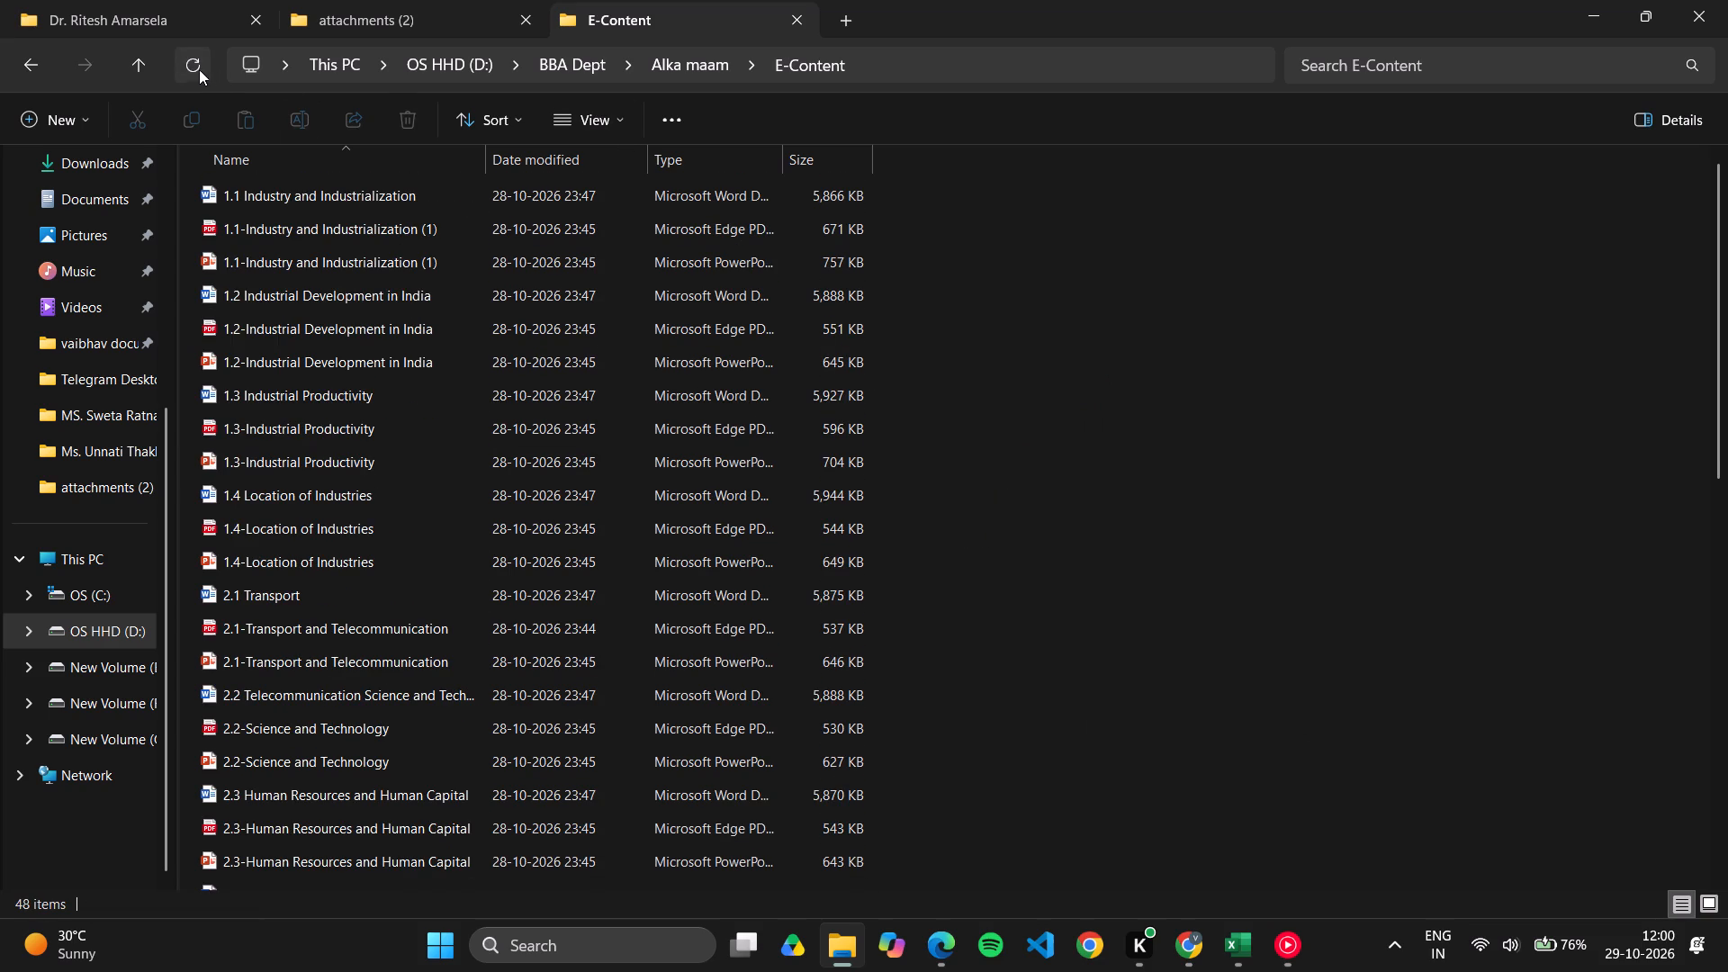
pyautogui.scroll(-6, 356, 514)
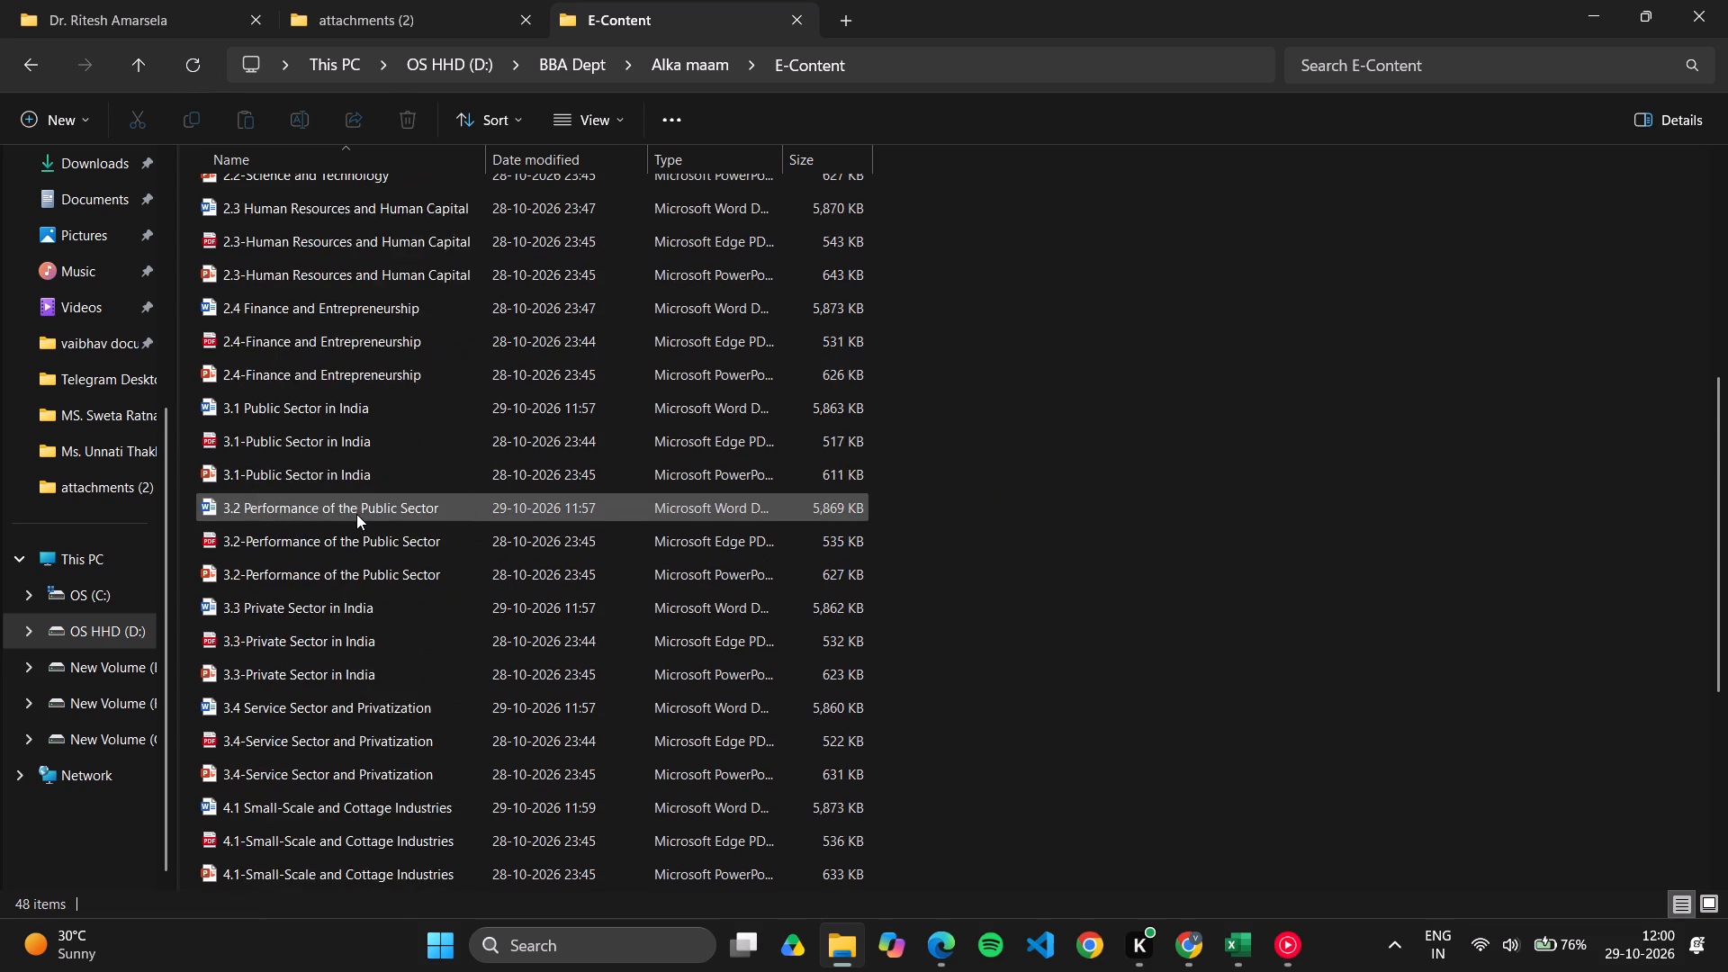
pyautogui.scroll(-5, 356, 514)
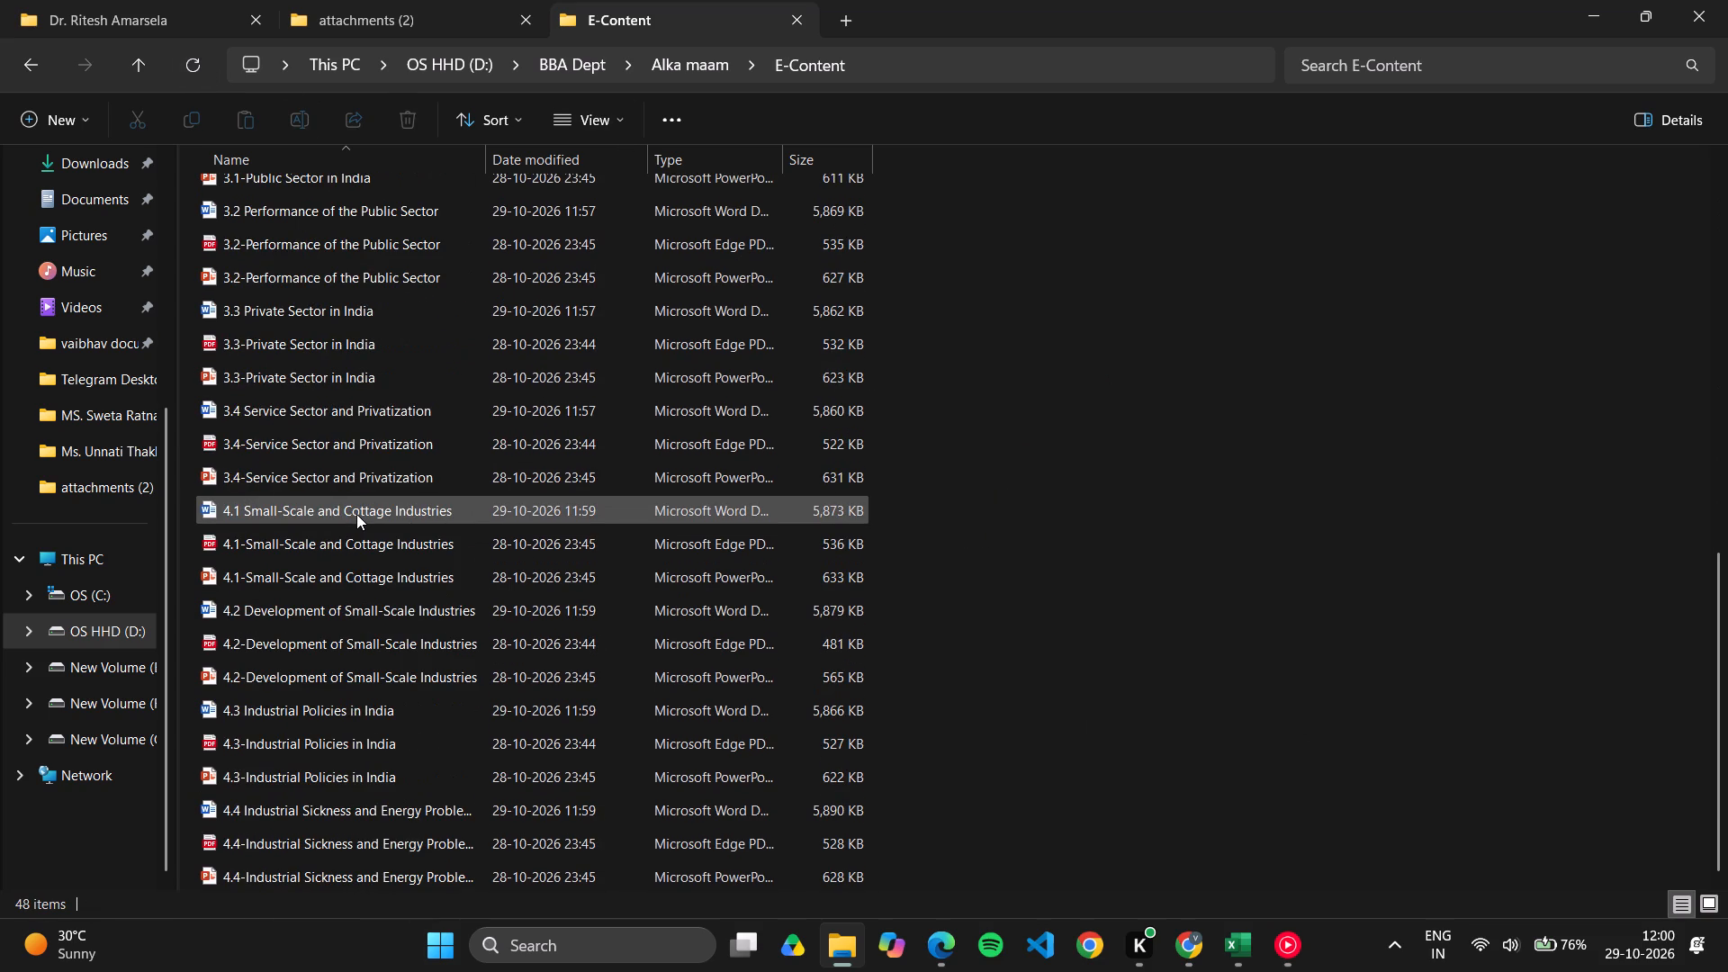
pyautogui.scroll(-1, 356, 514)
pyautogui.scroll(15, 356, 514)
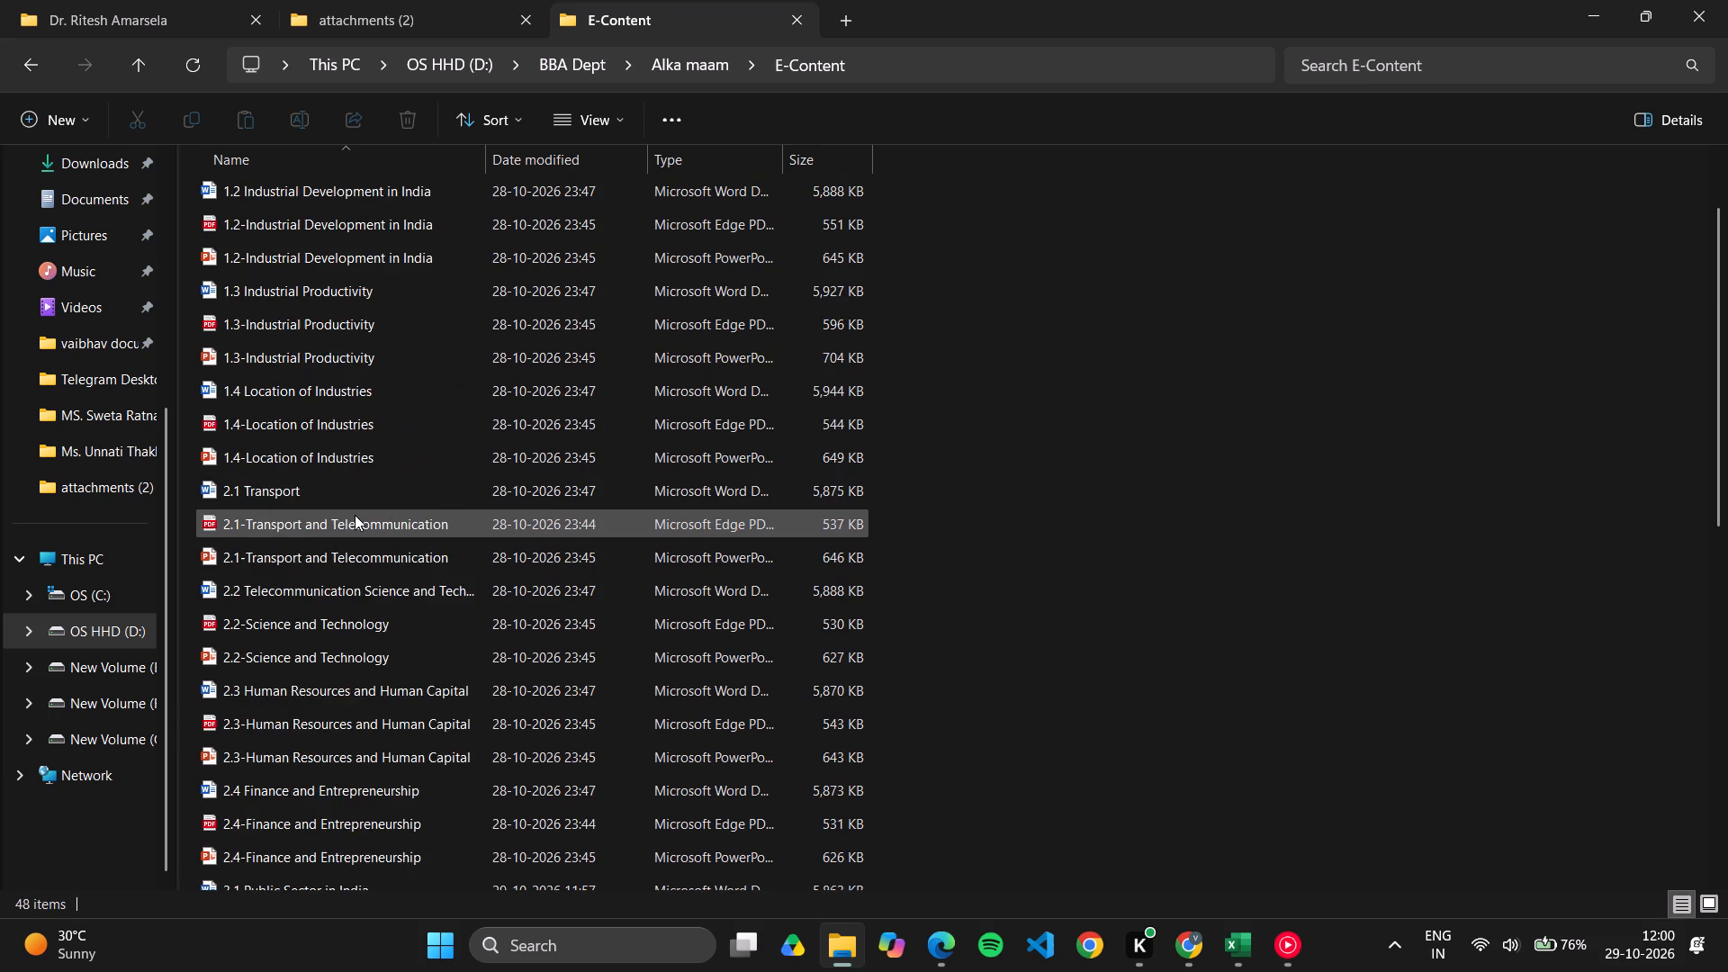
pyautogui.click(1052, 373)
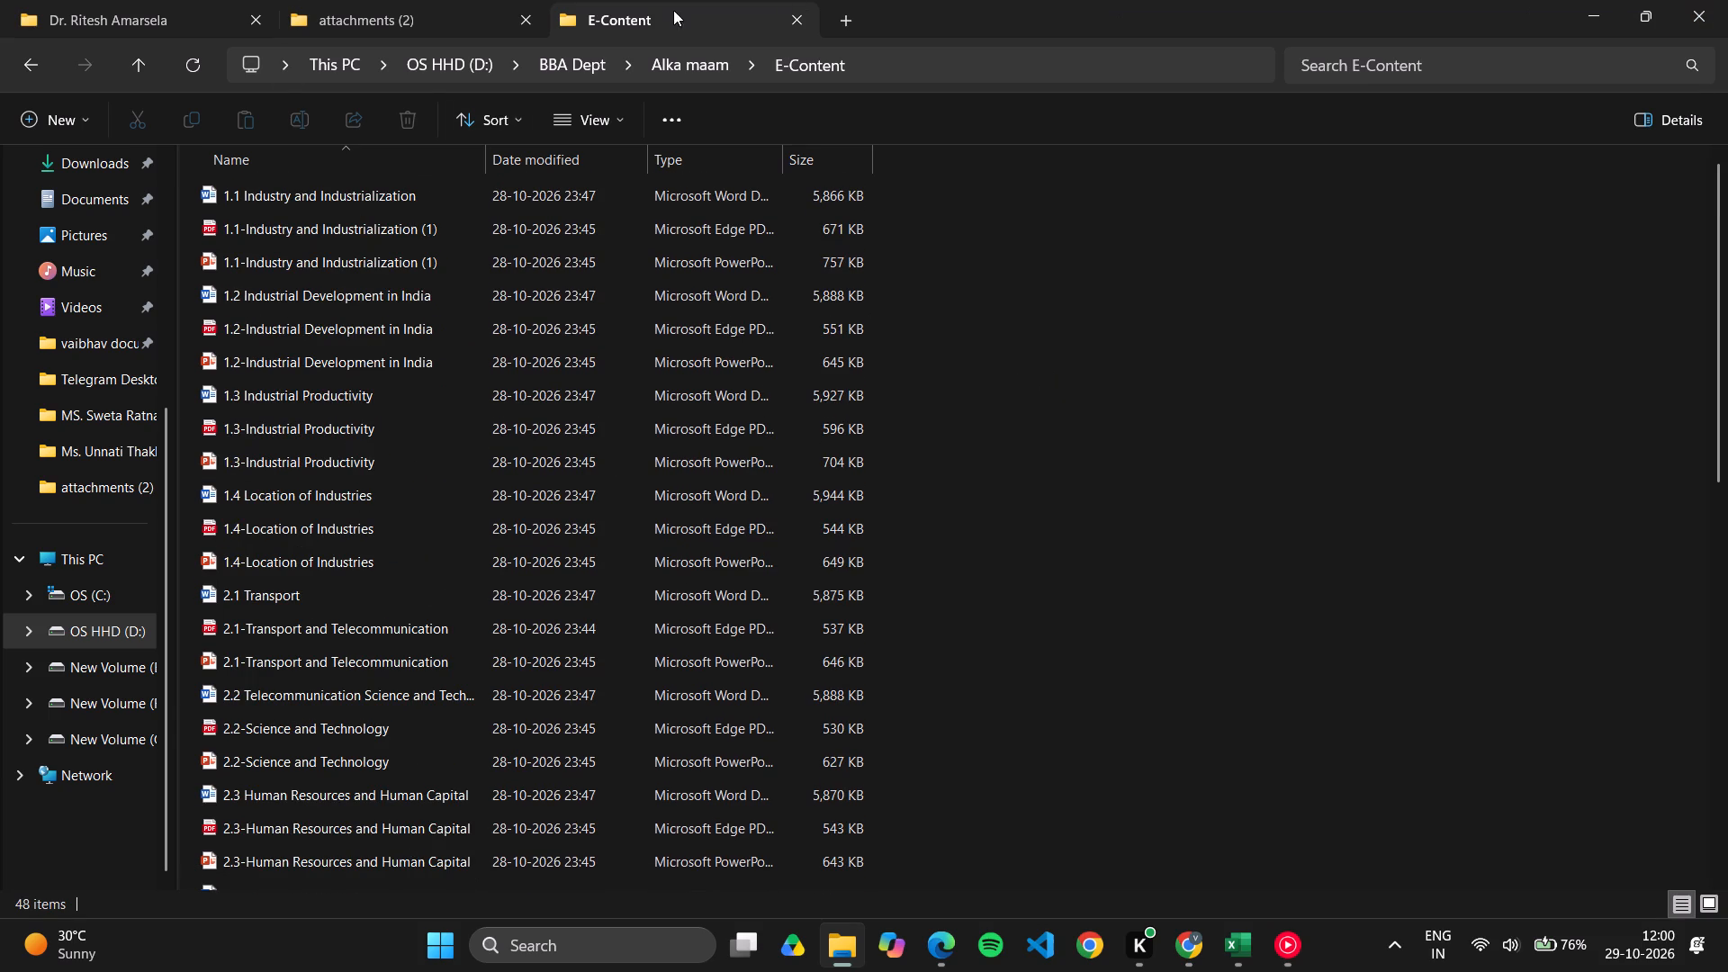
pyautogui.click(1194, 538)
# In Excel's BBA Reg 5 workbook, append "no answer" to Ms. Rathod's name in both filtered StaffFullName rows.
pyautogui.click(1227, 950)
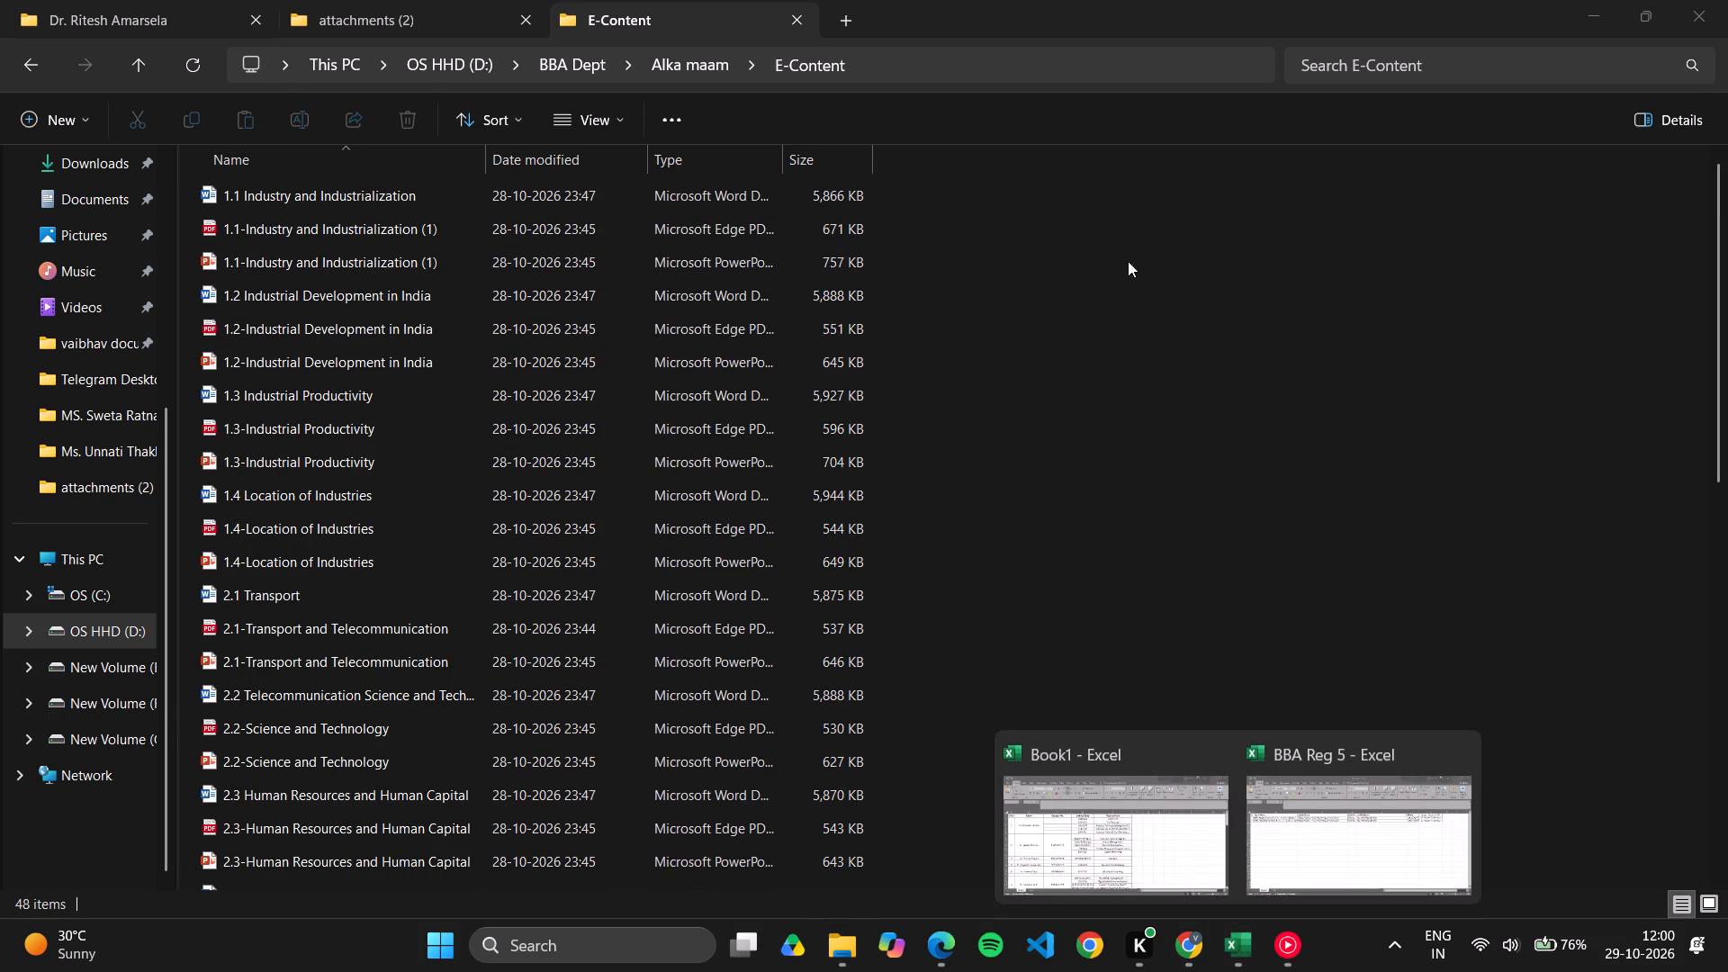
pyautogui.click(1304, 856)
pyautogui.click(1071, 326)
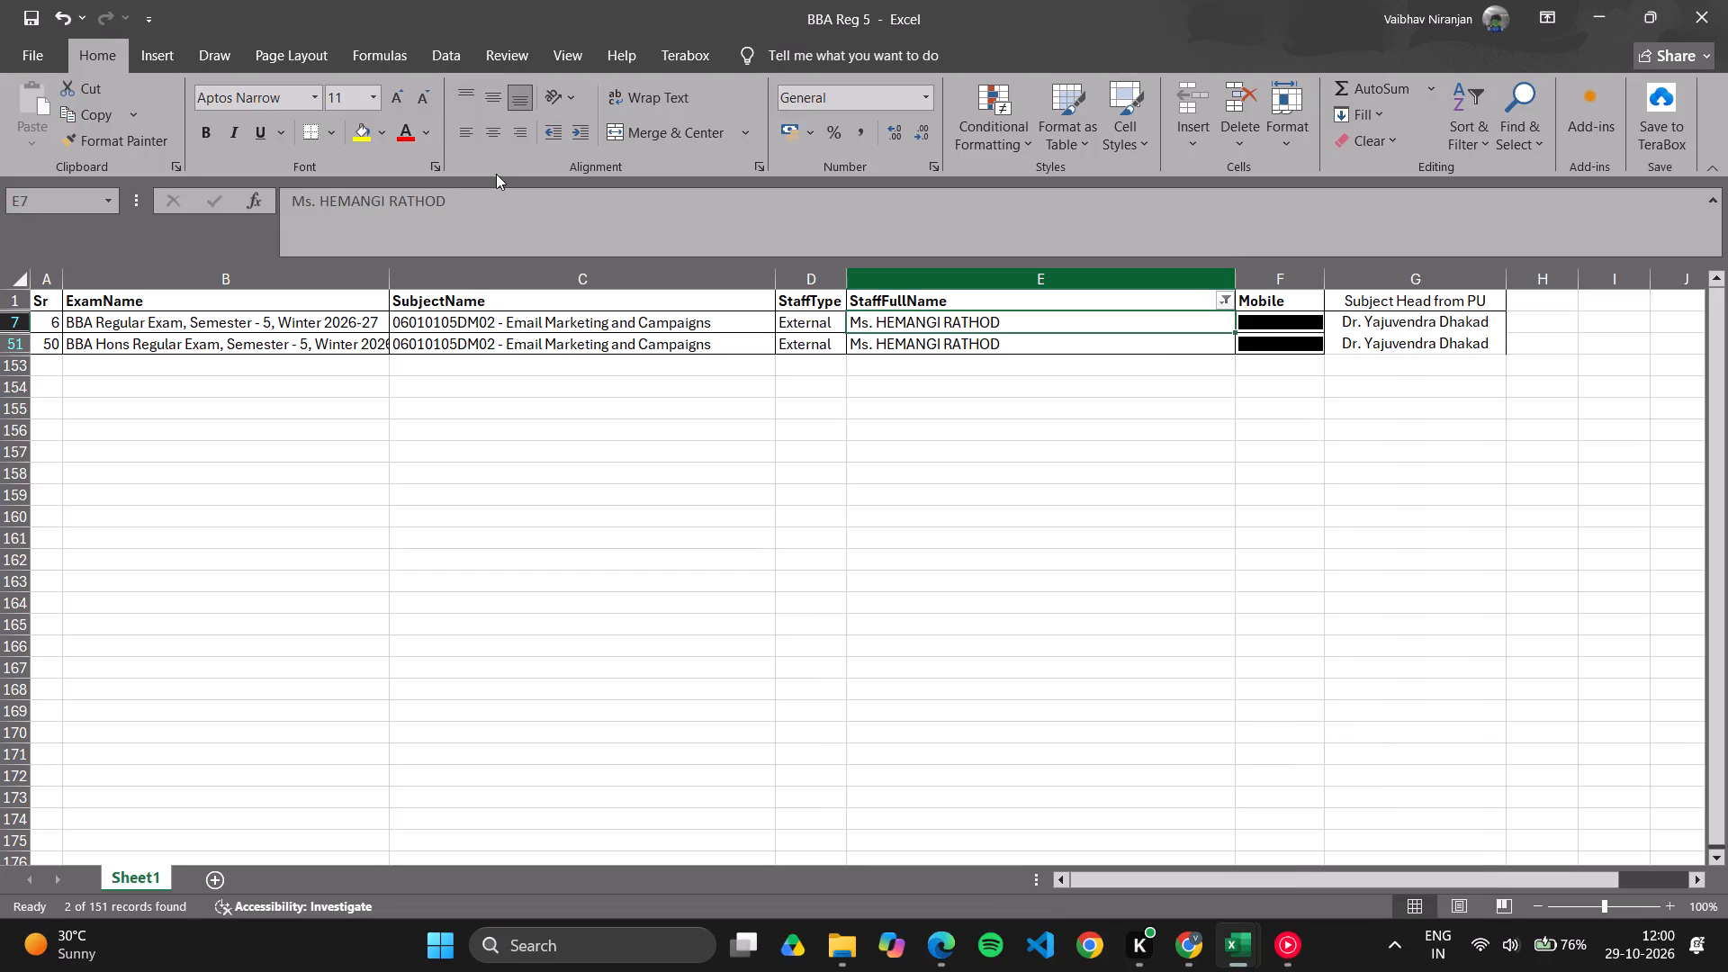
pyautogui.click(495, 189)
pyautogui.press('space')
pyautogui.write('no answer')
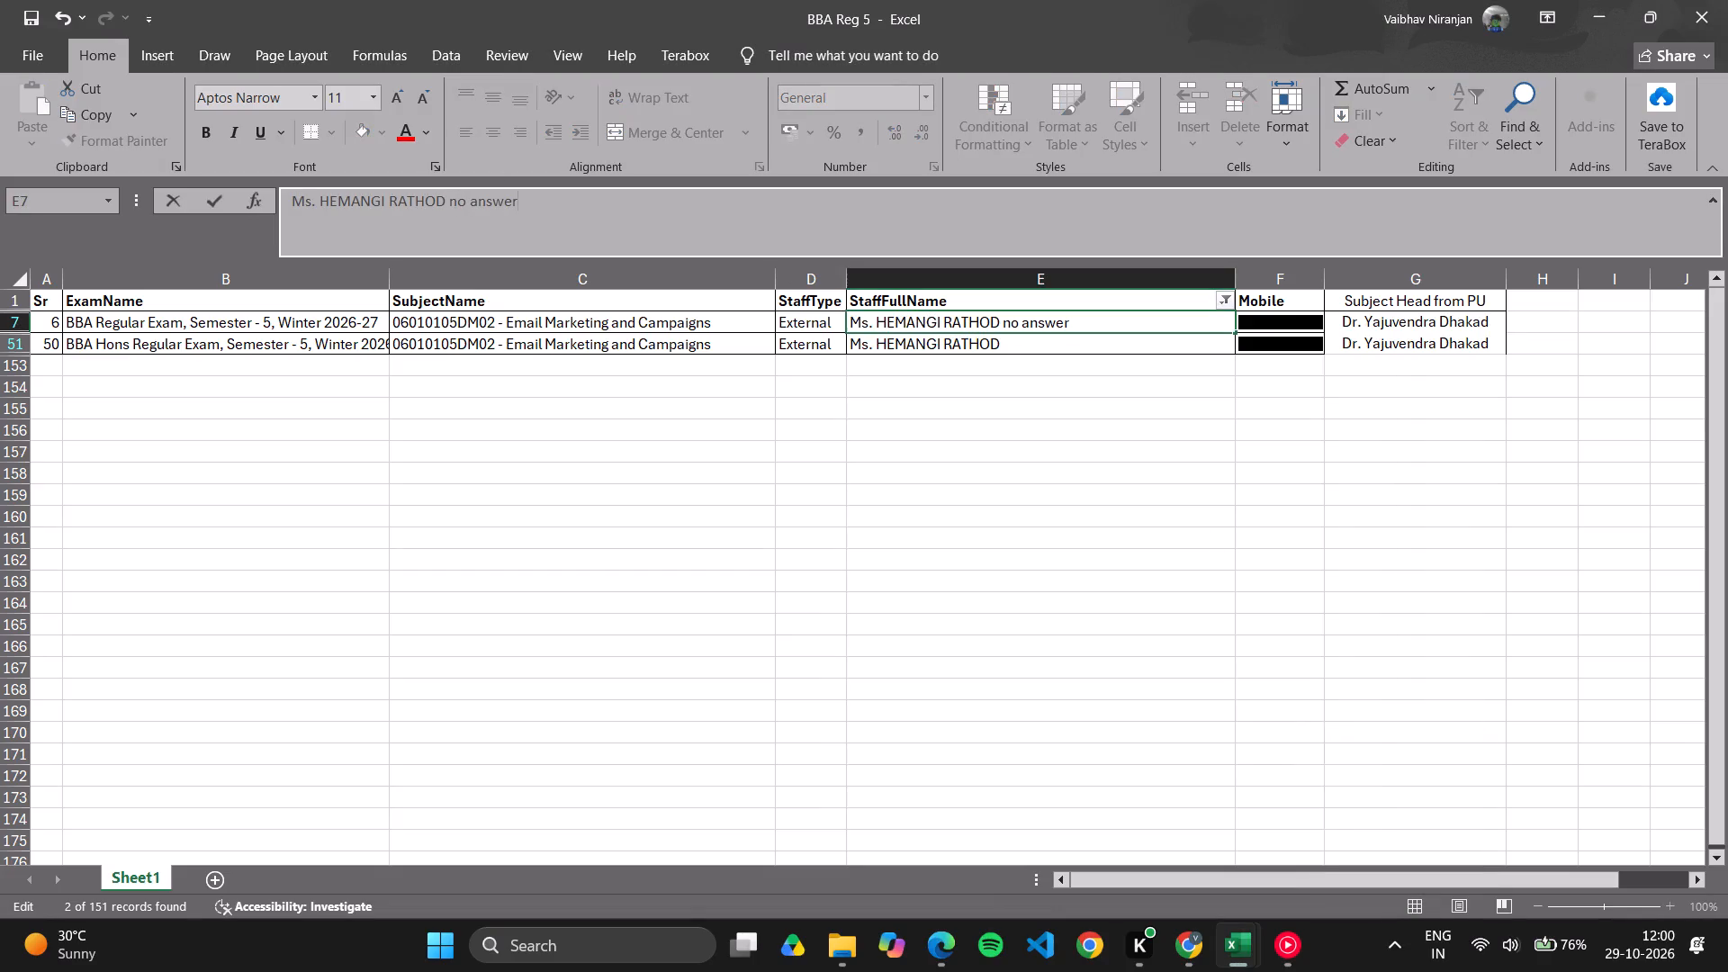
pyautogui.doubleClick(1233, 334)
pyautogui.click(1151, 505)
# Change the StaffFullName filter to show only Ms. Shah's rows.
pyautogui.click(1219, 295)
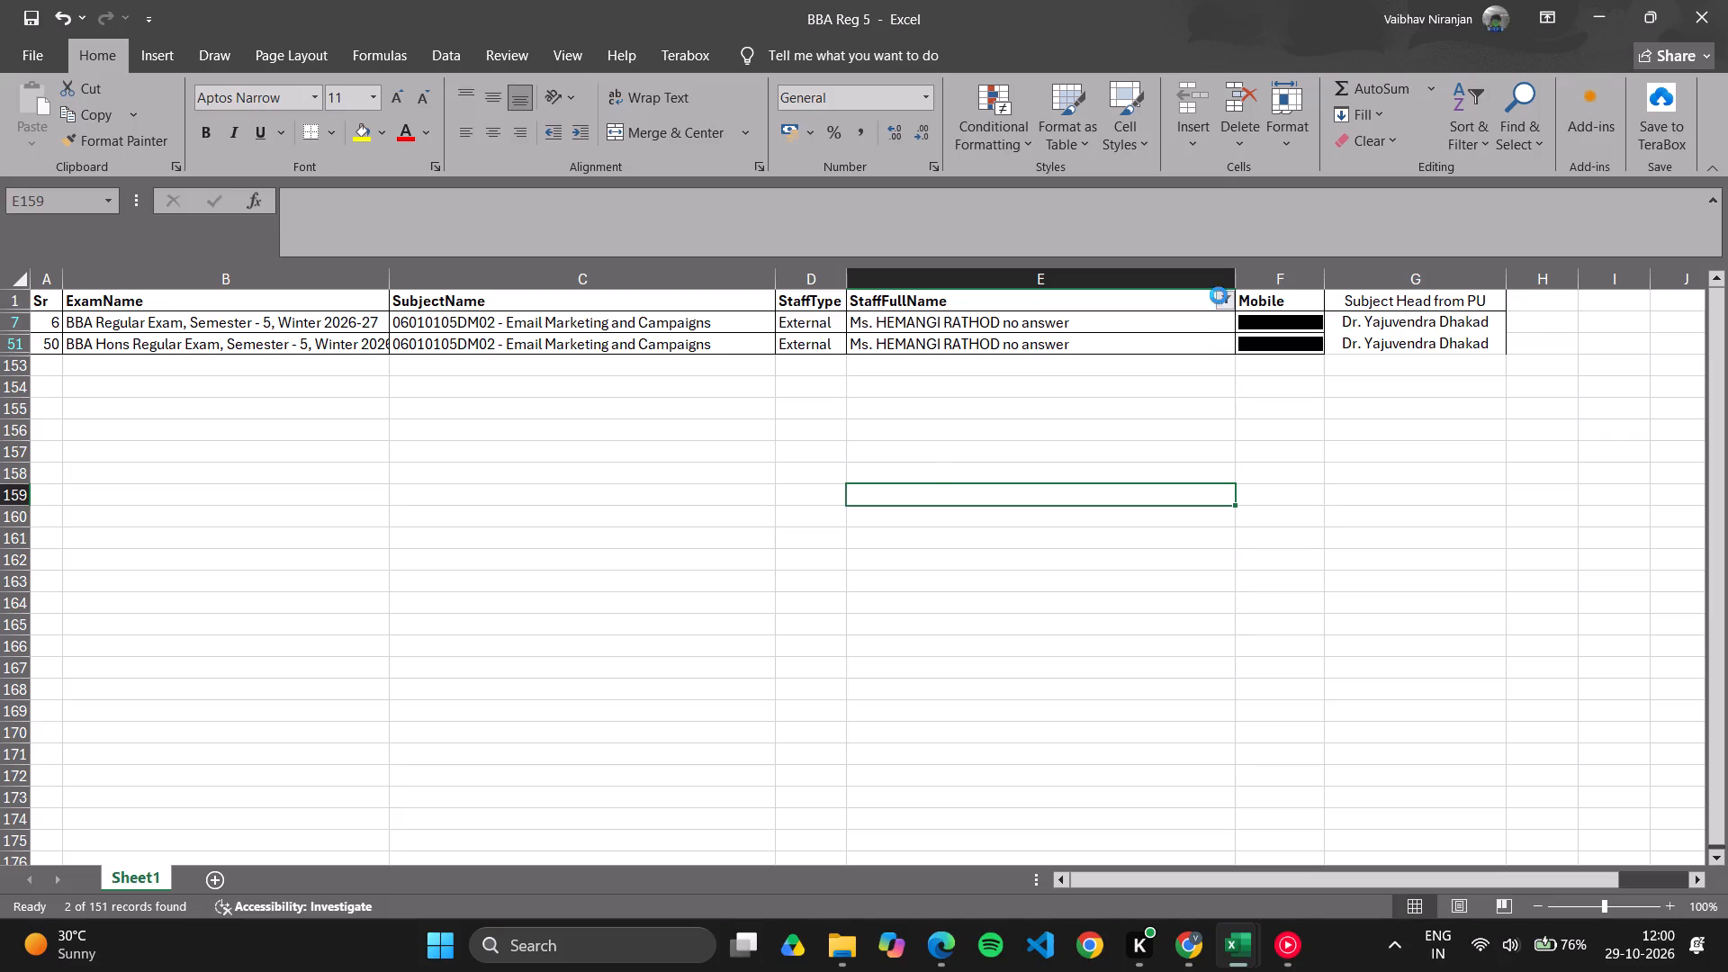
pyautogui.scroll(-10, 1070, 625)
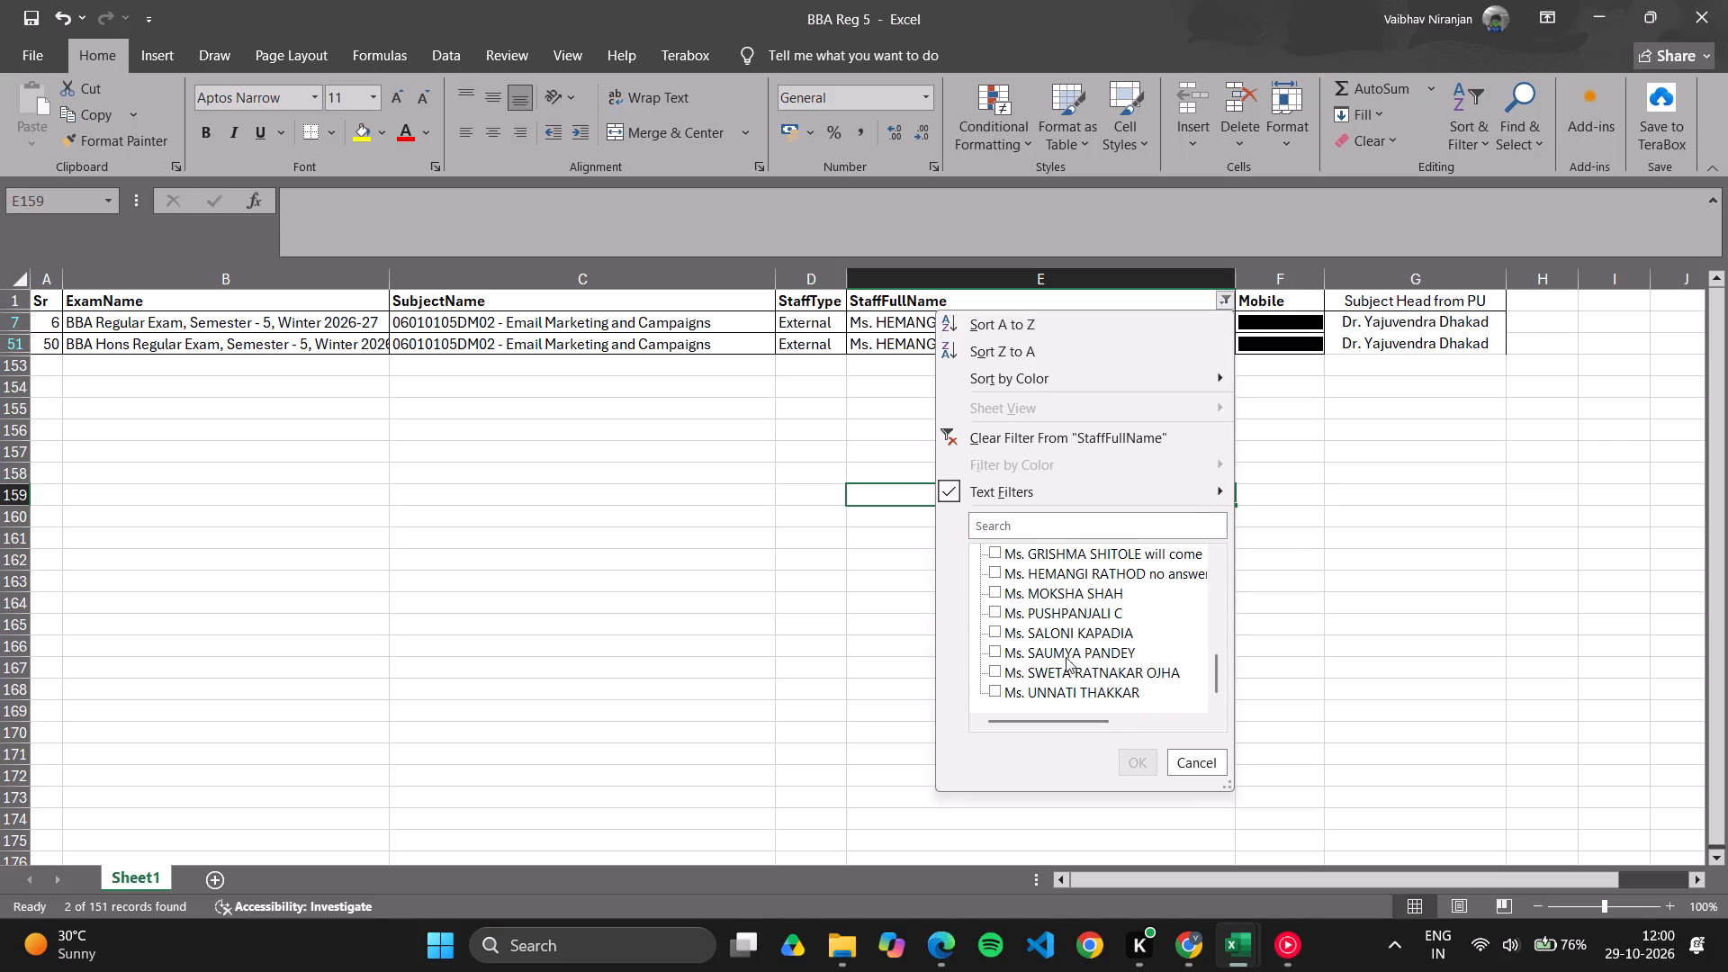
pyautogui.click(996, 589)
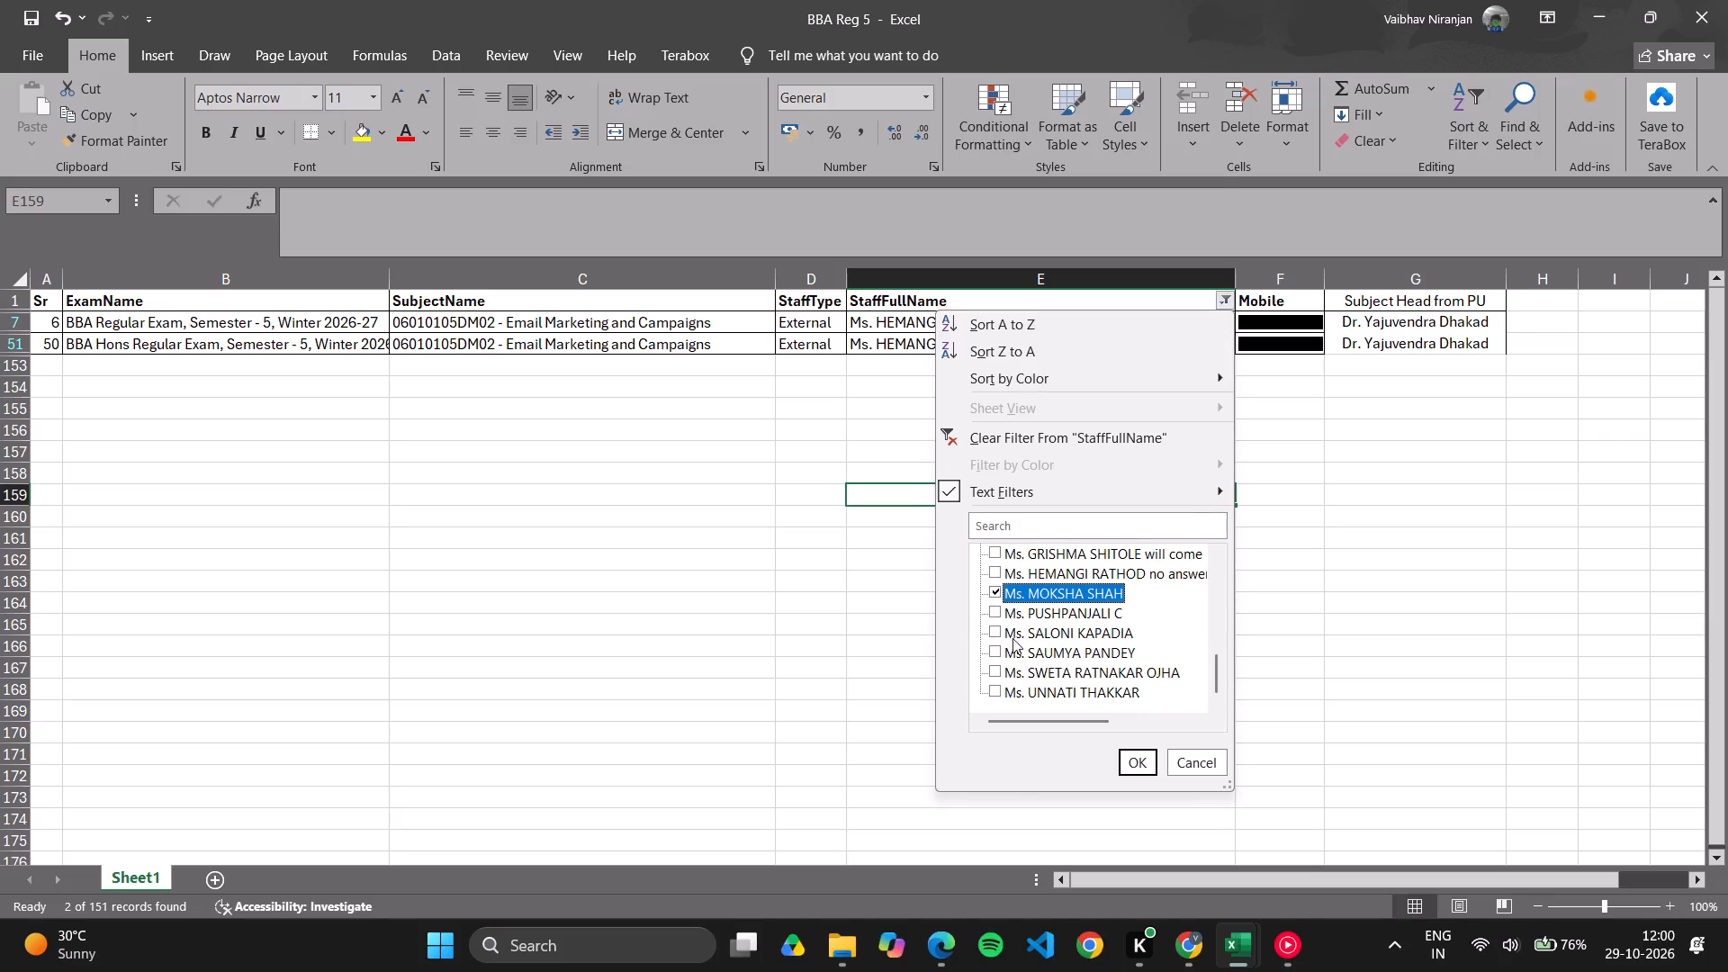
pyautogui.click(1147, 764)
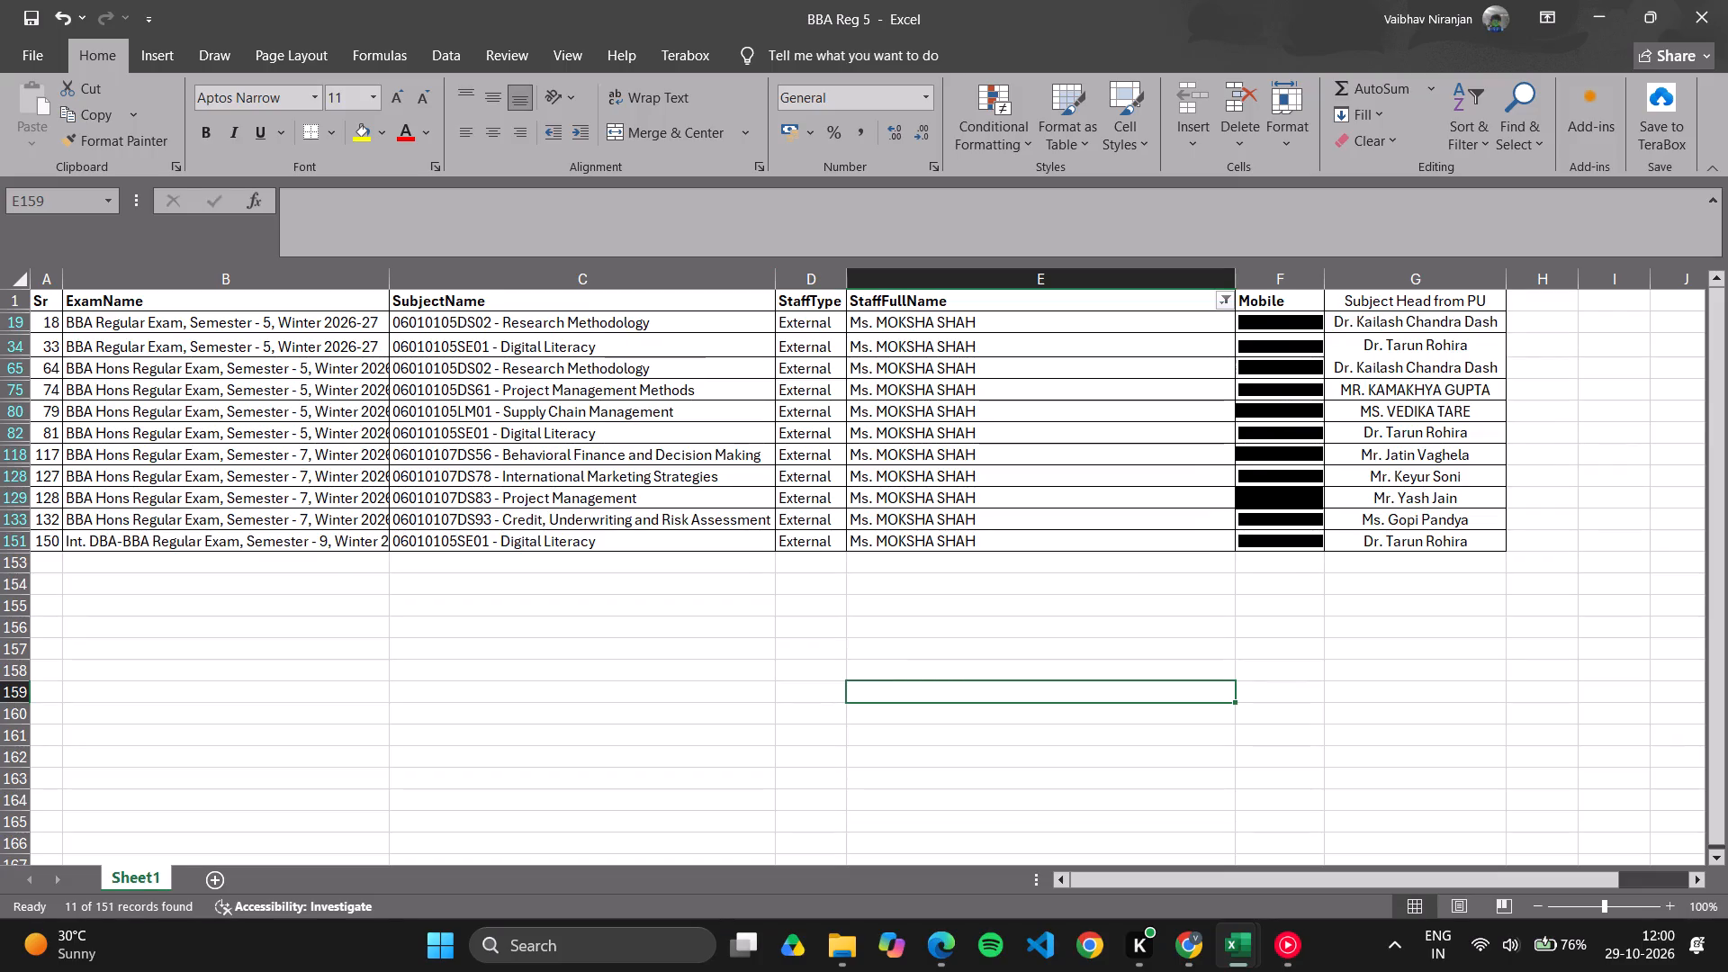
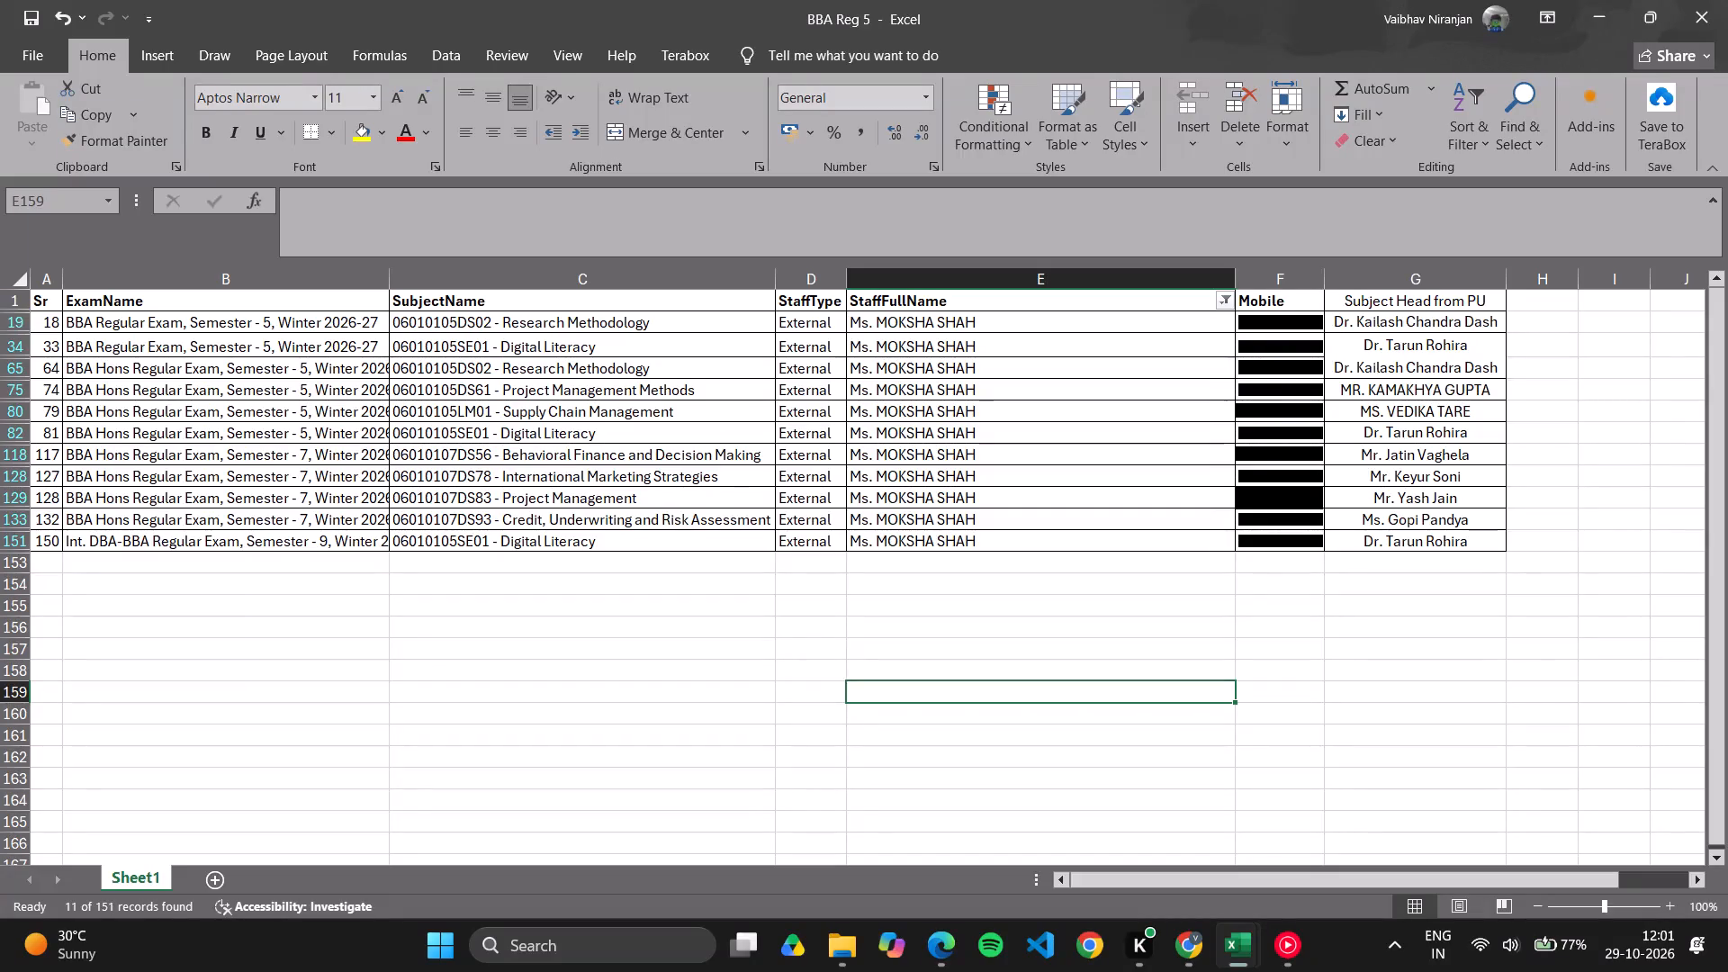
# Append "will come" to Ms. Shah's name in the StaffFullName column and fill it down all her filtered rows.
pyautogui.click(1049, 326)
pyautogui.click(586, 211)
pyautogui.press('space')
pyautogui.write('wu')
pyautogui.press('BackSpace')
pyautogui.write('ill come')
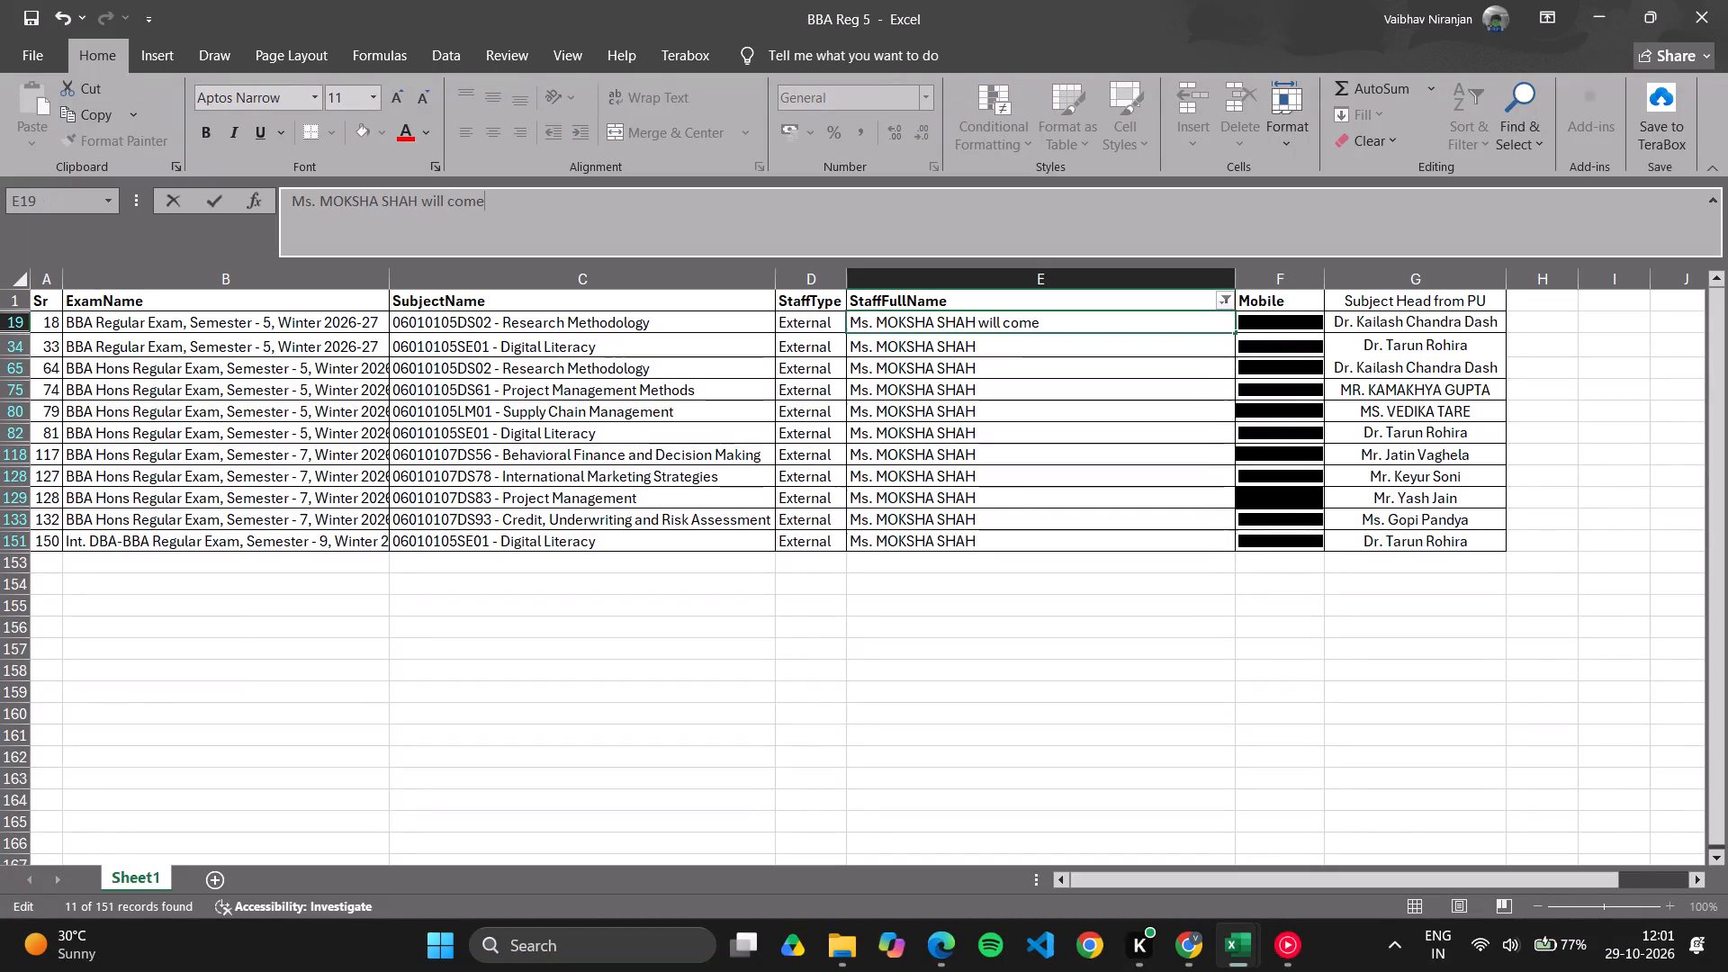
pyautogui.doubleClick(1237, 333)
pyautogui.click(1153, 640)
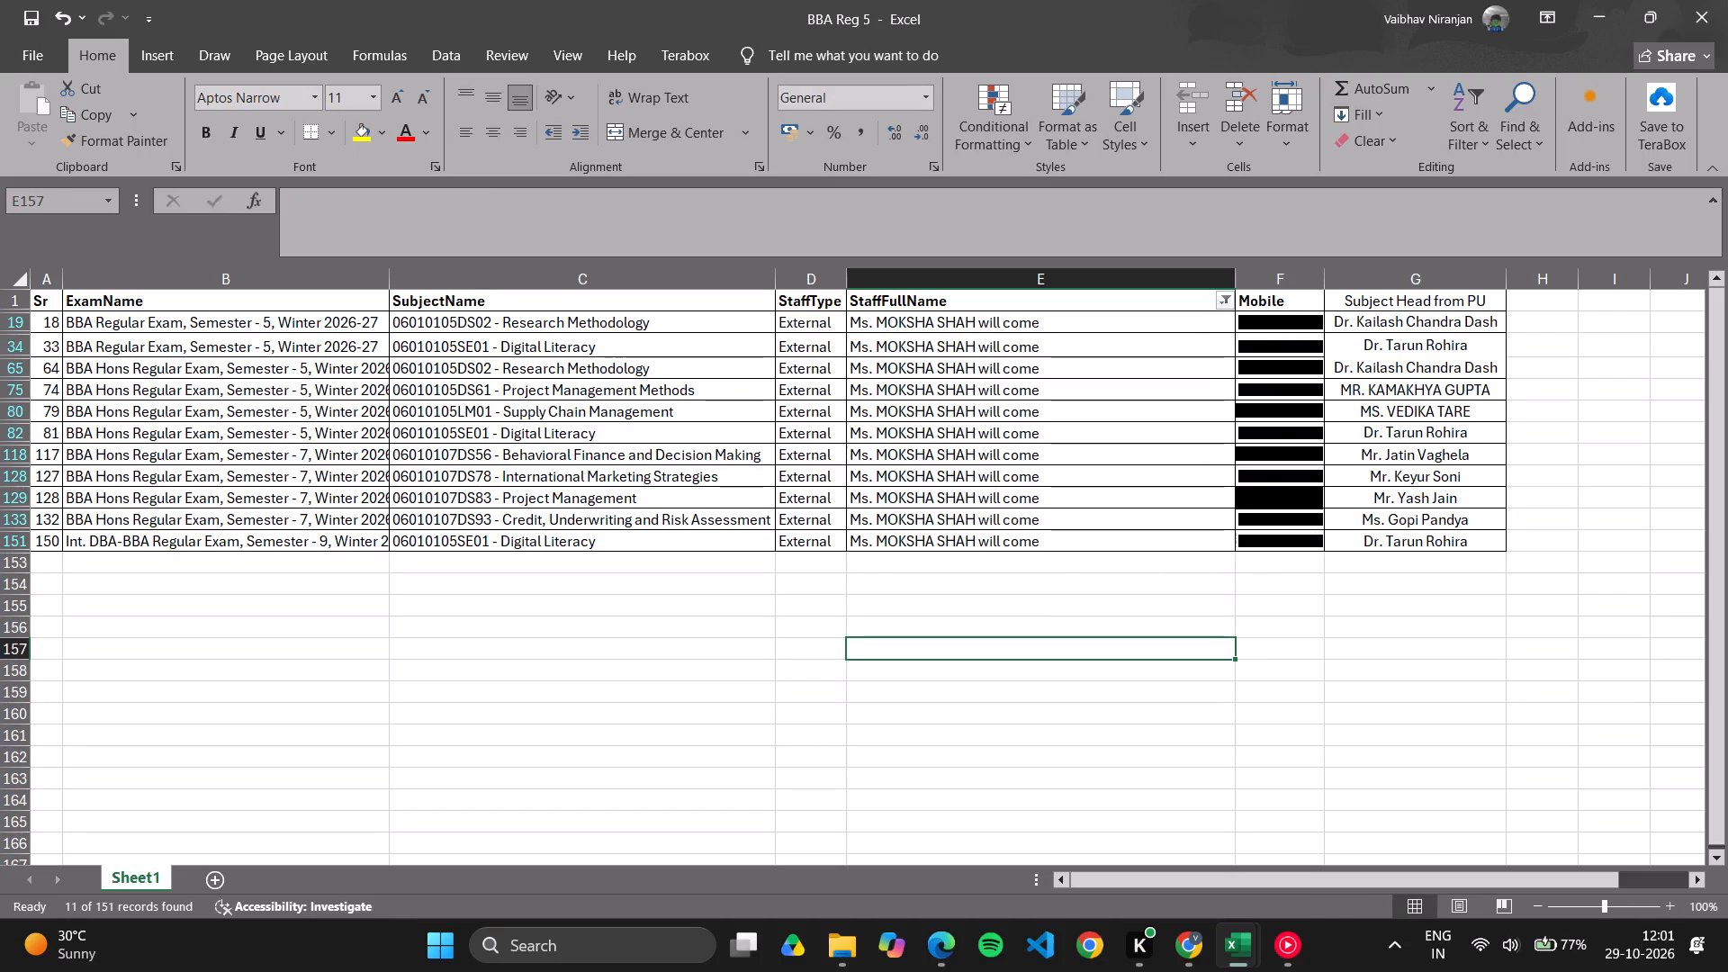
pyautogui.click(1095, 322)
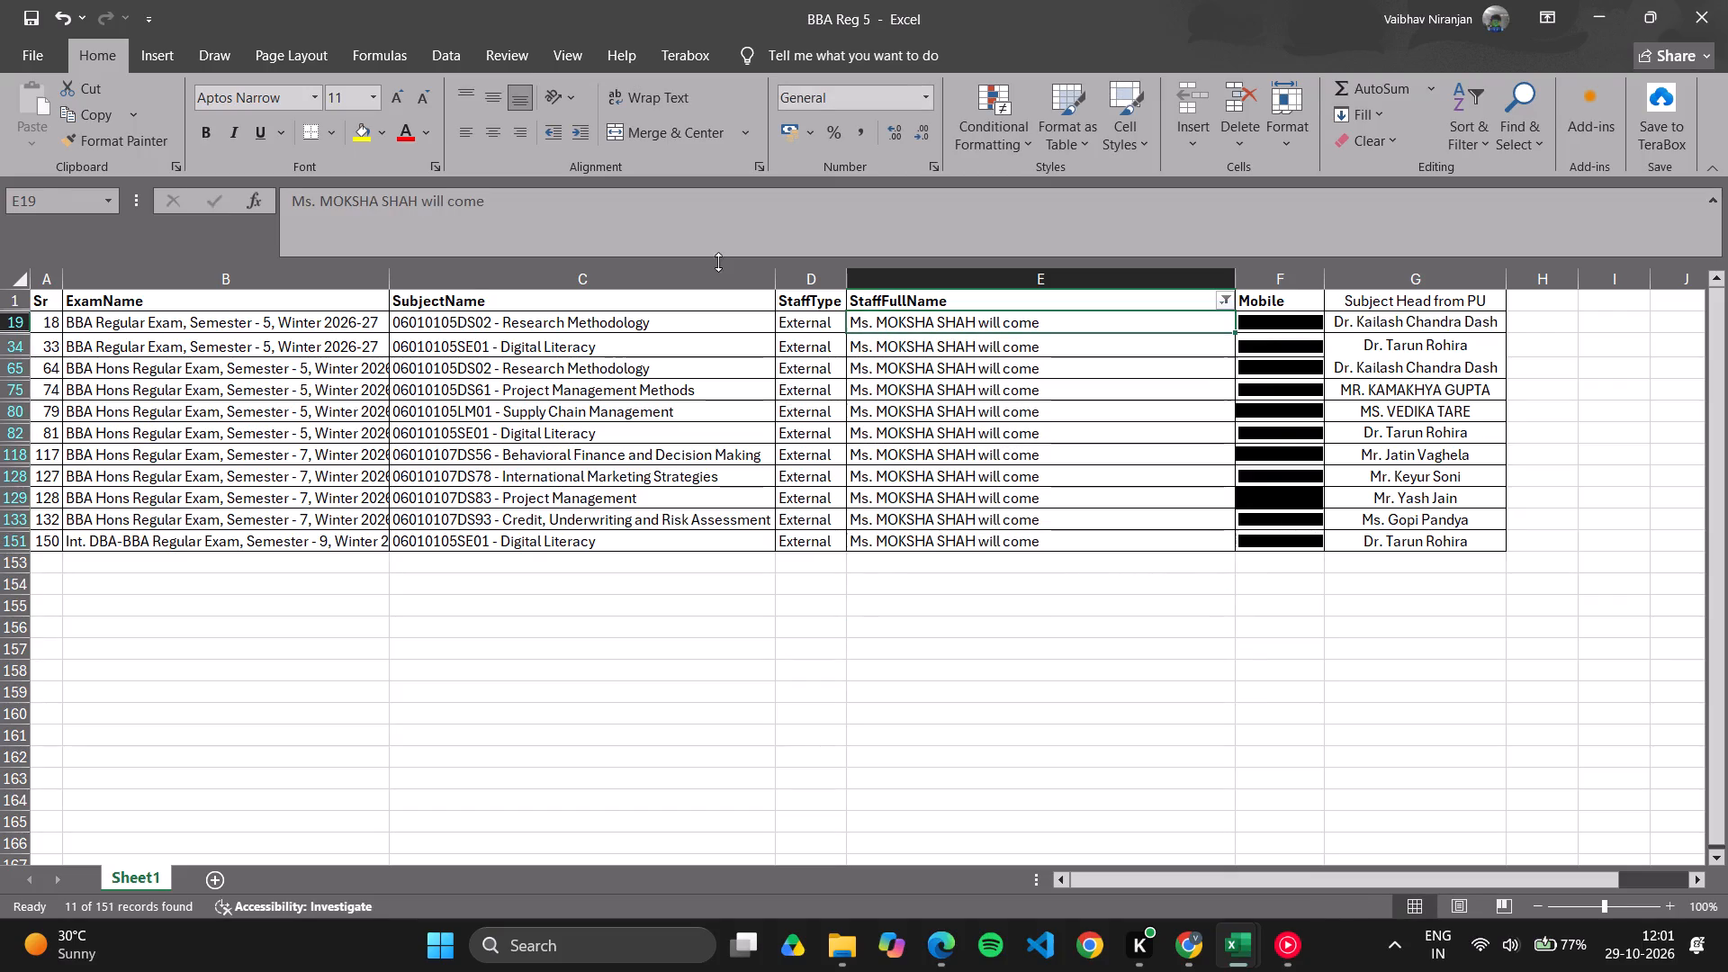
pyautogui.click(516, 211)
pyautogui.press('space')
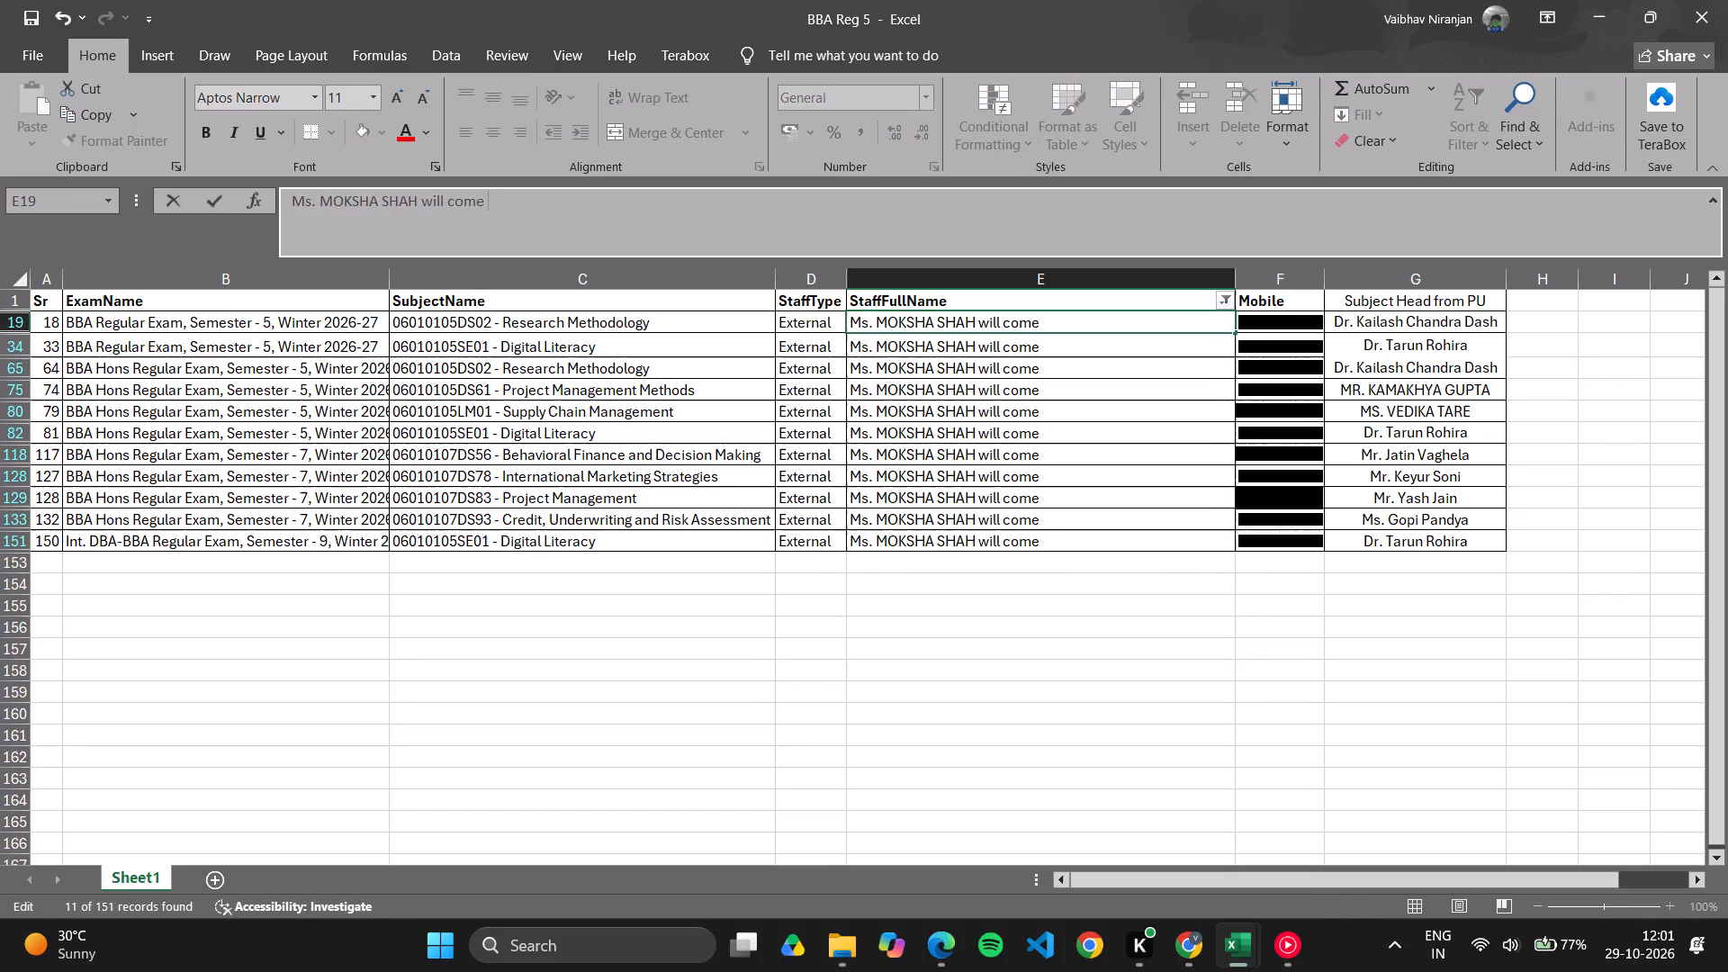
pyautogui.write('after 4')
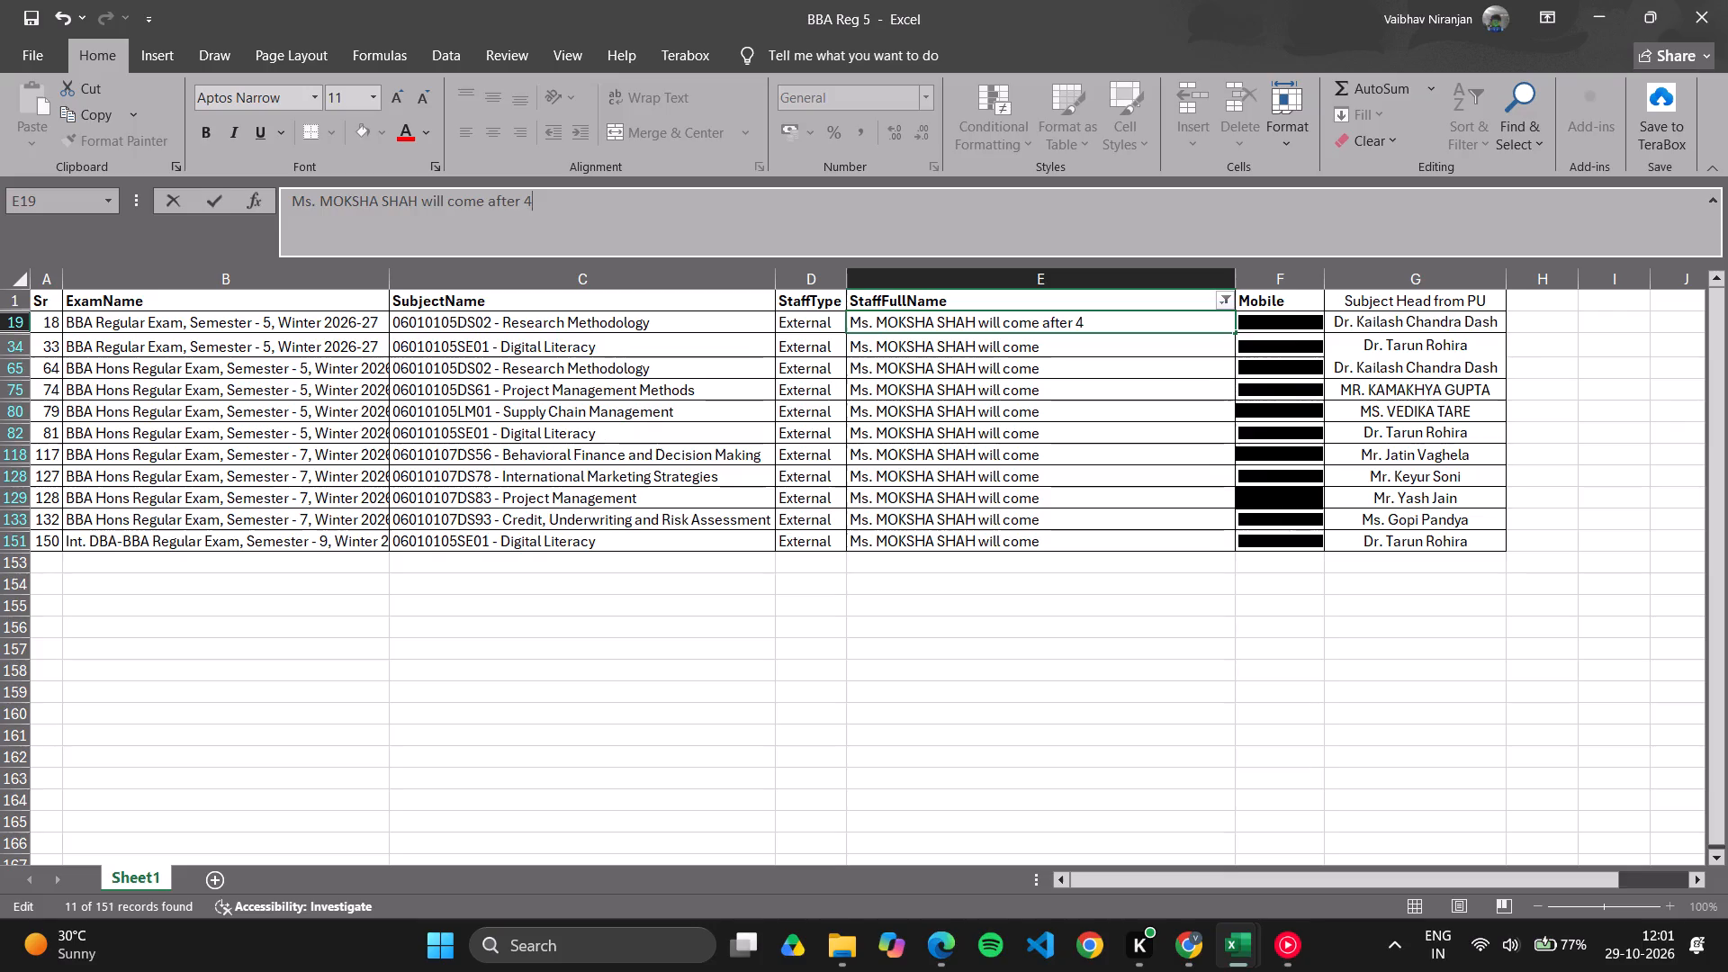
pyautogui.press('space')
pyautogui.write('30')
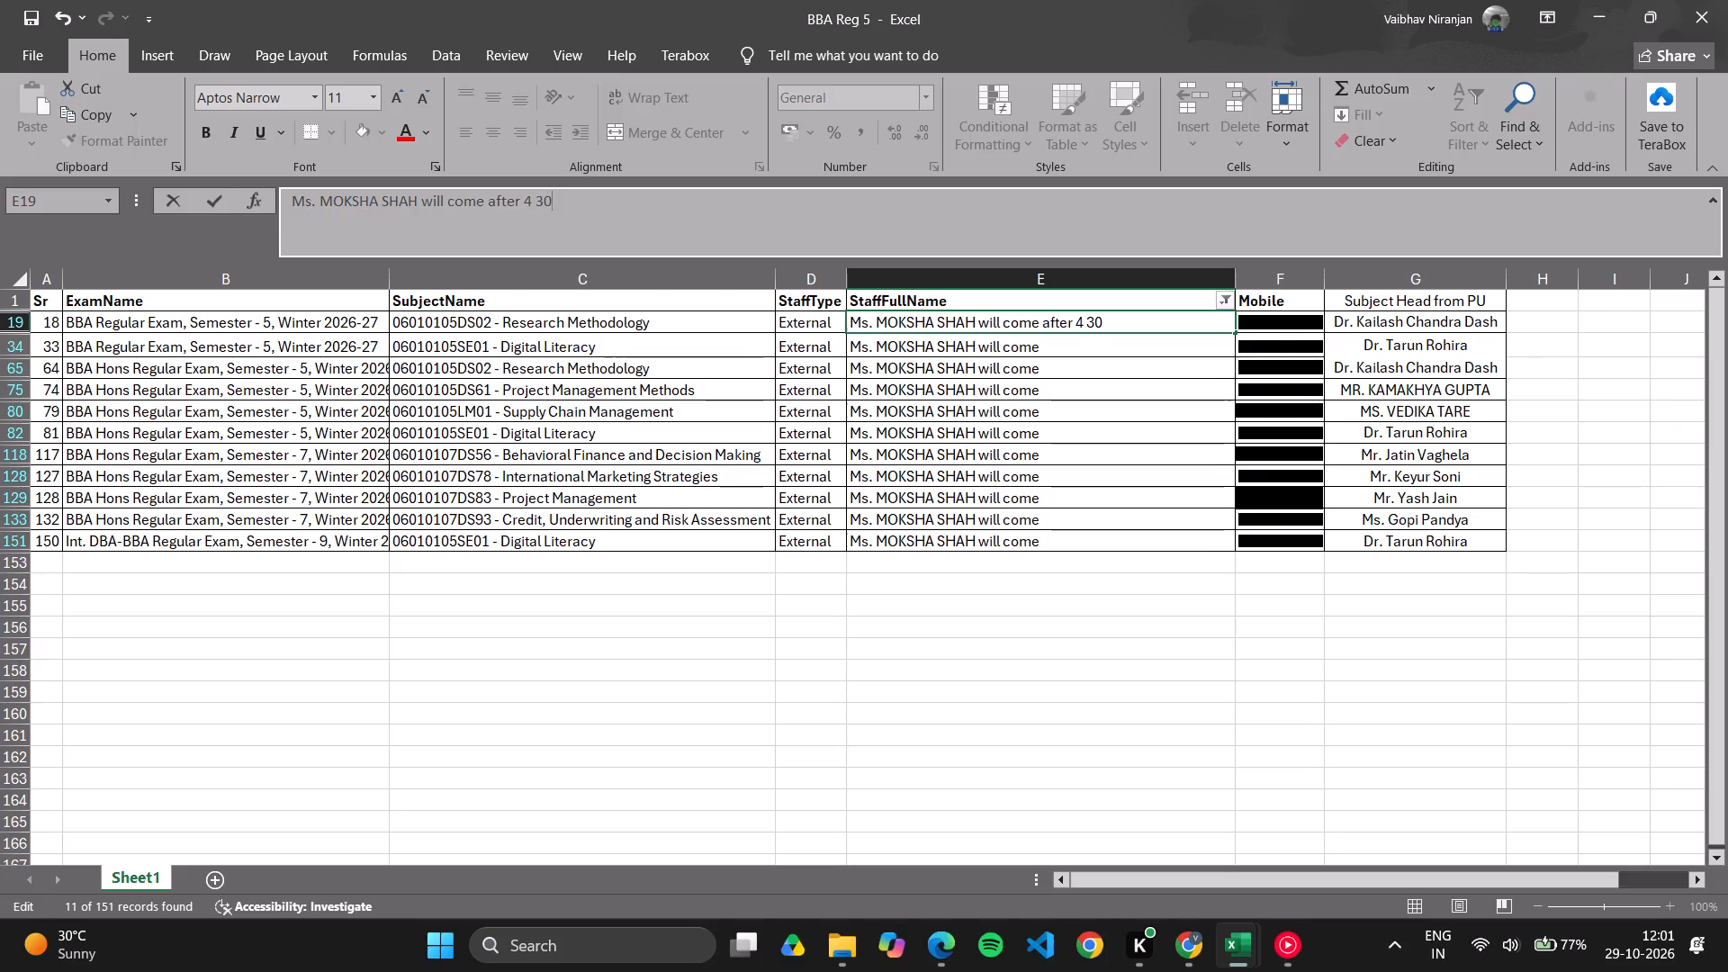
pyautogui.doubleClick(1237, 329)
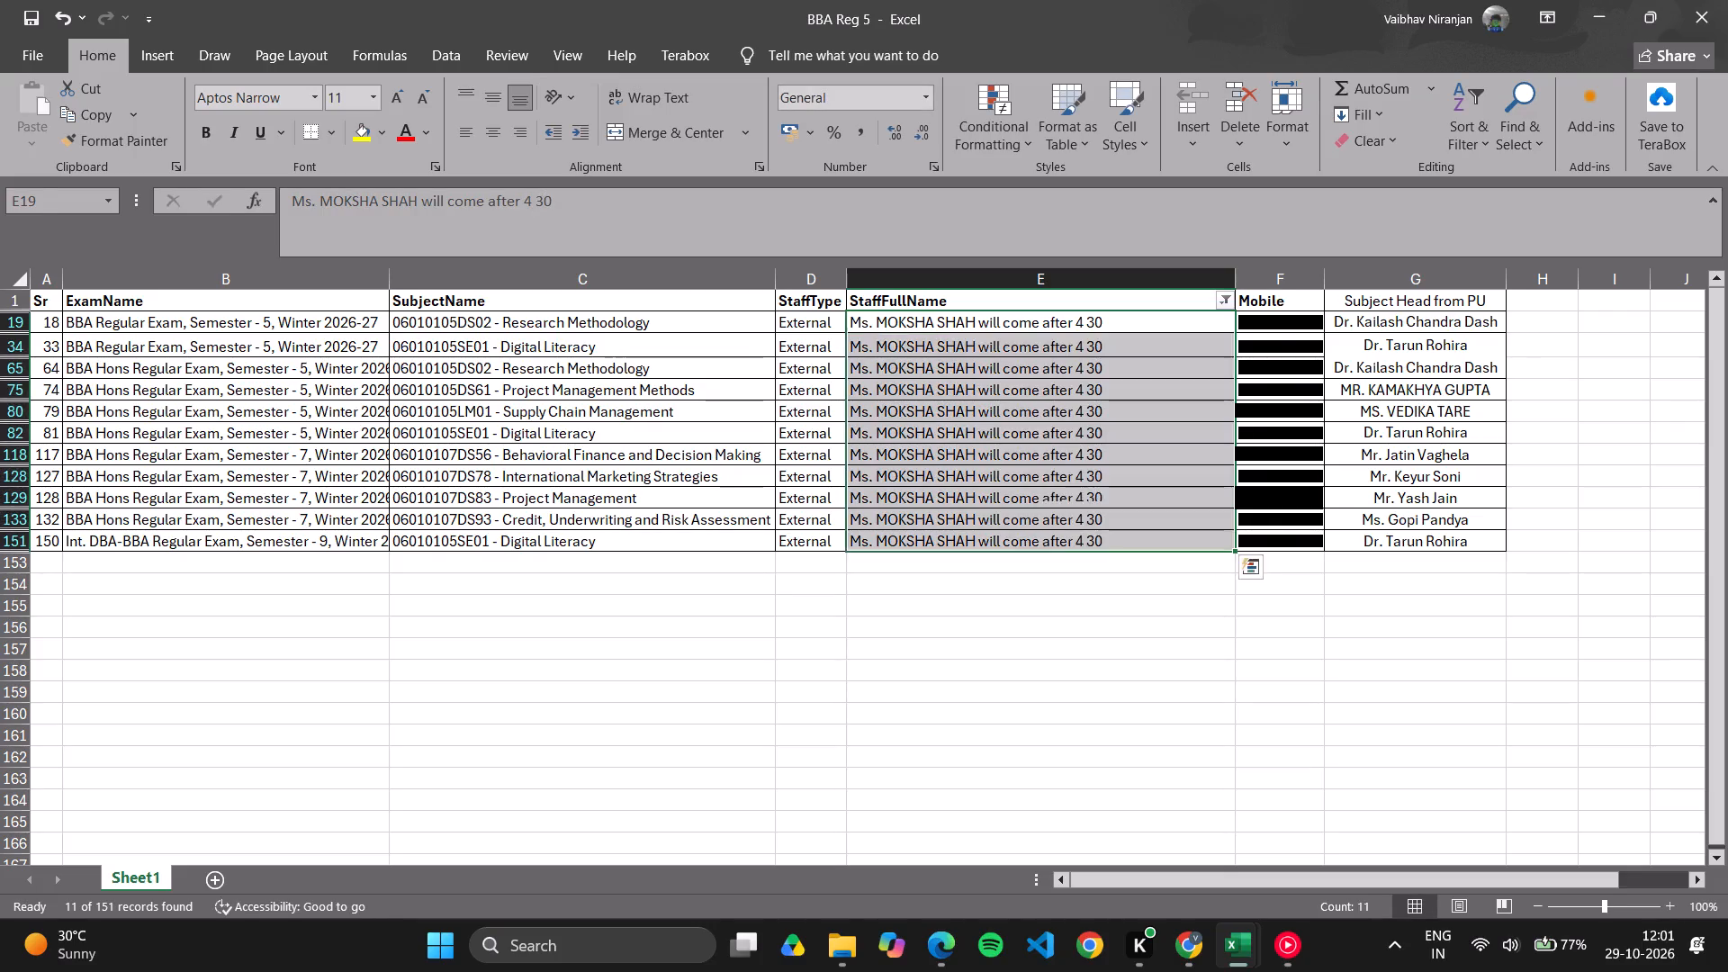
pyautogui.click(1136, 771)
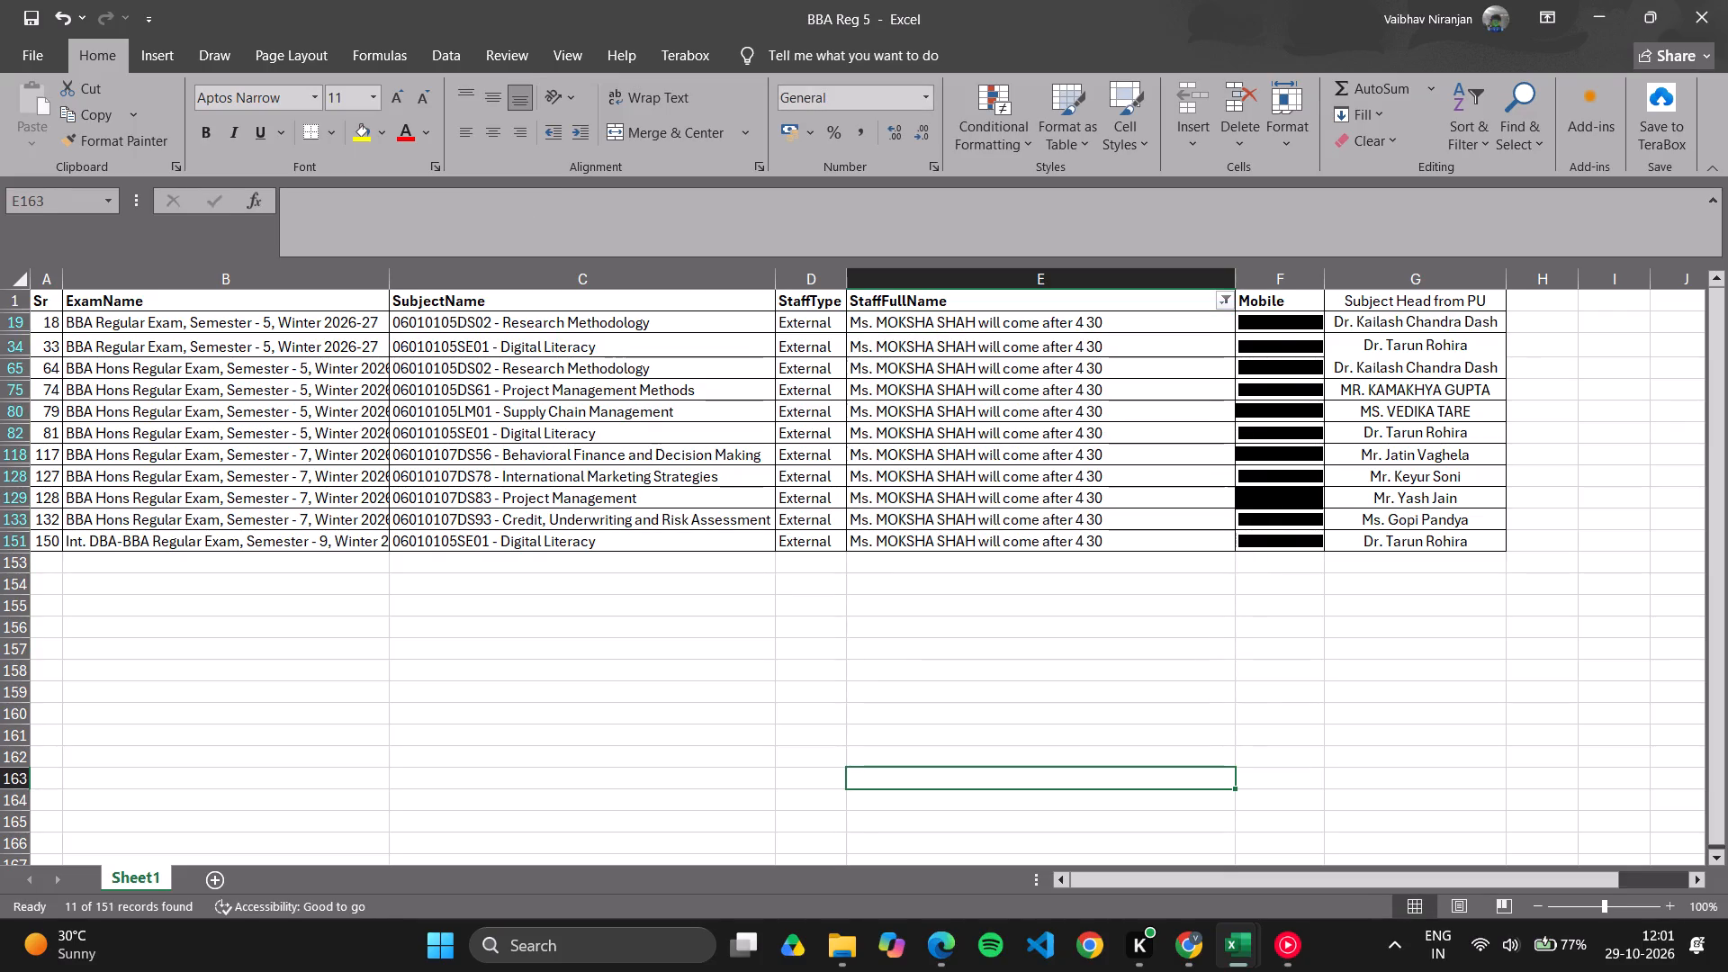
# Open the StaffFullName column's filter and go to the examiners listed after Ms. Shah.
pyautogui.click(1234, 304)
pyautogui.scroll(-8, 1078, 606)
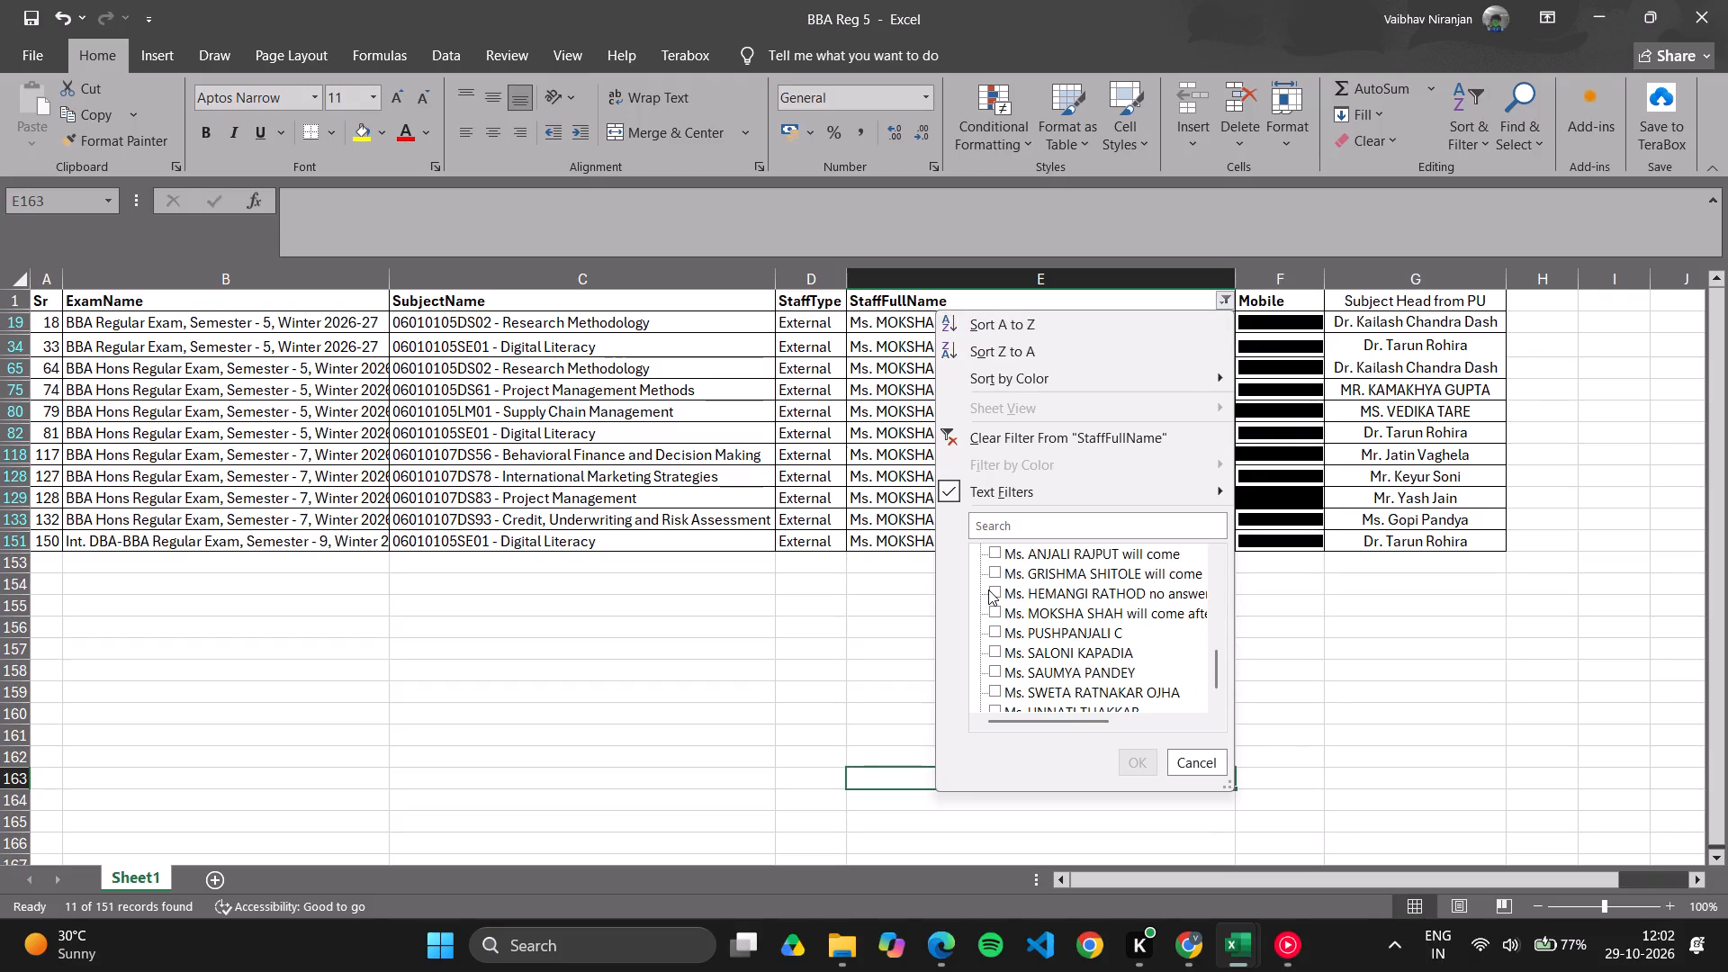
# Filter the StaffFullName column to show only Ms. Pushpanjali's rows.
pyautogui.click(994, 607)
pyautogui.click(1138, 760)
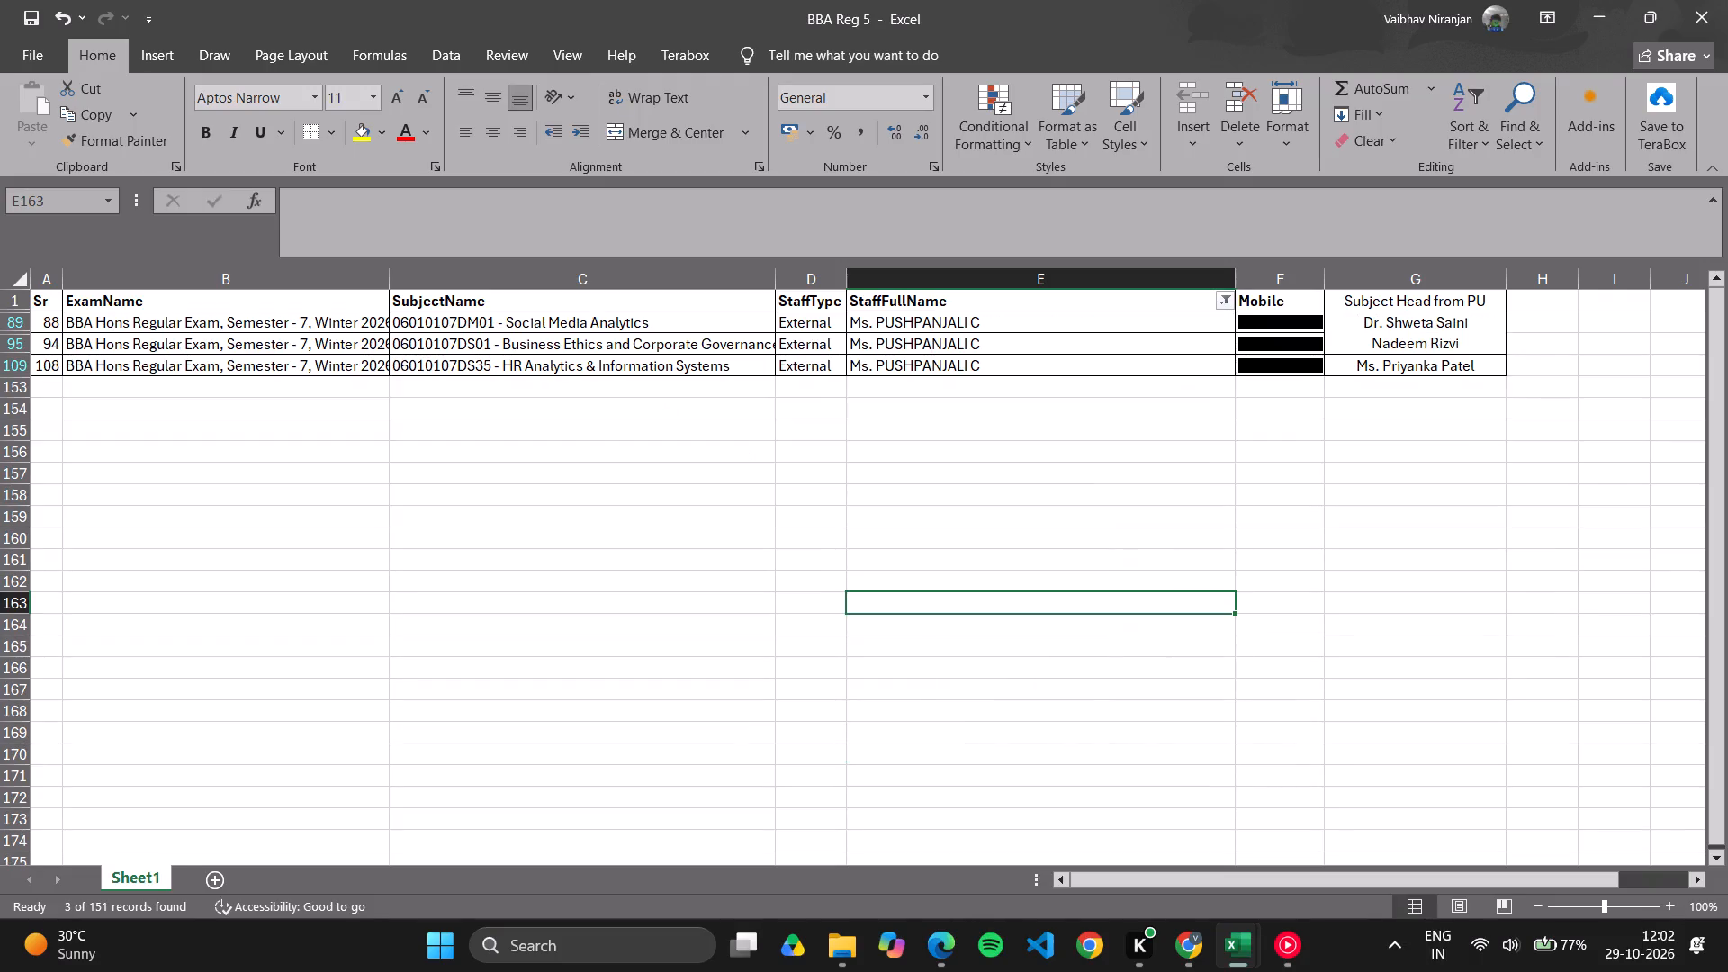
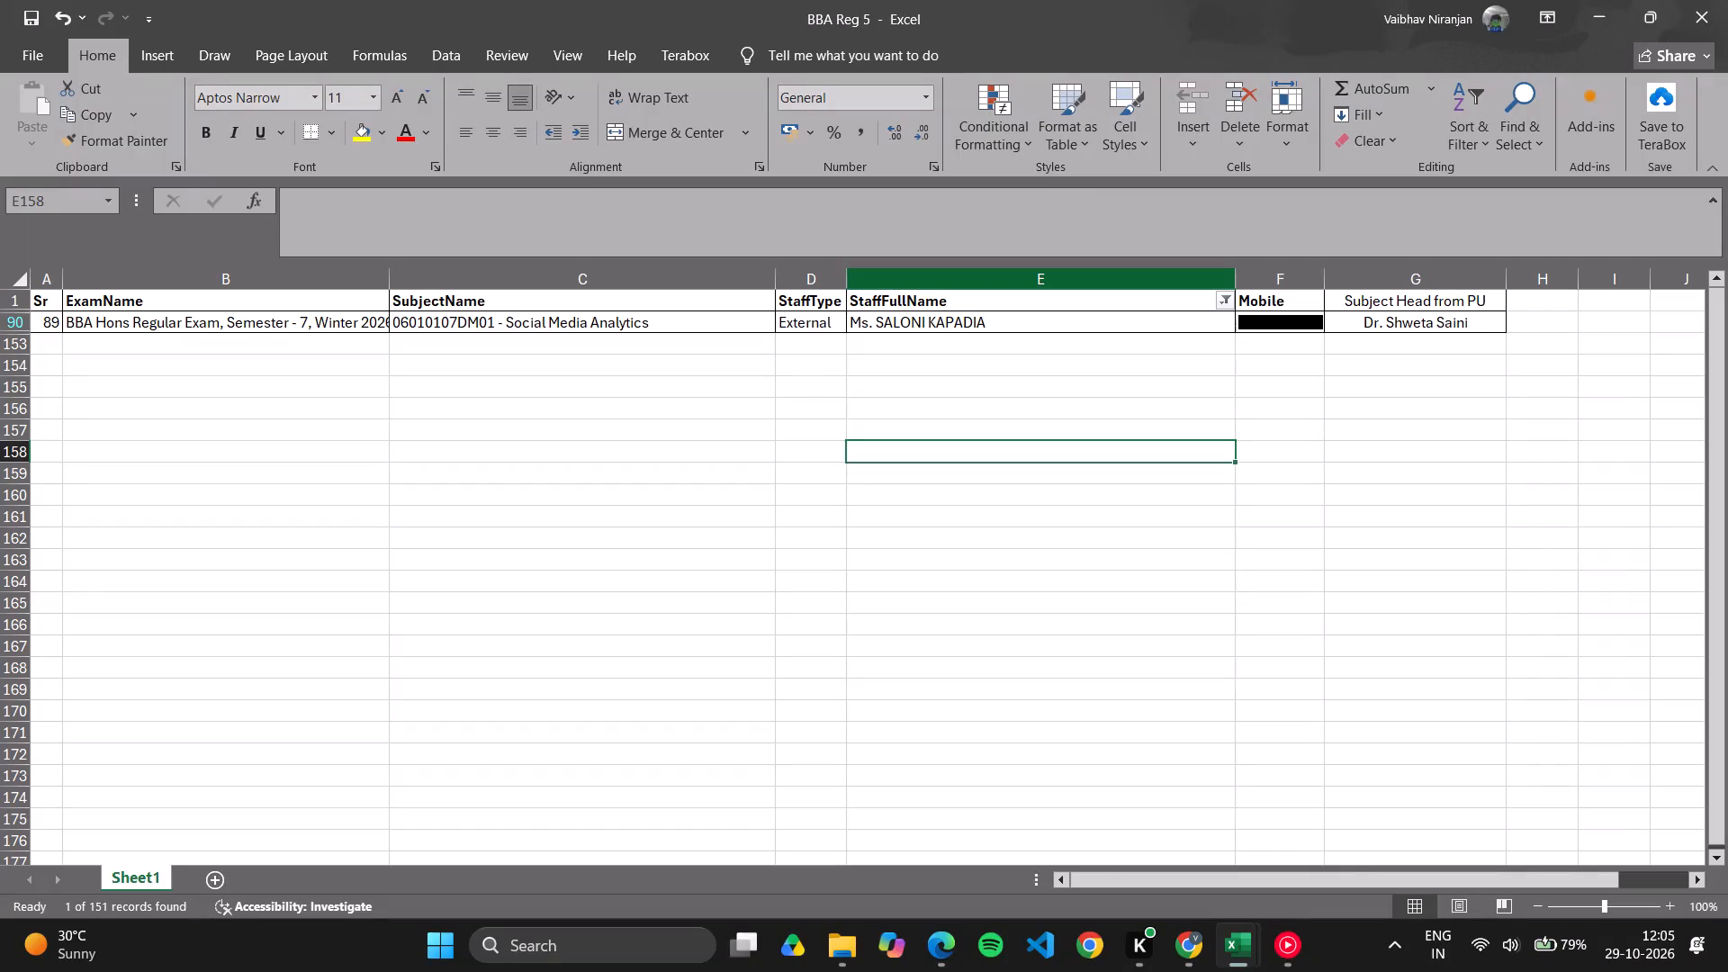
# Append the response "cant come" to Ms. Saloni's name in the Social Media Analytics row.
pyautogui.click(1010, 327)
pyautogui.click(517, 212)
pyautogui.press('space')
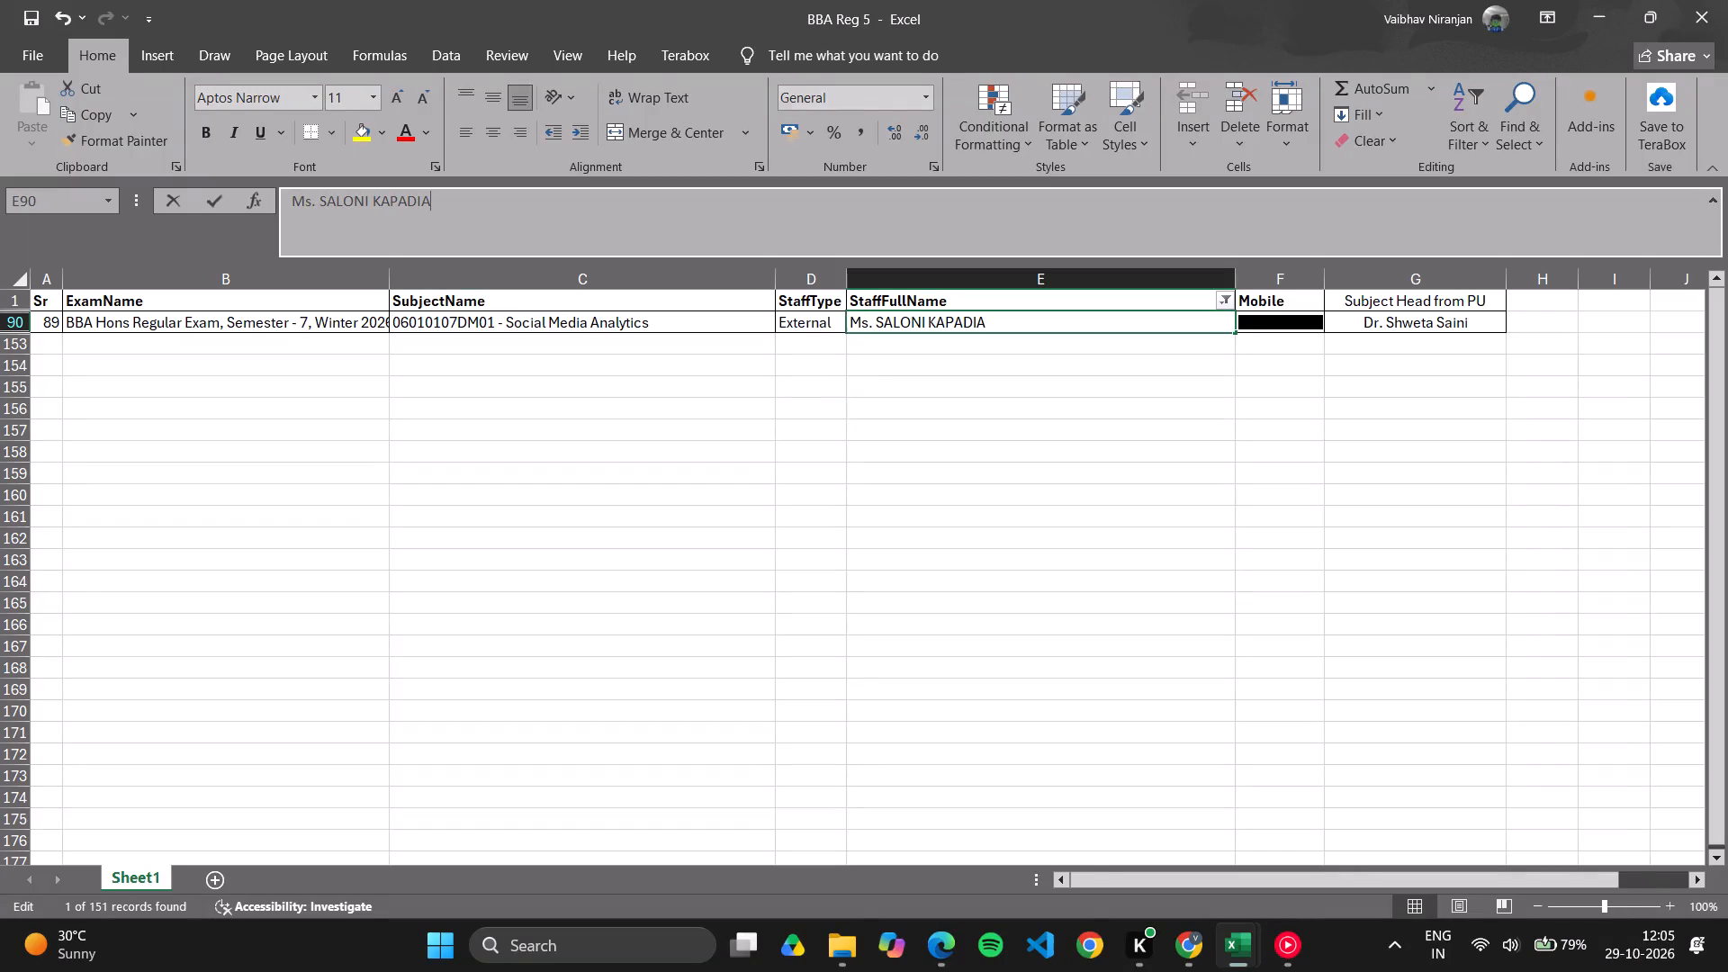
pyautogui.press('space')
pyautogui.write('cant')
pyautogui.press('space')
pyautogui.write('come')
pyautogui.click(948, 537)
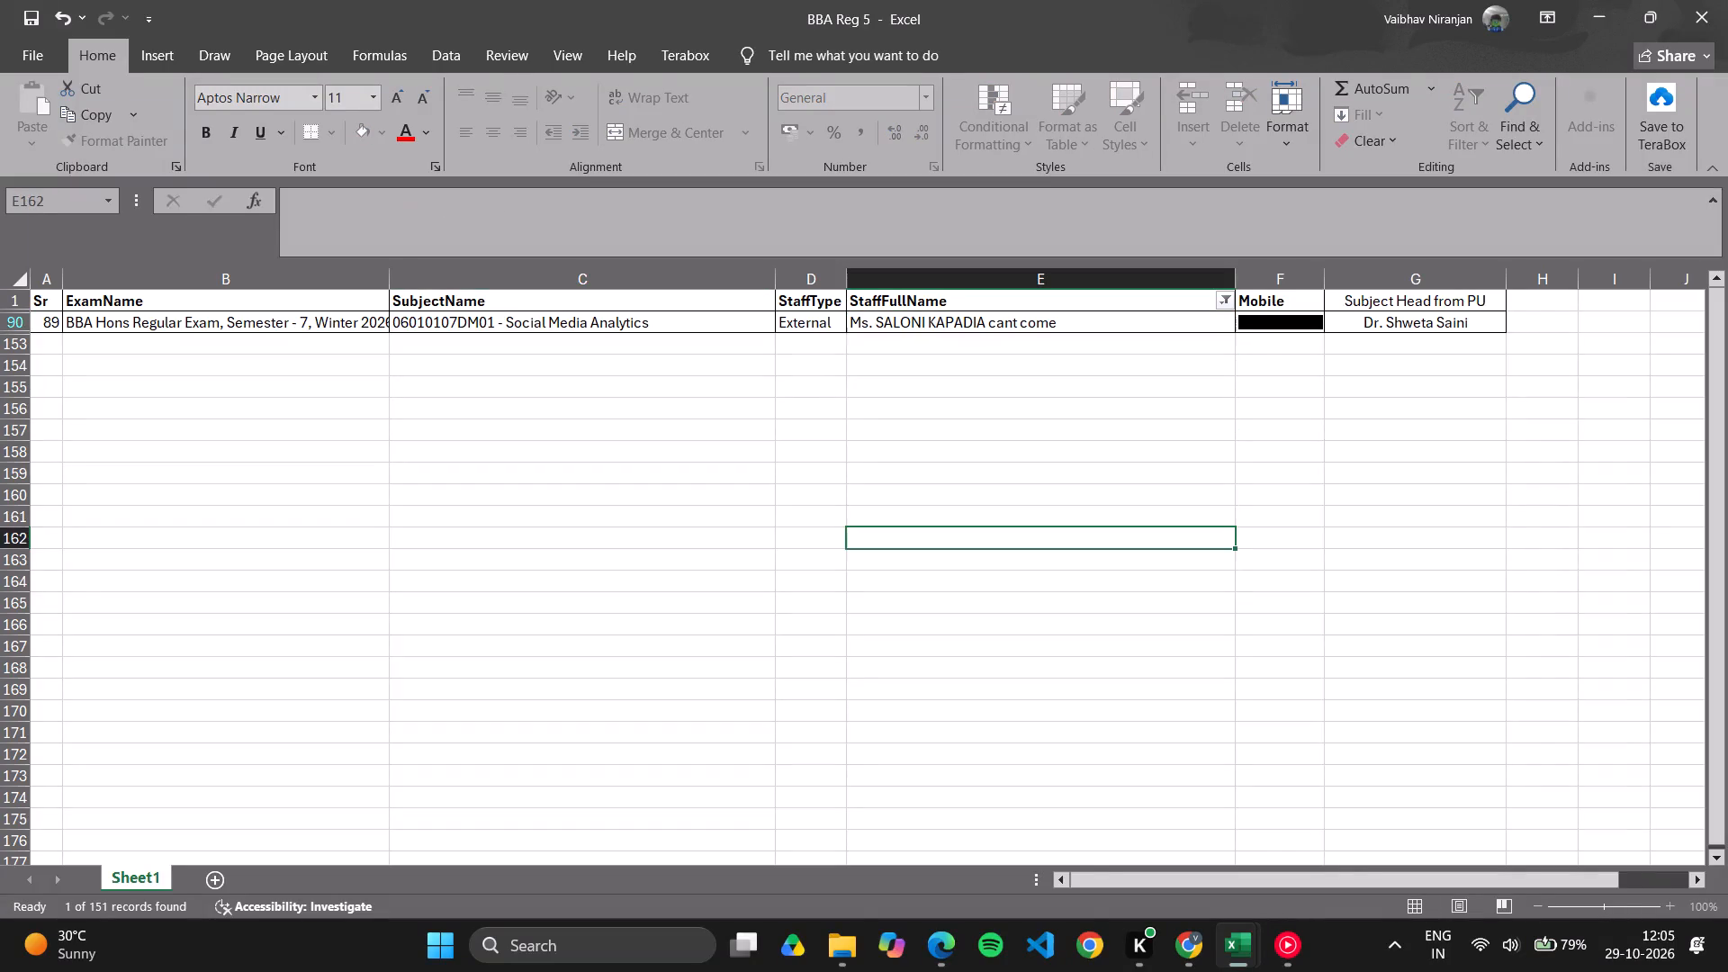
pyautogui.click(985, 443)
# Filter the StaffFullName column to show only Ms. Saumya's rows.
pyautogui.click(1221, 297)
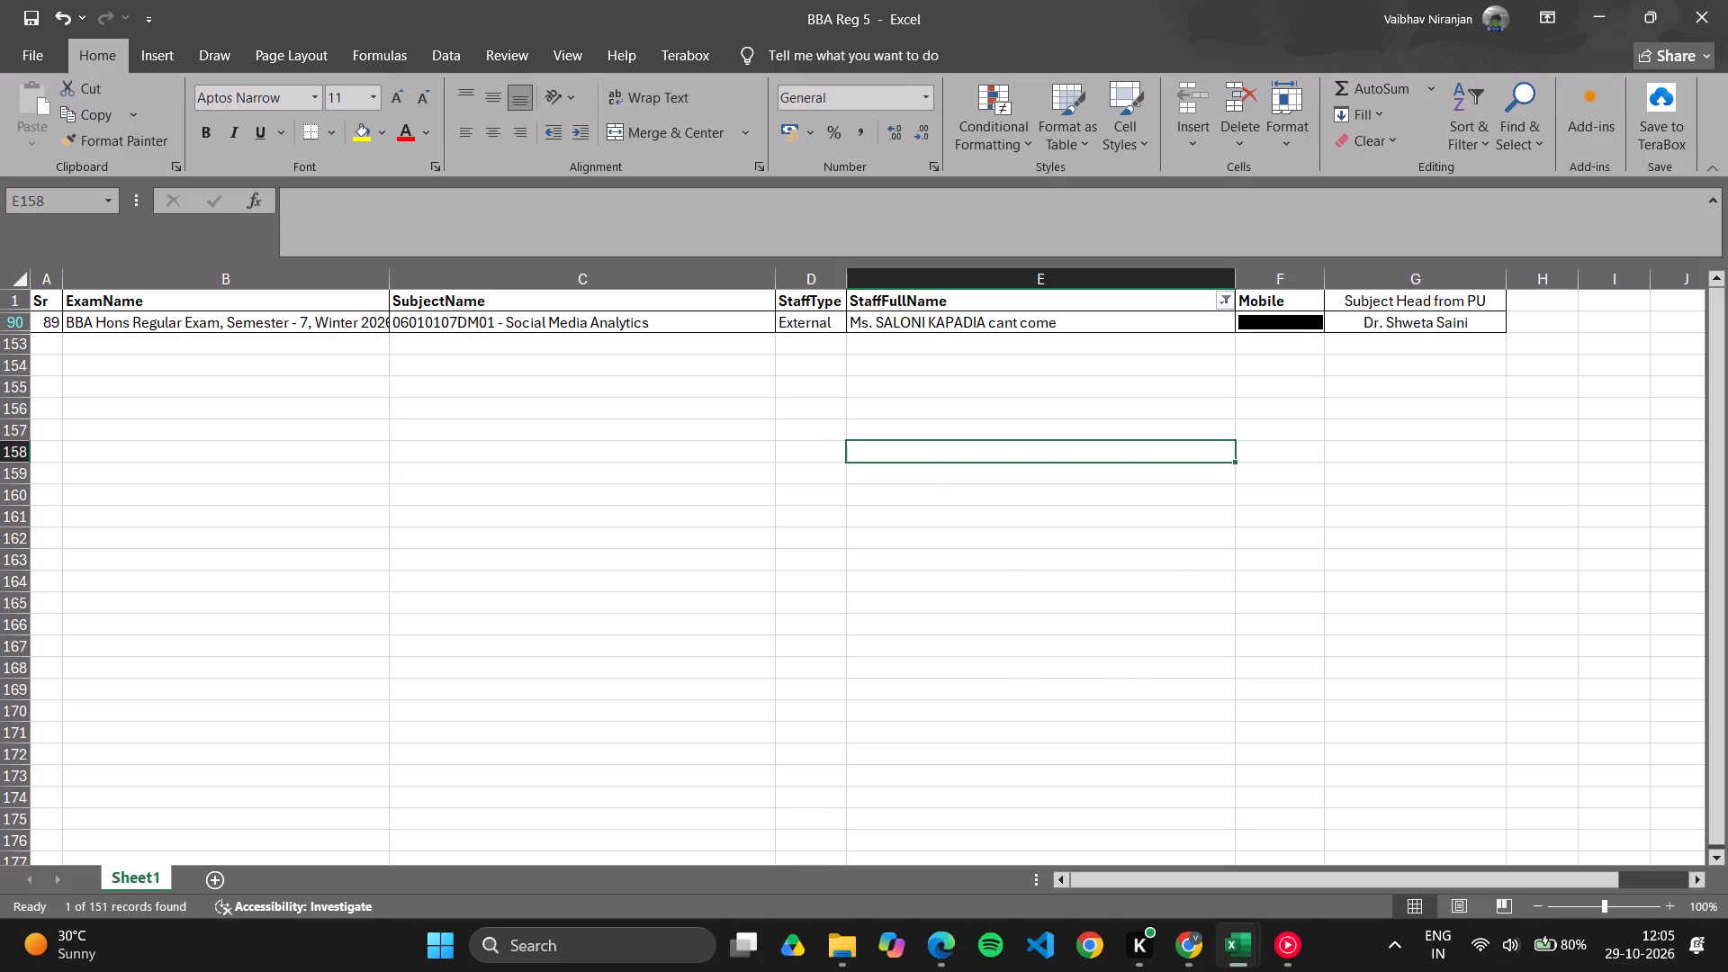
pyautogui.scroll(-12, 1078, 617)
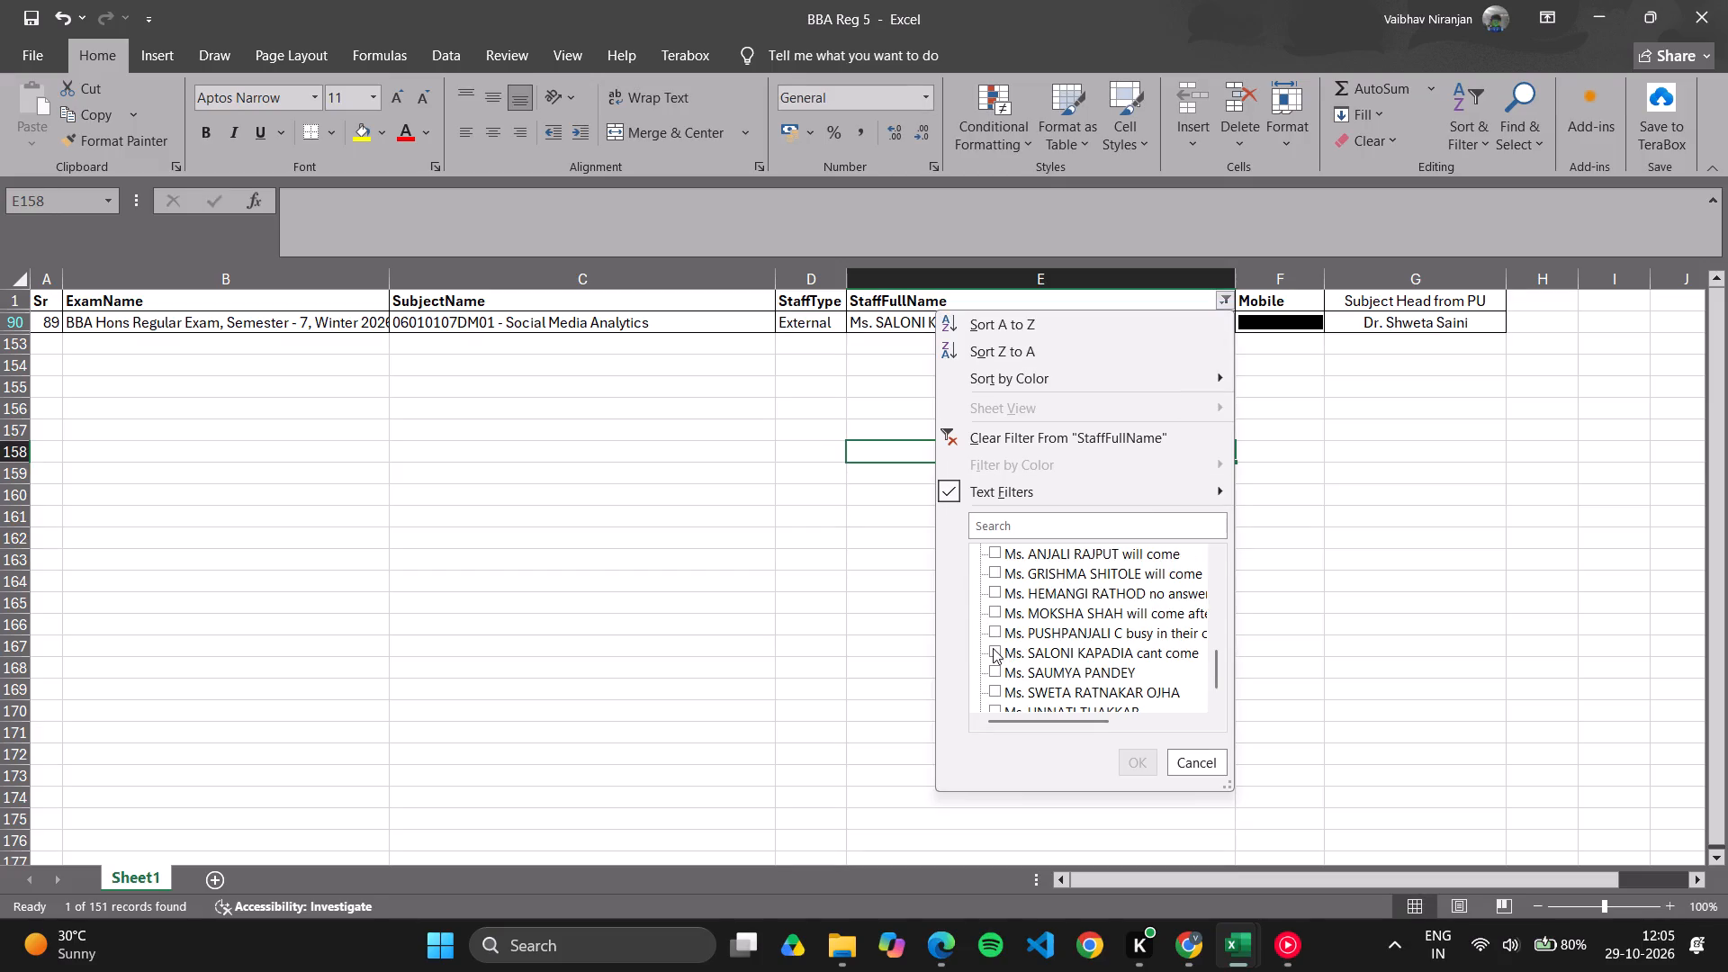
pyautogui.click(993, 648)
pyautogui.click(1137, 769)
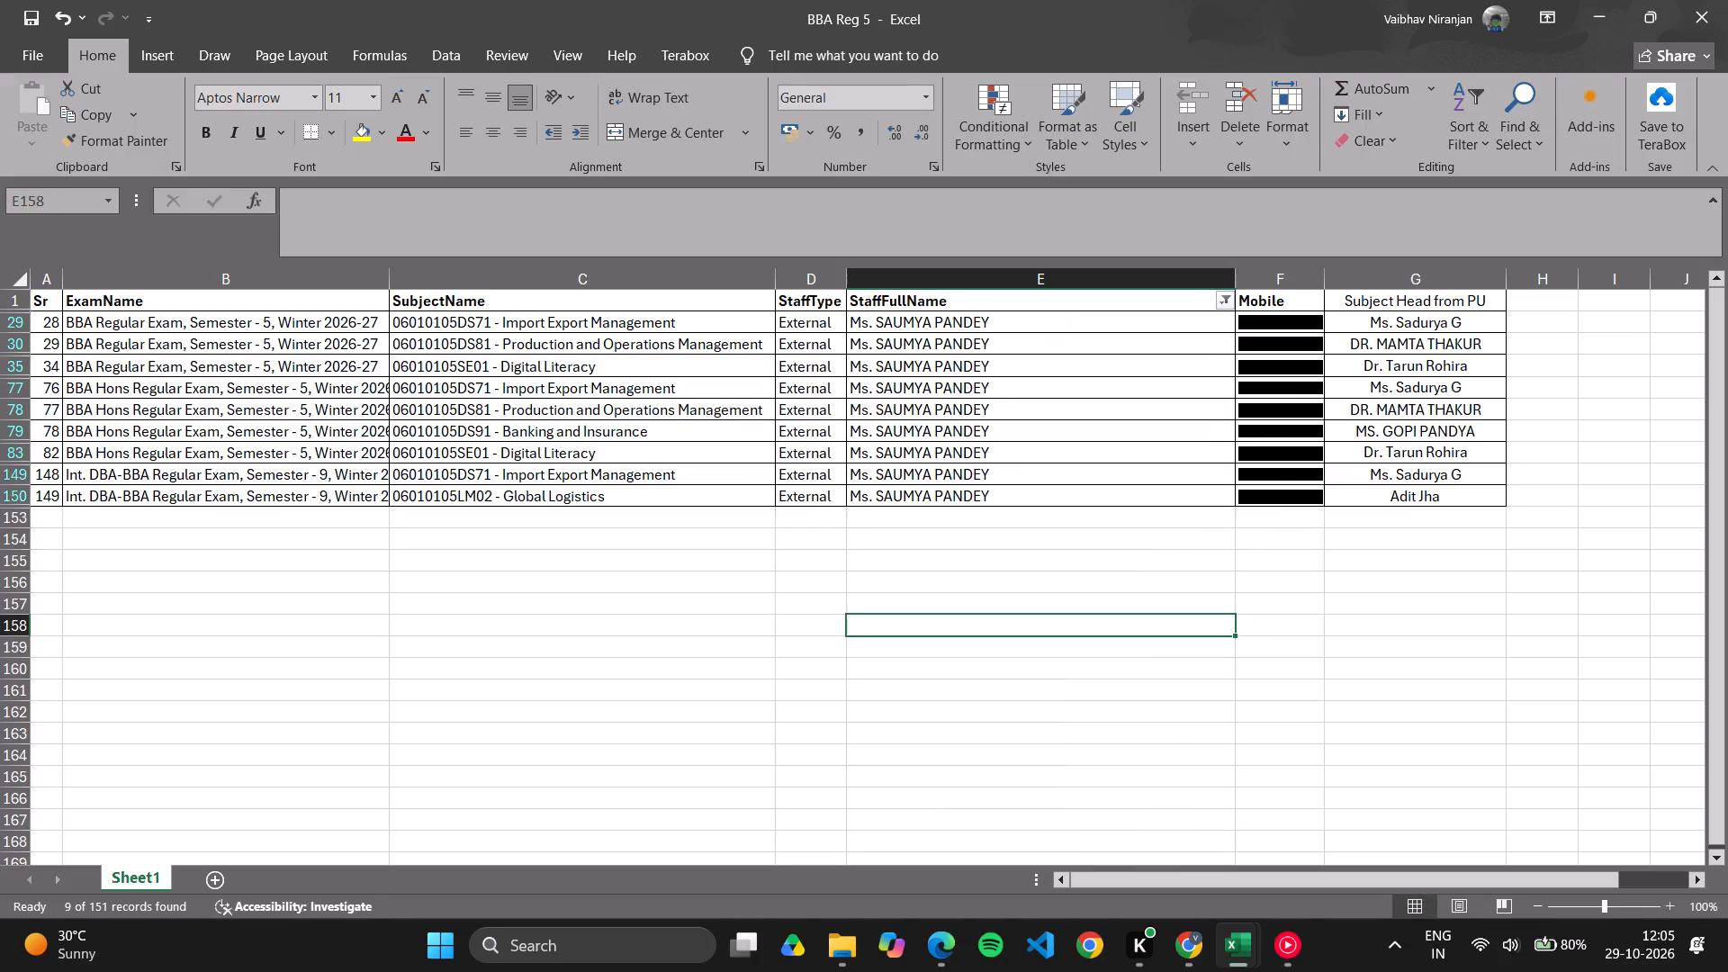
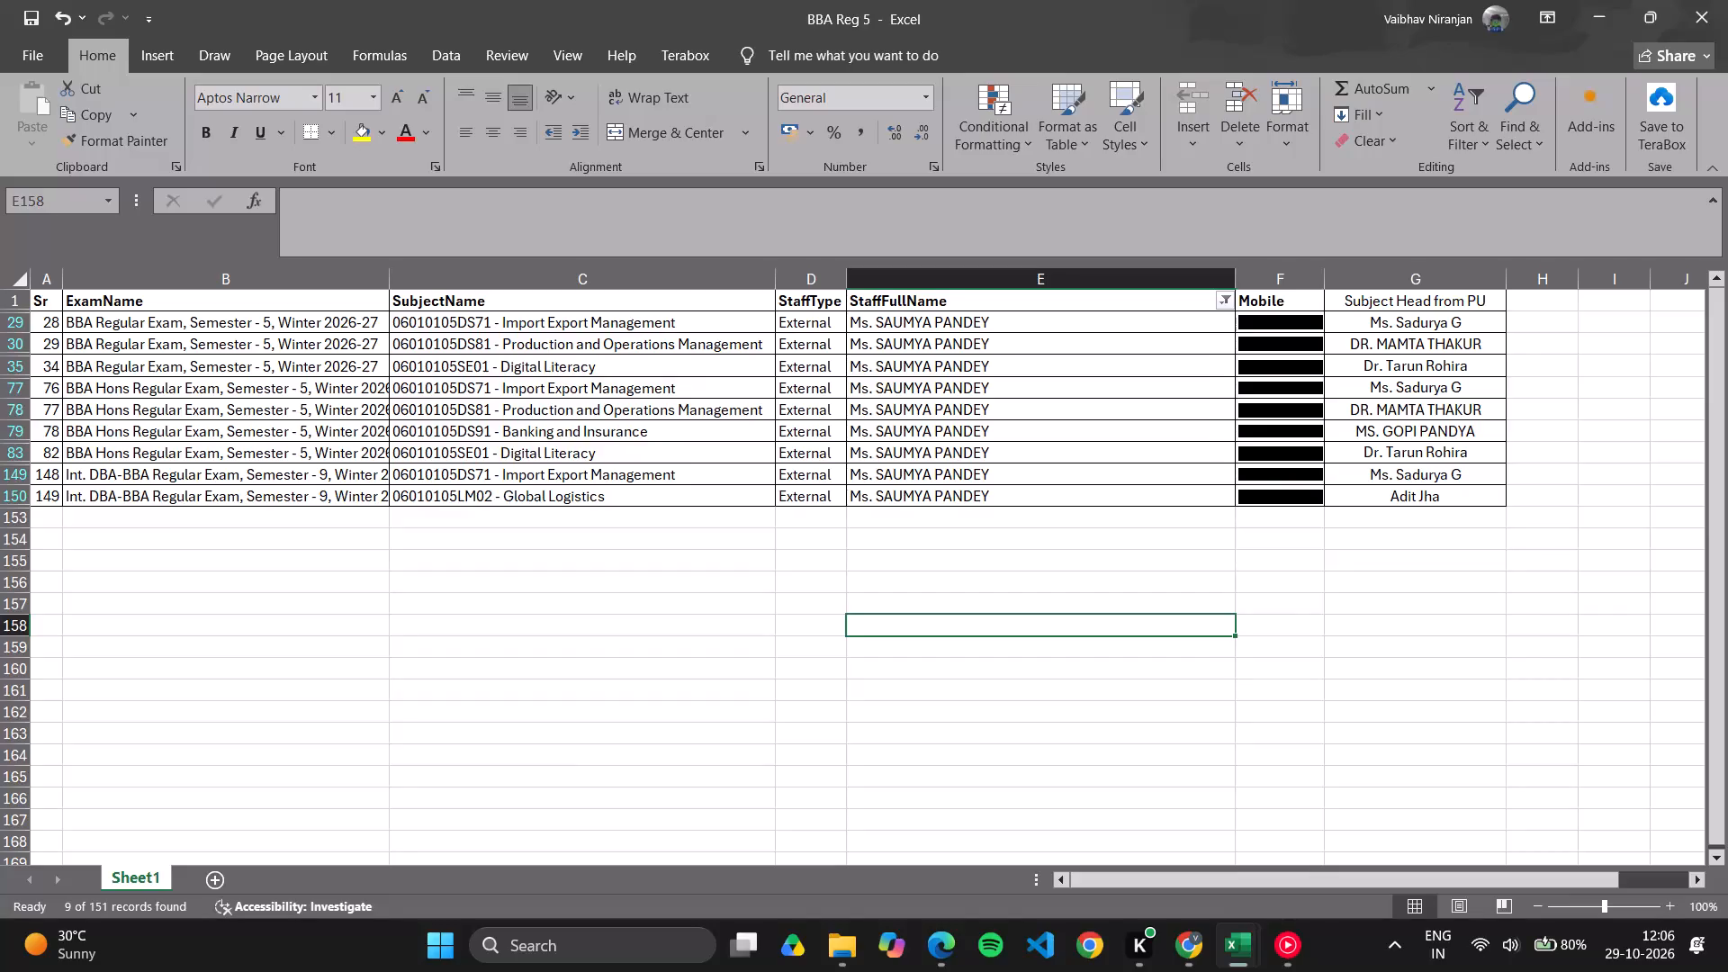
# Append the response "will come" to Ms. Saumya's name in the Import Export Management row and fill it down all her filtered rows.
pyautogui.click(1106, 331)
pyautogui.click(731, 216)
pyautogui.press('space')
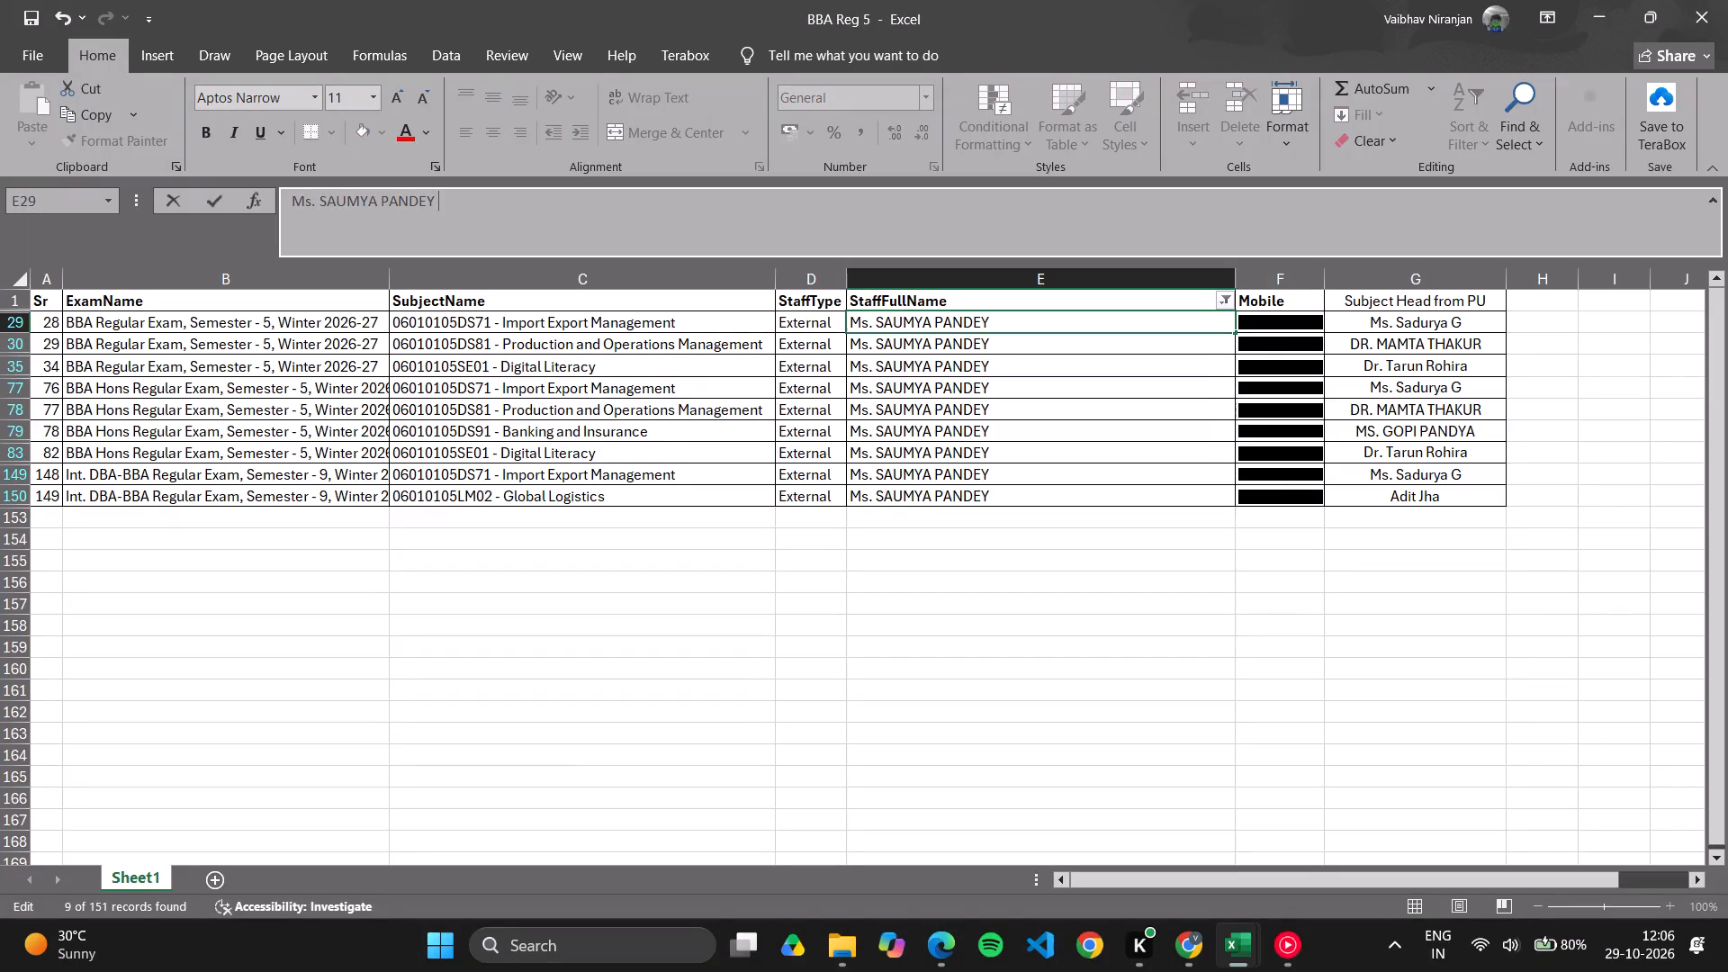
pyautogui.write('will come')
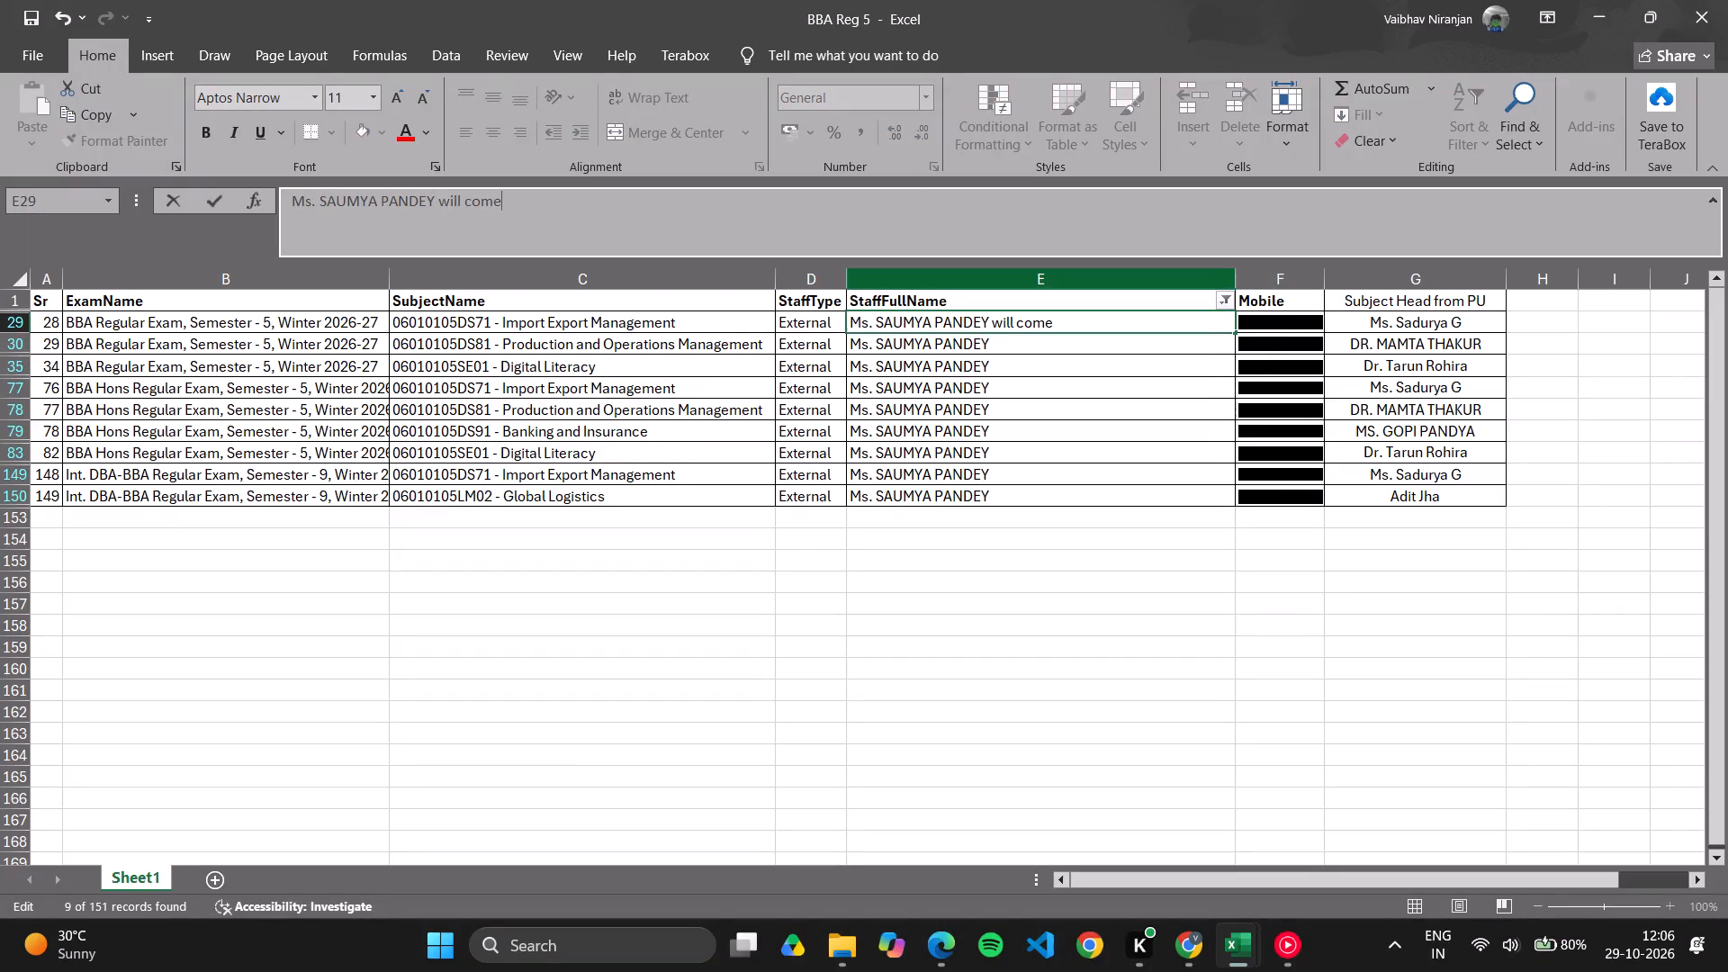
pyautogui.doubleClick(1231, 332)
pyautogui.click(1113, 573)
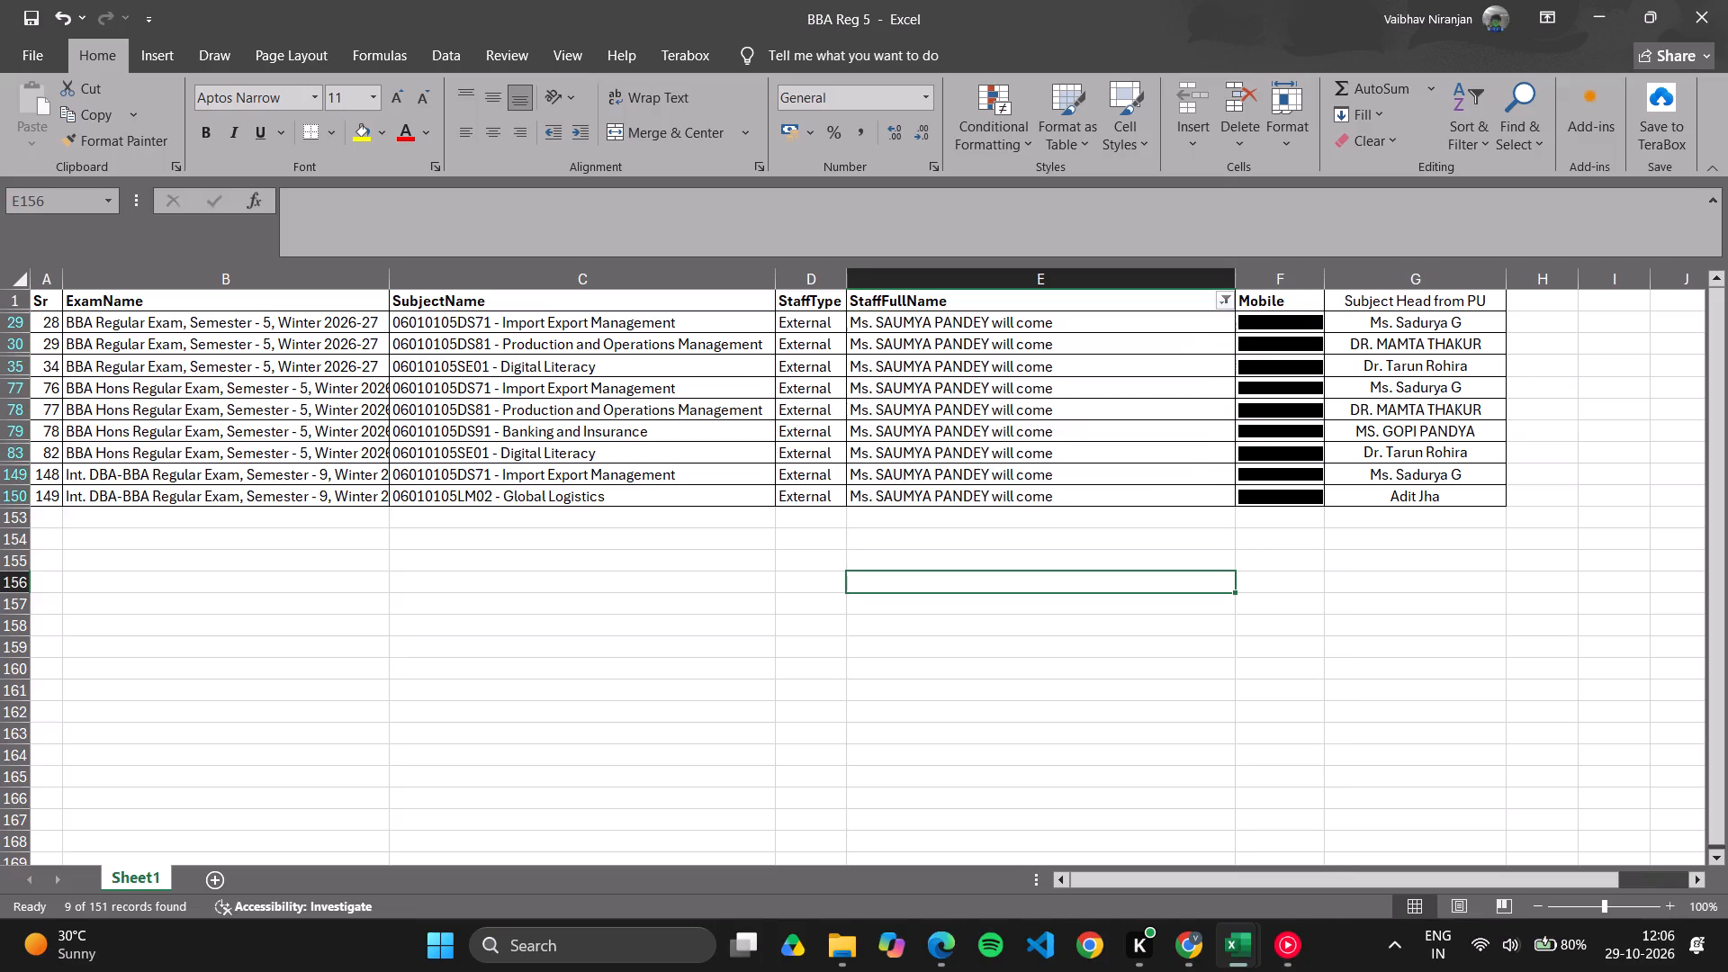
pyautogui.click(1066, 592)
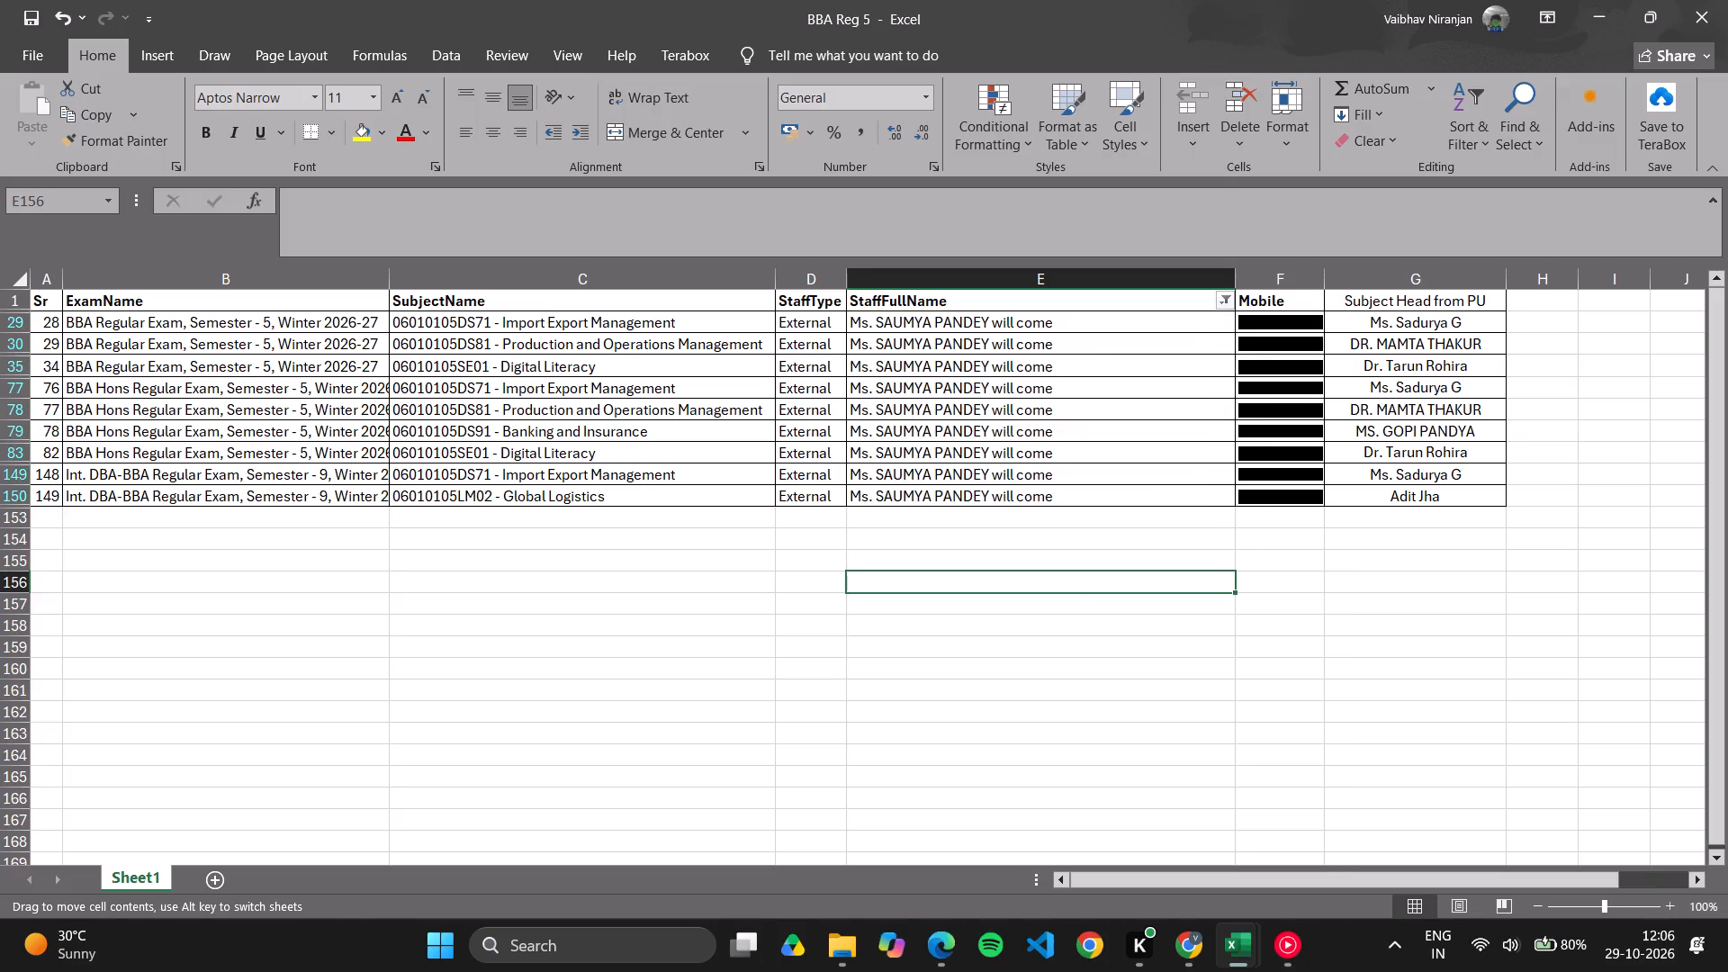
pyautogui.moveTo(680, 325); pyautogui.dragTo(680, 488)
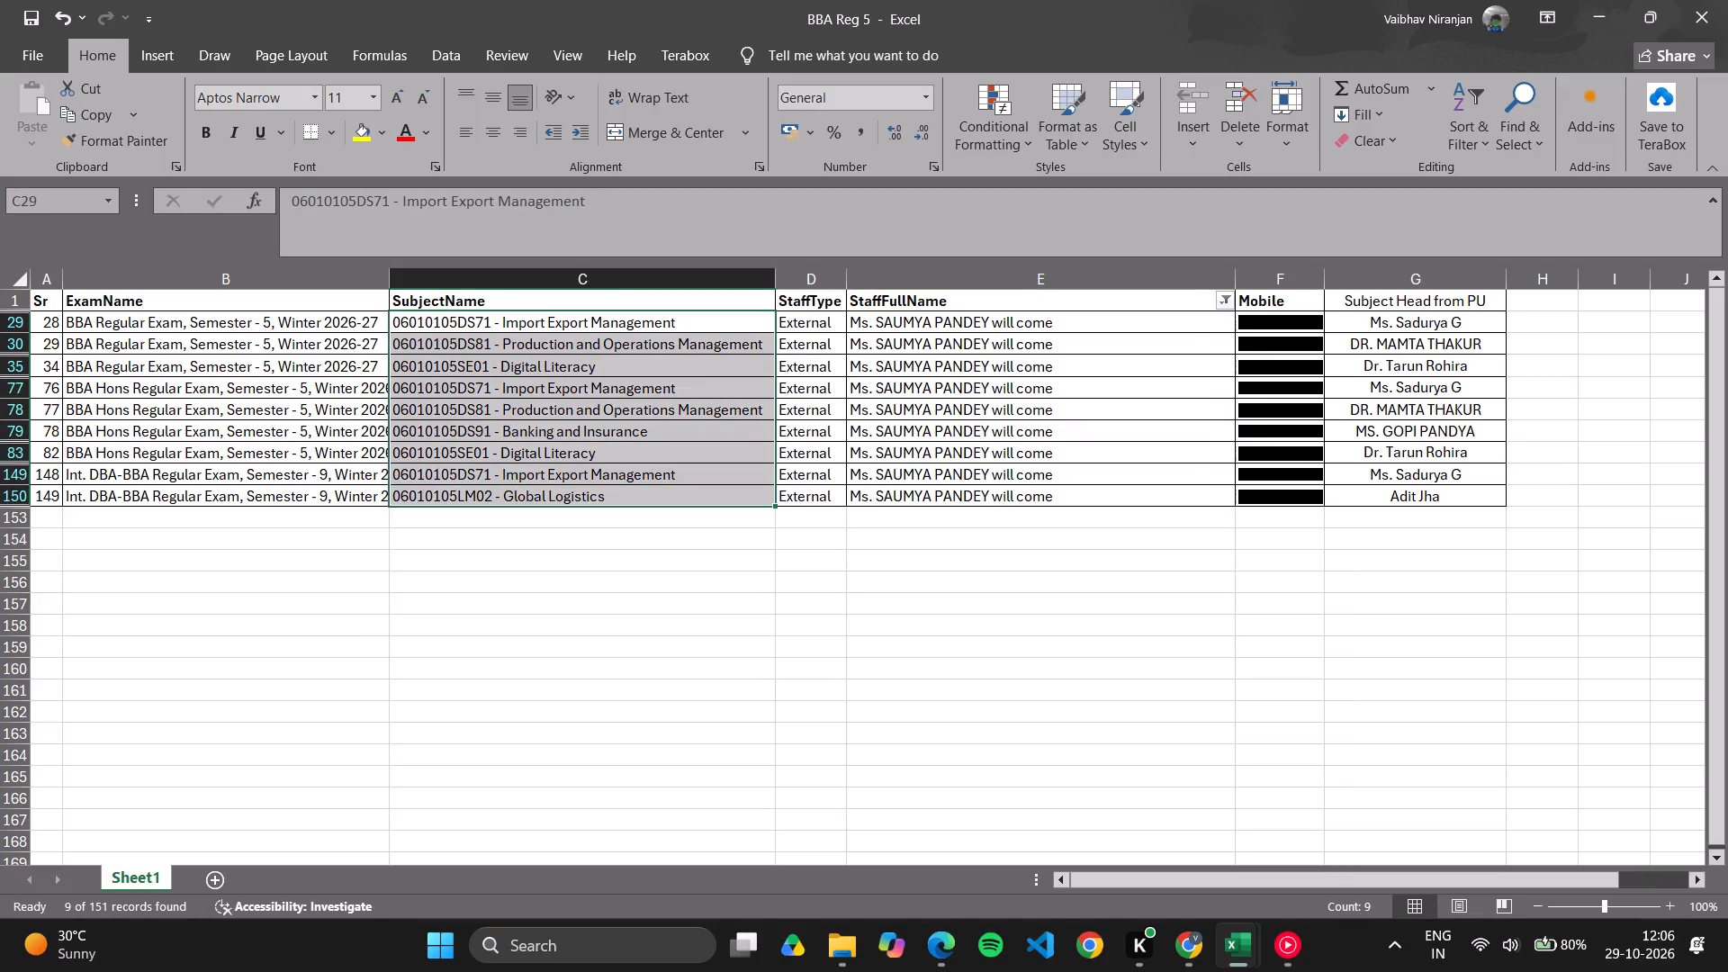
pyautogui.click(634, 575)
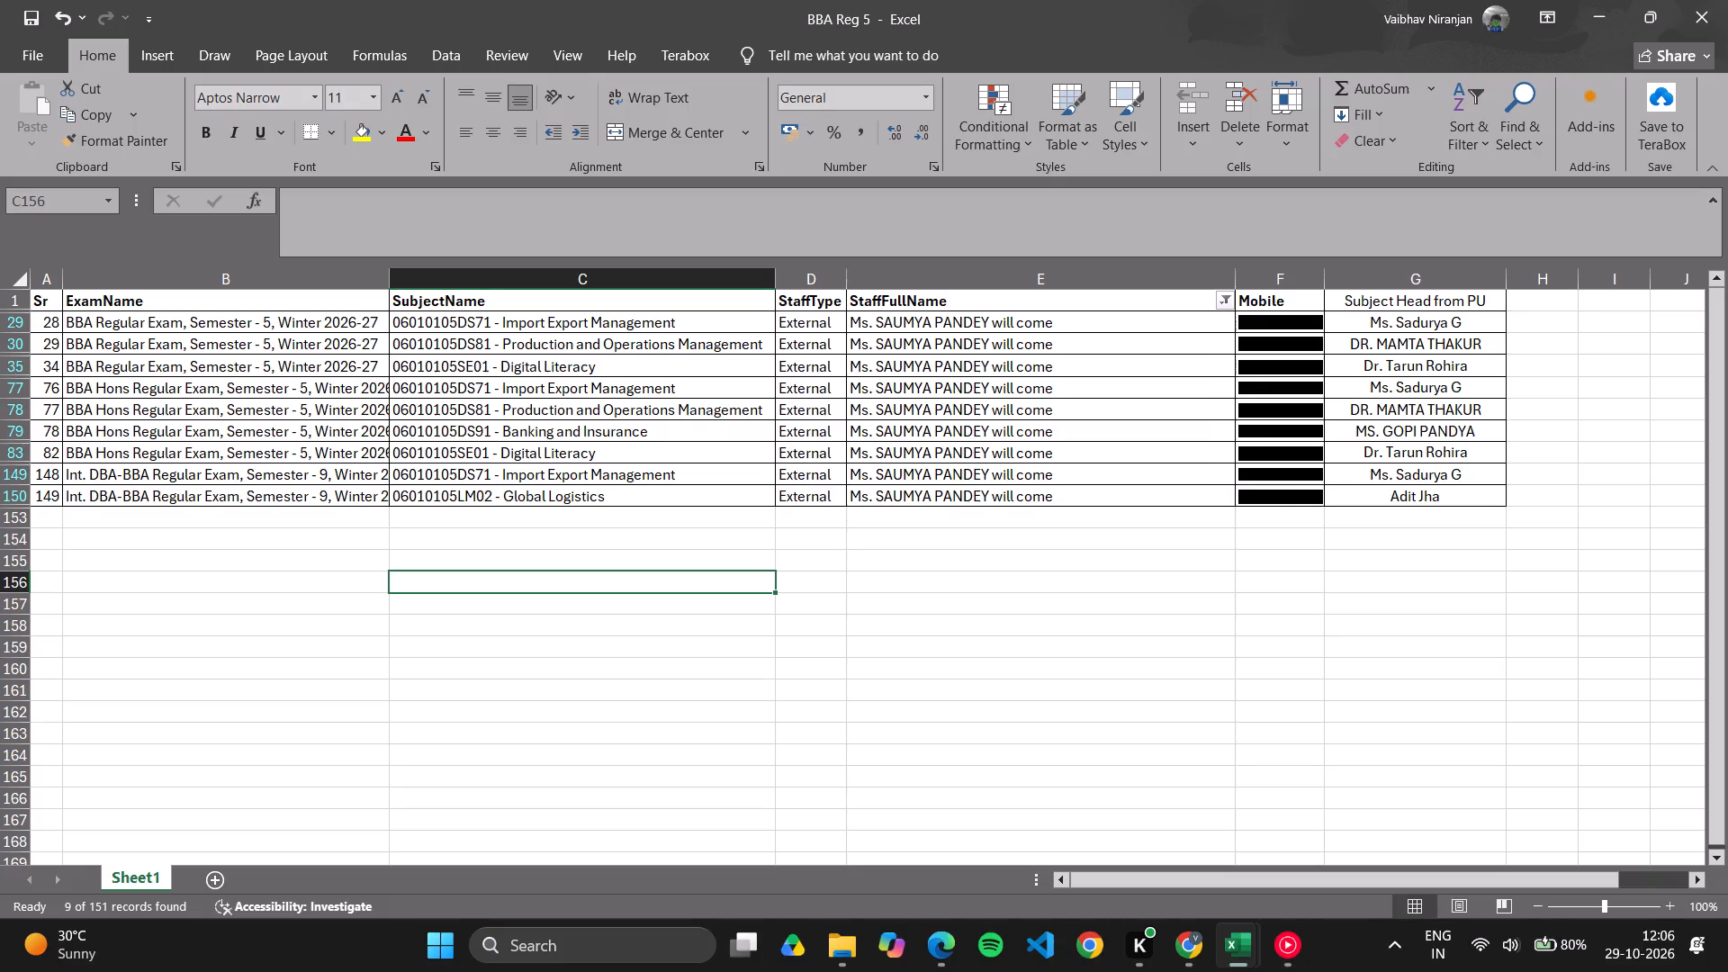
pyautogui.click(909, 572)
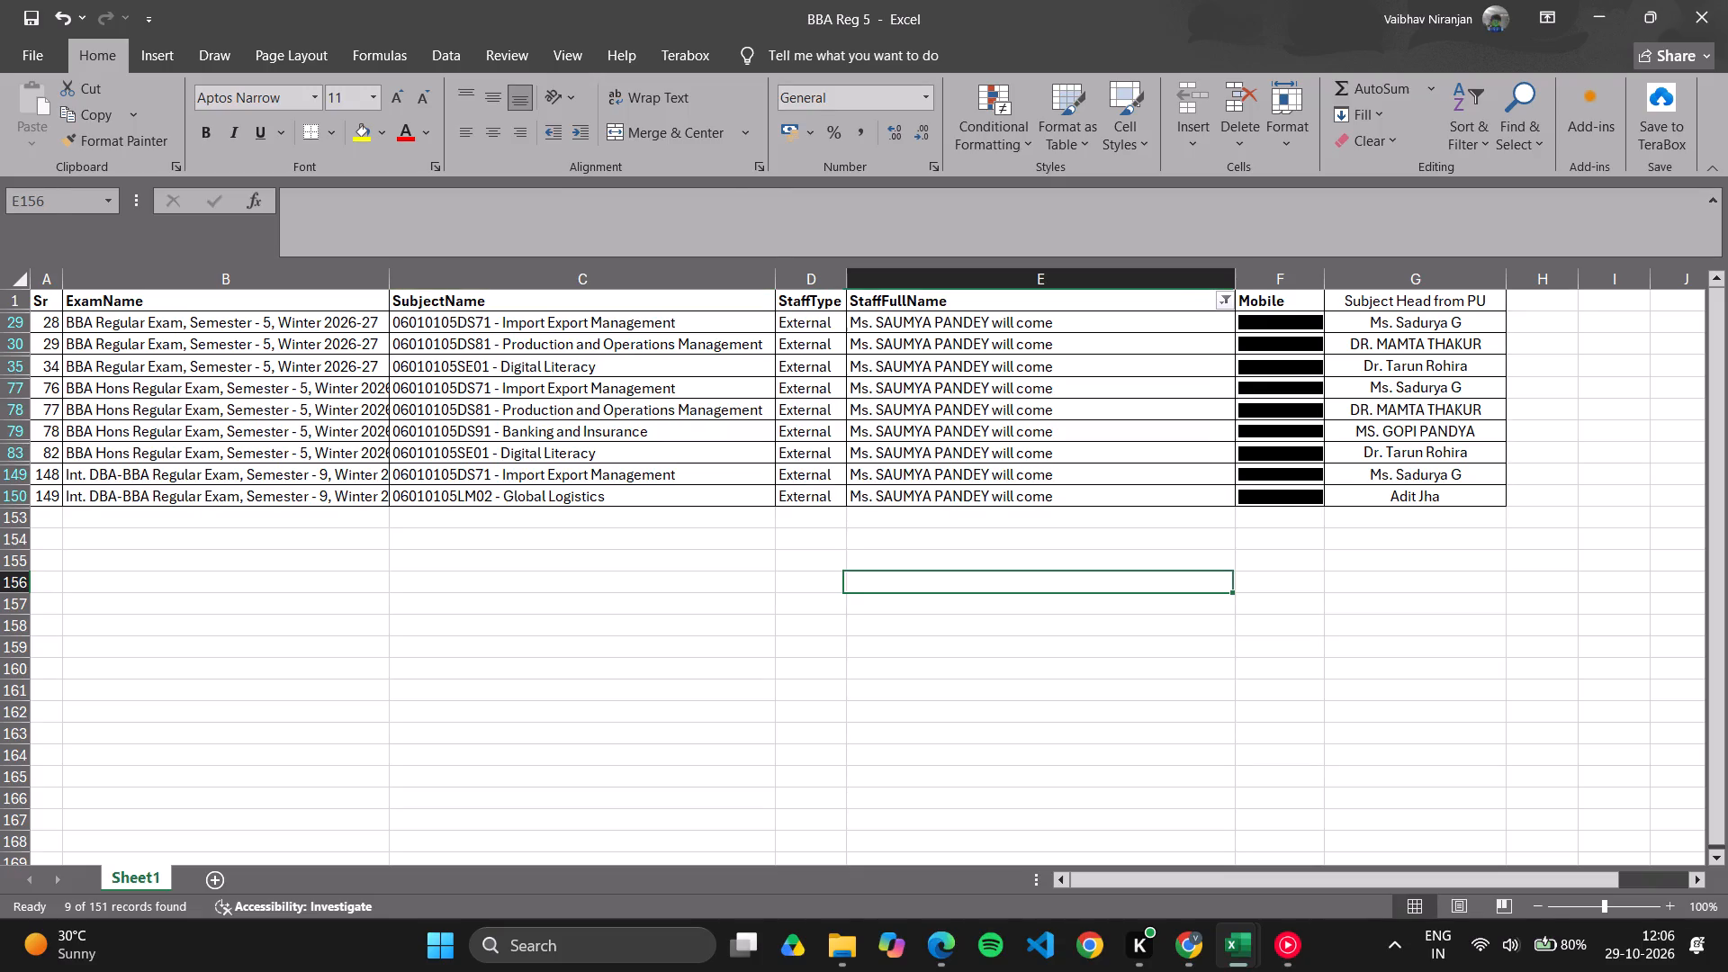
# Filter the StaffFullName column to show only Ms. Sweta's rows.
pyautogui.click(1220, 307)
pyautogui.scroll(-5, 1004, 611)
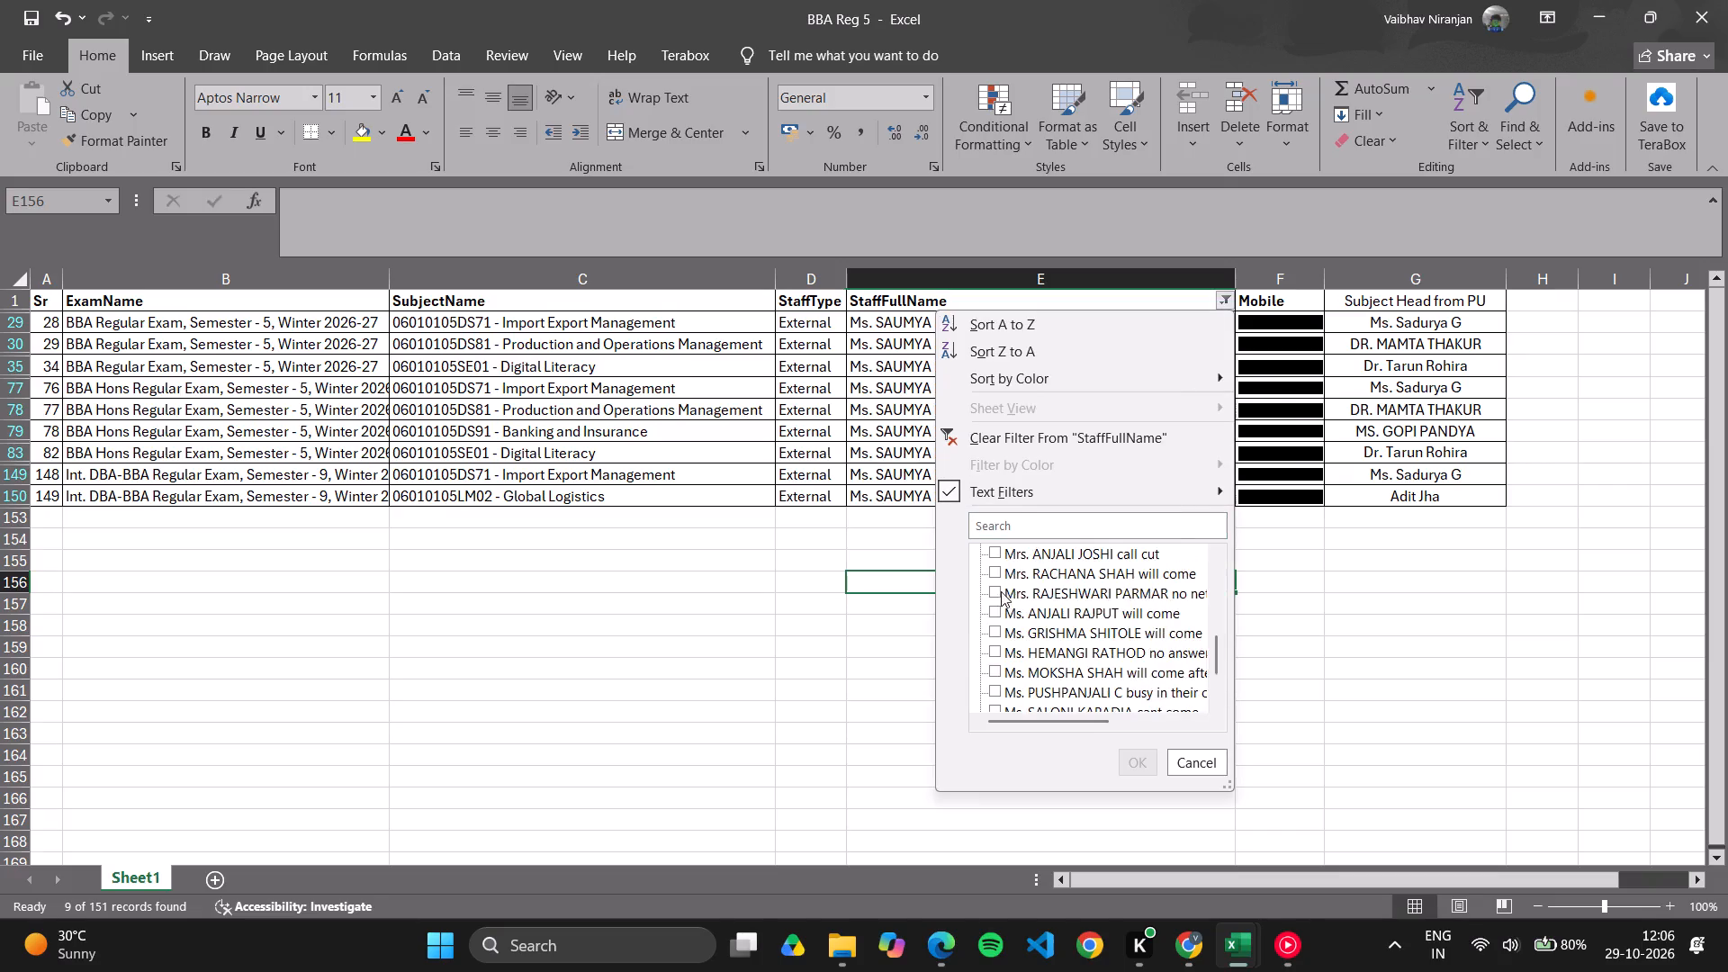
pyautogui.scroll(-7, 1012, 574)
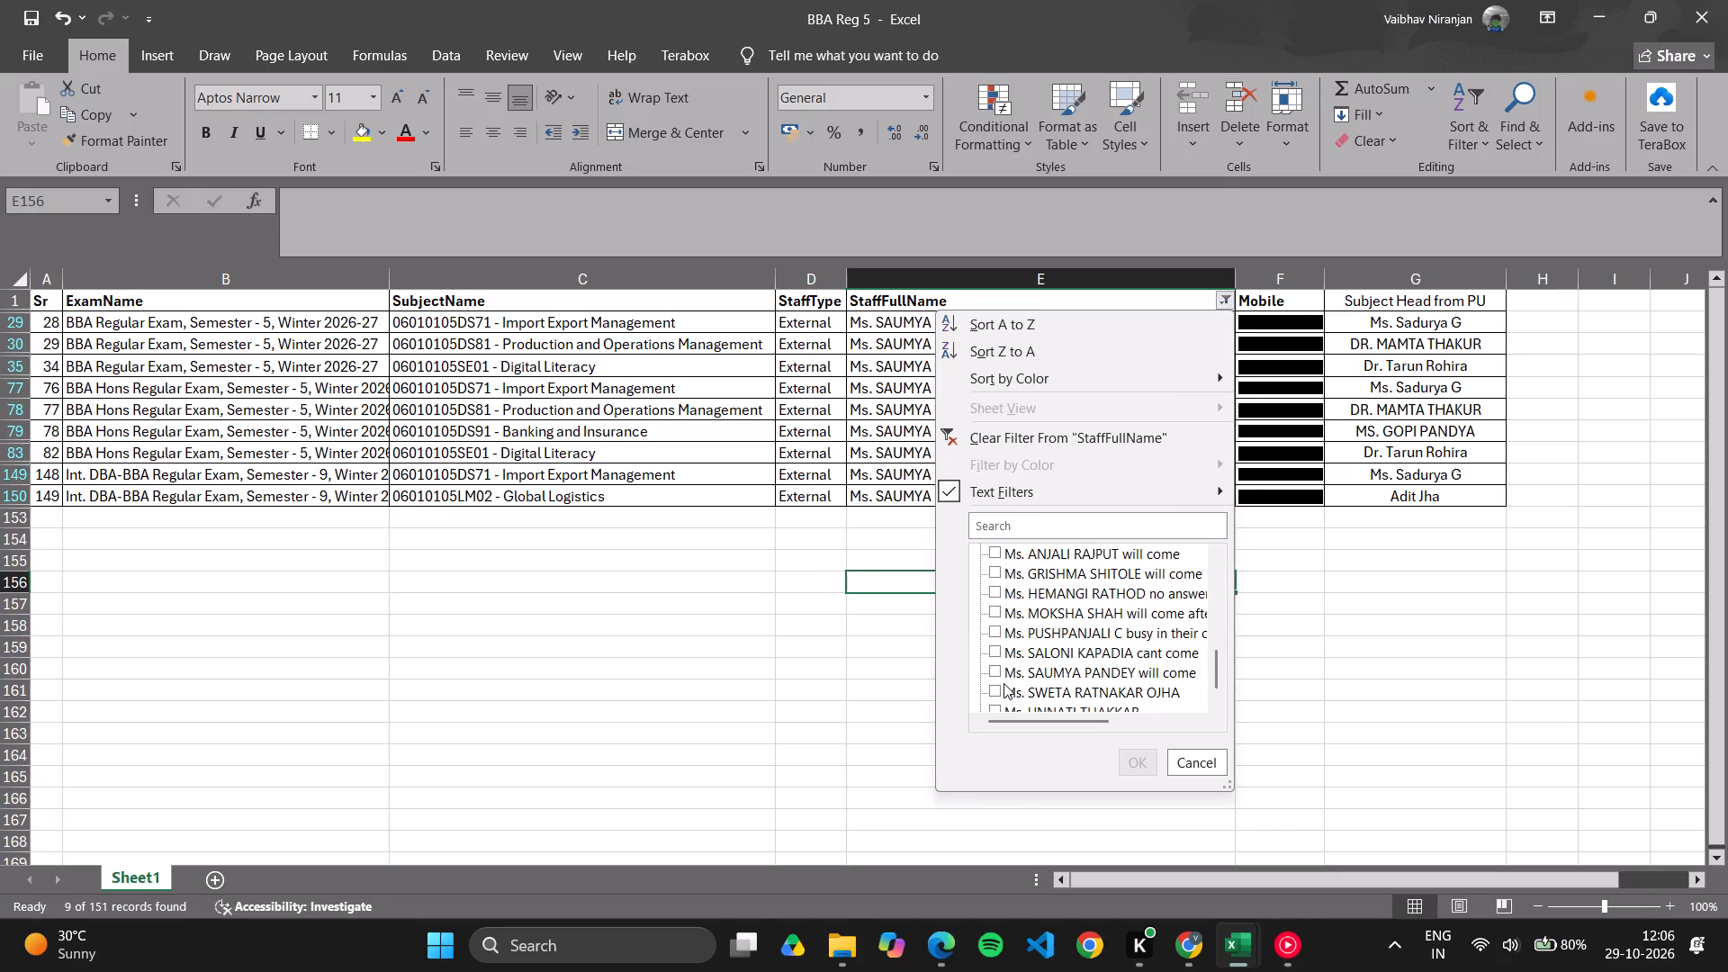
pyautogui.click(990, 667)
pyautogui.click(1130, 759)
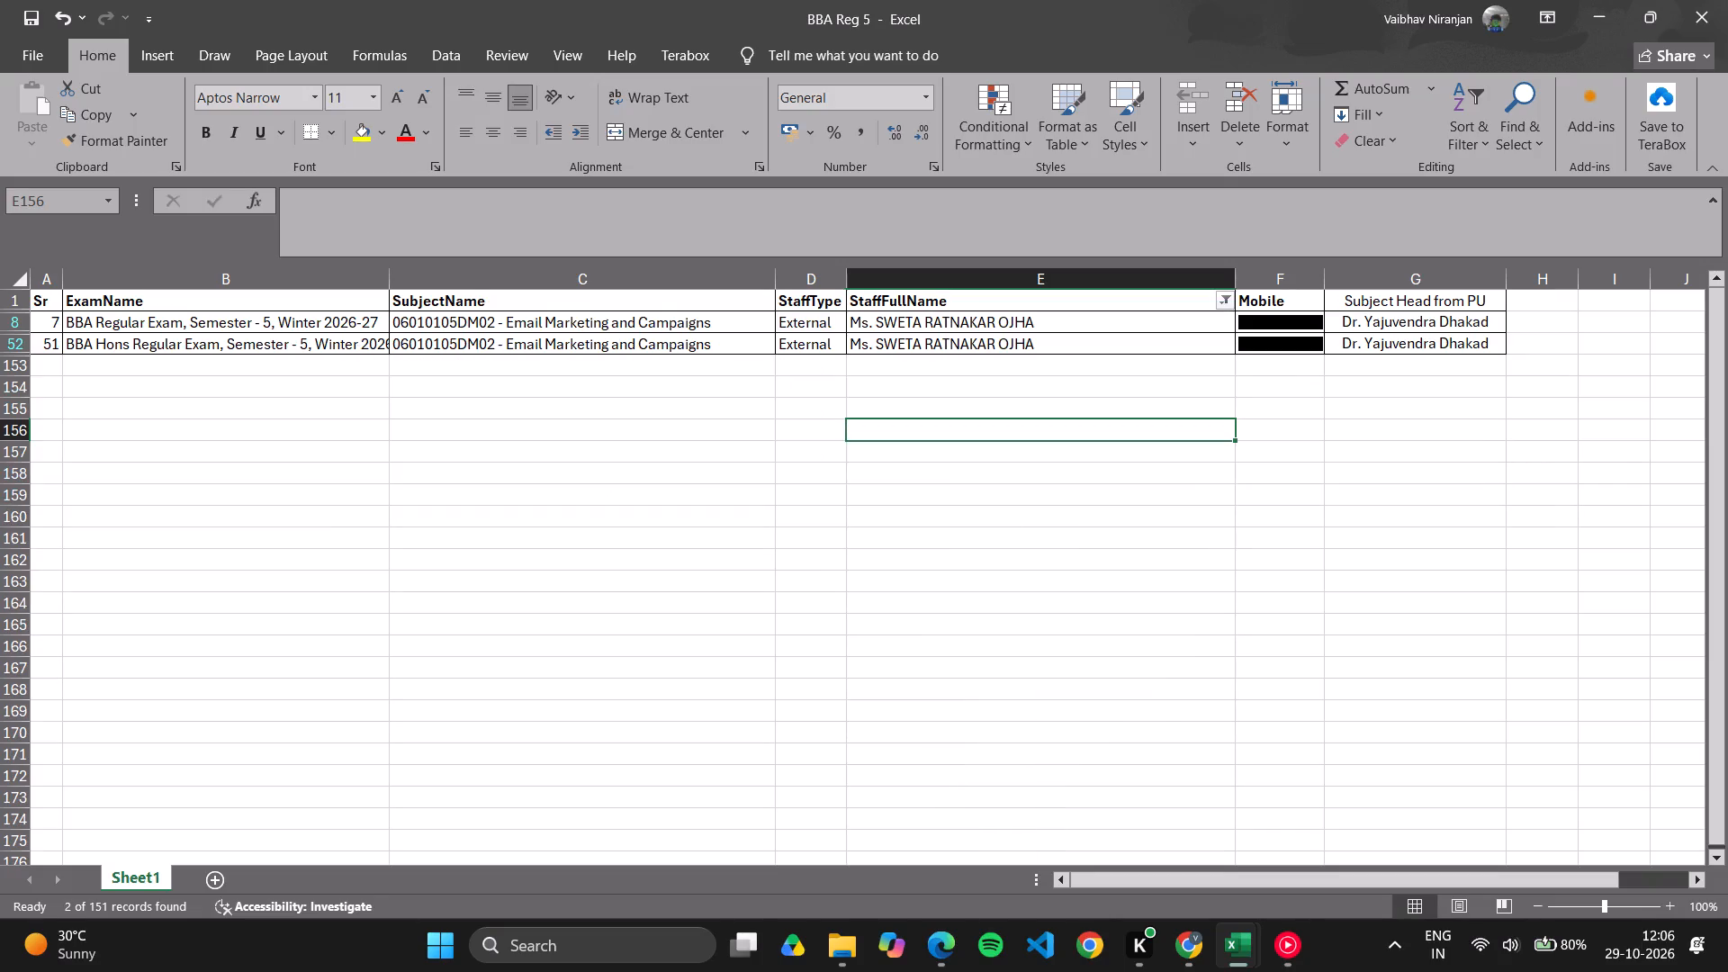
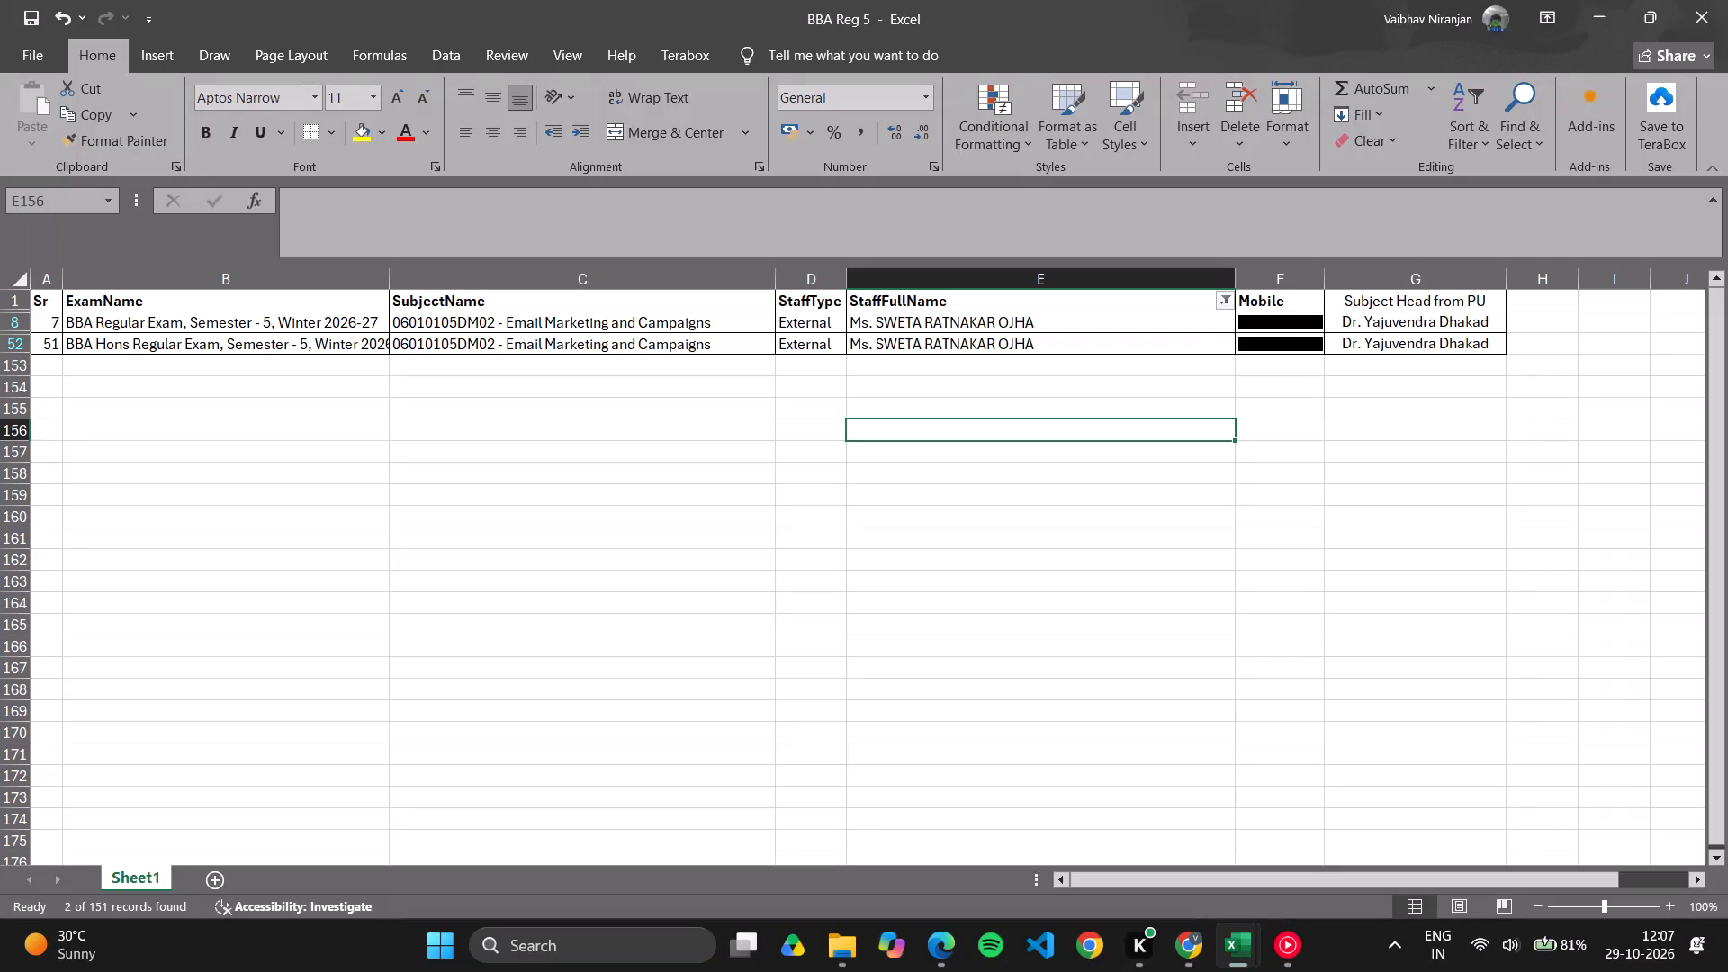
# Append the response "call not answered" to Ms. Sweta's name in the first Email Marketing and Campaigns row and fill it down her filtered rows.
pyautogui.click(1072, 324)
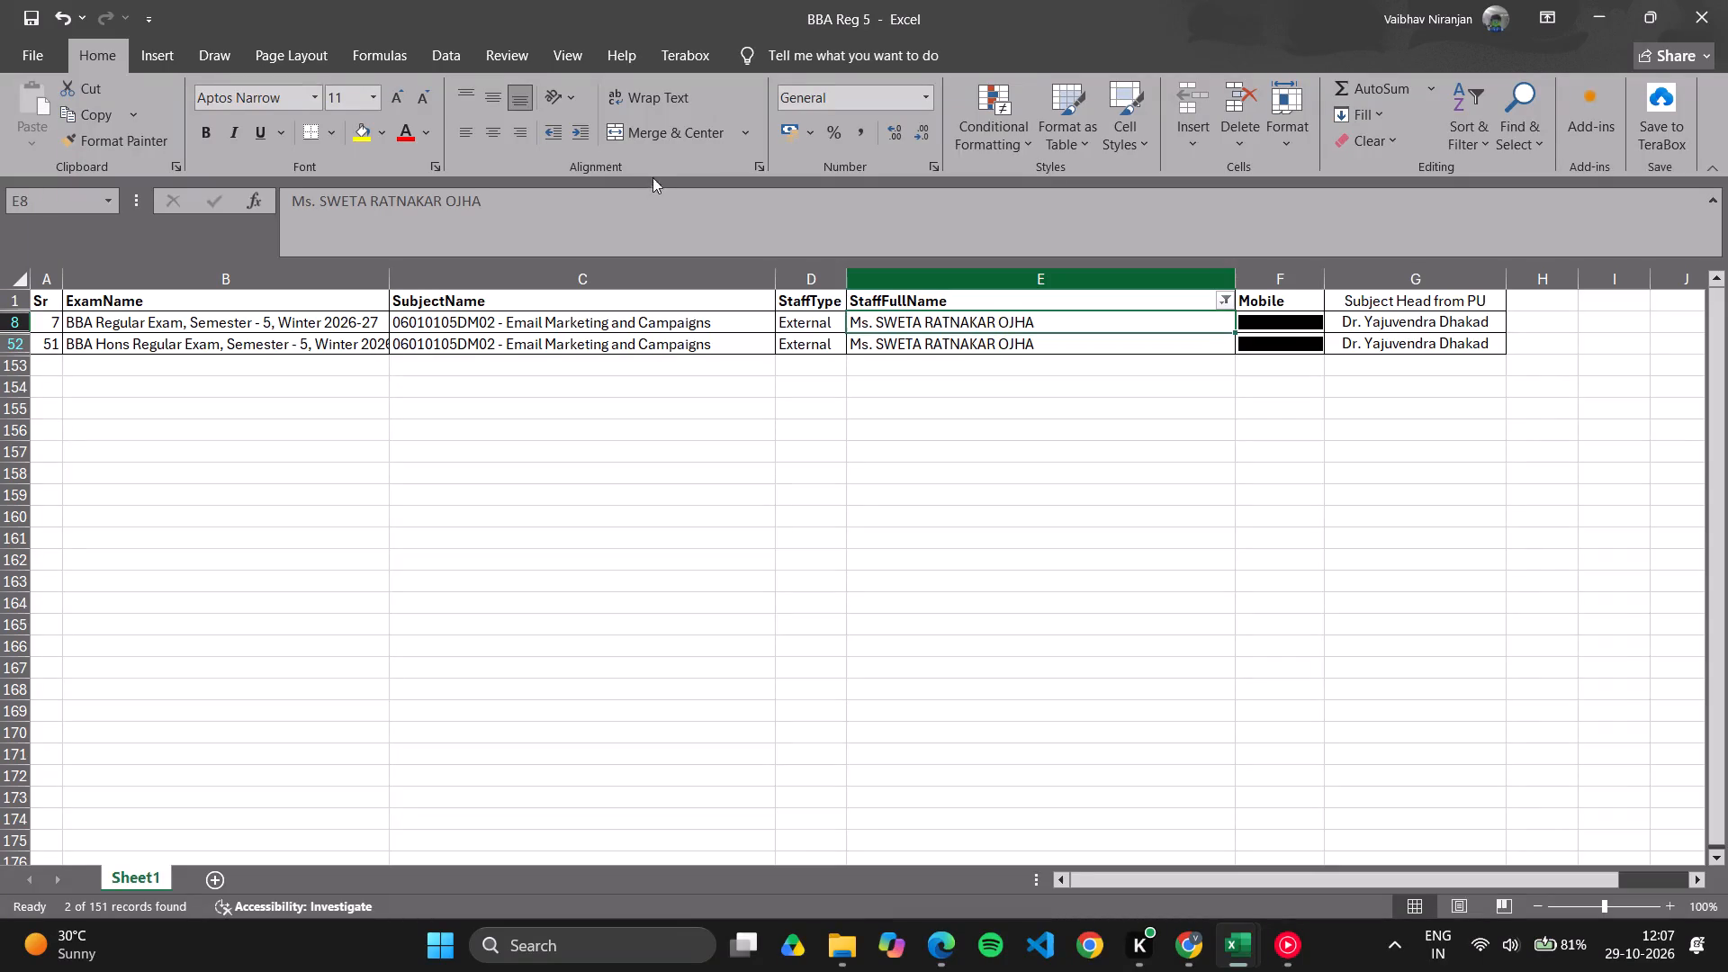
pyautogui.click(647, 189)
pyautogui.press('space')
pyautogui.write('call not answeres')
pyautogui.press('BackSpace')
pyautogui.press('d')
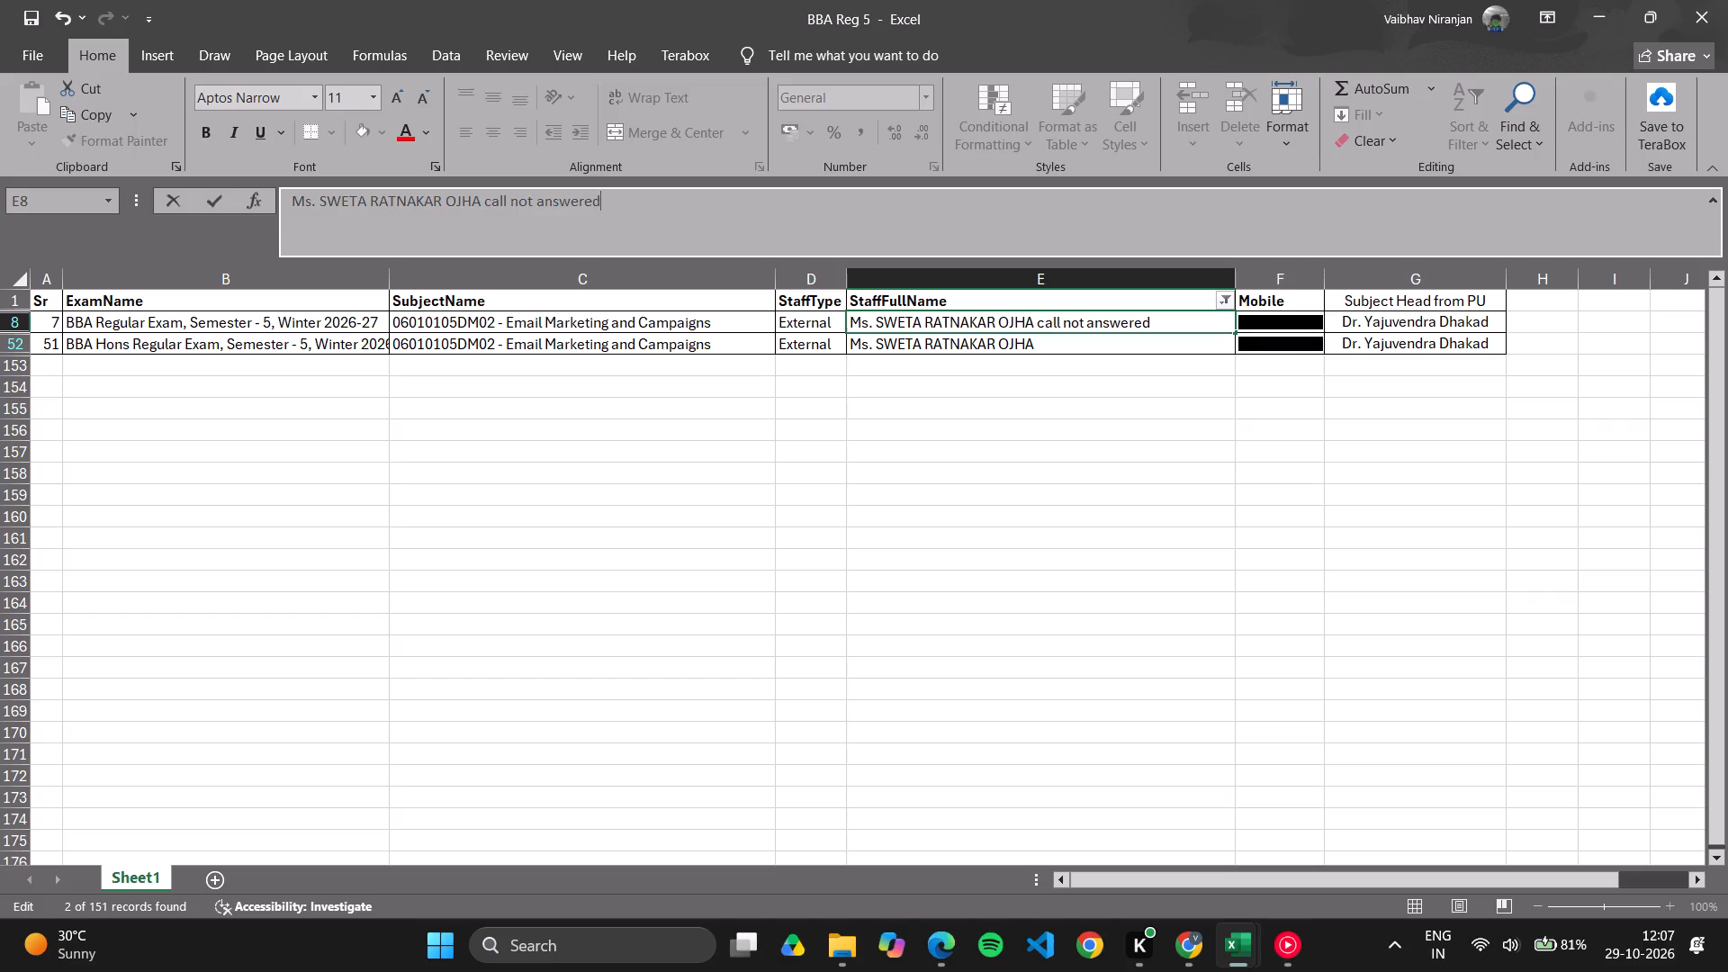
pyautogui.moveTo(1075, 535); pyautogui.dragTo(1083, 517)
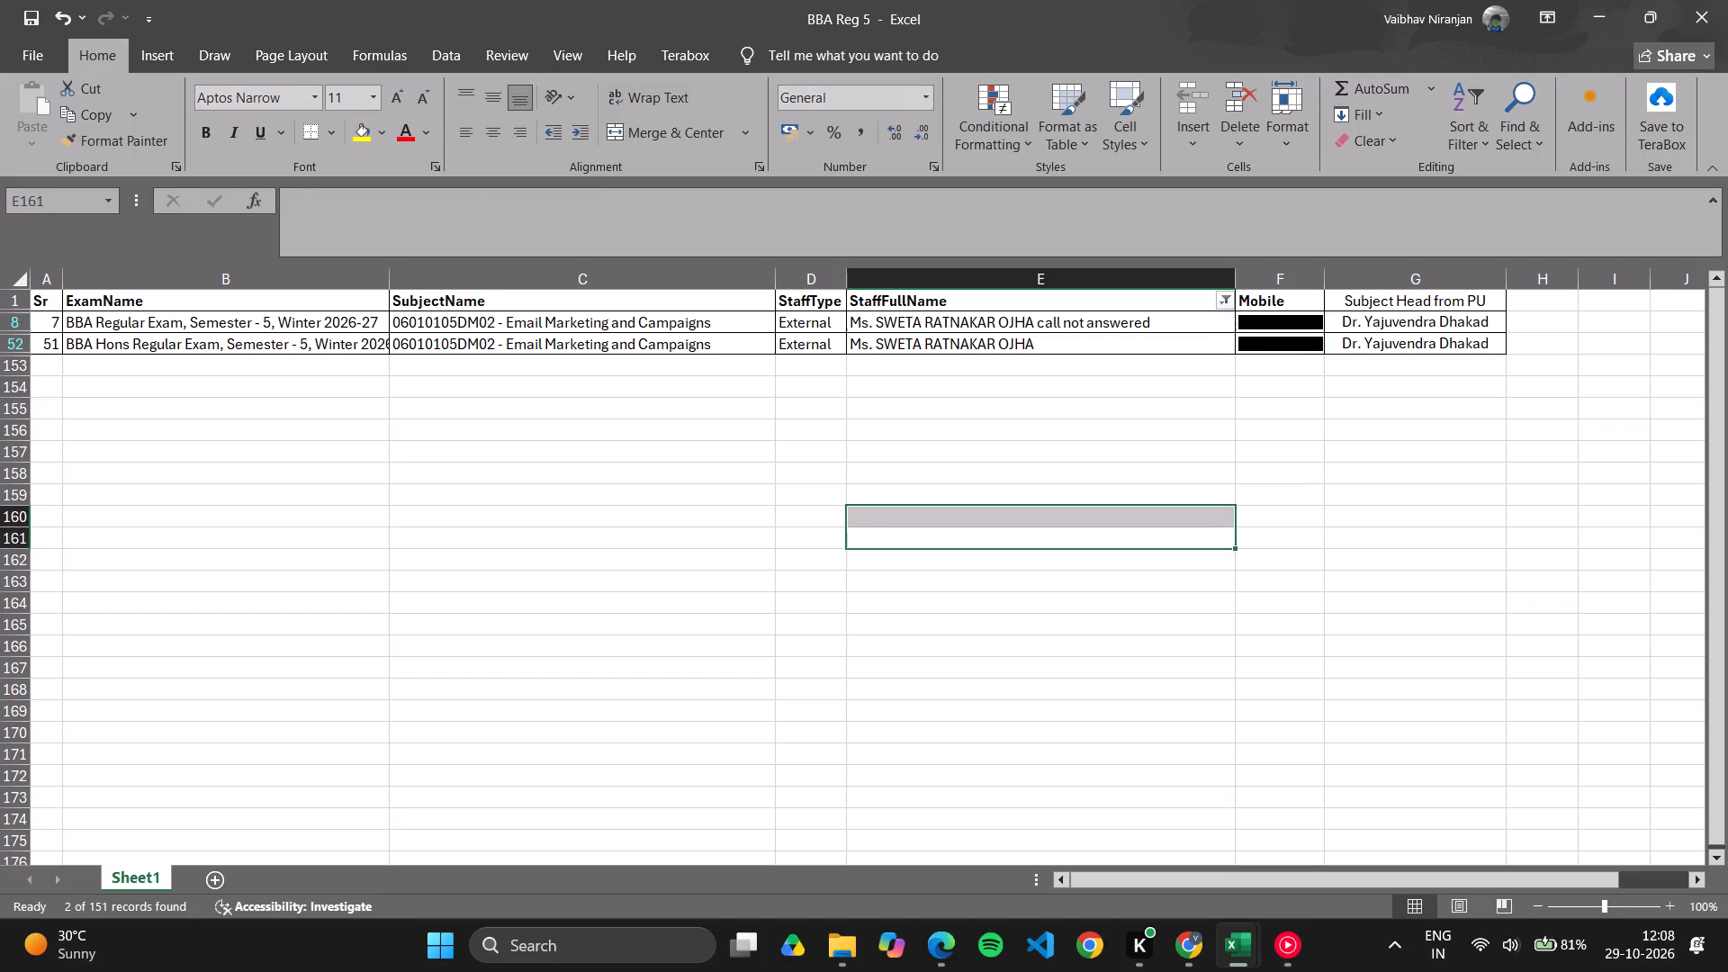
pyautogui.click(1193, 323)
pyautogui.click(1235, 334)
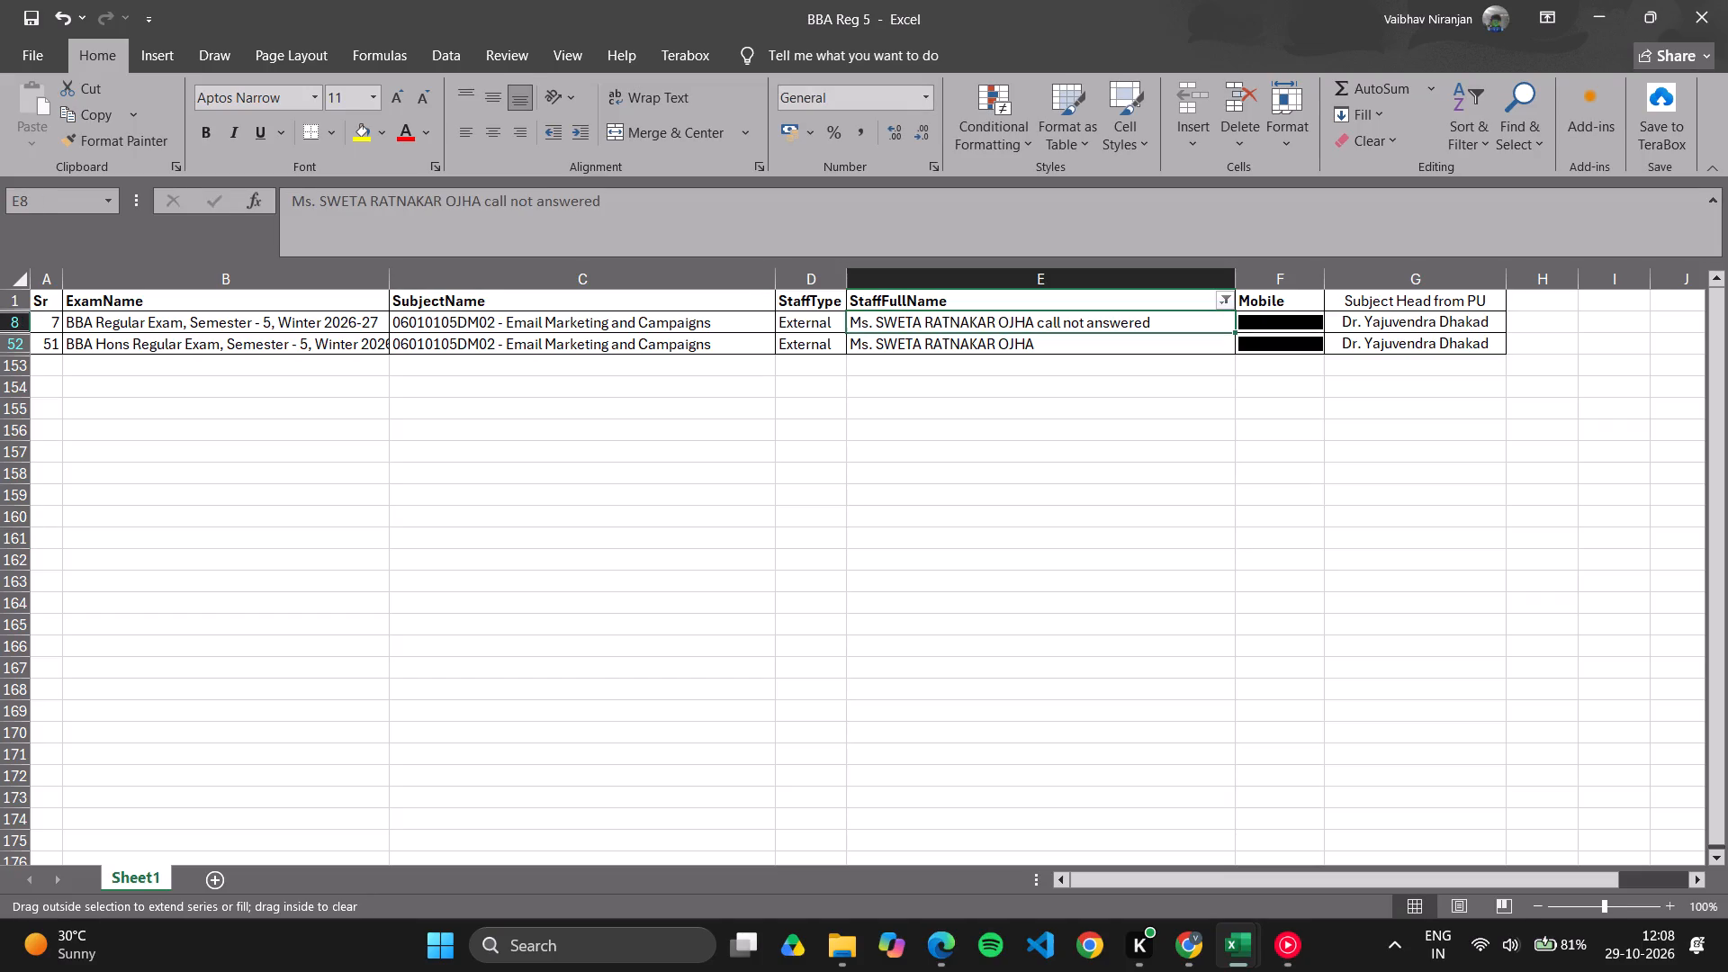
pyautogui.doubleClick(1236, 329)
pyautogui.click(1198, 477)
# Filter the StaffFullName column to show only Ms. Unnati's rows.
pyautogui.click(1228, 301)
pyautogui.scroll(-8, 1145, 567)
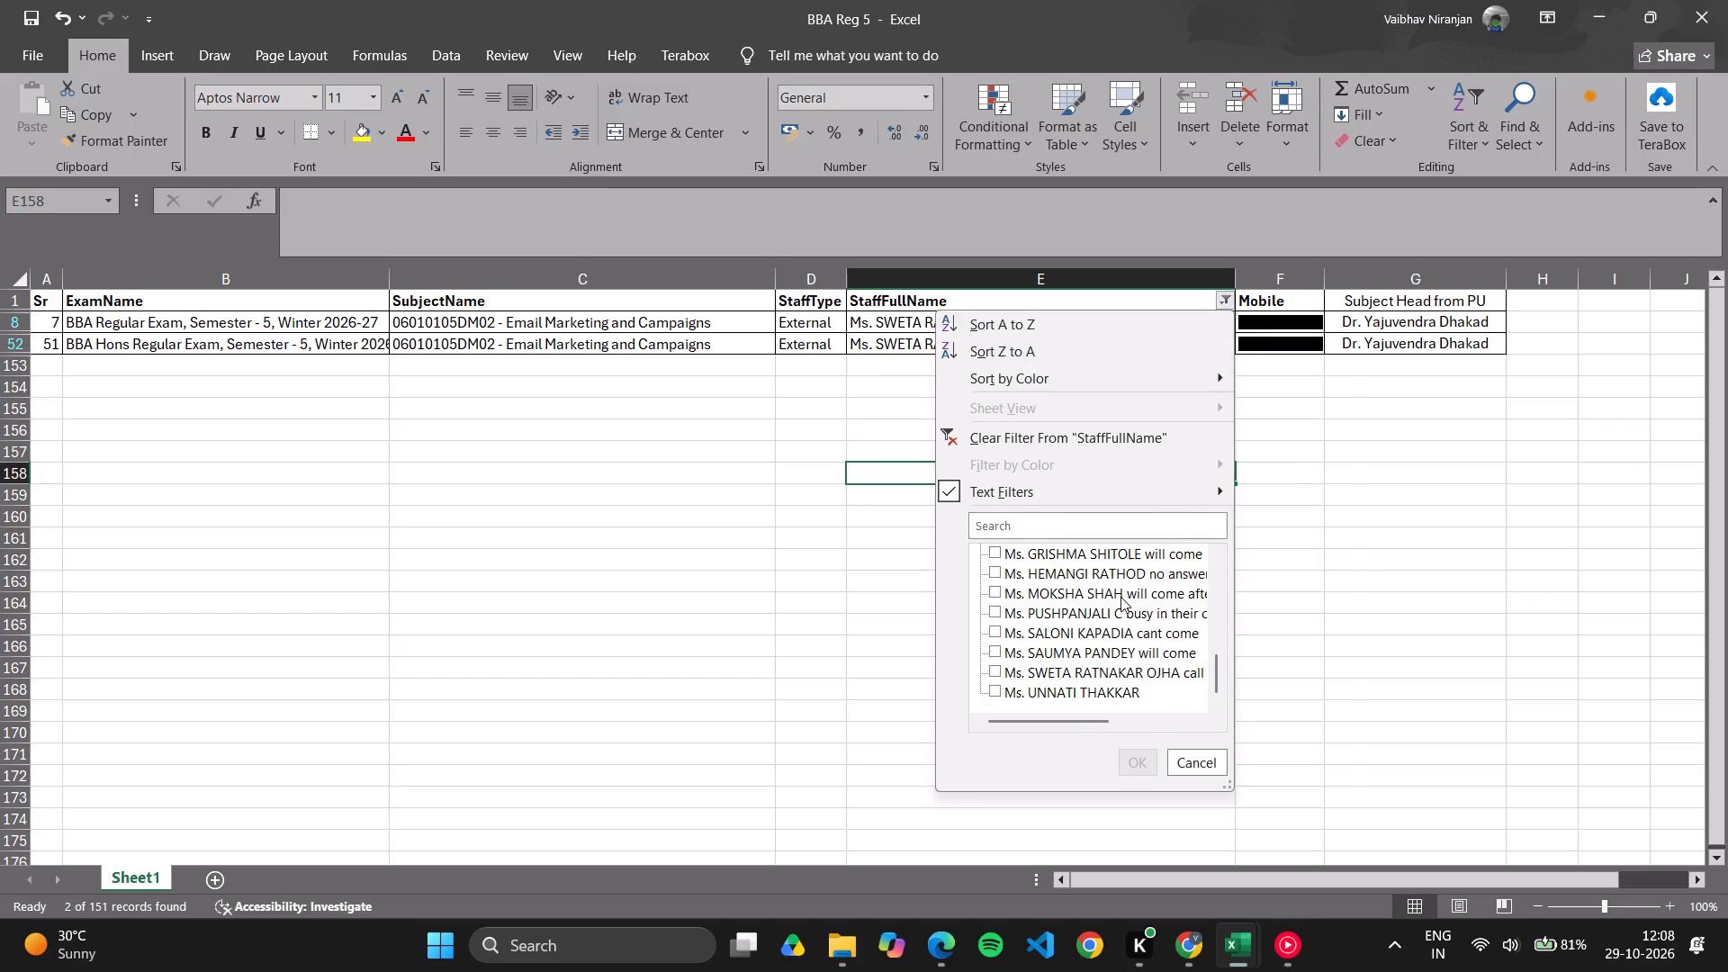
pyautogui.scroll(-3, 1119, 619)
pyautogui.click(992, 688)
pyautogui.click(1138, 760)
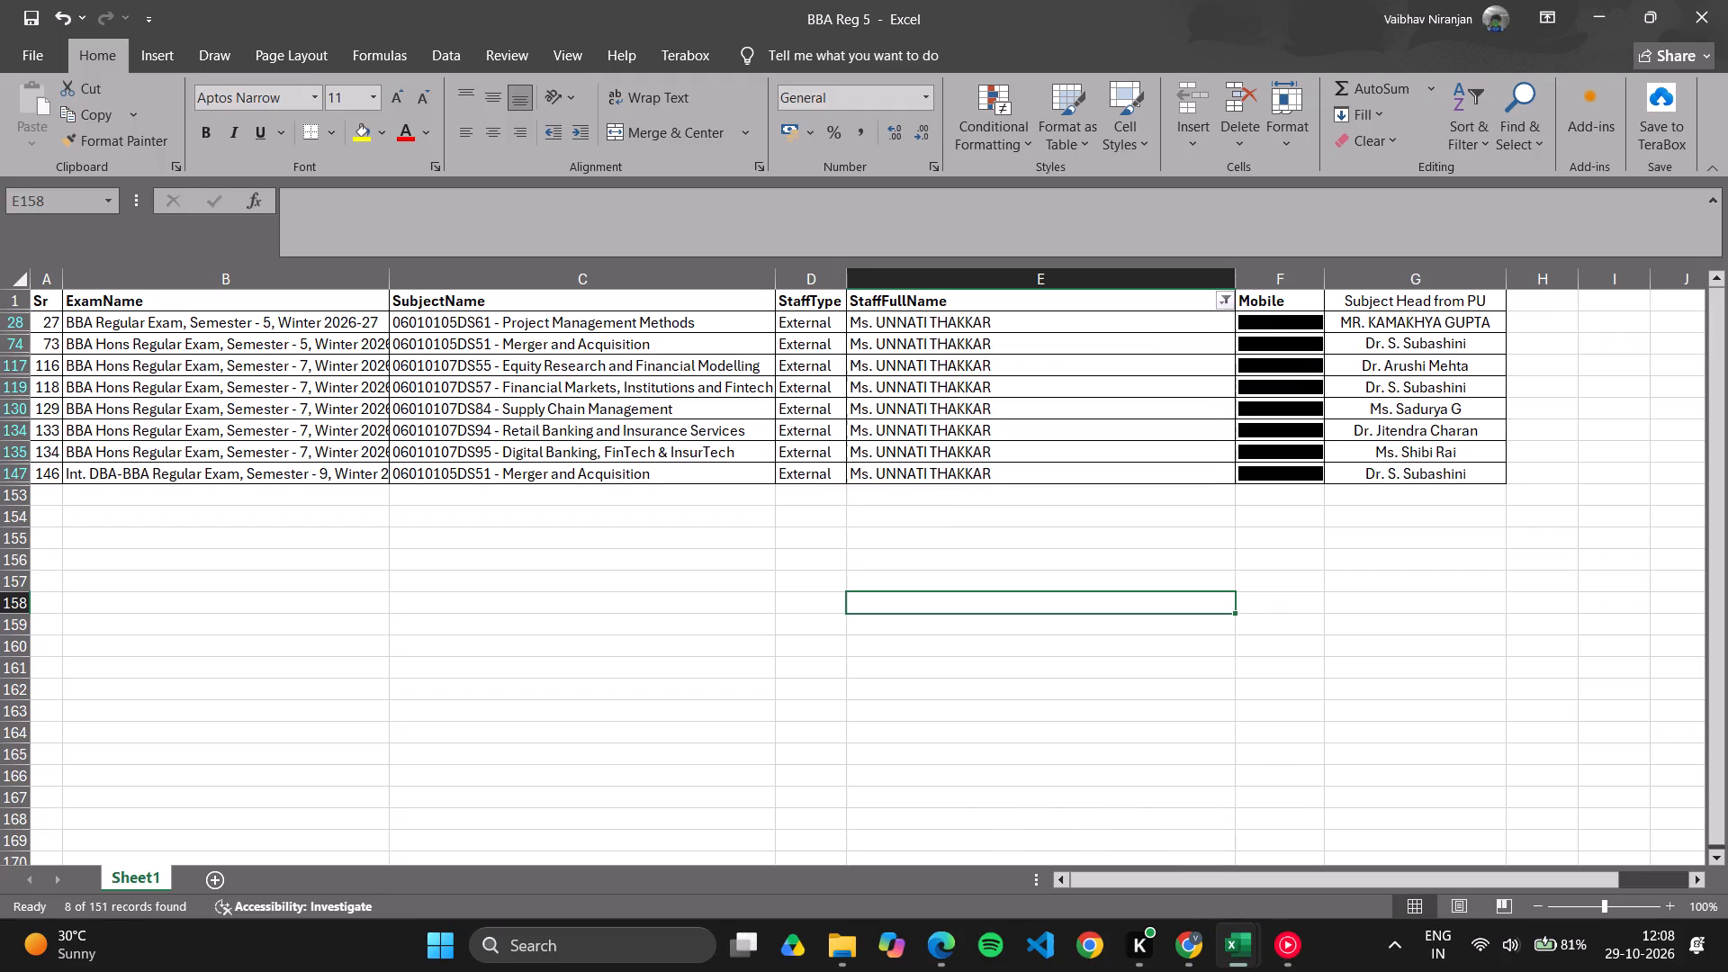
# Select Ms. Unnati's name in the Project Management Methods row.
pyautogui.click(1017, 323)
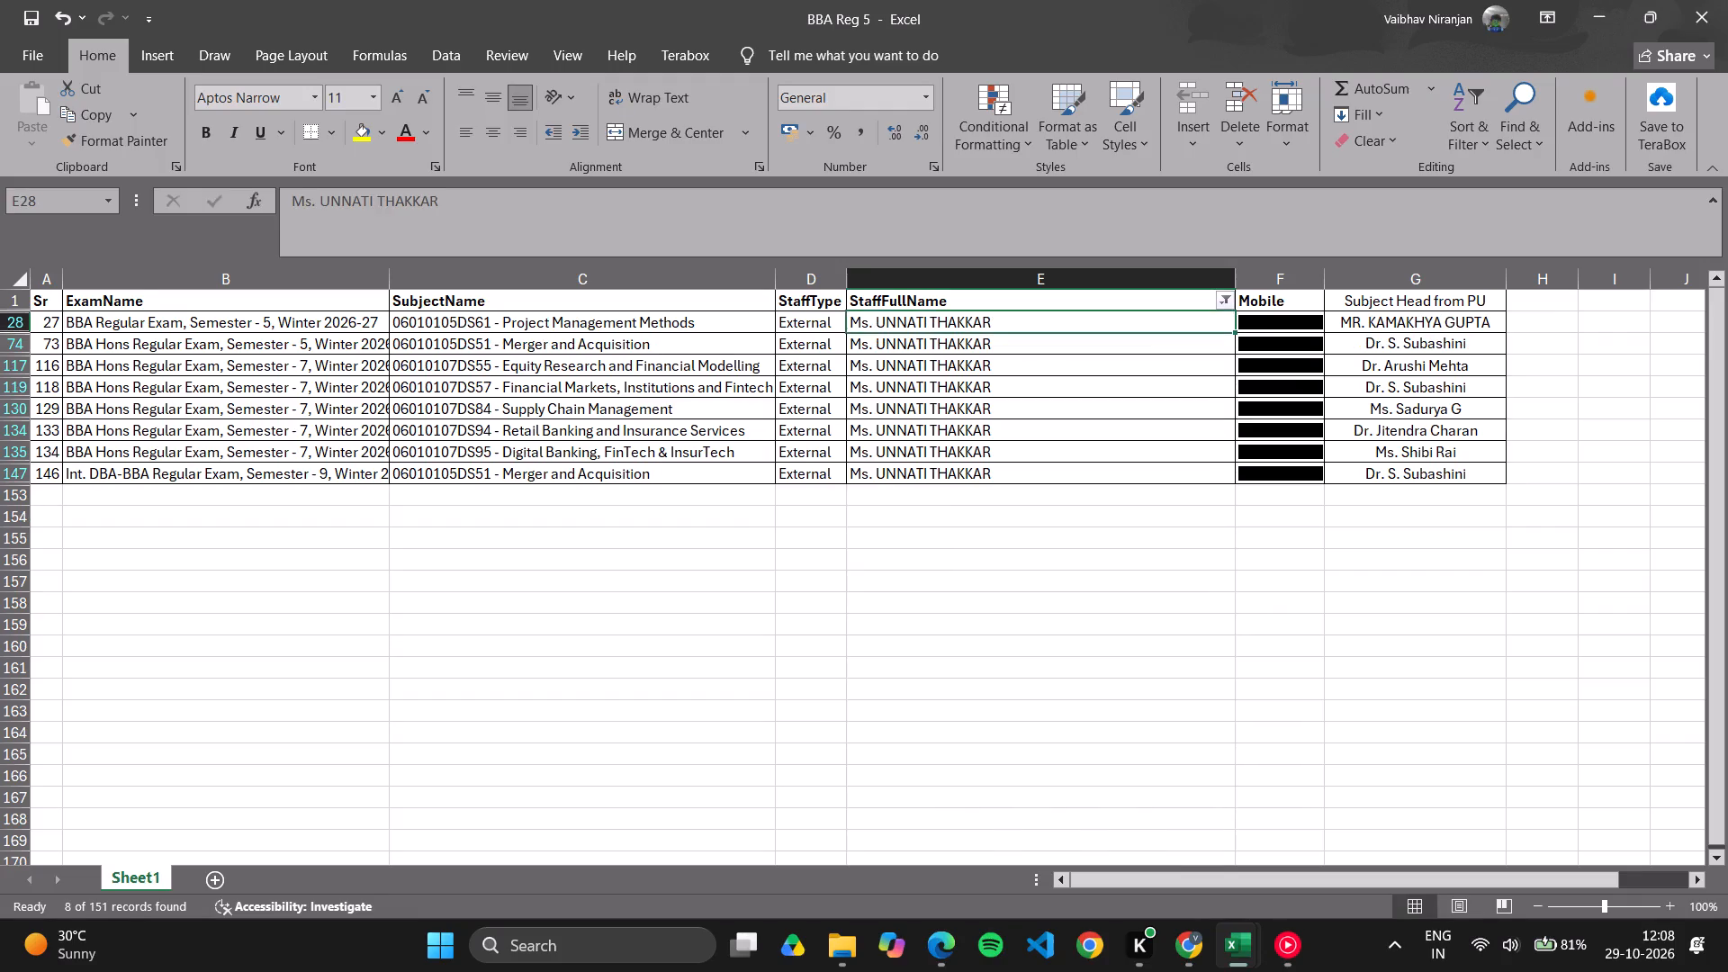
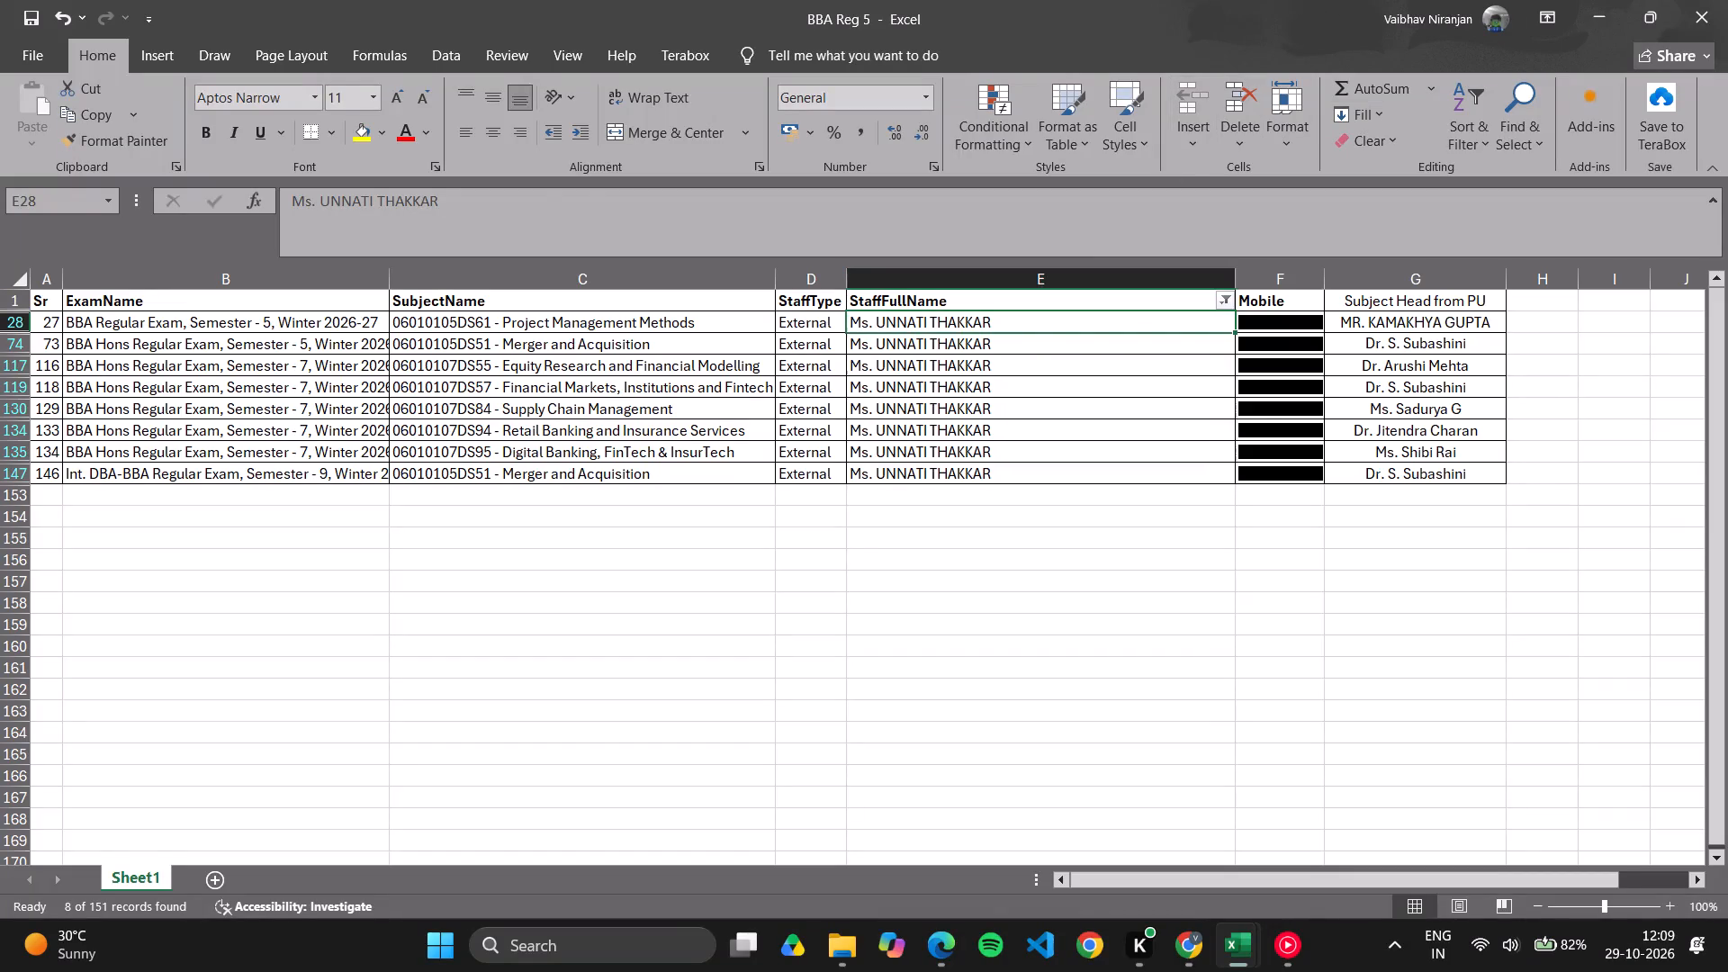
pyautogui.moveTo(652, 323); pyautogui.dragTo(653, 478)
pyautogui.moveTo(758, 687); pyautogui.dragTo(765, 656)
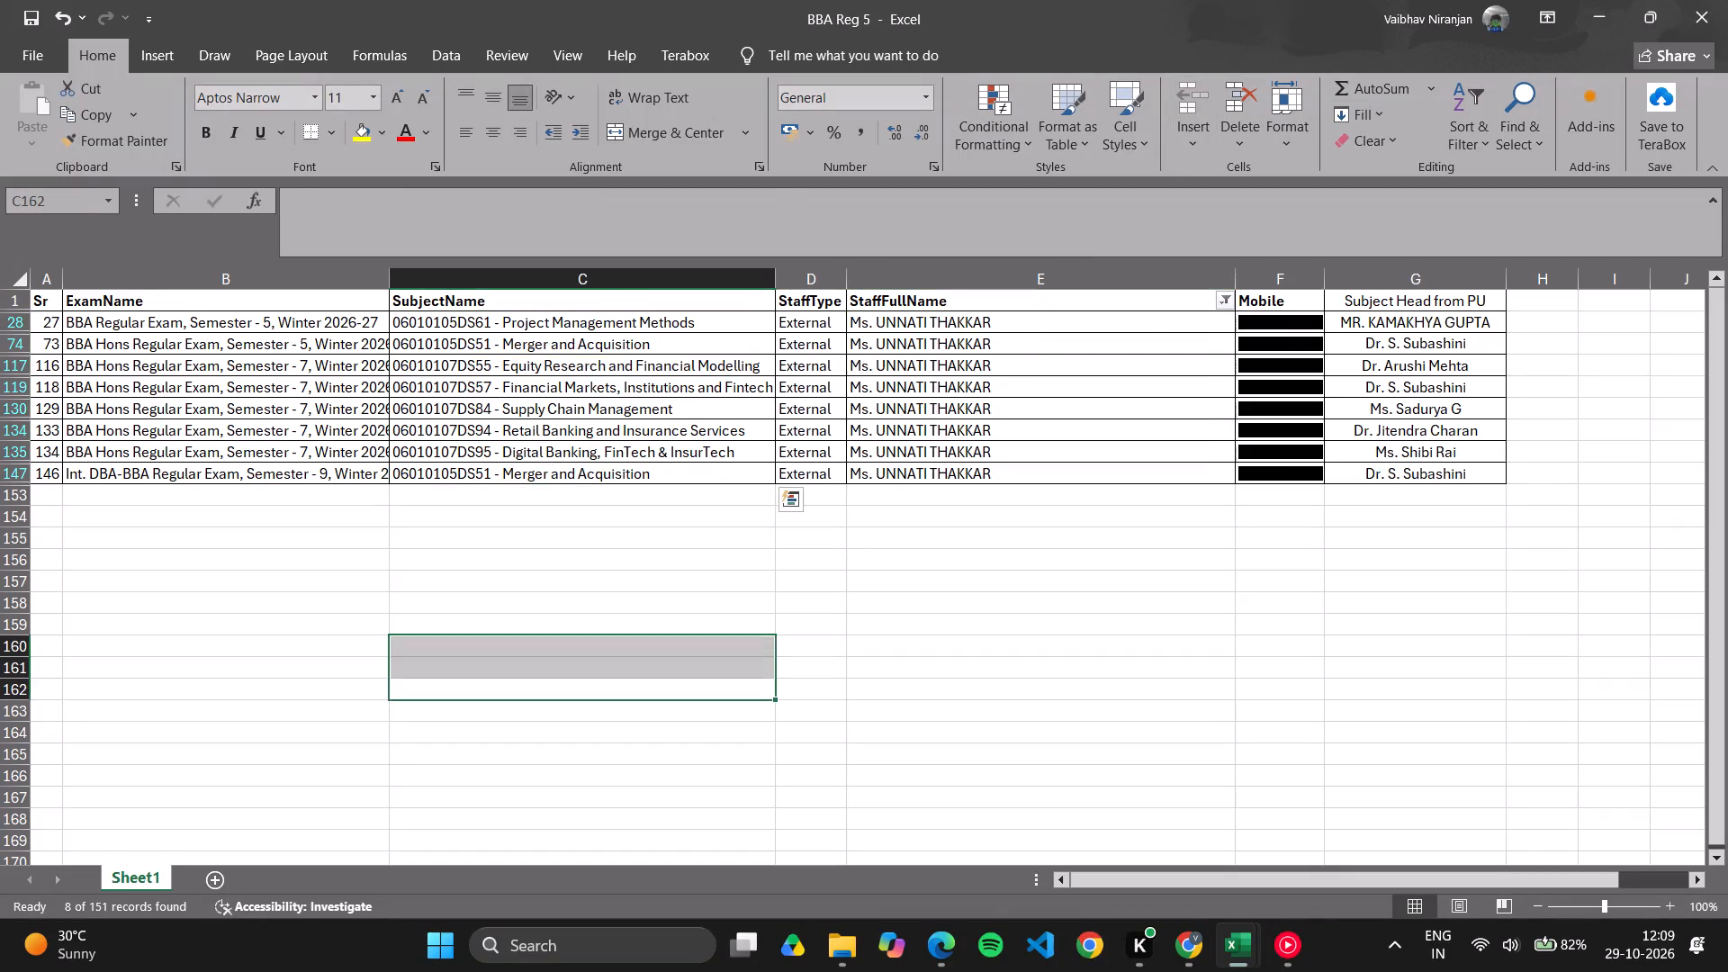
# Append the response "not sure bcz of leave" to Ms. Unnati's name in the Project Management Methods row.
pyautogui.click(1004, 325)
pyautogui.click(726, 202)
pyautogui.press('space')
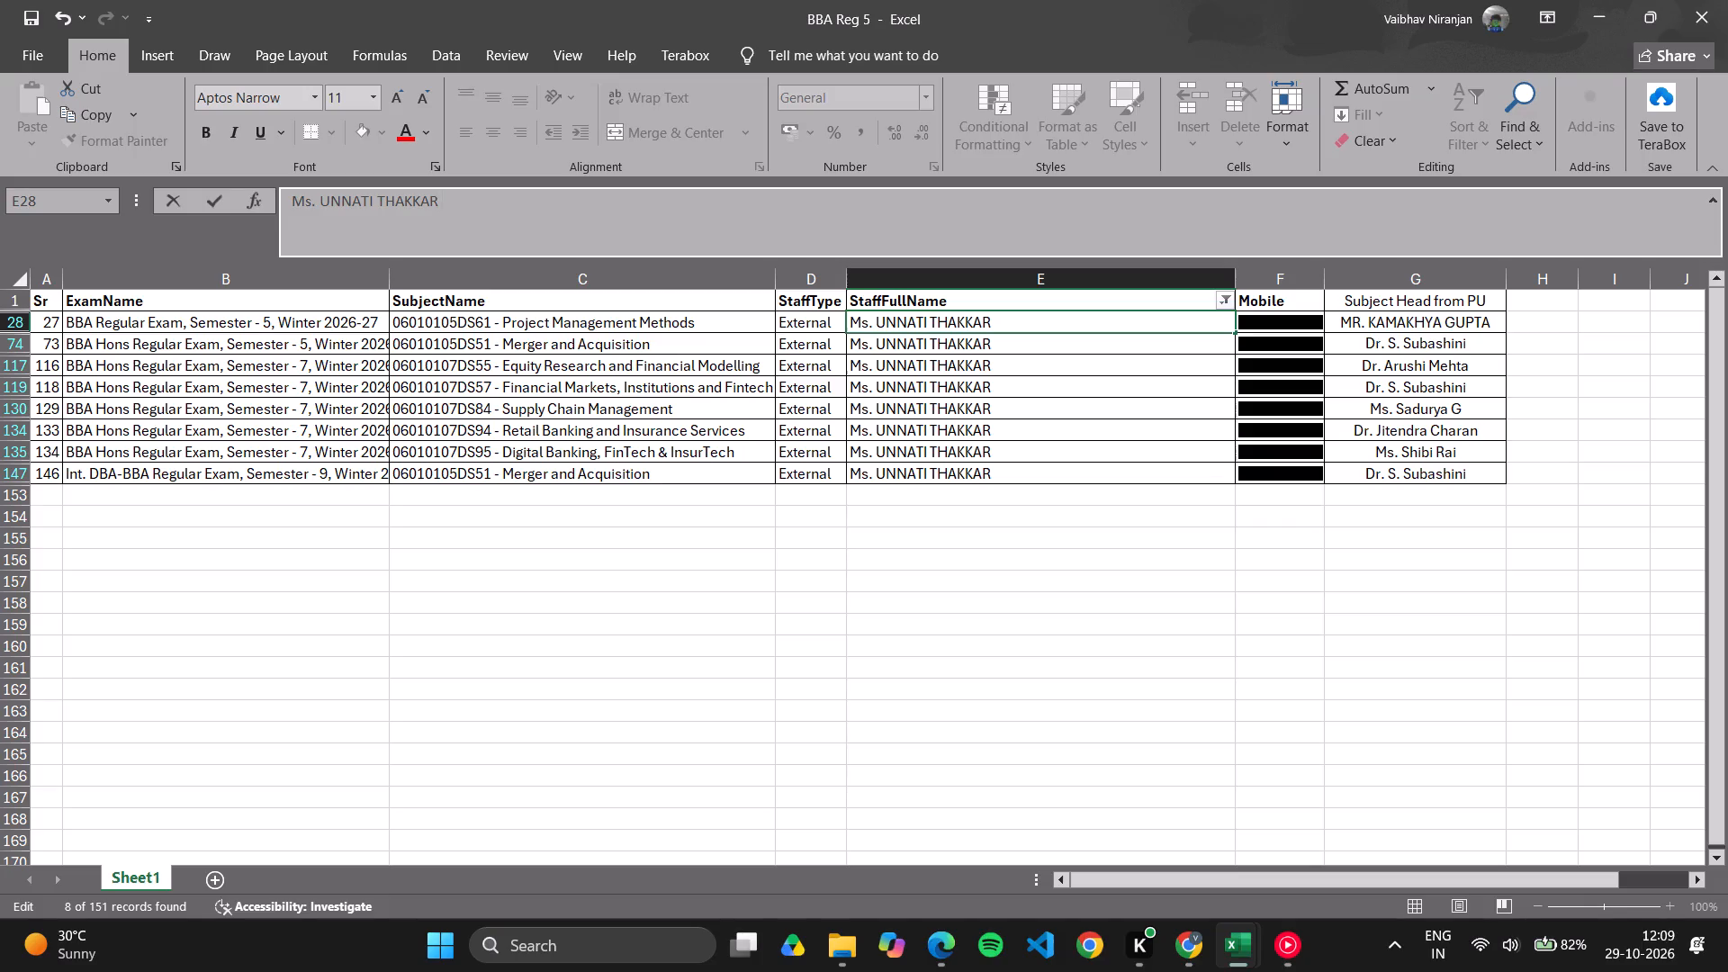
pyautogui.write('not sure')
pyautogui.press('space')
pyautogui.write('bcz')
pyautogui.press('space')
# Complete Ms. Unnati's response as "not sure bcz of leave approval" and fill it down all her filtered rows.
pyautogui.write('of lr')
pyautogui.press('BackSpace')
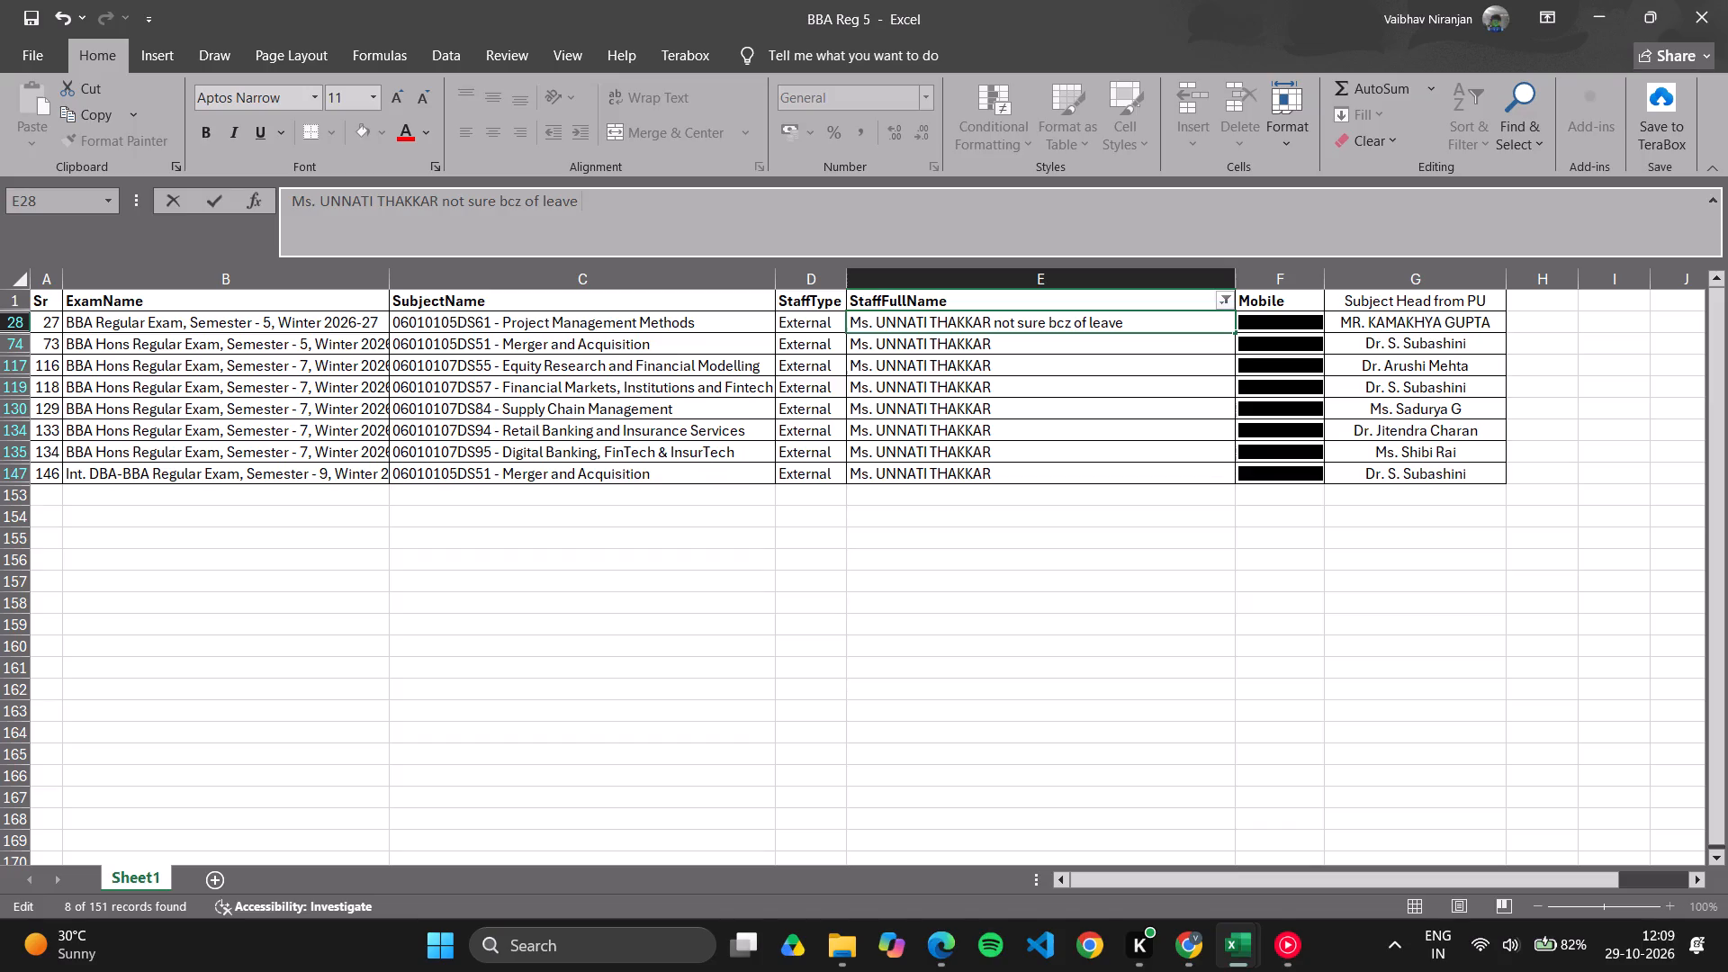
pyautogui.write('approval')
pyautogui.click(752, 199)
pyautogui.doubleClick(1236, 333)
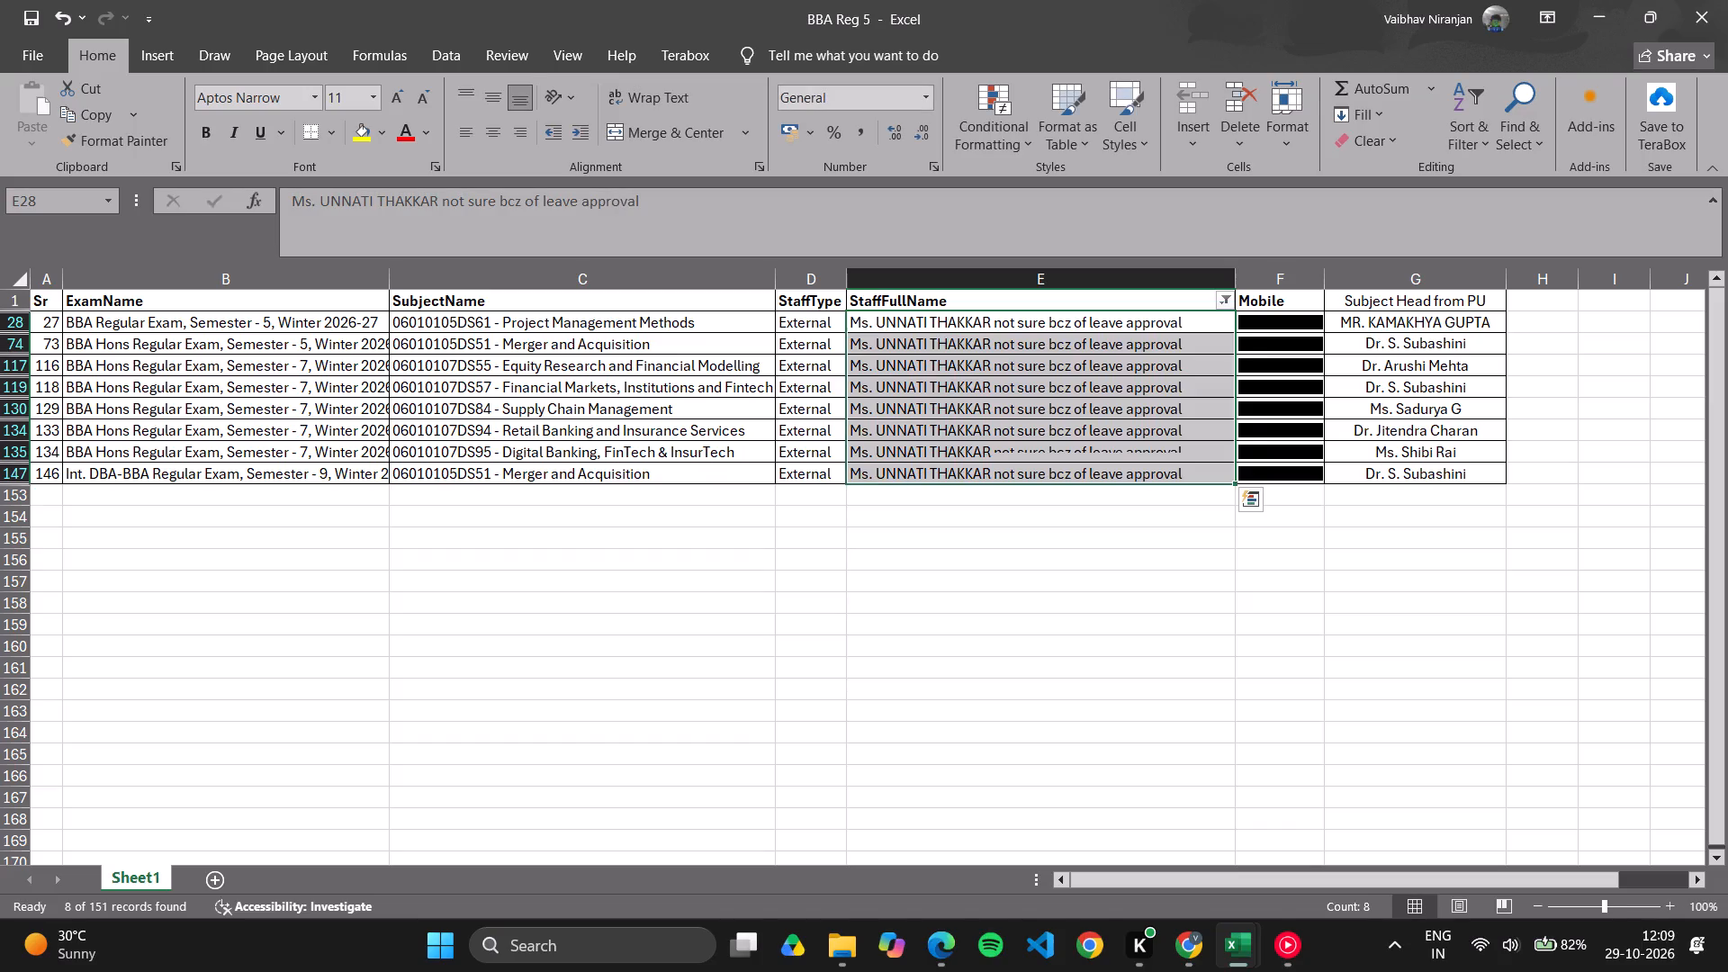
pyautogui.click(1199, 495)
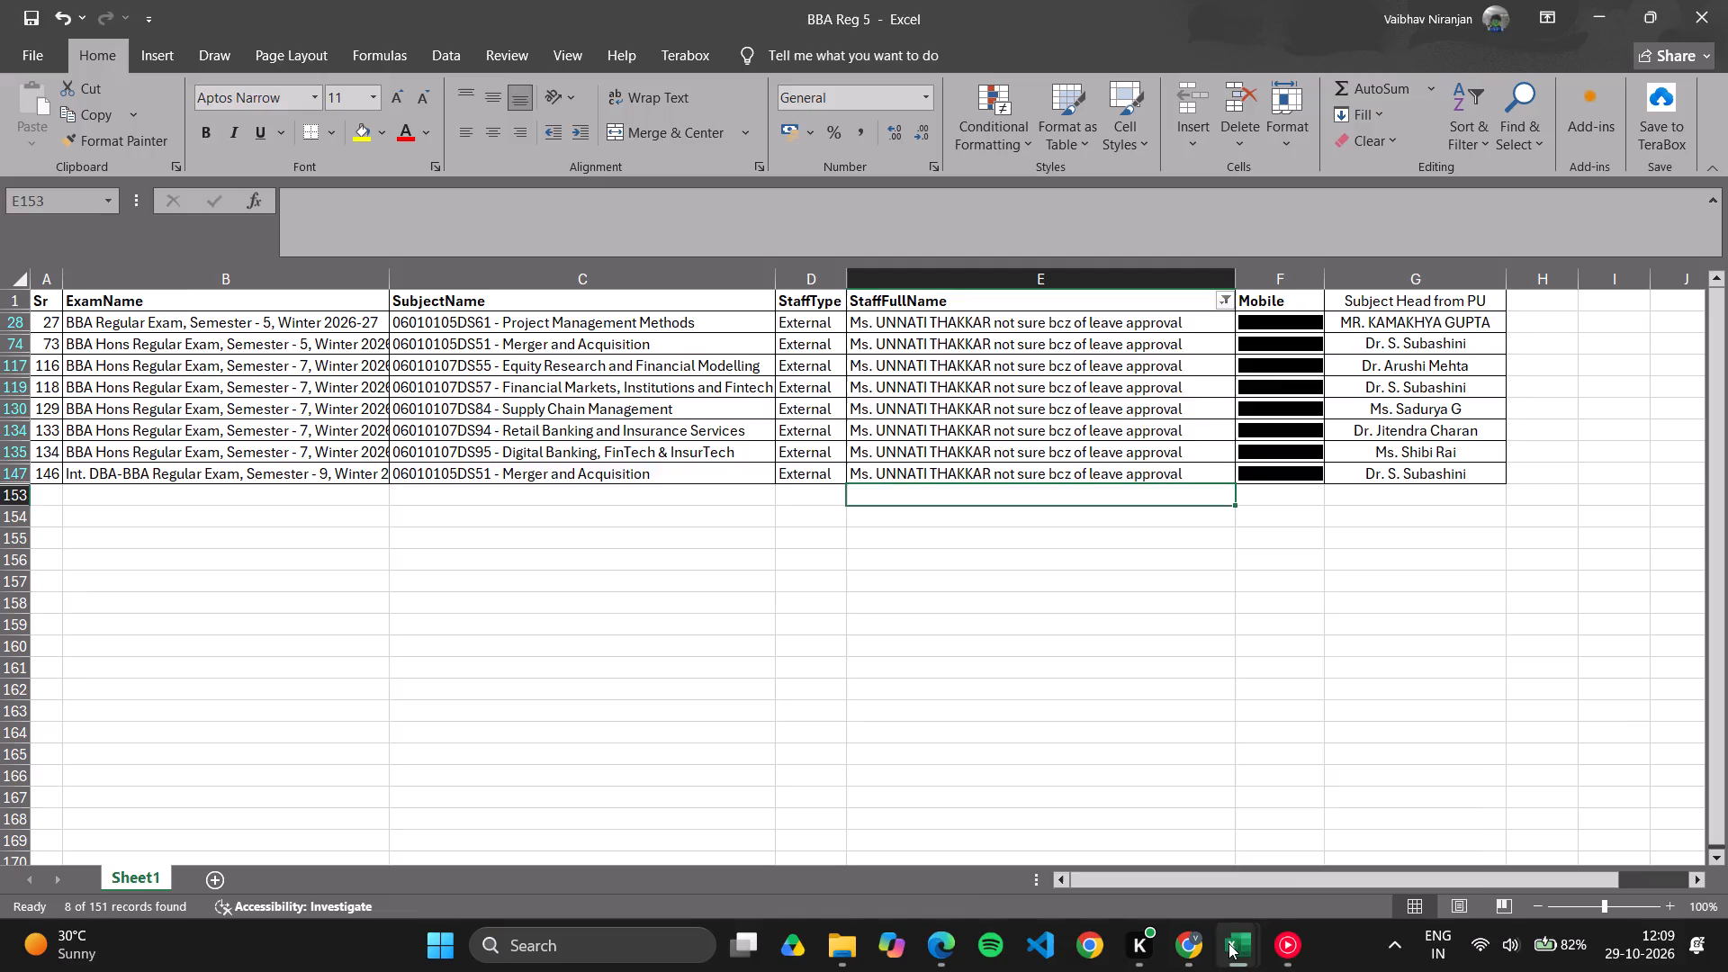
# Locate Ms. Unnati's contact cell in Book1 and copy her mobile number from the Financial Markets, Institutions and Fintech row of BBA Reg 5.
pyautogui.click(1228, 943)
pyautogui.click(1148, 814)
pyautogui.scroll(-2, 568, 636)
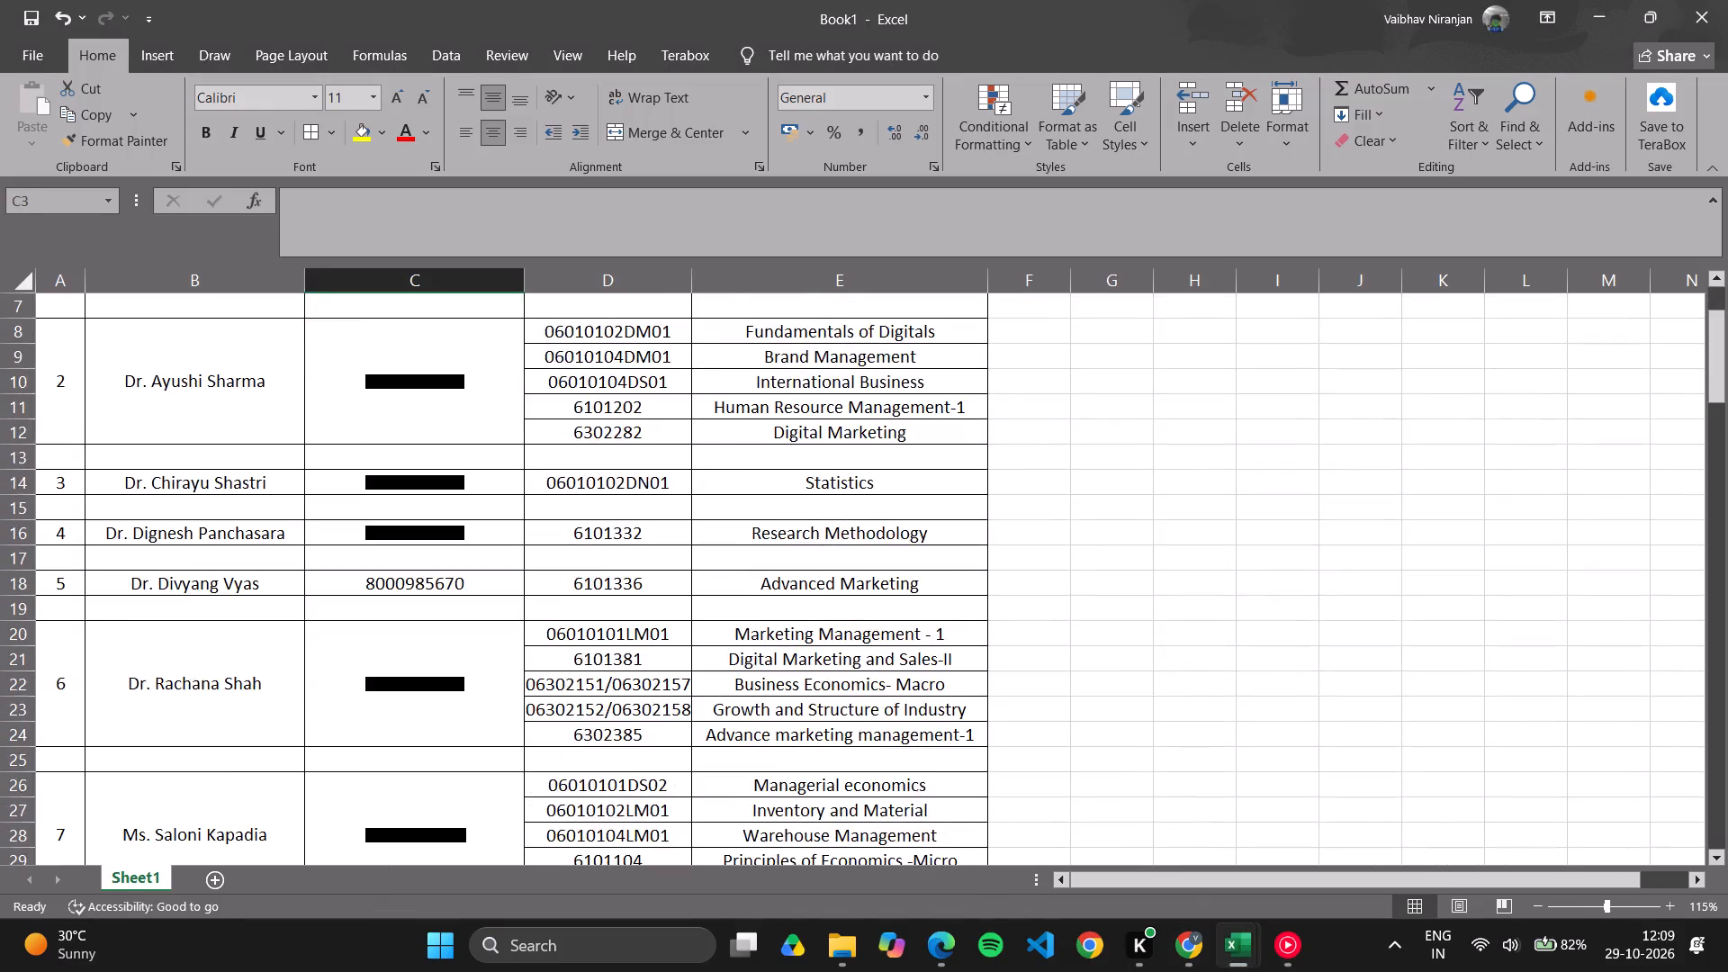
pyautogui.scroll(-7, 398, 640)
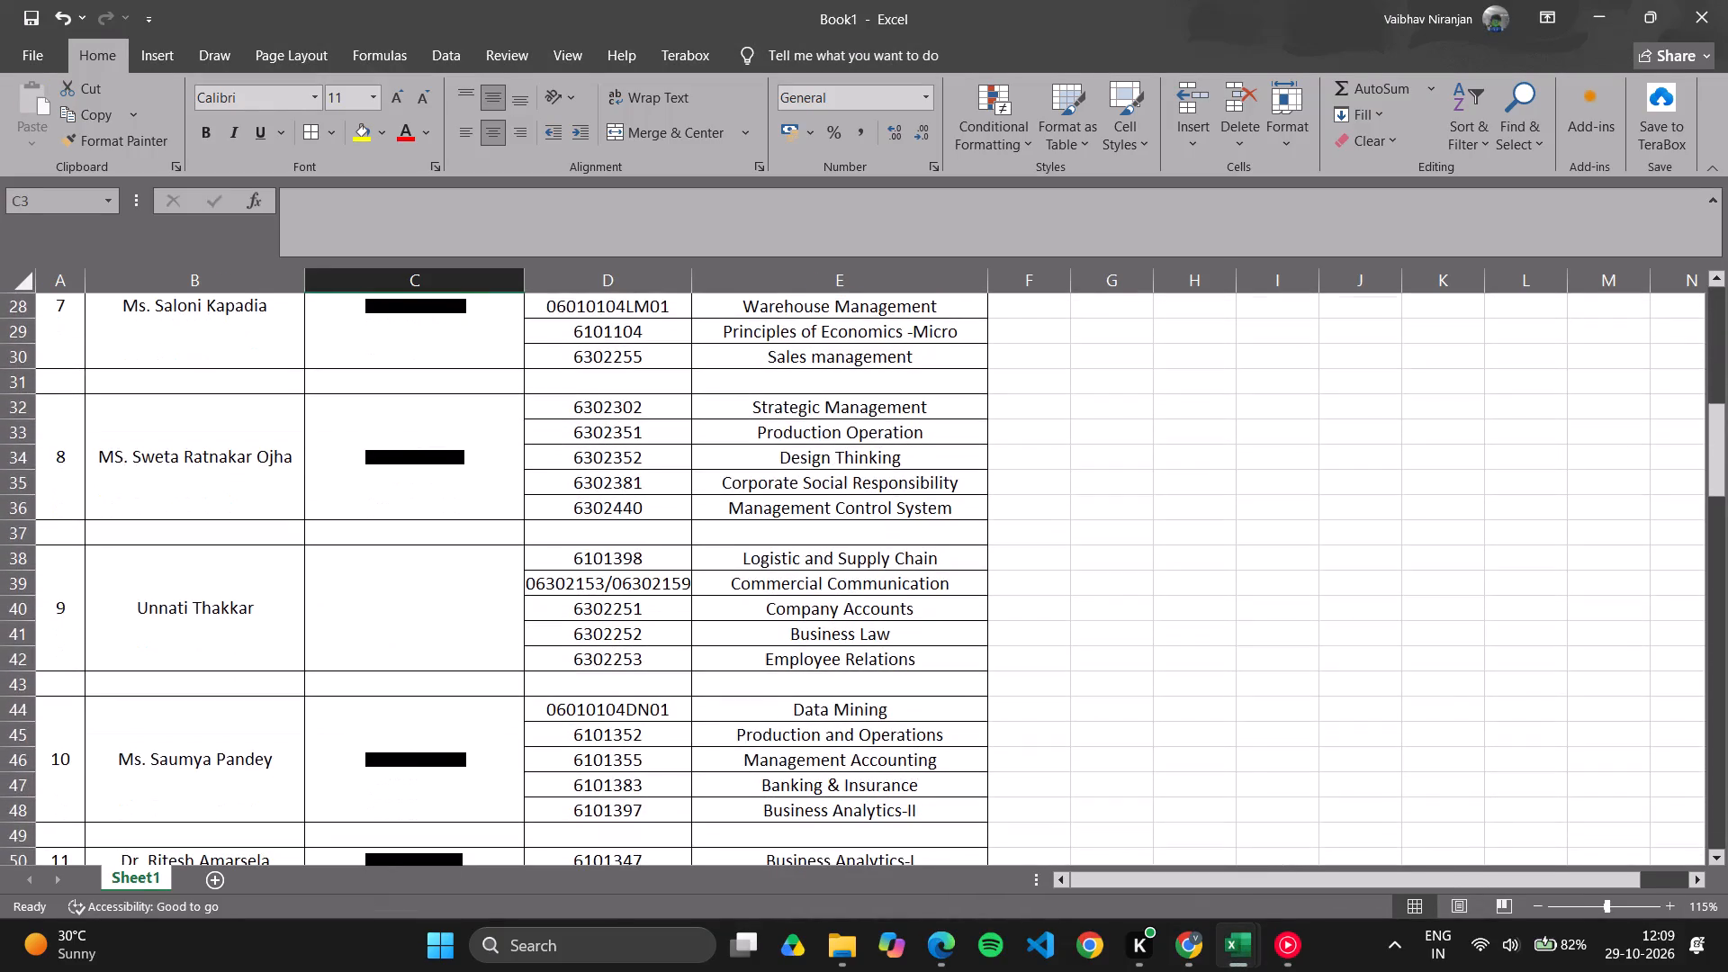
pyautogui.click(420, 622)
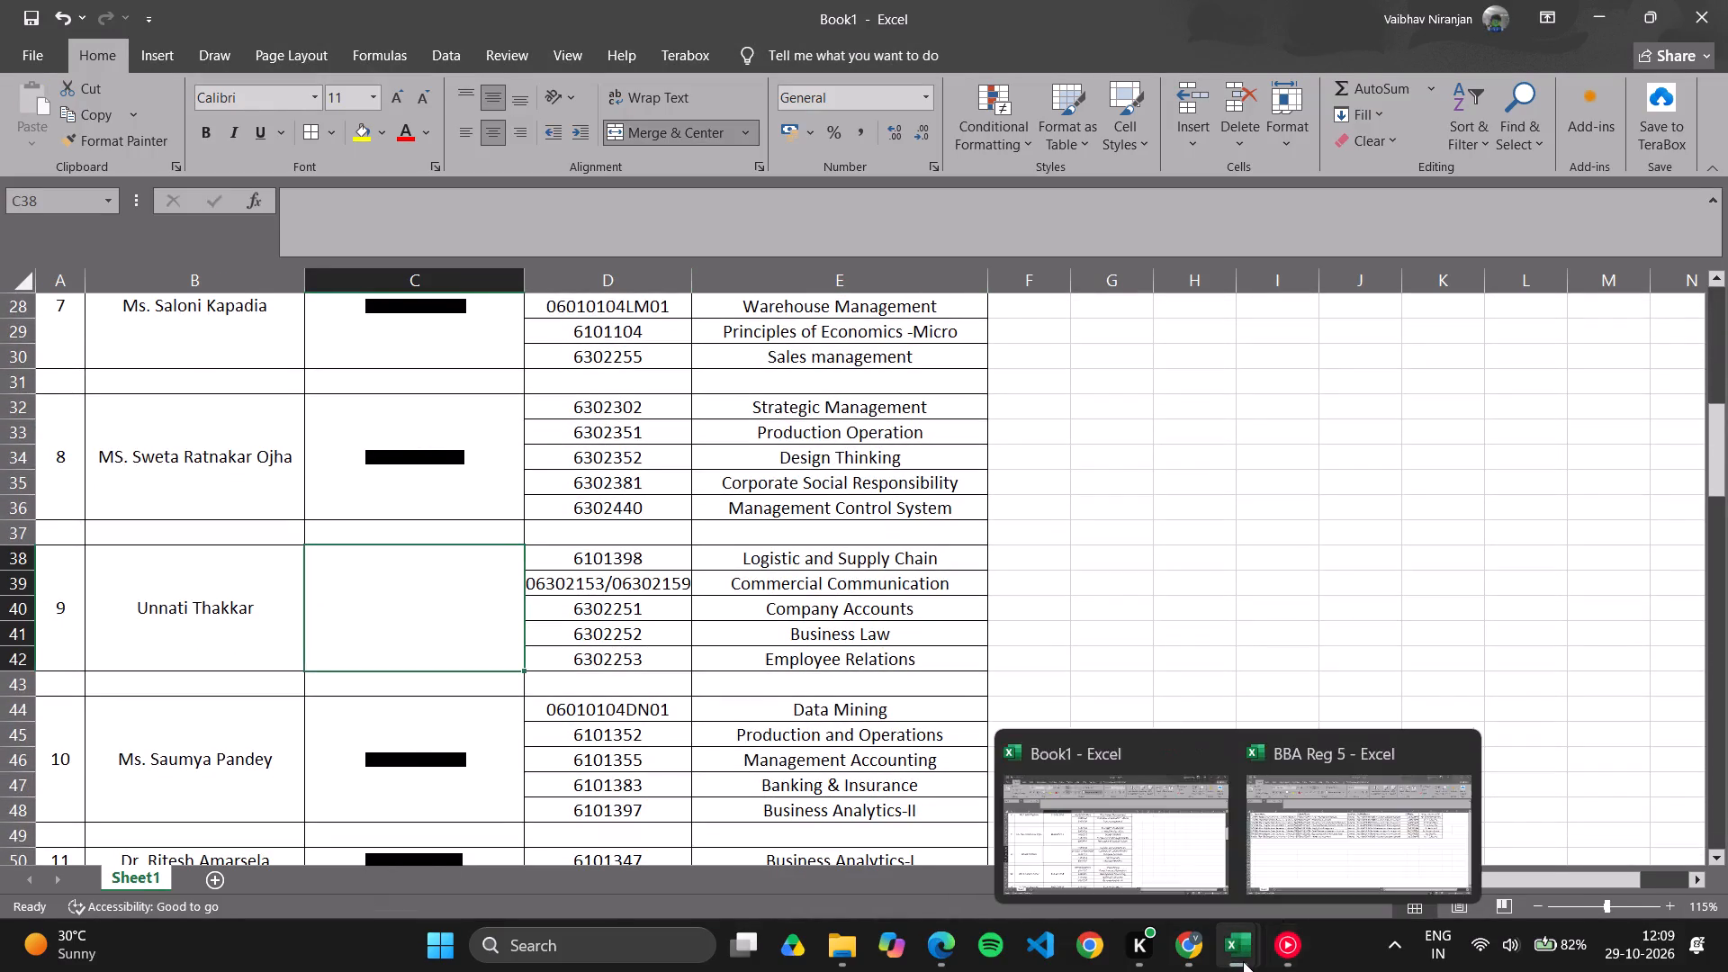
pyautogui.click(1315, 828)
pyautogui.click(1279, 377)
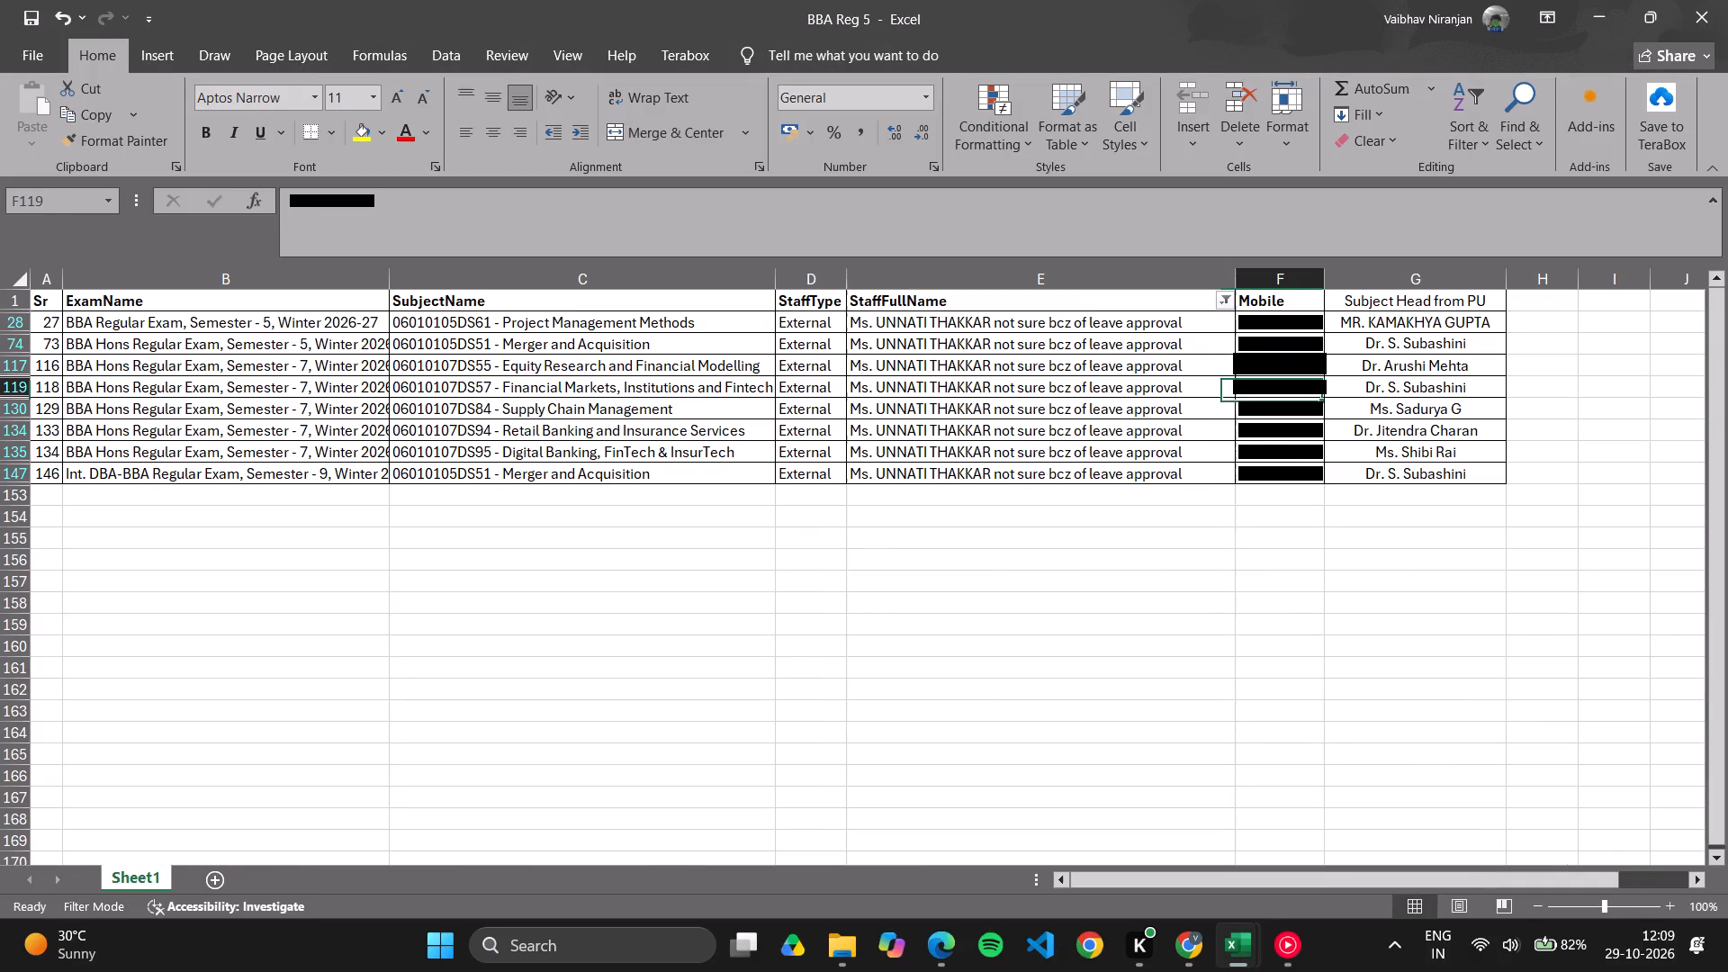
# Copy Ms. Unnati's mobile number from BBA Reg 5 and paste it into her merged contact number cell in Book1.
pyautogui.hotkey('ctrl', 'c')
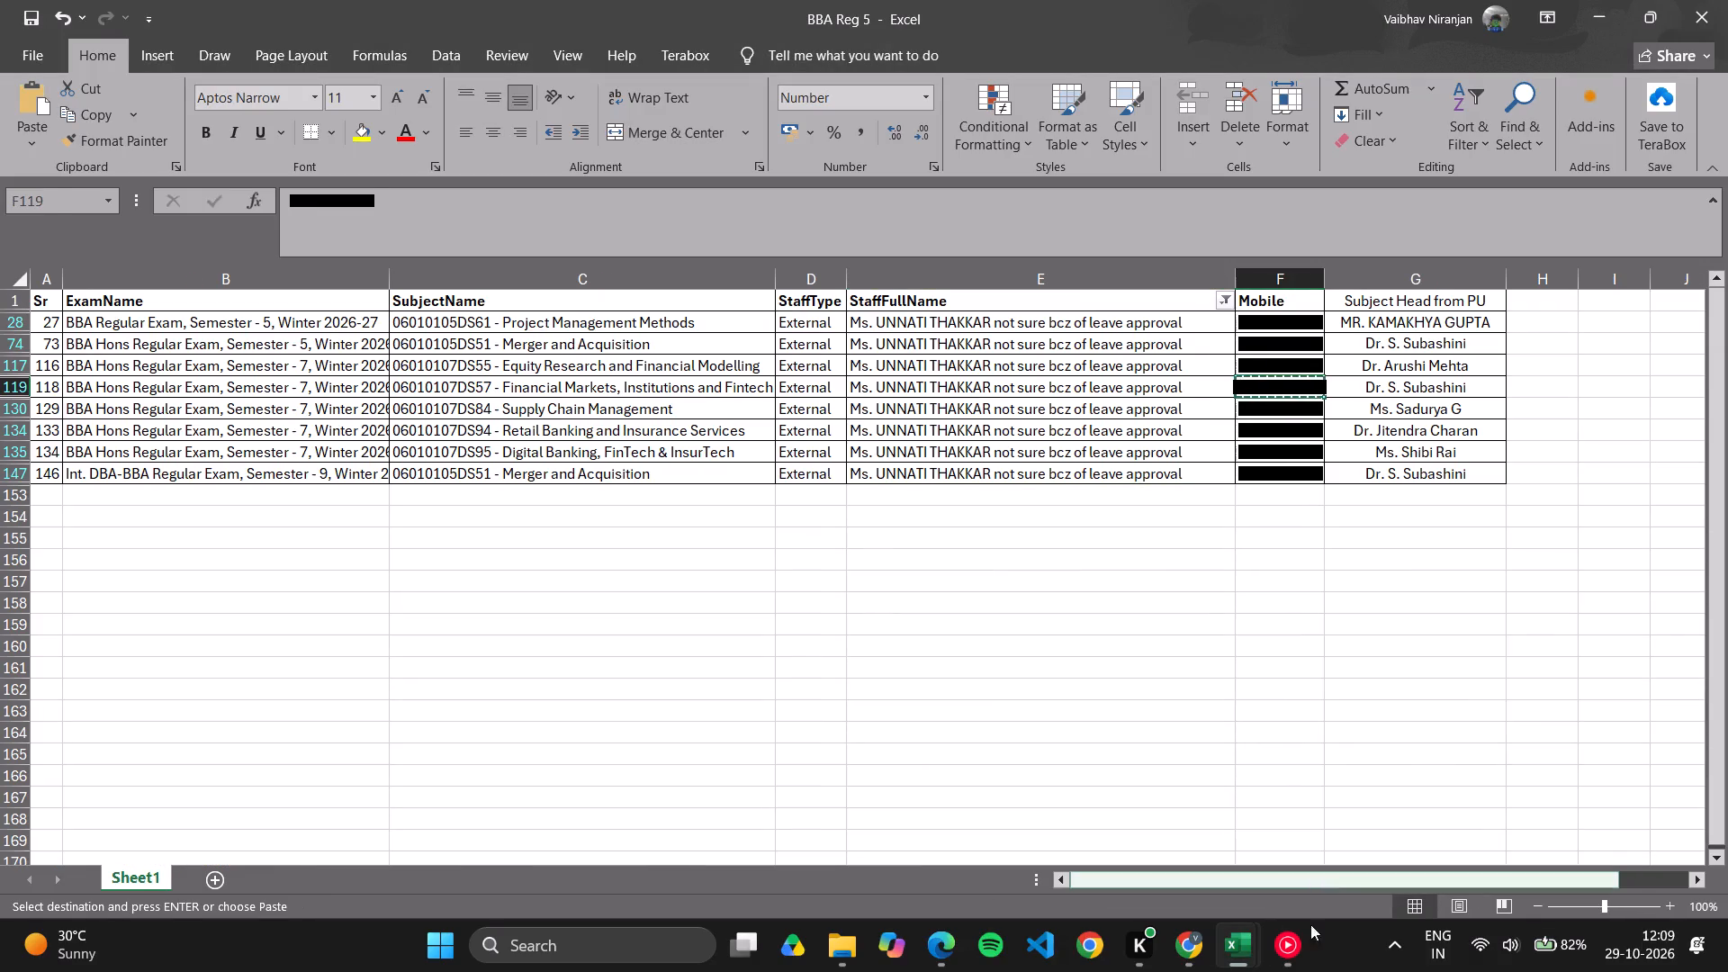
pyautogui.click(1110, 819)
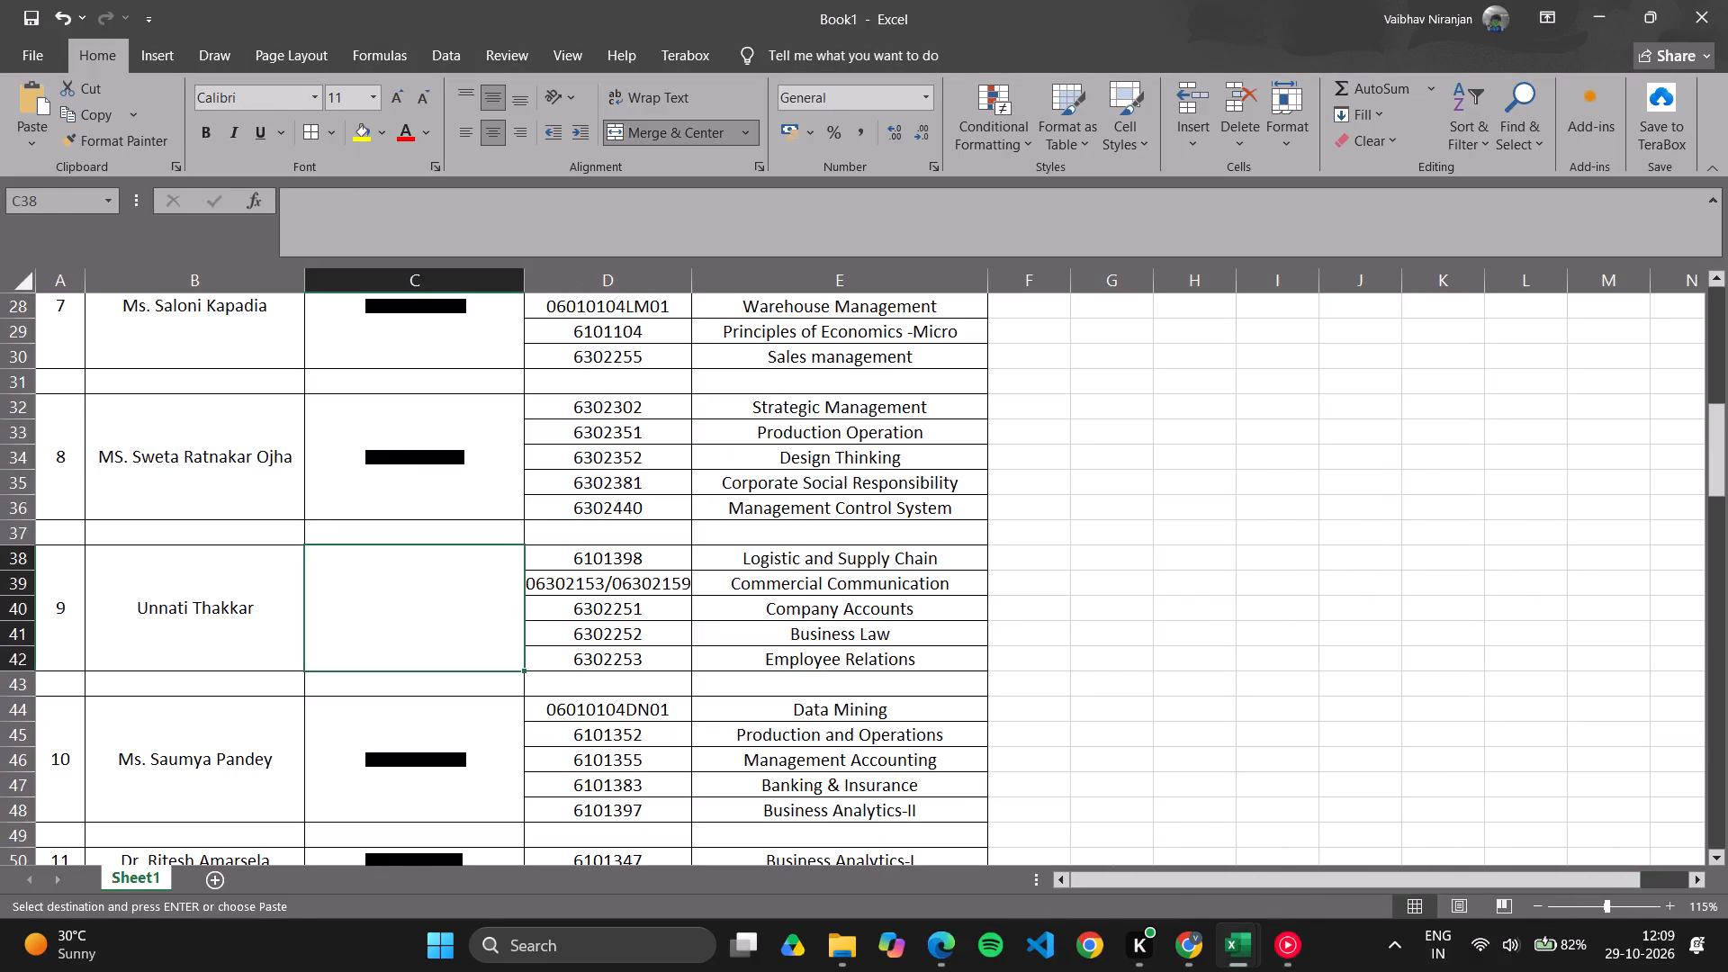
pyautogui.click(379, 631)
pyautogui.hotkey('ctrl', 'v')
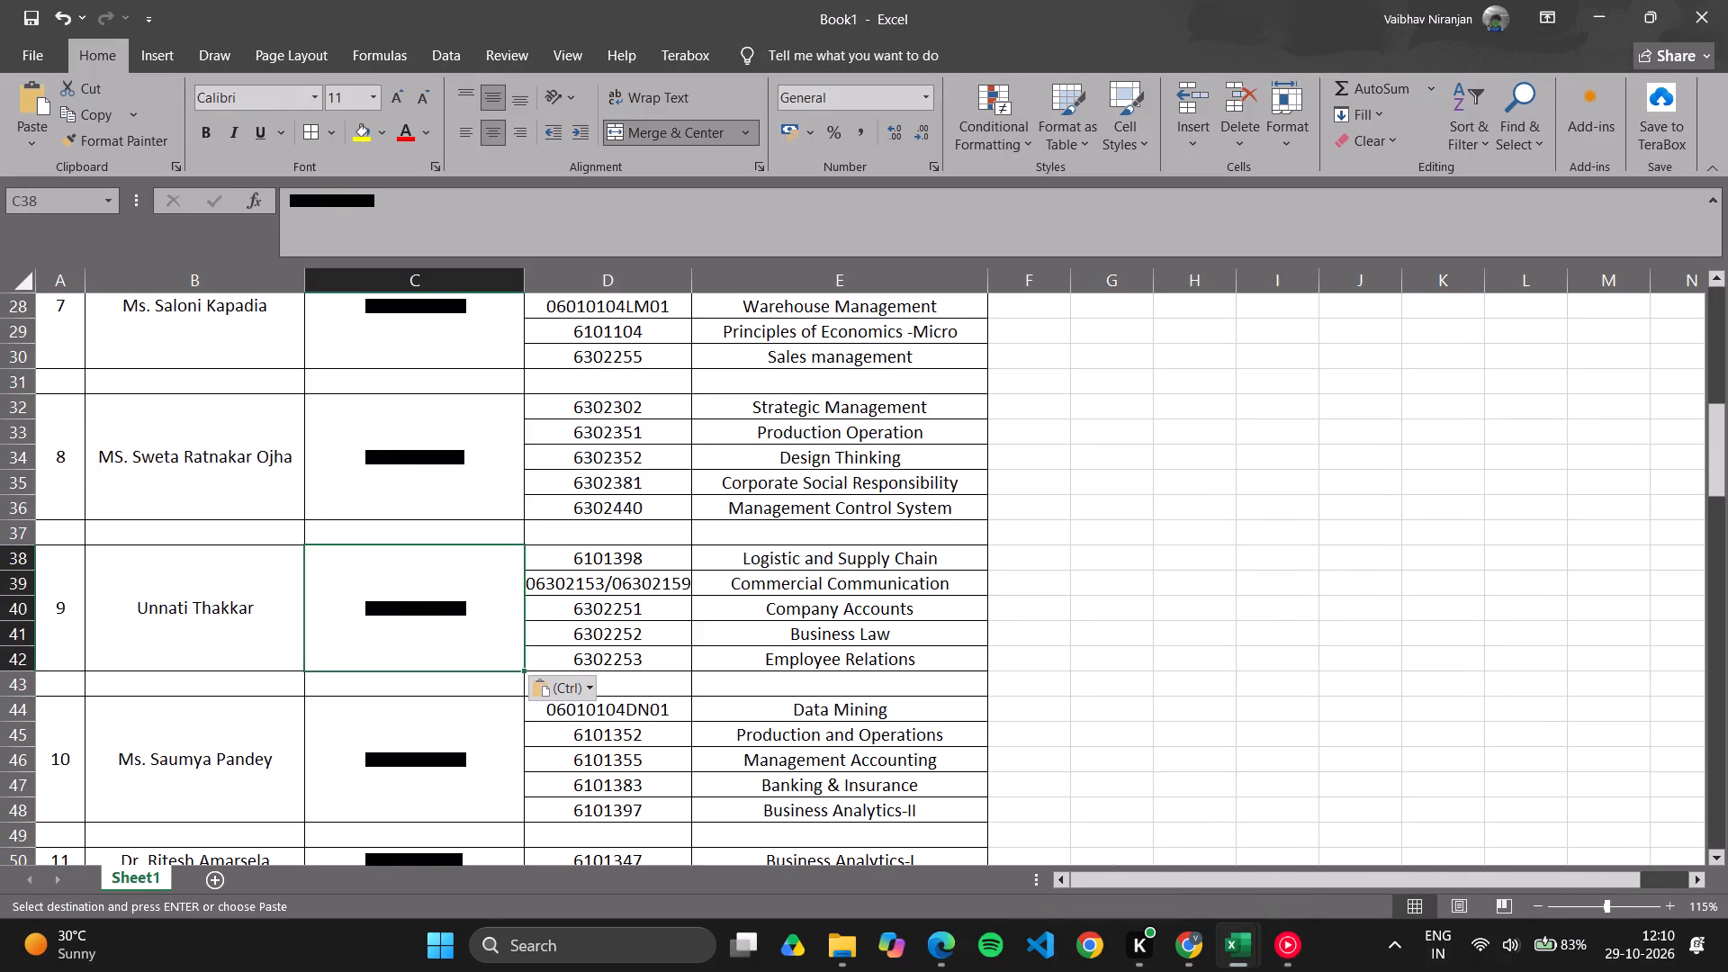
# Look through Book1's examiner list, checking the contact number, subject code and subject name entries for each person.
pyautogui.click(740, 609)
pyautogui.scroll(-8, 795, 624)
pyautogui.scroll(3, 690, 626)
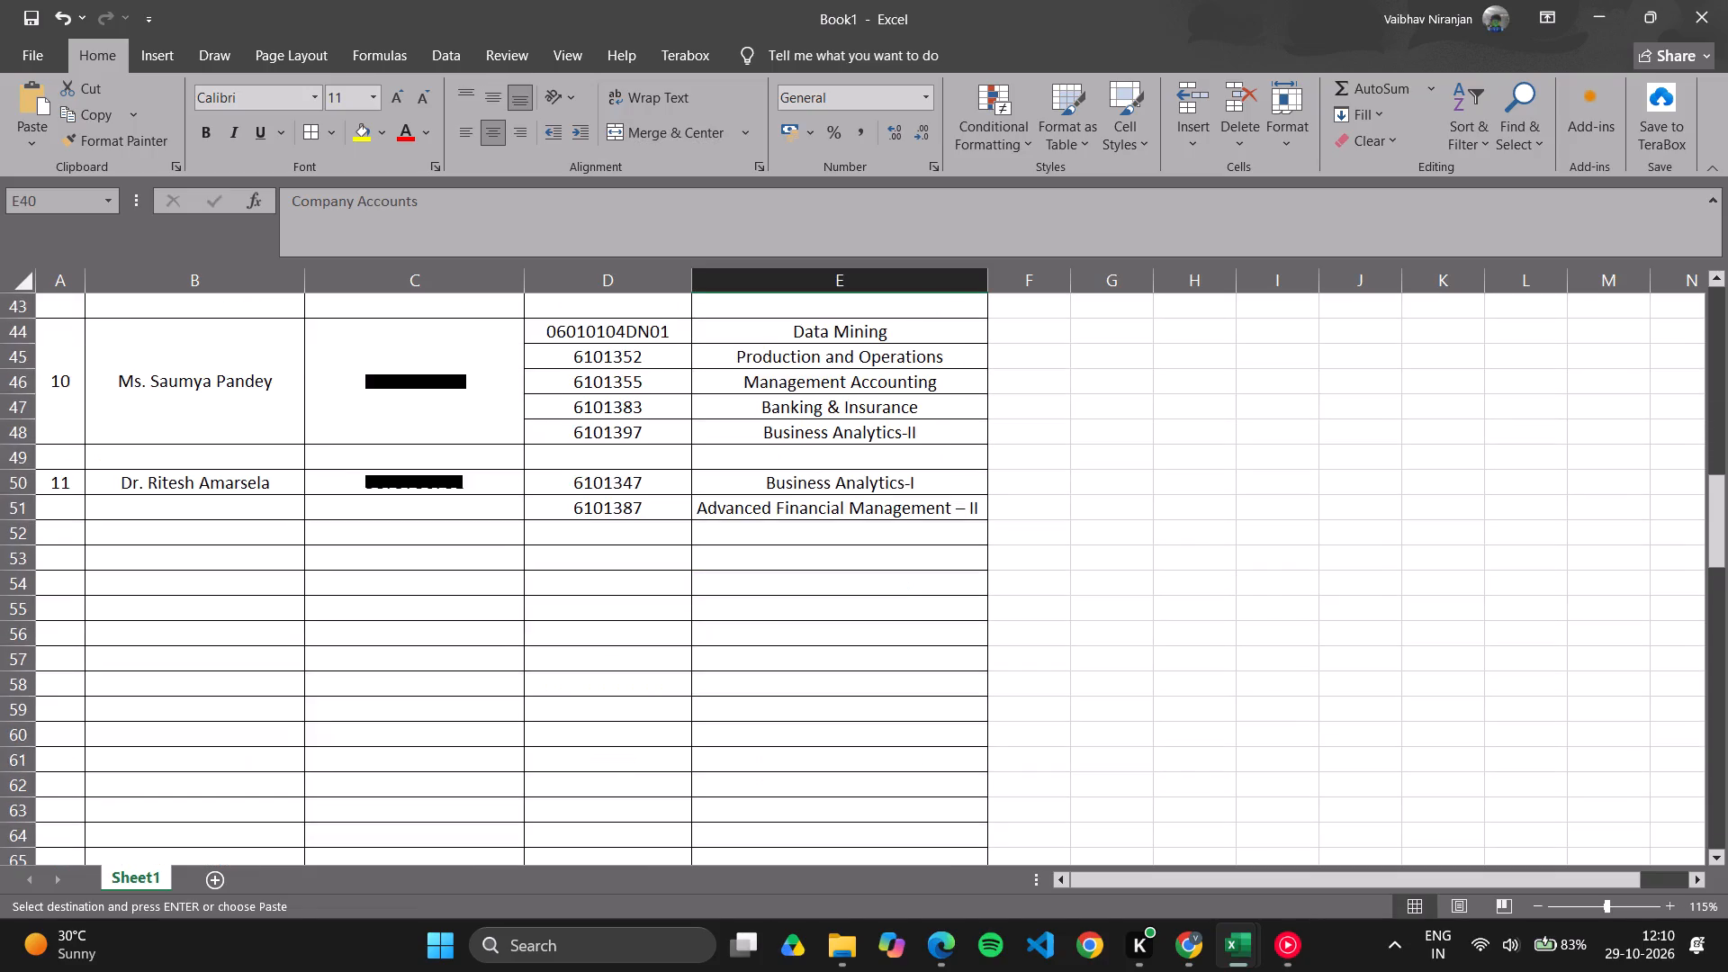
pyautogui.scroll(-5, 688, 626)
pyautogui.scroll(7, 688, 626)
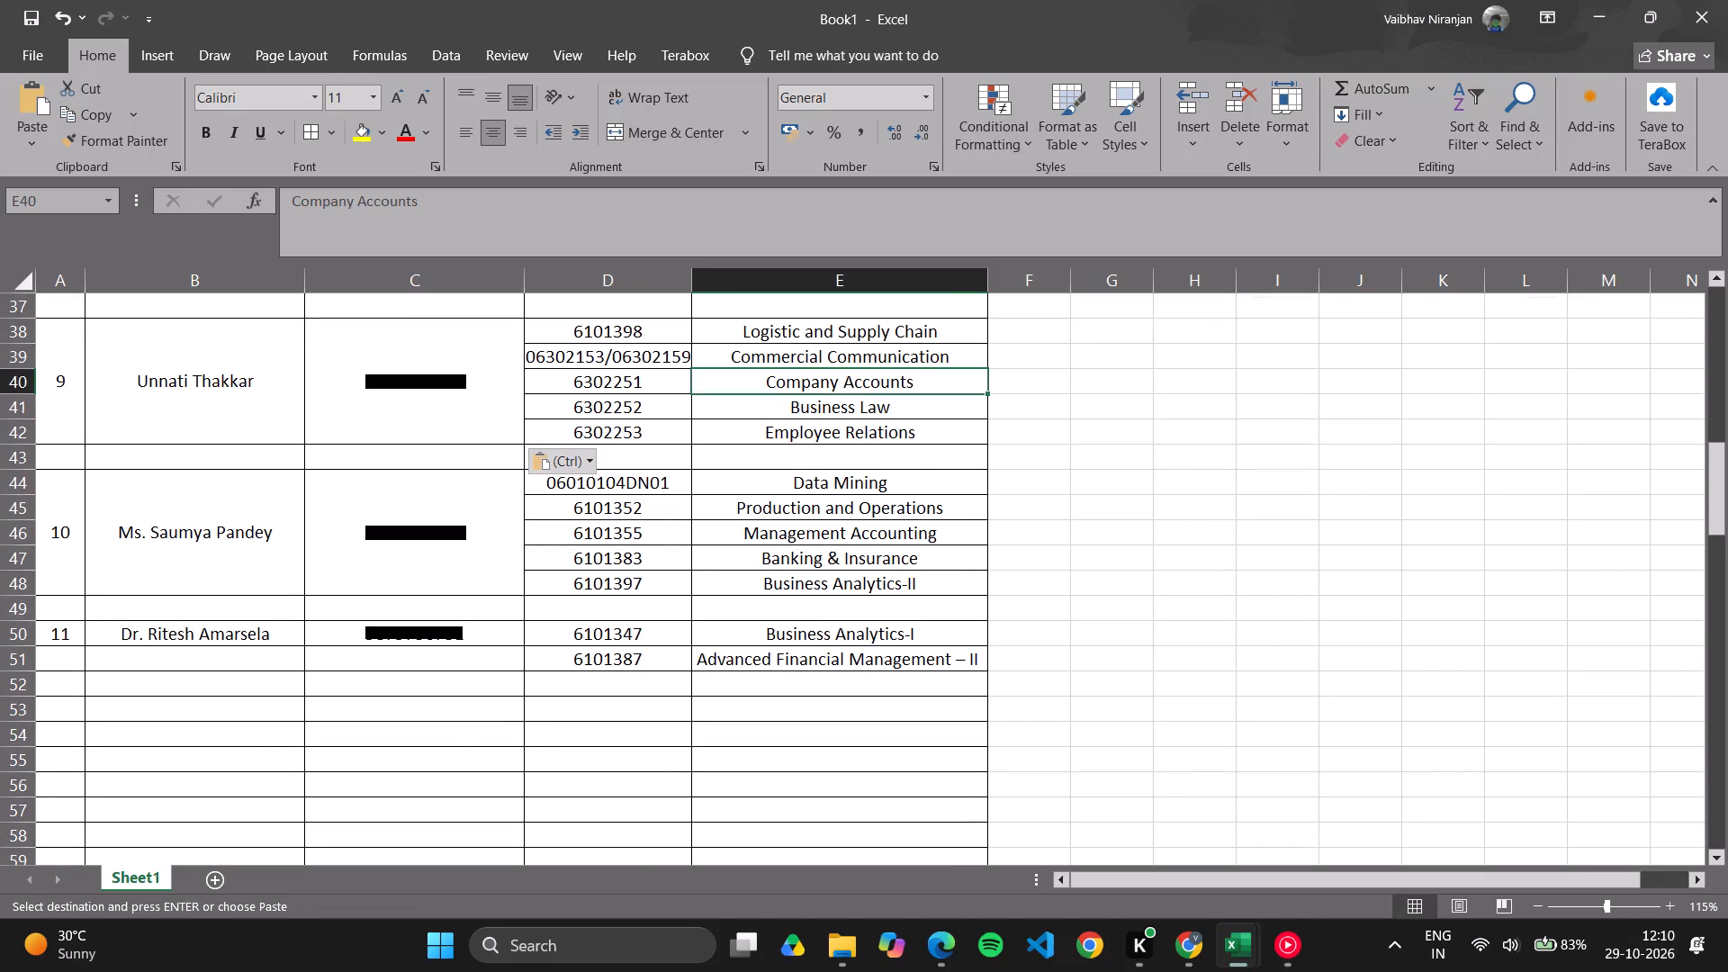
pyautogui.scroll(-4, 72, 720)
pyautogui.scroll(3, 548, 571)
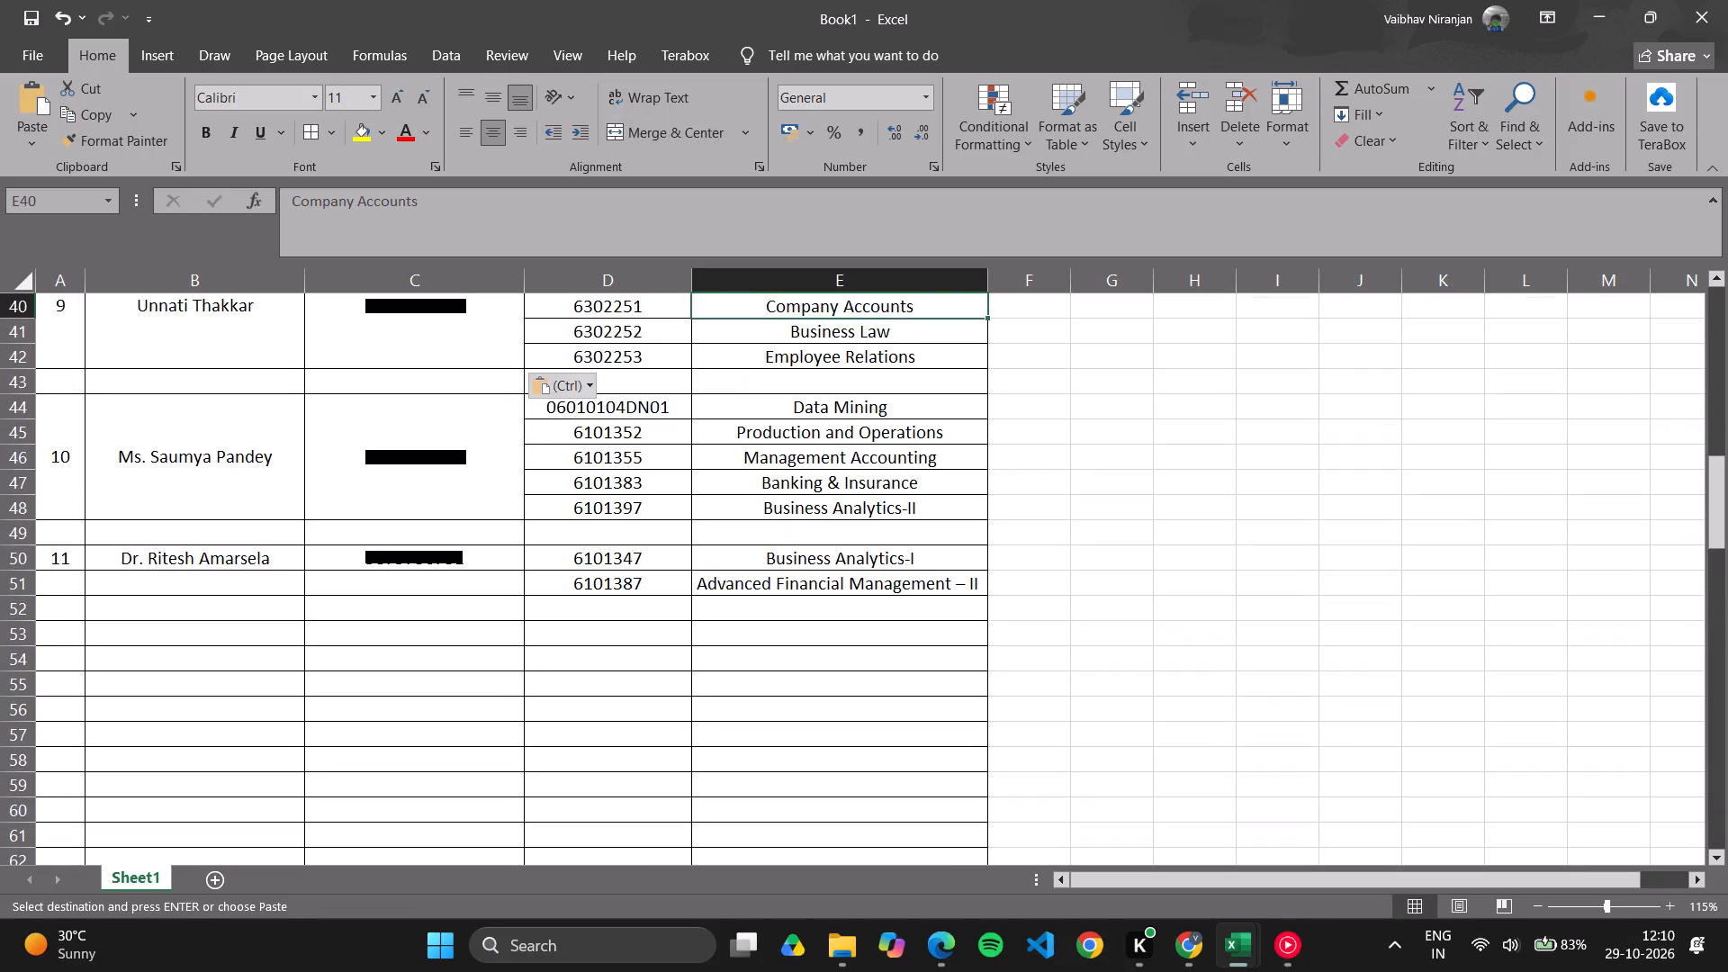
pyautogui.scroll(5, 557, 714)
pyautogui.scroll(-4, 557, 713)
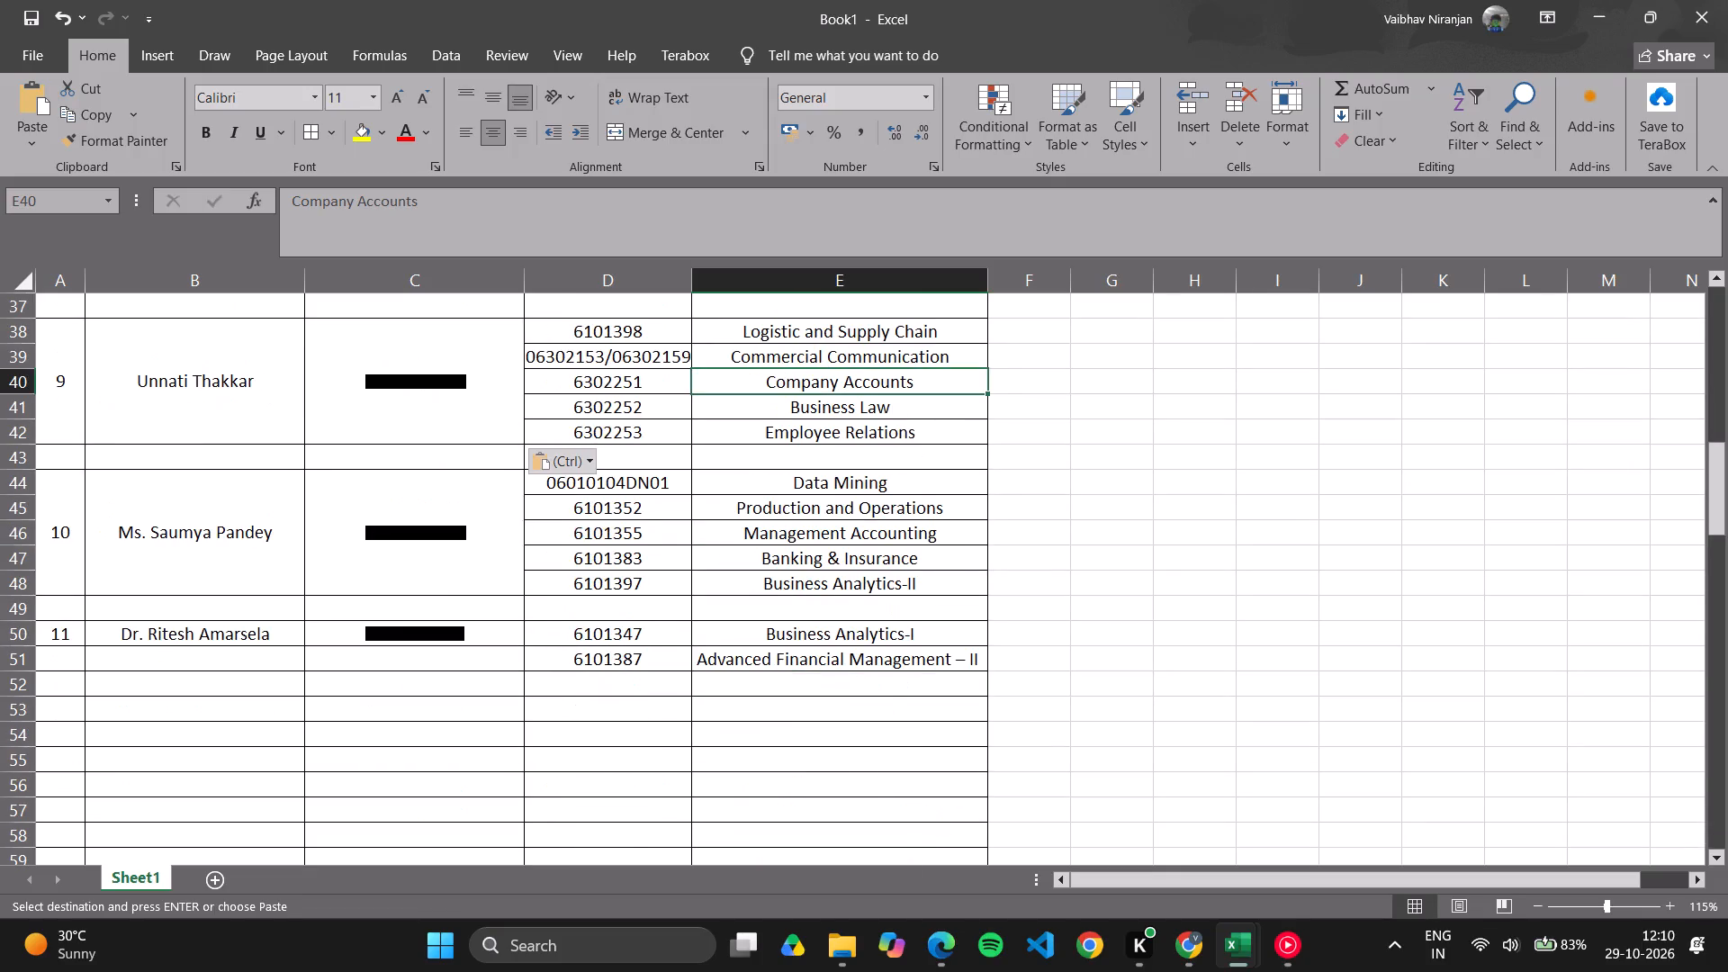
pyautogui.scroll(14, 670, 604)
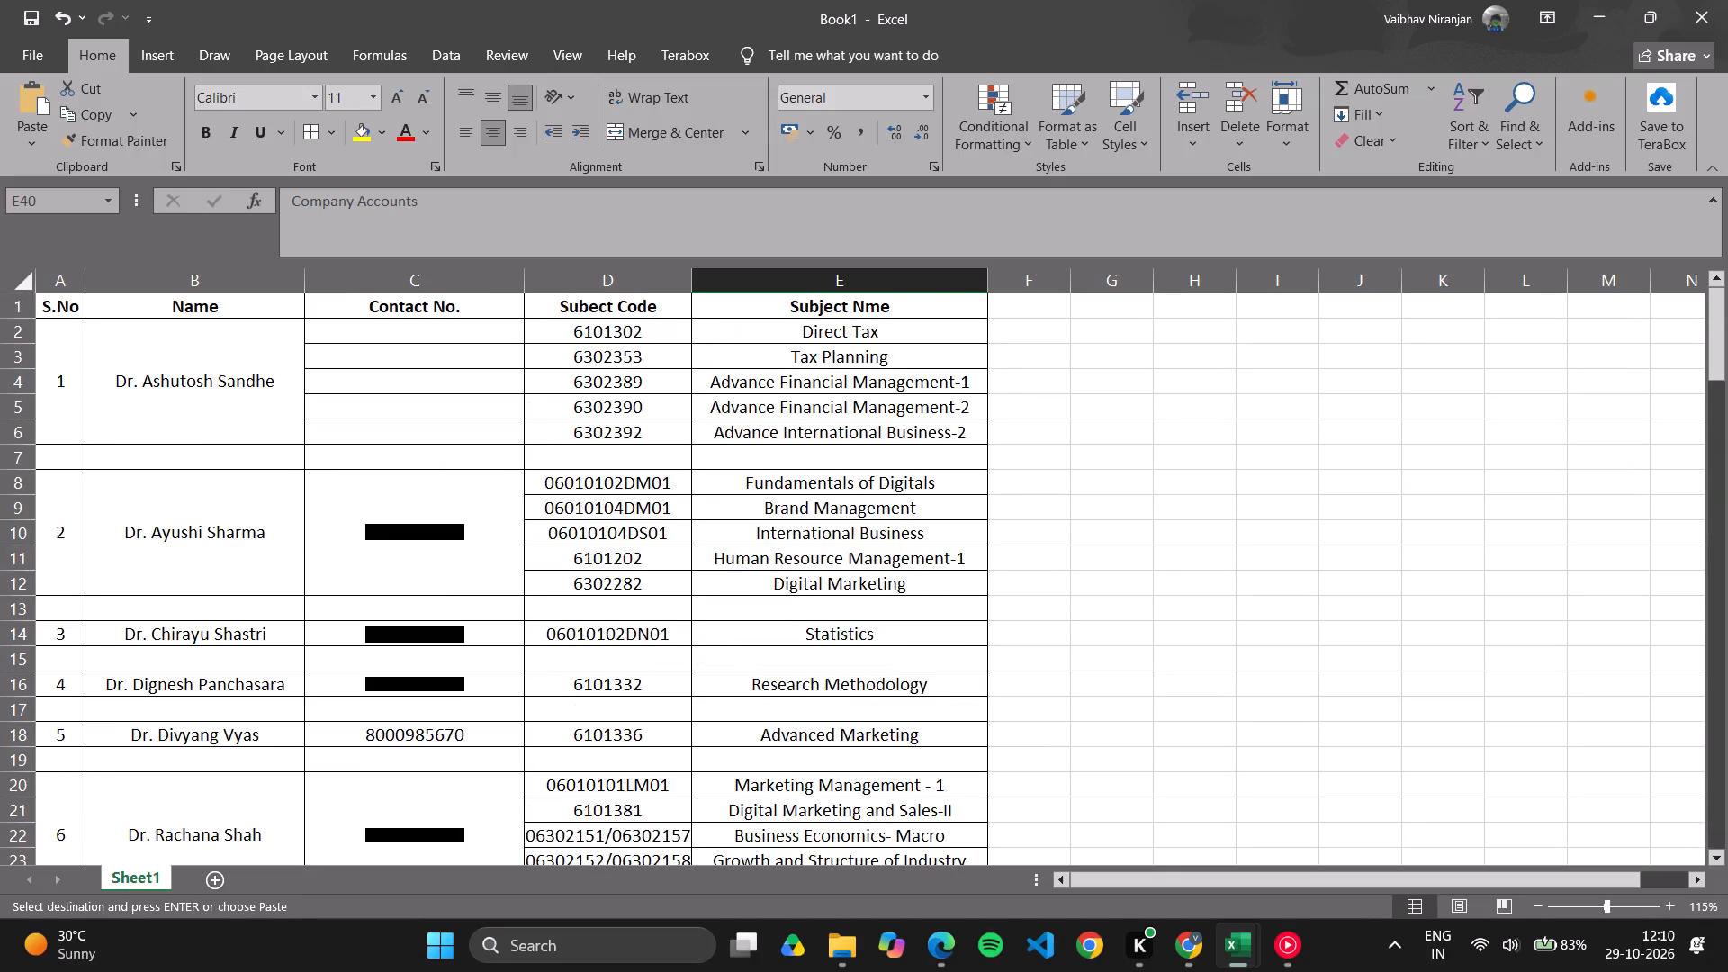
# Switch to BBA Reg 5 and reselect all names in the StaffFullName filter to show every examiner's rows.
pyautogui.click(1249, 958)
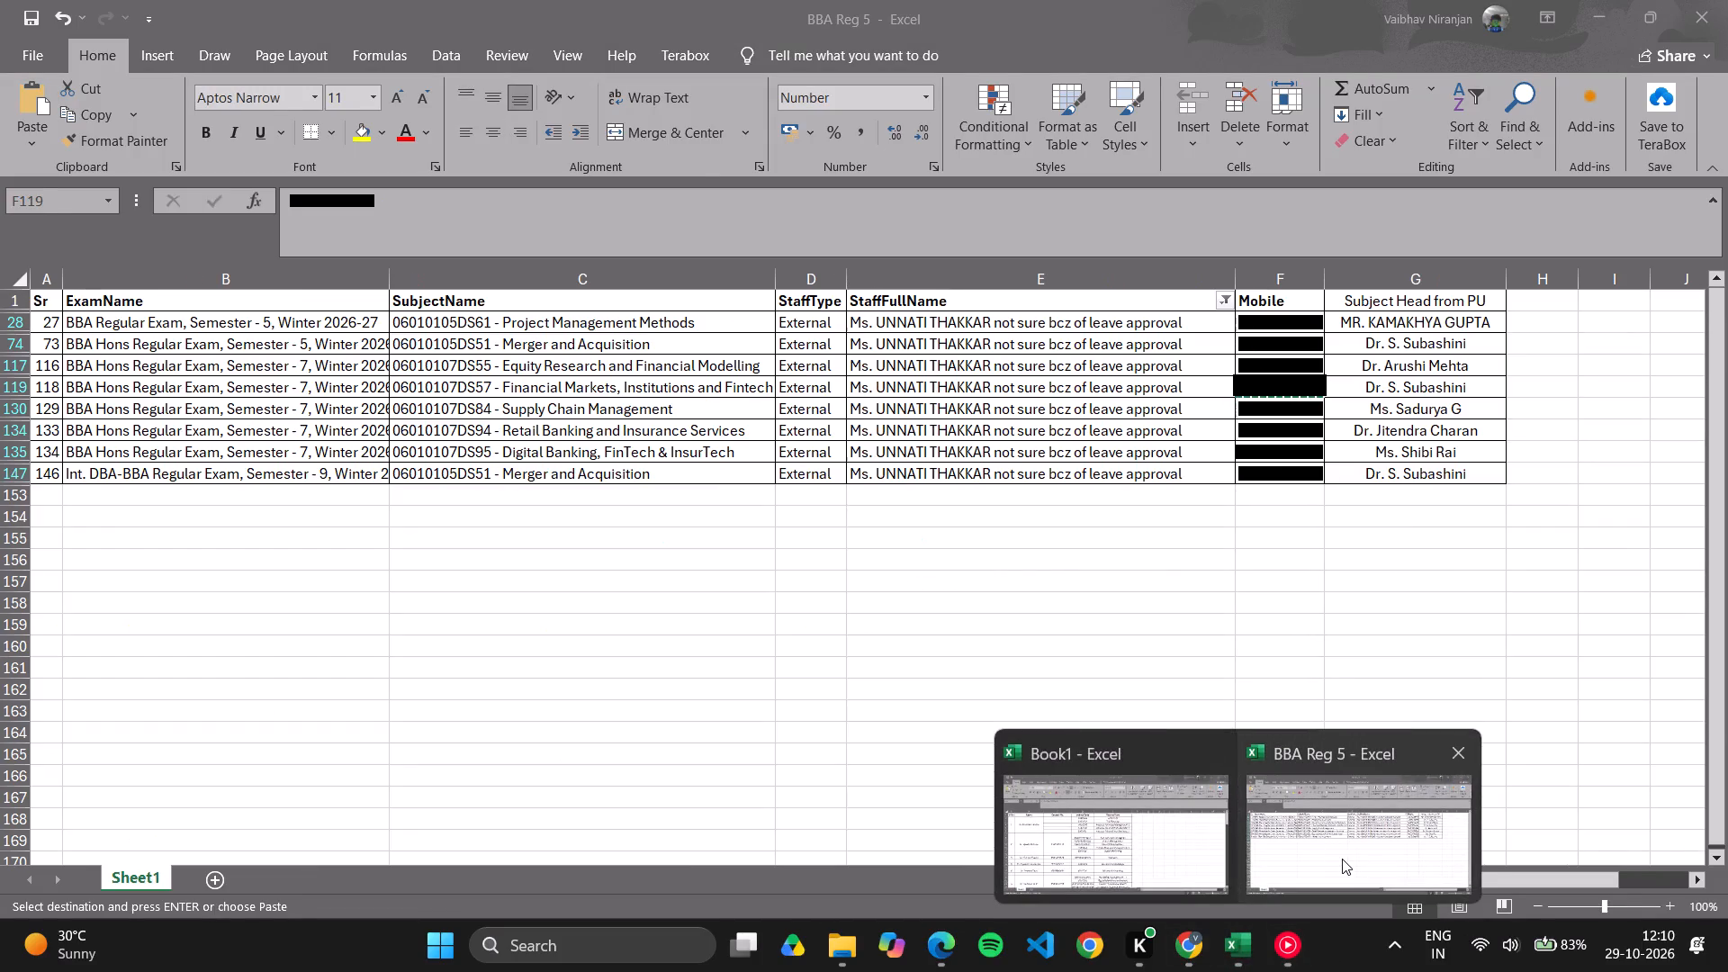
pyautogui.click(1342, 859)
pyautogui.click(1217, 302)
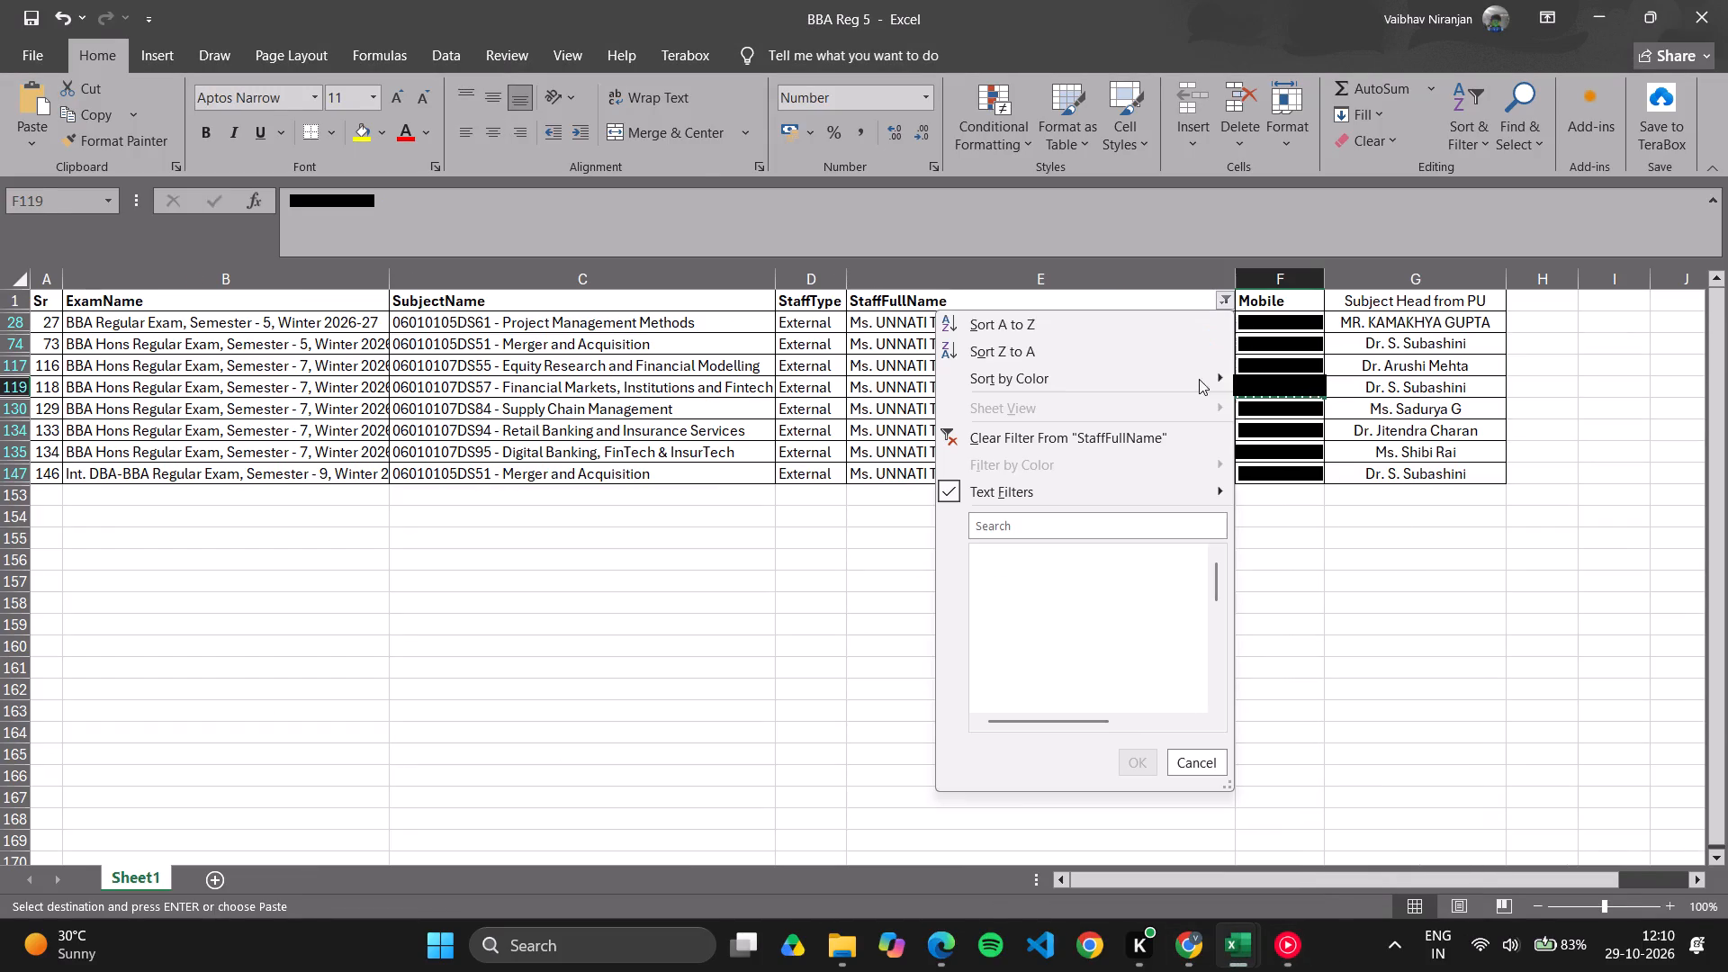
pyautogui.scroll(-19, 1030, 736)
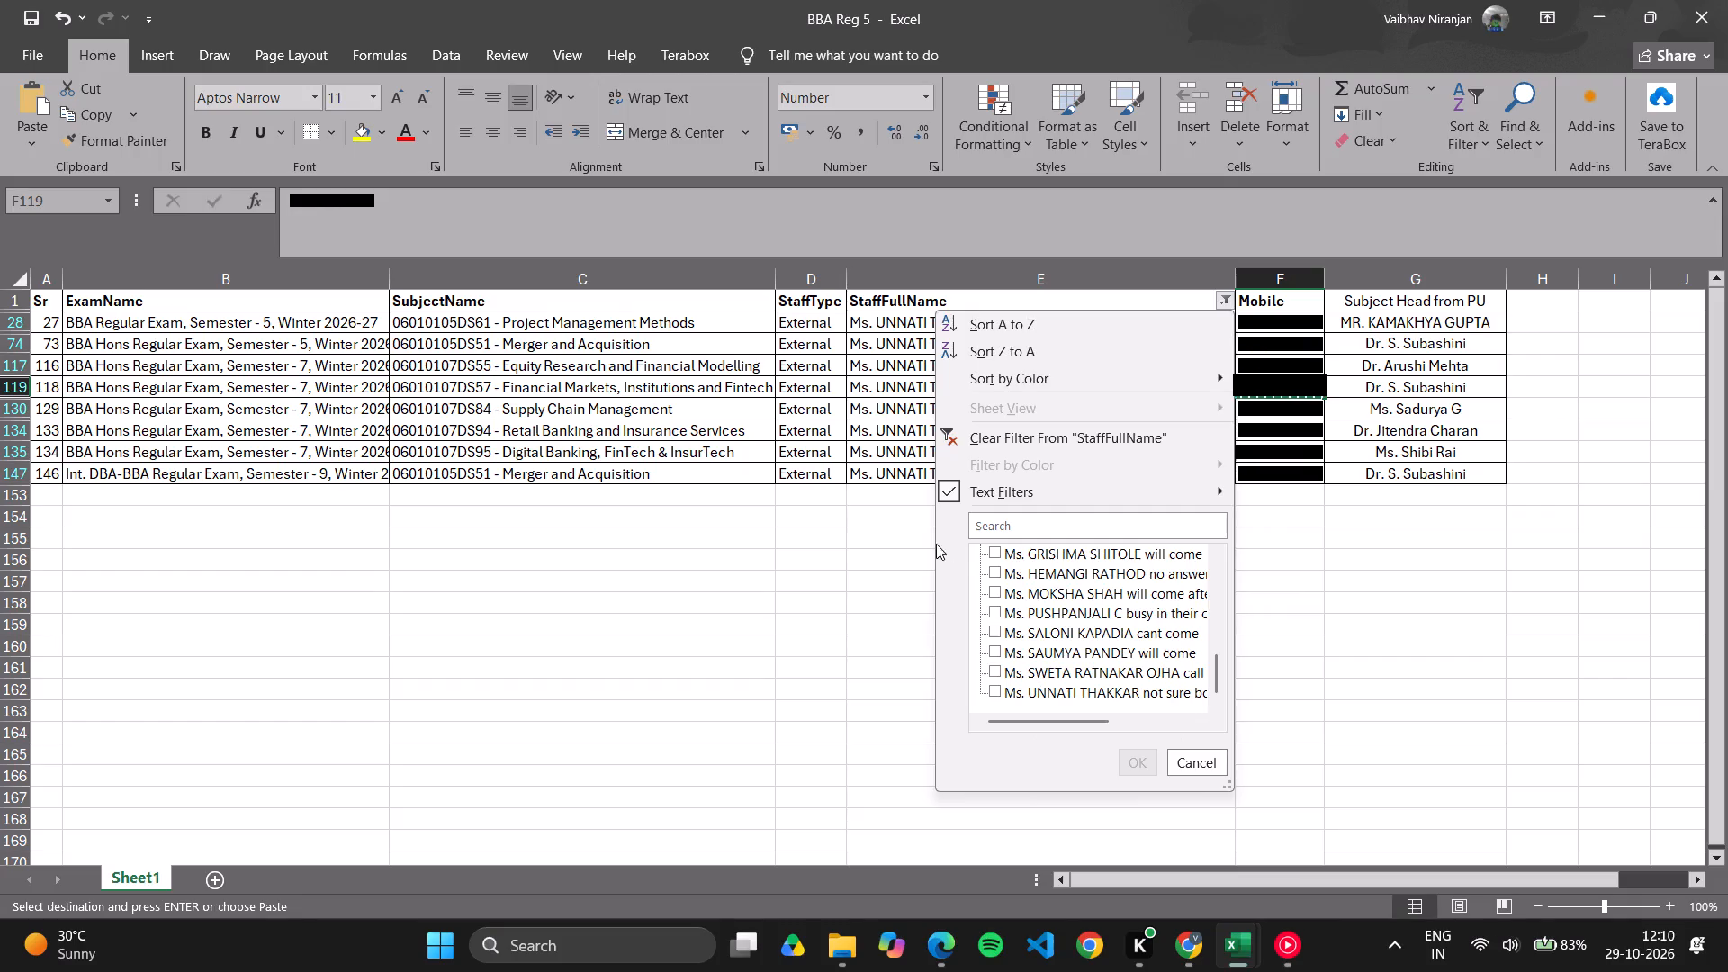
pyautogui.scroll(8, 1056, 623)
pyautogui.click(996, 549)
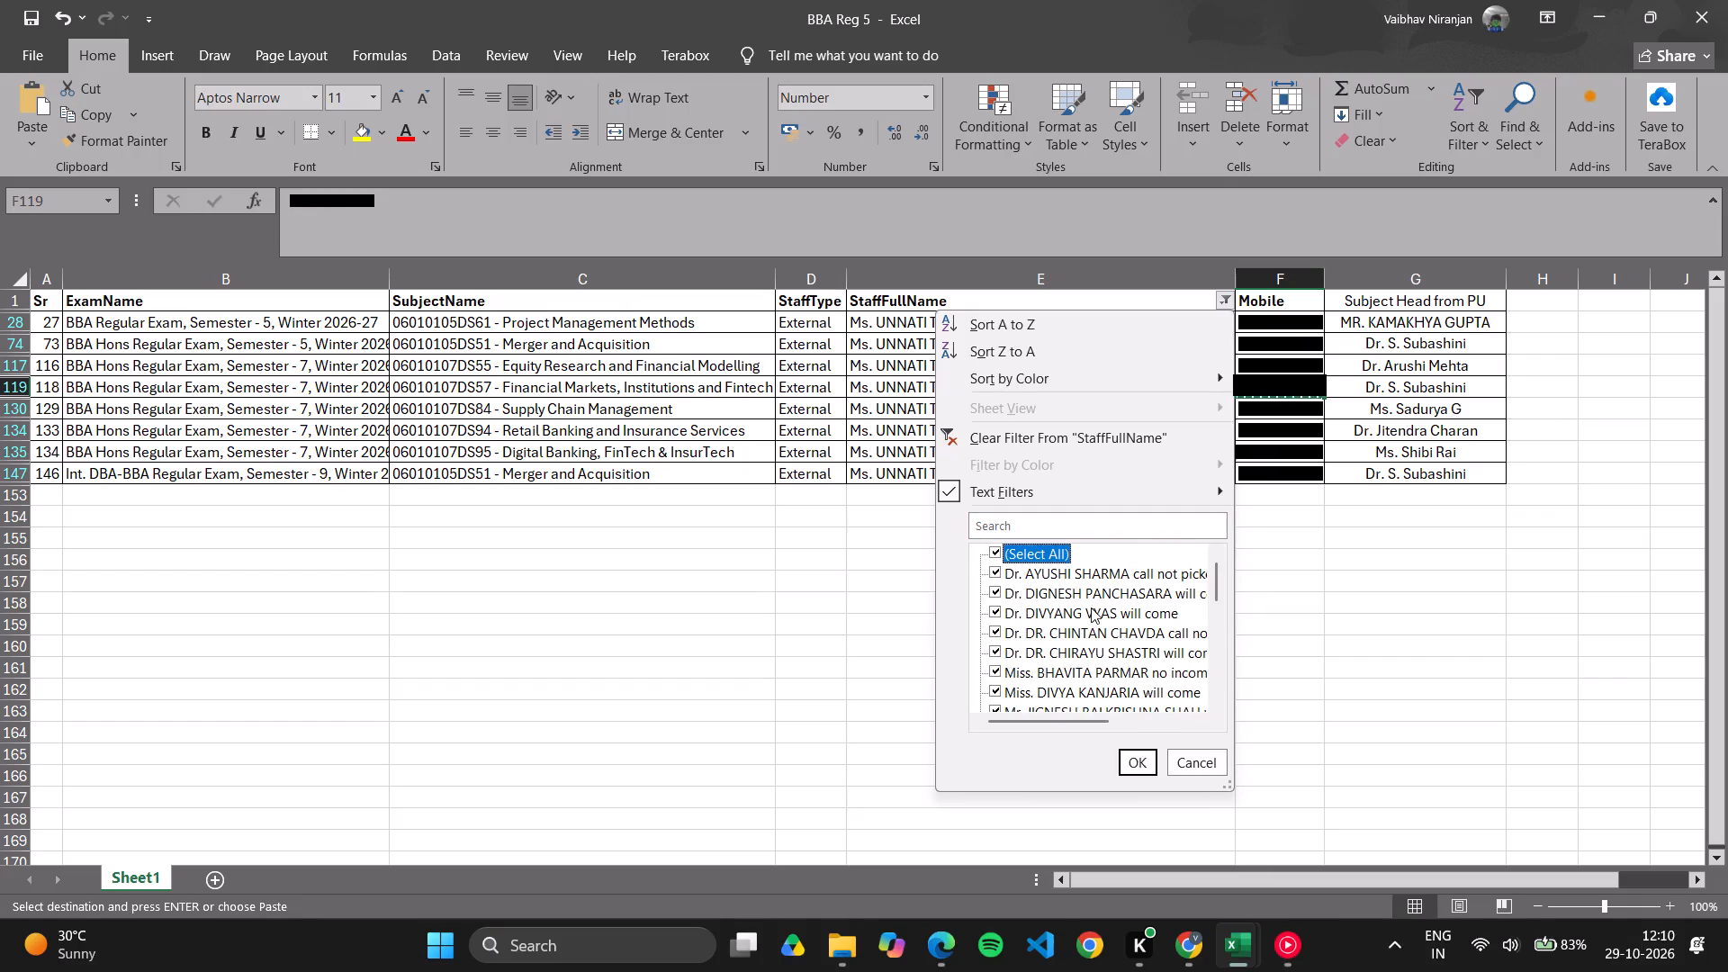
pyautogui.click(1145, 765)
pyautogui.scroll(-11, 989, 703)
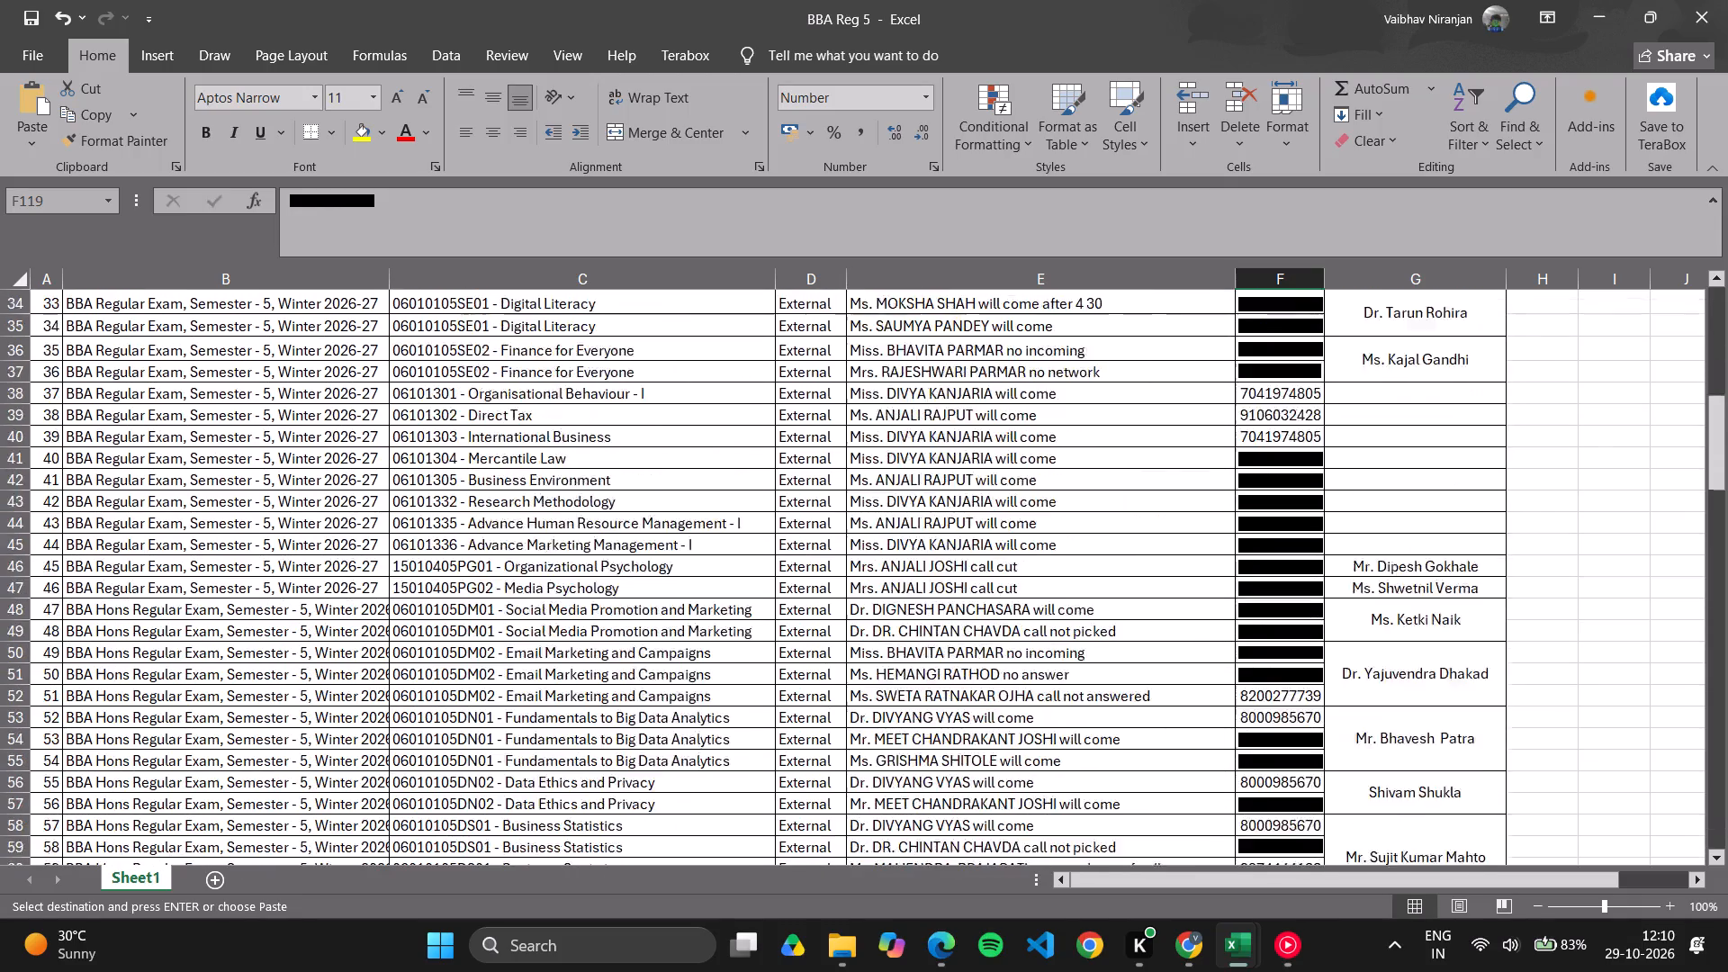
# Save the BBA Reg 5 workbook with the recorded responses.
pyautogui.scroll(-18, 988, 703)
pyautogui.scroll(-13, 988, 701)
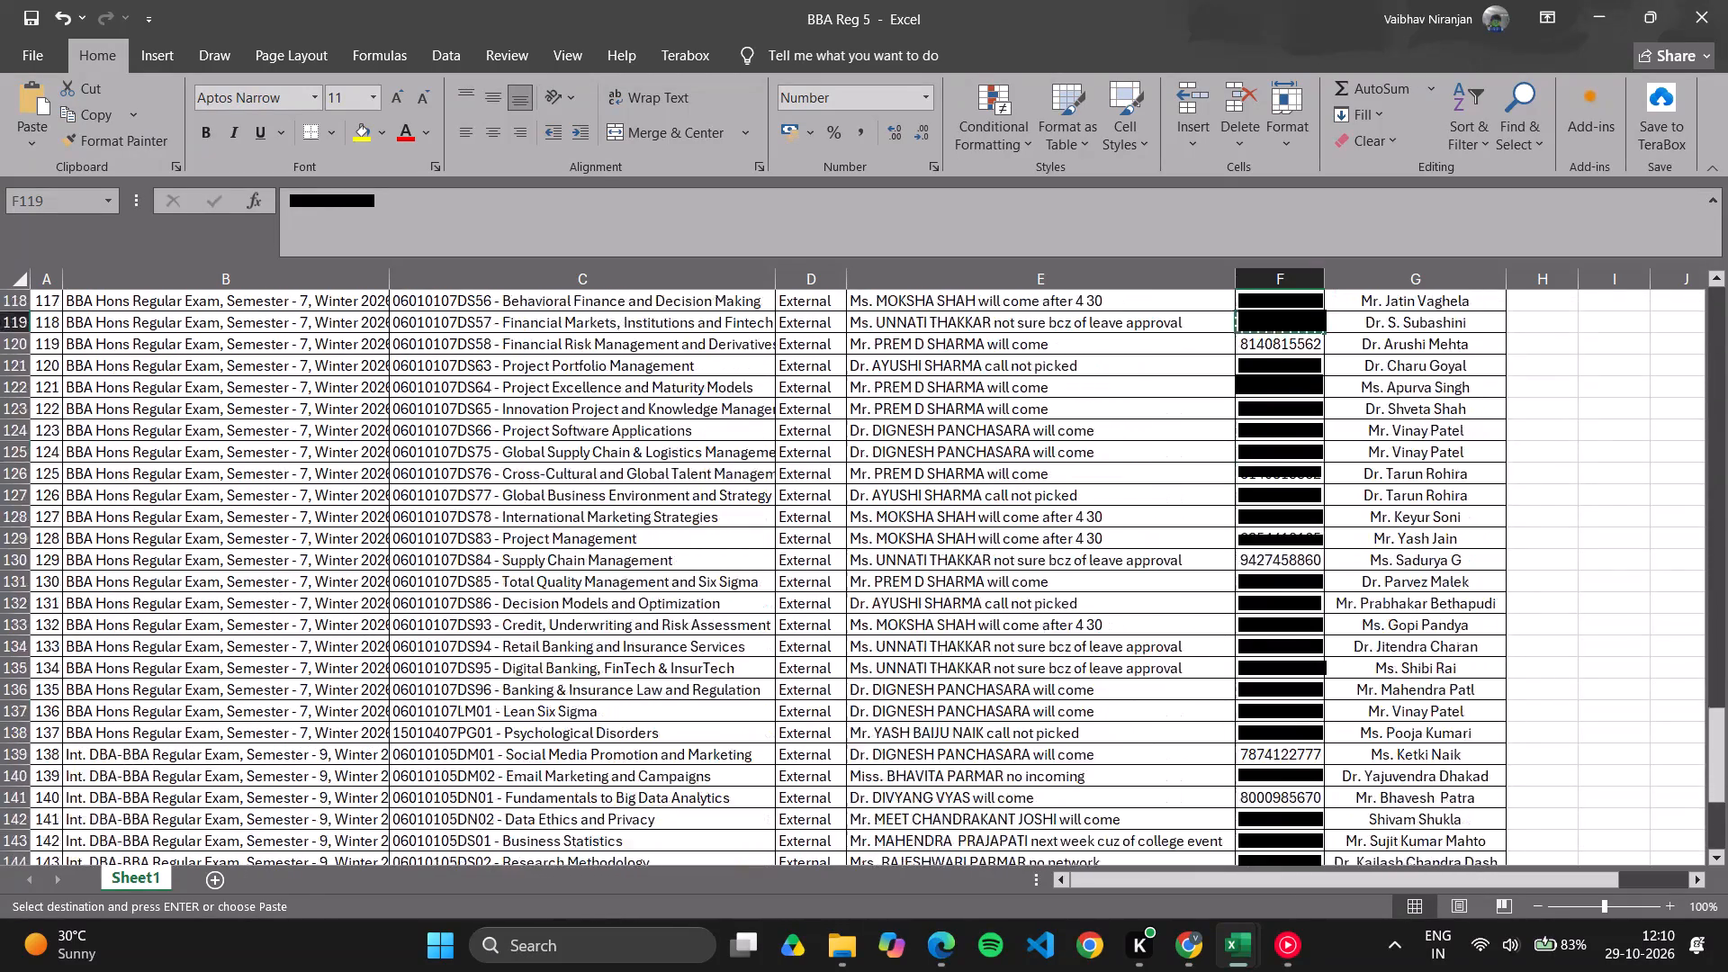
pyautogui.scroll(-6, 988, 701)
pyautogui.scroll(9, 988, 701)
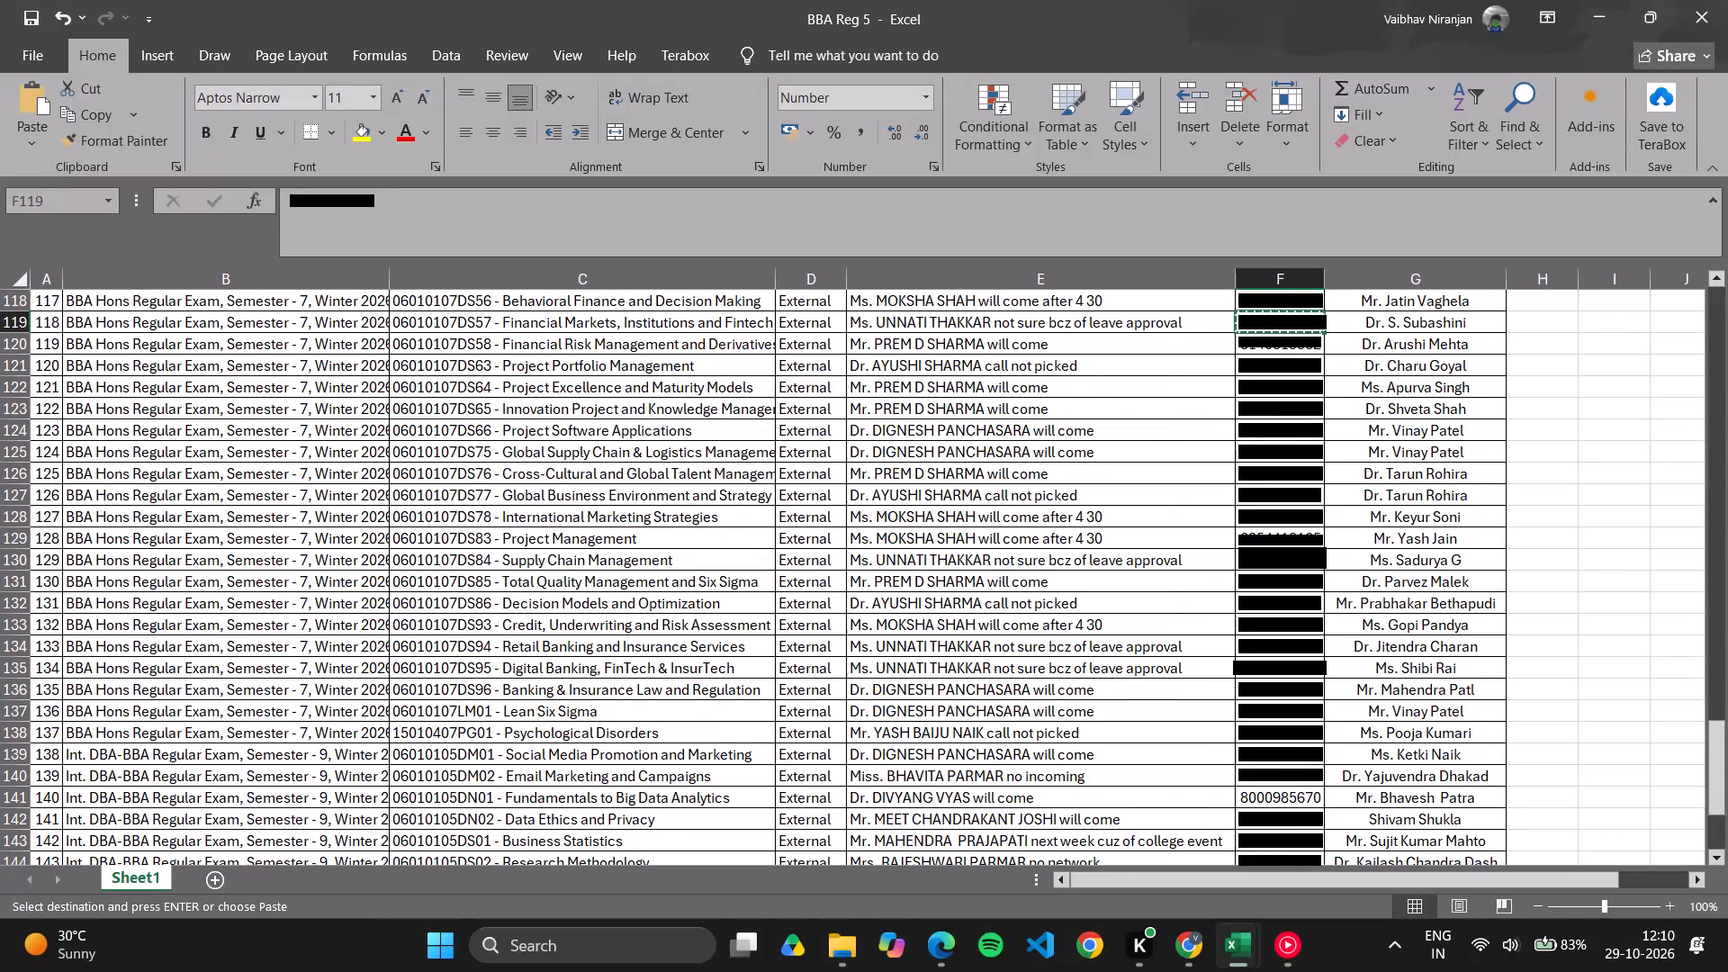
pyautogui.hotkey('ctrl', 's')
pyautogui.hotkey('ctrl', 's')
pyautogui.hotkey('ctrl', 's')
pyautogui.hotkey('ctrl', 's')
pyautogui.hotkey('ctrl', 's')
pyautogui.hotkey('ctrl', 's')
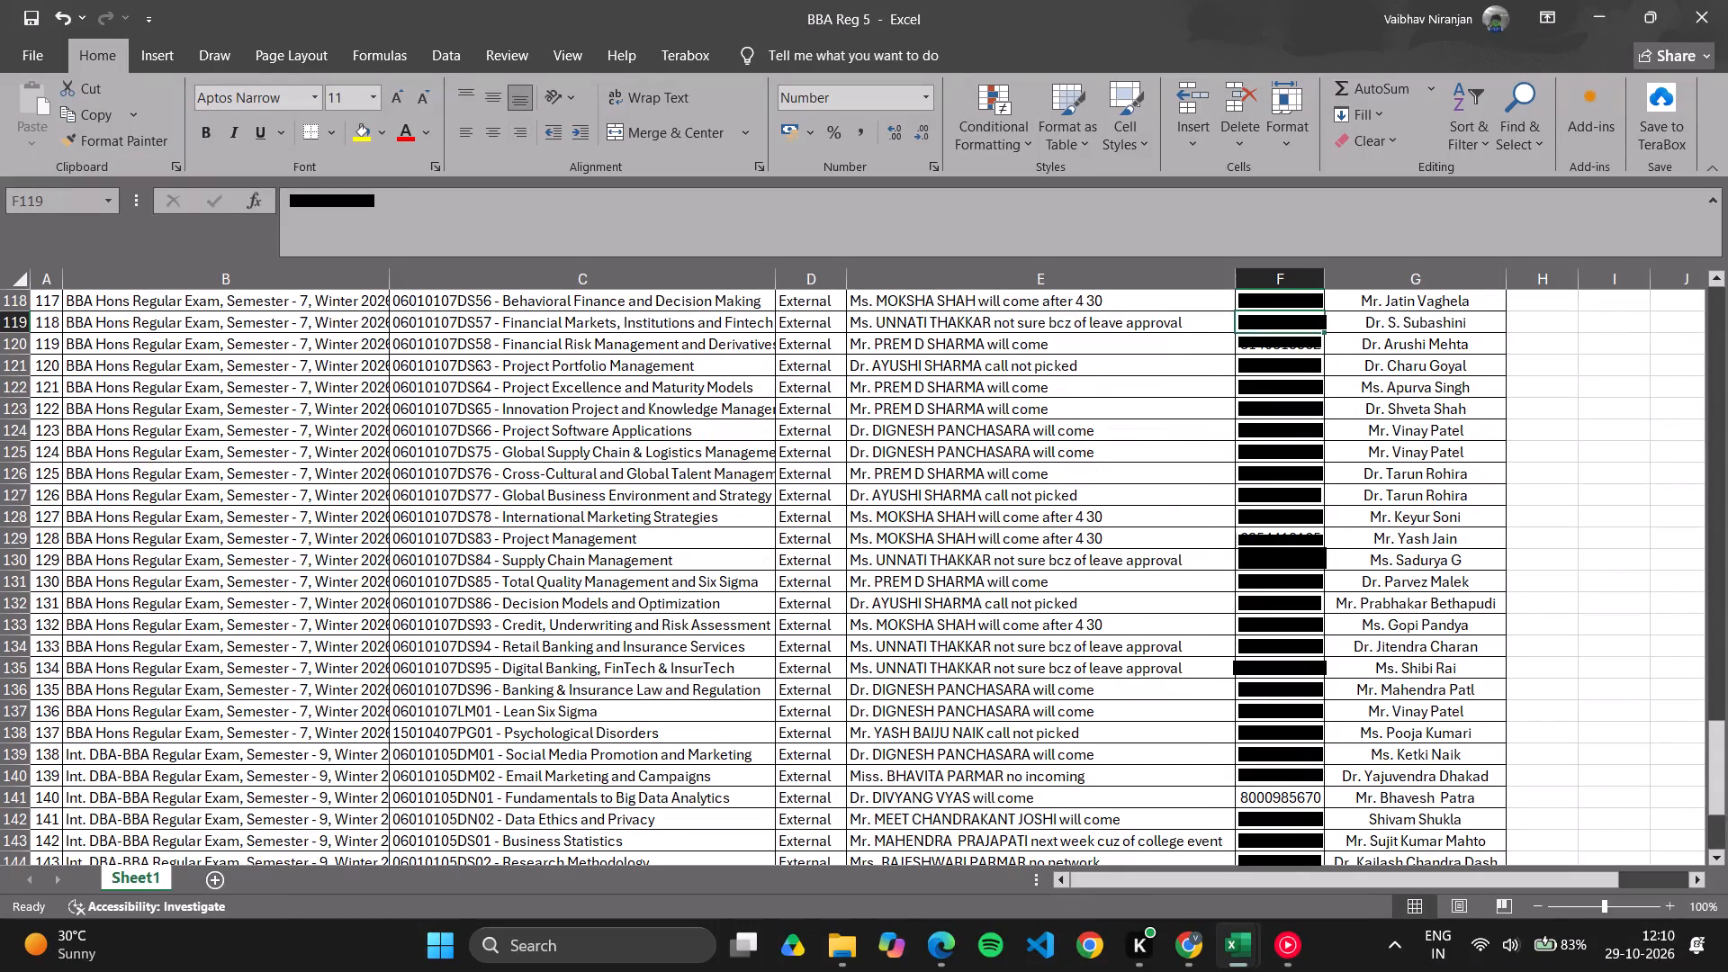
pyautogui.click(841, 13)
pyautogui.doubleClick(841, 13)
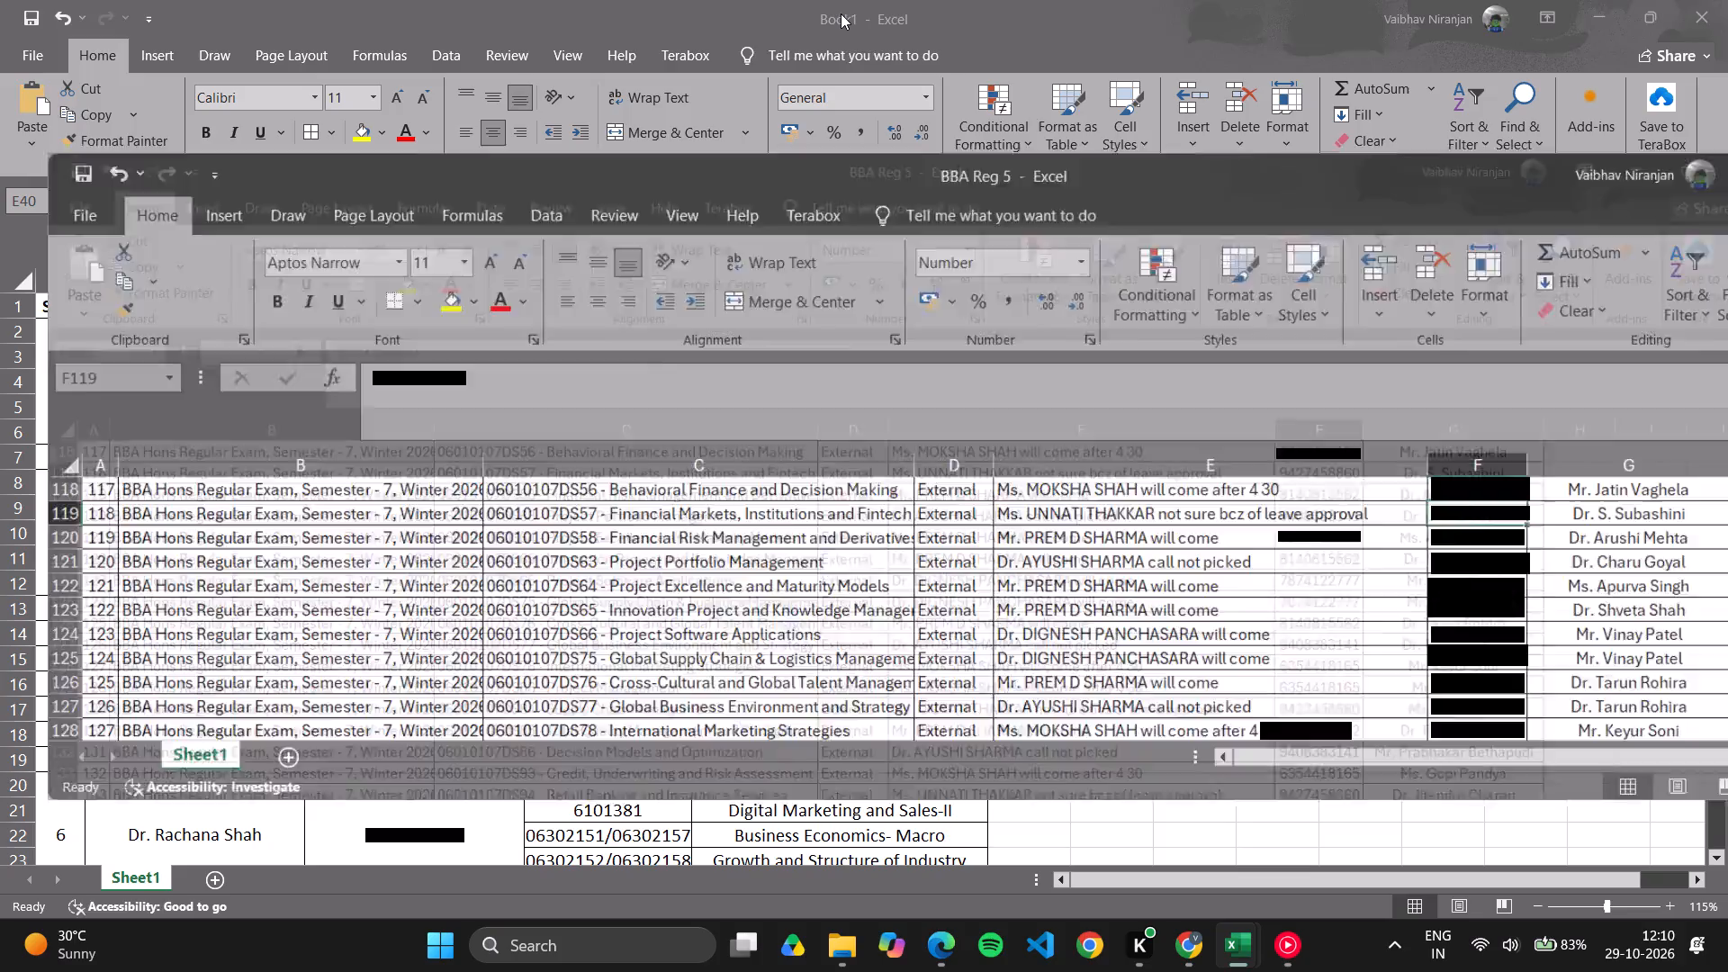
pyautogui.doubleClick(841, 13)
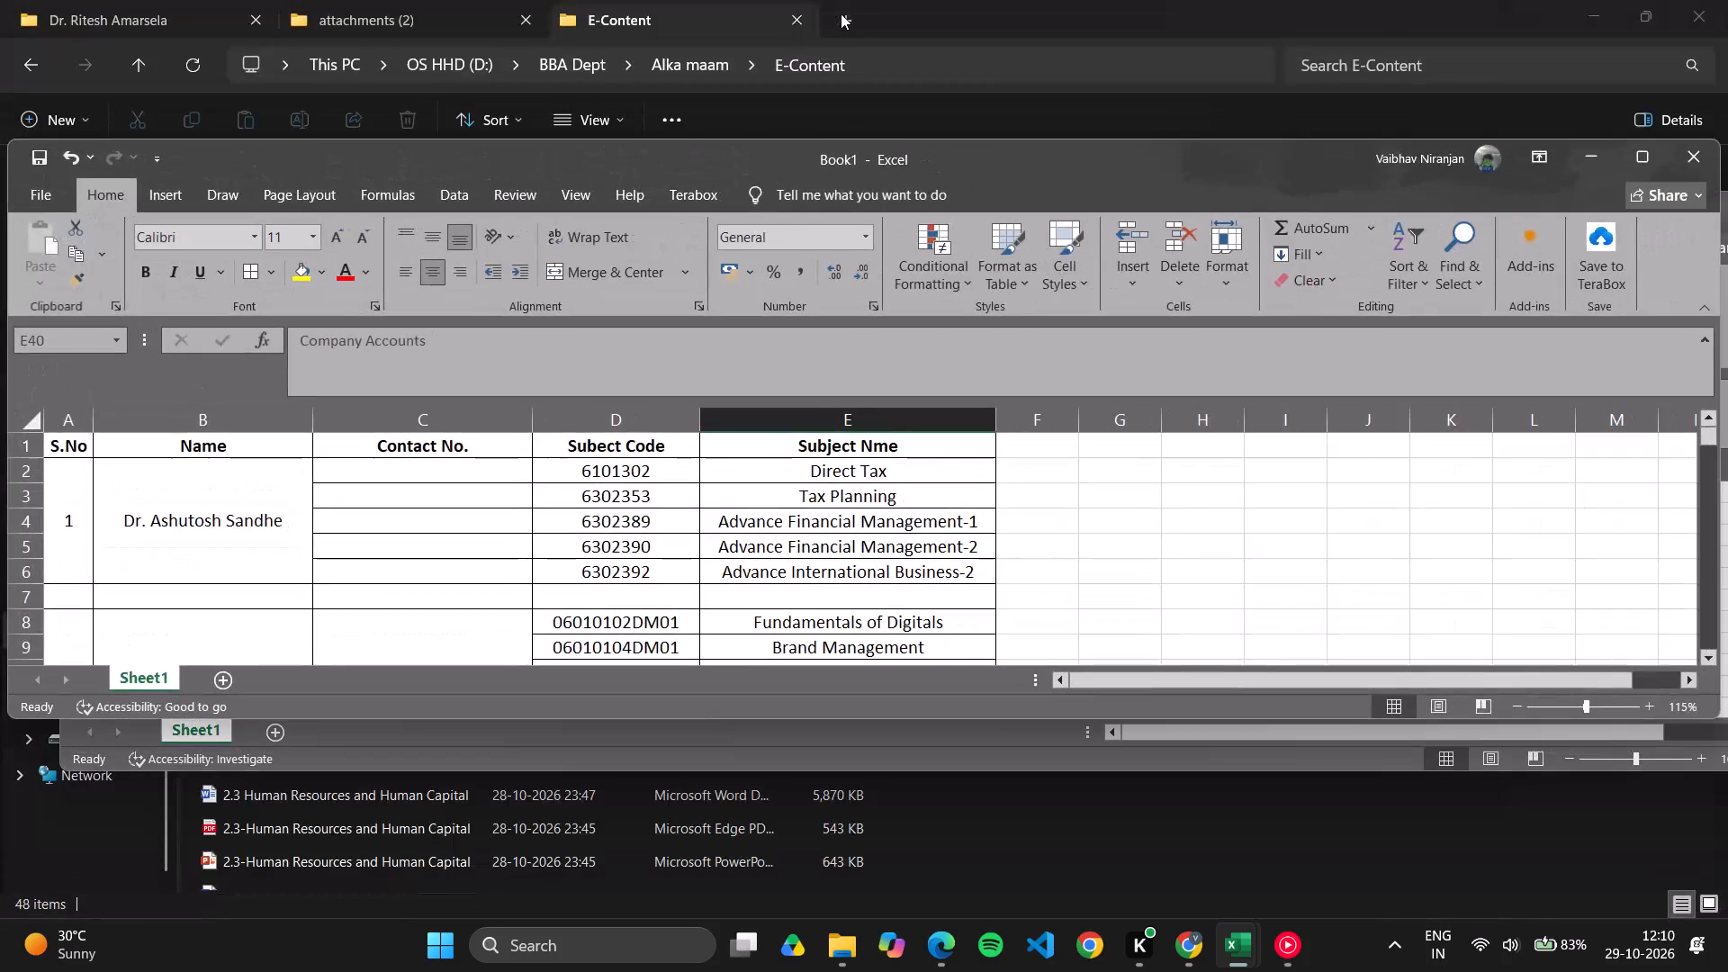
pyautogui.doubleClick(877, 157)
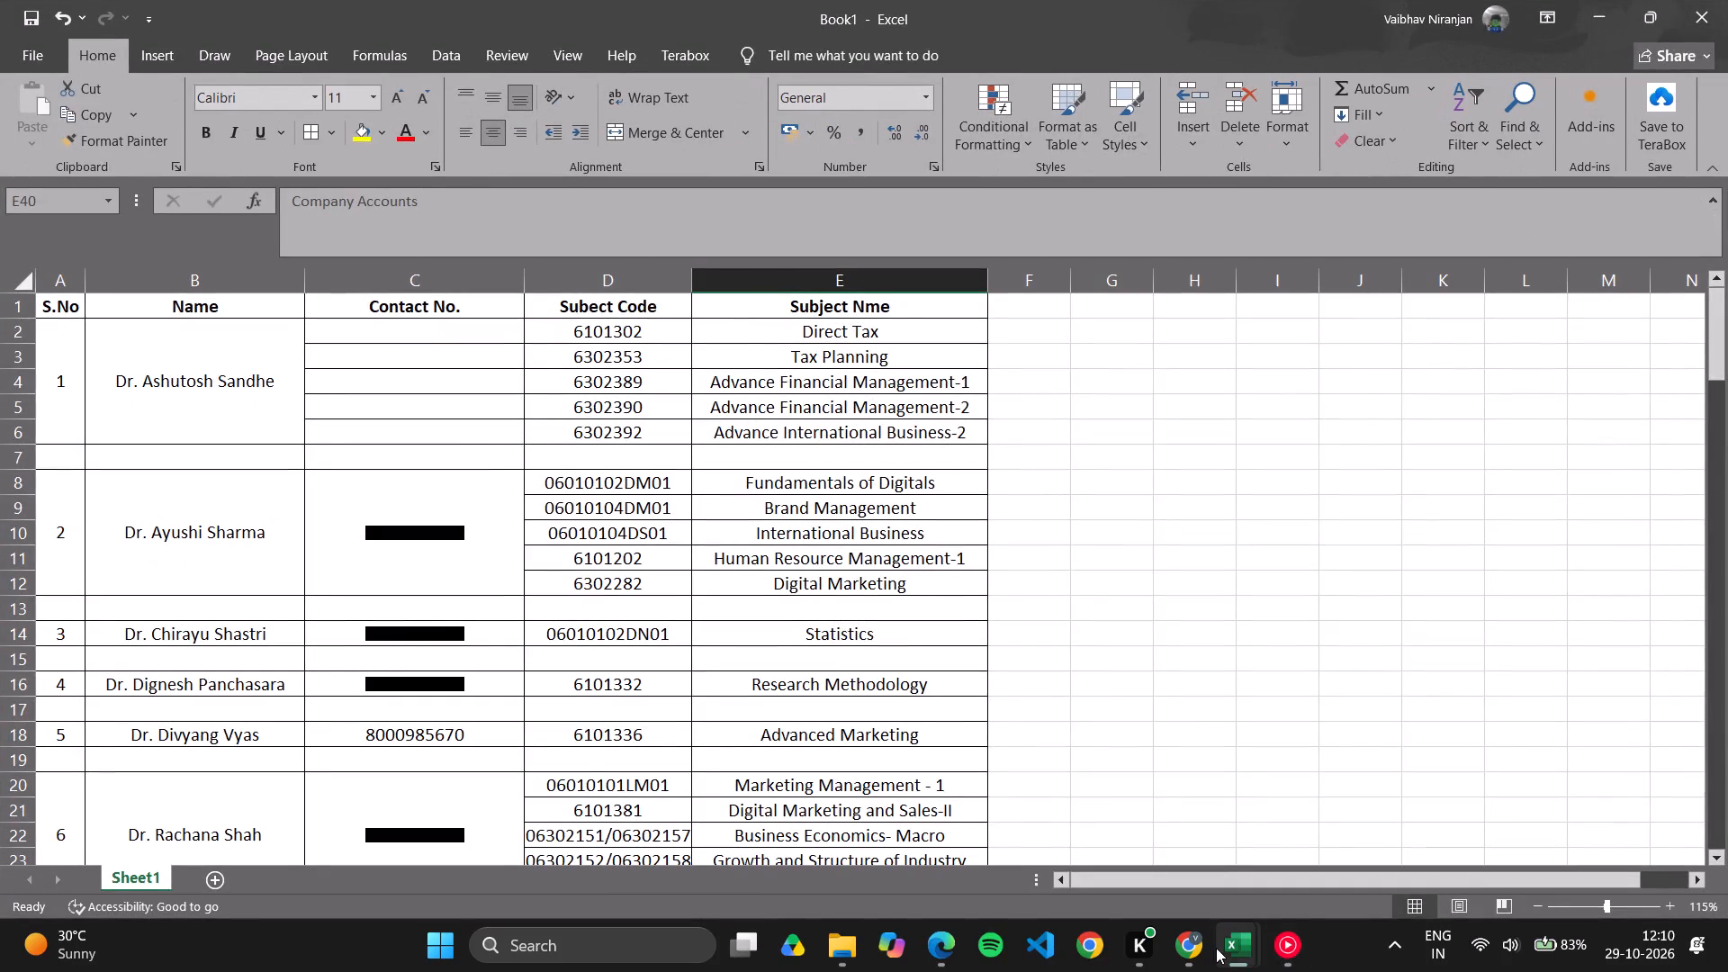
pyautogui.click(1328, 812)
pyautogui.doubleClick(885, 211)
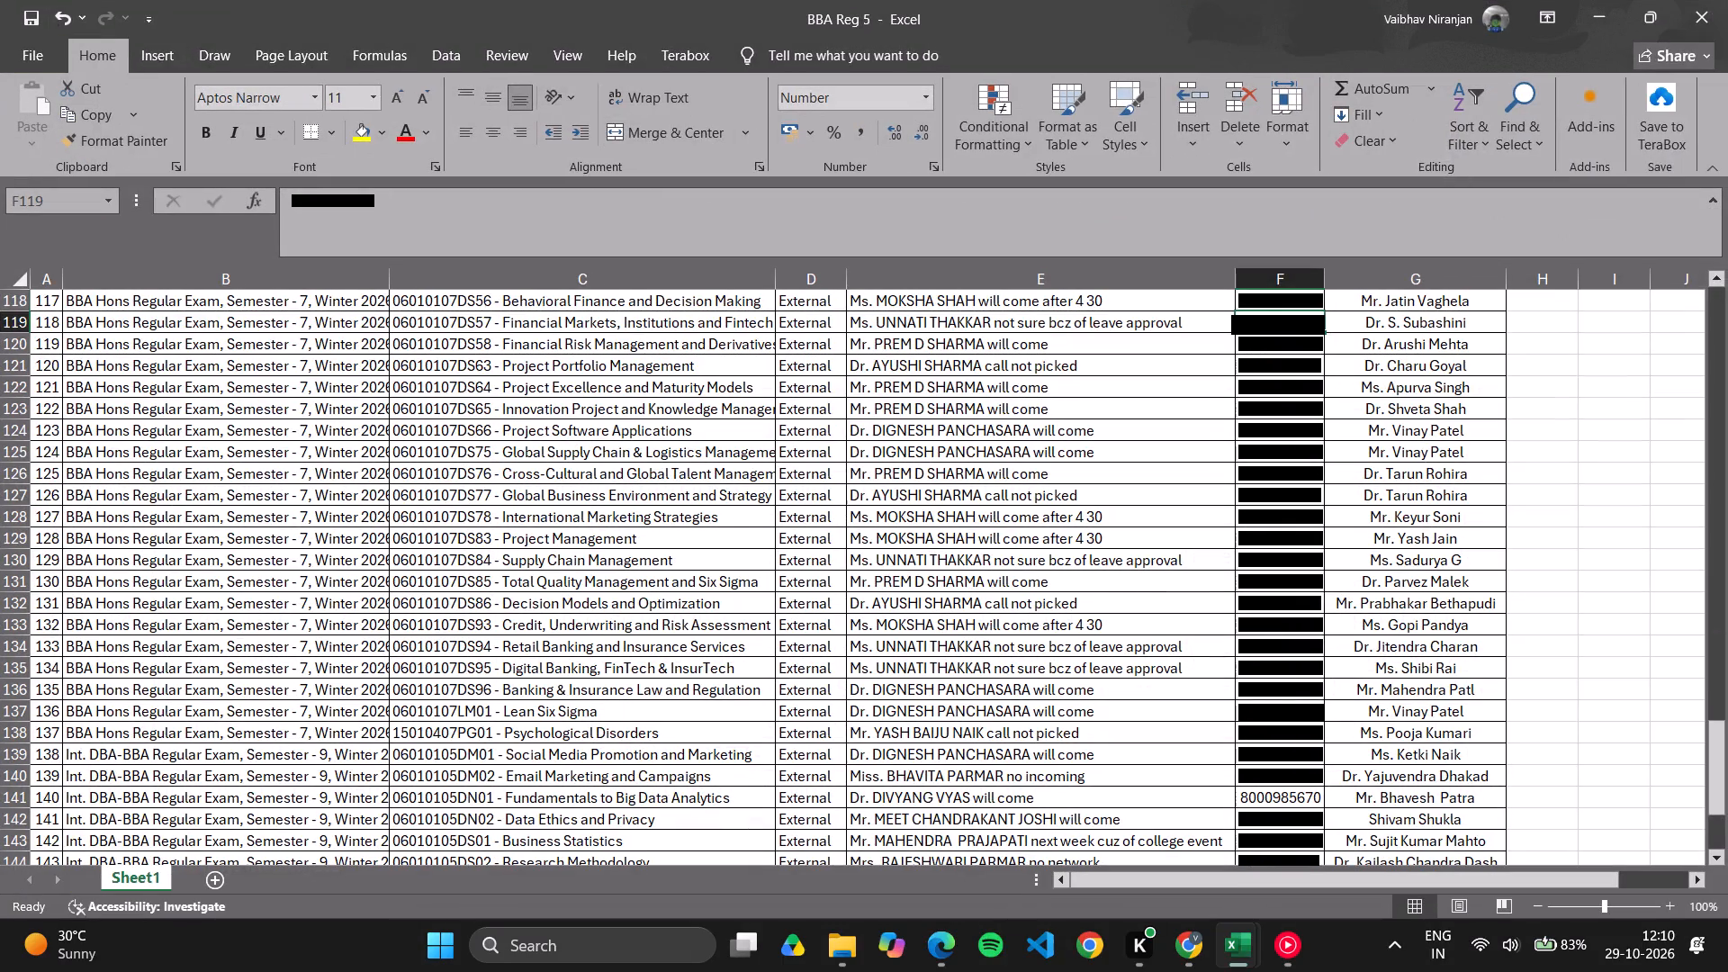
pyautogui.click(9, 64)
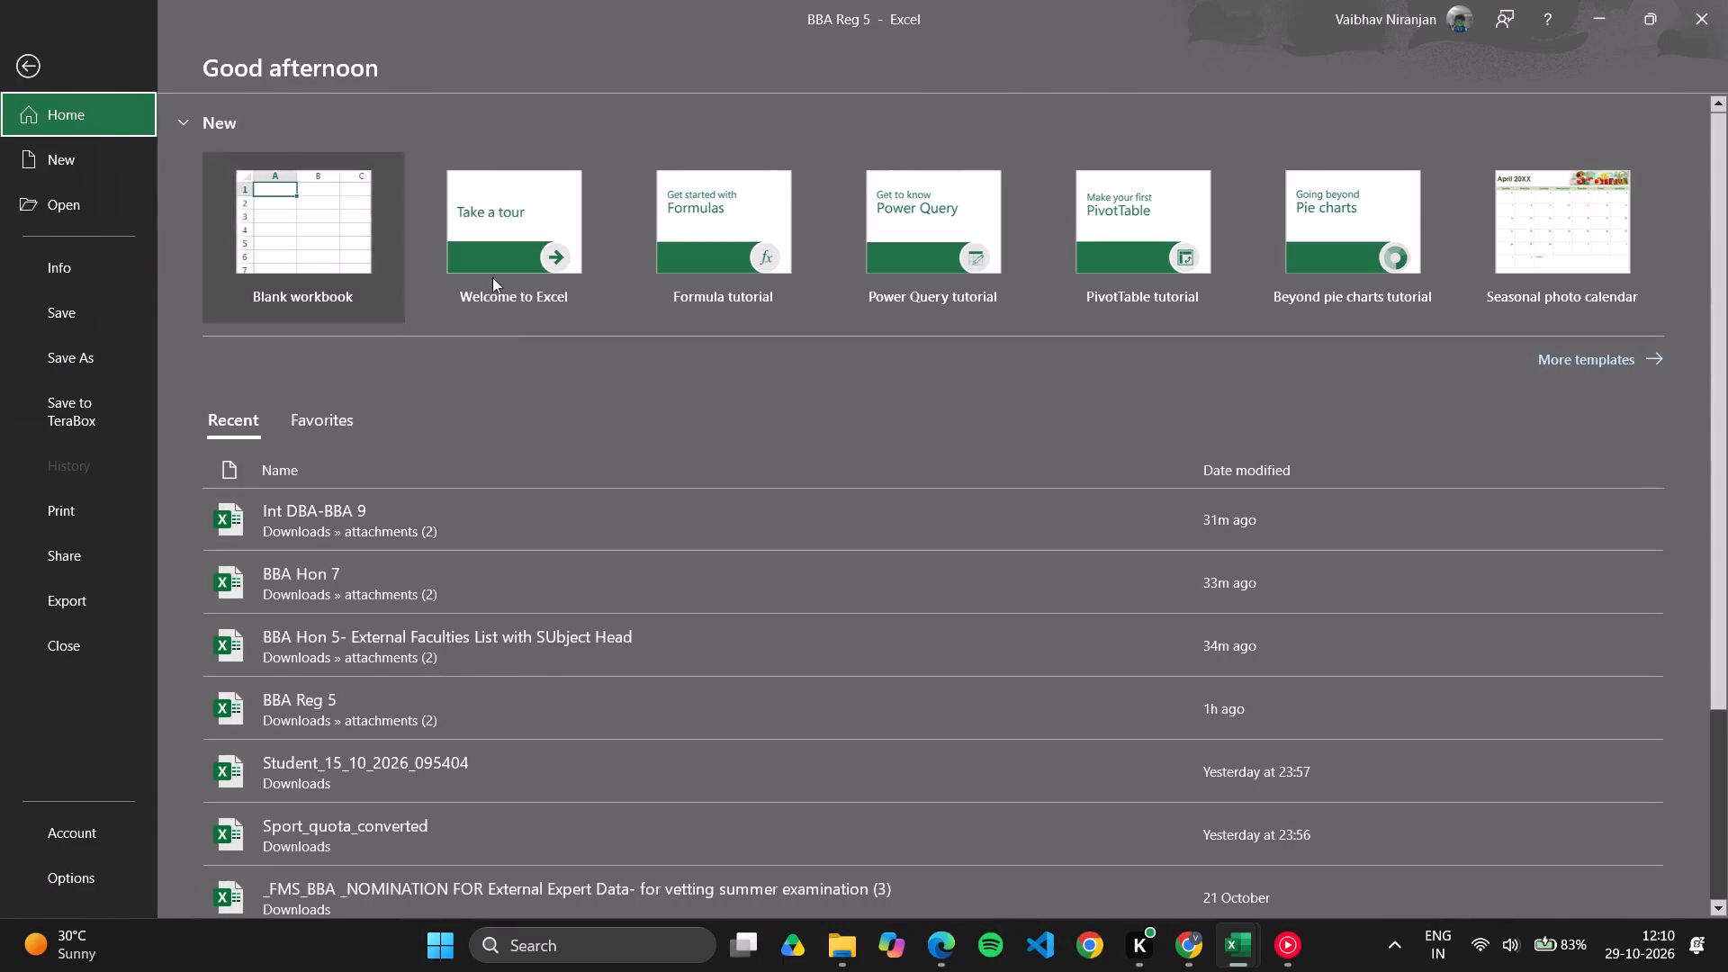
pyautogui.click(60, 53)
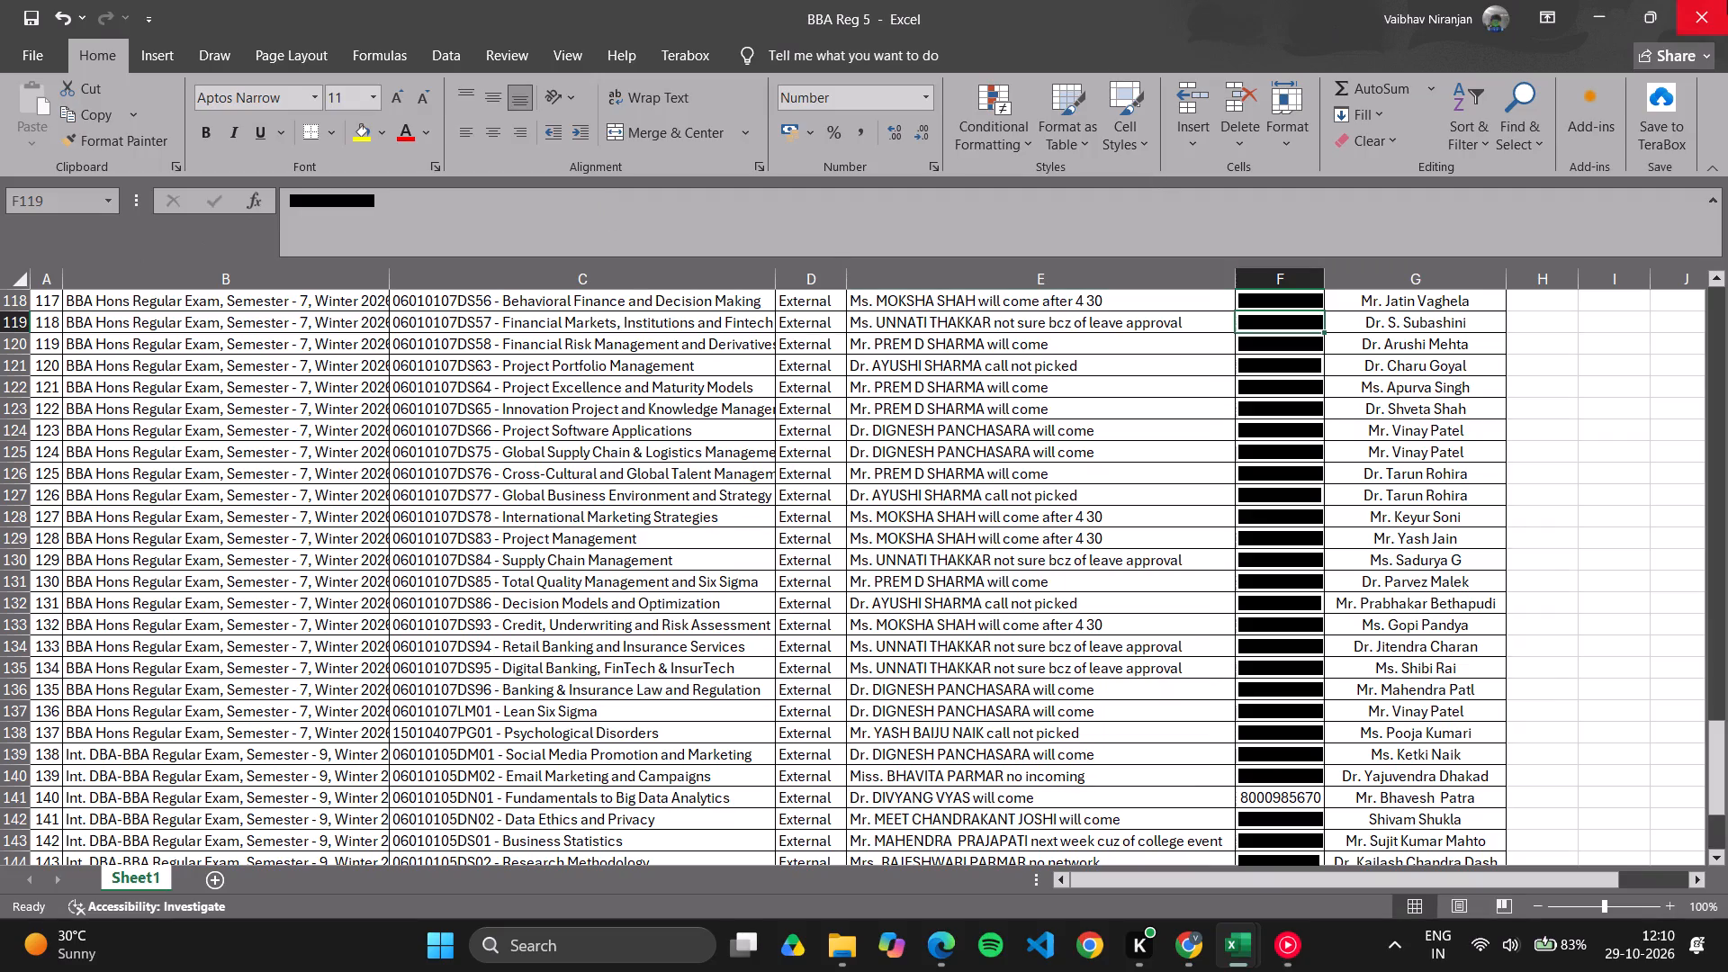
# Close BBA Reg 5 and open the Int. BBA-MBA 7 workbook from the attachments (2) folder with editing enabled.
pyautogui.click(1727, 0)
pyautogui.click(845, 934)
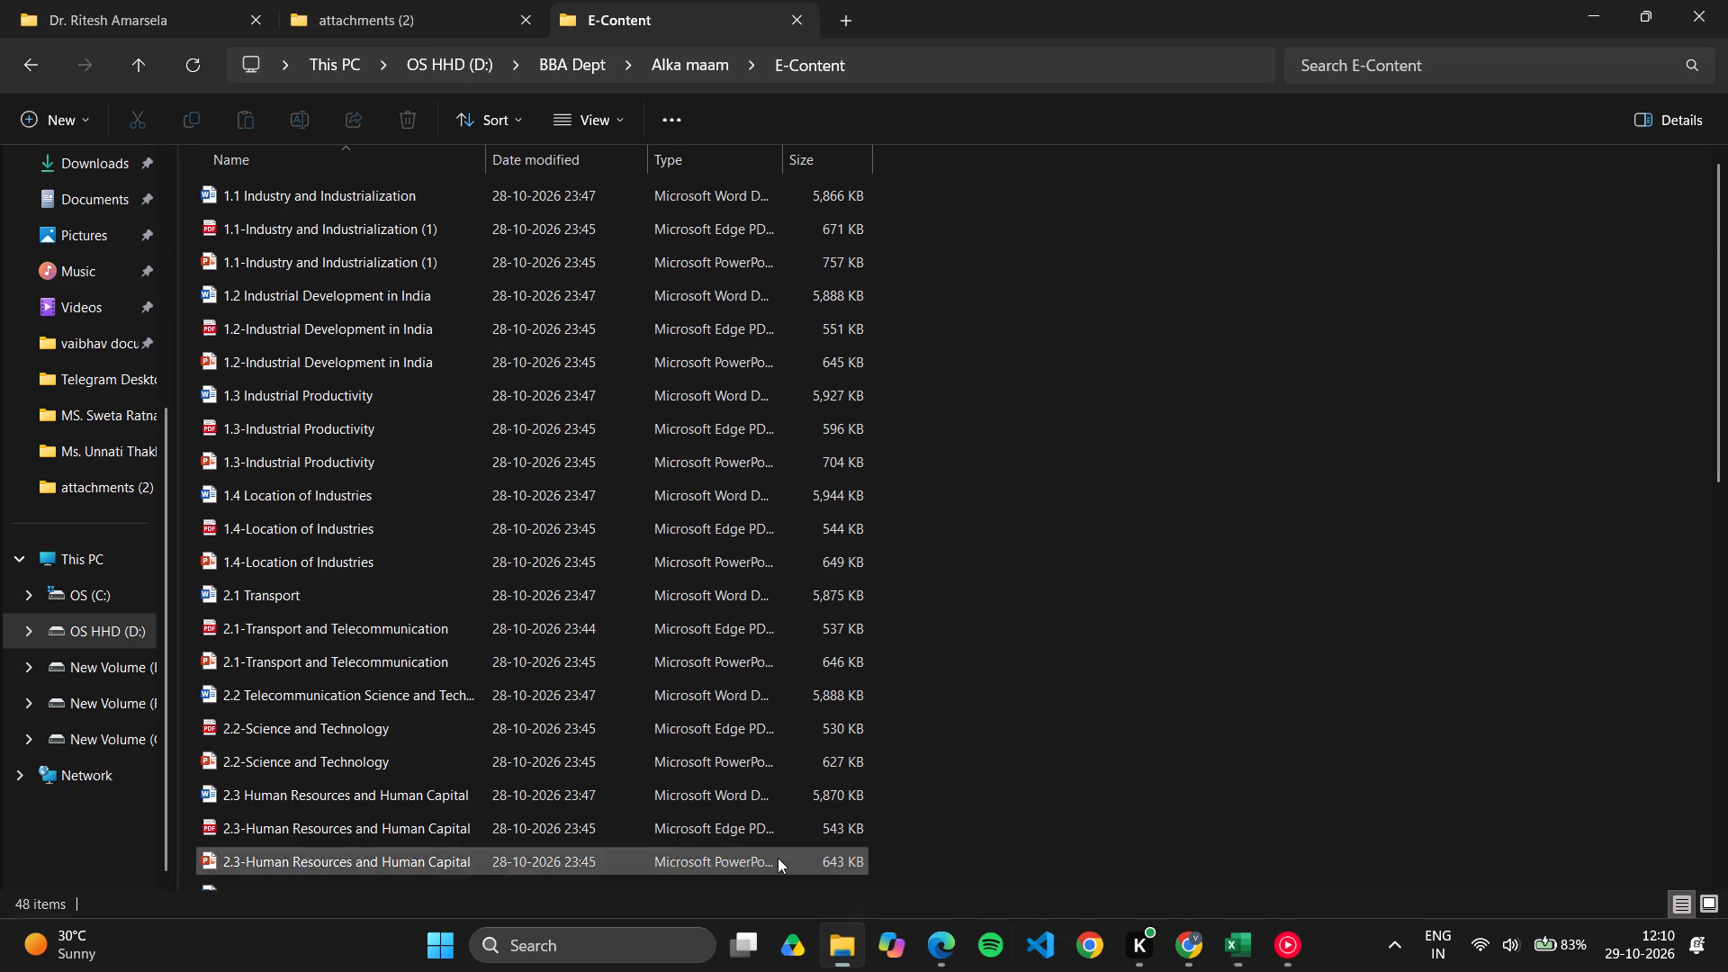
pyautogui.click(403, 0)
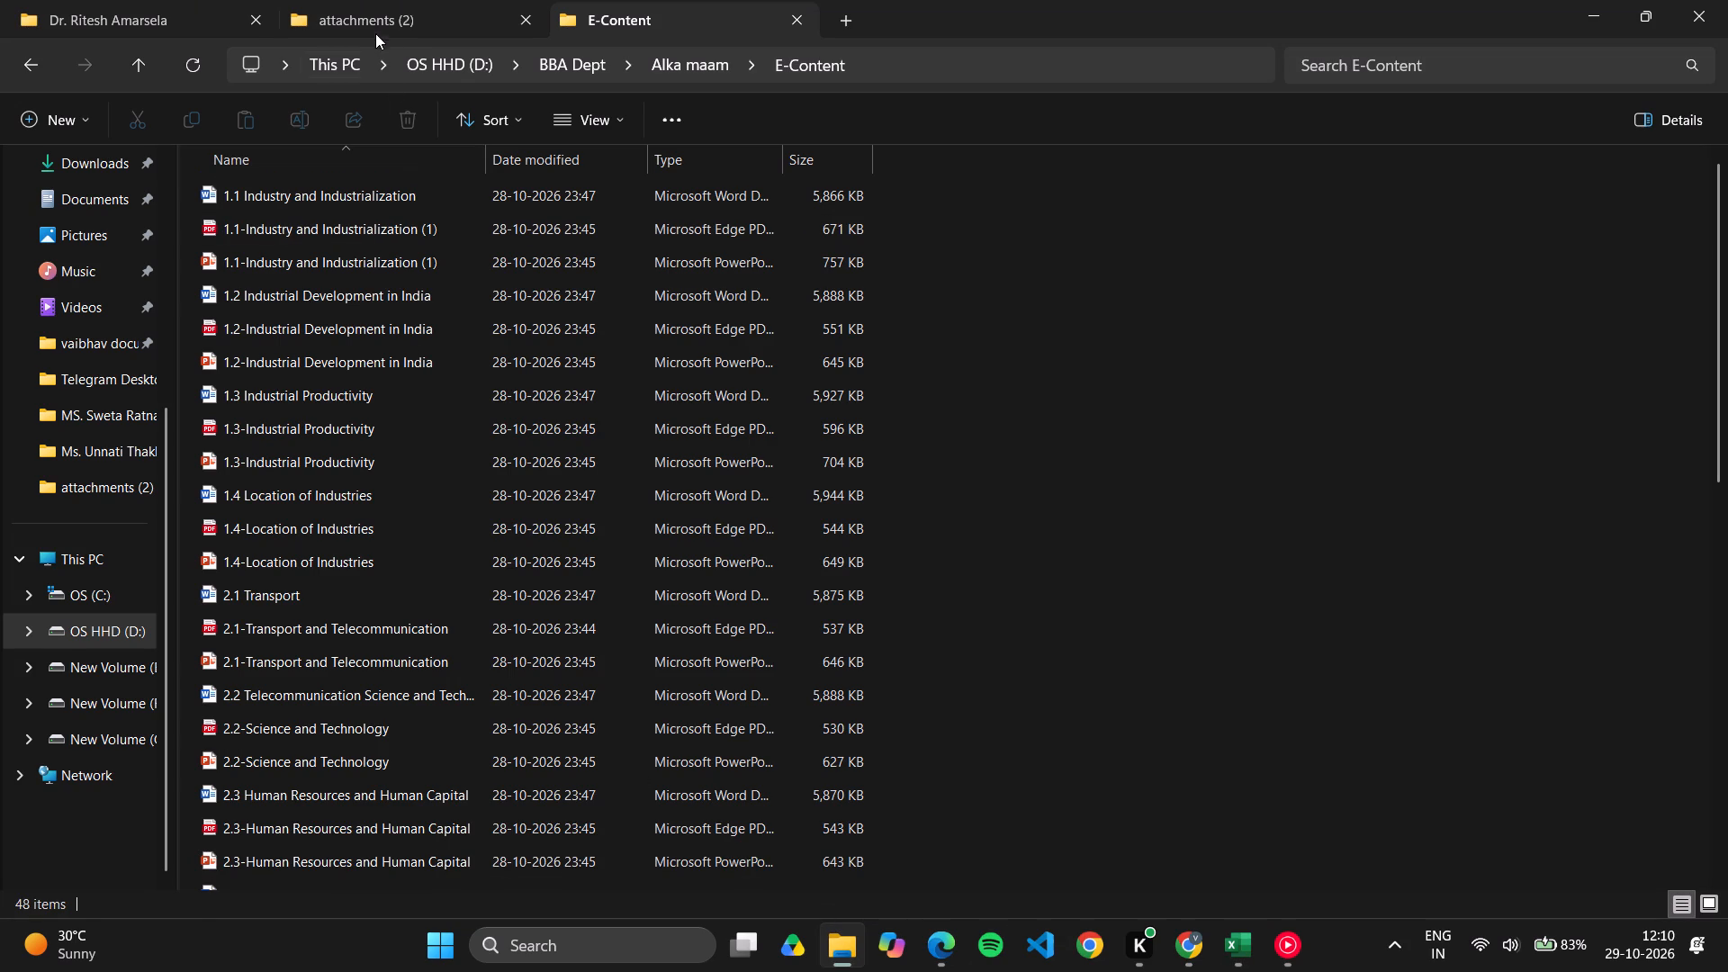
pyautogui.click(374, 31)
pyautogui.tripleClick(289, 364)
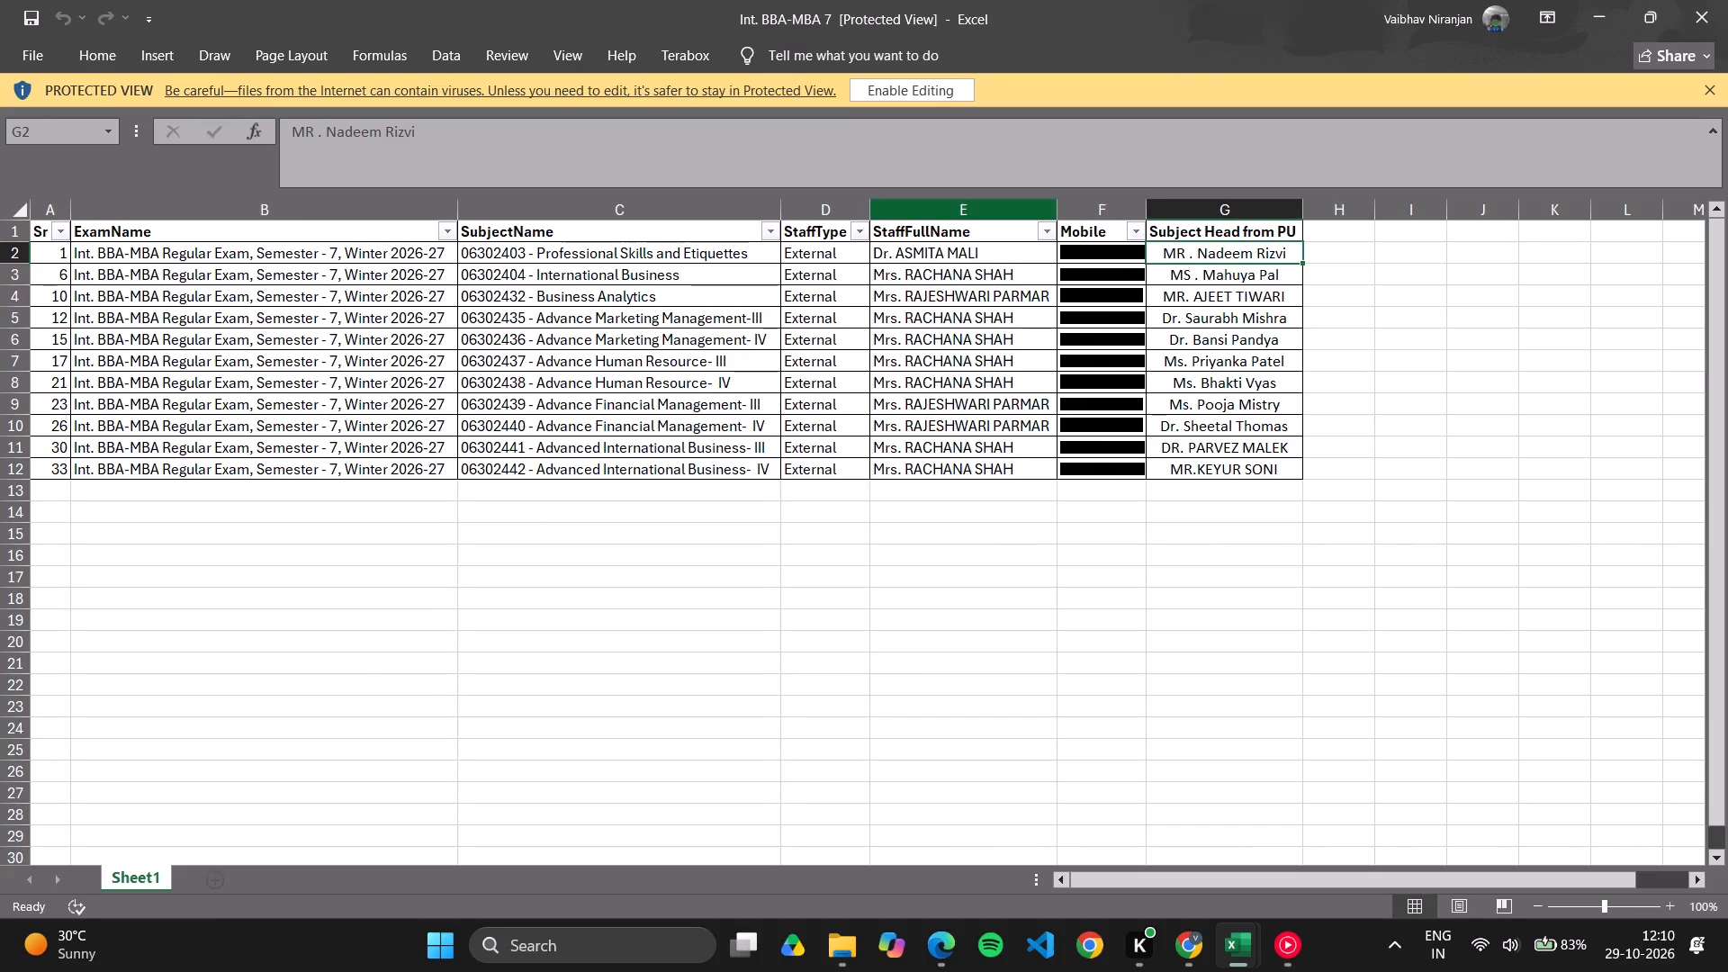
pyautogui.click(911, 94)
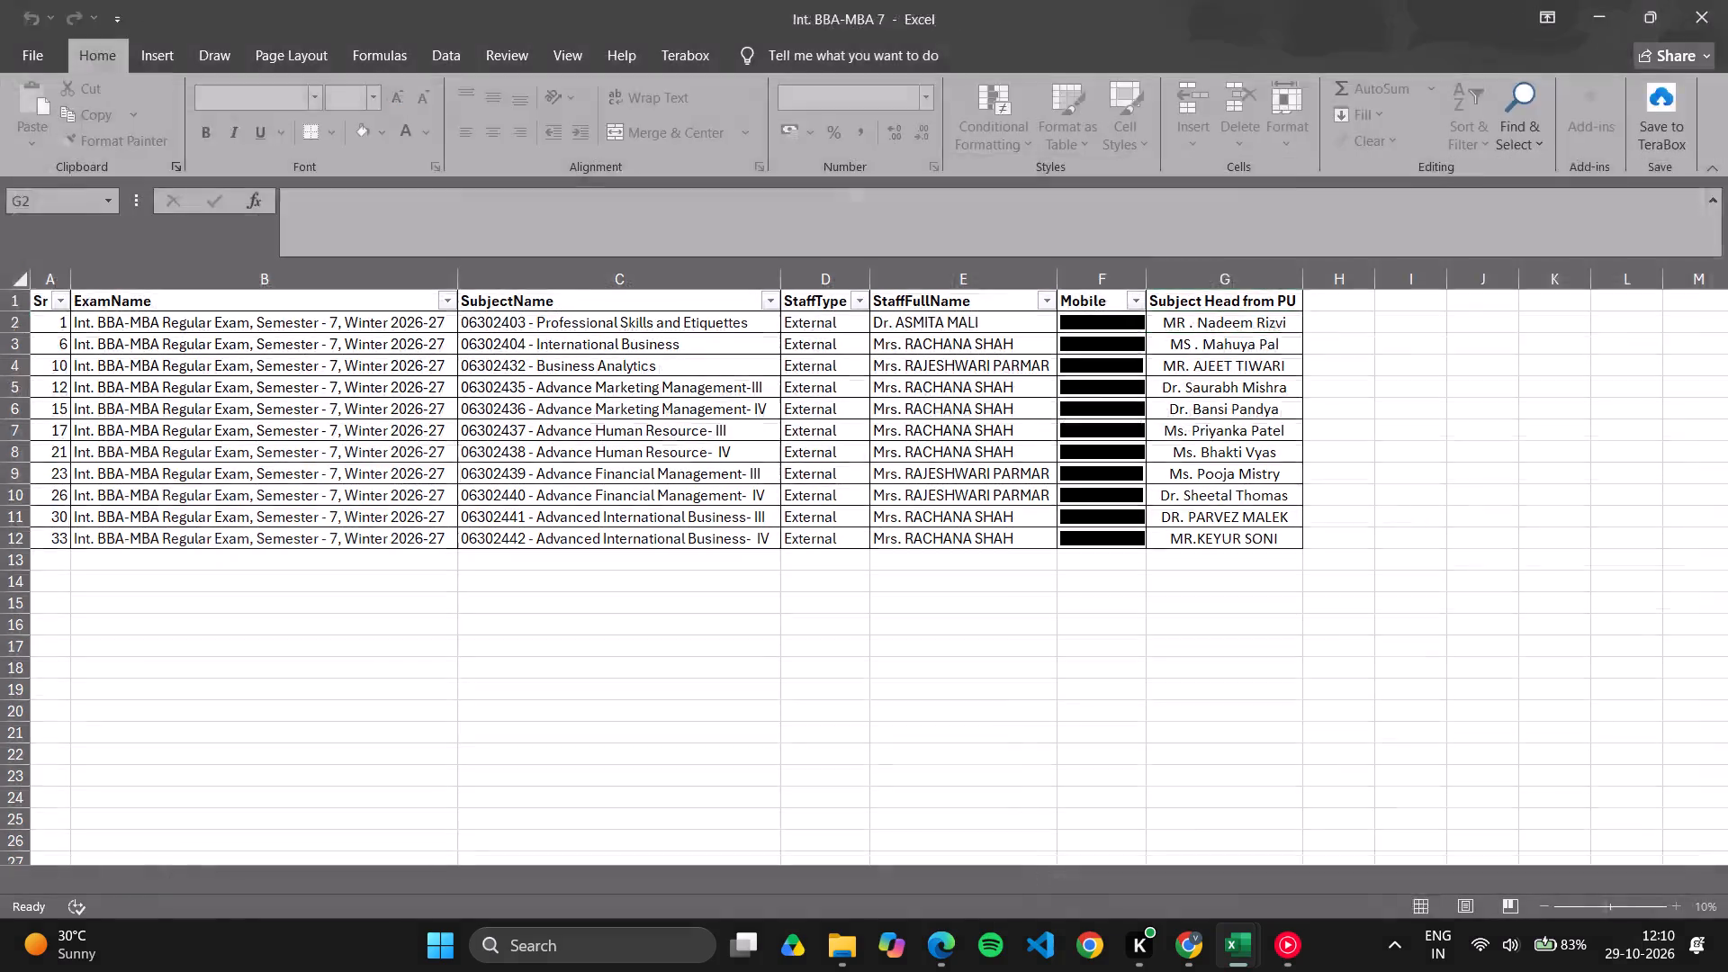
# Filter the StaffFullName column to show only Dr. Asmita's row.
pyautogui.click(1046, 300)
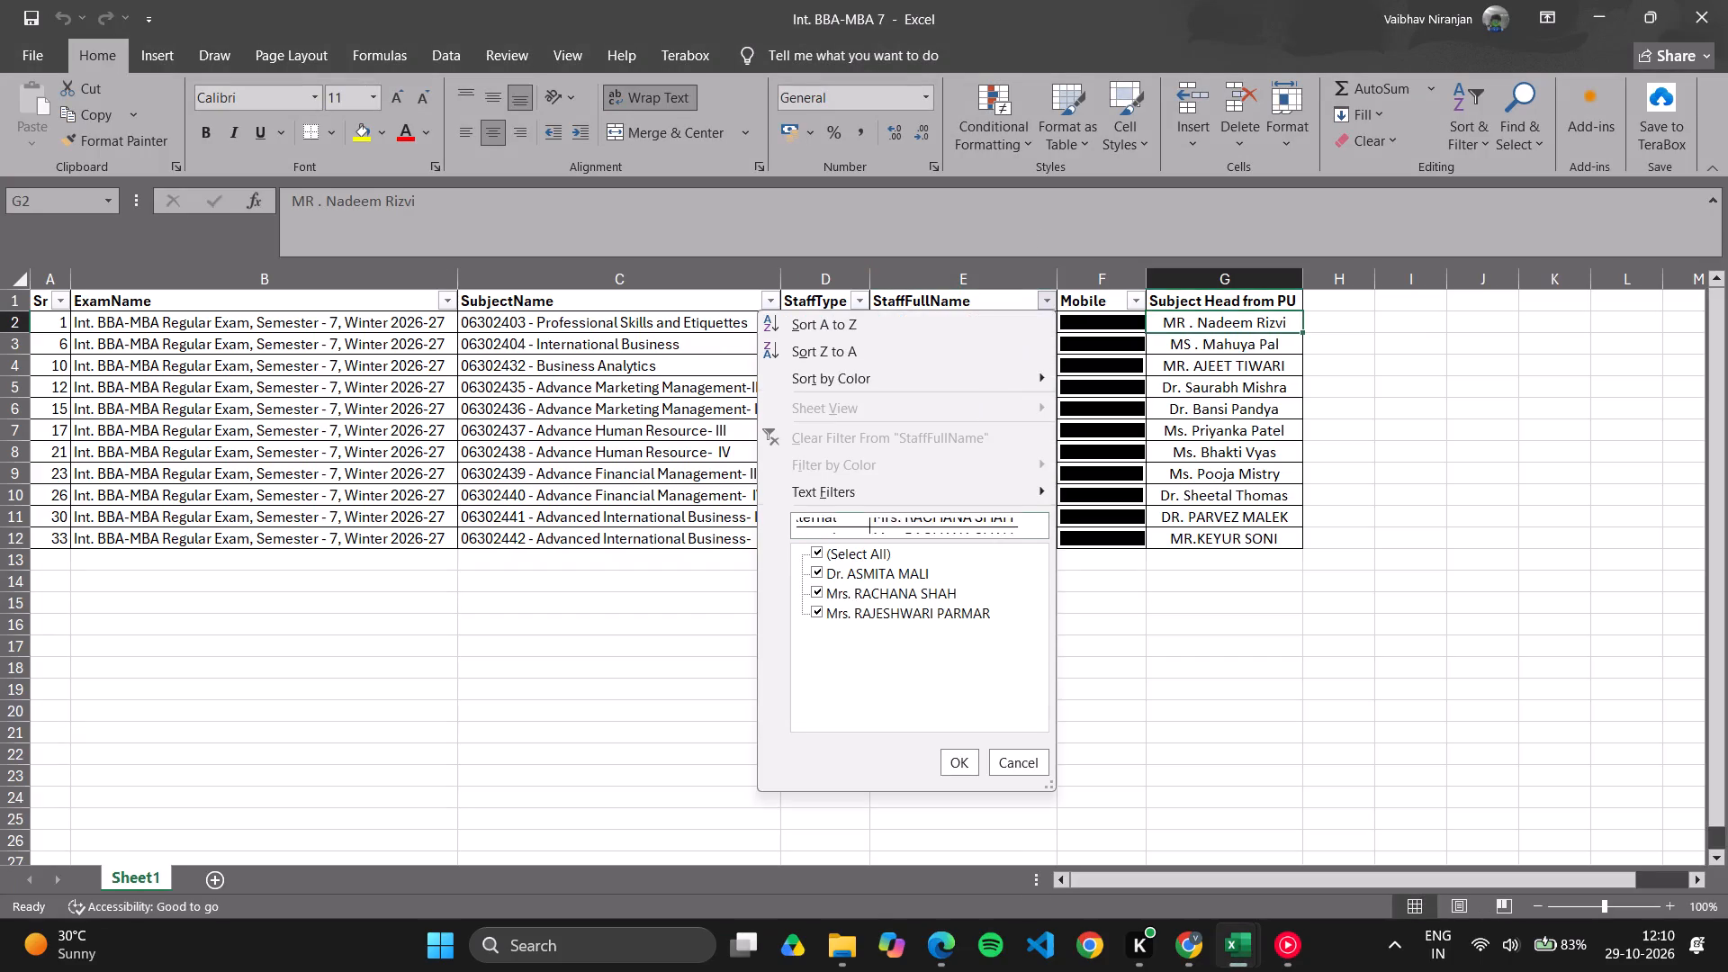
pyautogui.click(814, 550)
pyautogui.click(816, 570)
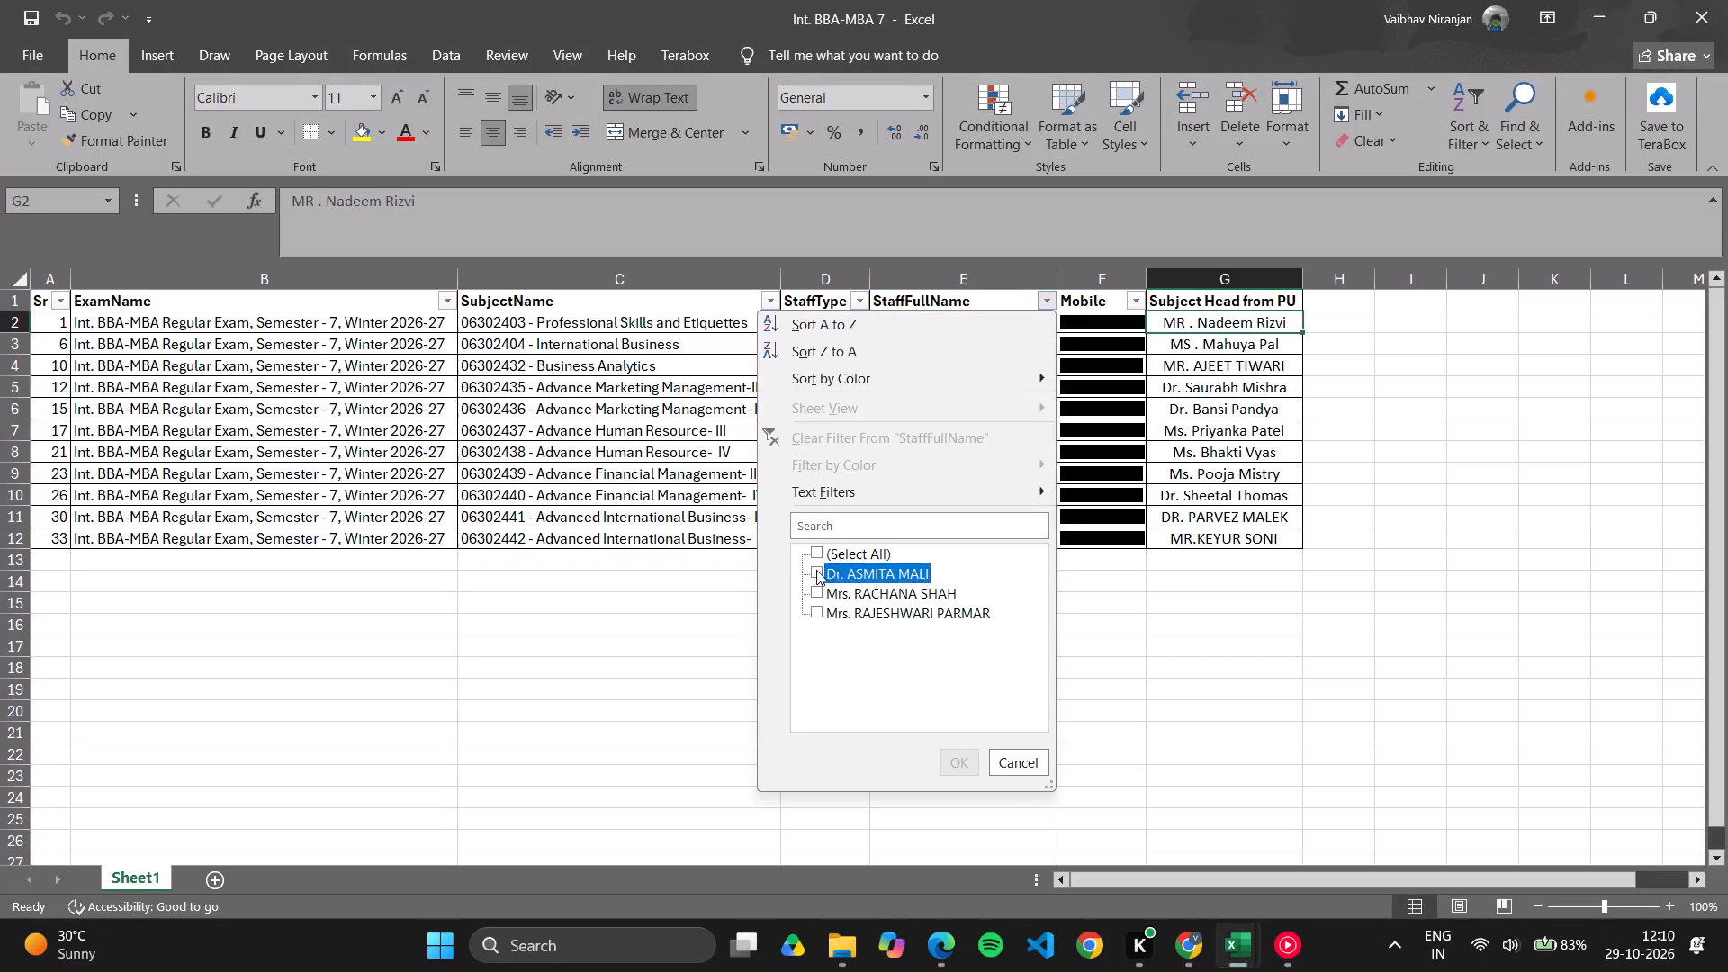
pyautogui.click(964, 758)
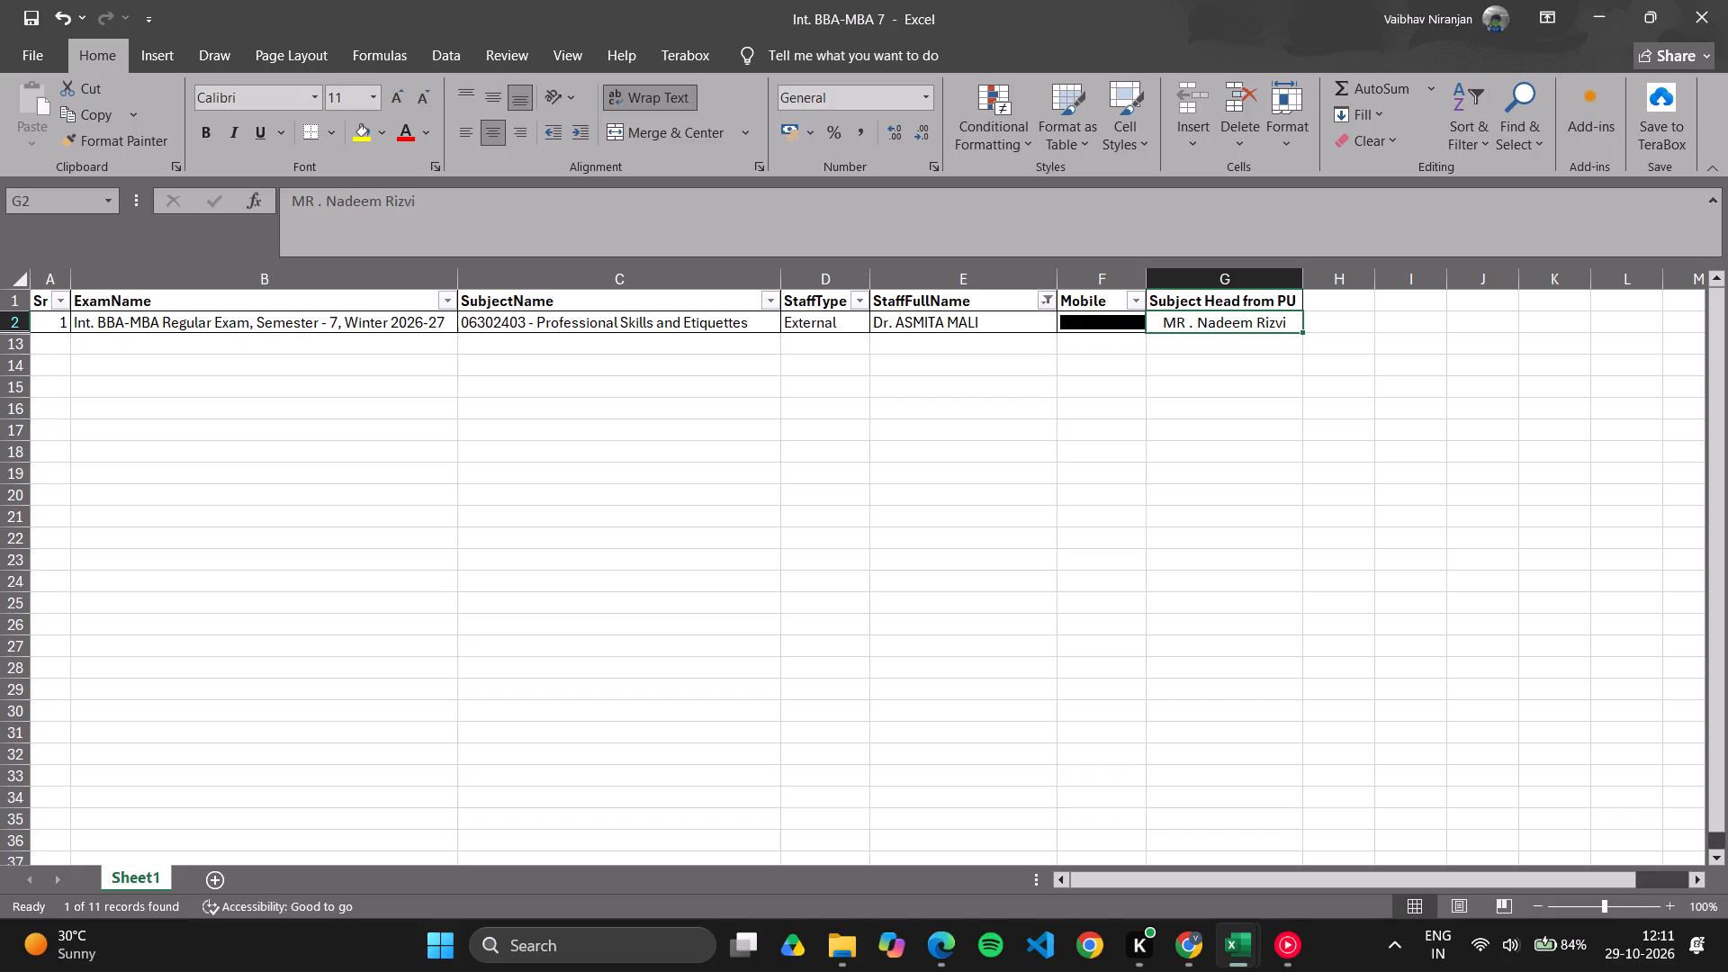
# Append the response "will come" to Dr. Asmita's name in the Professional Skills and Etiquettes row.
pyautogui.click(996, 328)
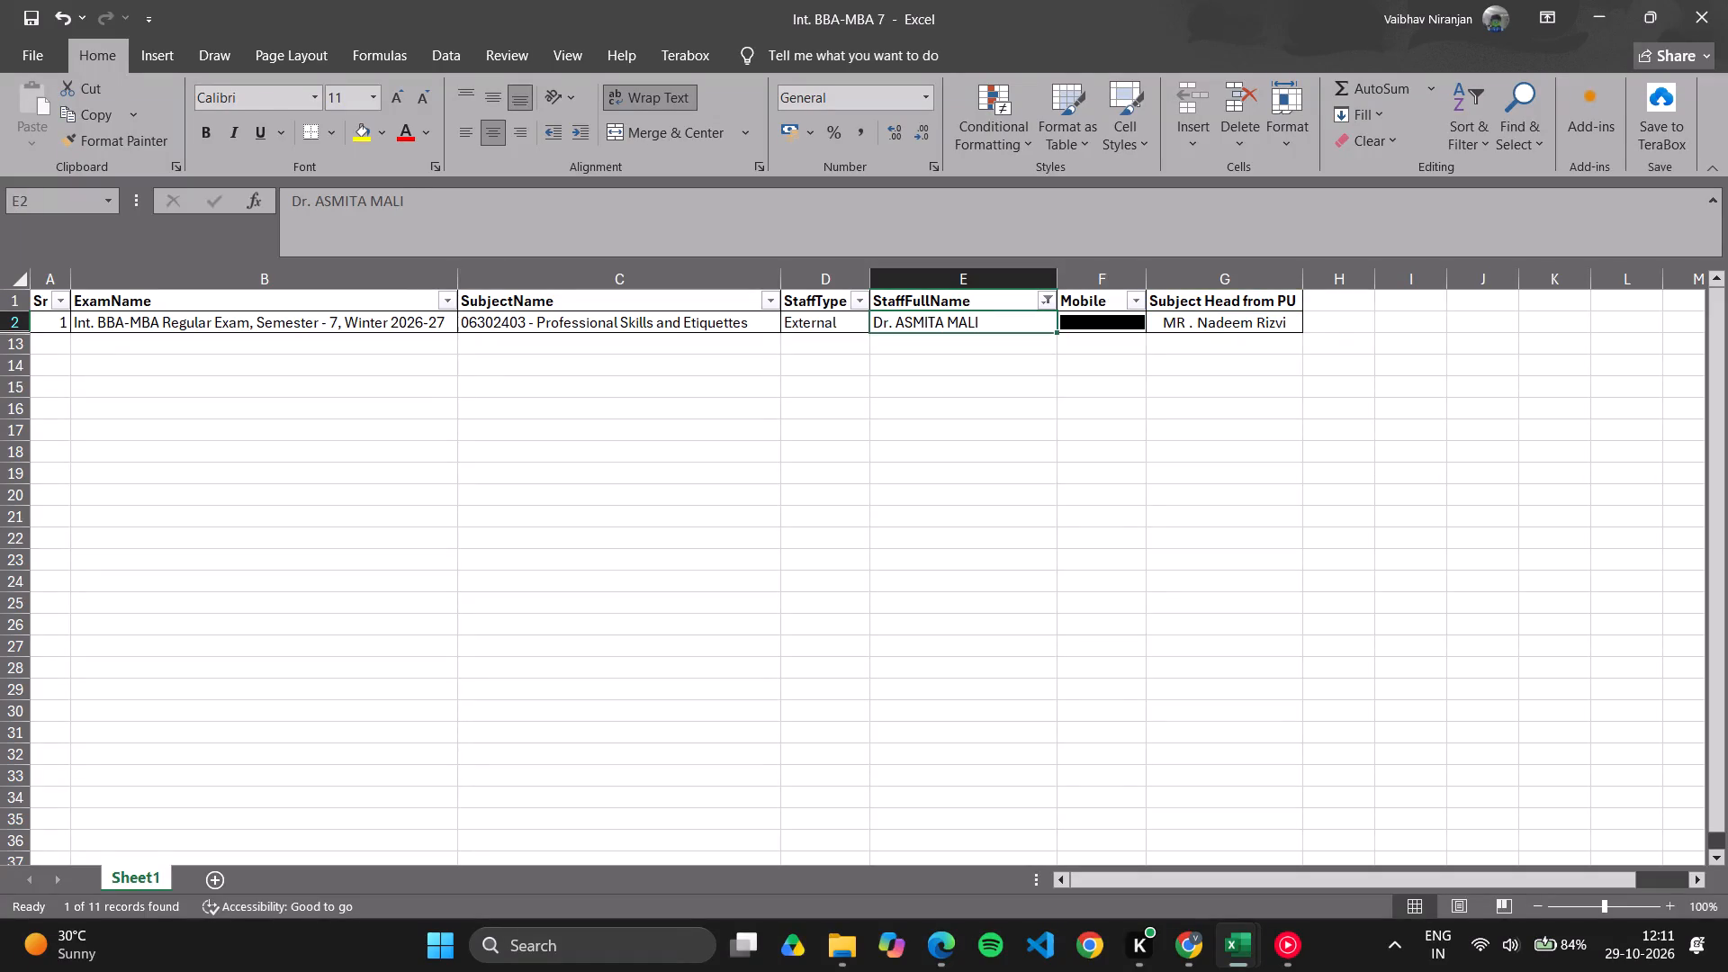
pyautogui.click(510, 229)
pyautogui.press('space')
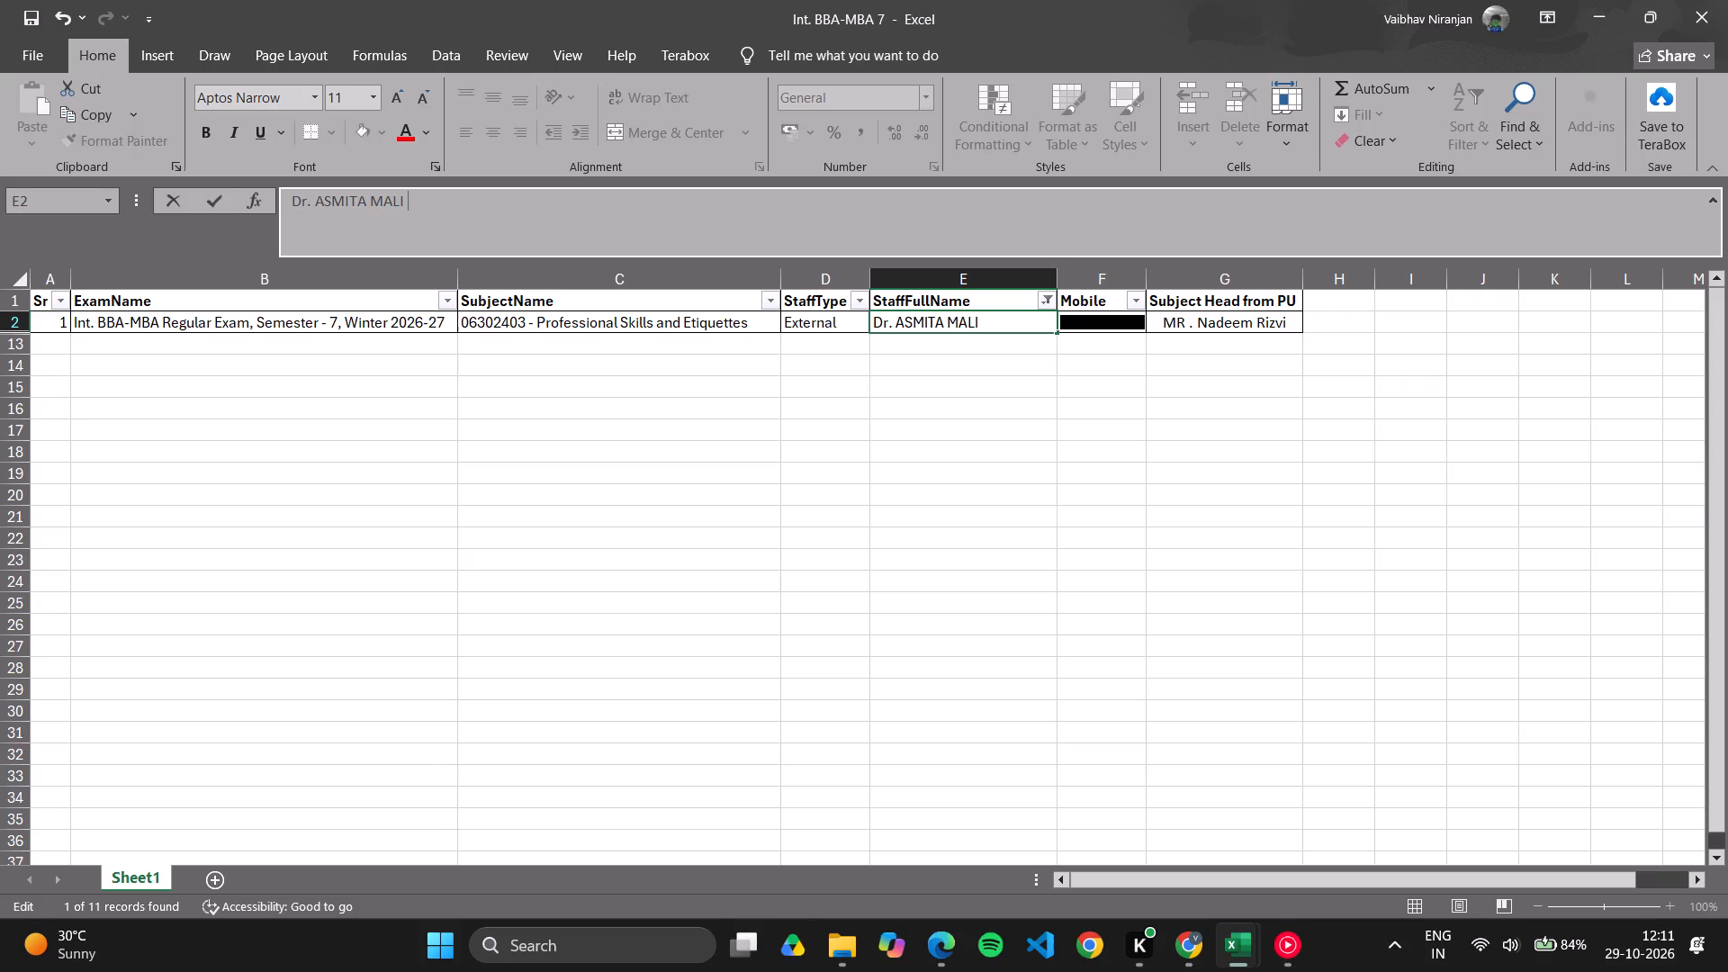
pyautogui.write('will')
pyautogui.press('space')
pyautogui.write('com')
pyautogui.press('e')
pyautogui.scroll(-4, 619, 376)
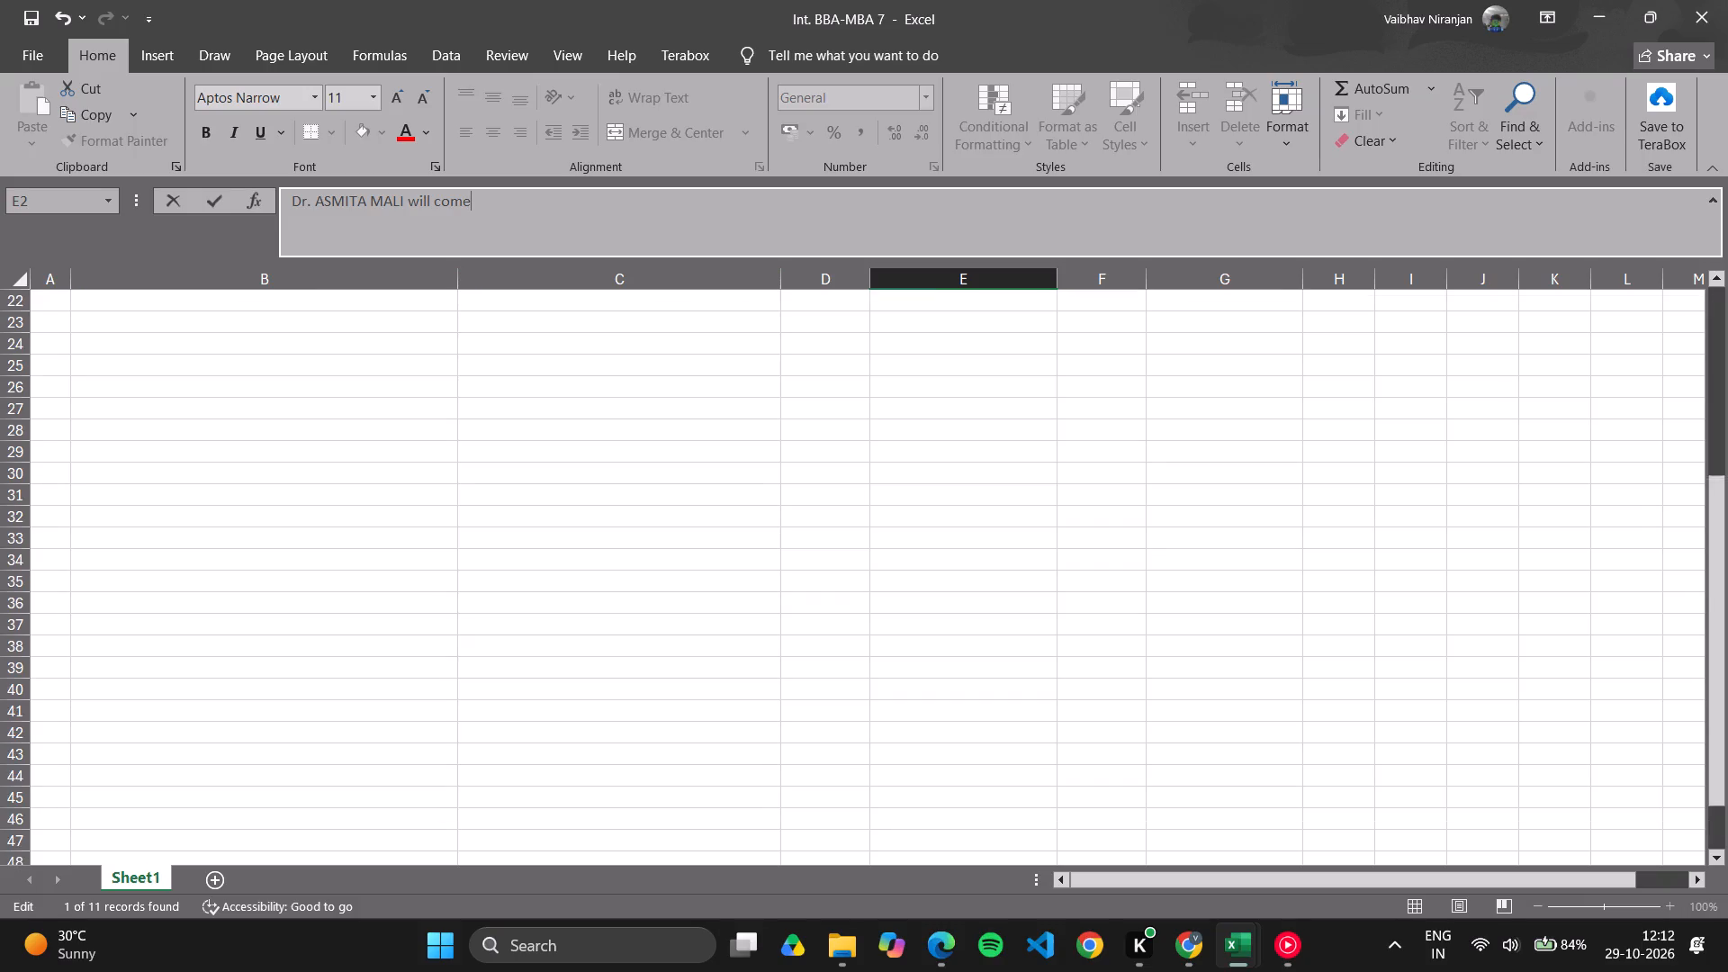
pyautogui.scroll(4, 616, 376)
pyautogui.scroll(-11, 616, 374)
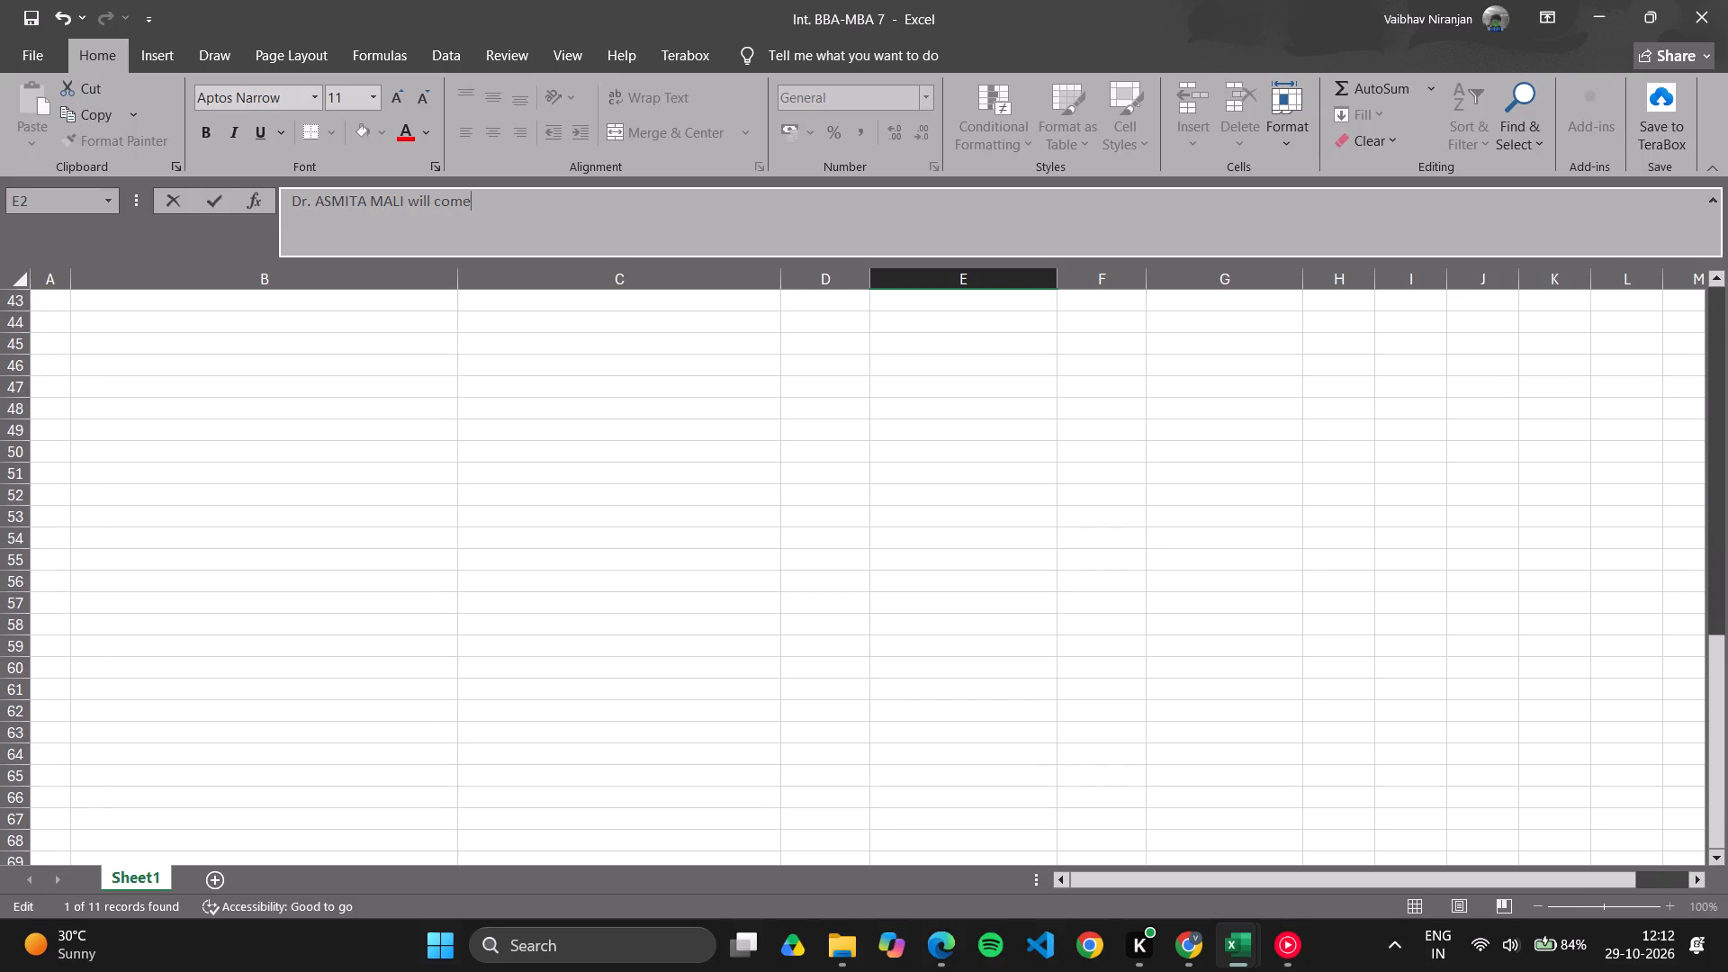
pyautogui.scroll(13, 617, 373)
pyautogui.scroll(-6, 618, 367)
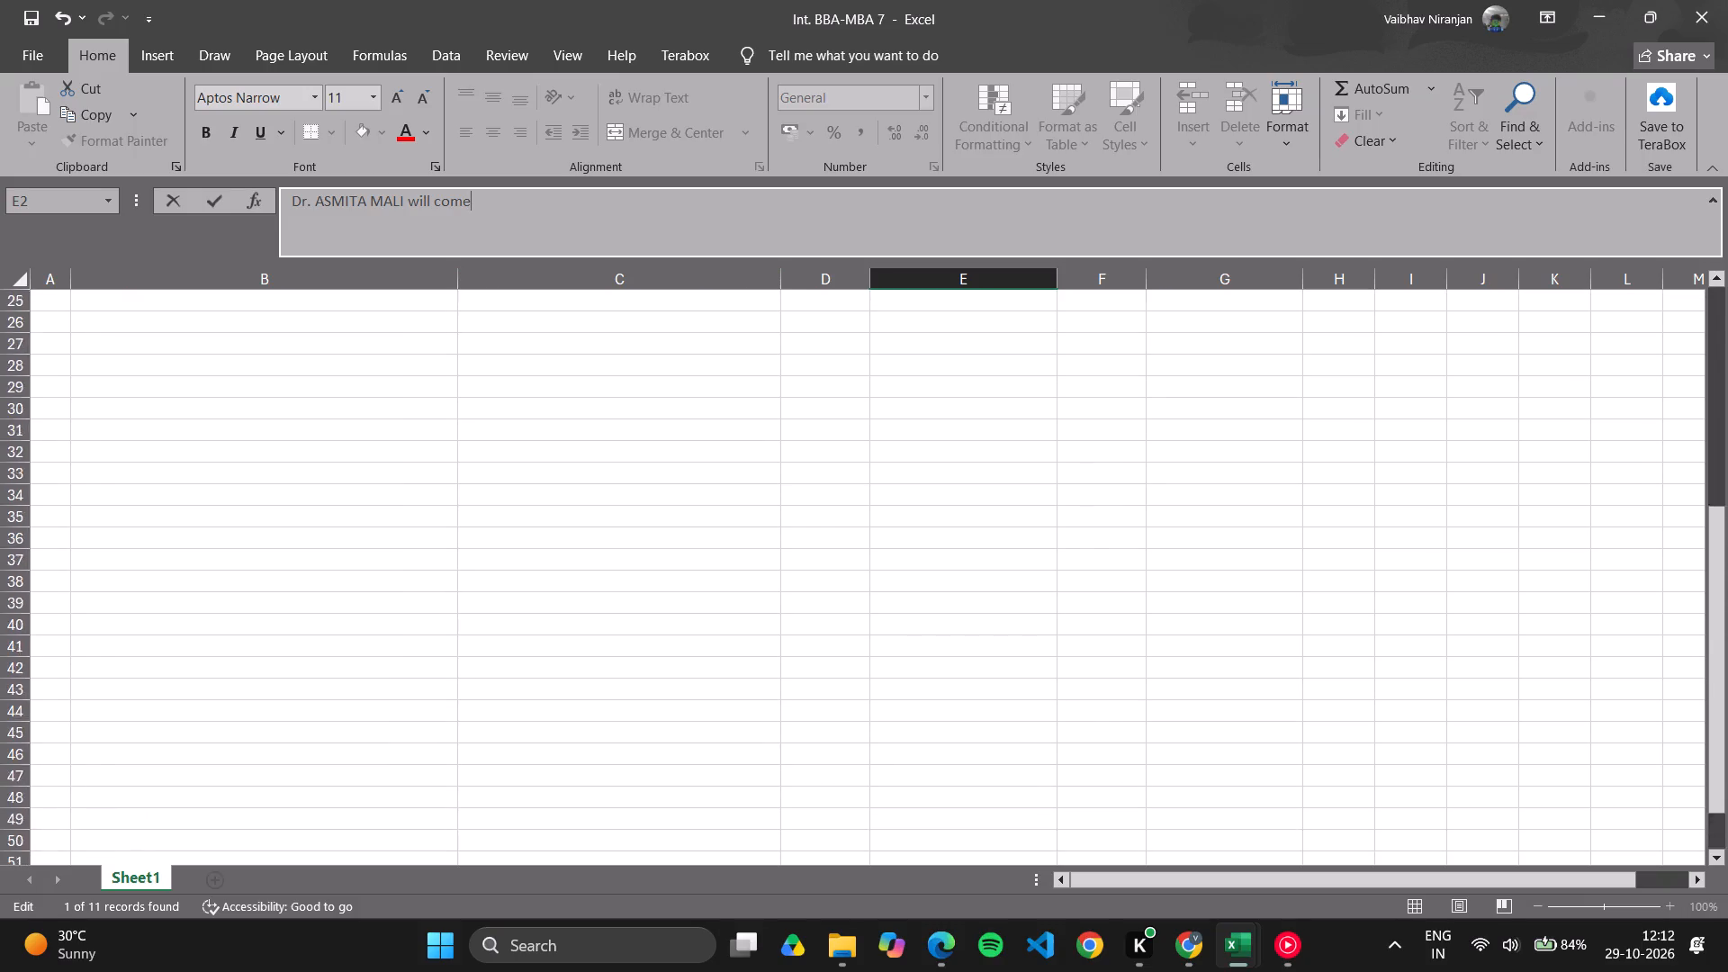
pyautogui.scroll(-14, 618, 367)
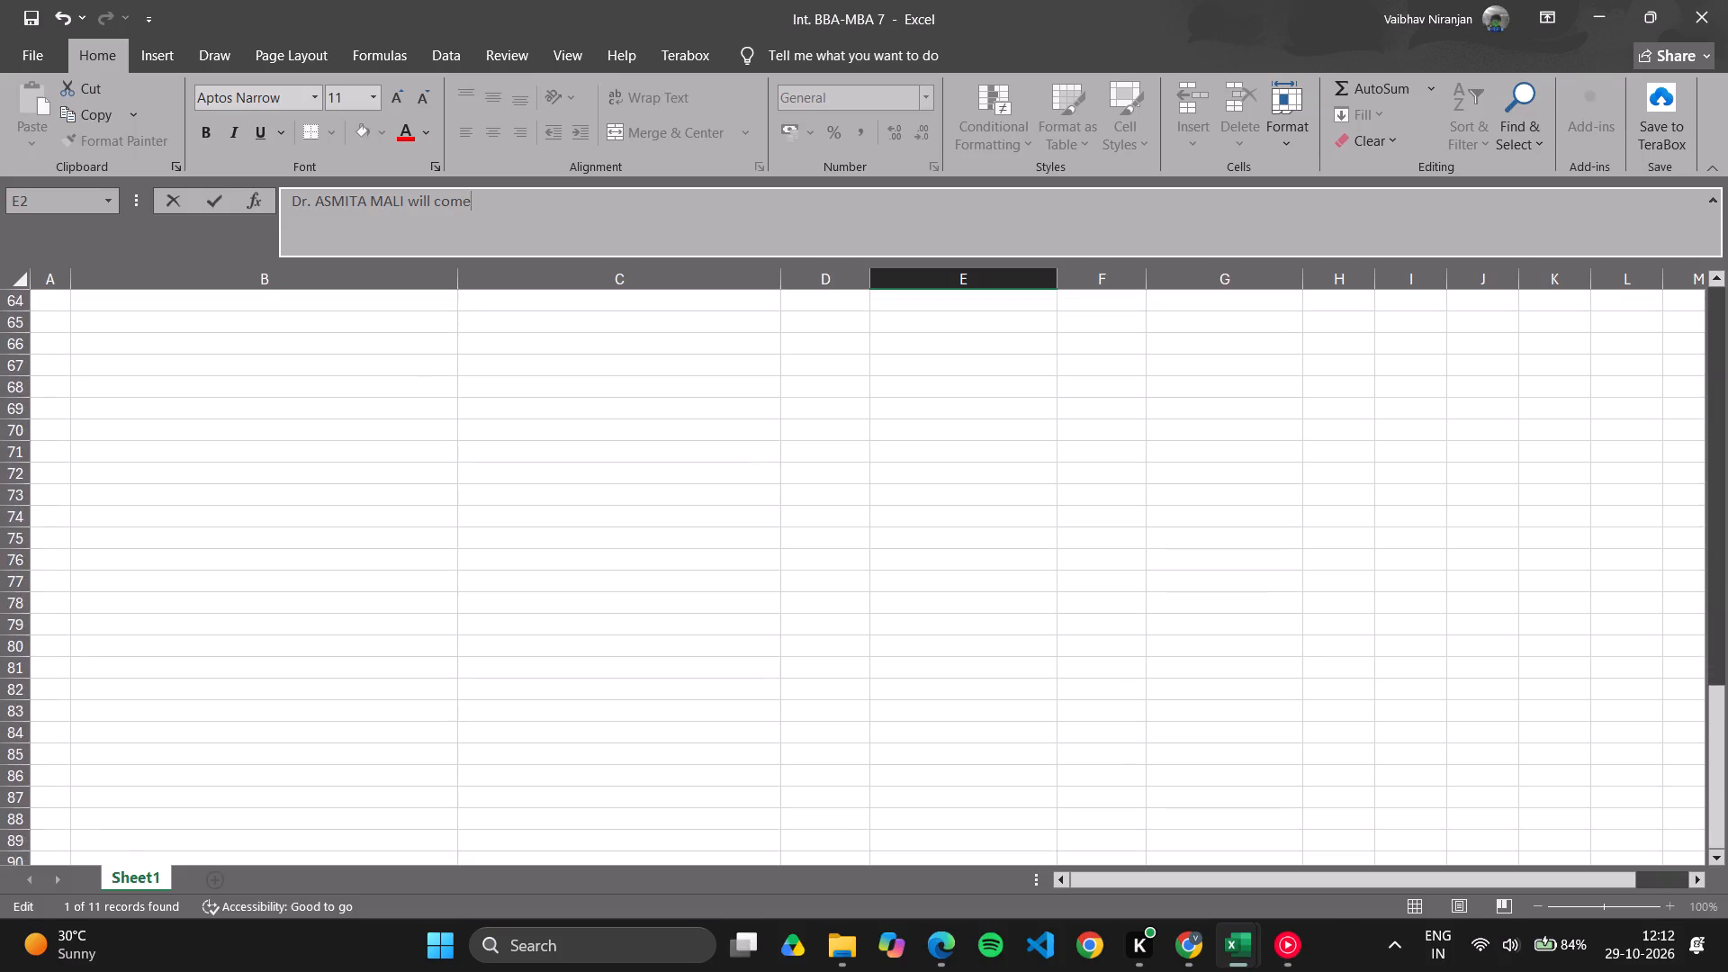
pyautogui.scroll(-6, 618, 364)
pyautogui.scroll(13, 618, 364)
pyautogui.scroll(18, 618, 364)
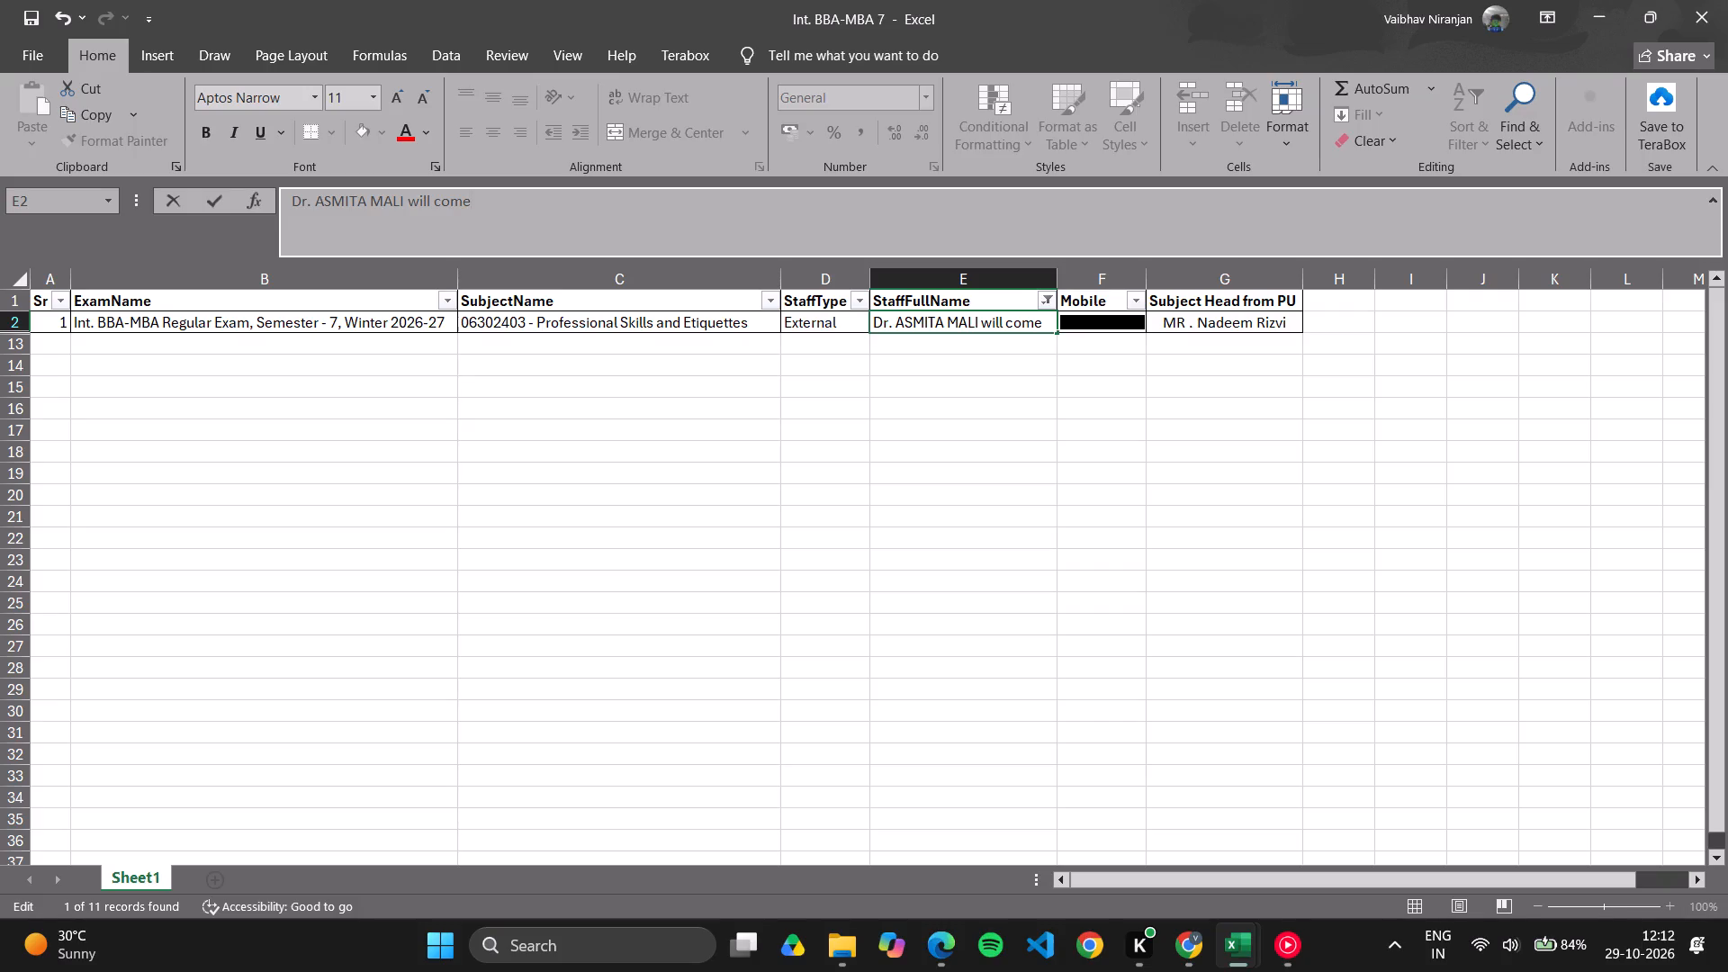
# Remove the response "will come" from Dr. Asmita's StaffFullName entry in the Professional Skills and Etiquettes row, leaving only the name.
pyautogui.click(1046, 298)
pyautogui.doubleClick(598, 199)
pyautogui.press('BackSpace')
pyautogui.press('BackSpace')
pyautogui.press('BackSpace')
pyautogui.press('BackSpace')
pyautogui.press('BackSpace')
pyautogui.press('BackSpace')
pyautogui.press('BackSpace')
pyautogui.press('BackSpace')
pyautogui.press('BackSpace')
pyautogui.press('BackSpace')
pyautogui.press('BackSpace')
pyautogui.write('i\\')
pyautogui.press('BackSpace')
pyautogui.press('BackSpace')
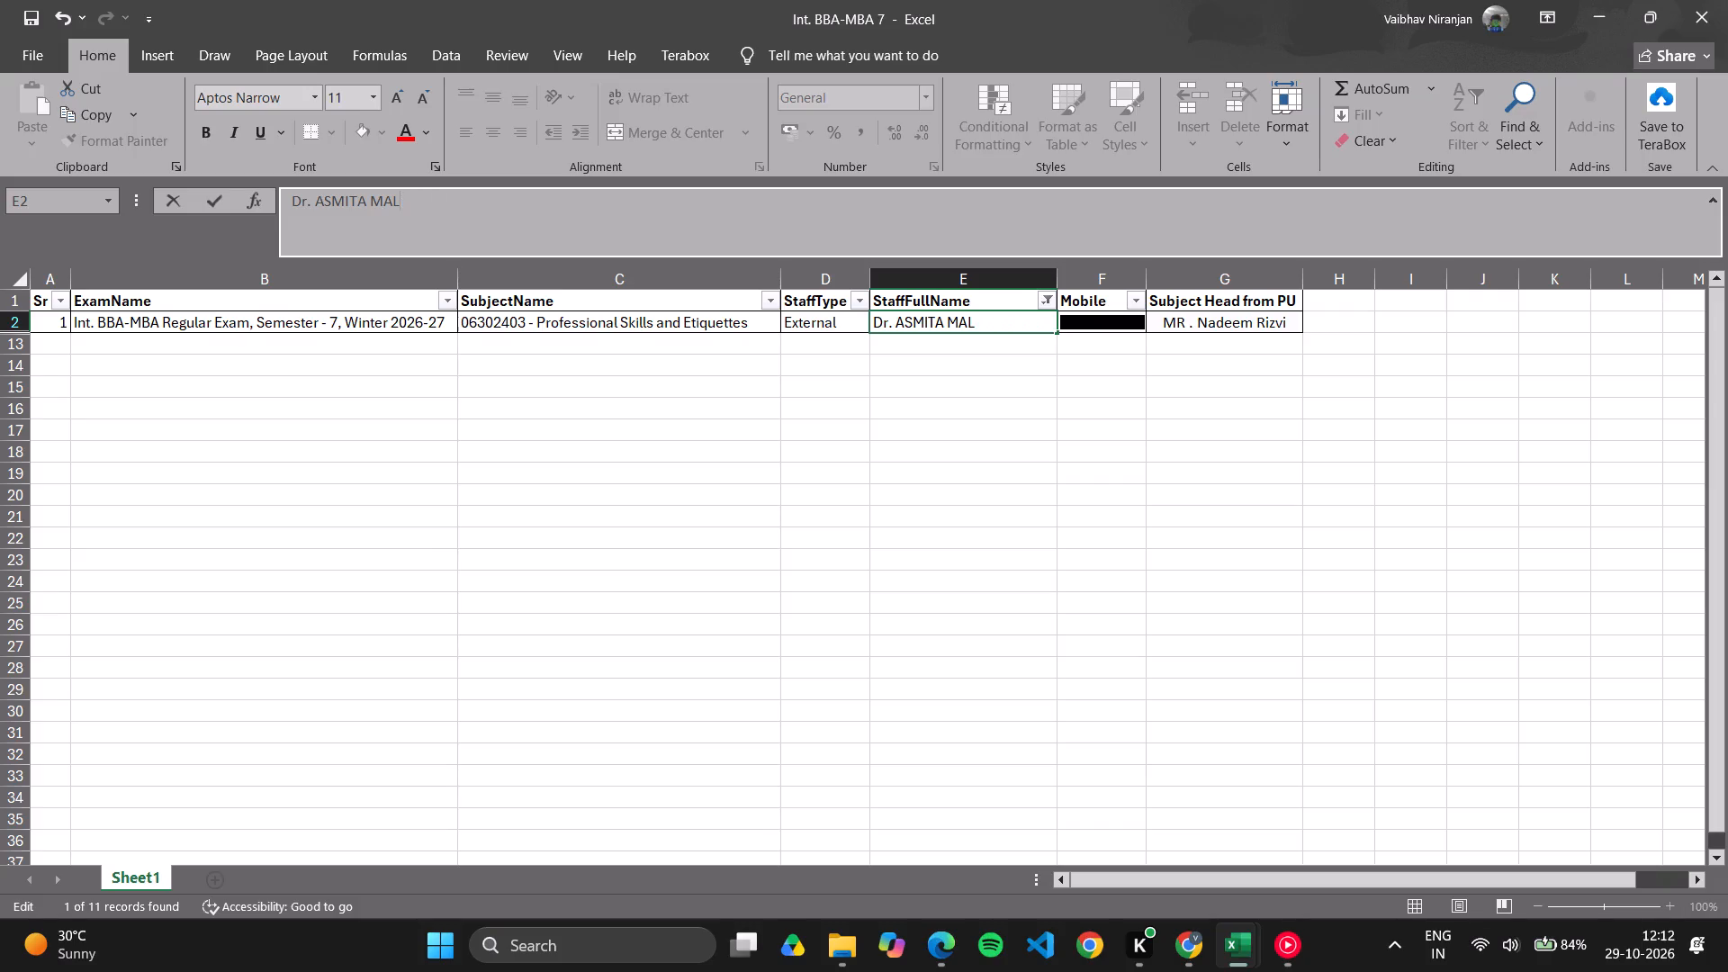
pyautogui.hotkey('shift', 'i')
pyautogui.click(824, 427)
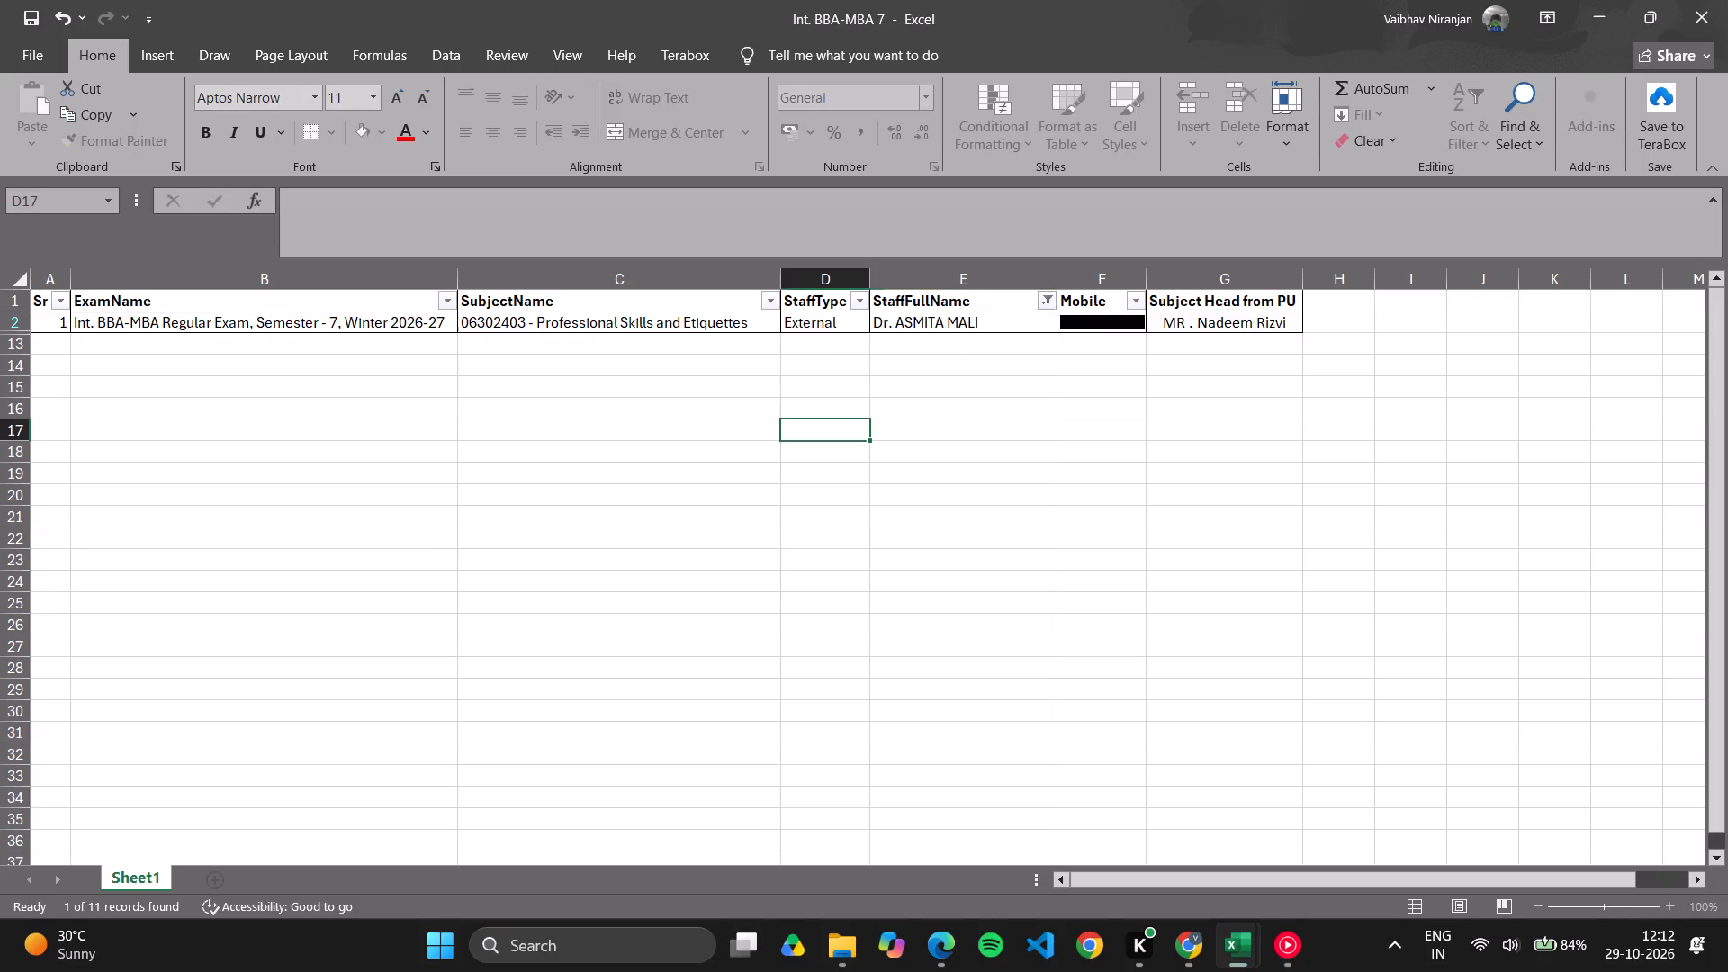
# Change the StaffFullName filter to show only Mrs. Rachana's rows instead of Dr. Asmita's.
pyautogui.click(1045, 299)
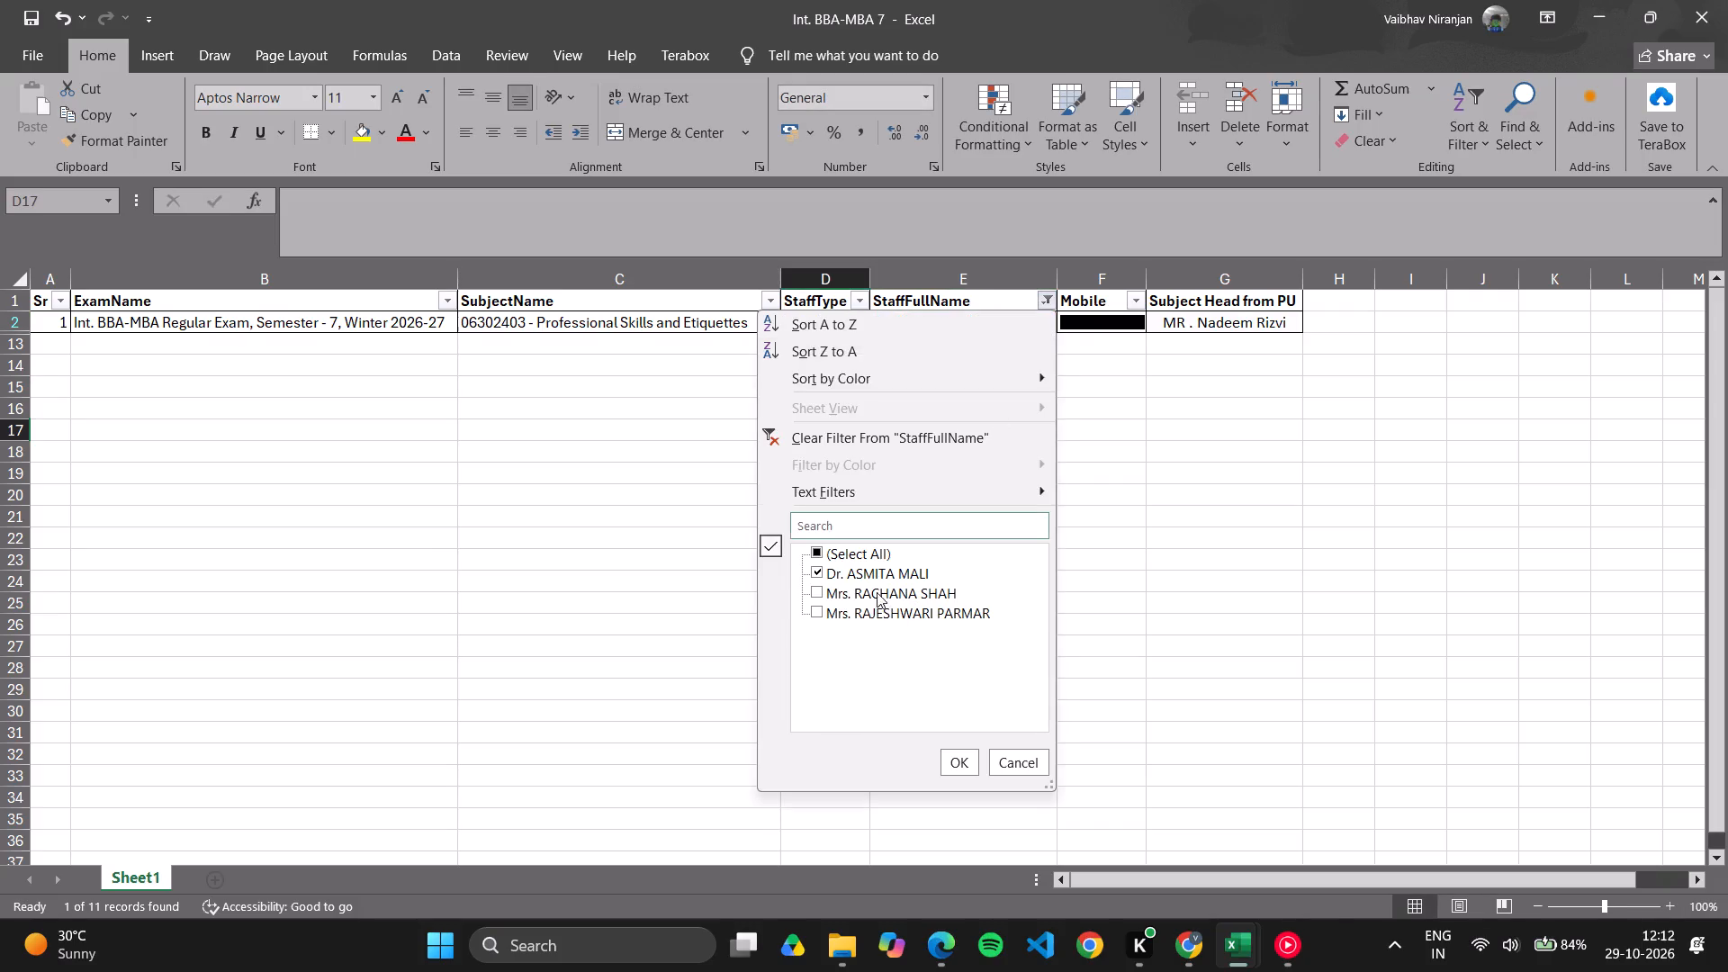
pyautogui.click(877, 592)
pyautogui.click(819, 566)
pyautogui.click(953, 770)
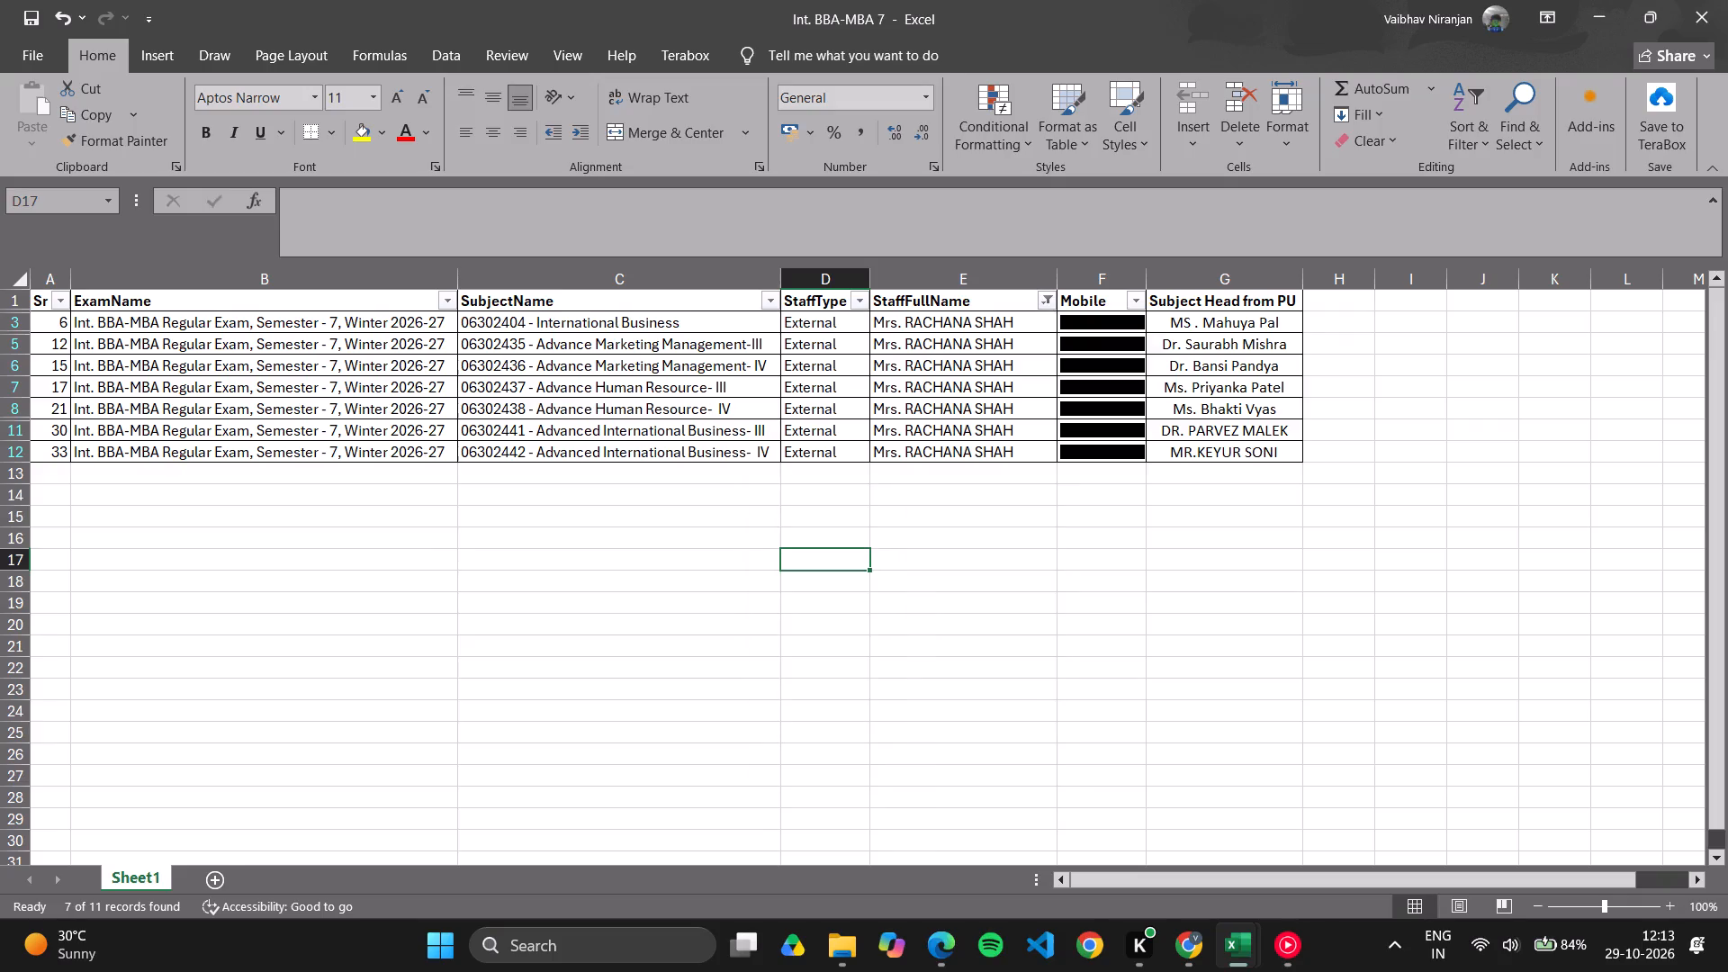
# Open the BBA Reg 5 workbook from the attachments (2) folder and search the sheet for "rachana".
pyautogui.click(834, 951)
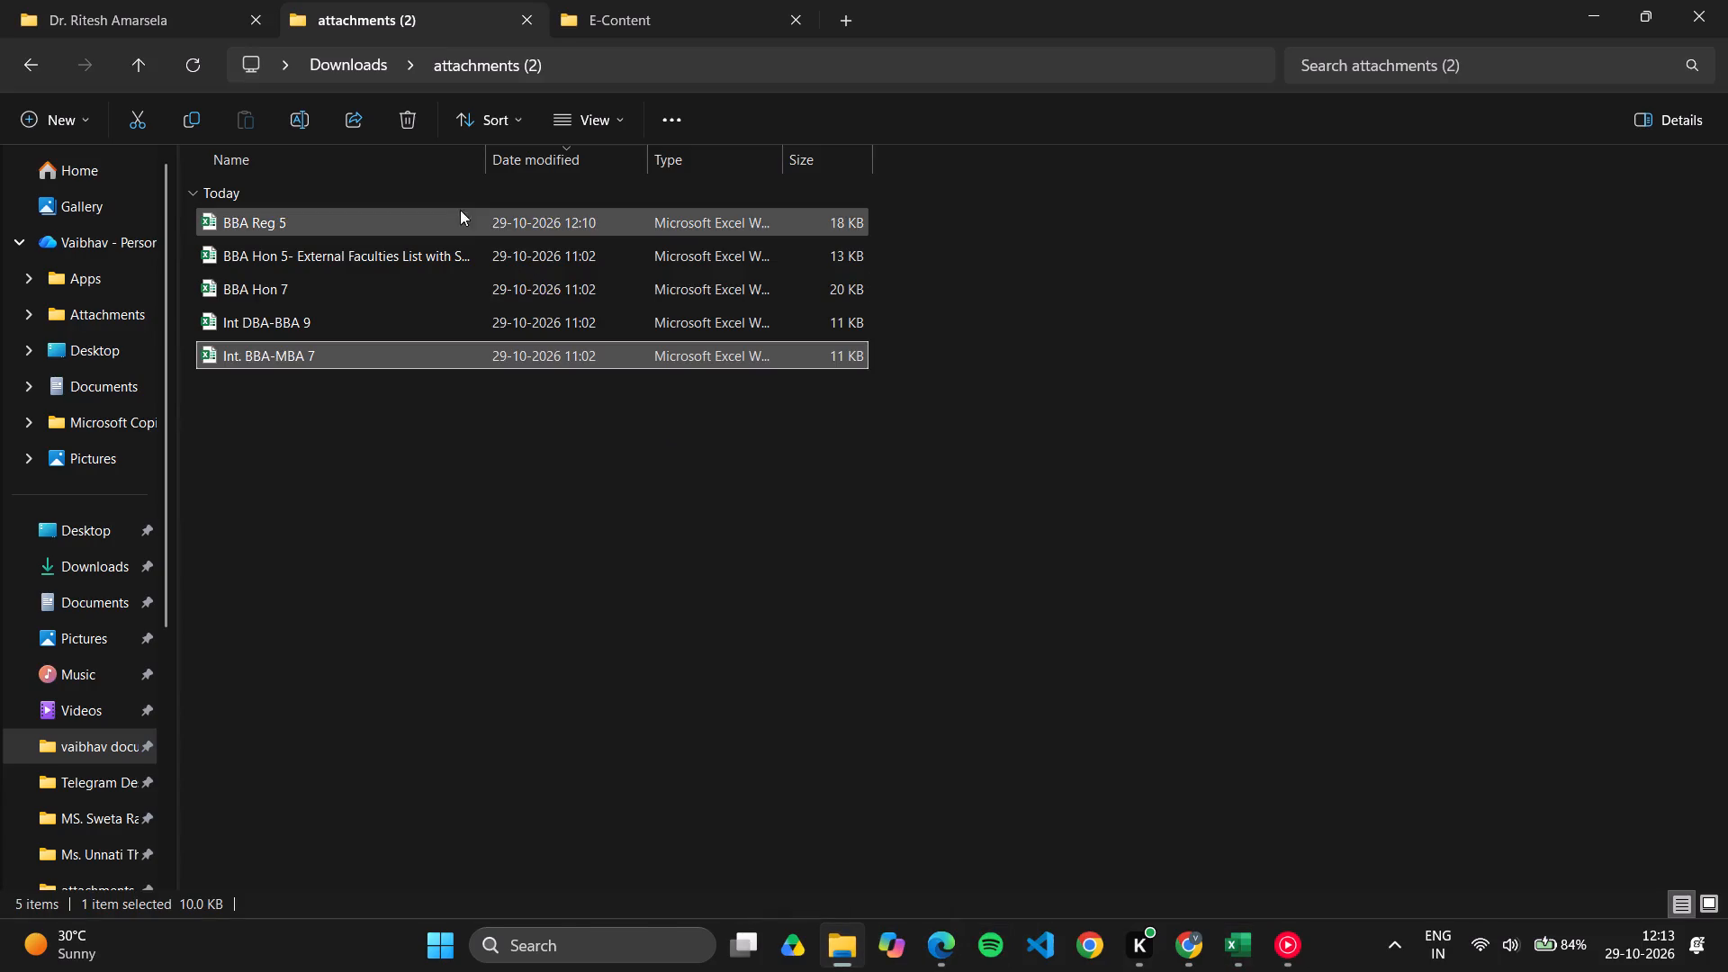
pyautogui.doubleClick(459, 227)
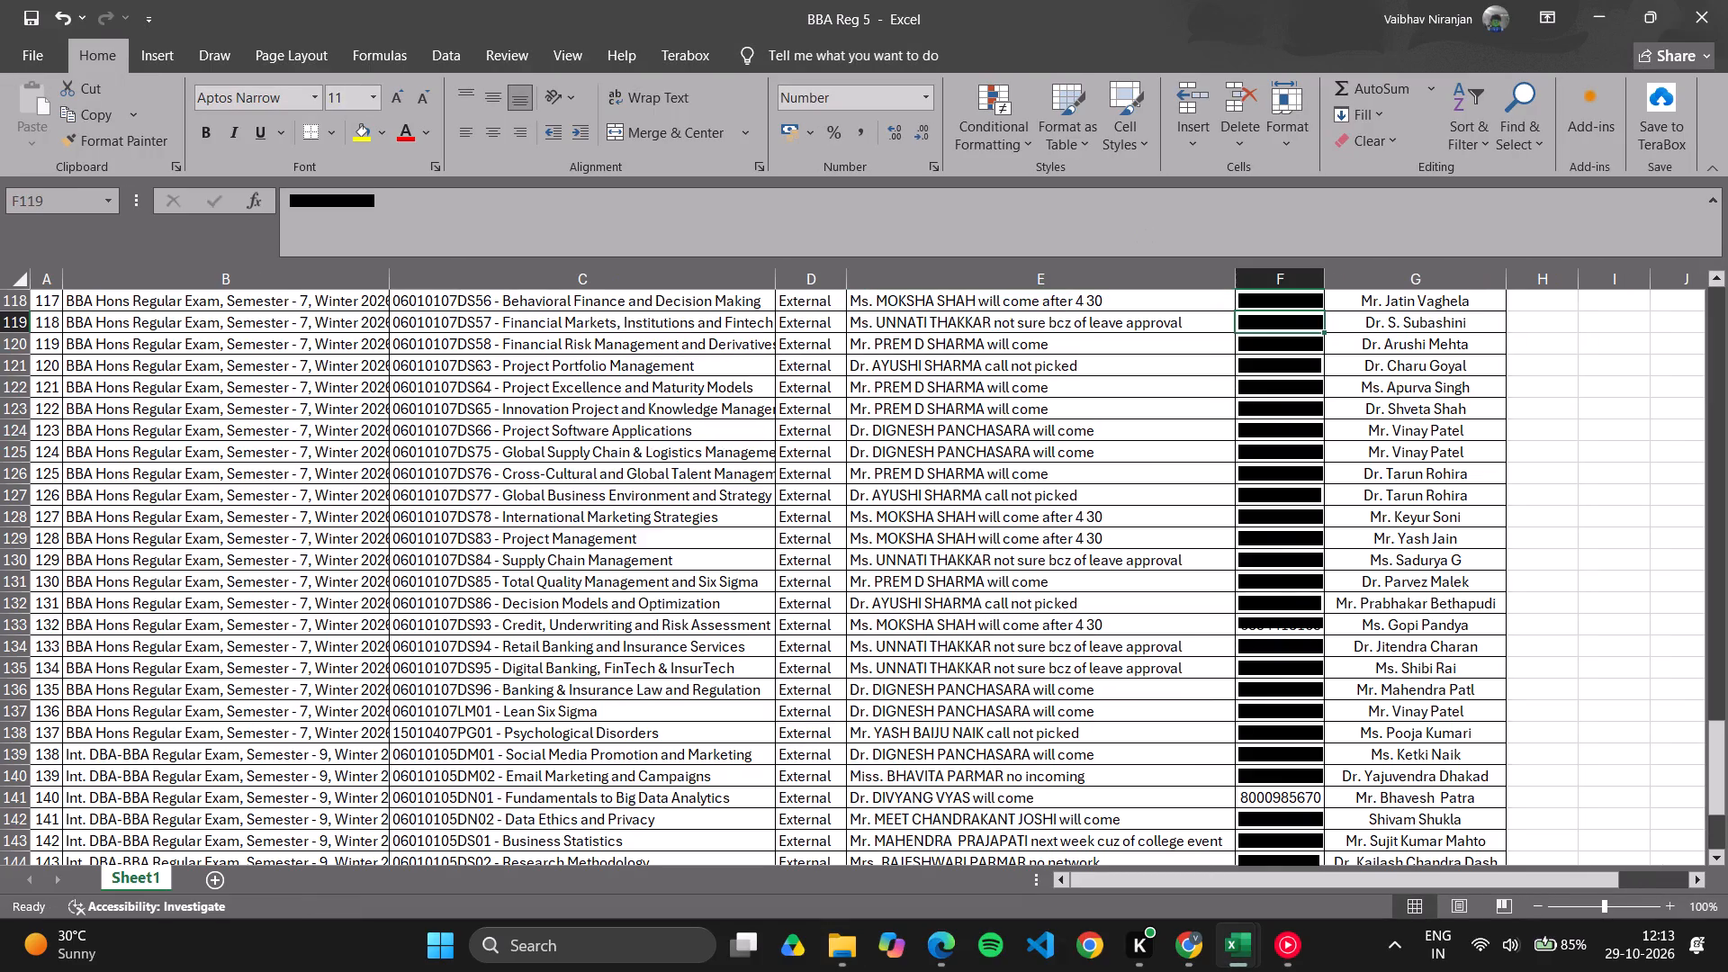
pyautogui.hotkey('ctrl', 'f')
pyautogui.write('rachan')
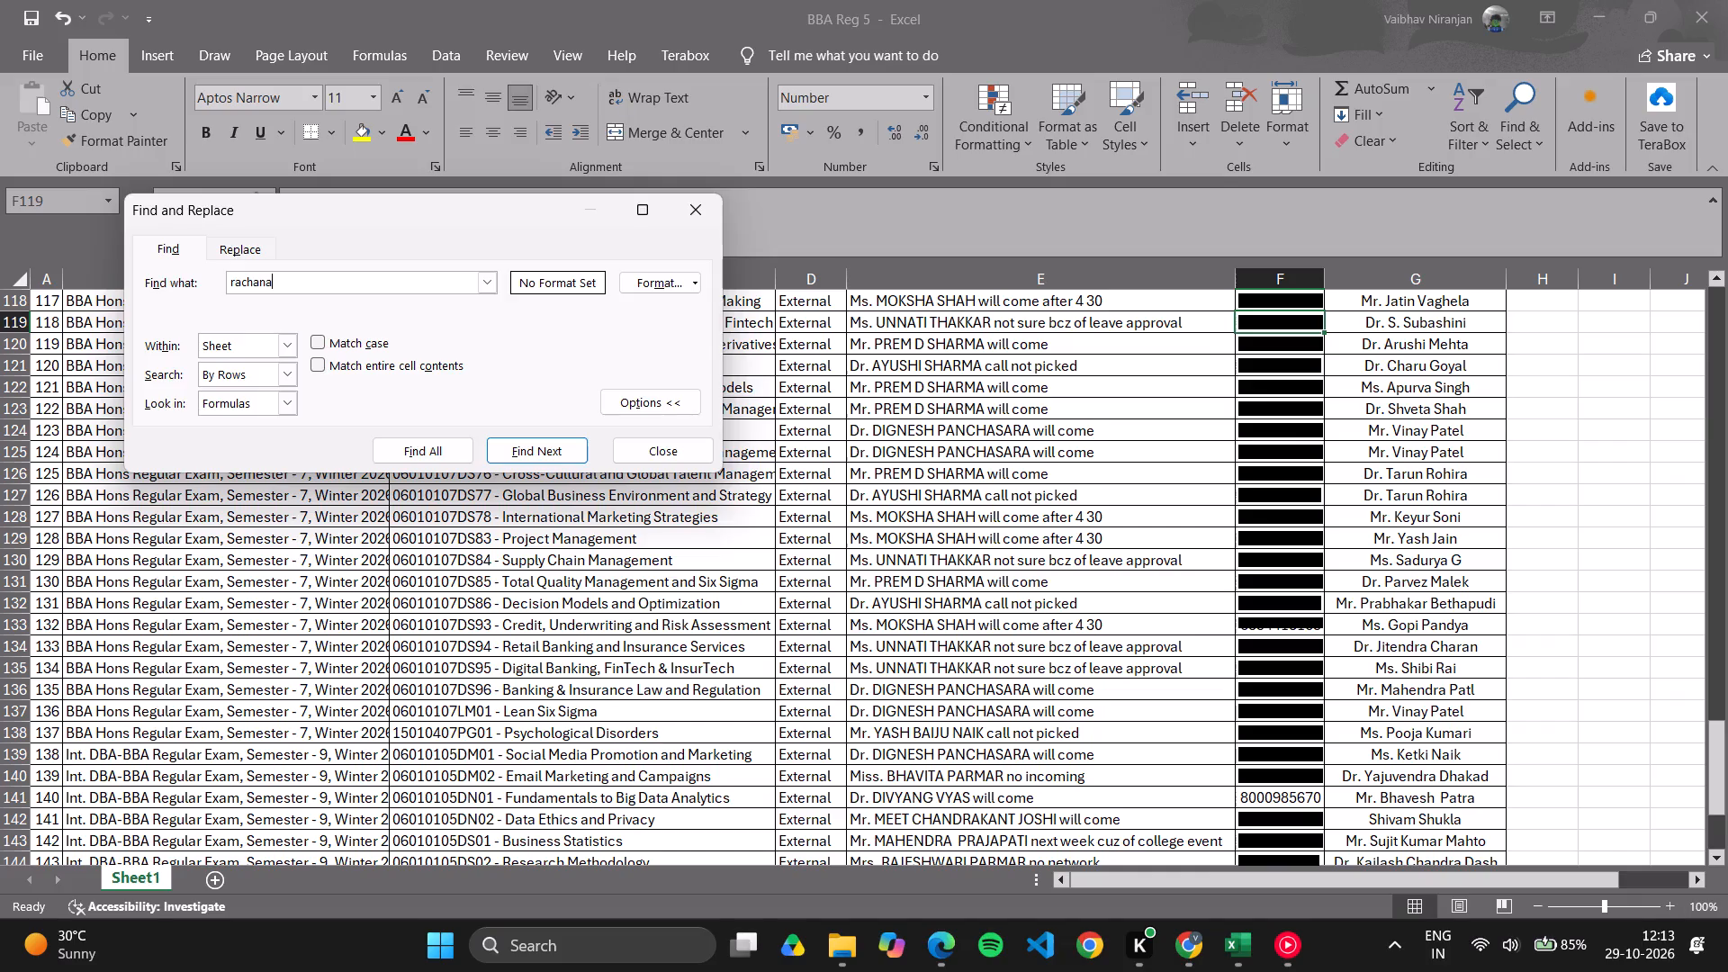
pyautogui.click(567, 454)
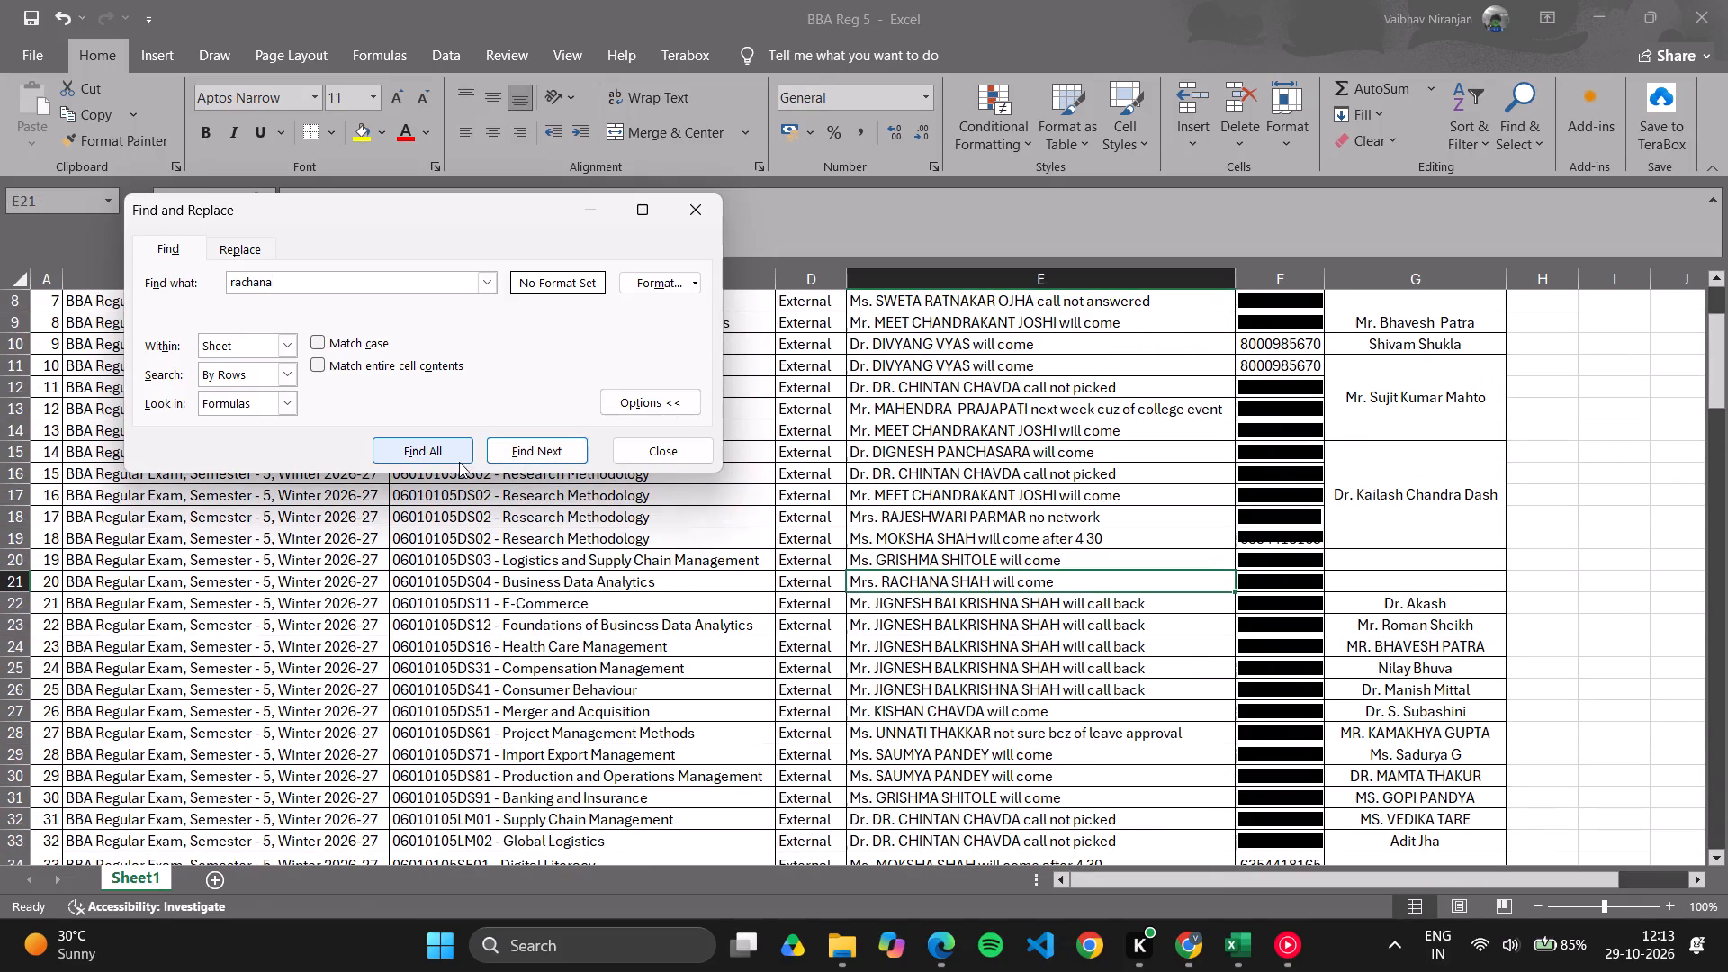
# List all matches for "rachana" in the BBA Reg 5 sheet and check her recorded response.
pyautogui.click(458, 462)
pyautogui.click(471, 503)
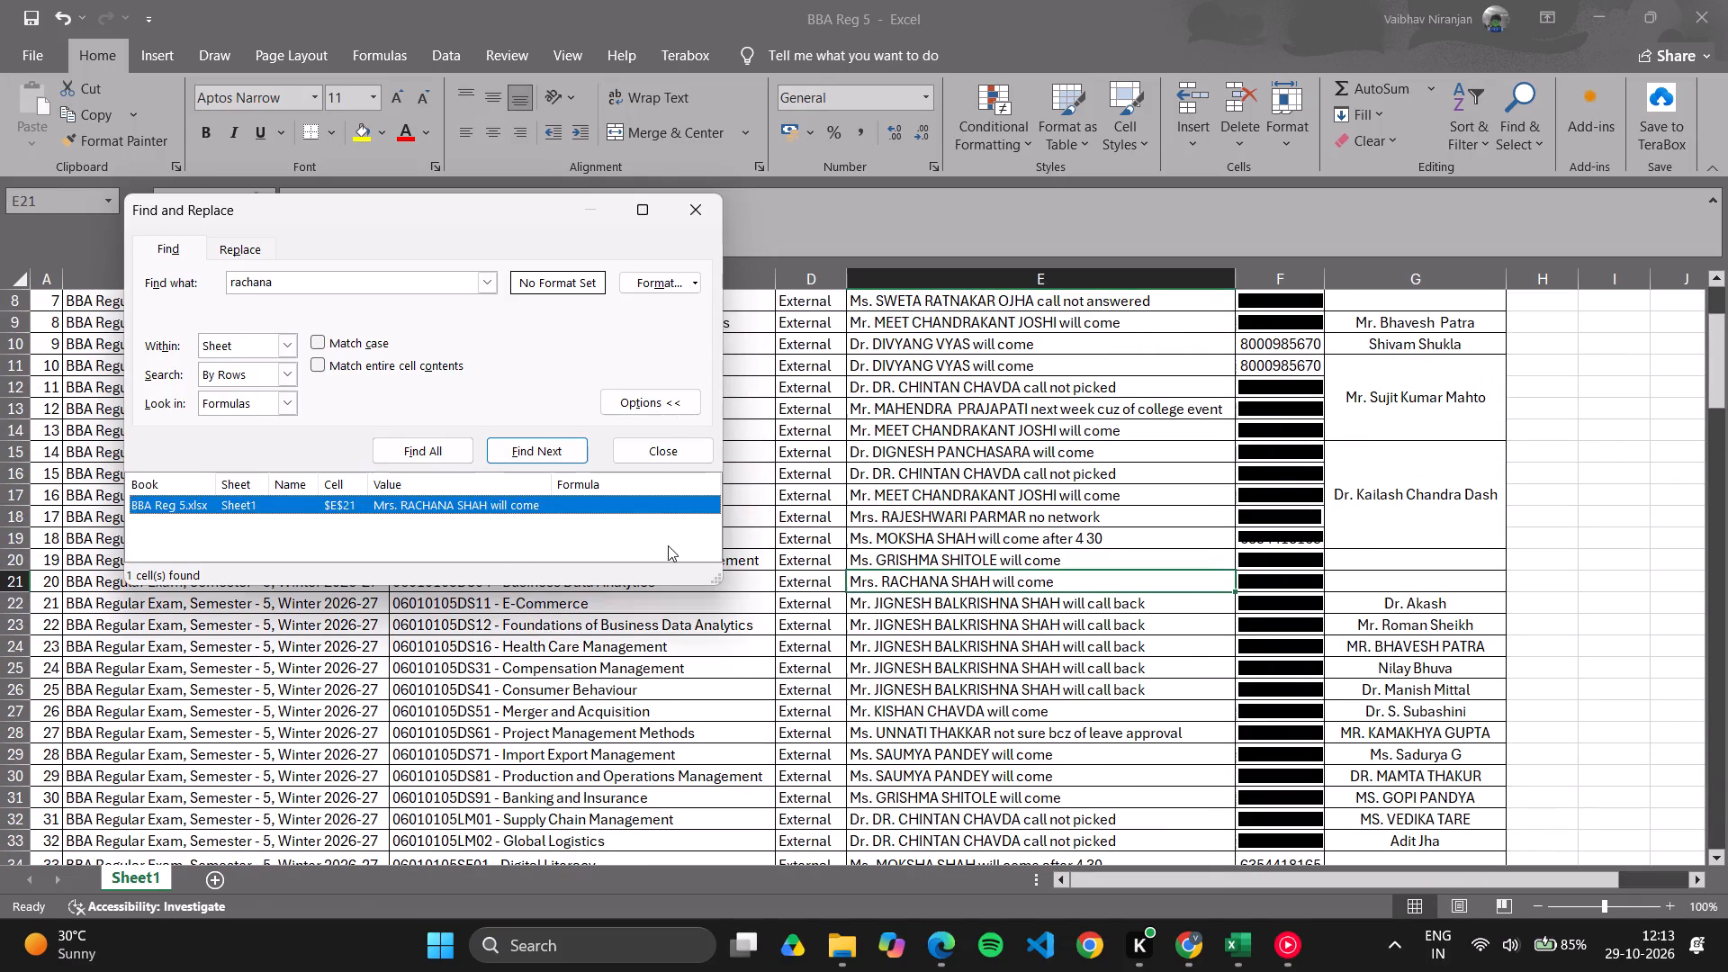
pyautogui.click(516, 503)
pyautogui.tripleClick(516, 503)
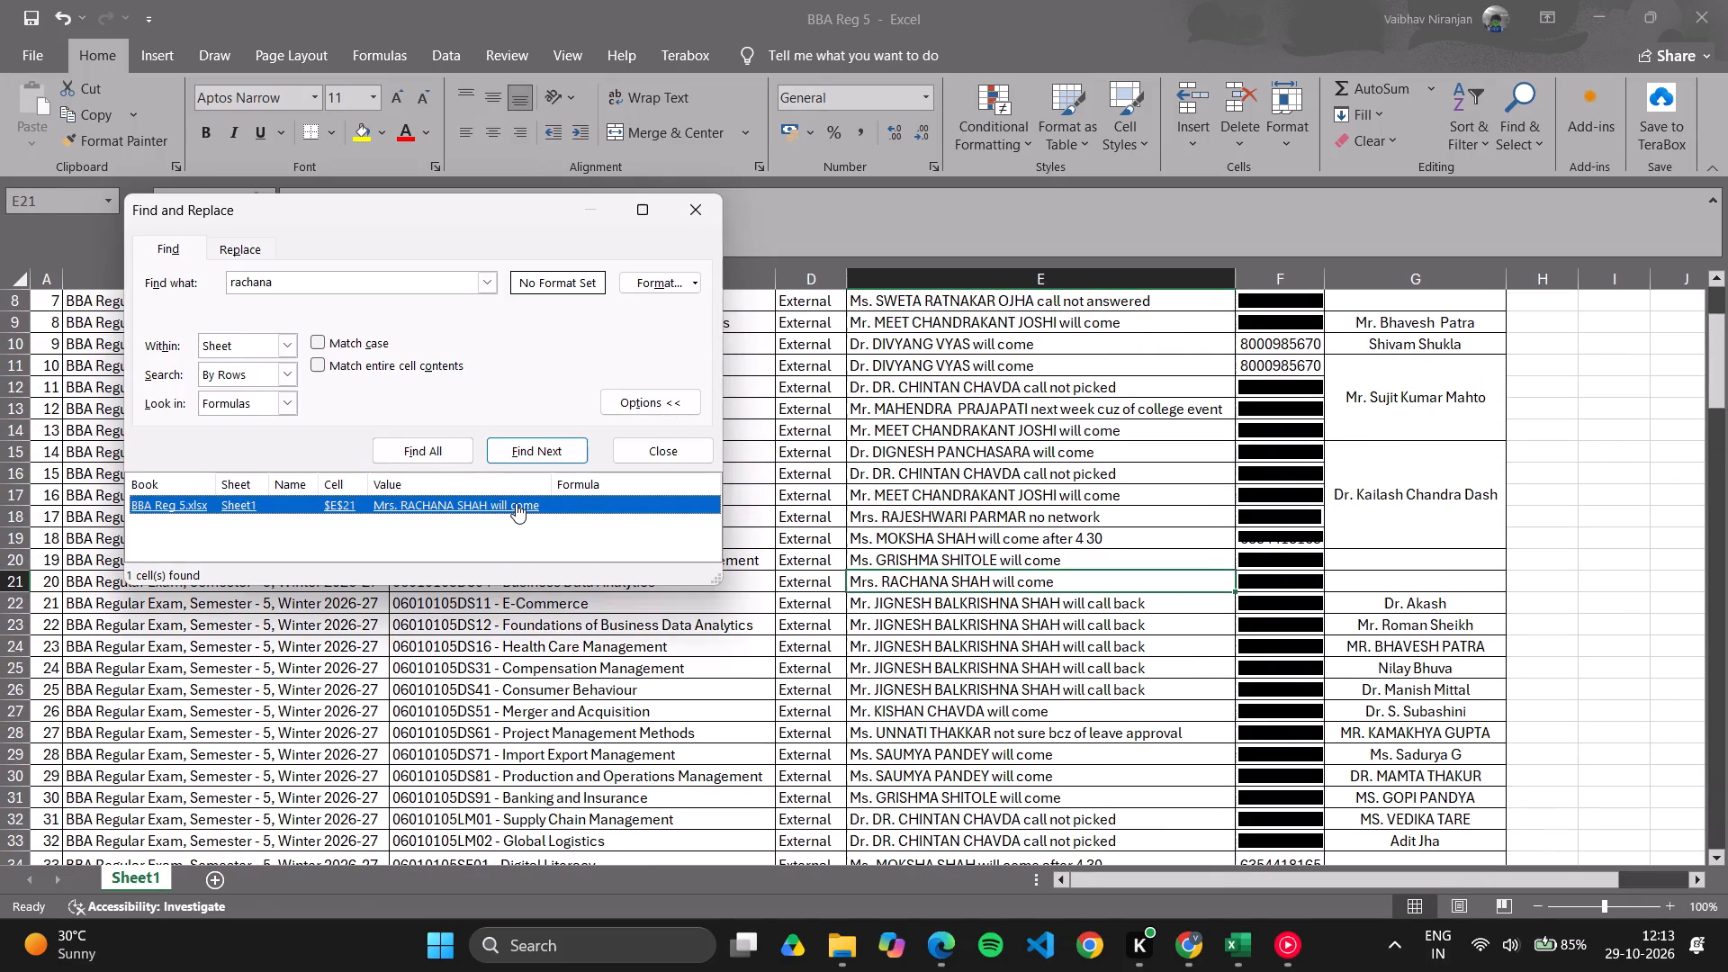
pyautogui.click(516, 503)
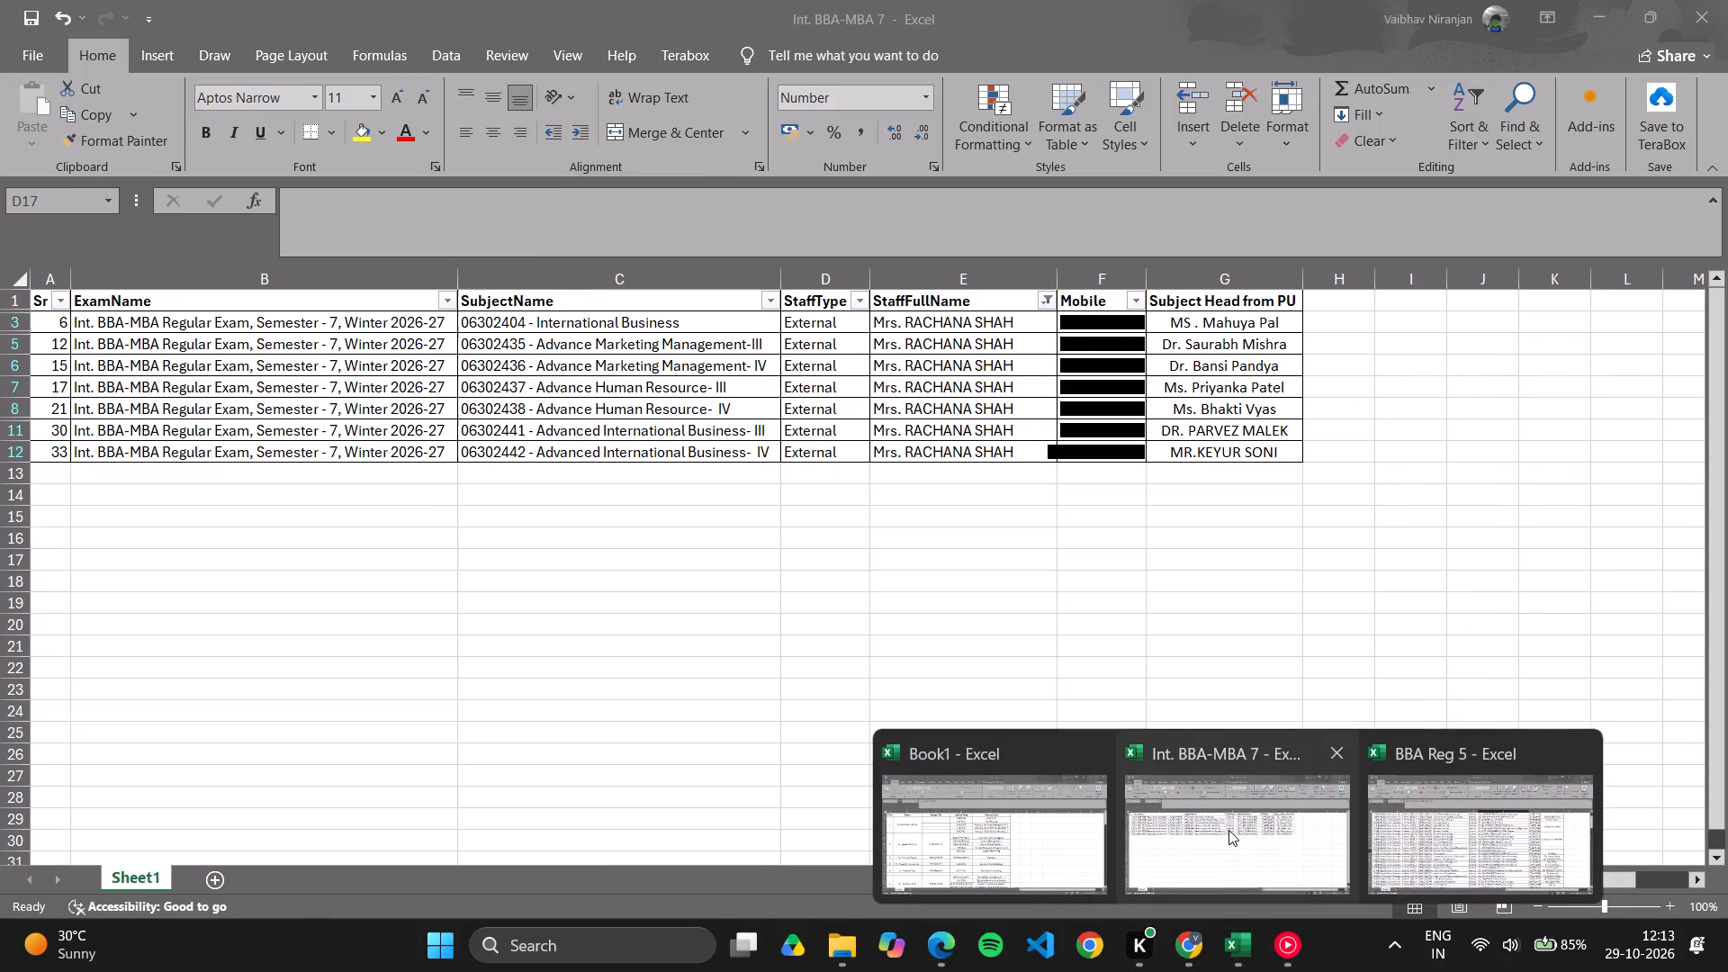
# In Int. BBA-MBA 7, append "will come" to Mrs. Rachana's name in all her filtered rows and fit the StaffFullName column width.
pyautogui.click(1228, 830)
pyautogui.click(1021, 325)
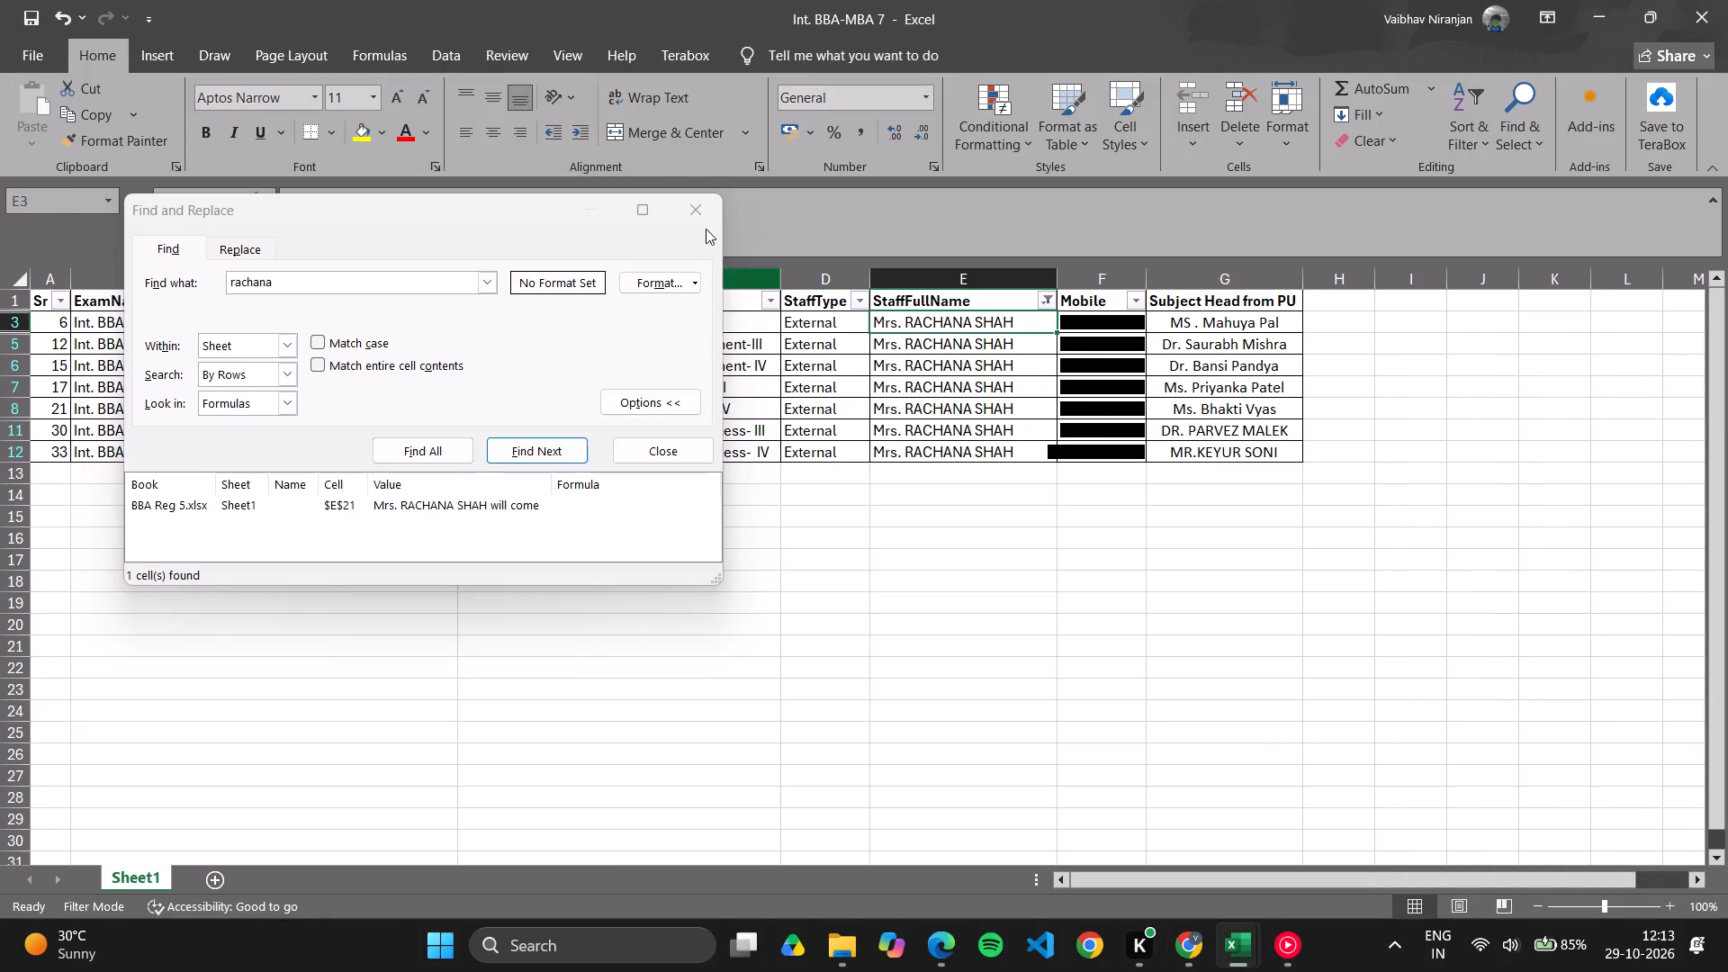
pyautogui.click(707, 206)
pyautogui.click(602, 211)
pyautogui.press('space')
pyautogui.write('will come')
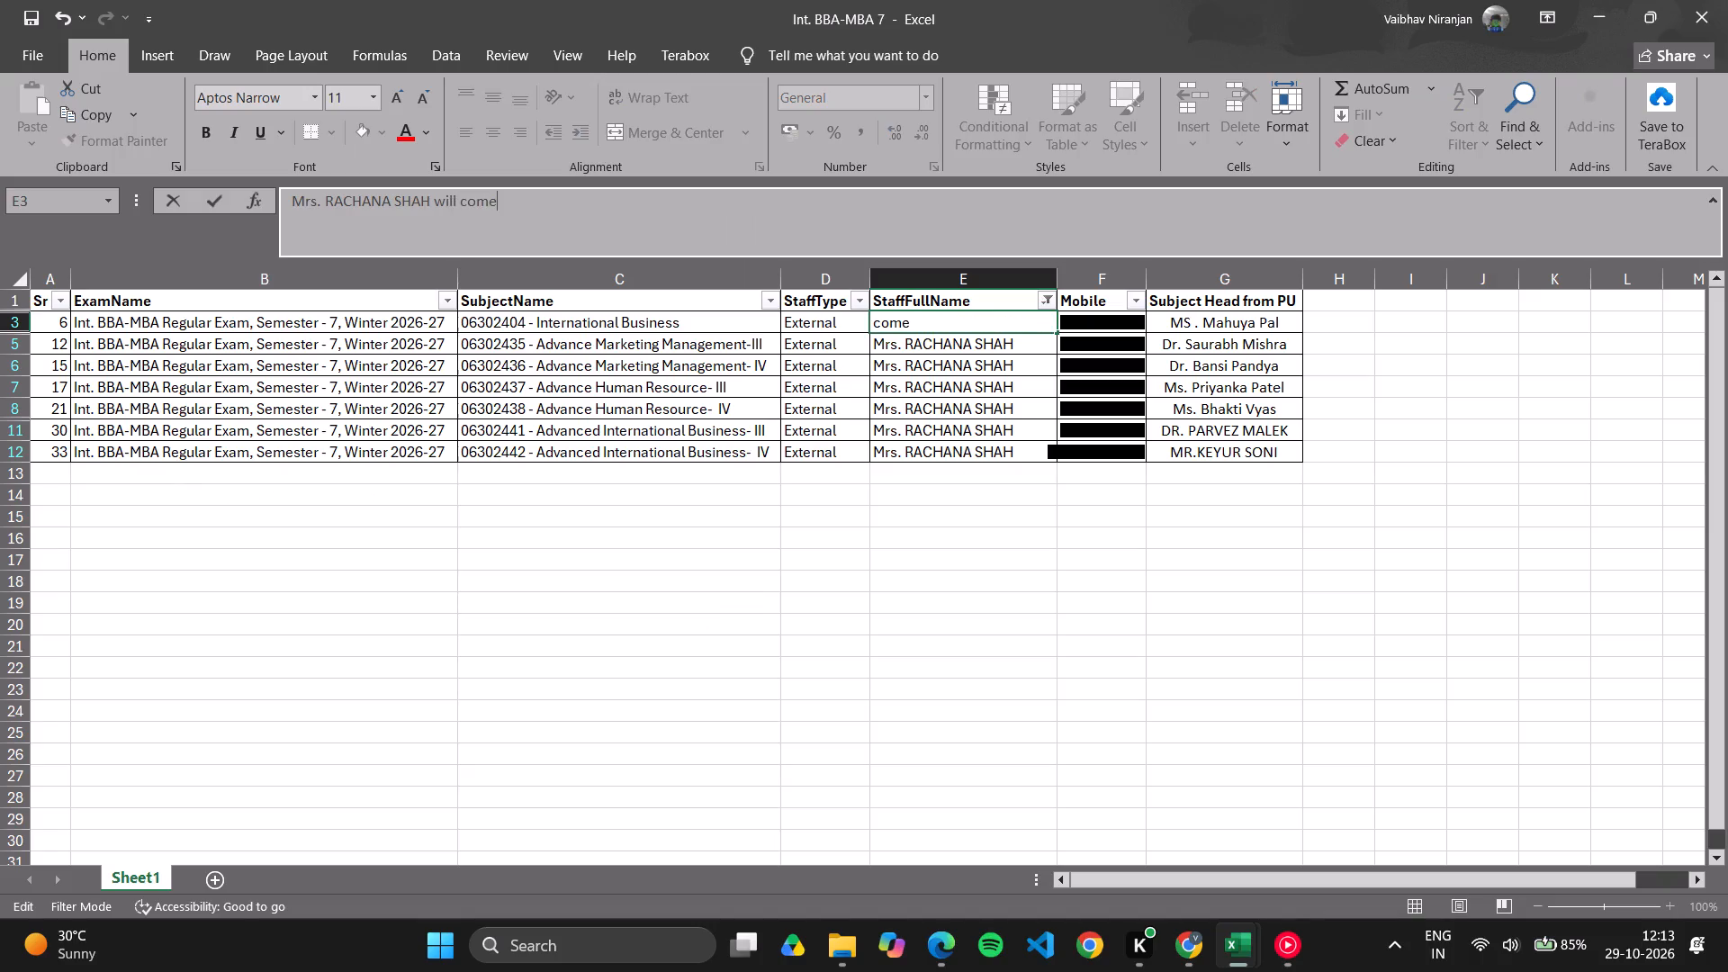
pyautogui.doubleClick(1055, 332)
pyautogui.click(1062, 594)
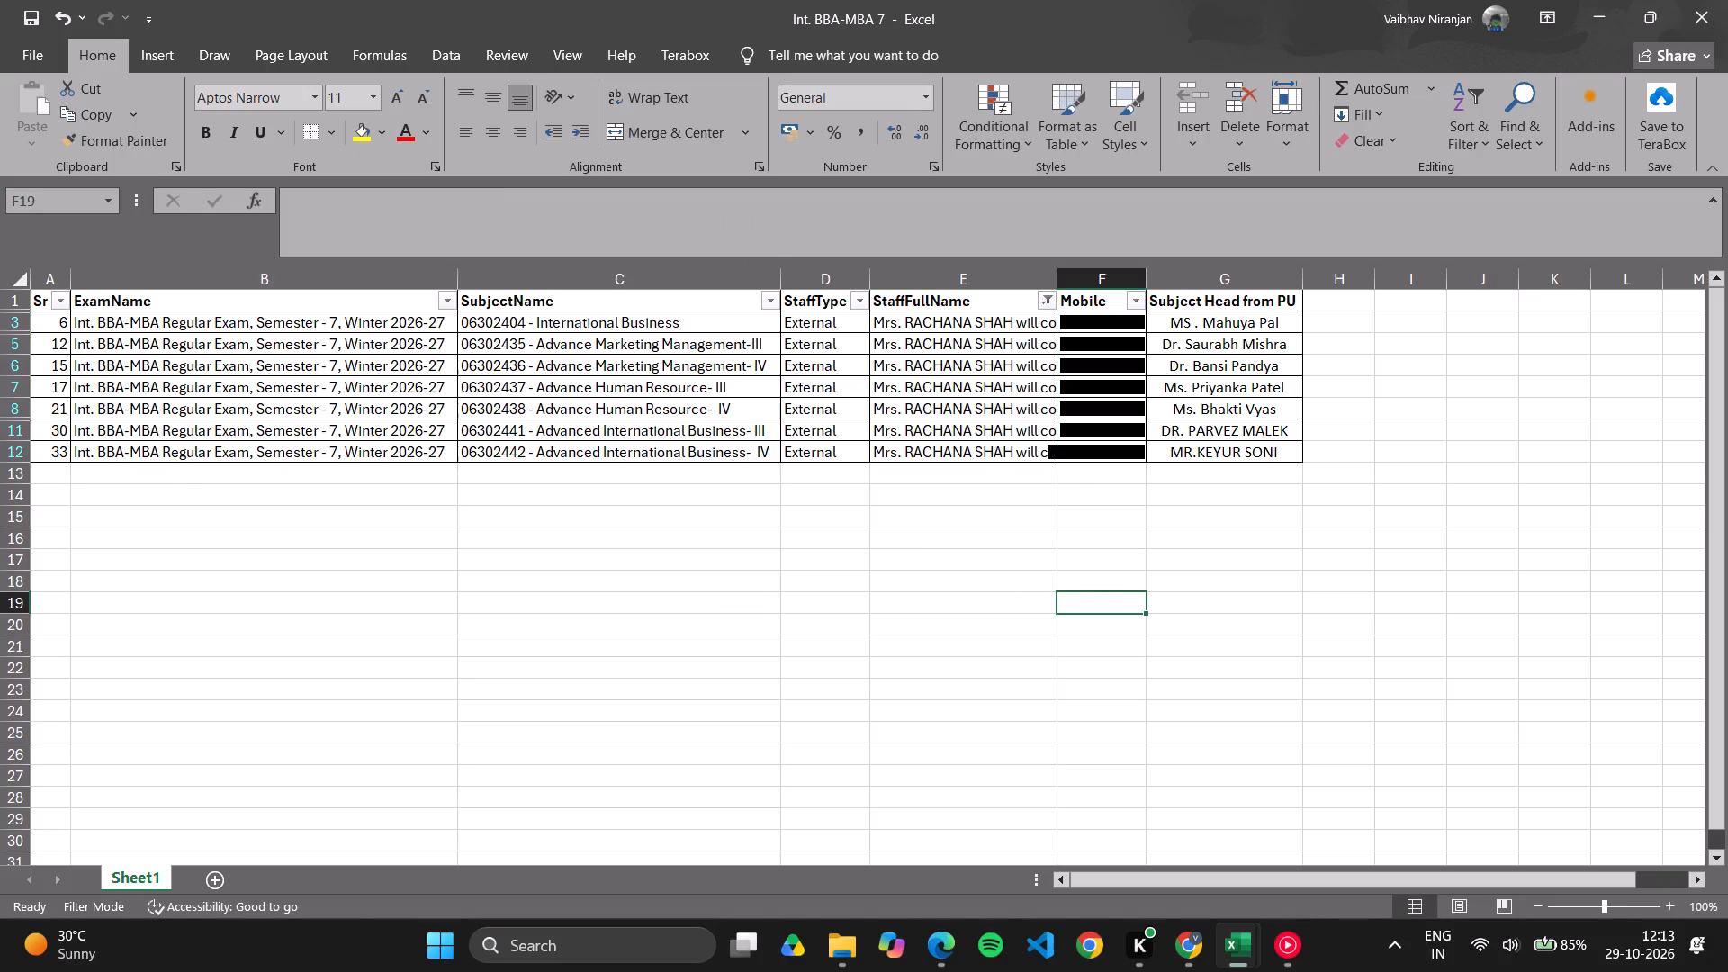
pyautogui.doubleClick(1063, 287)
pyautogui.moveTo(1075, 628); pyautogui.dragTo(1075, 614)
# Filter the StaffFullName column to show only Mrs. Rajeshwari's rows.
pyautogui.click(1081, 304)
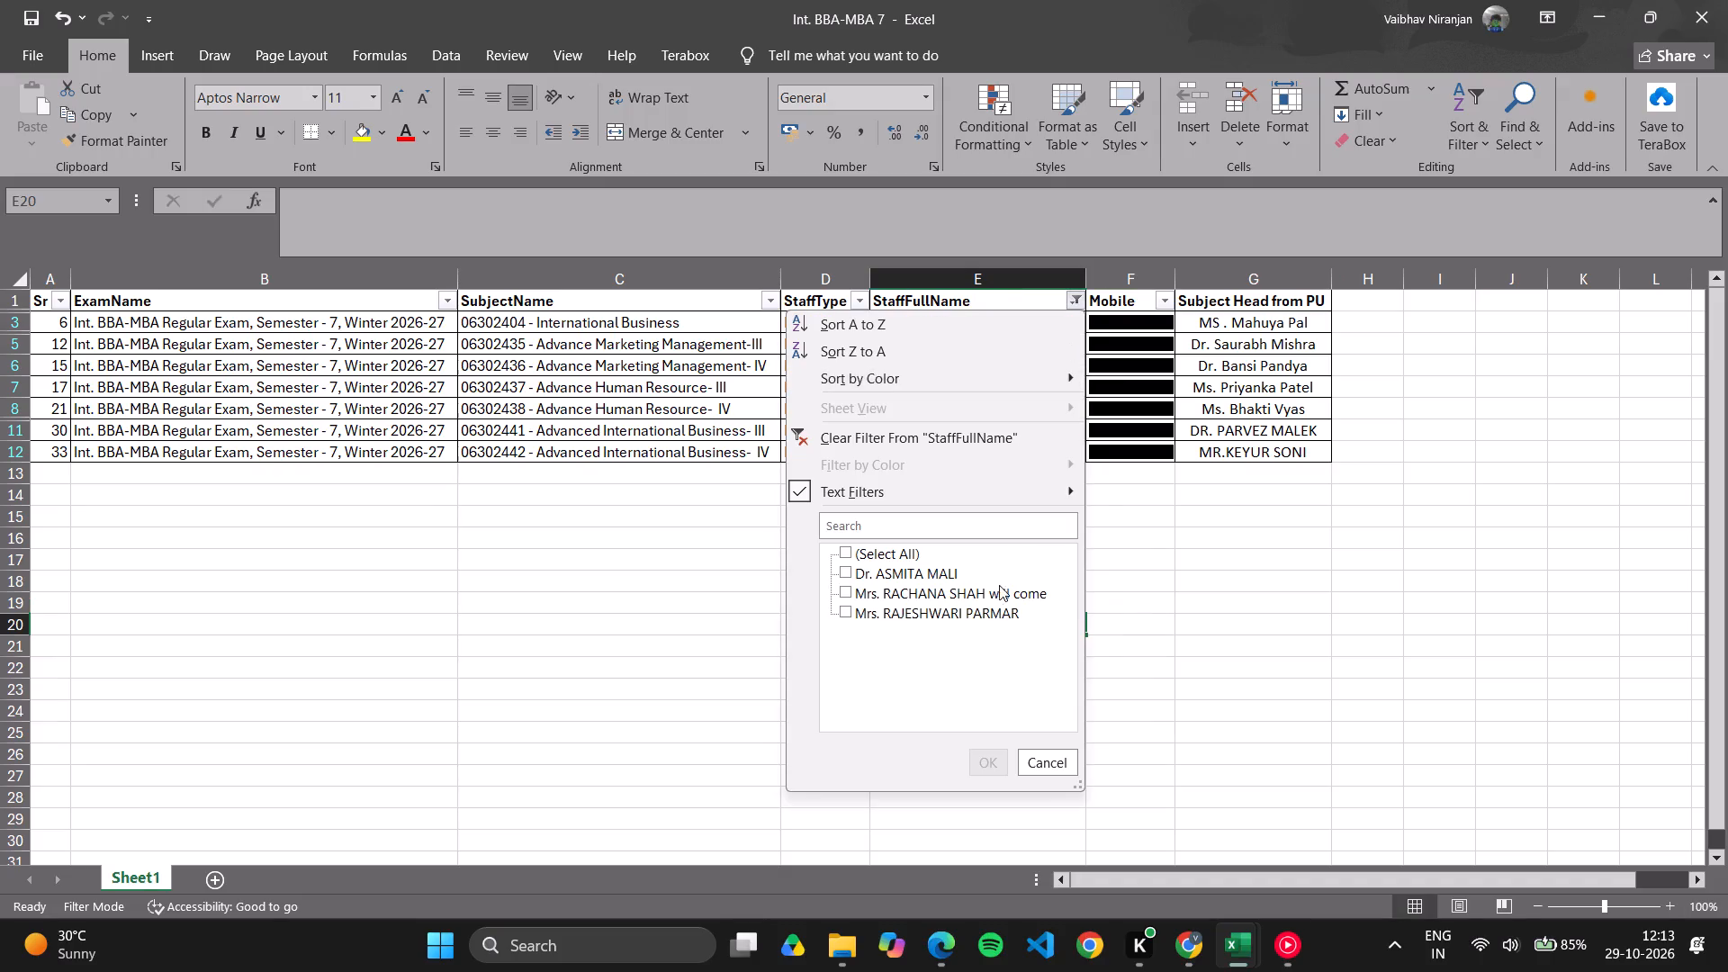
pyautogui.click(847, 611)
pyautogui.click(994, 758)
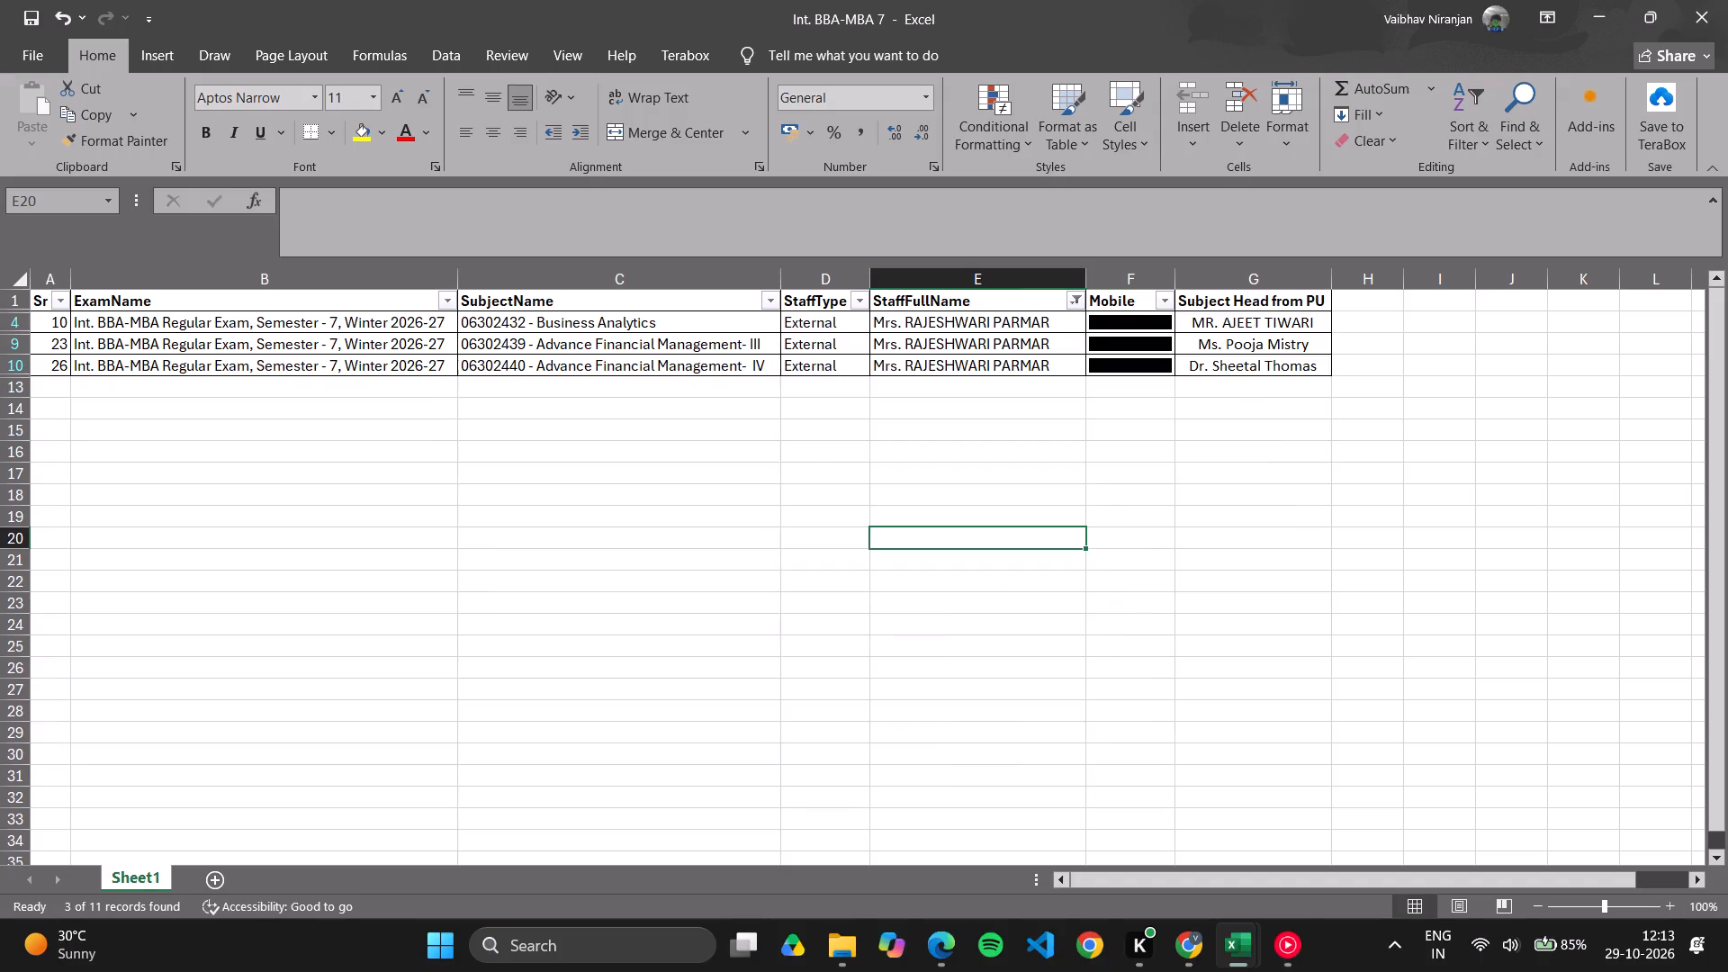
pyautogui.click(986, 500)
# Copy Mrs. Rajeshwari's name and find all its matches in BBA Reg 5 to look up her recorded response.
pyautogui.click(986, 321)
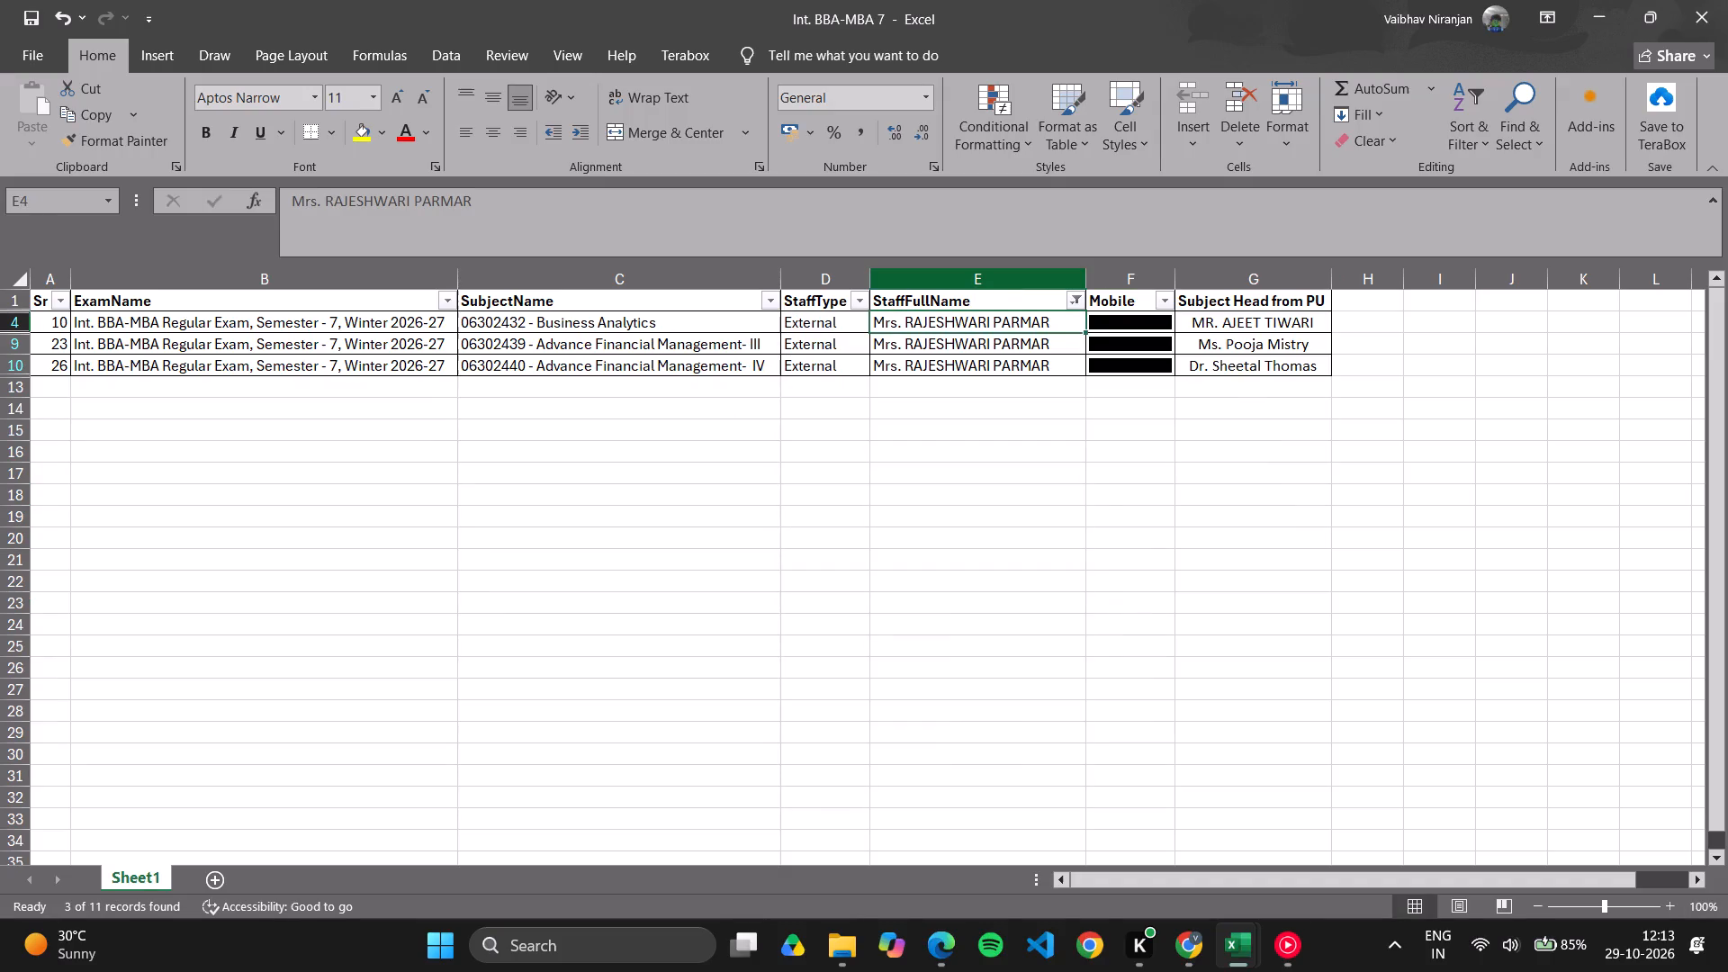
pyautogui.hotkey('ctrl', 'c')
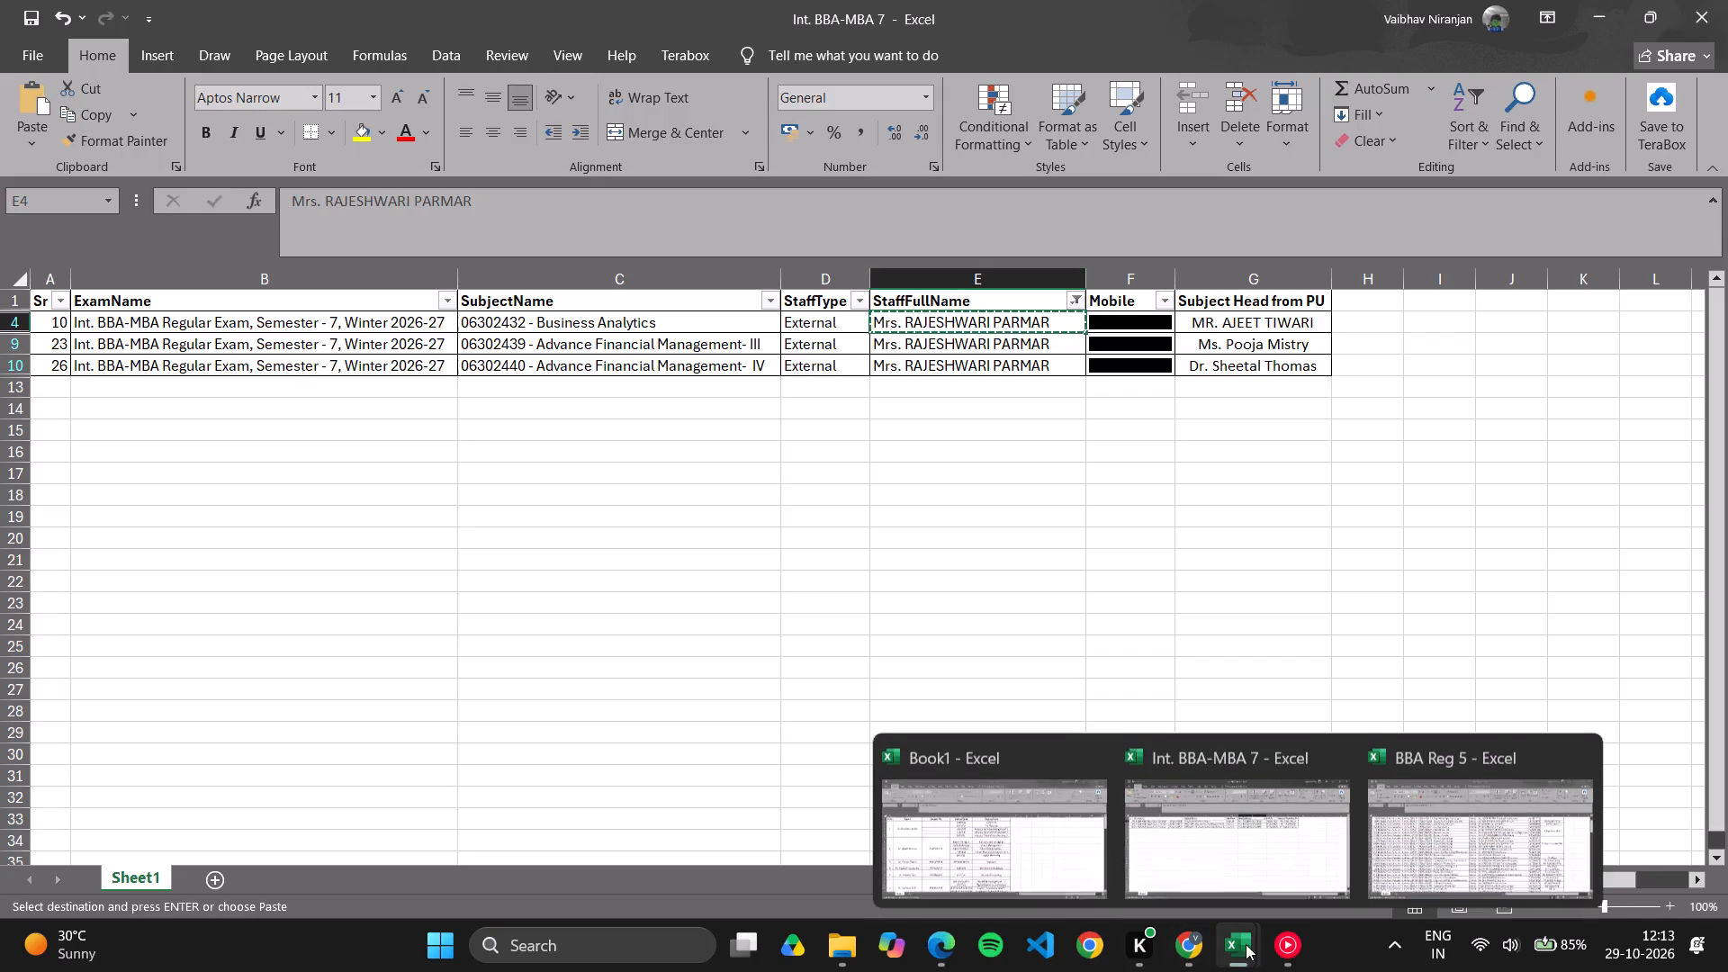
pyautogui.click(1381, 836)
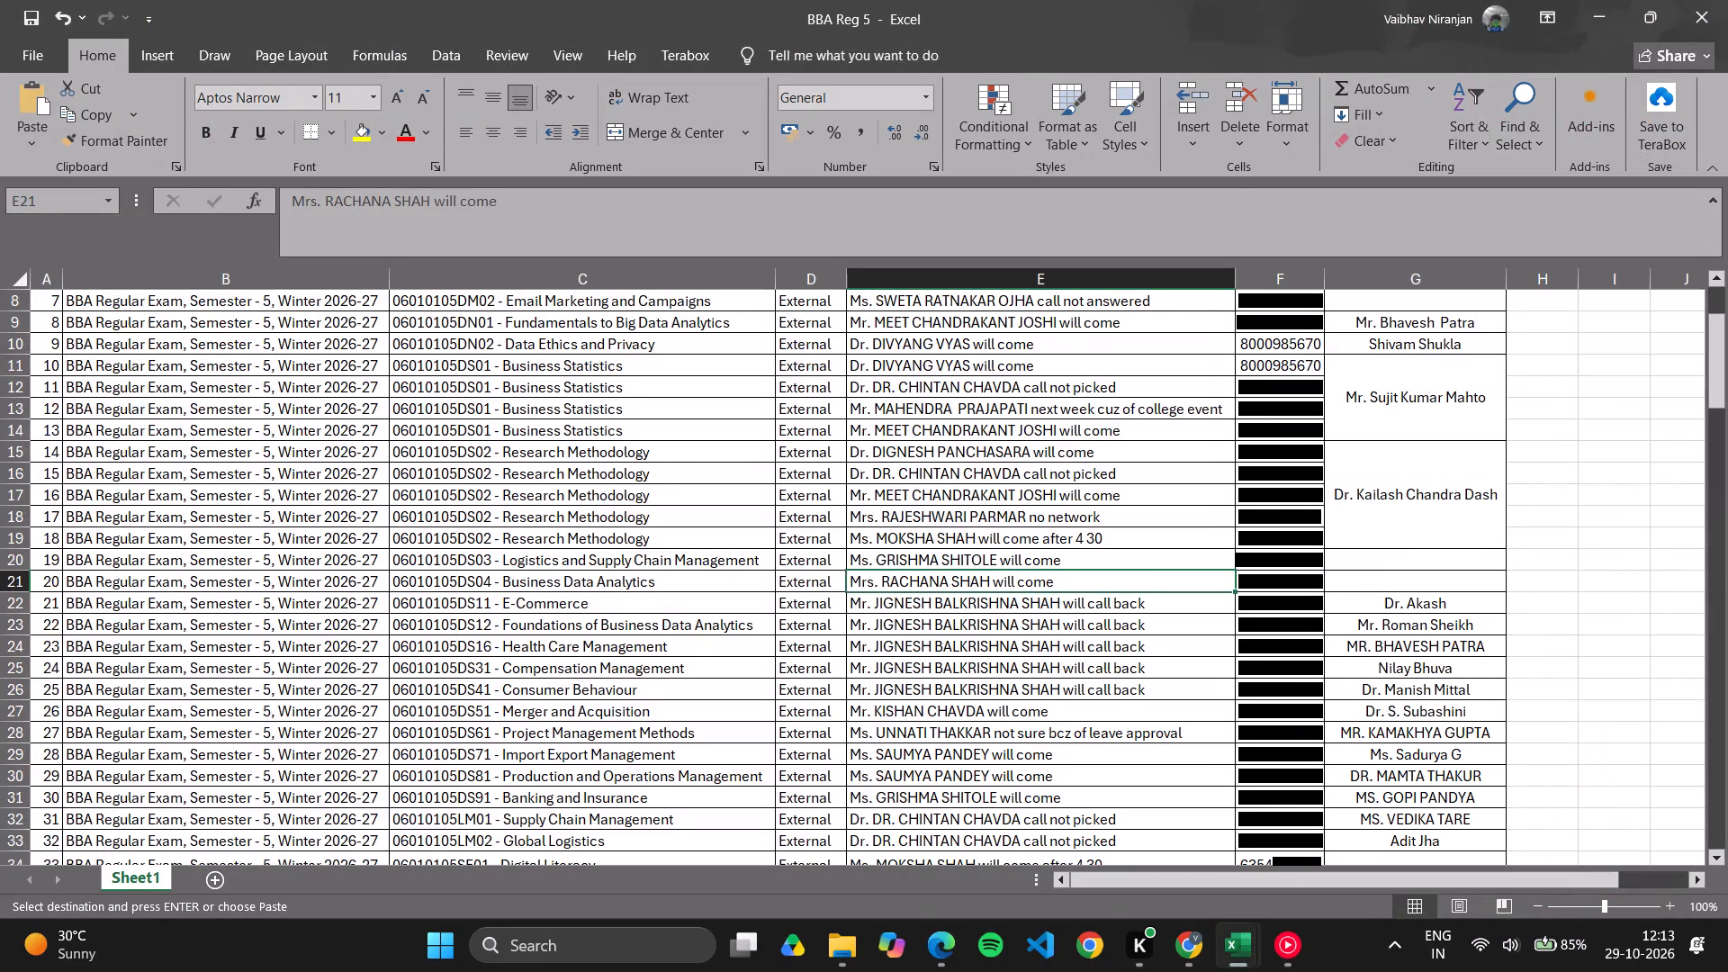
pyautogui.hotkey('ctrl', 'f')
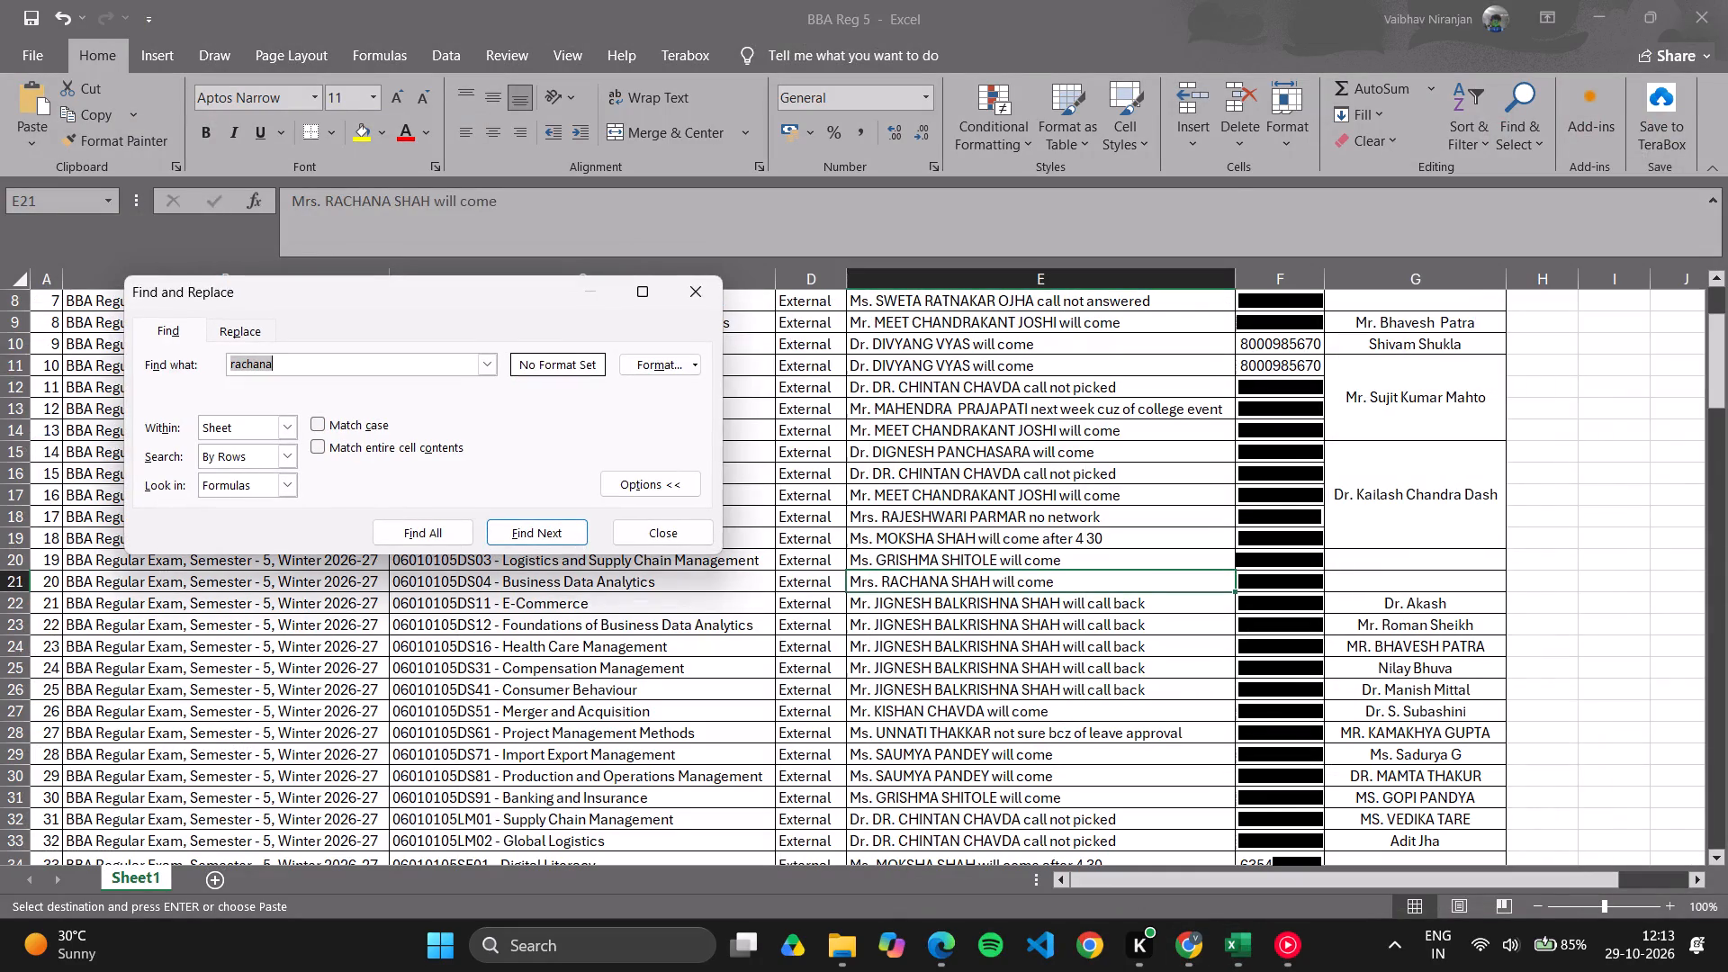
pyautogui.hotkey('ctrl', 'v')
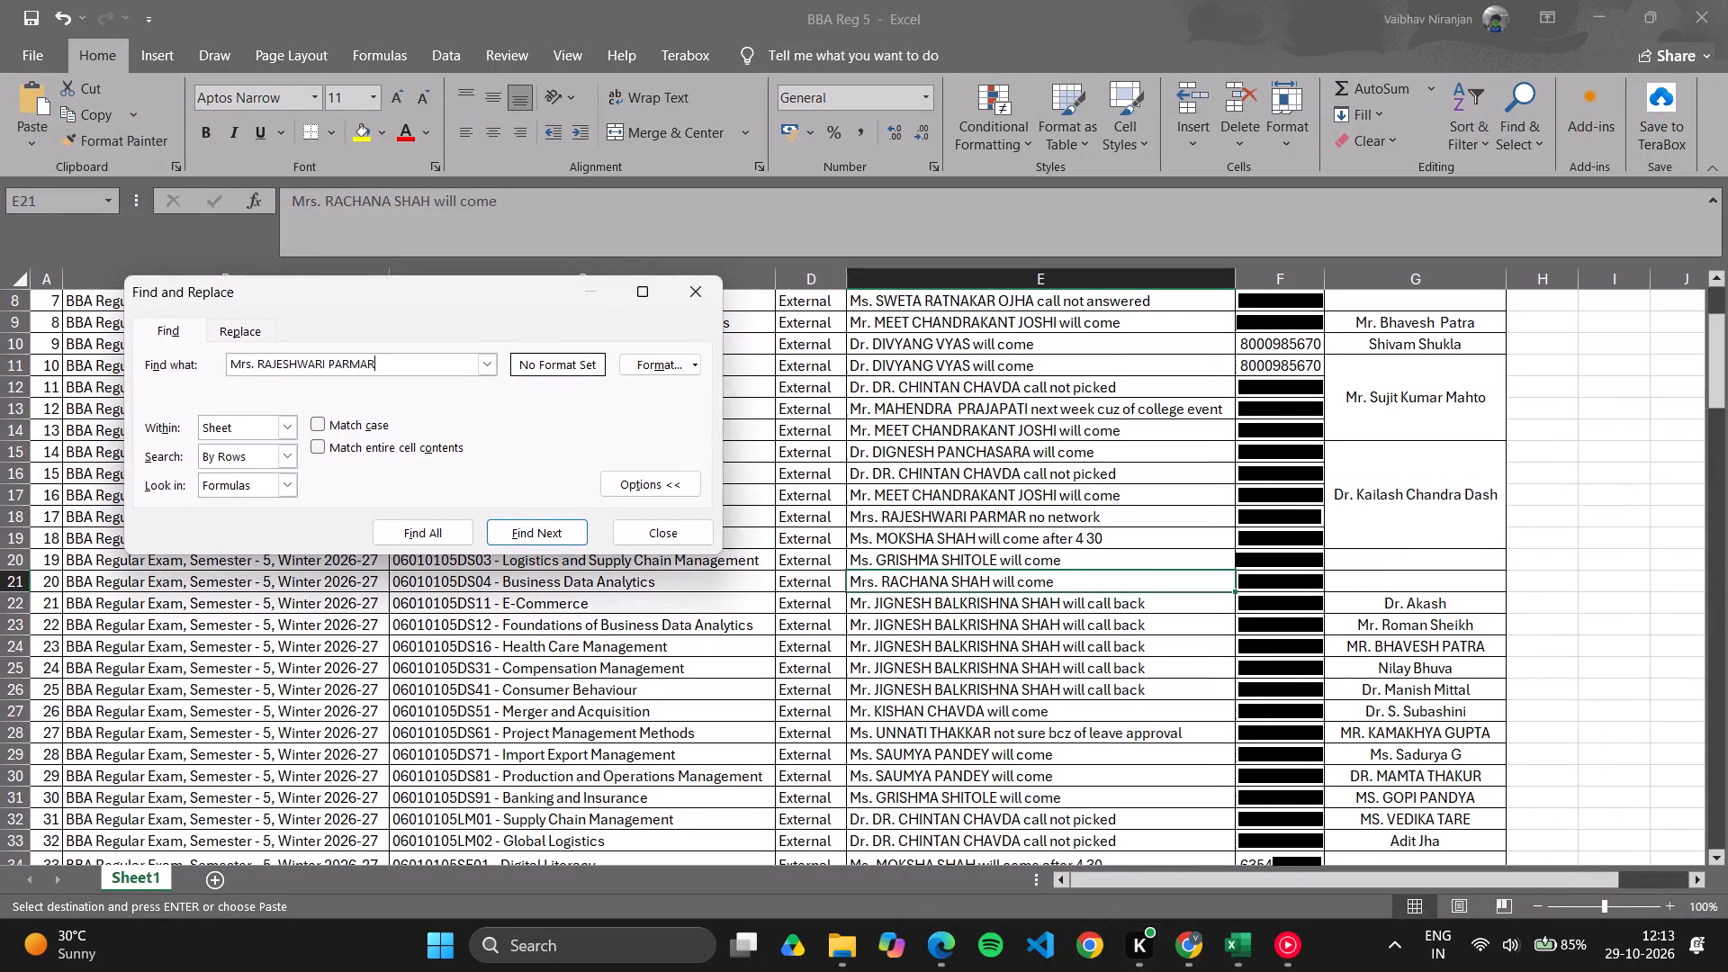
pyautogui.click(470, 541)
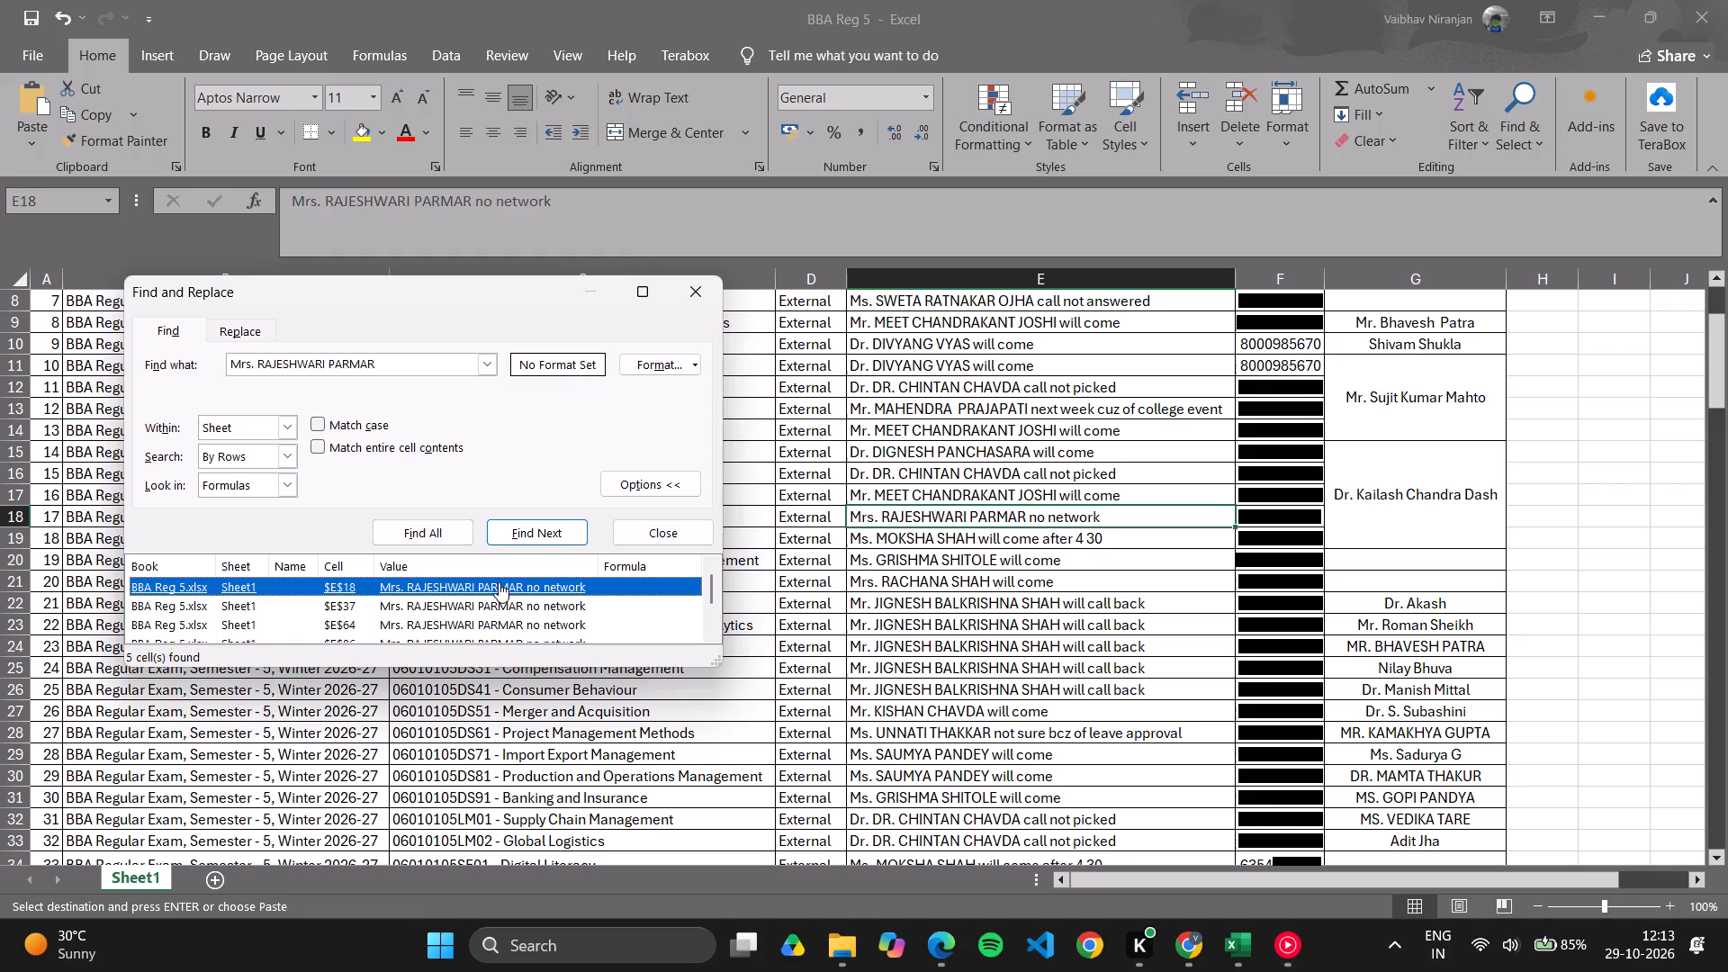
pyautogui.scroll(-7, 512, 615)
pyautogui.scroll(7, 512, 615)
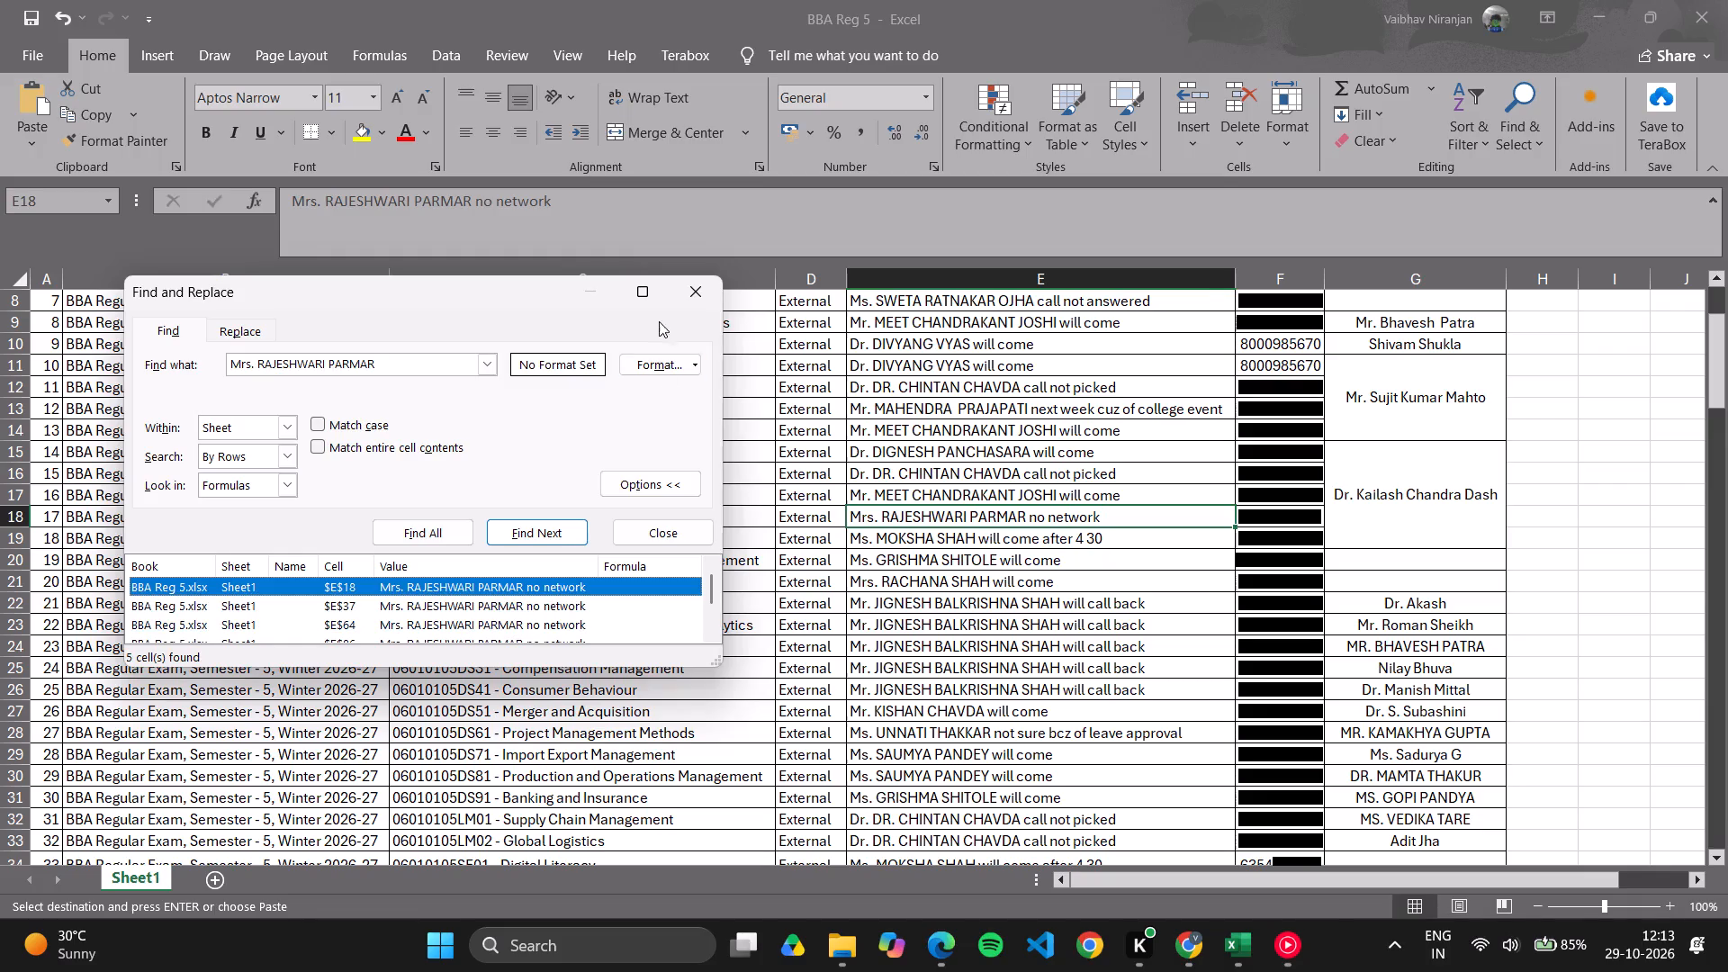
pyautogui.click(694, 281)
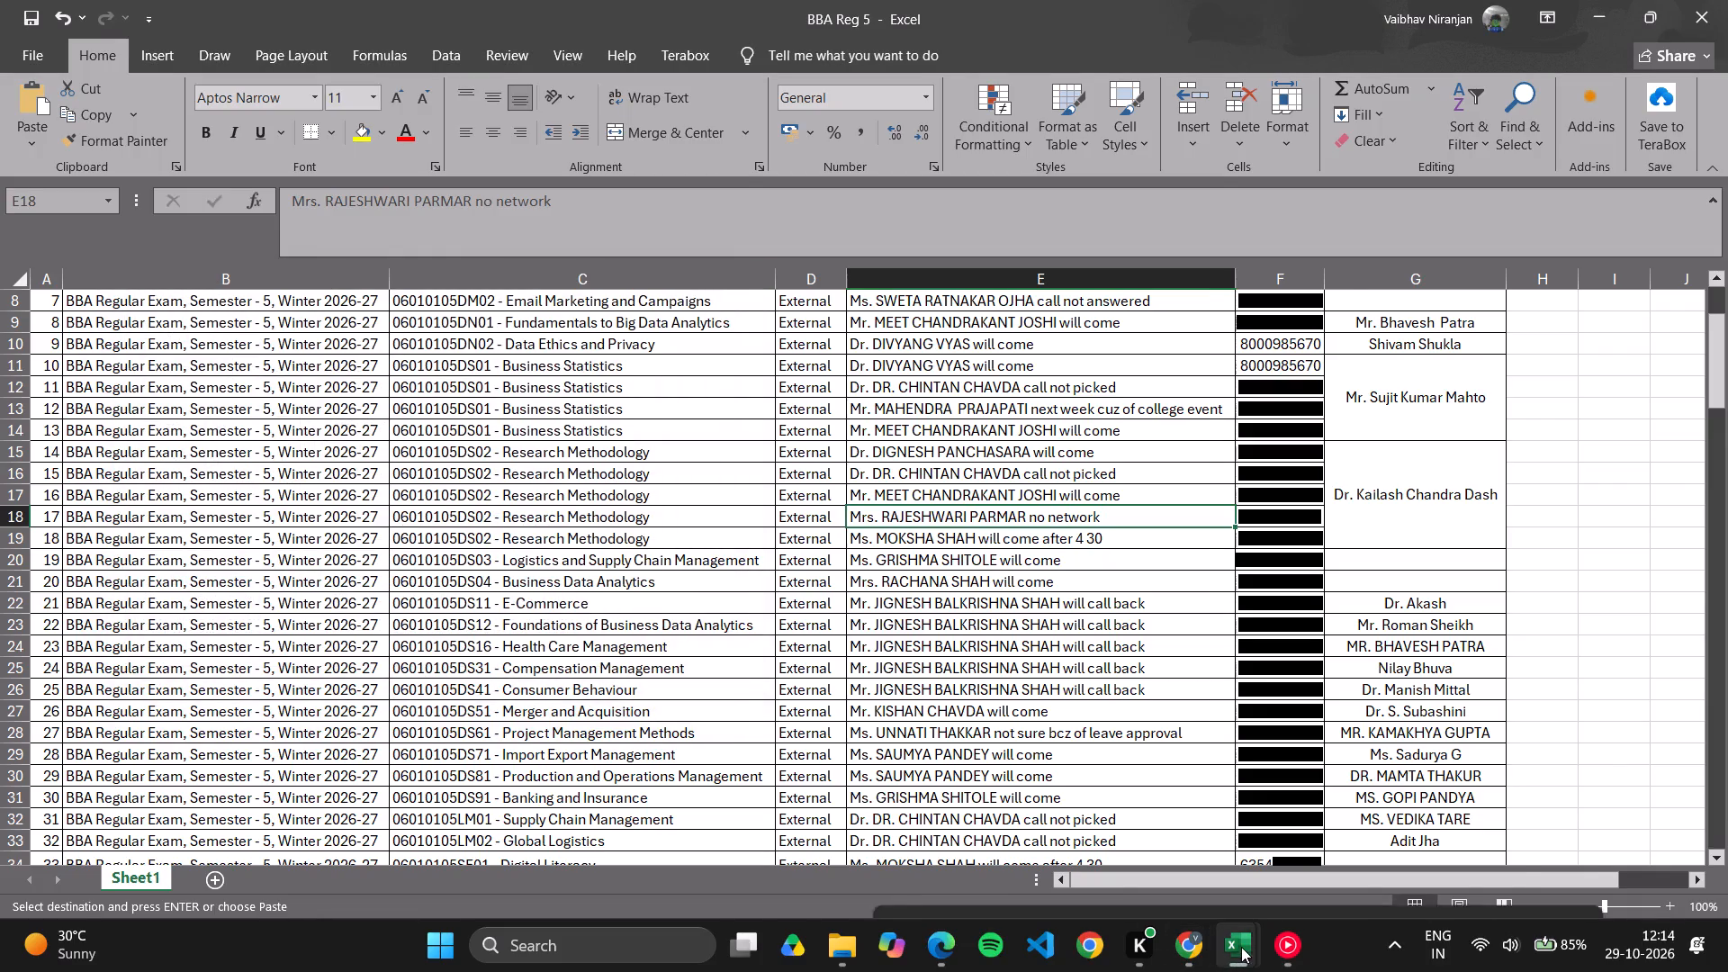
# In Int. BBA-MBA 7, append "no network" to Mrs. Rajeshwari's name in all her filtered rows and fit the StaffFullName column width.
pyautogui.click(1229, 826)
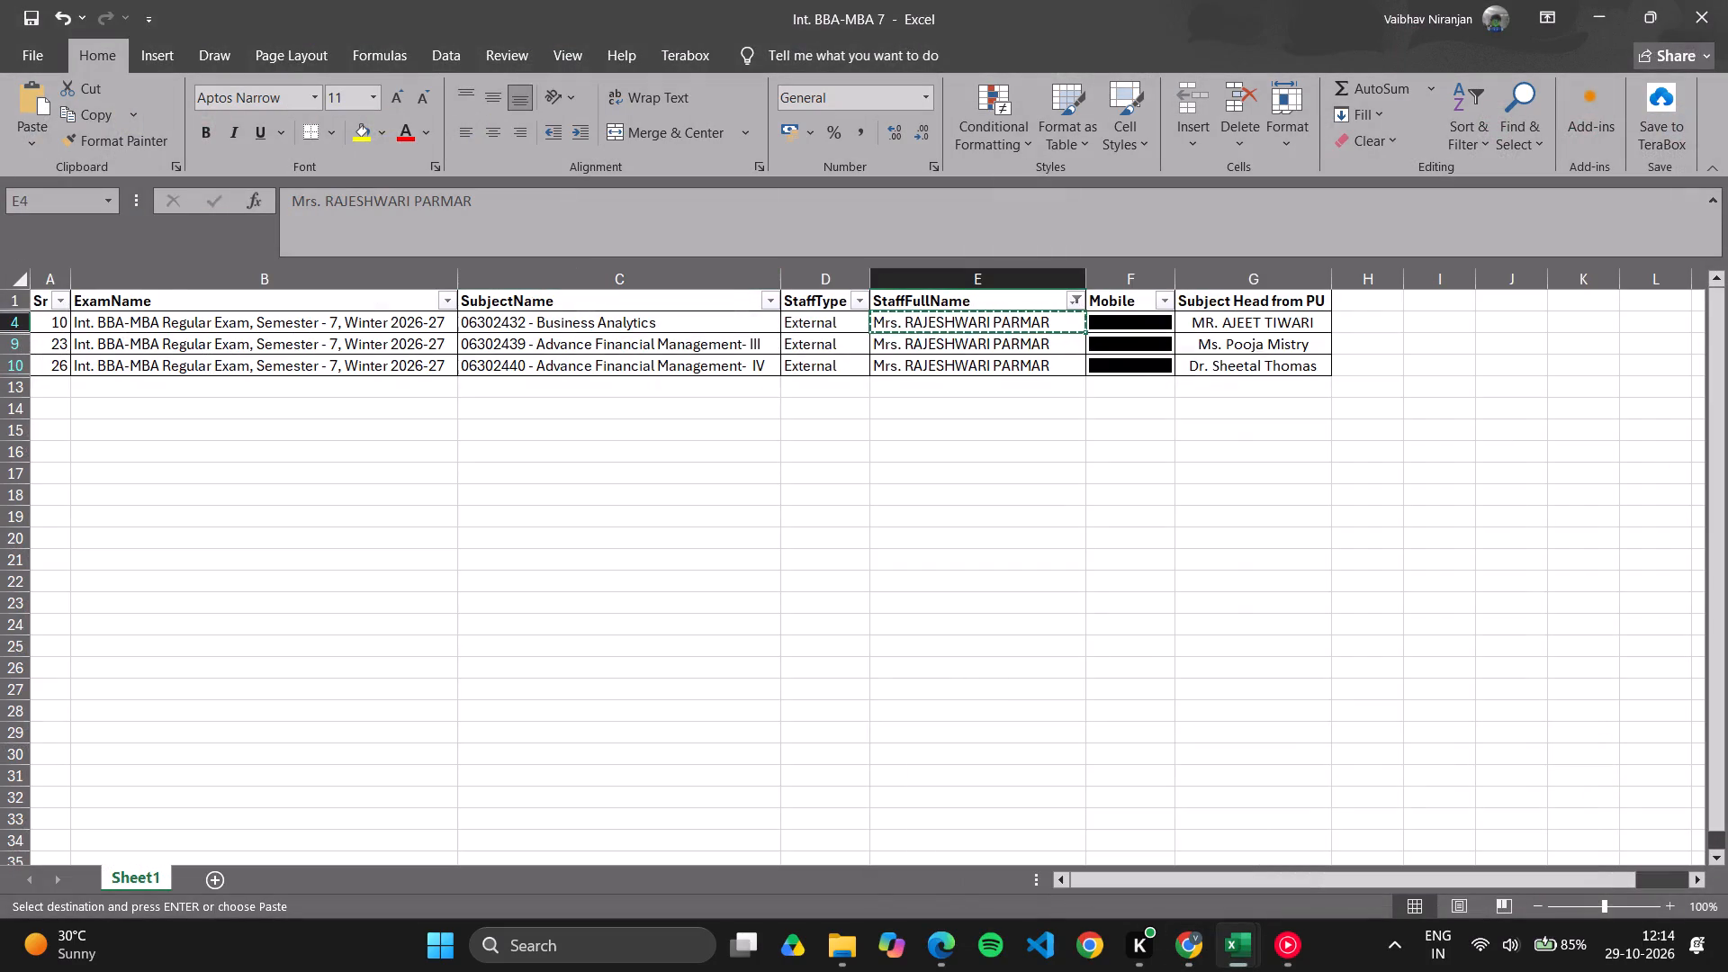
pyautogui.click(562, 211)
pyautogui.press('space')
pyautogui.write('no')
pyautogui.press('space')
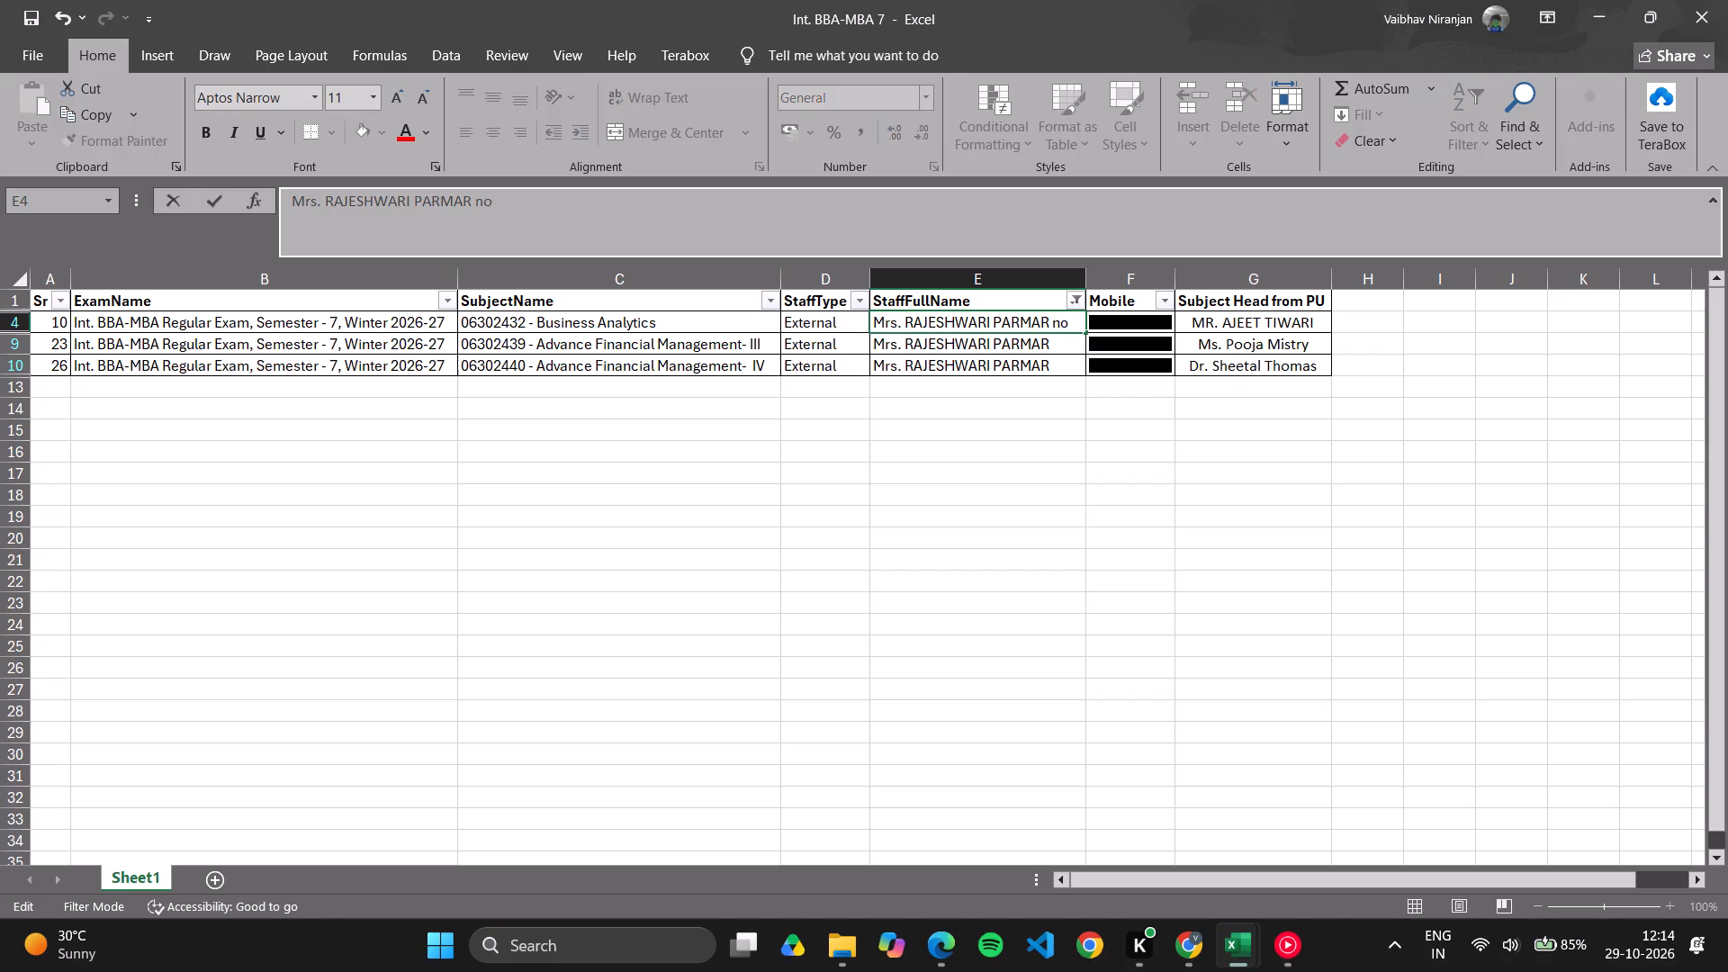
pyautogui.write('network')
pyautogui.moveTo(1039, 708); pyautogui.dragTo(1009, 620)
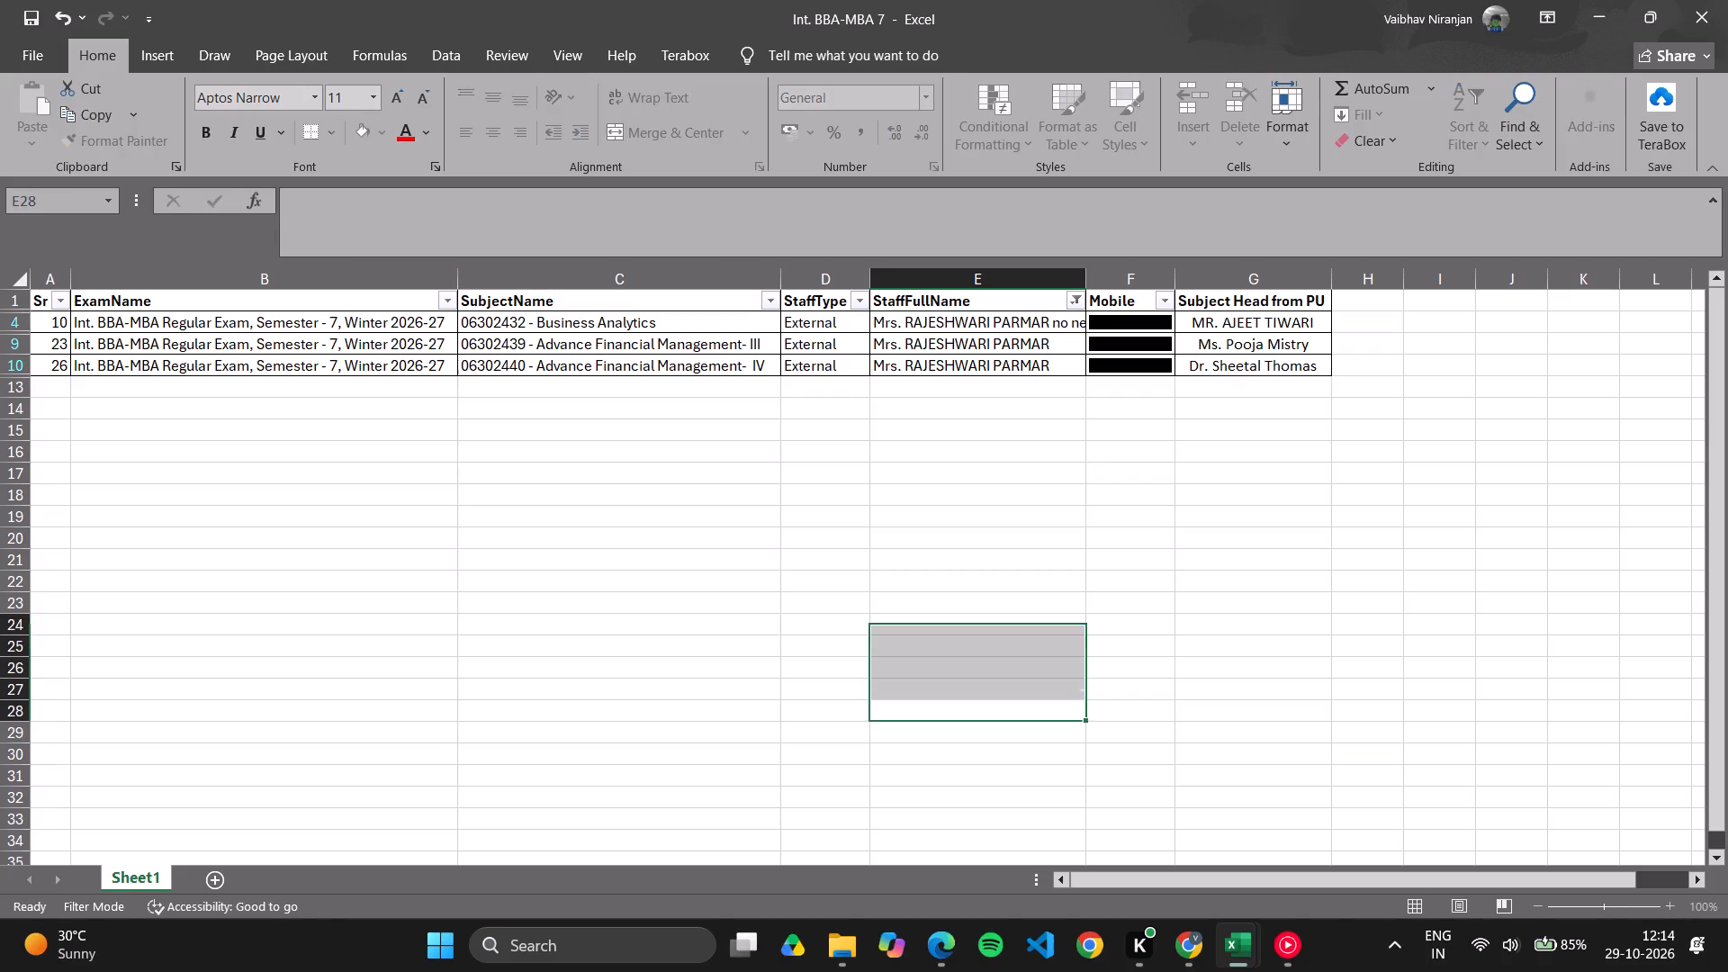
pyautogui.click(1057, 318)
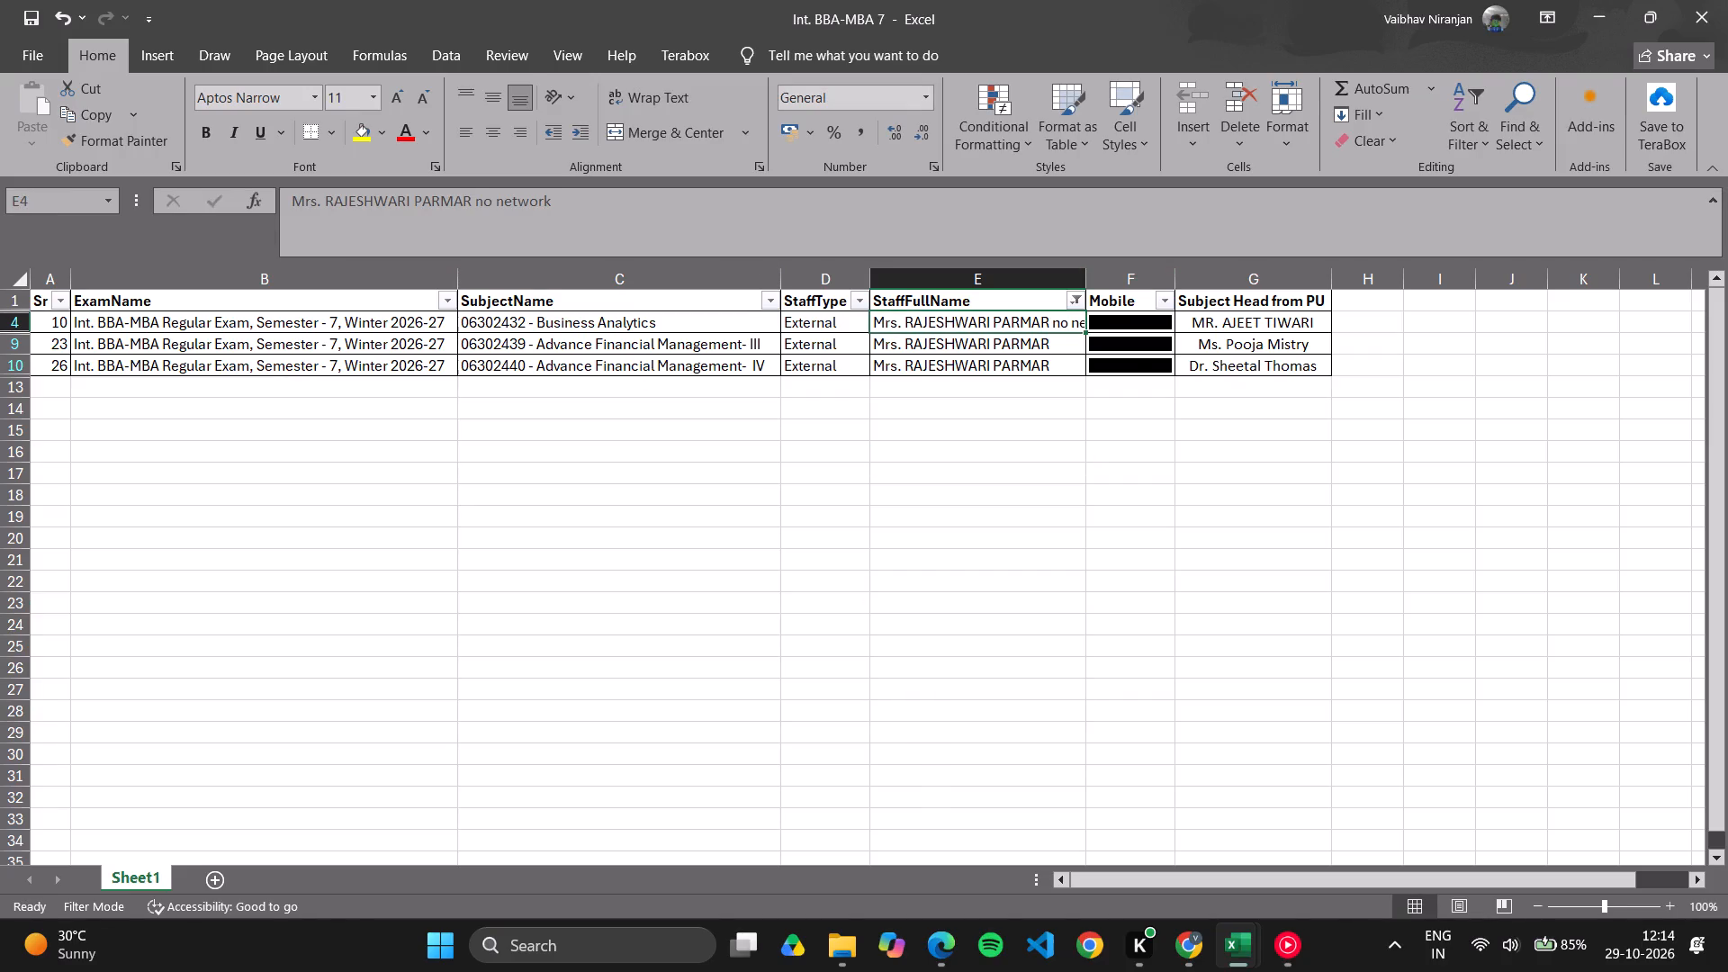
pyautogui.doubleClick(1082, 332)
pyautogui.click(1049, 514)
pyautogui.doubleClick(1089, 281)
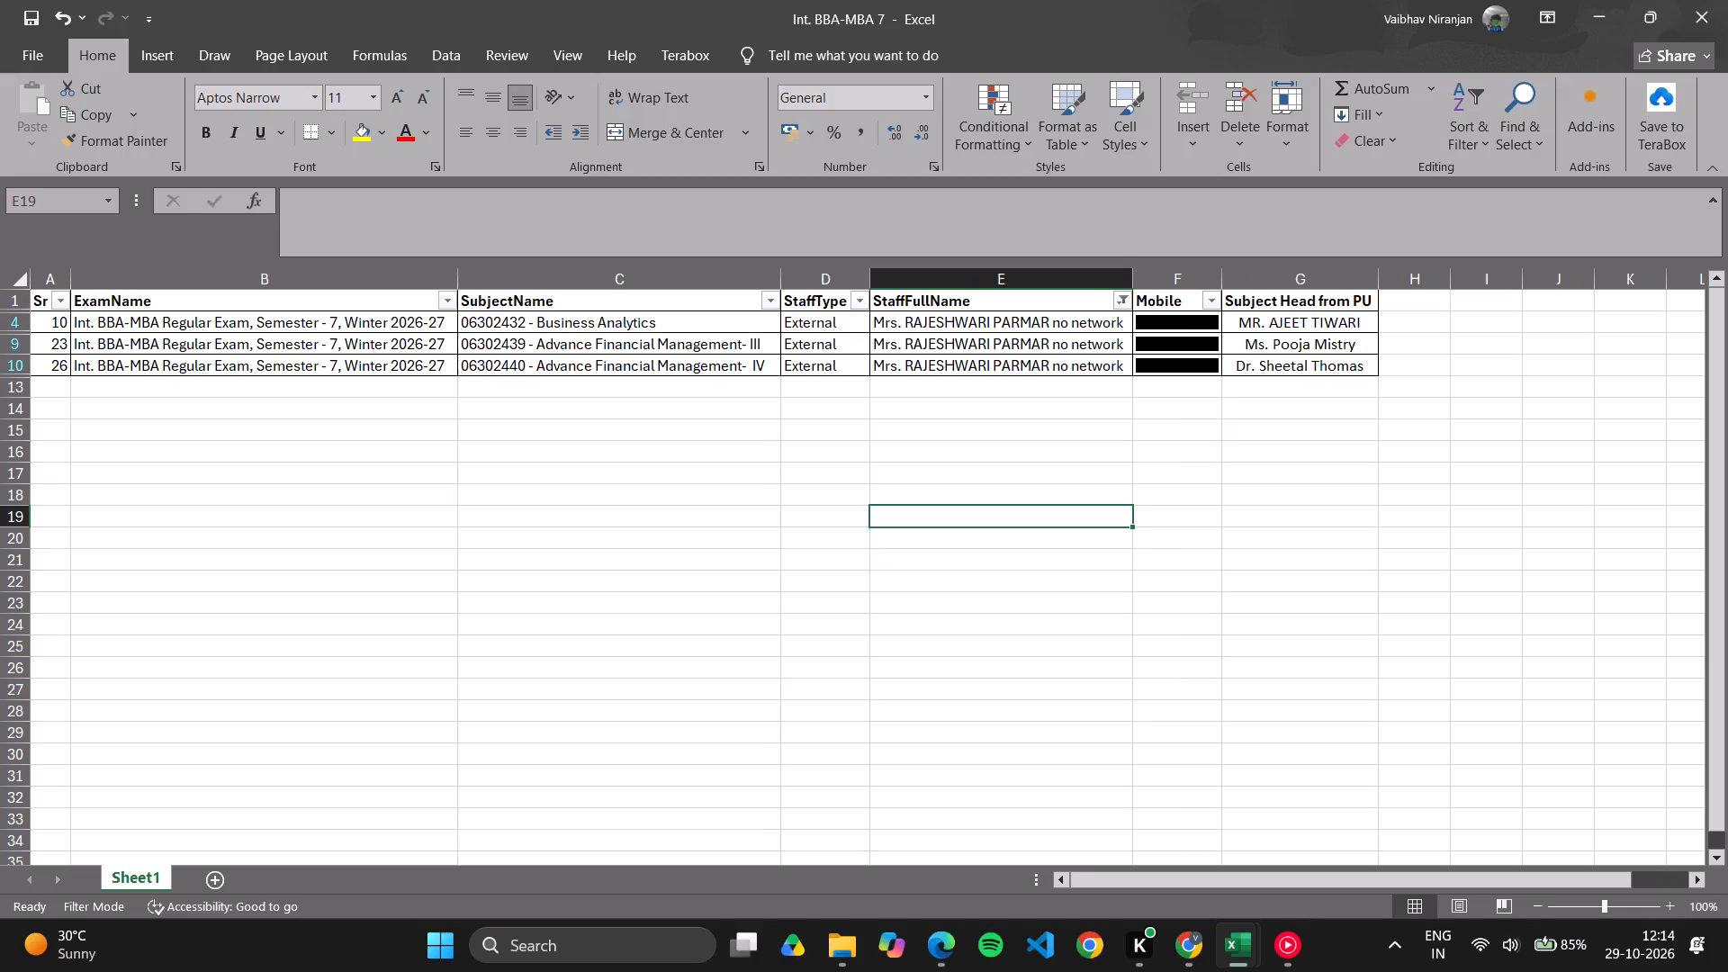
pyautogui.moveTo(1017, 691); pyautogui.dragTo(1017, 670)
# Reset the StaffFullName filter to show every examiner's row and fit the column to its contents.
pyautogui.click(1117, 301)
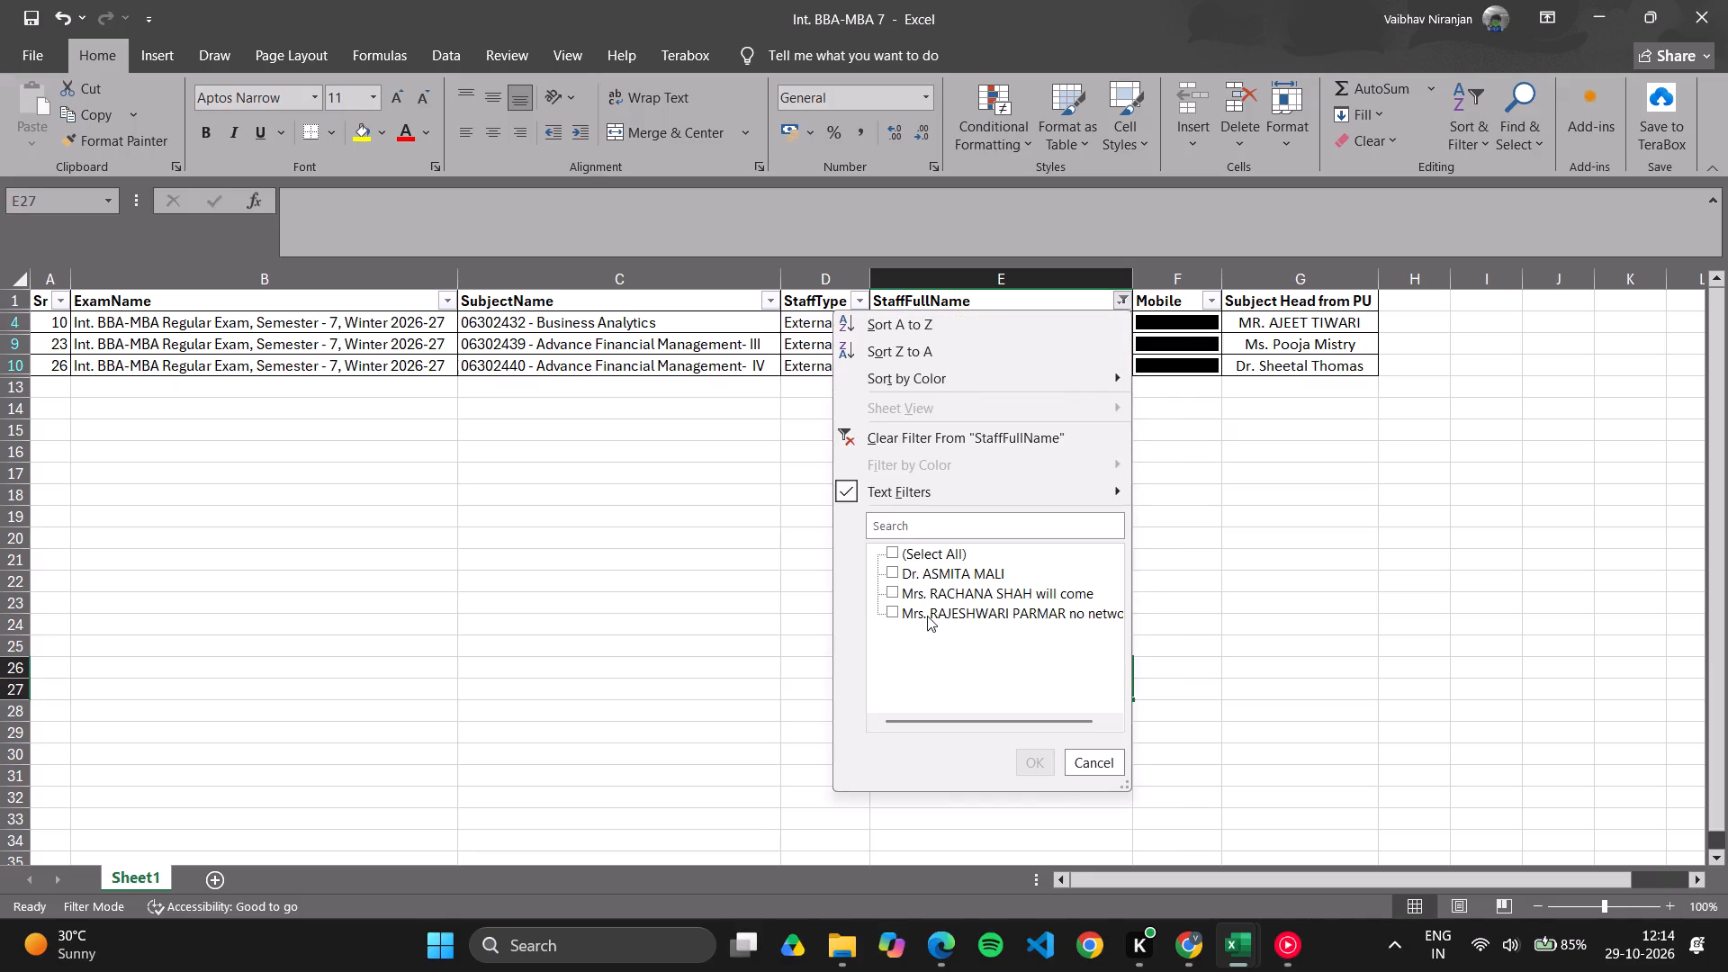
pyautogui.click(893, 547)
pyautogui.click(1042, 758)
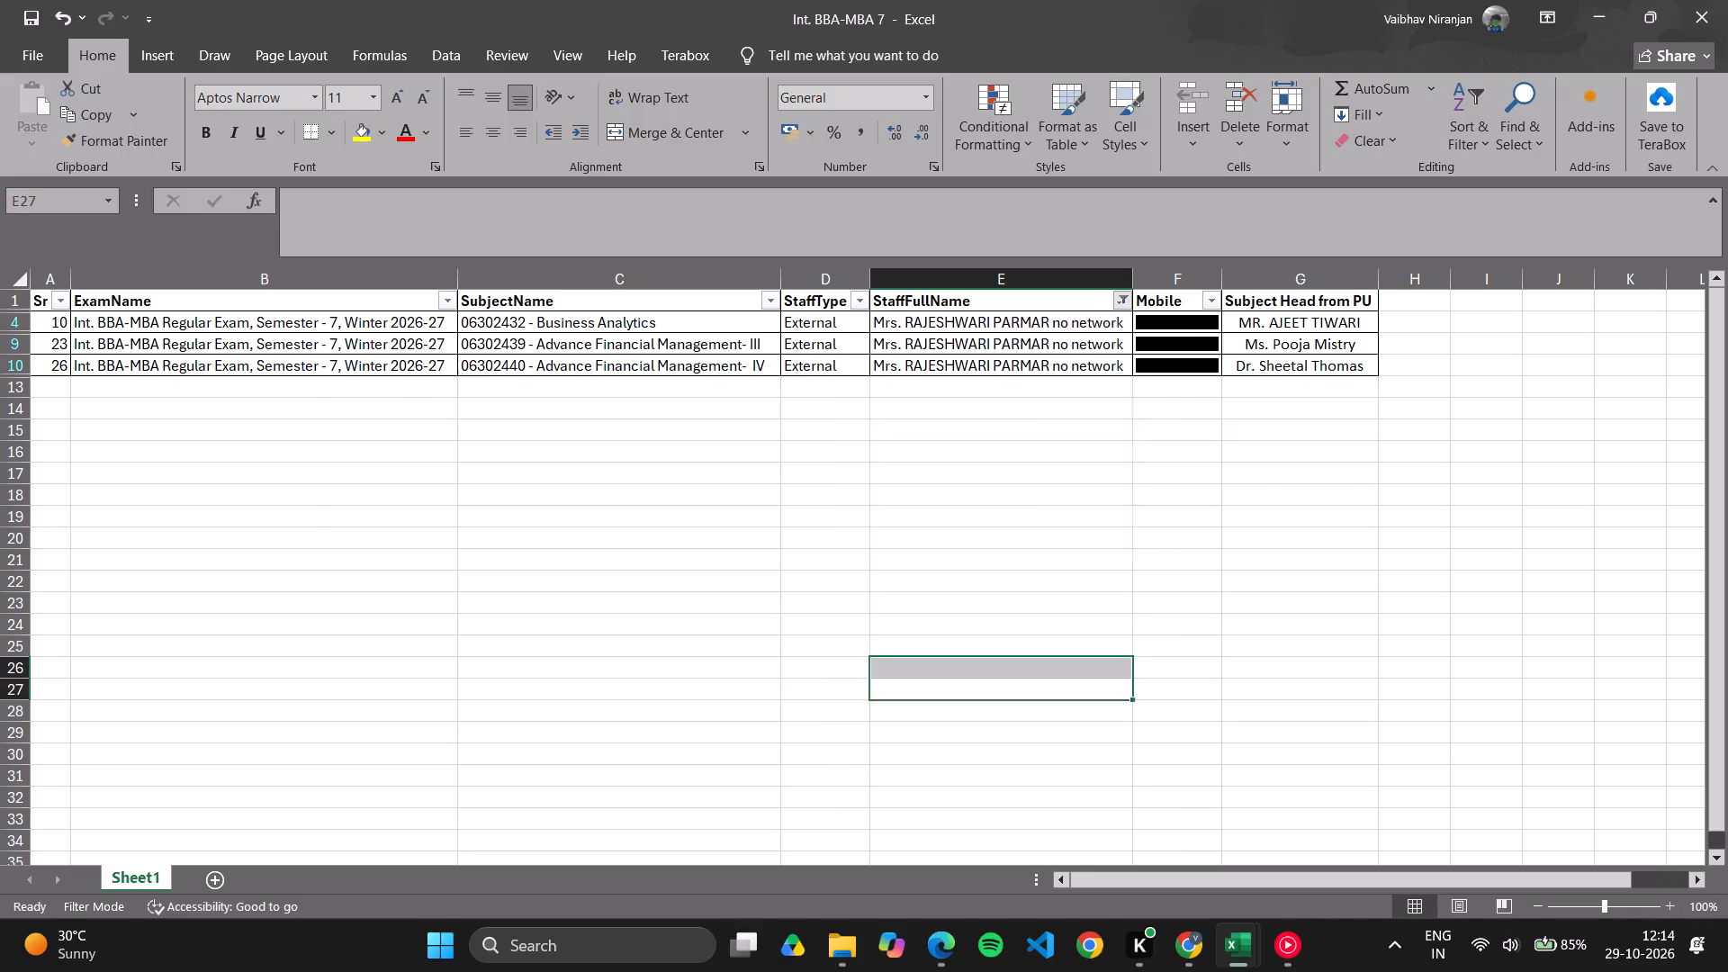
pyautogui.click(998, 549)
pyautogui.moveTo(1041, 804); pyautogui.dragTo(1036, 751)
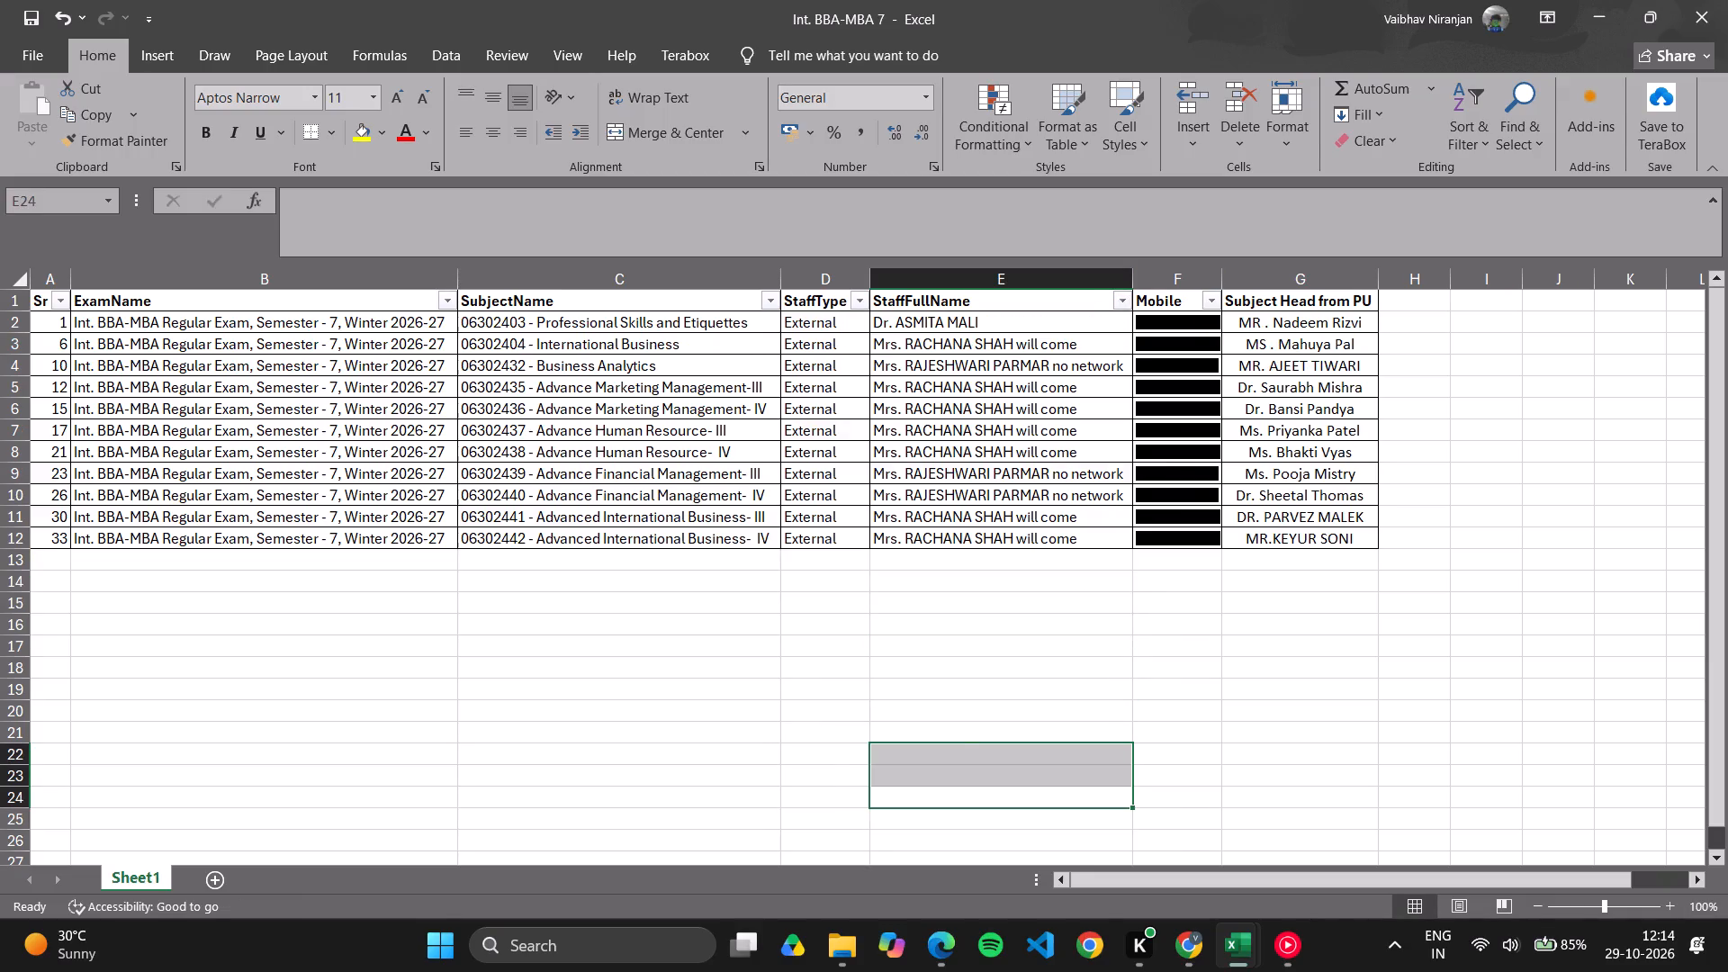
pyautogui.doubleClick(1140, 282)
pyautogui.moveTo(1137, 762); pyautogui.dragTo(1133, 749)
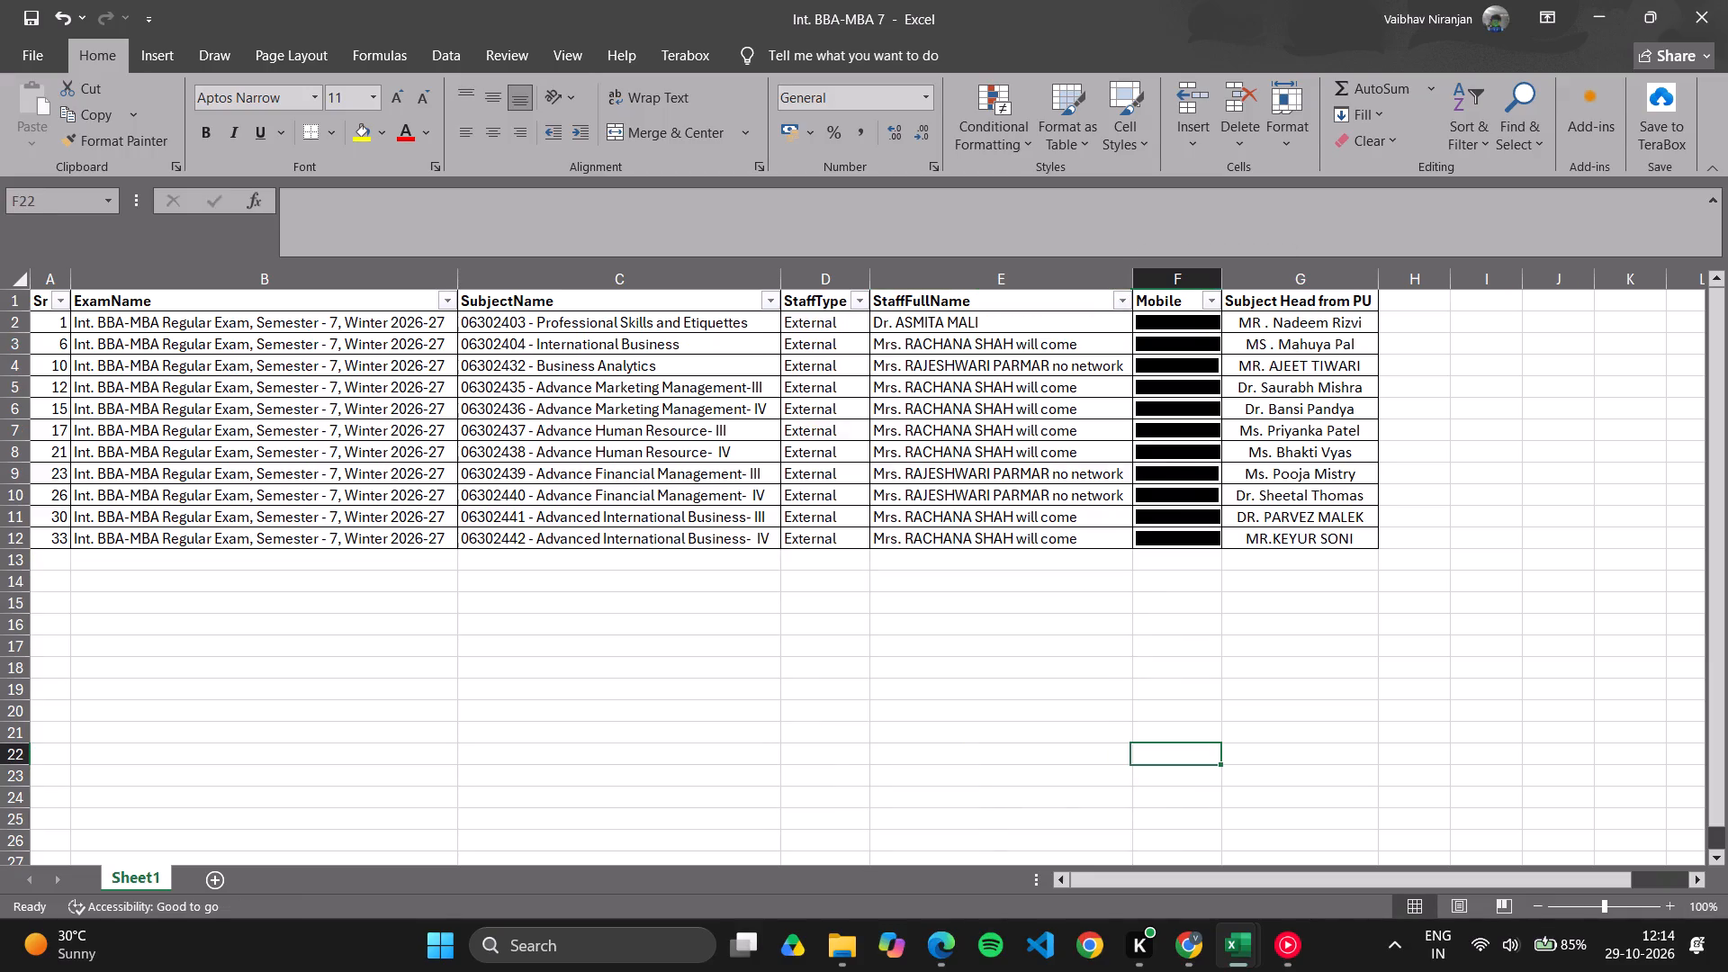
# Save the Int. BBA-MBA 7 workbook, and close both it and BBA Reg 5.
pyautogui.hotkey('ctrl', 's')
pyautogui.hotkey('ctrl', 's')
pyautogui.hotkey('ctrl', 's')
pyautogui.click(1727, 0)
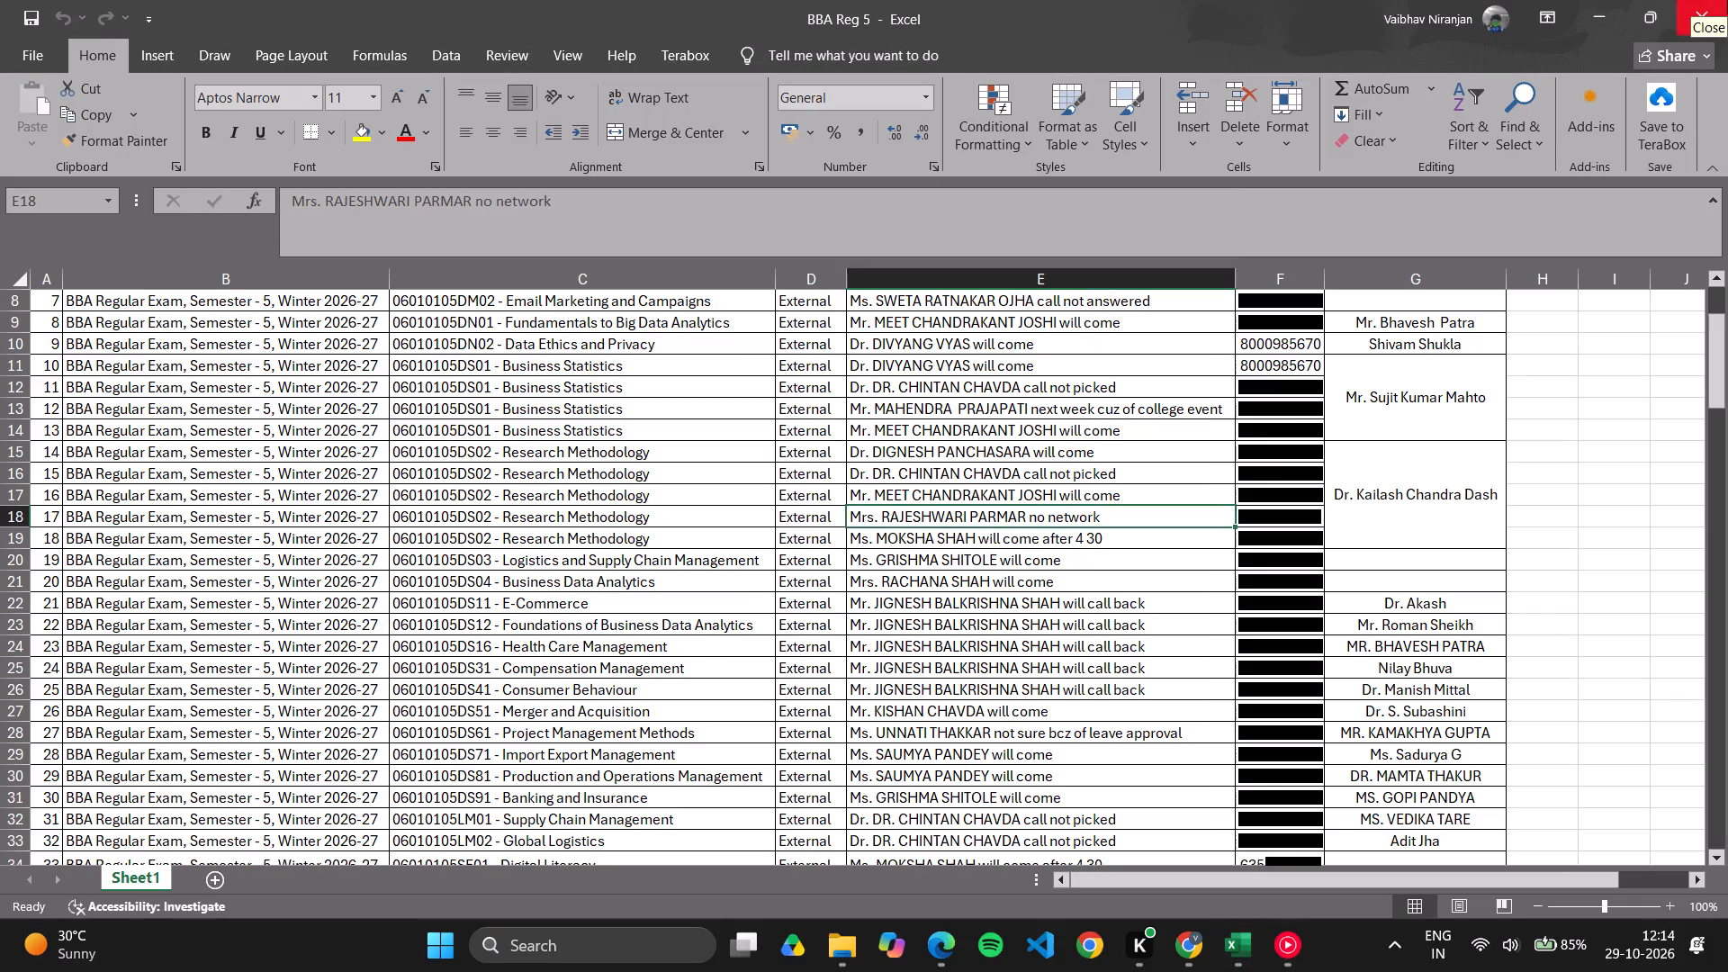
pyautogui.click(1727, 0)
# Look through the examiner and subject list in the Book1 workbook.
pyautogui.scroll(-7, 798, 480)
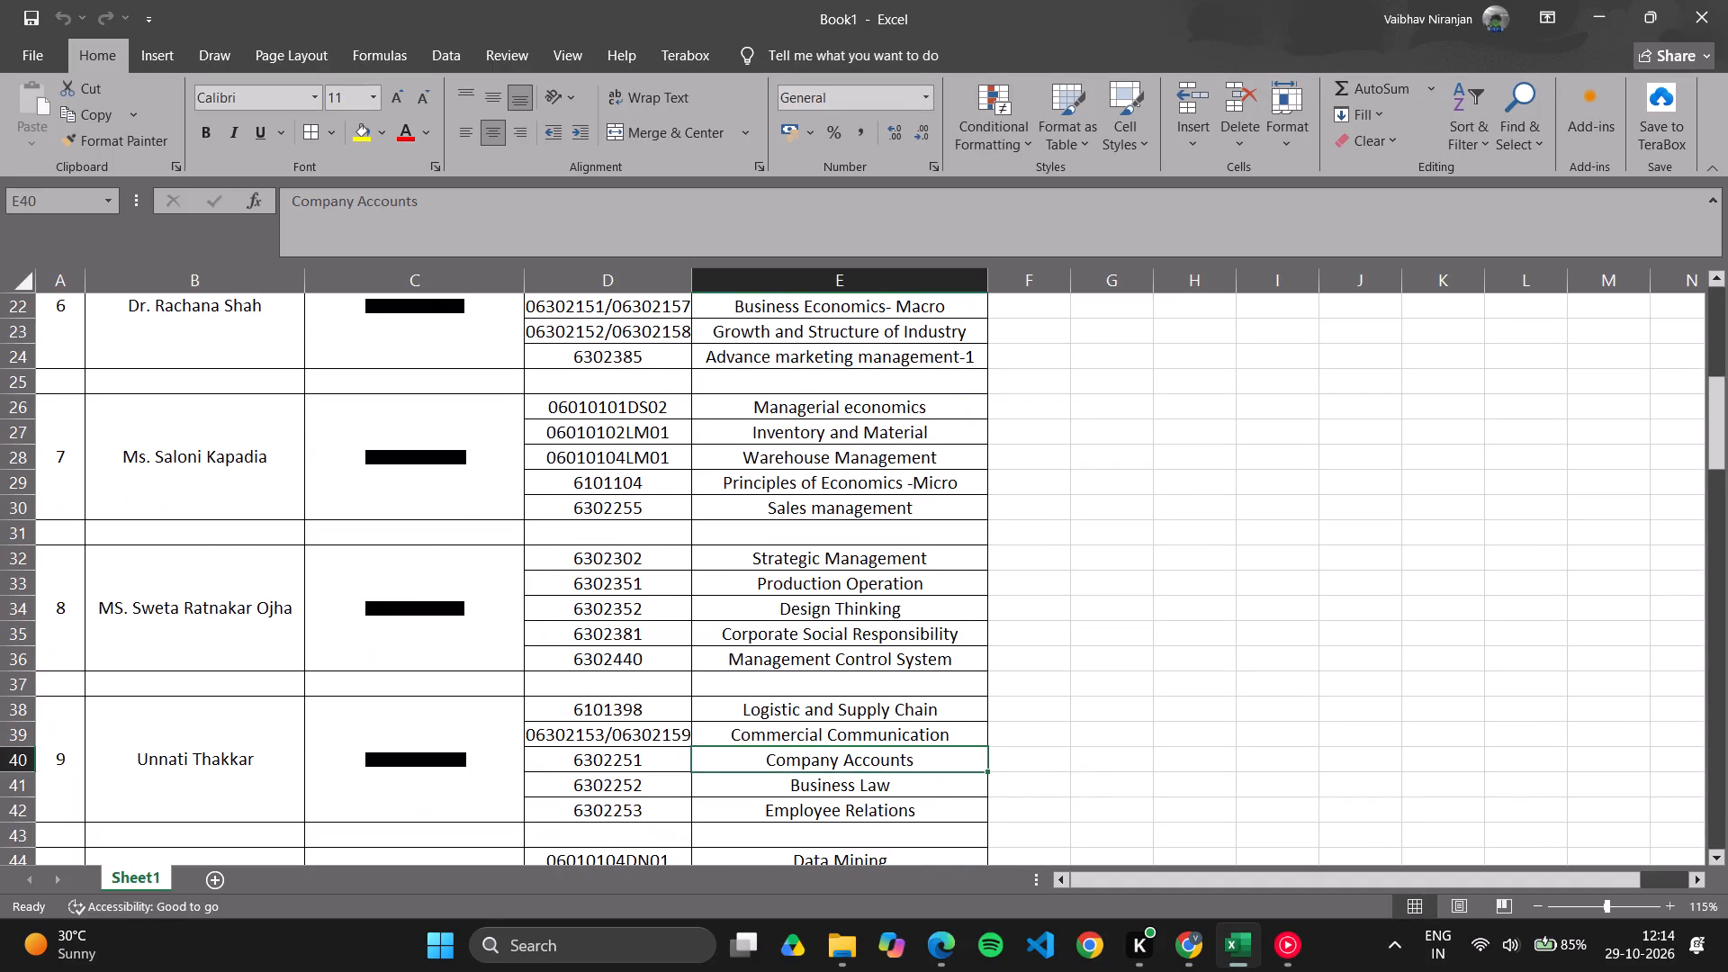
pyautogui.scroll(-6, 782, 496)
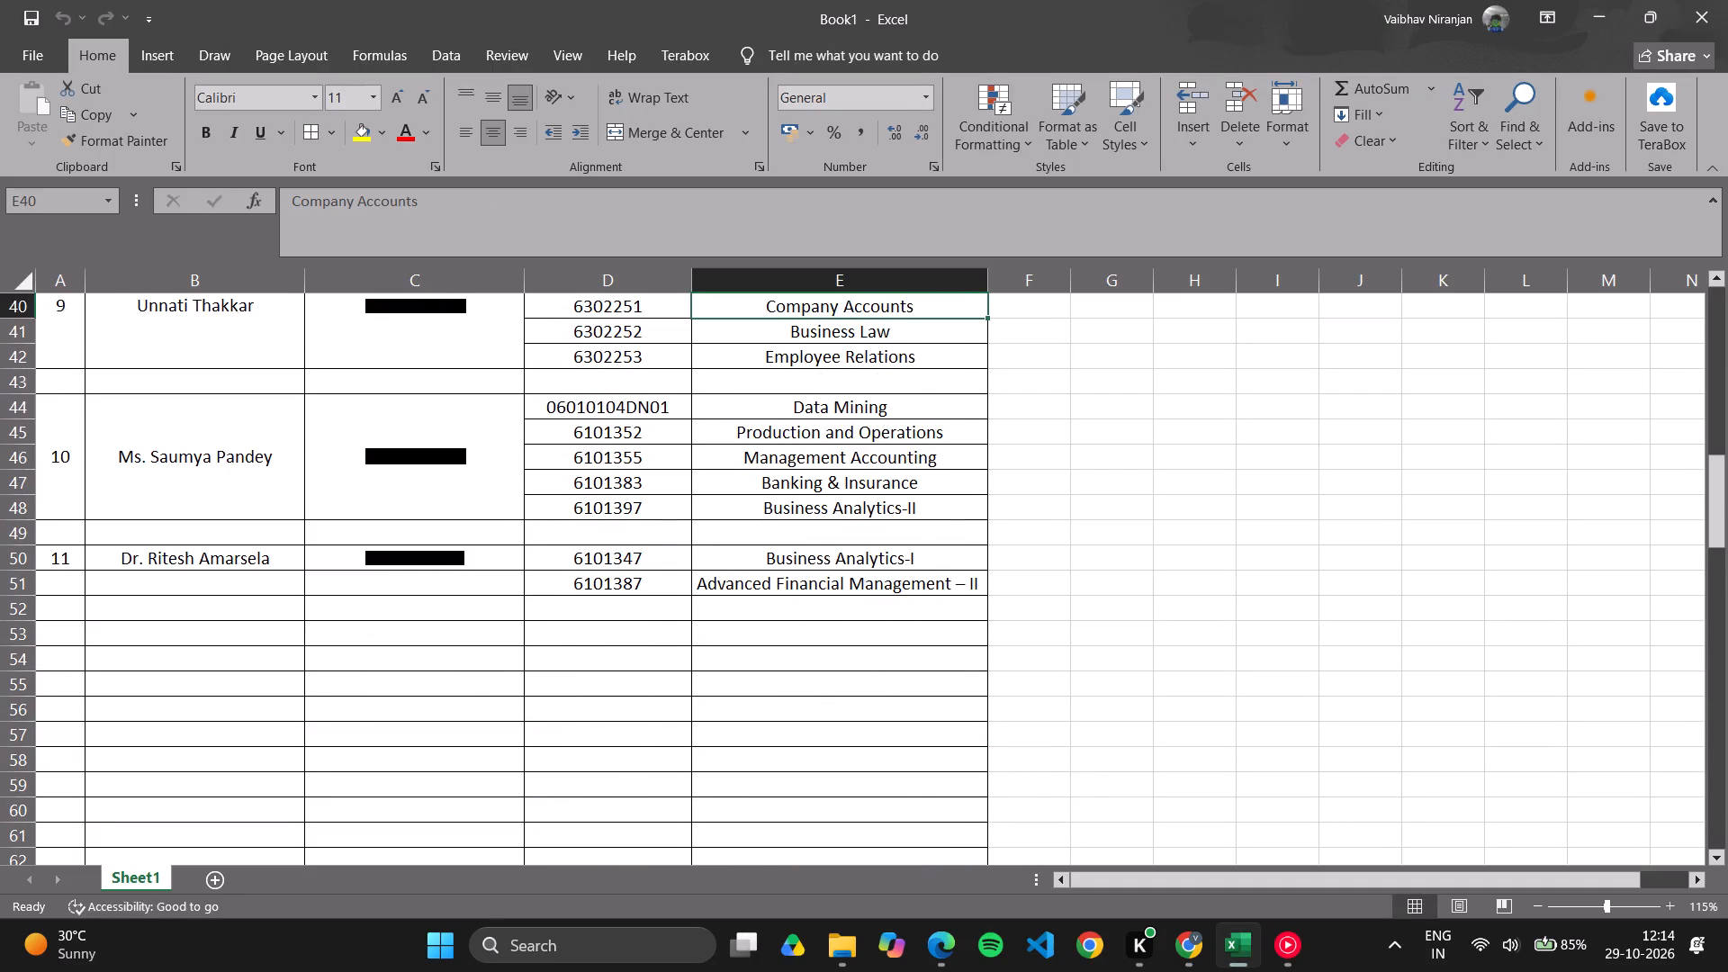
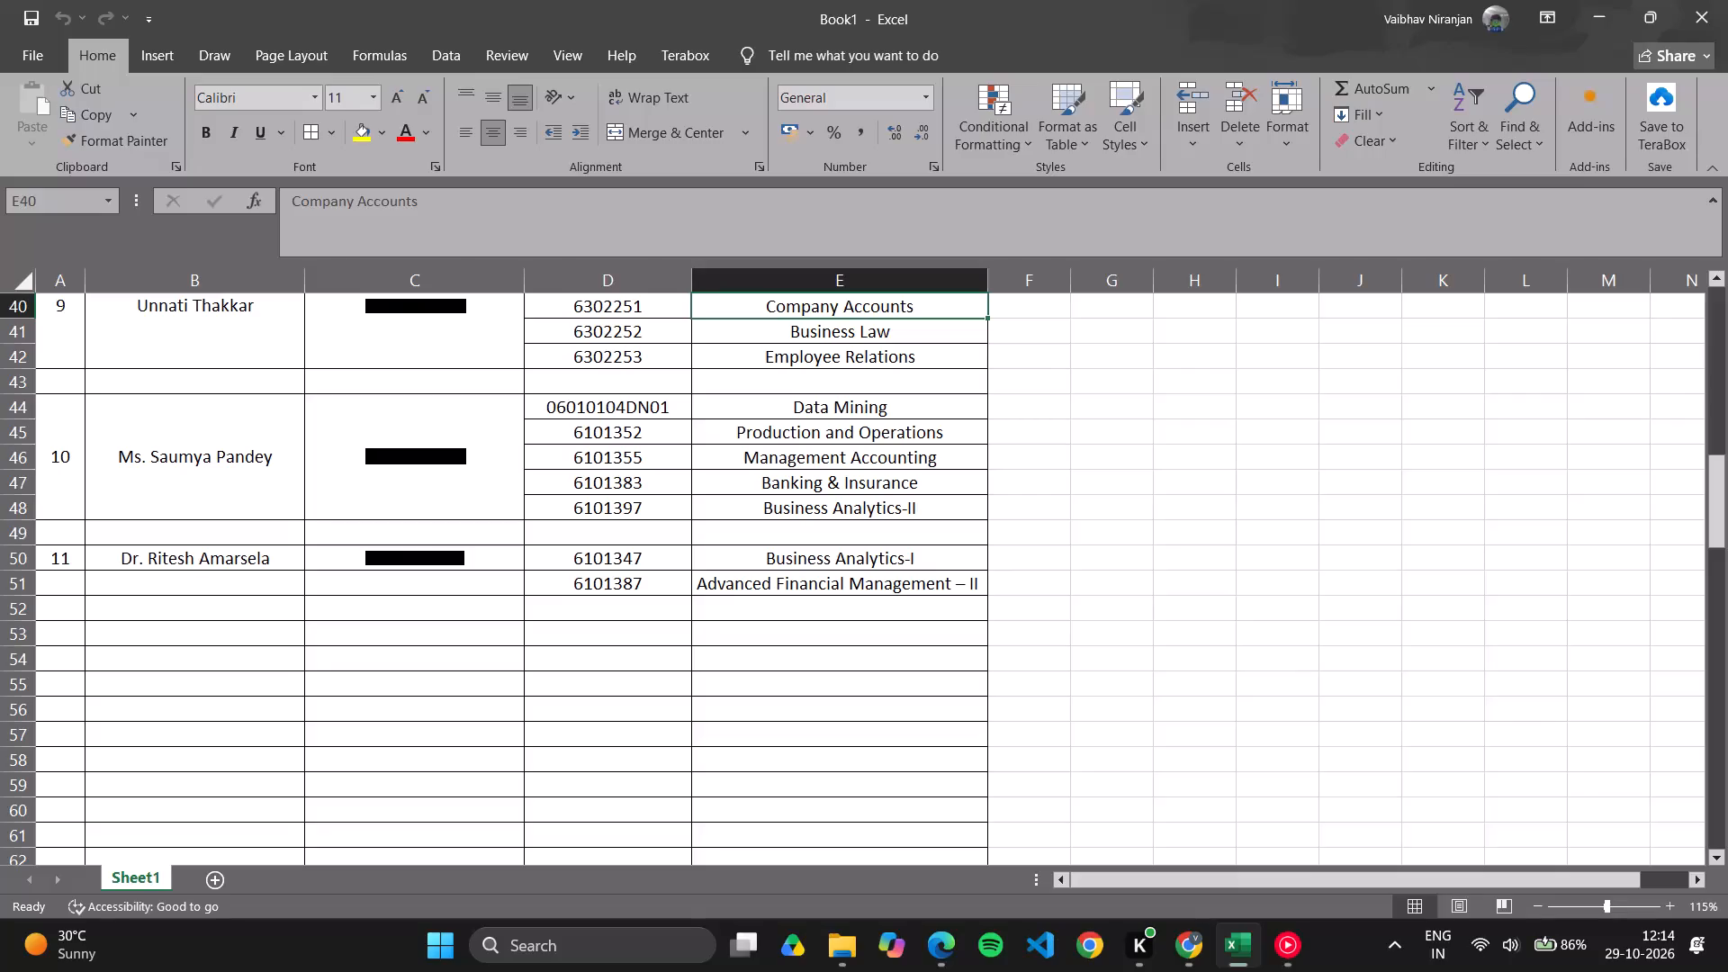
# Open the Int DBA-BBA 9 workbook from its folder in File Explorer and clear the column selection in its examiner sheet.
pyautogui.click(835, 933)
pyautogui.doubleClick(387, 360)
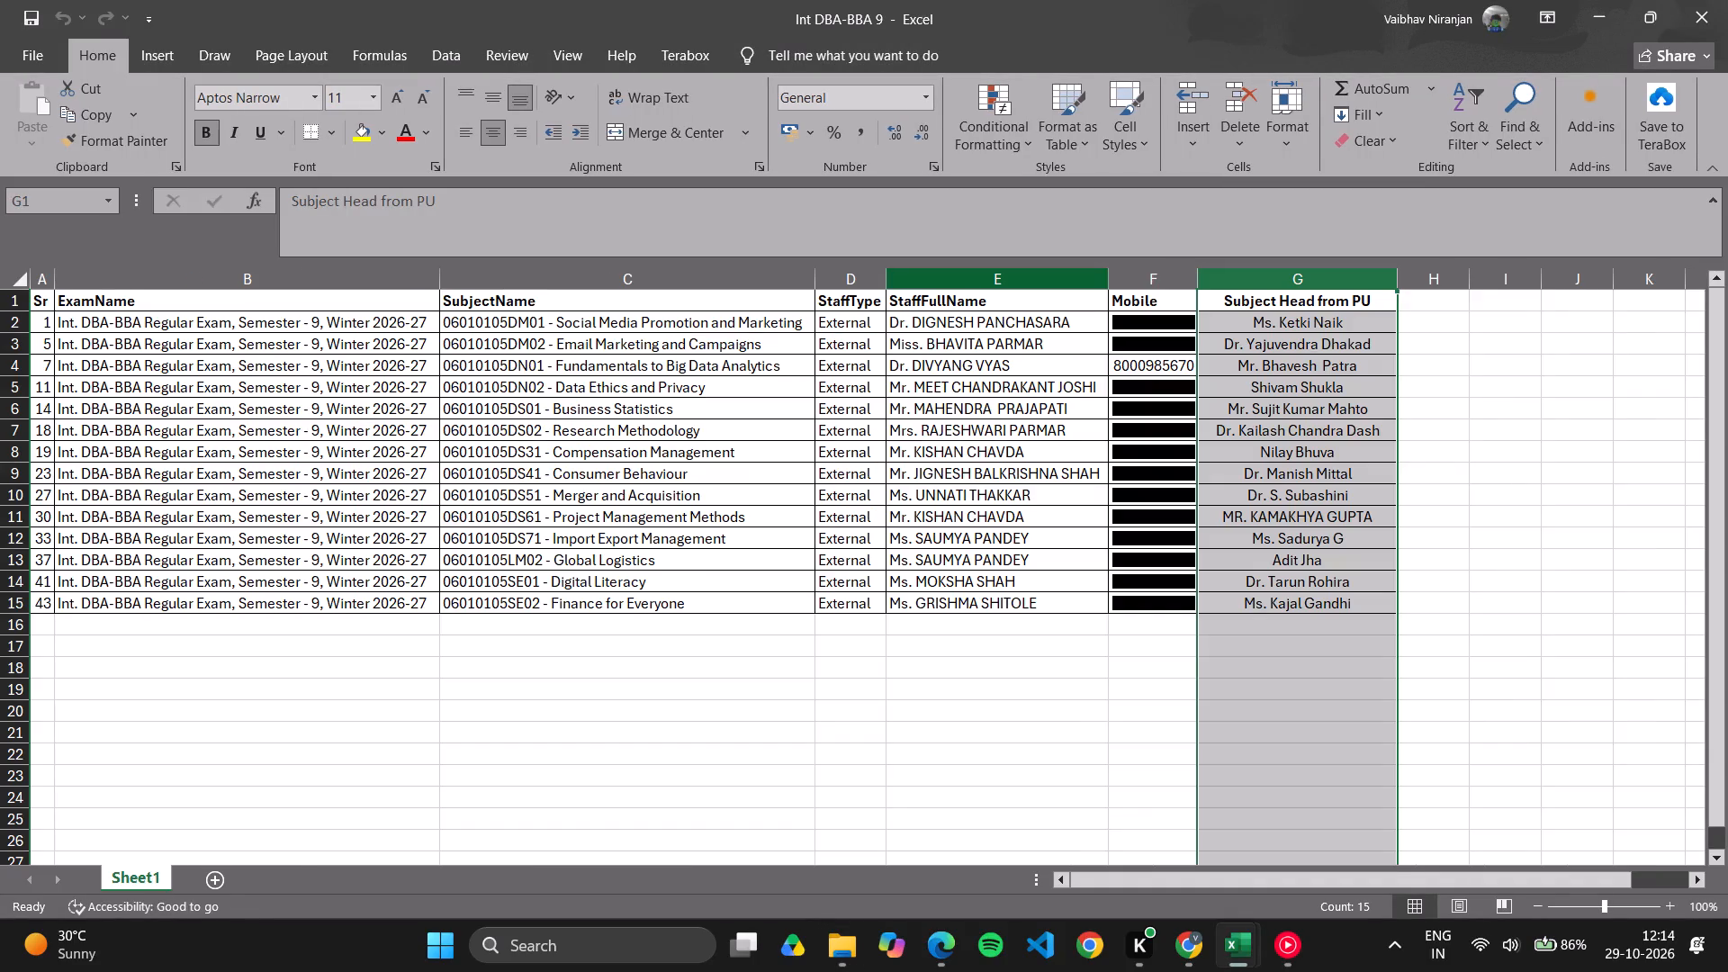
pyautogui.click(1462, 489)
pyautogui.click(1055, 697)
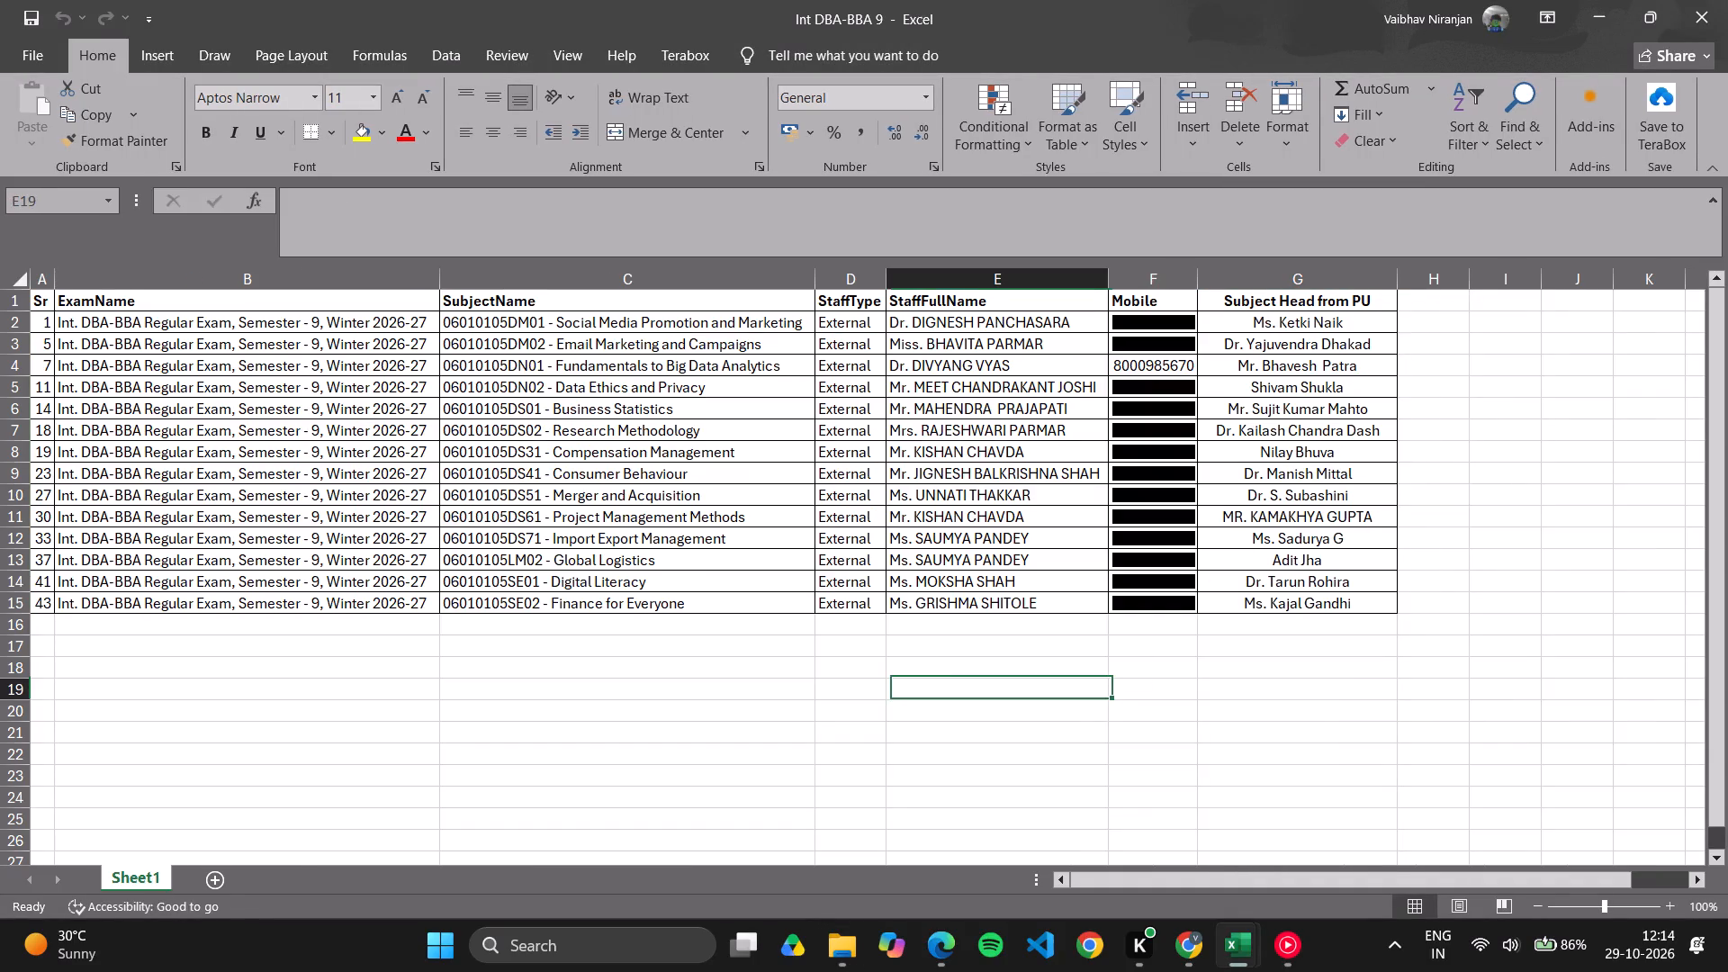
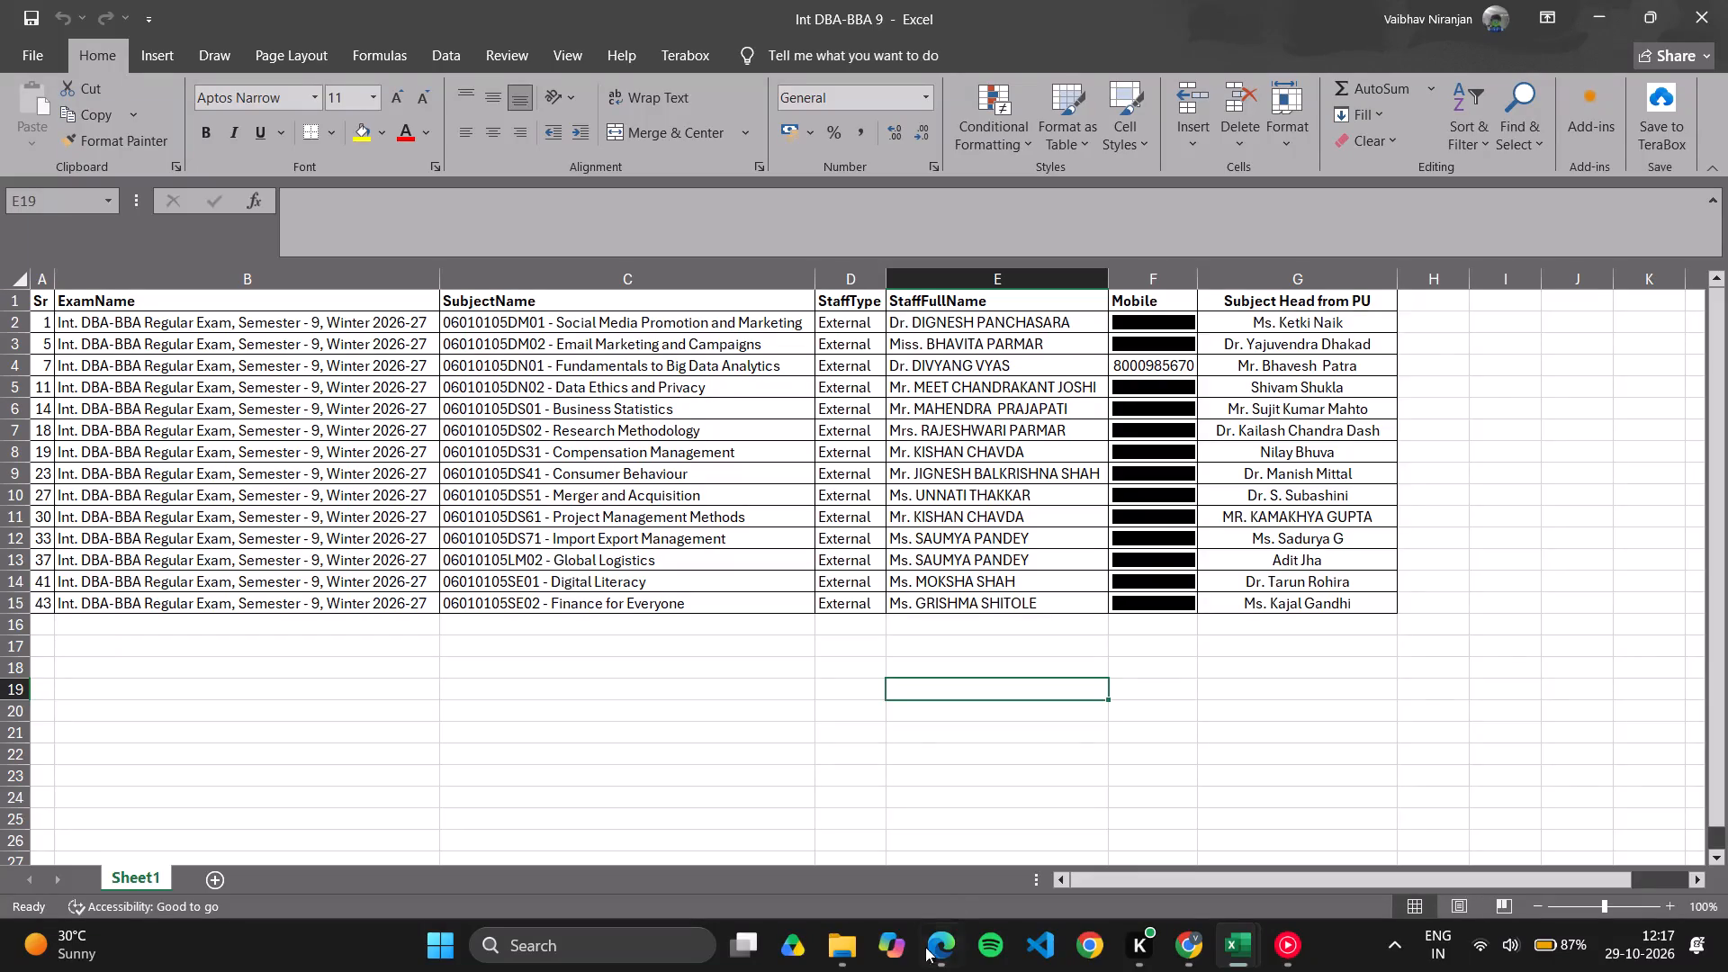
# Open the BBA Reg 5 workbook from the attachments (2) folder in File Explorer and return to its first rows.
pyautogui.click(842, 955)
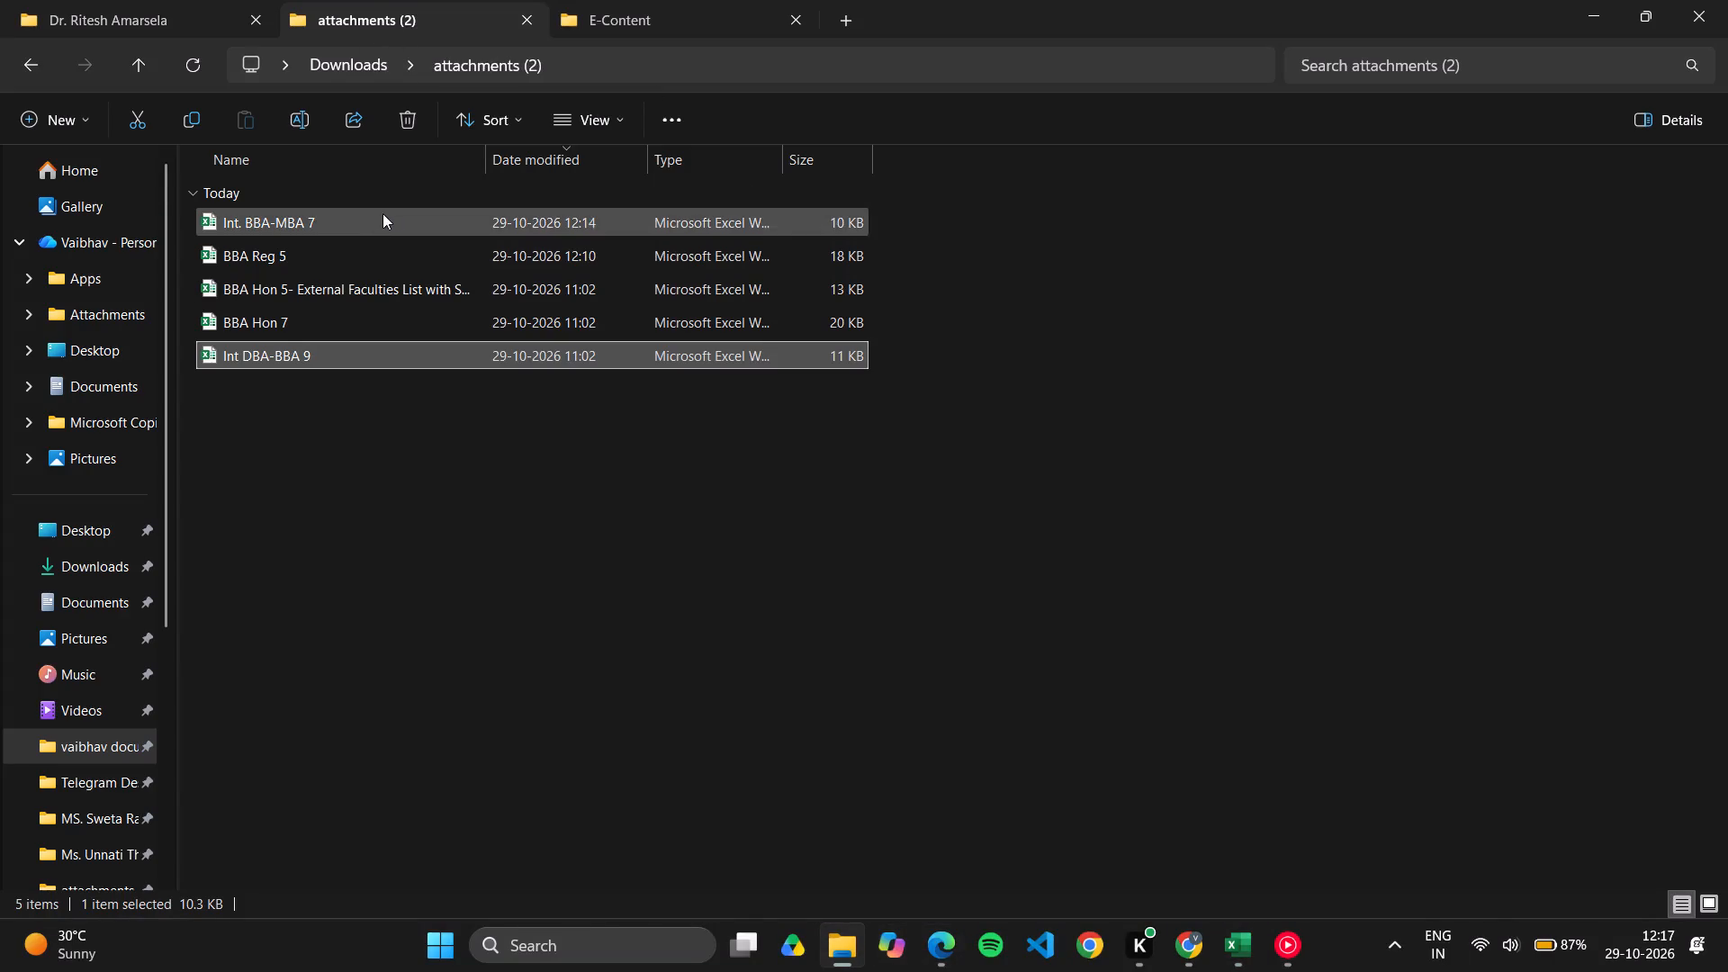
pyautogui.doubleClick(366, 250)
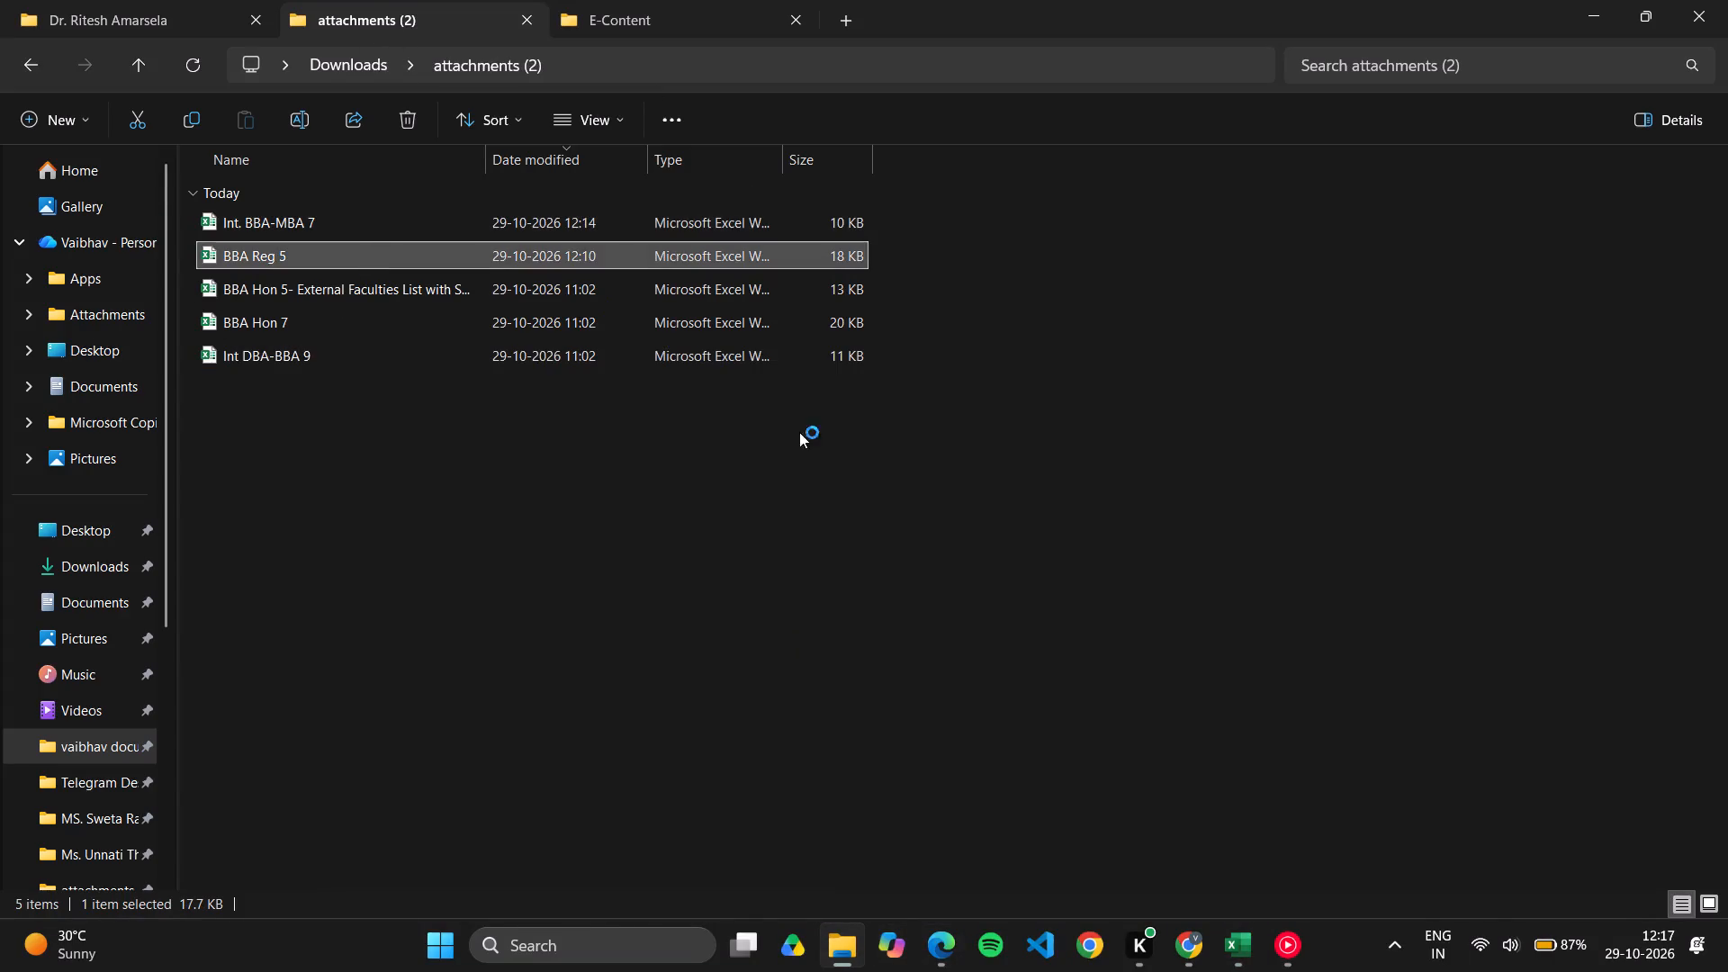
pyautogui.scroll(-5, 838, 685)
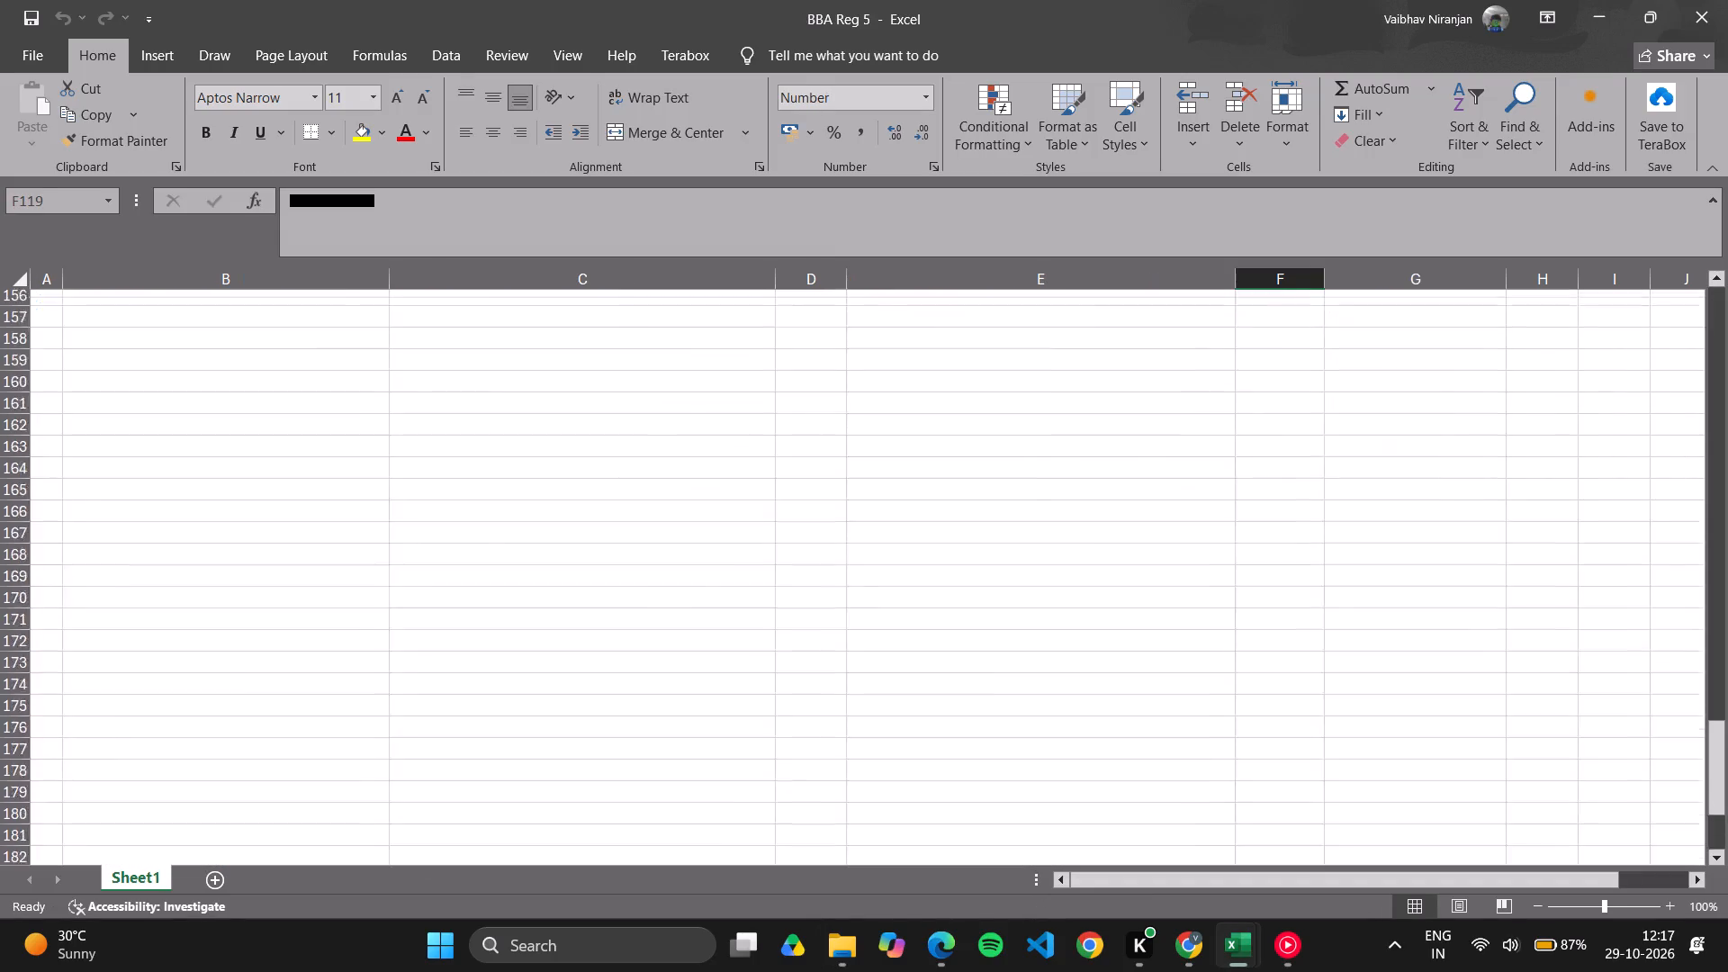
pyautogui.scroll(15, 838, 685)
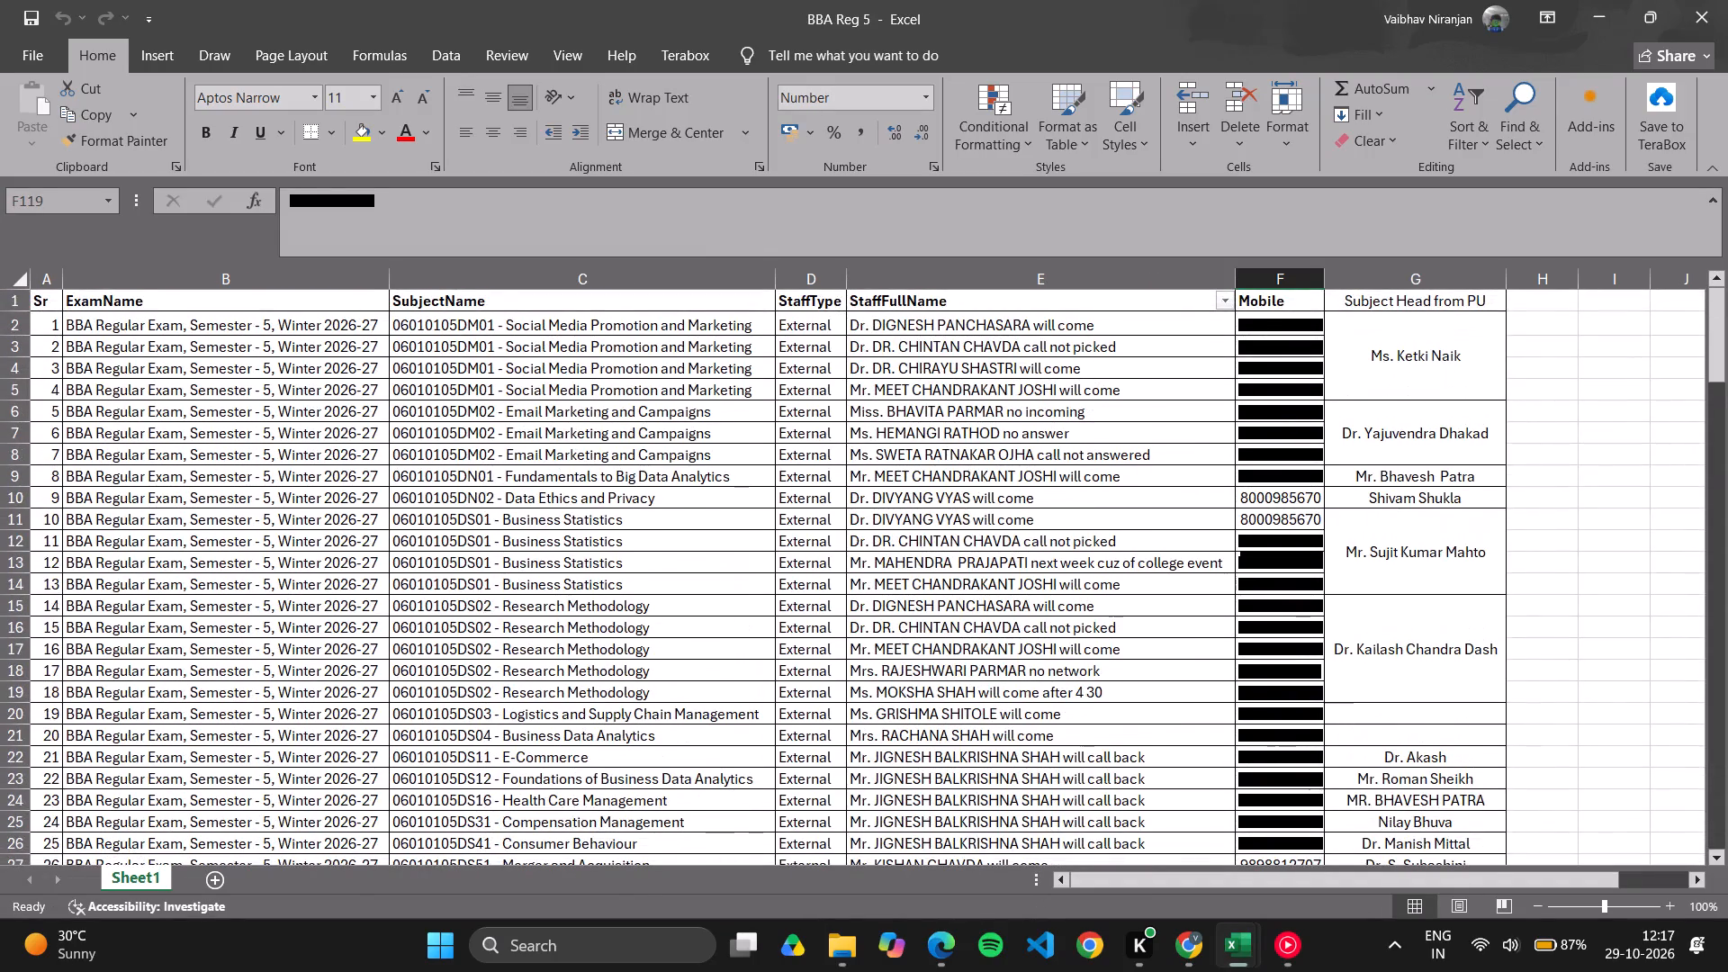
# Search the sheet for "not come", list all matches and go to the listed cell.
pyautogui.hotkey('ctrl', 'f')
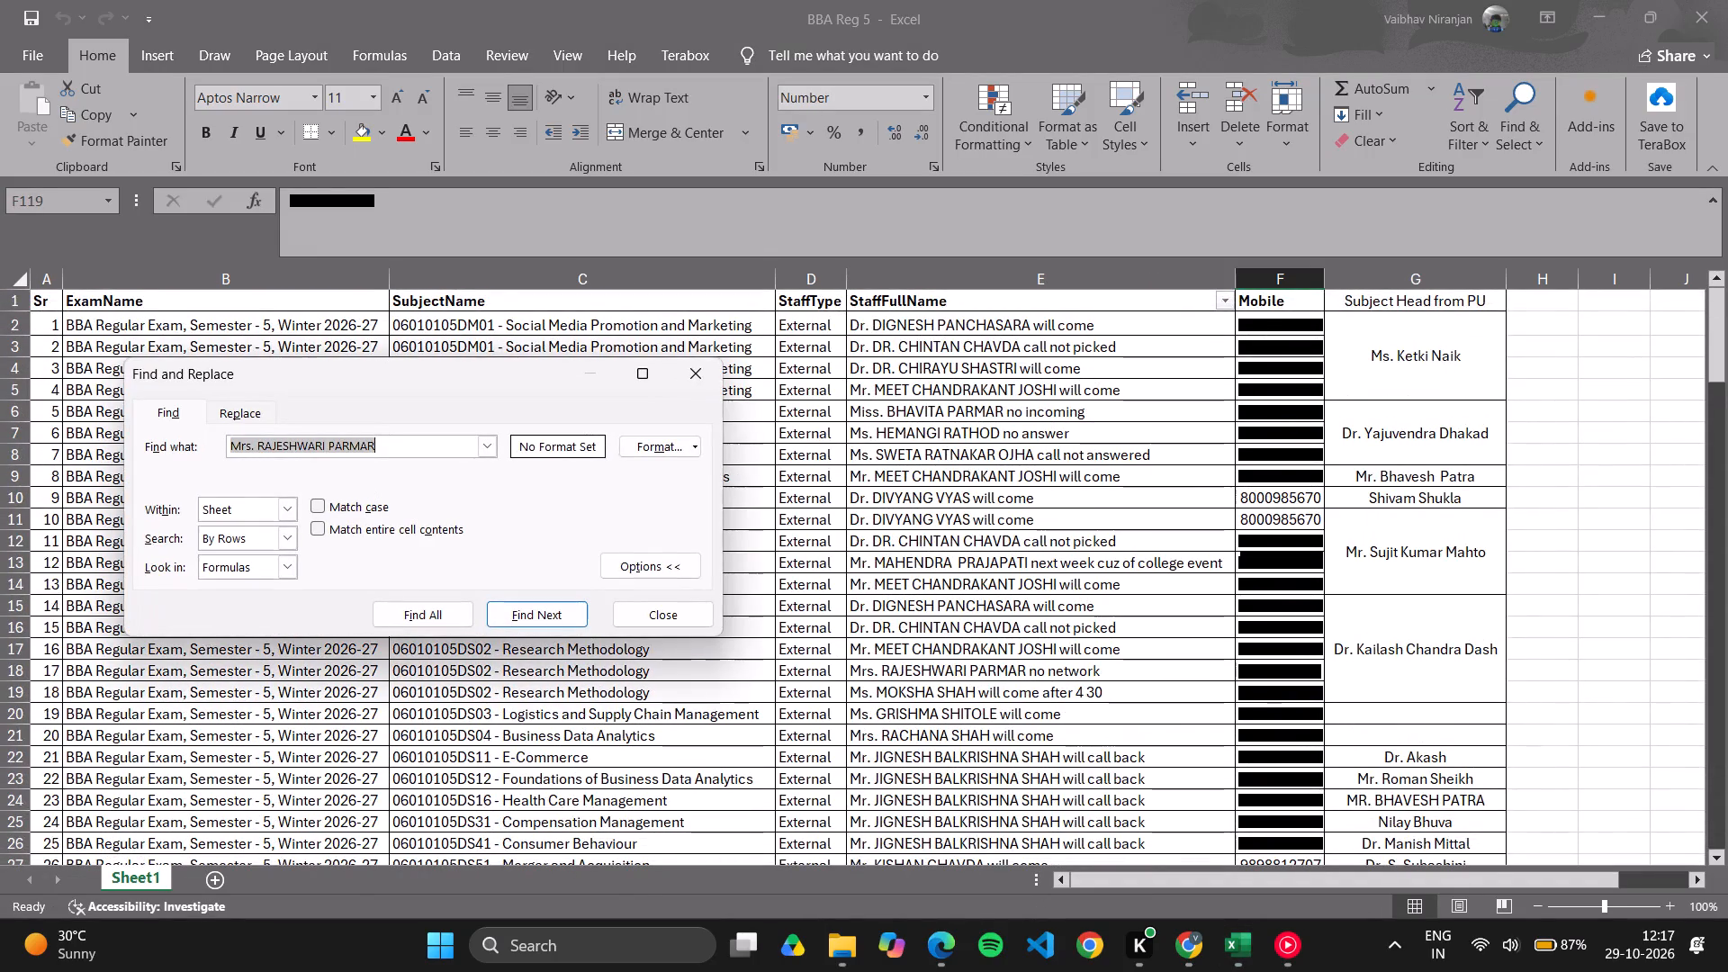
pyautogui.press('BackSpace')
pyautogui.write('not come')
pyautogui.press('Return')
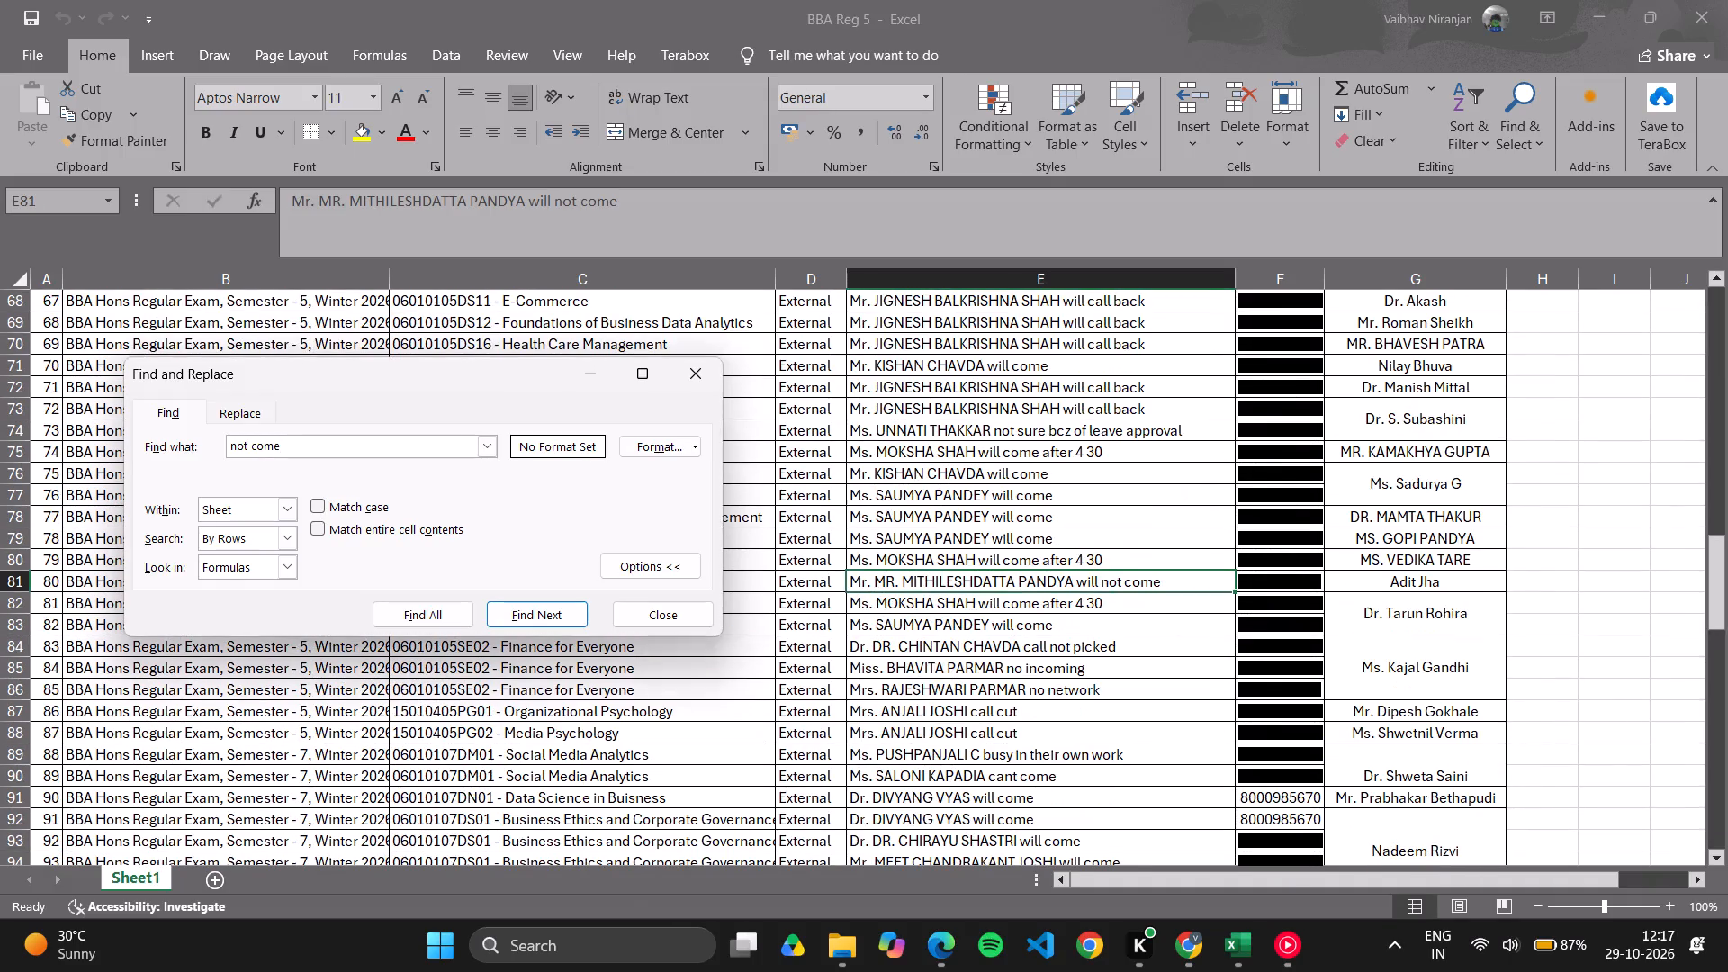
pyautogui.click(427, 625)
pyautogui.click(447, 668)
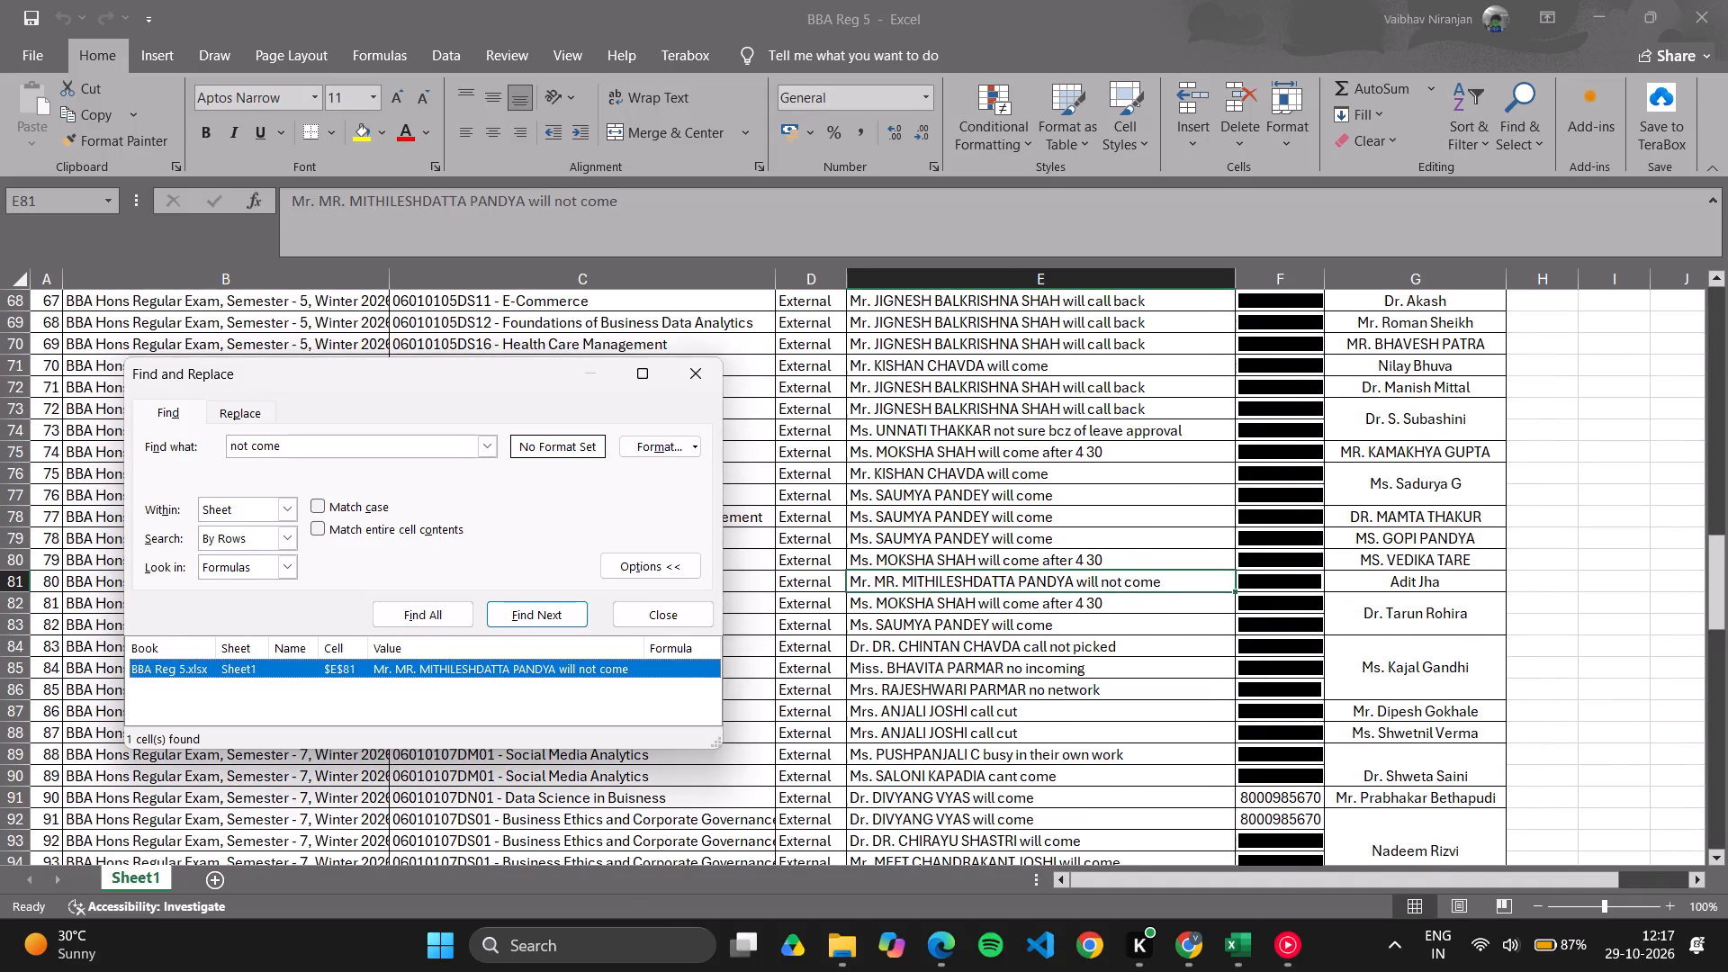
# Broaden the search to "not", list all matches and look through the examiners' responses in the results.
pyautogui.click(312, 440)
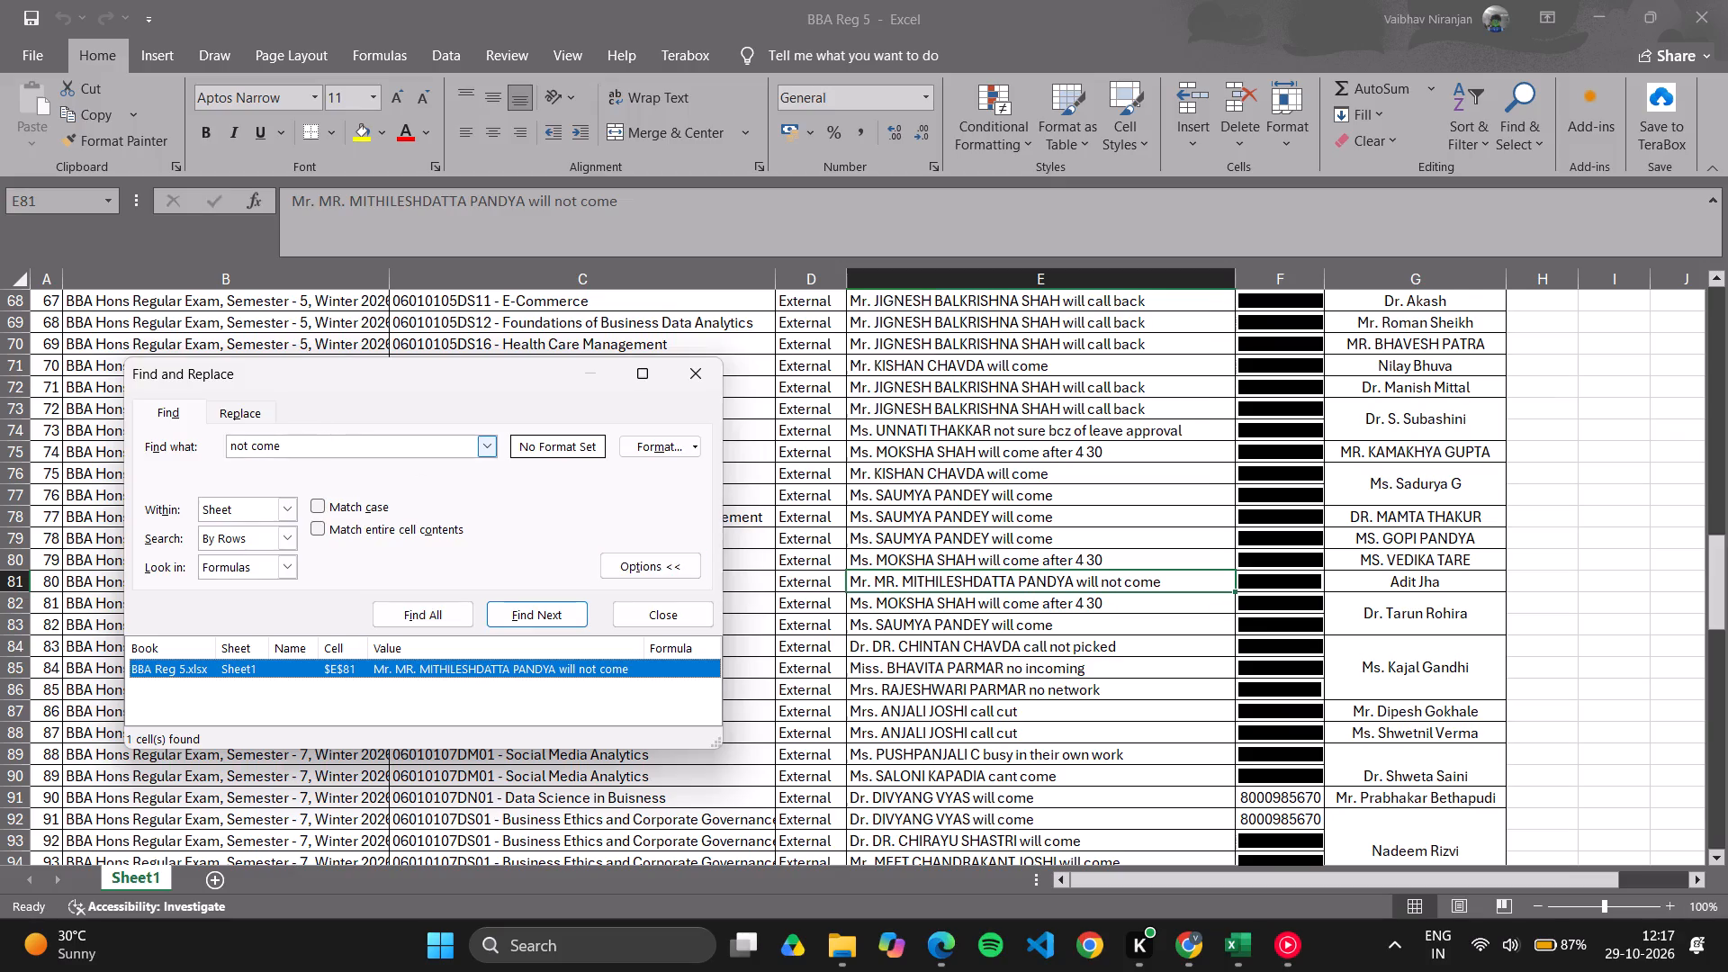
pyautogui.press('BackSpace')
pyautogui.press('BackSpace')
pyautogui.press('BackSpace')
pyautogui.press('BackSpace')
pyautogui.press('BackSpace')
pyautogui.press('Return')
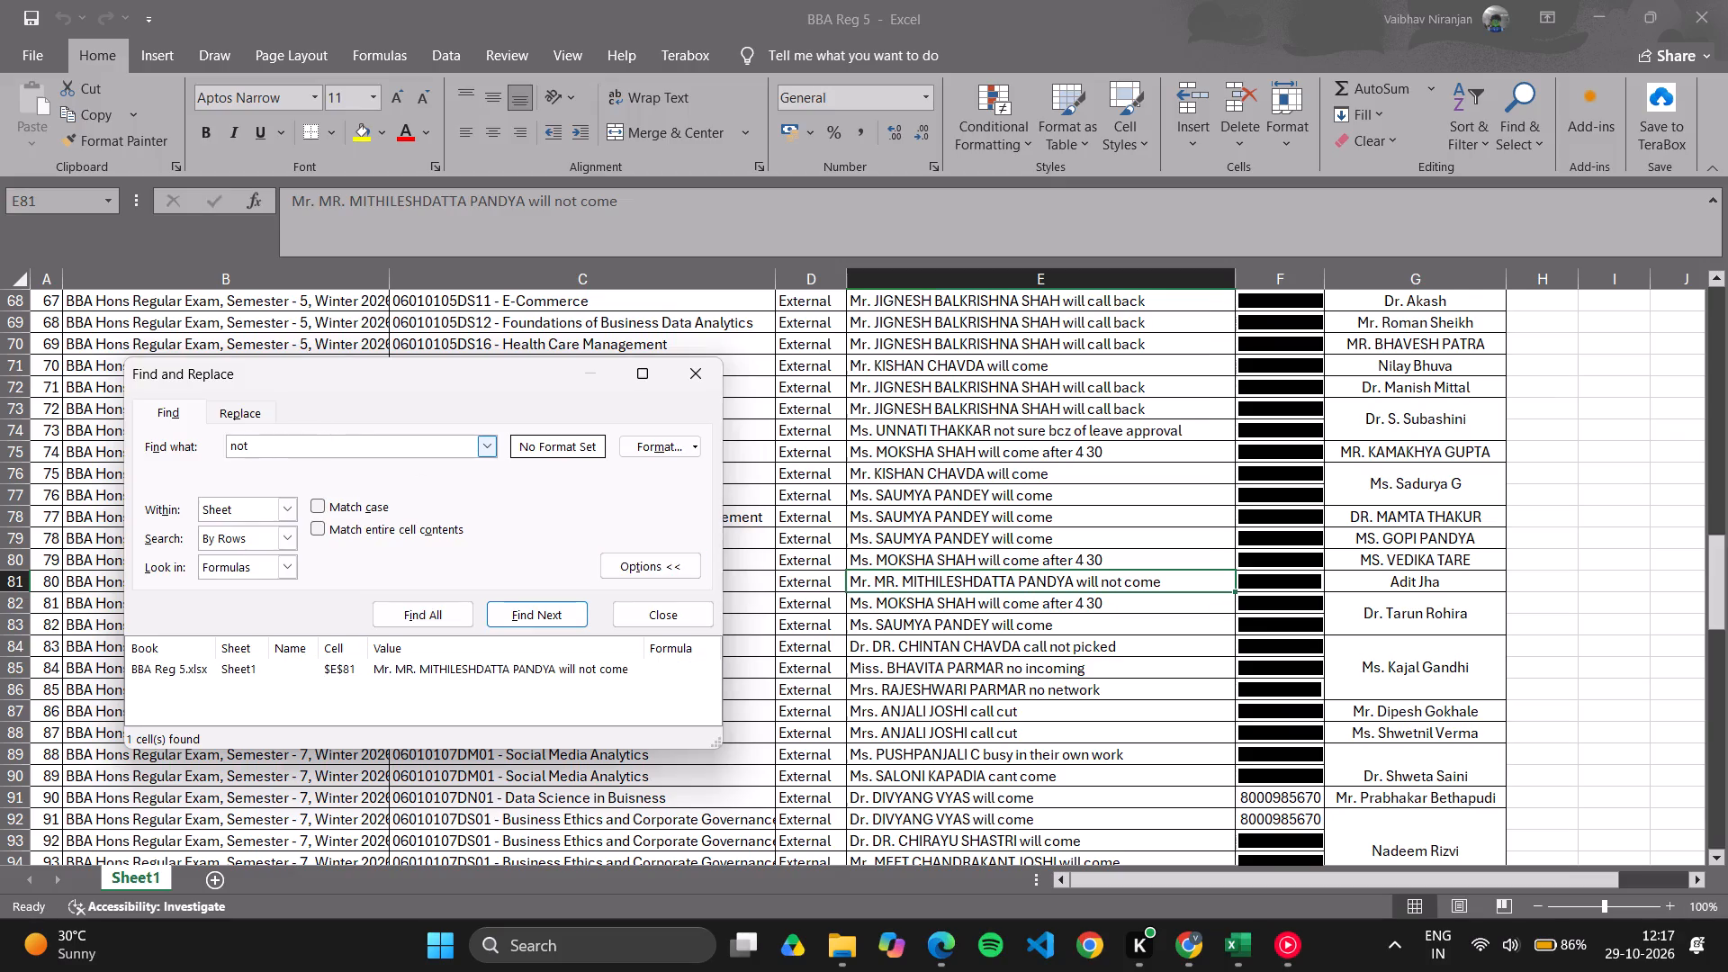
pyautogui.click(429, 616)
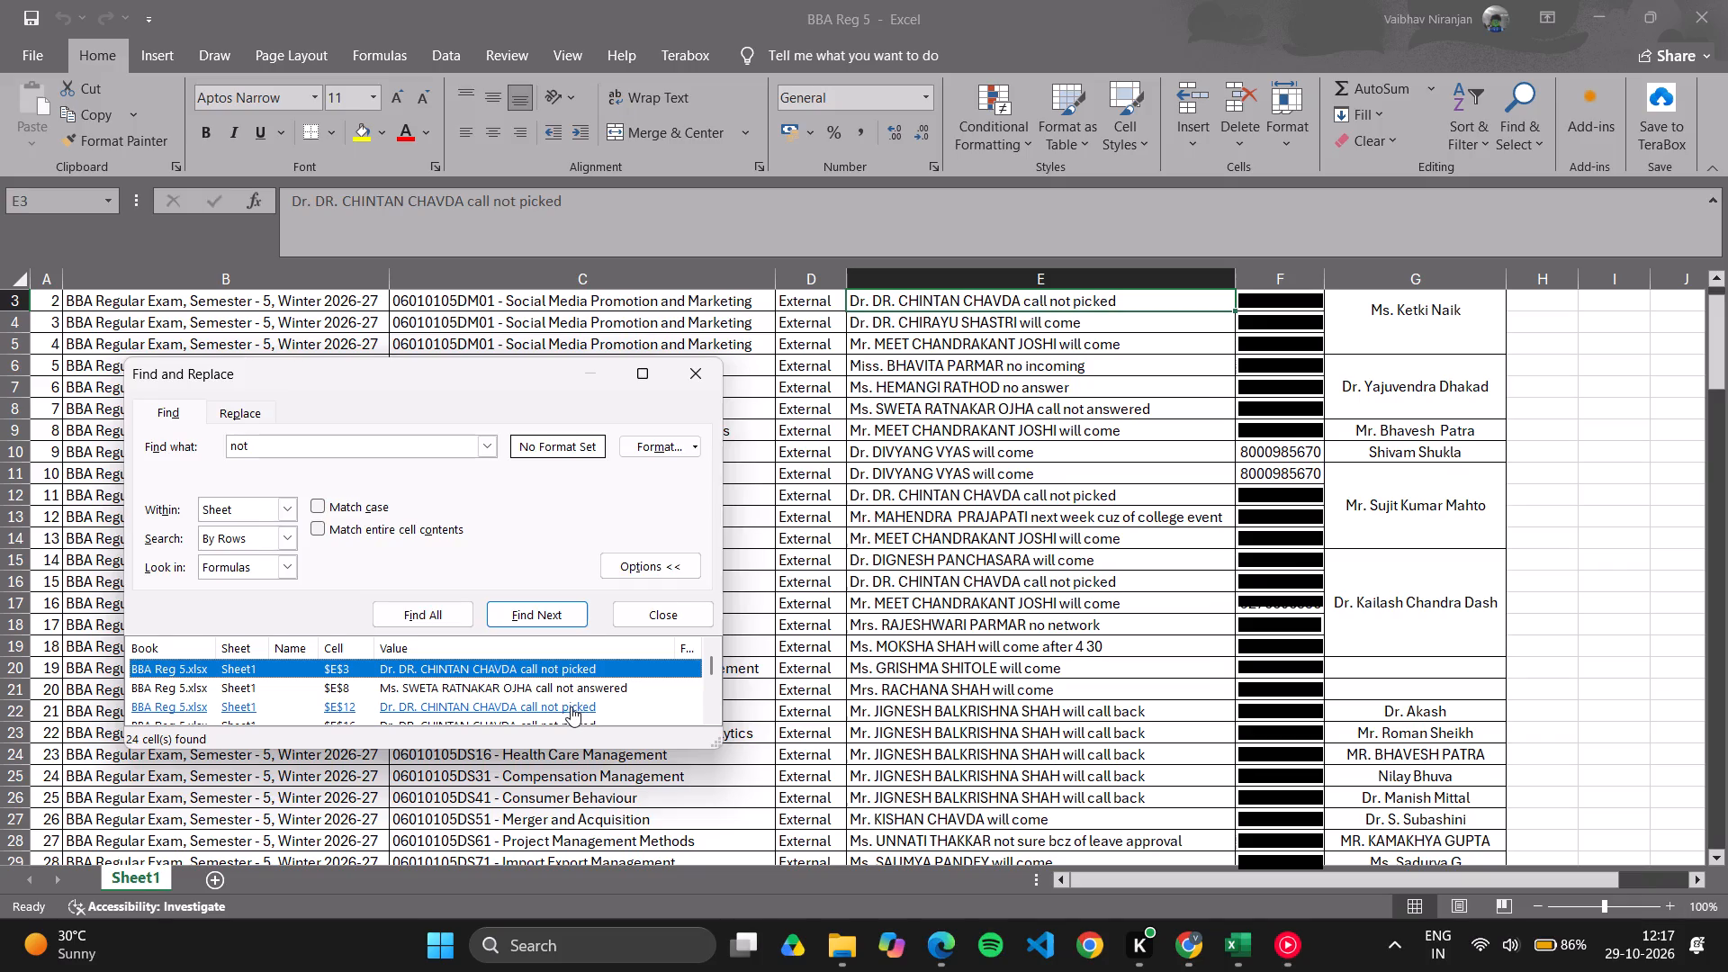
pyautogui.scroll(-2, 571, 706)
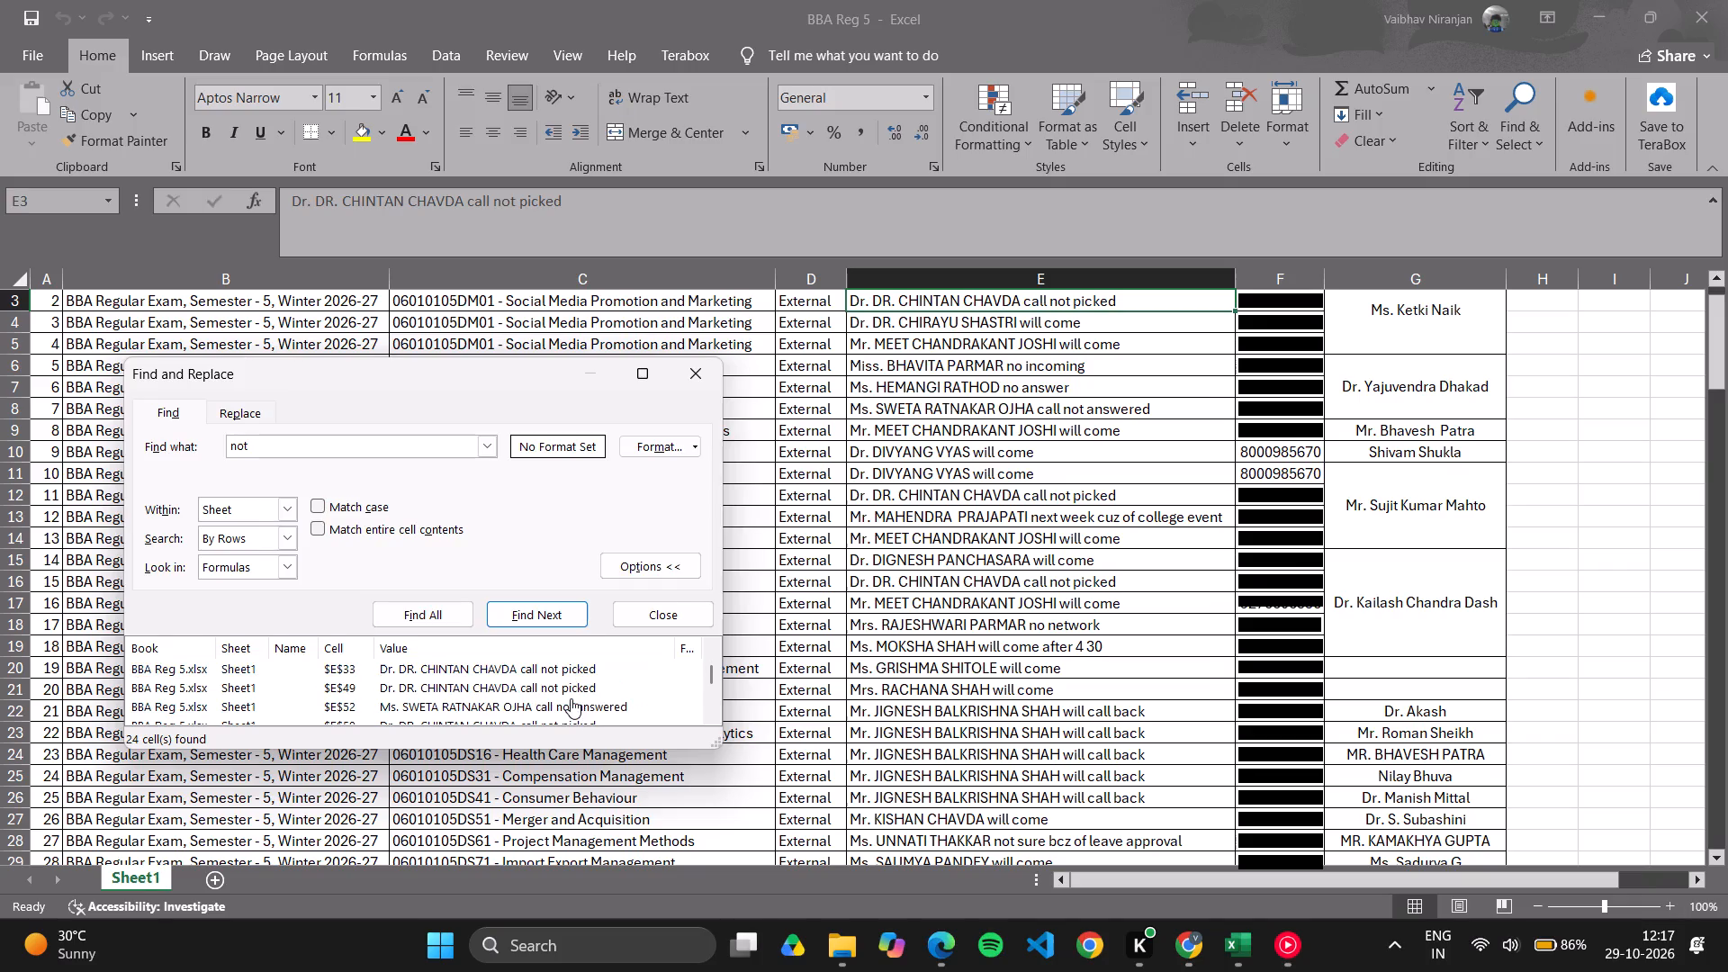
pyautogui.scroll(-1, 579, 687)
pyautogui.click(571, 672)
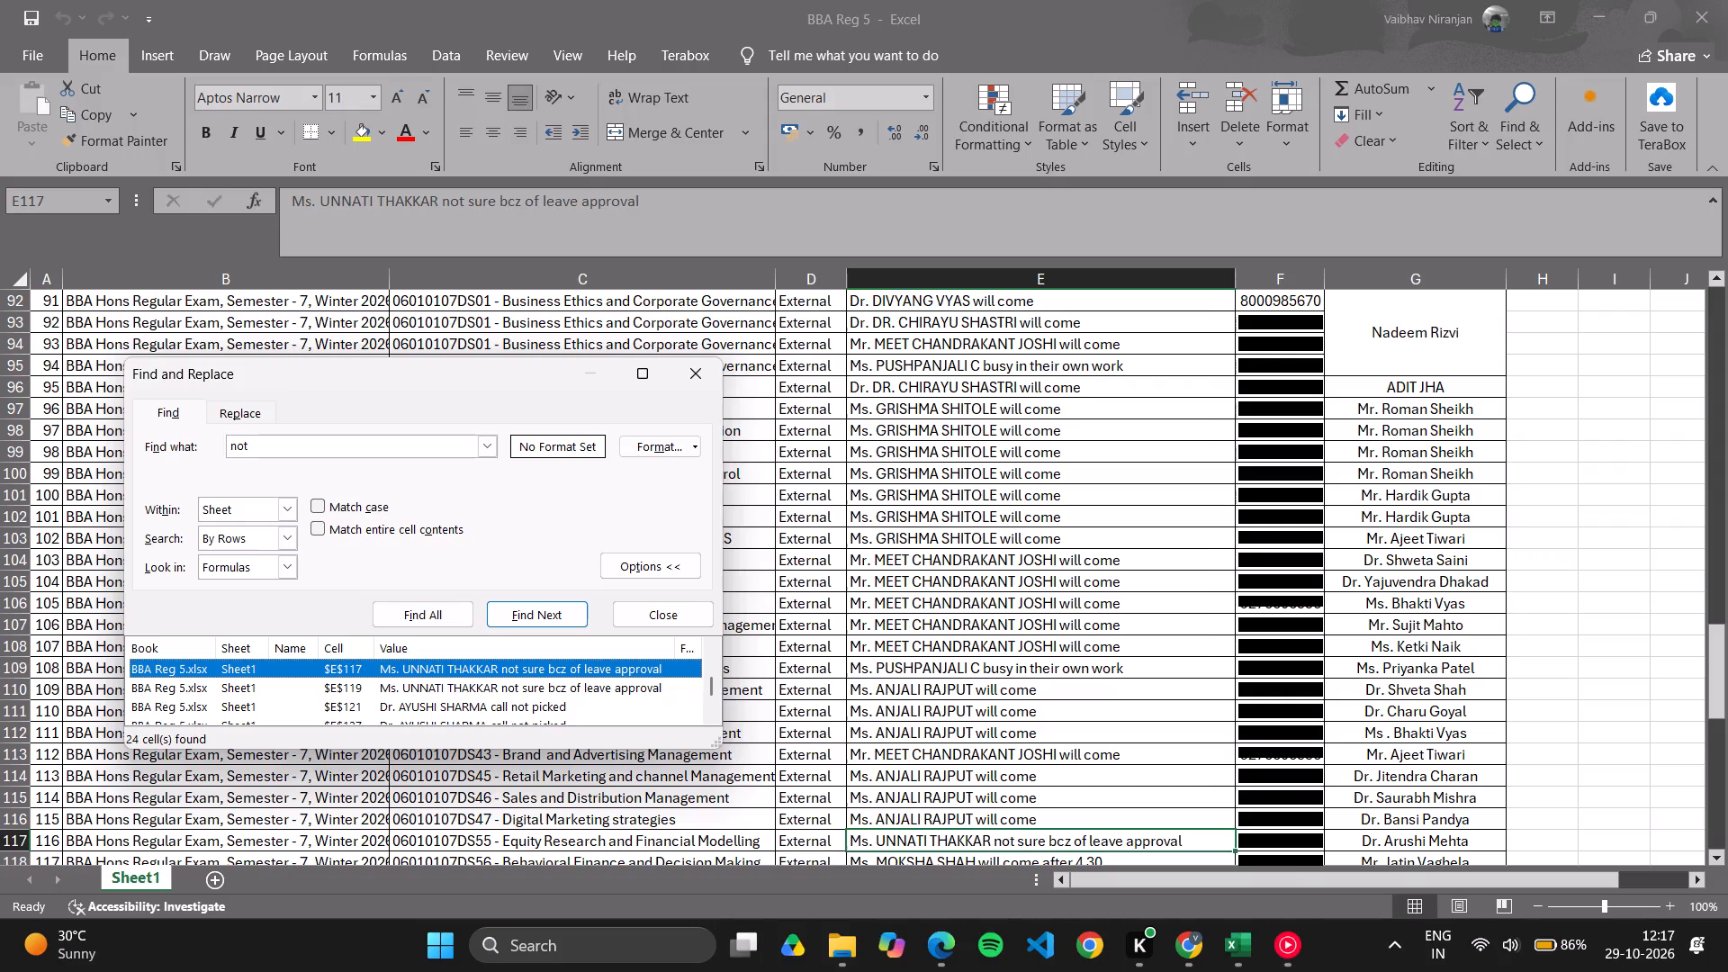
pyautogui.scroll(-2, 559, 716)
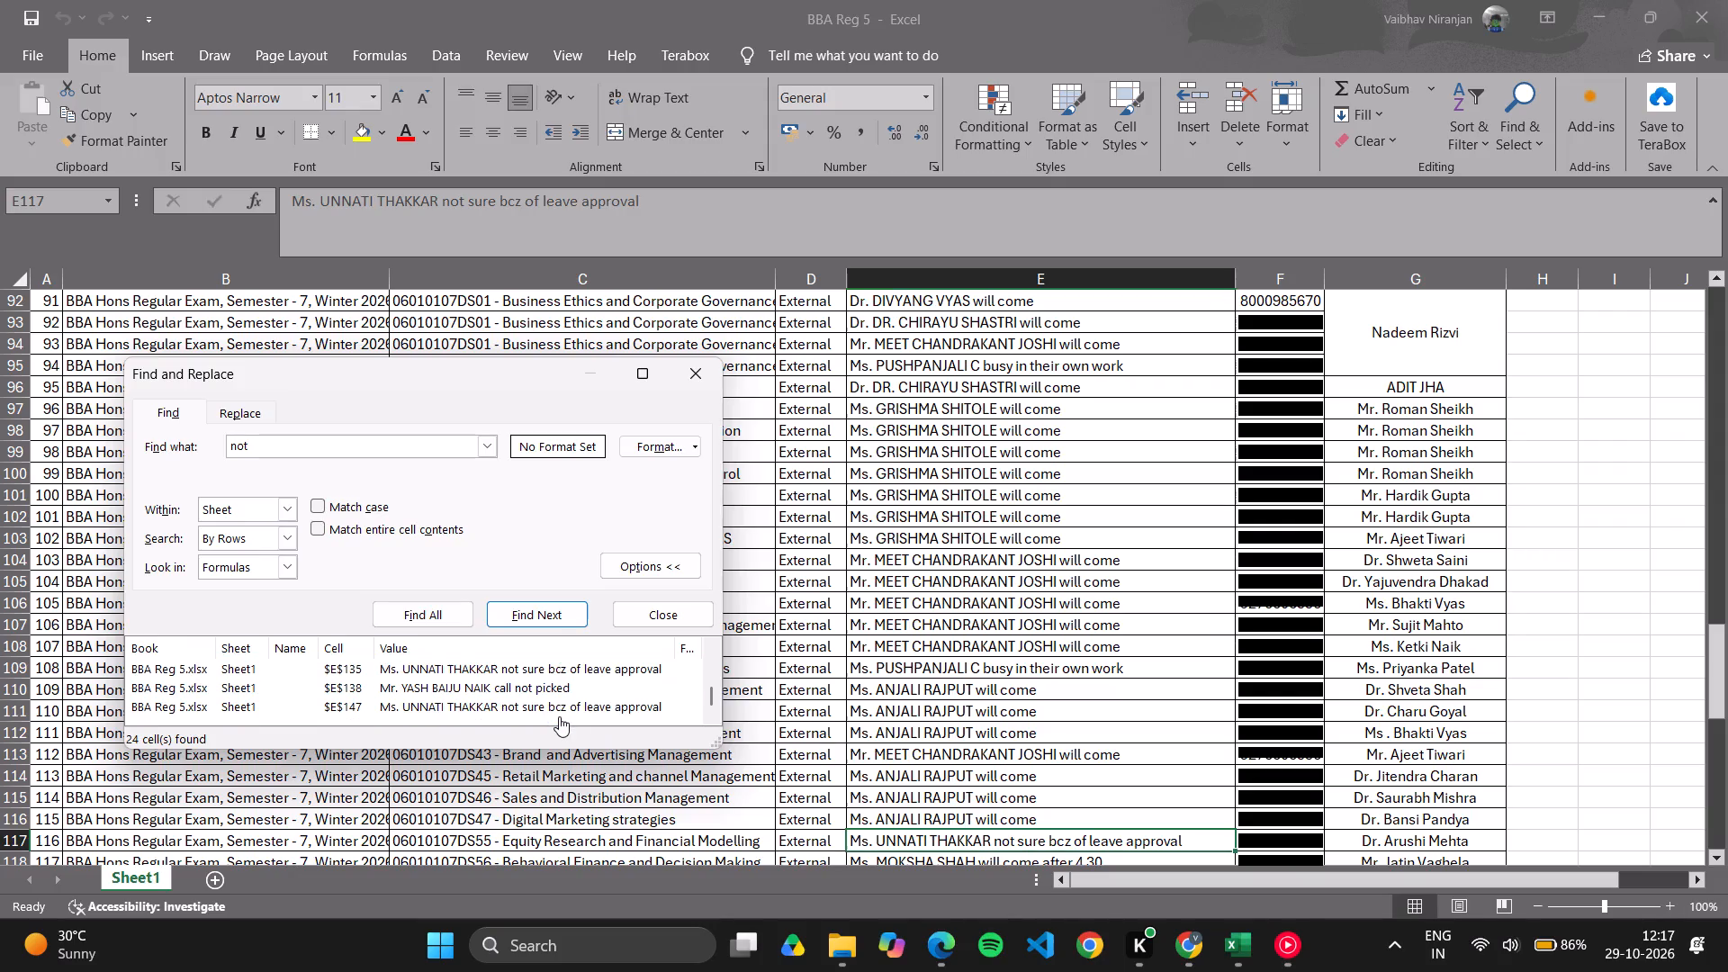
pyautogui.scroll(-1, 559, 716)
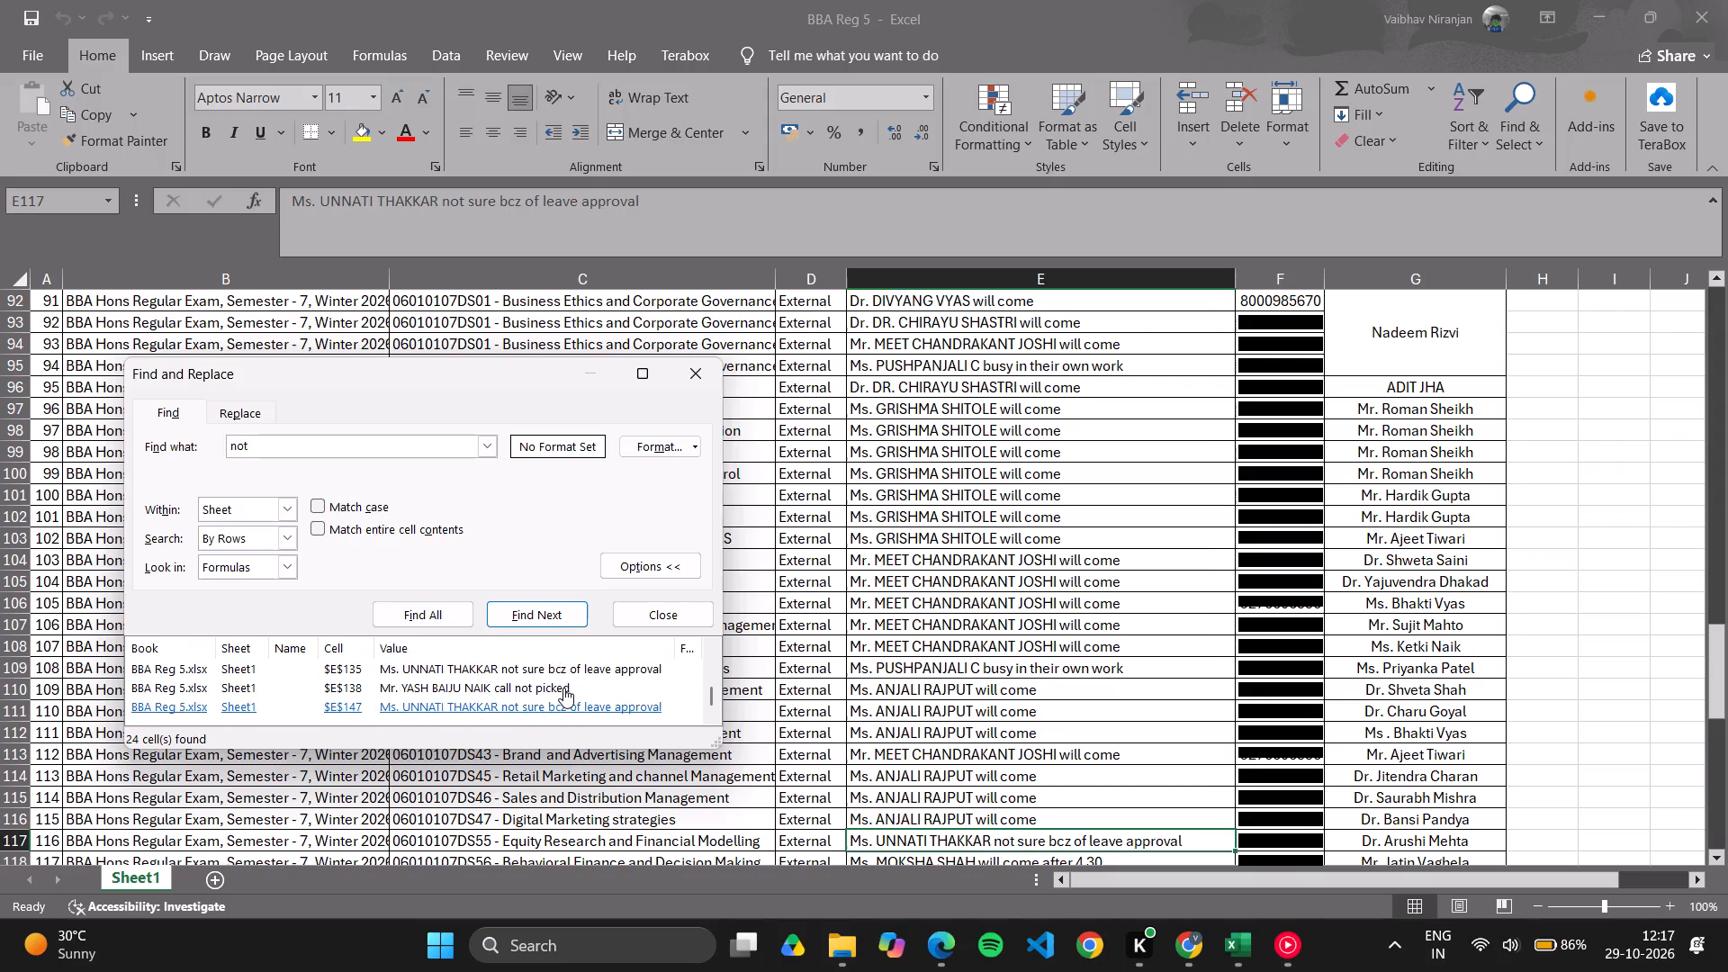
pyautogui.scroll(2, 563, 688)
# Search again for "not come", list all matches, go to the listed cell, and close the search.
pyautogui.click(348, 449)
pyautogui.press('space')
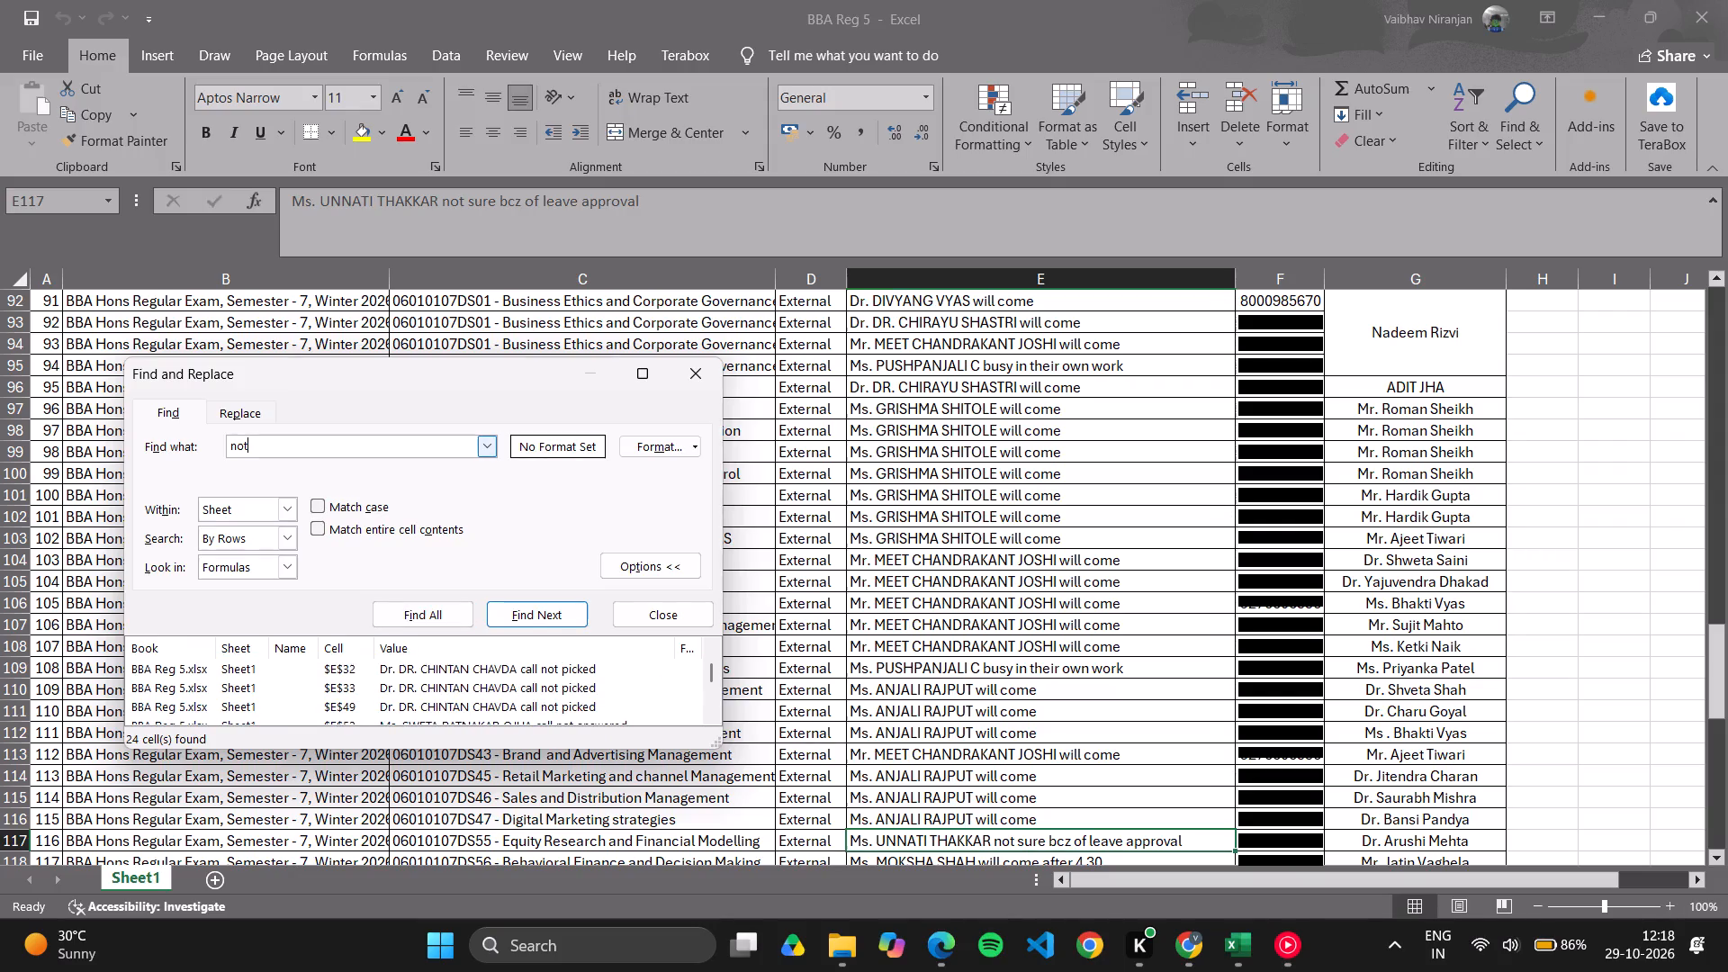
pyautogui.write('come')
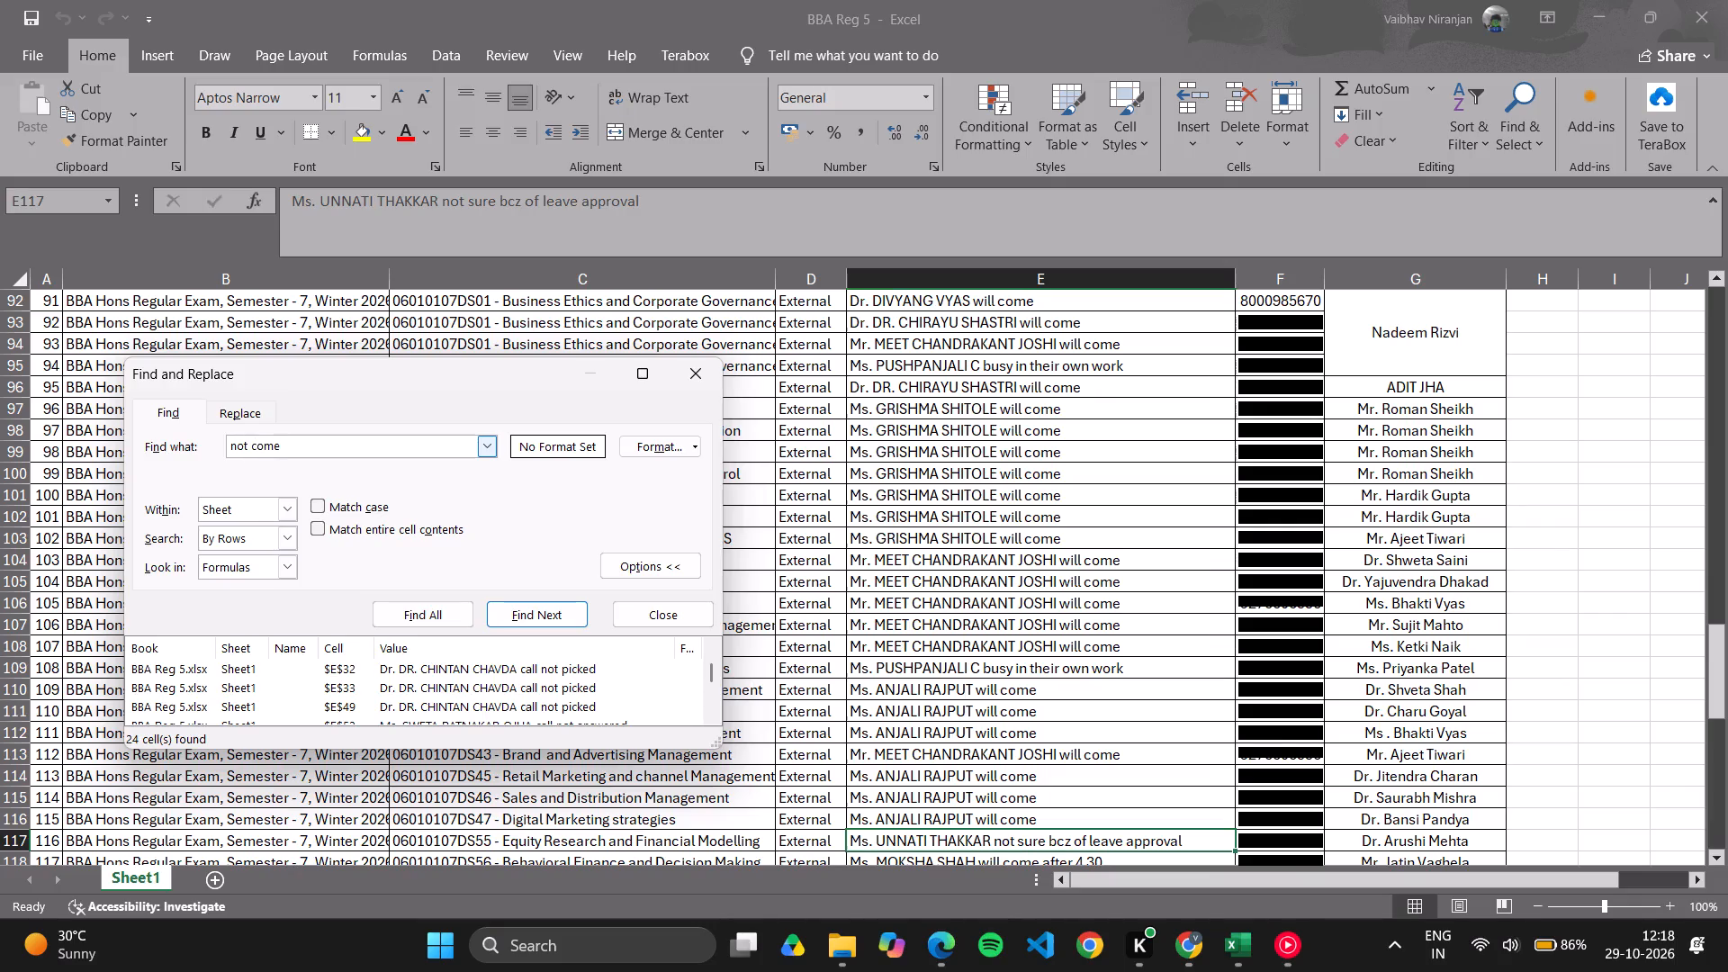
pyautogui.click(453, 613)
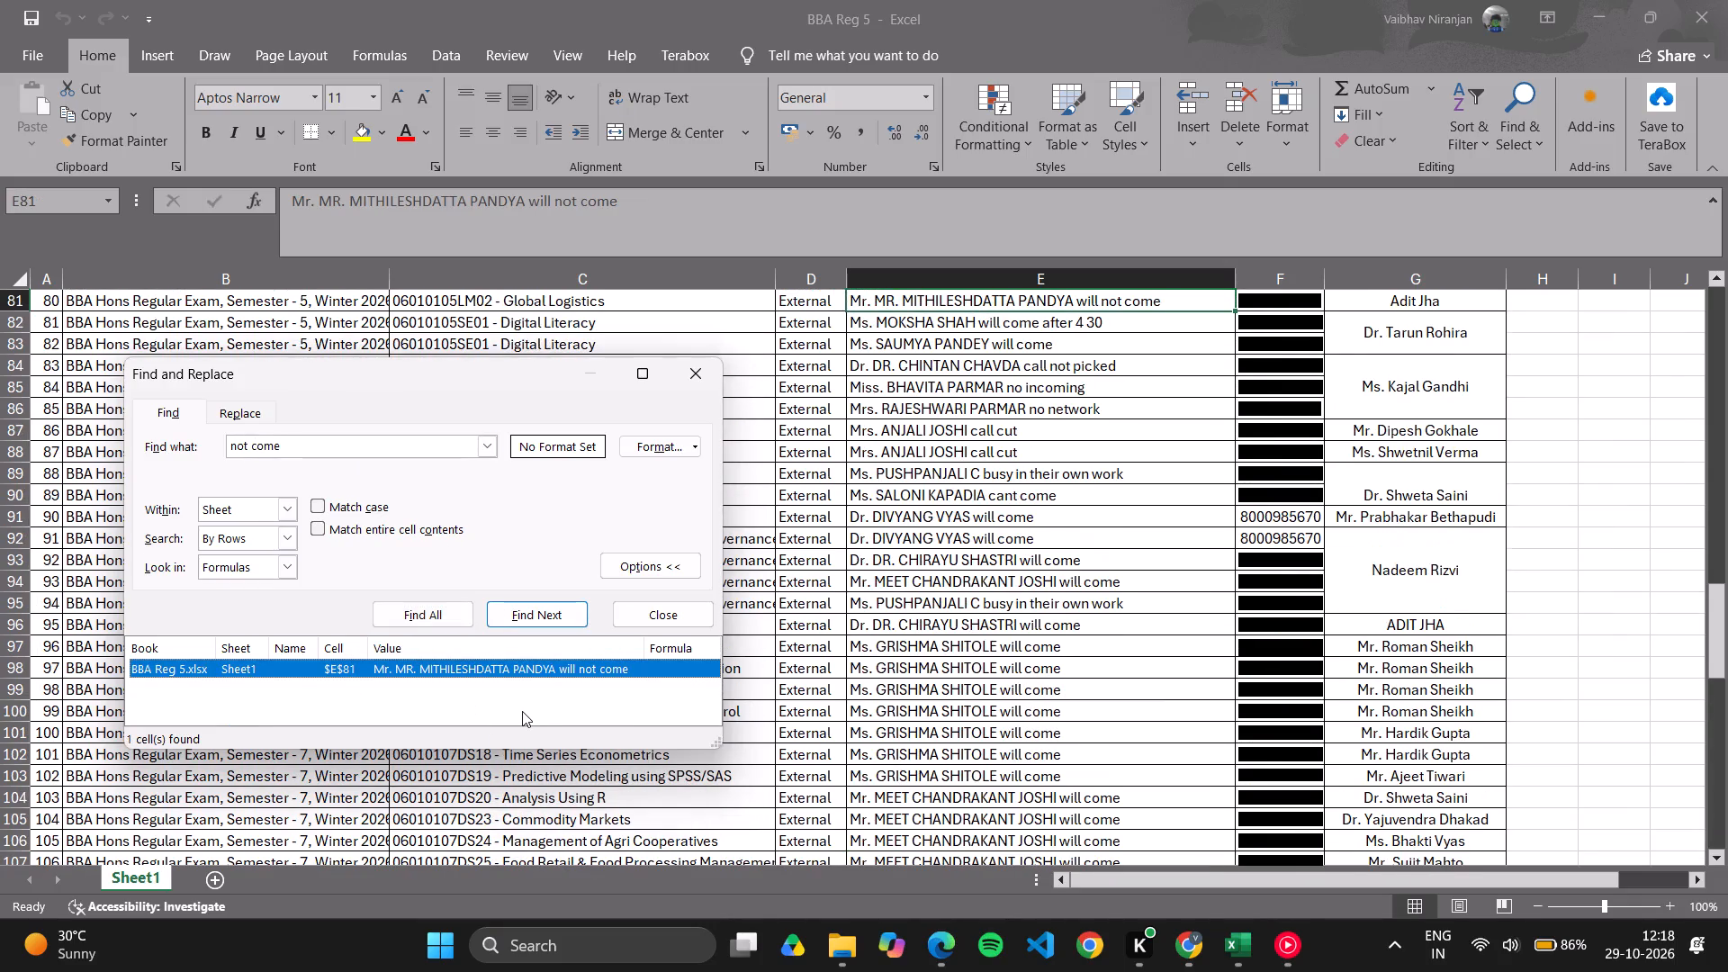
pyautogui.scroll(1, 874, 637)
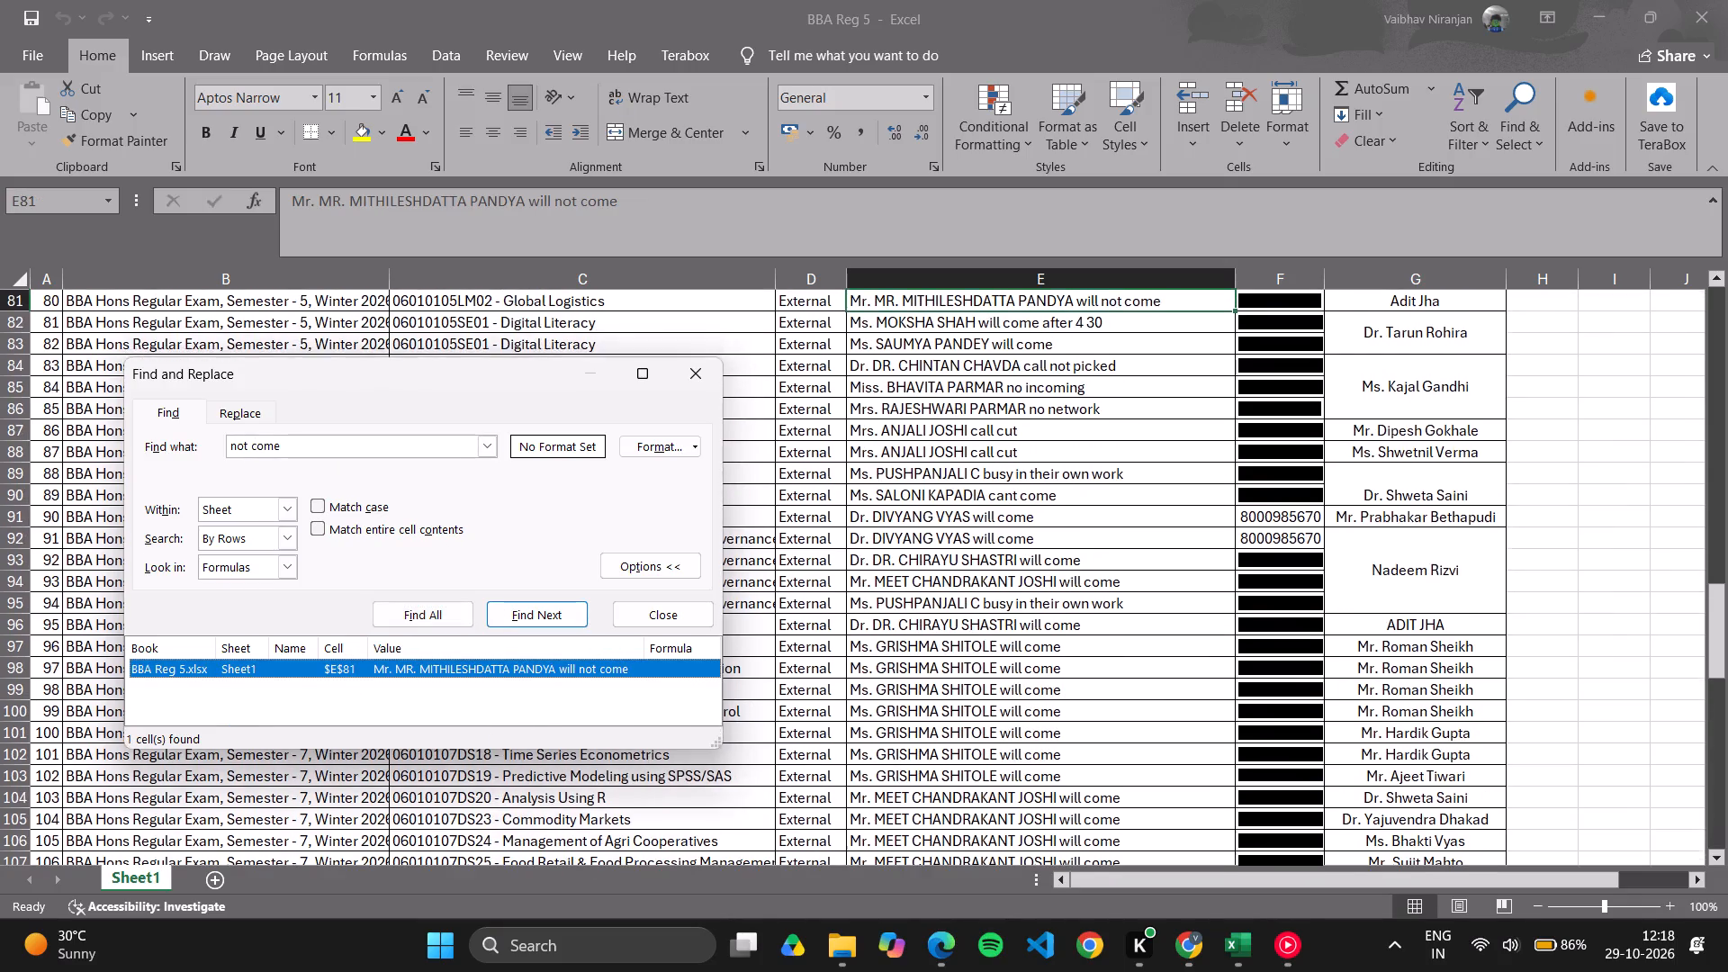
pyautogui.click(445, 666)
pyautogui.scroll(1, 1017, 429)
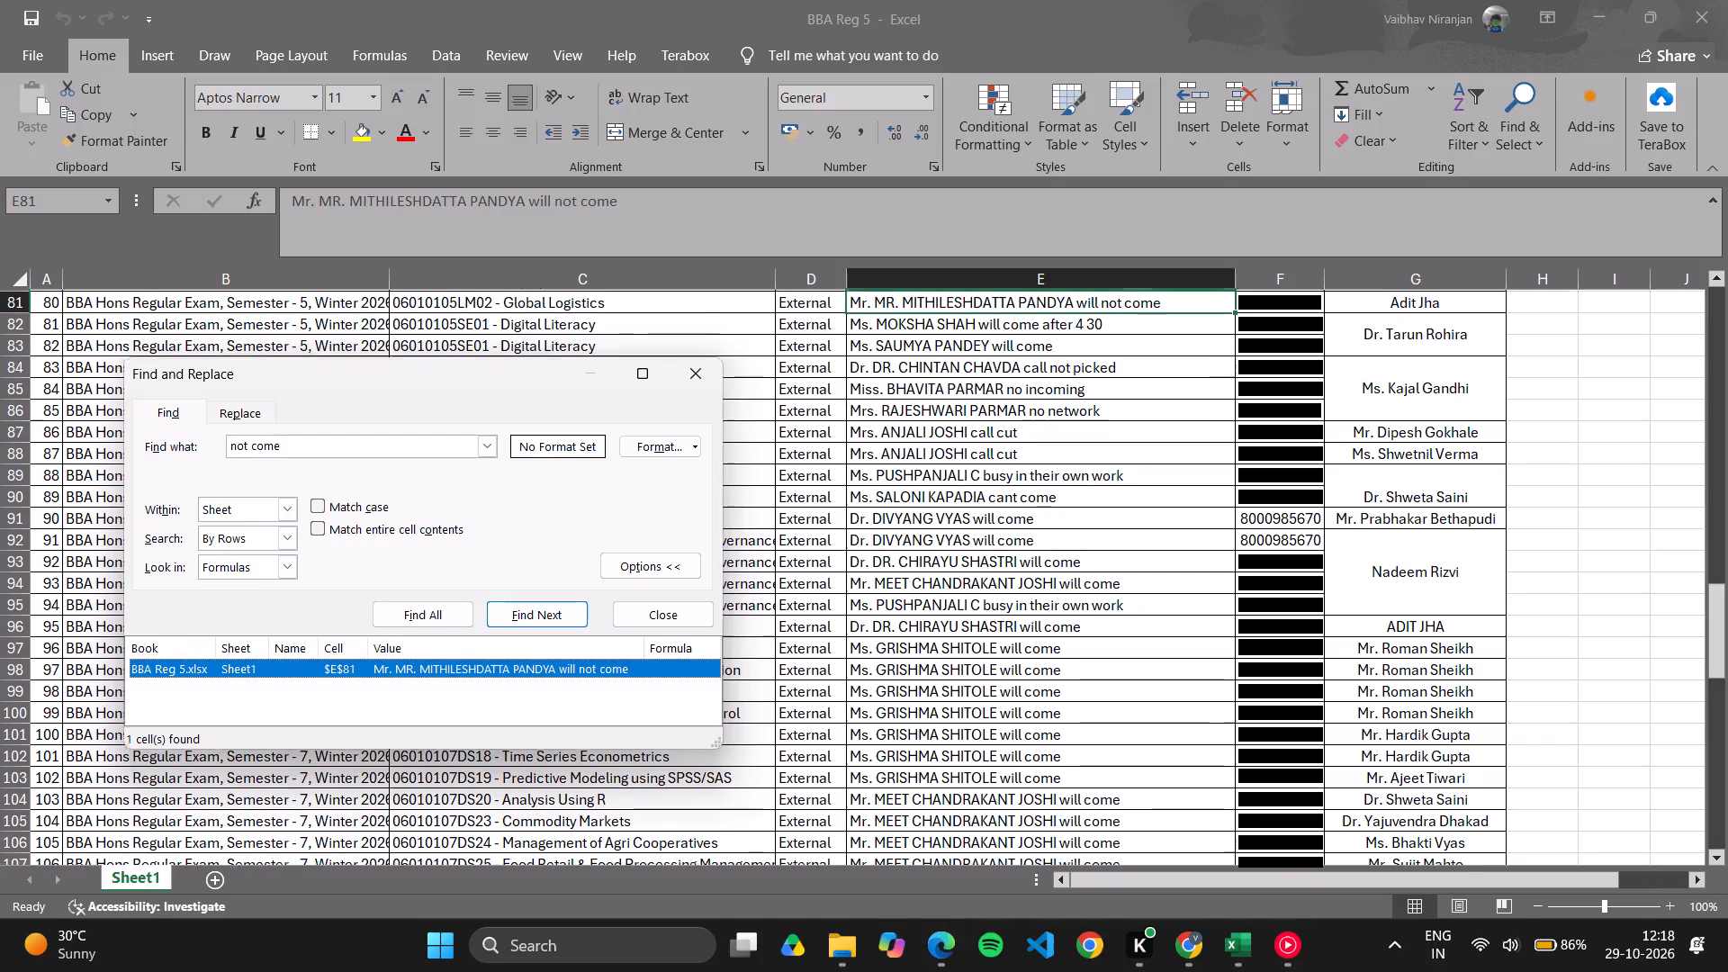
pyautogui.scroll(1, 1017, 429)
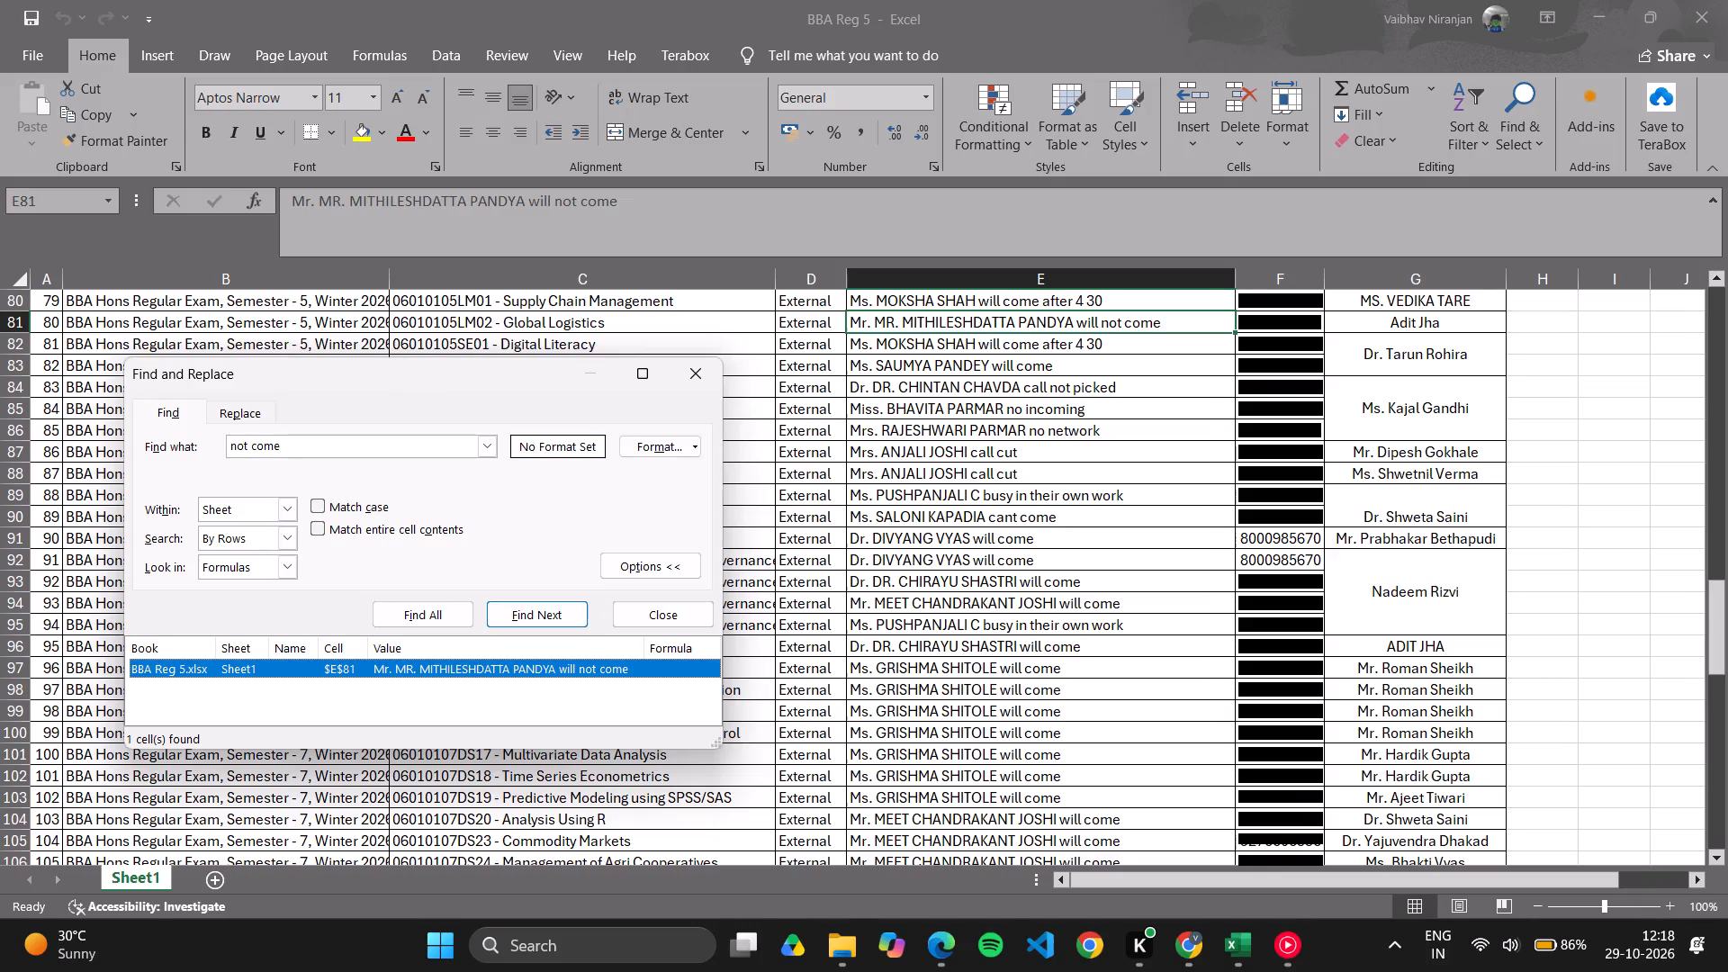
pyautogui.click(698, 386)
pyautogui.scroll(14, 1137, 406)
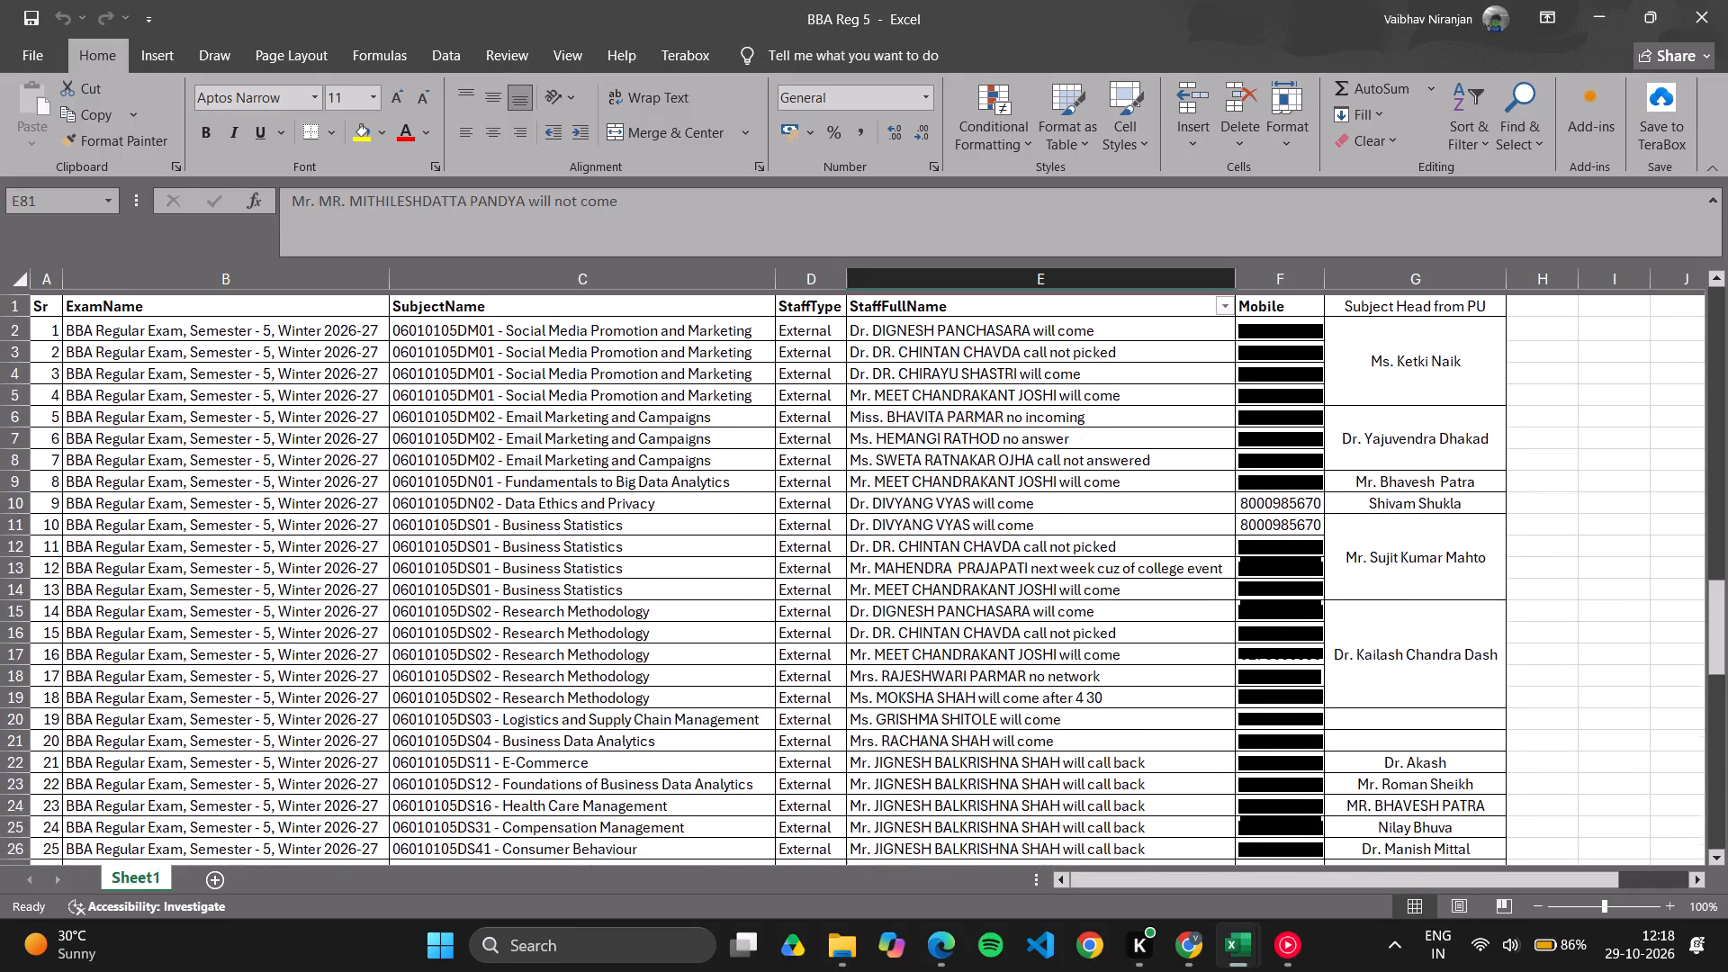
# Filter the StaffFullName column to show only the examiner entry marked "will call back".
pyautogui.click(1230, 305)
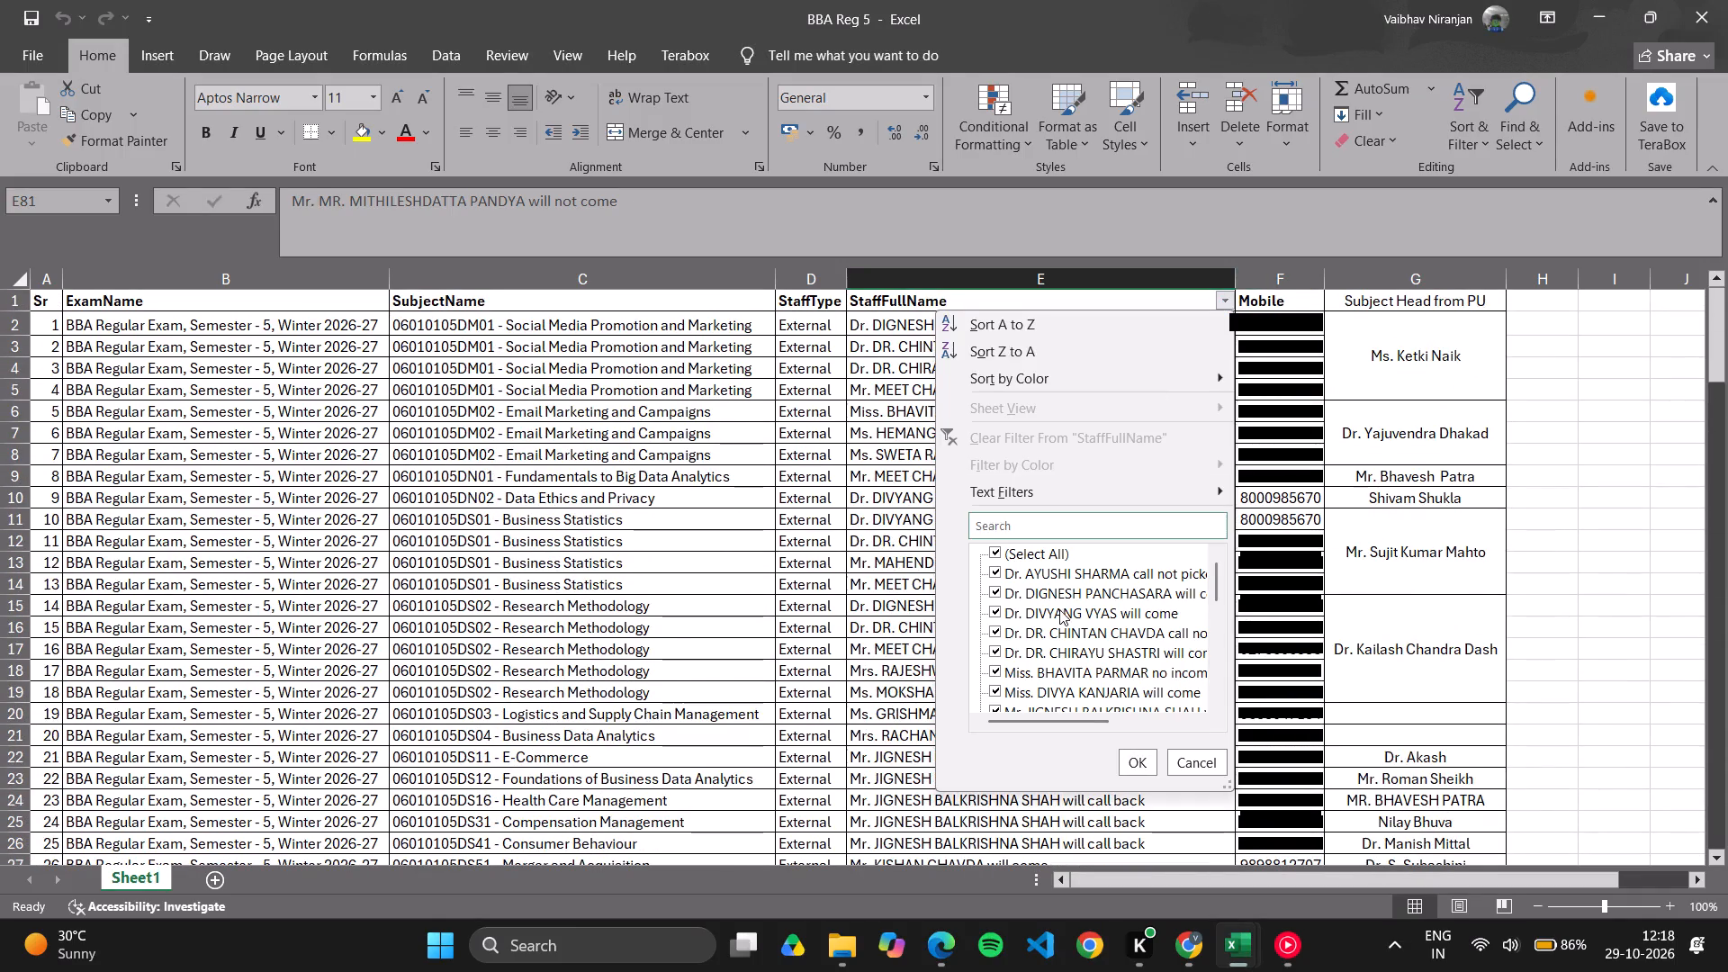
pyautogui.click(1000, 553)
pyautogui.scroll(-1, 1013, 669)
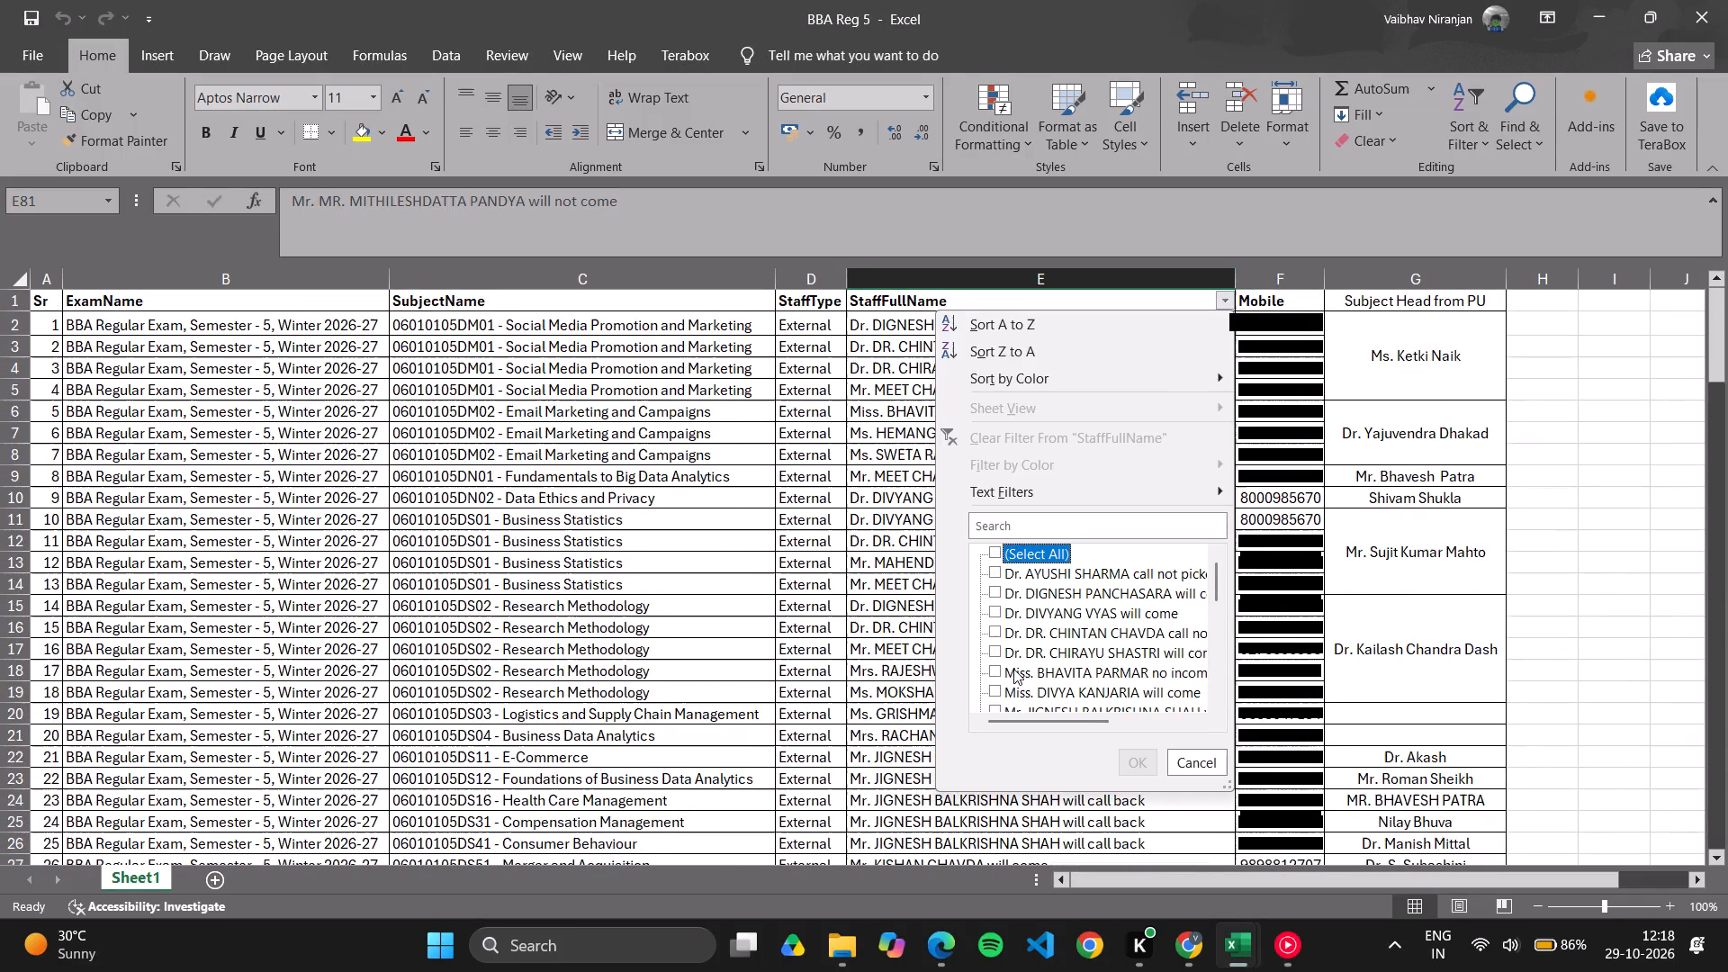
pyautogui.scroll(-1, 1013, 669)
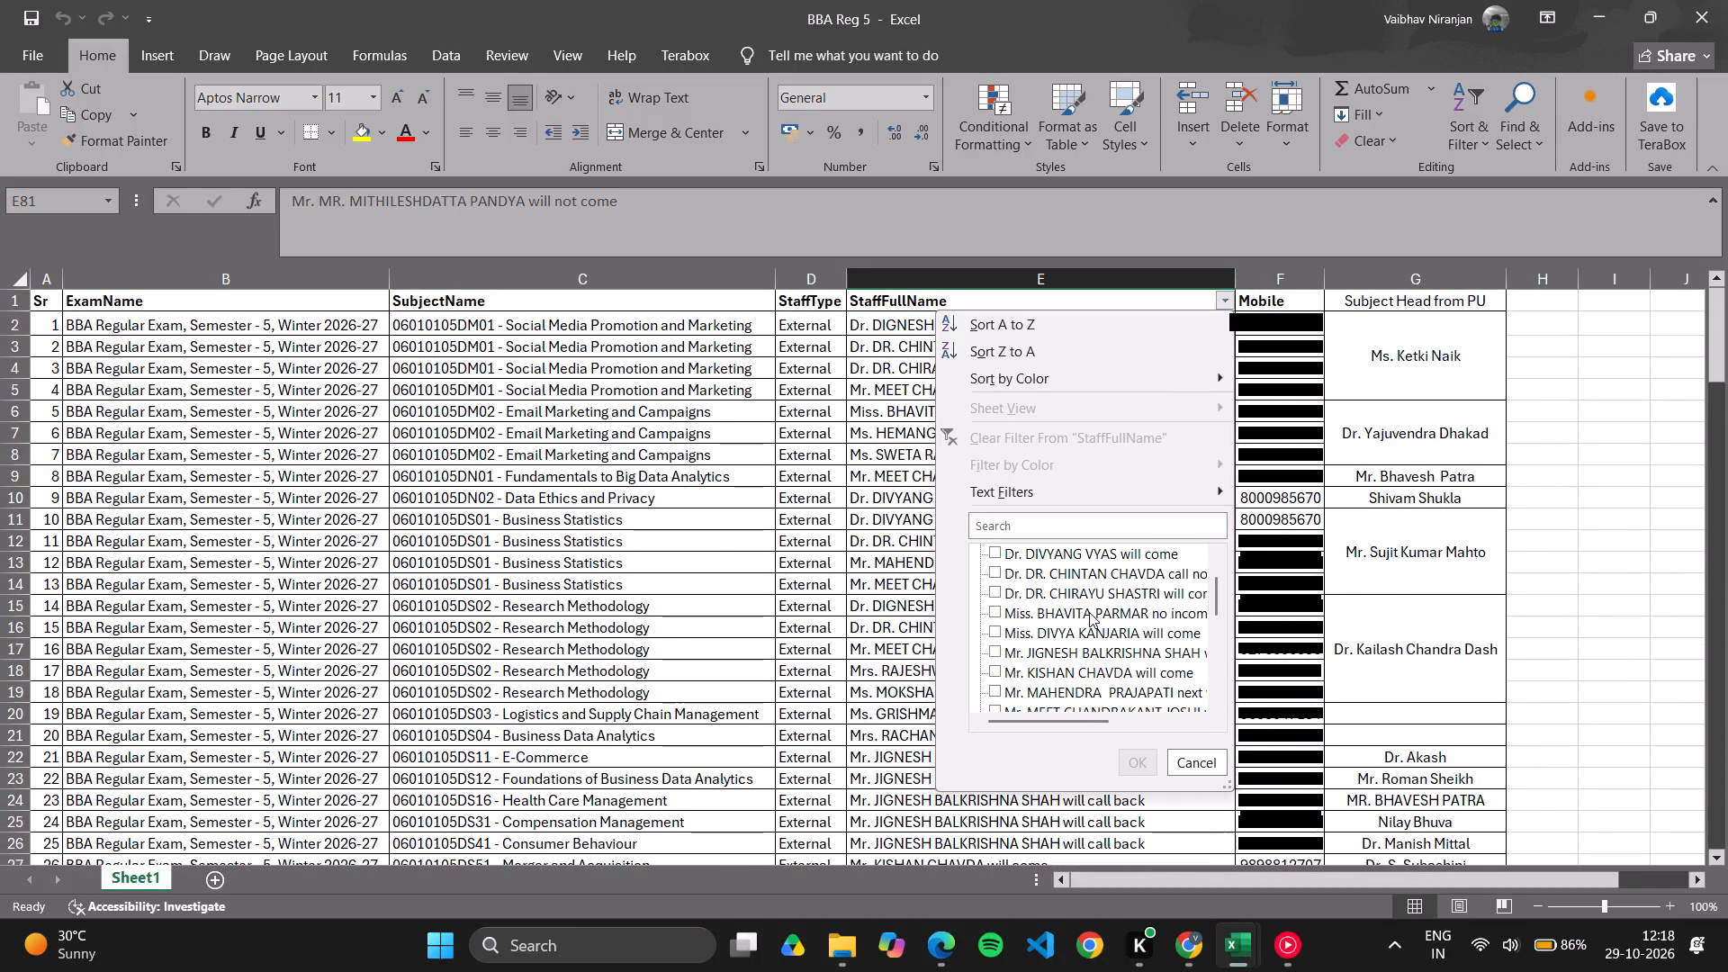
pyautogui.scroll(4, 1089, 612)
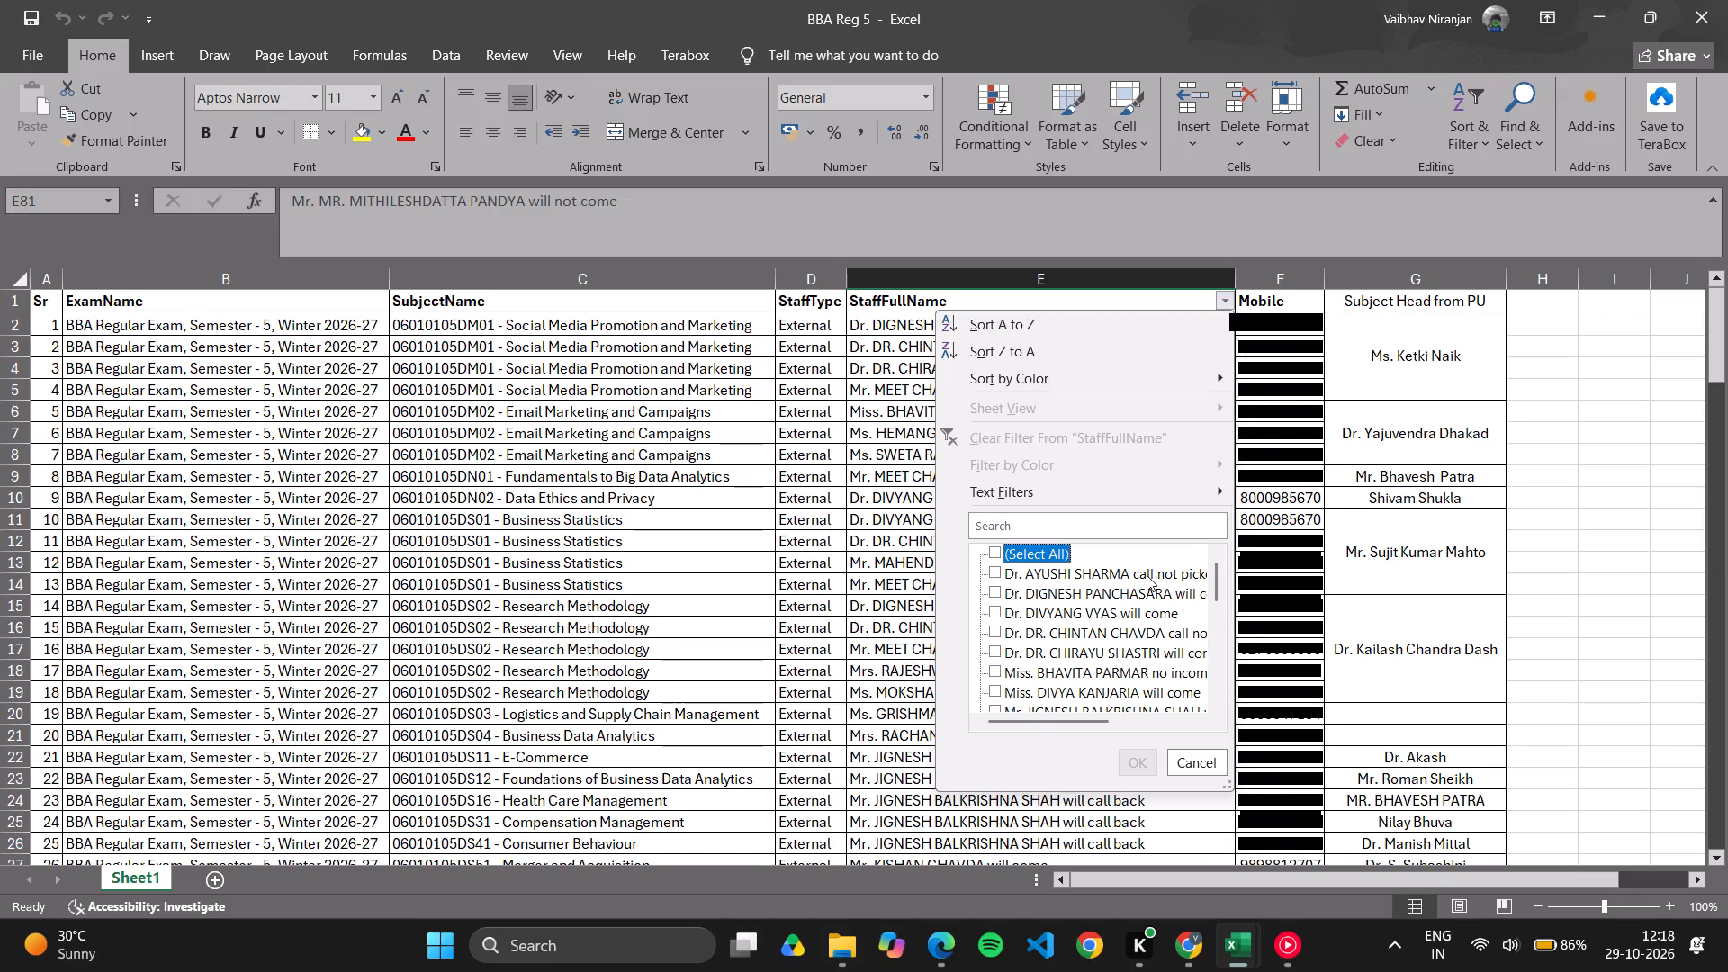
pyautogui.scroll(-2, 1133, 619)
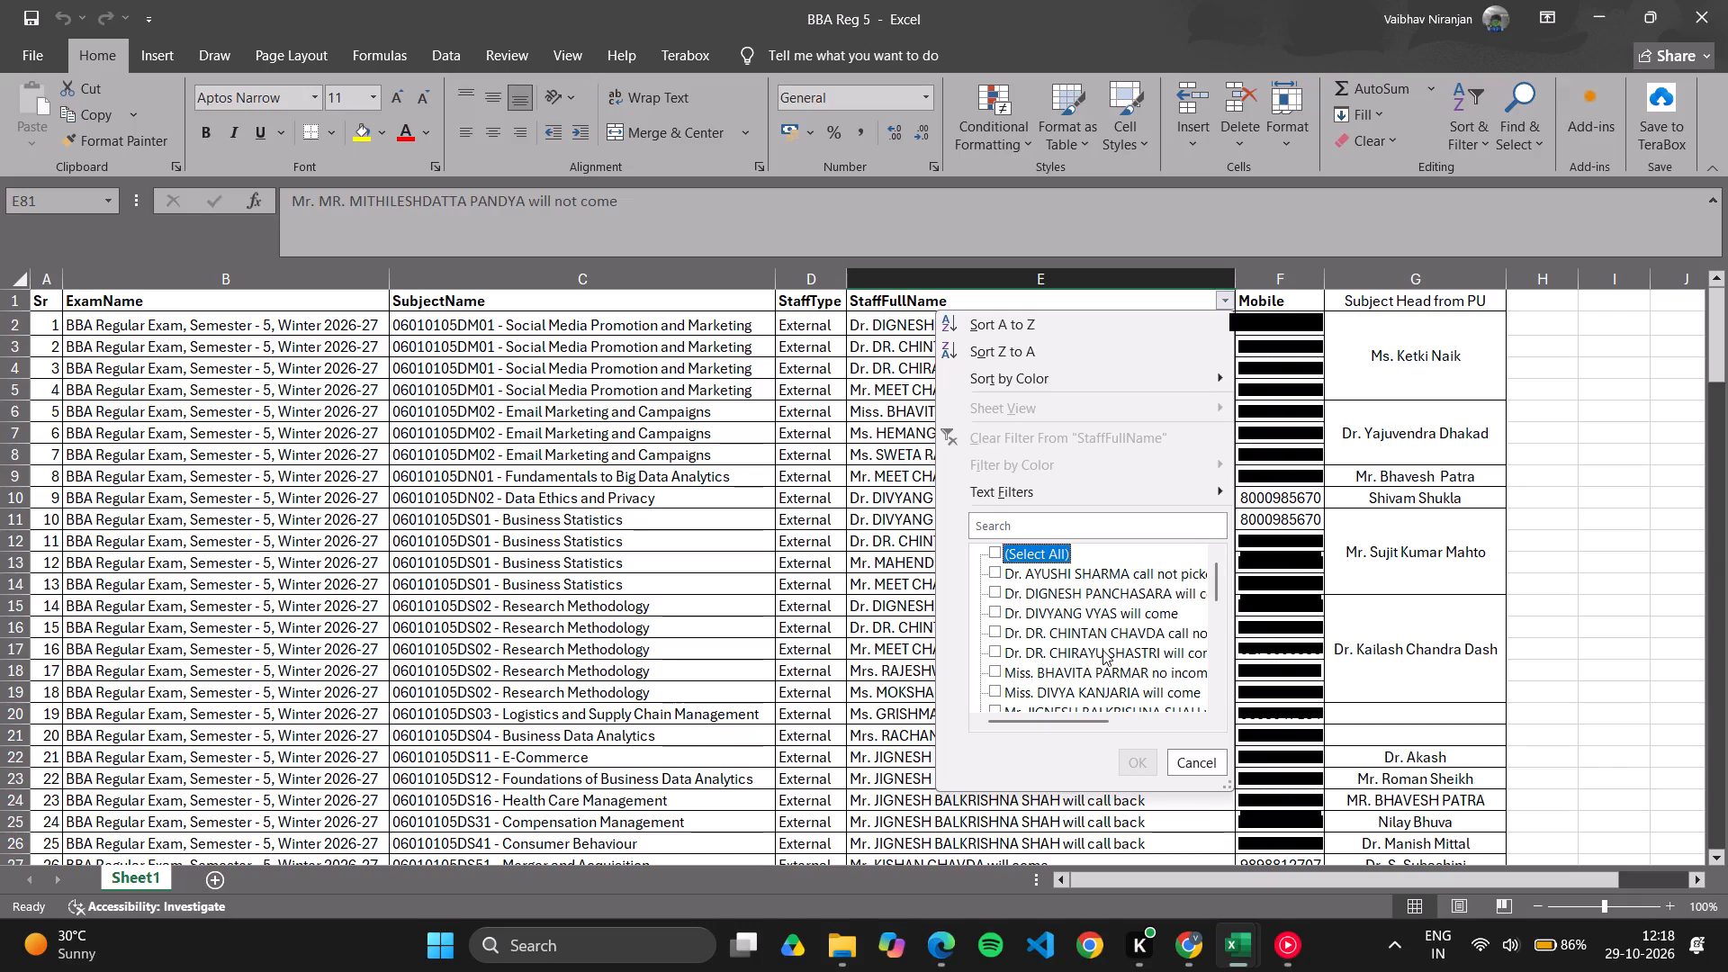
pyautogui.scroll(-1, 1102, 650)
pyautogui.click(1087, 634)
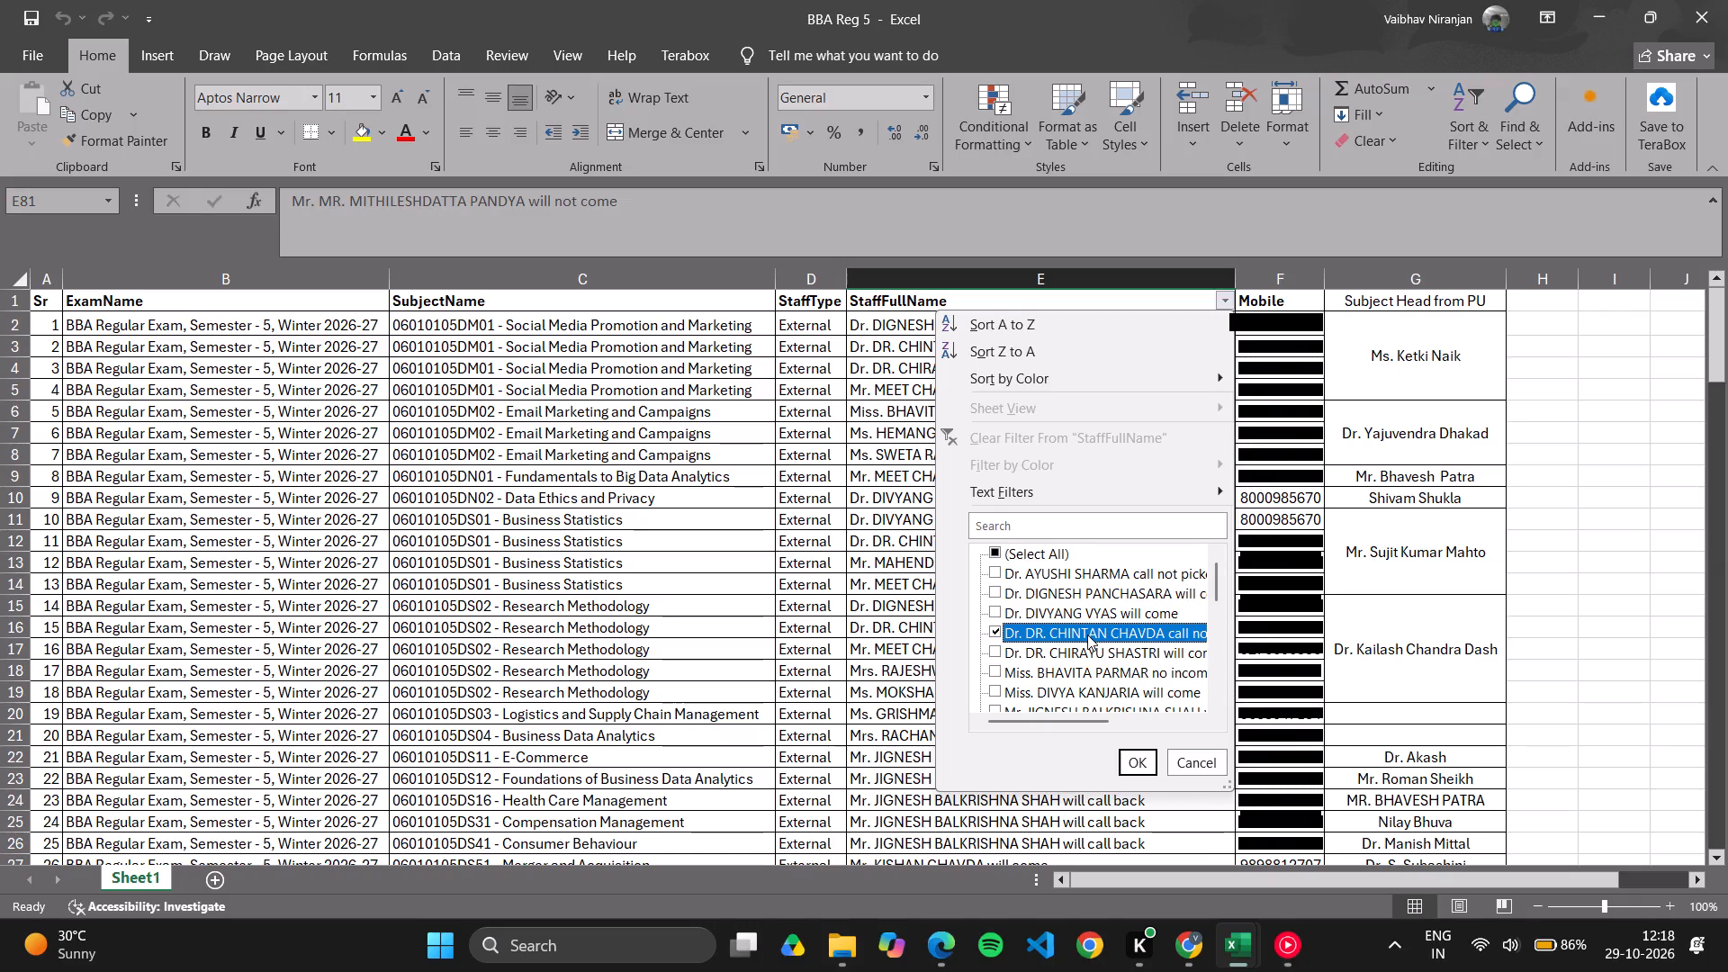
pyautogui.click(1087, 634)
pyautogui.scroll(-1, 1090, 661)
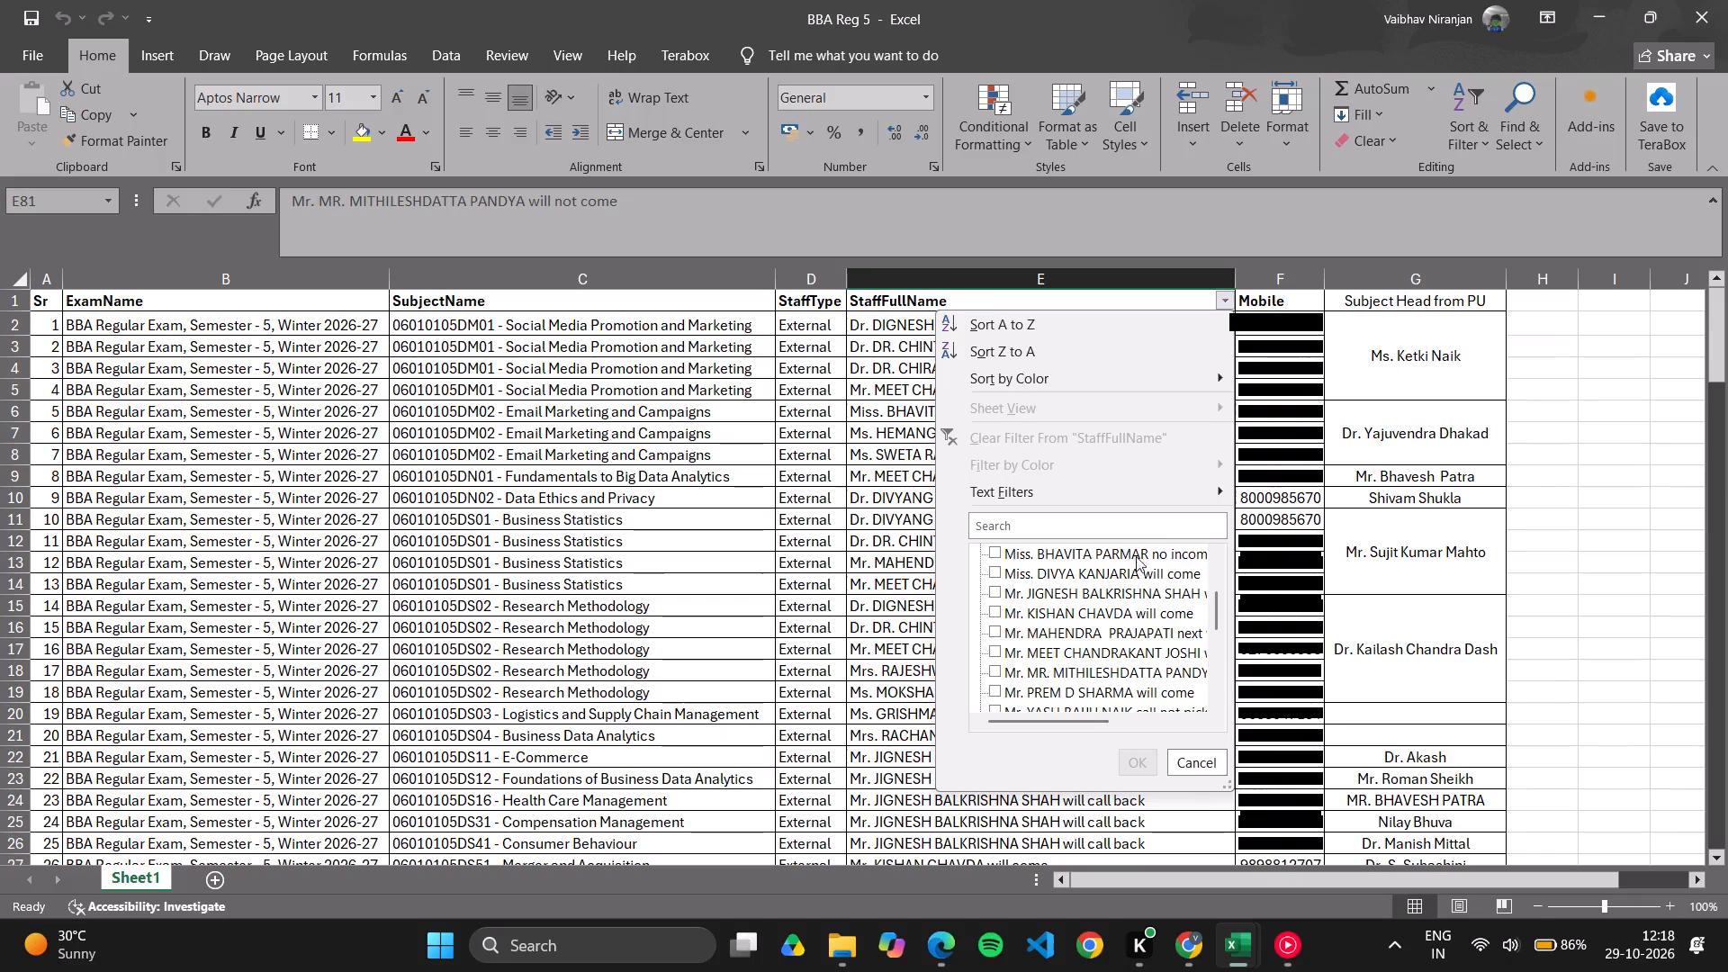
pyautogui.click(1122, 592)
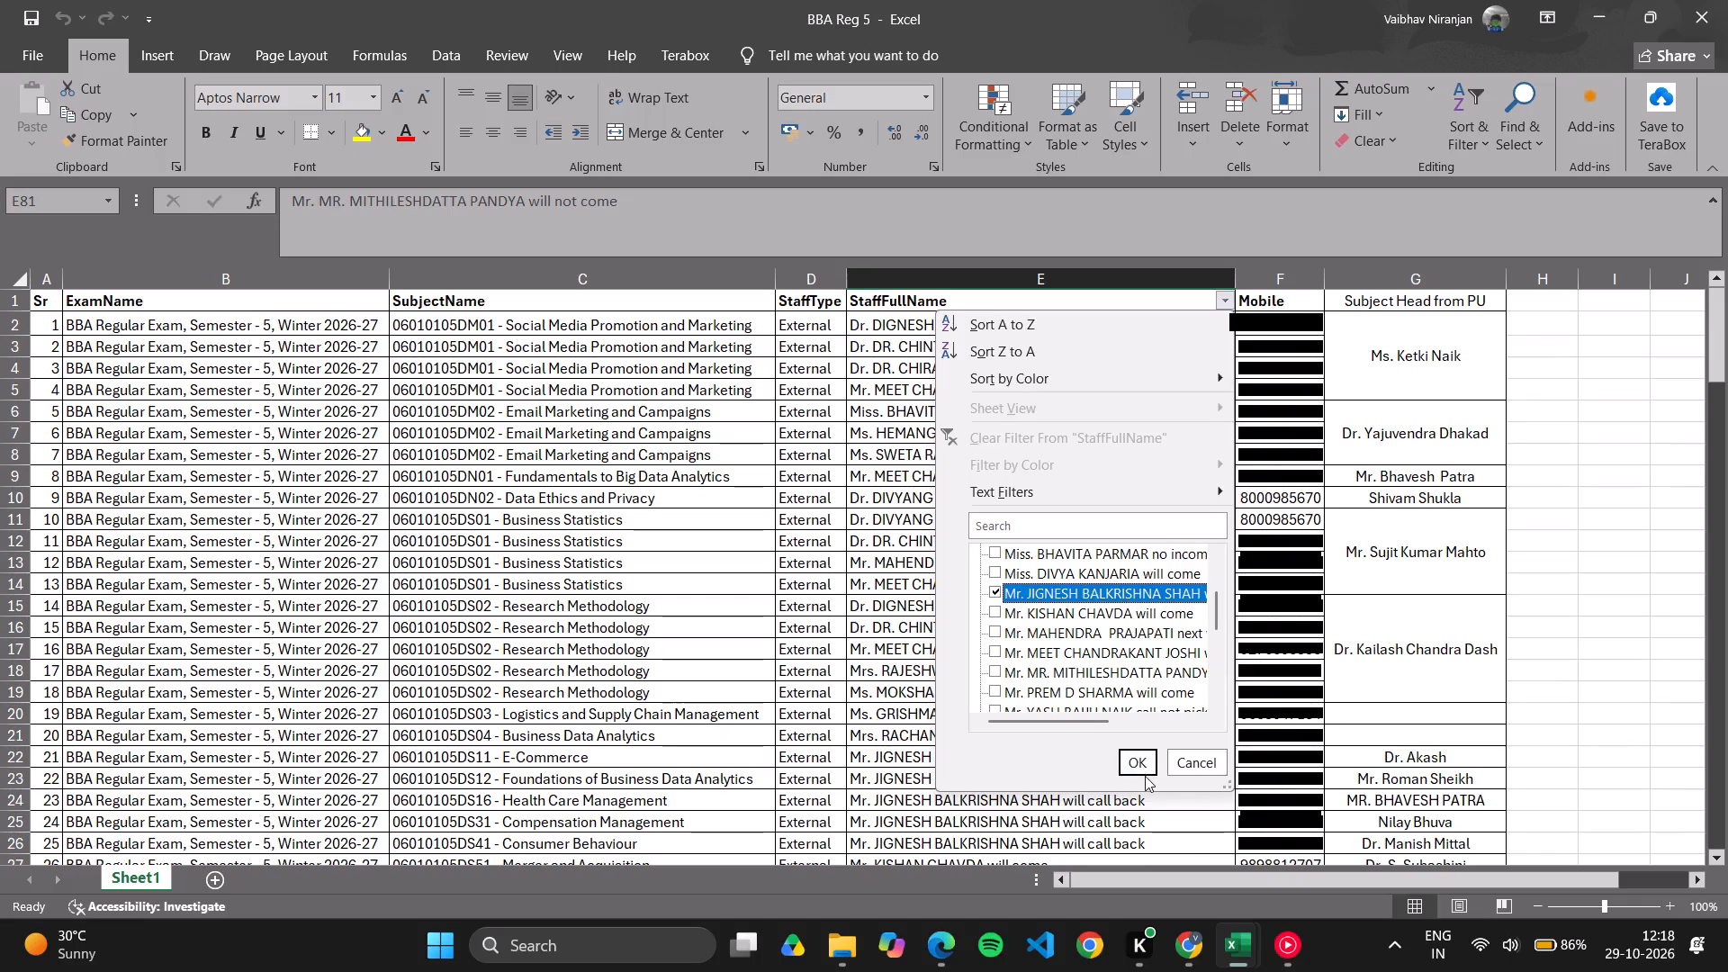
pyautogui.click(1147, 767)
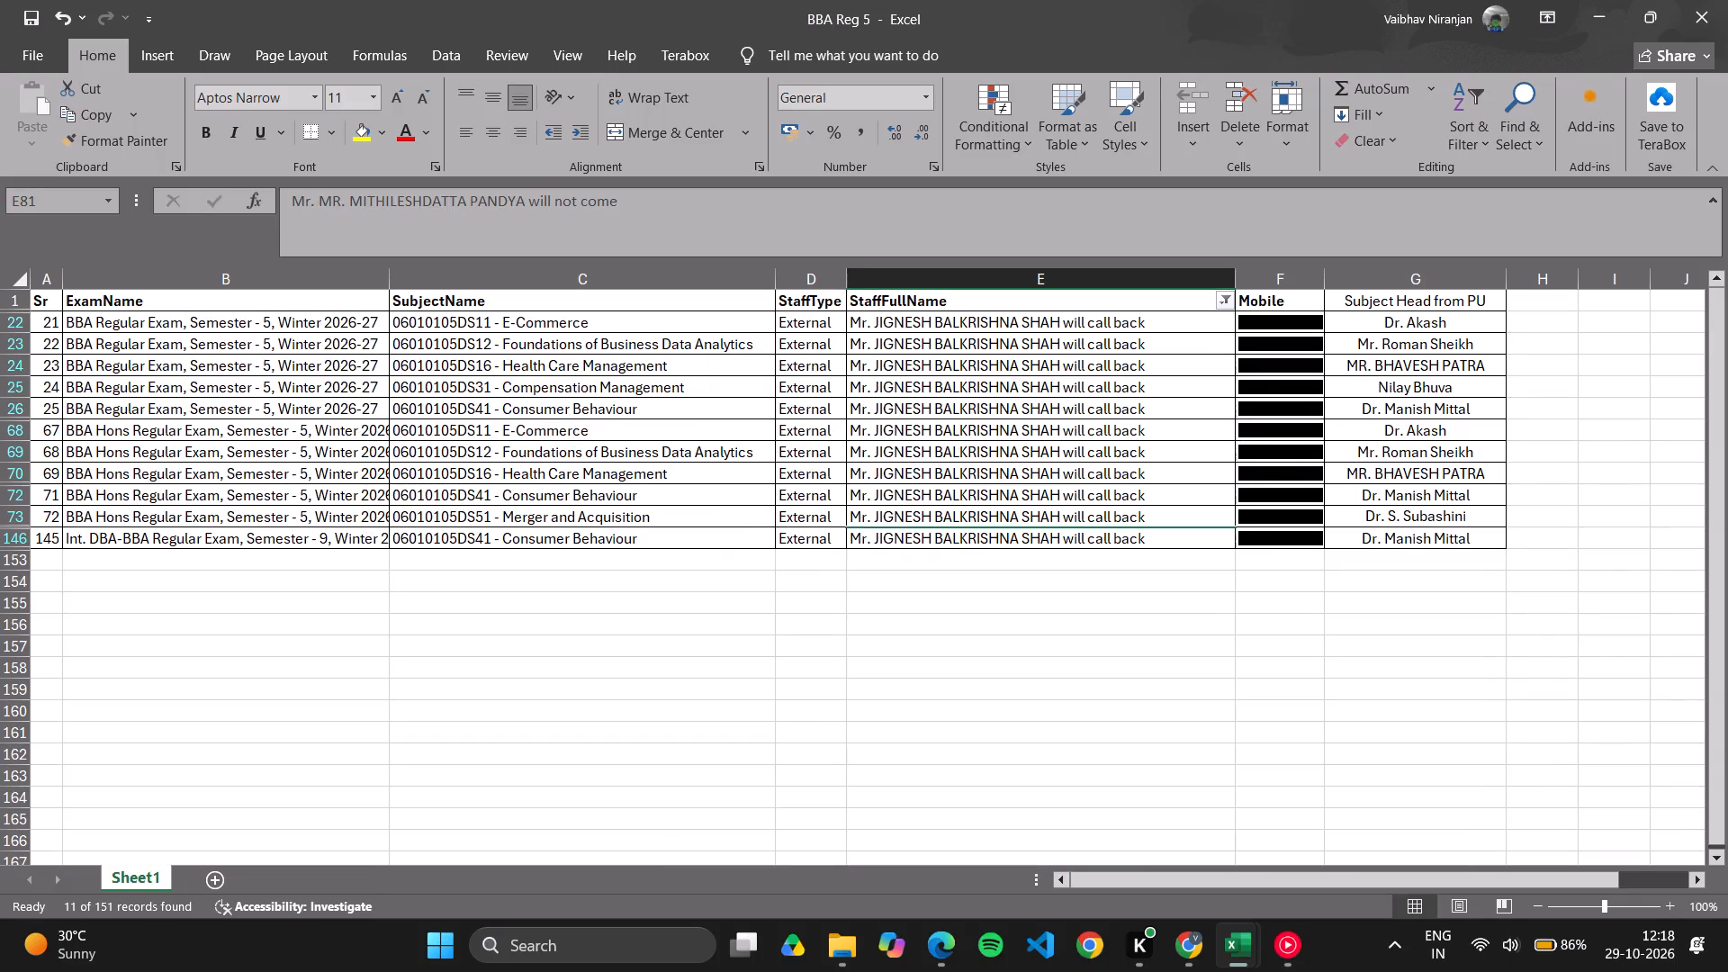
# Switch the StaffFullName filter to show only the examiner entry marked "next week cuz of college event".
pyautogui.click(1089, 305)
pyautogui.click(1231, 305)
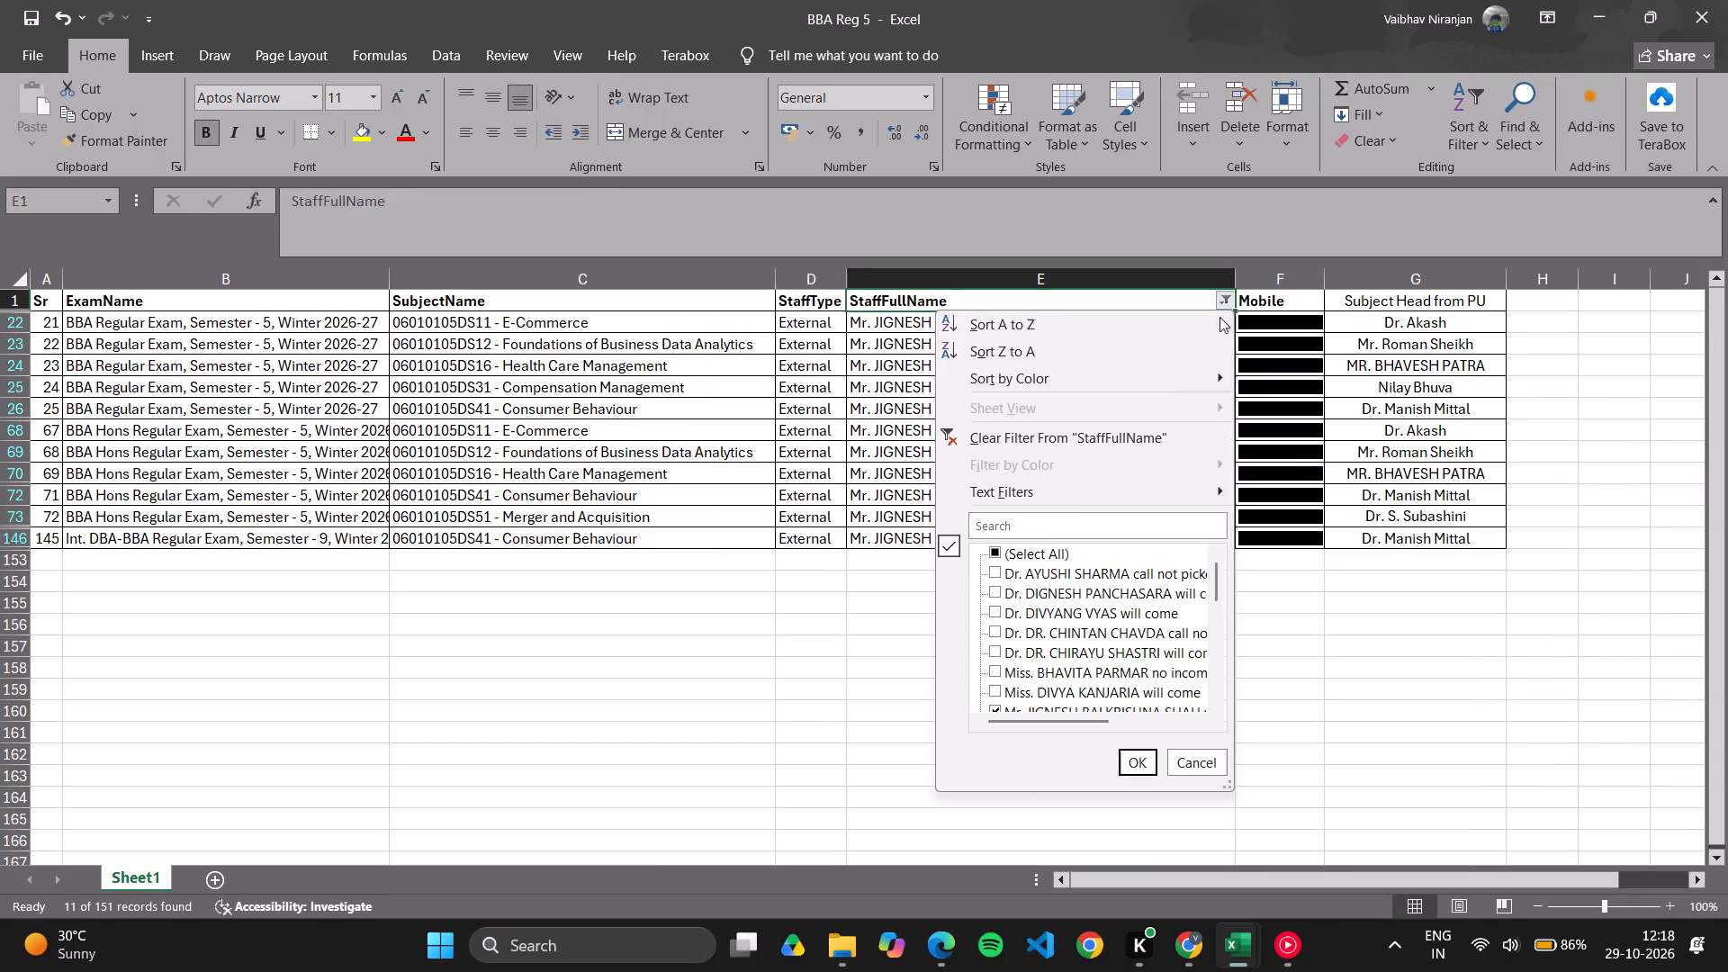
pyautogui.scroll(-1, 1031, 664)
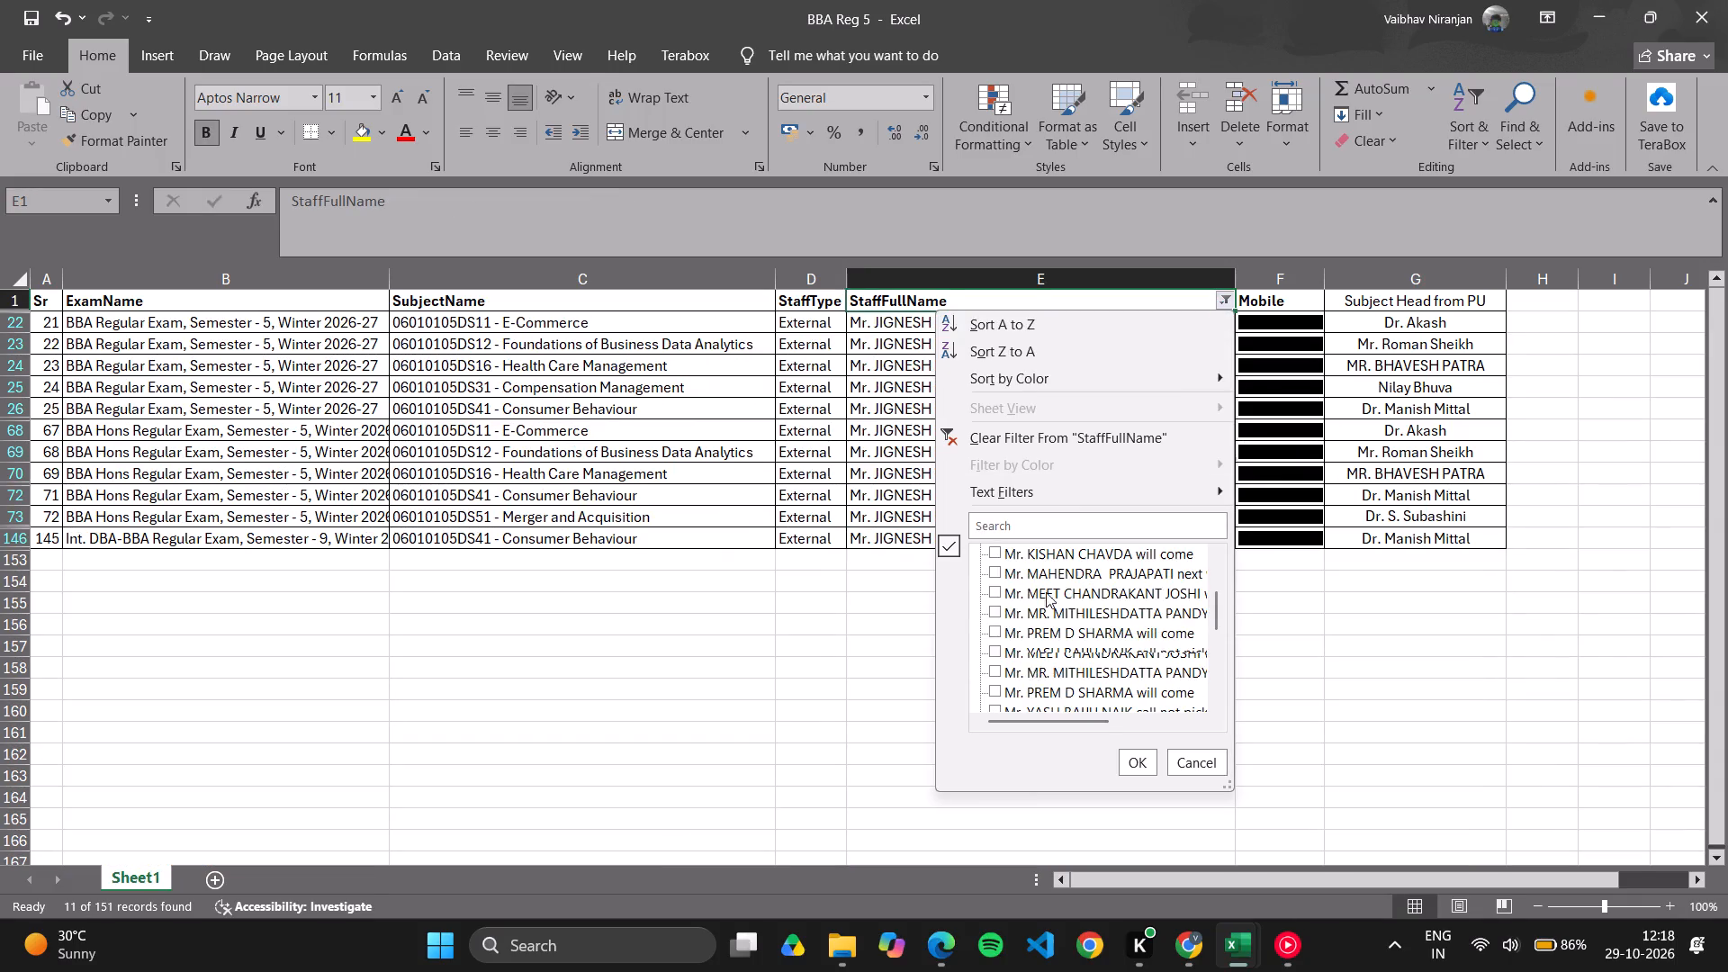
pyautogui.scroll(1, 1019, 571)
pyautogui.click(996, 706)
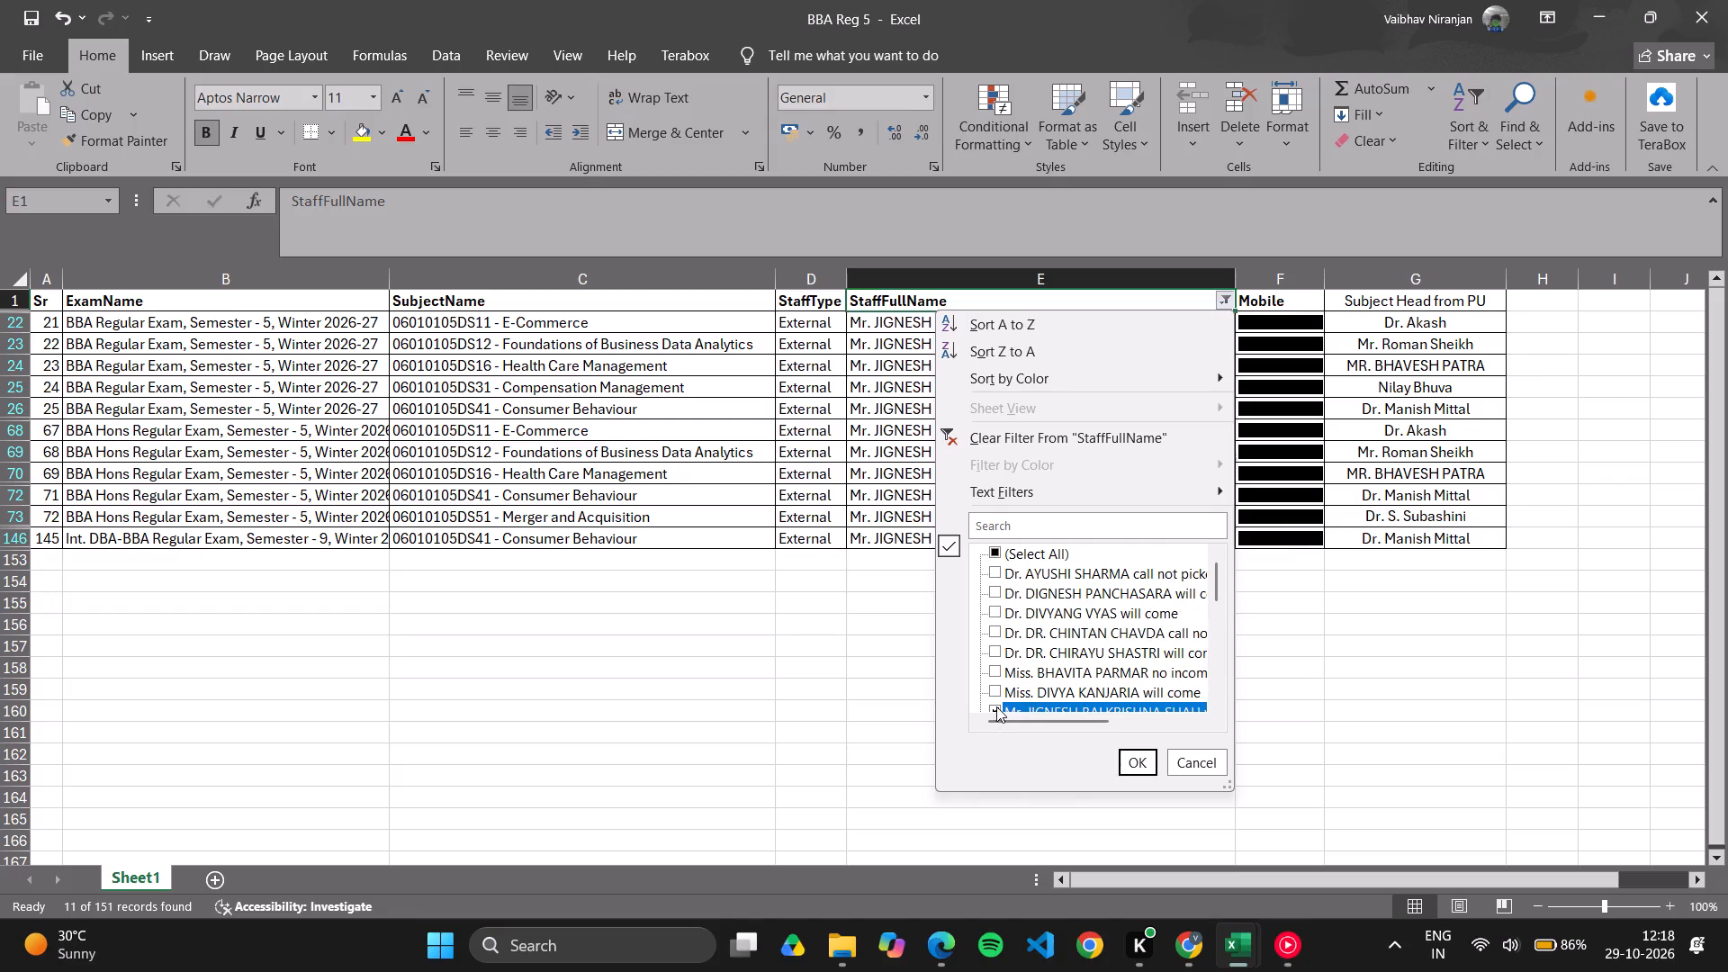
pyautogui.scroll(-1, 1021, 687)
pyautogui.scroll(1, 1021, 687)
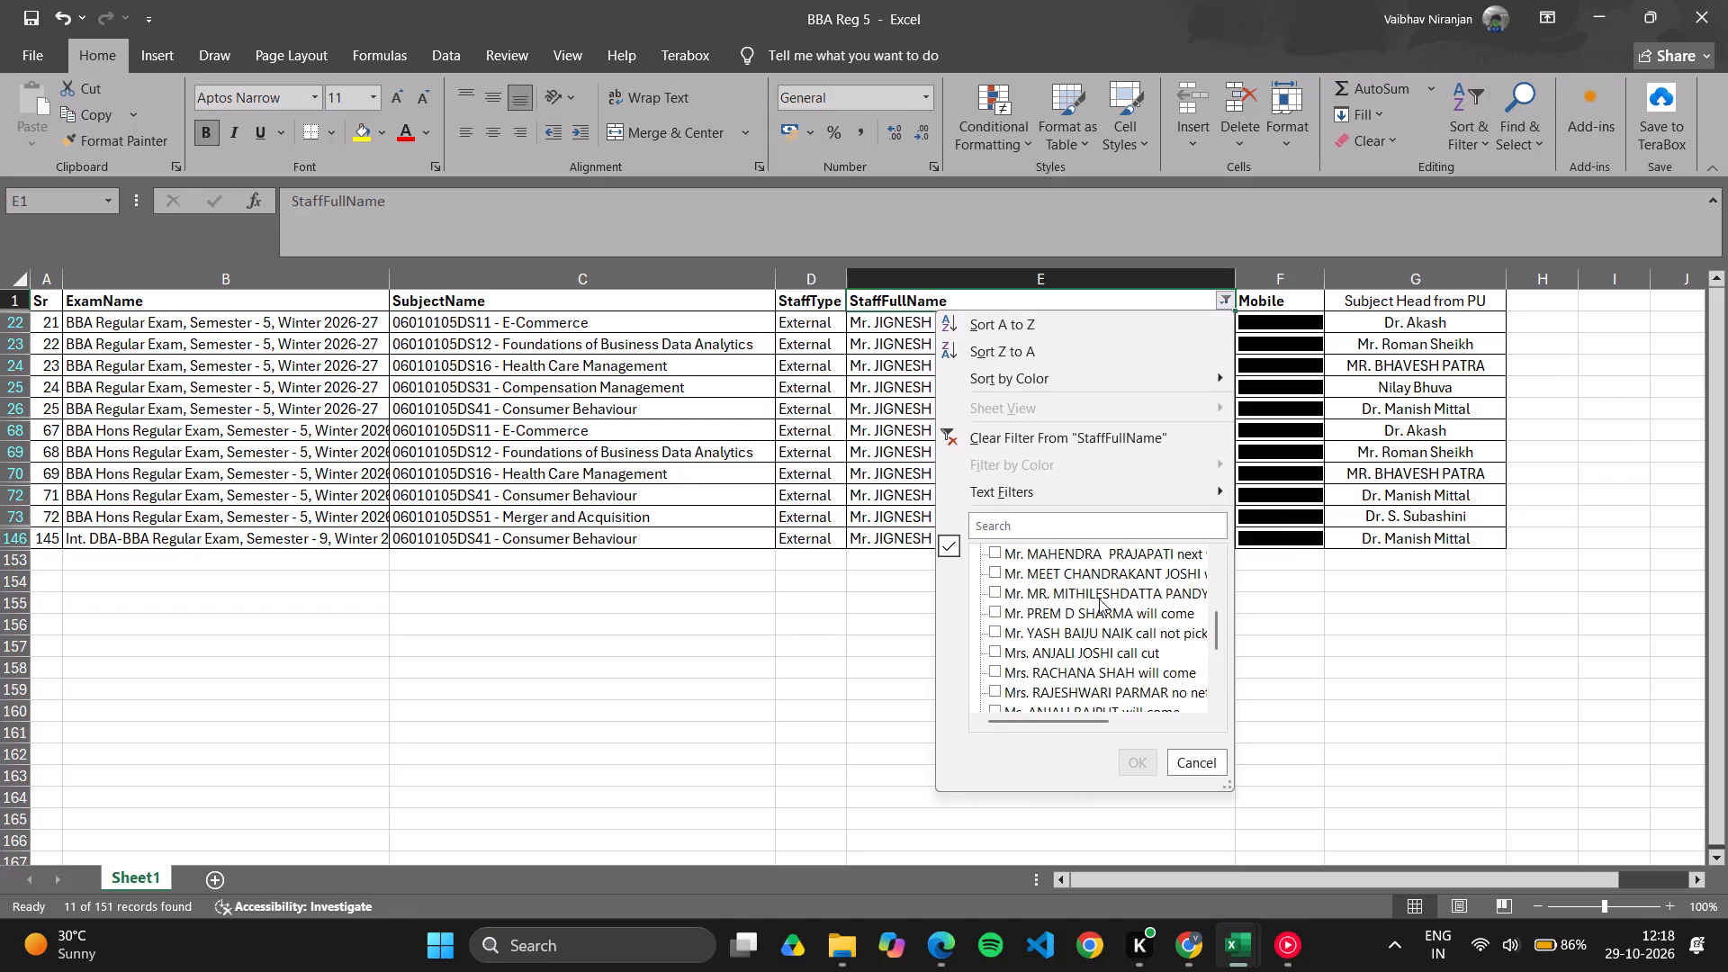
pyautogui.scroll(1, 1099, 598)
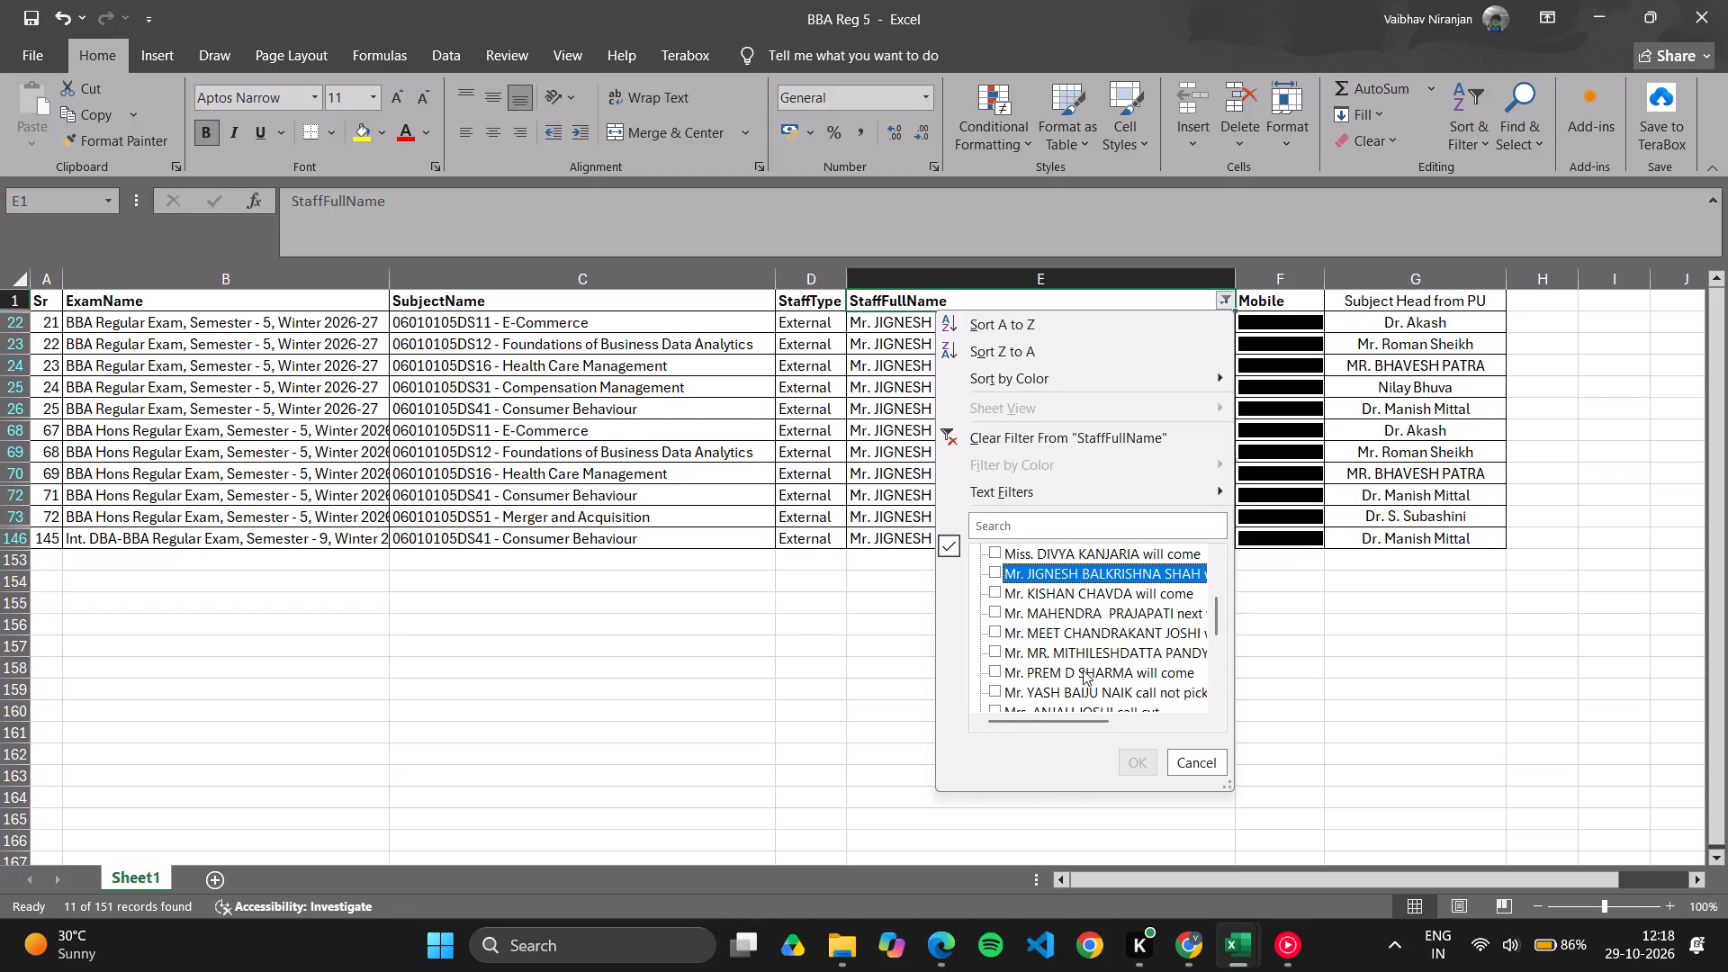
pyautogui.click(995, 670)
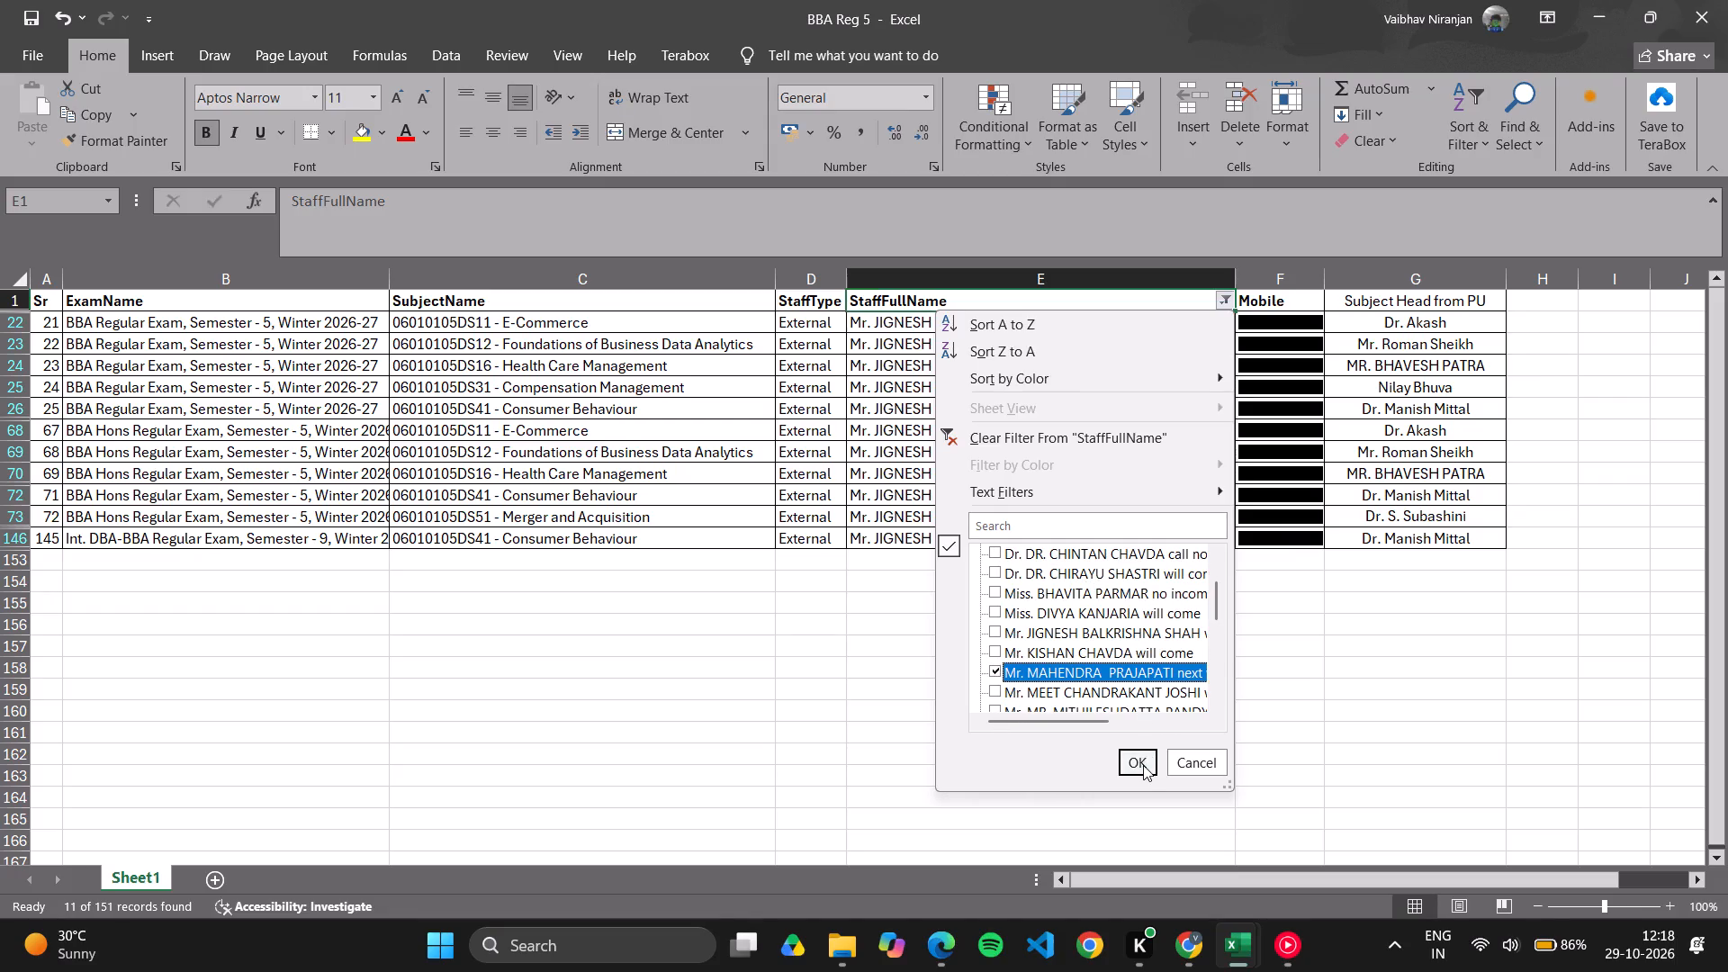
pyautogui.click(1143, 765)
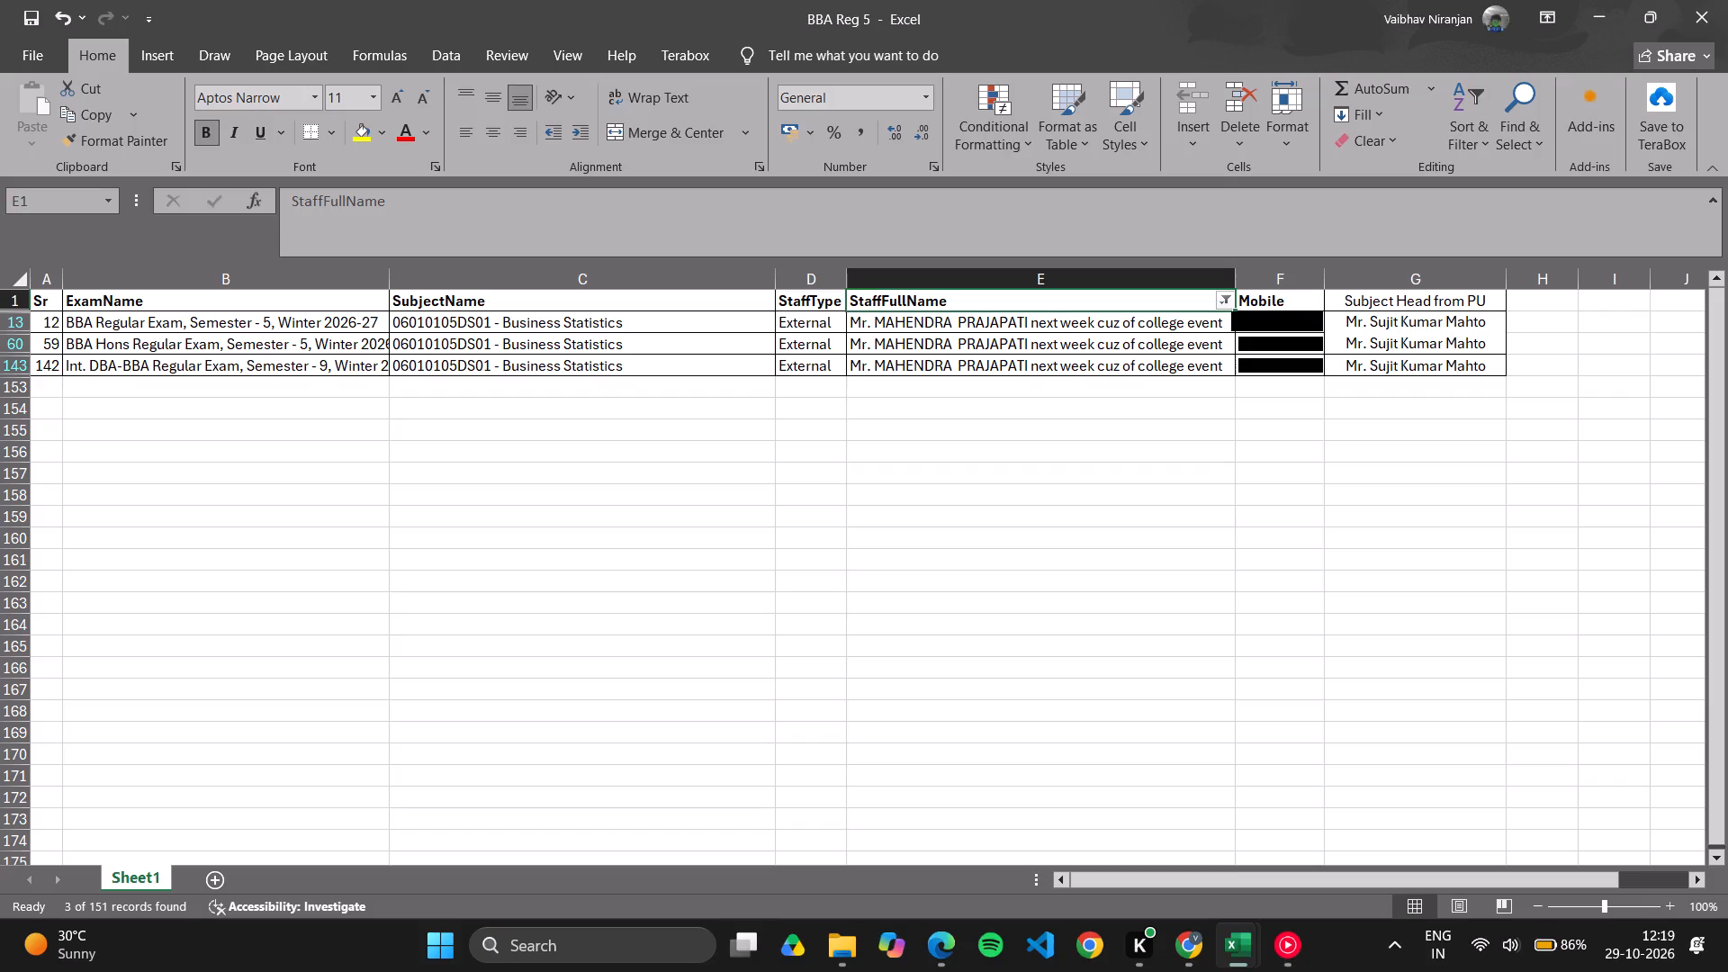
# Add the examiner entry marked "cant come" to the StaffFullName filter.
pyautogui.click(1219, 305)
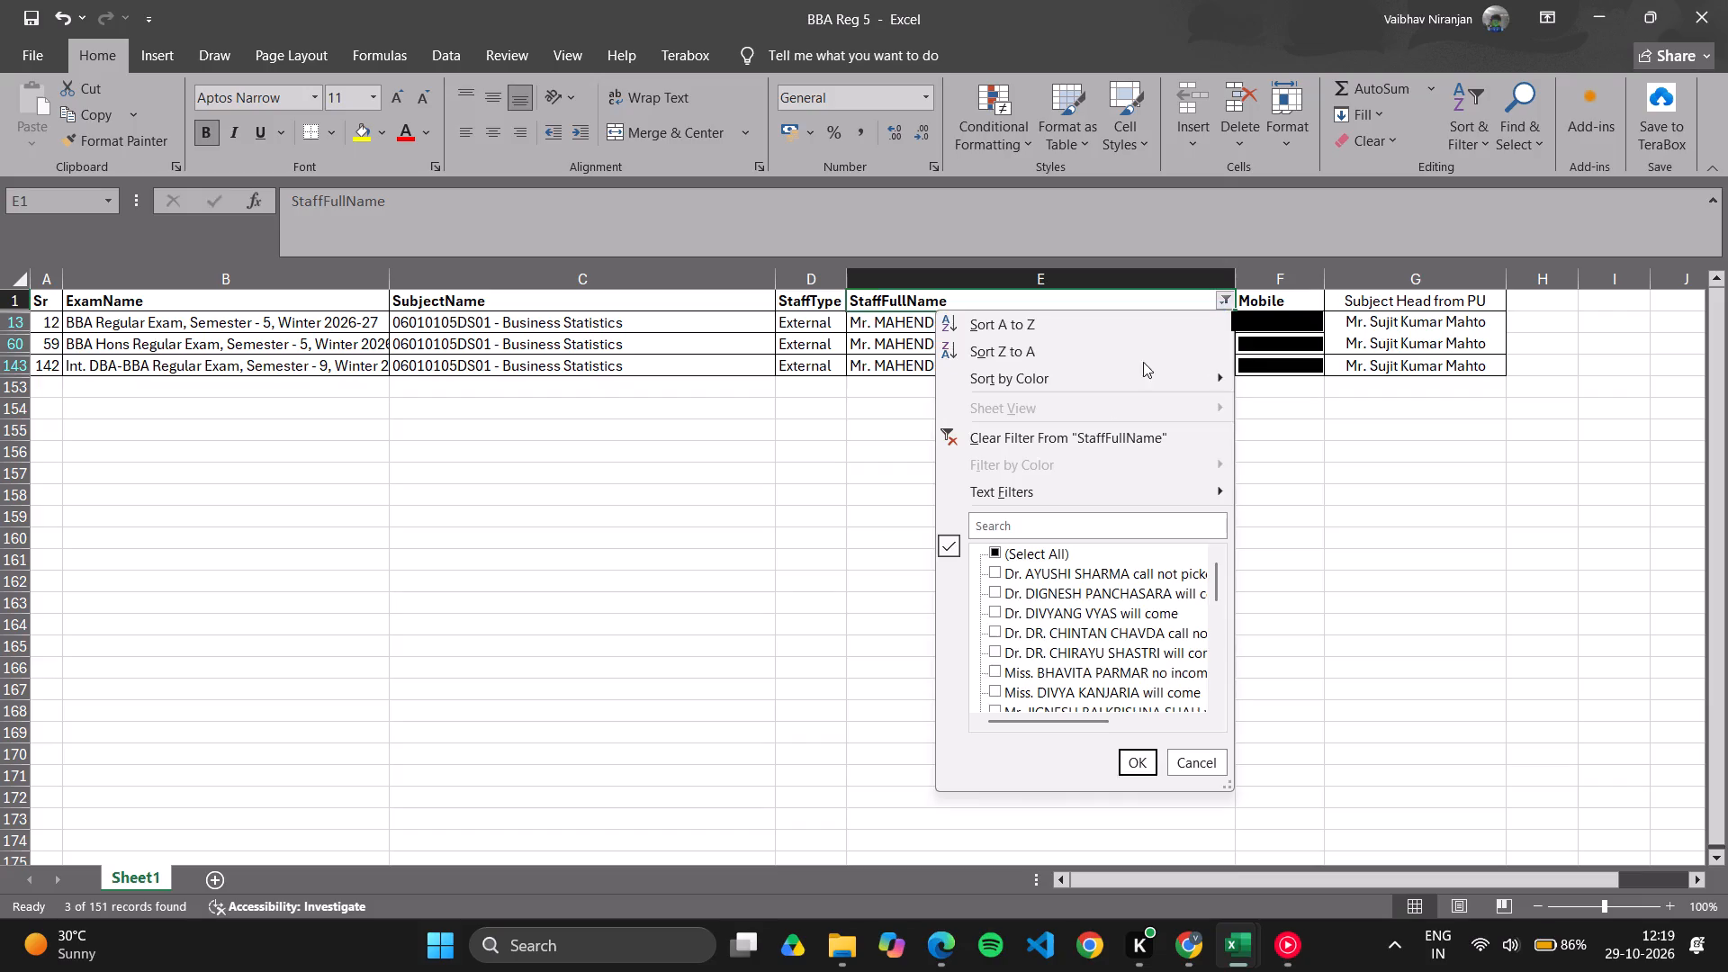
pyautogui.scroll(-2, 1039, 617)
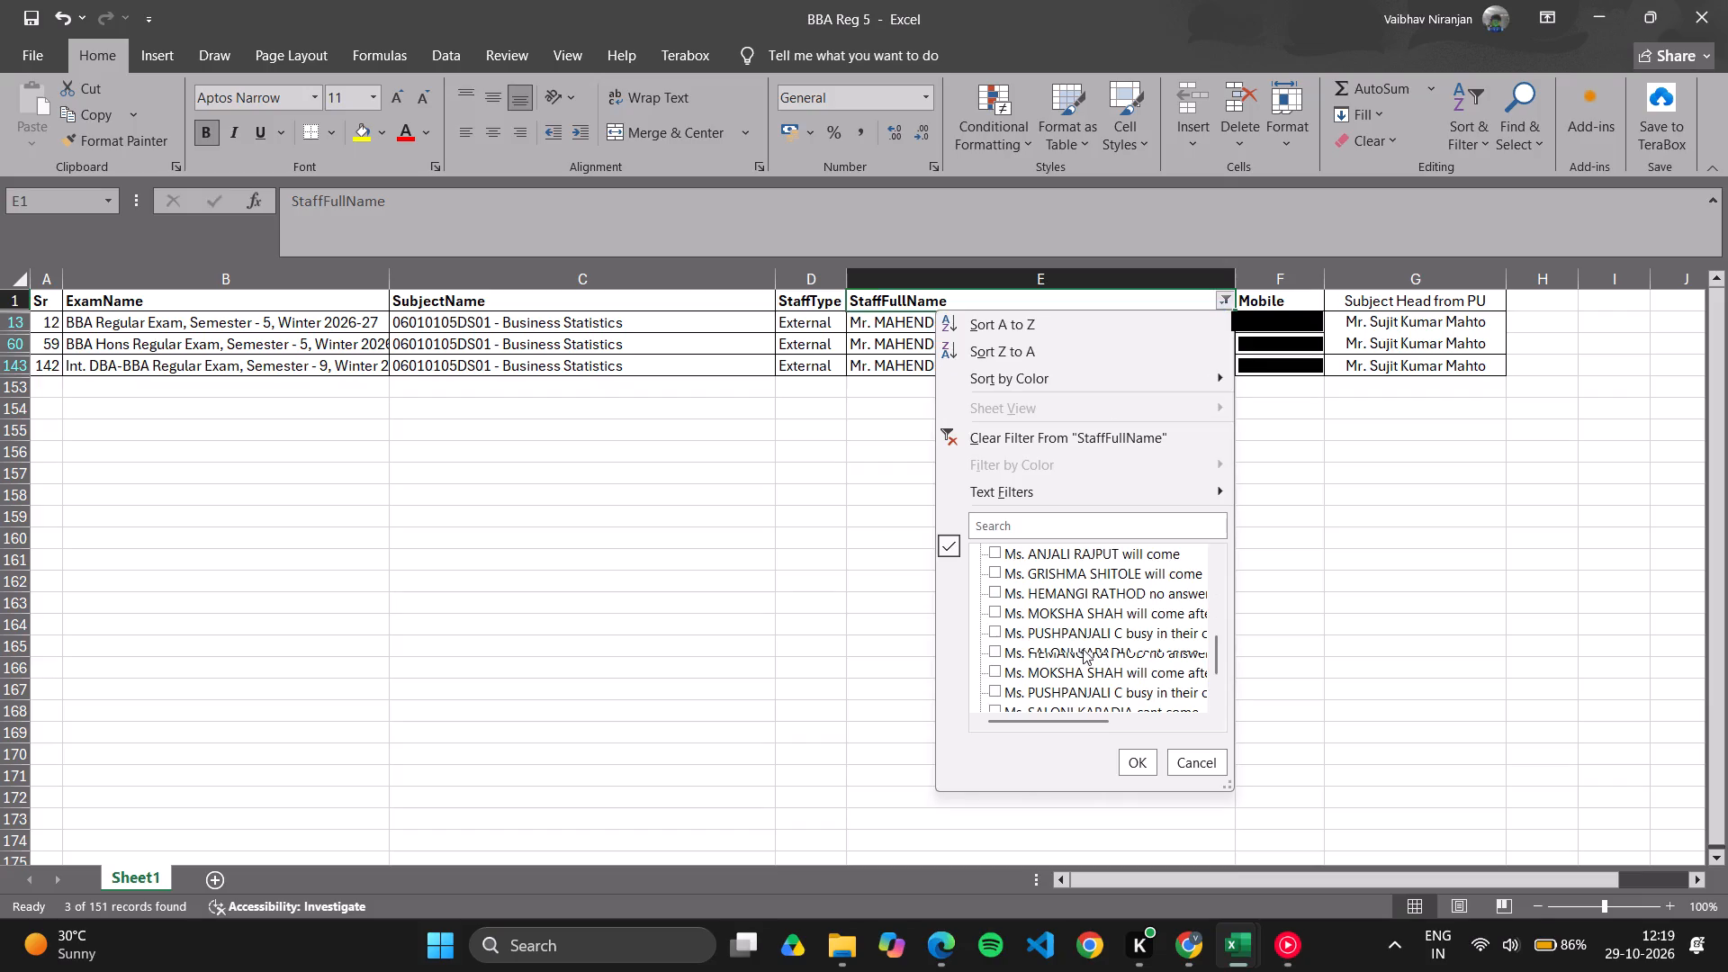
pyautogui.click(991, 636)
pyautogui.click(1145, 769)
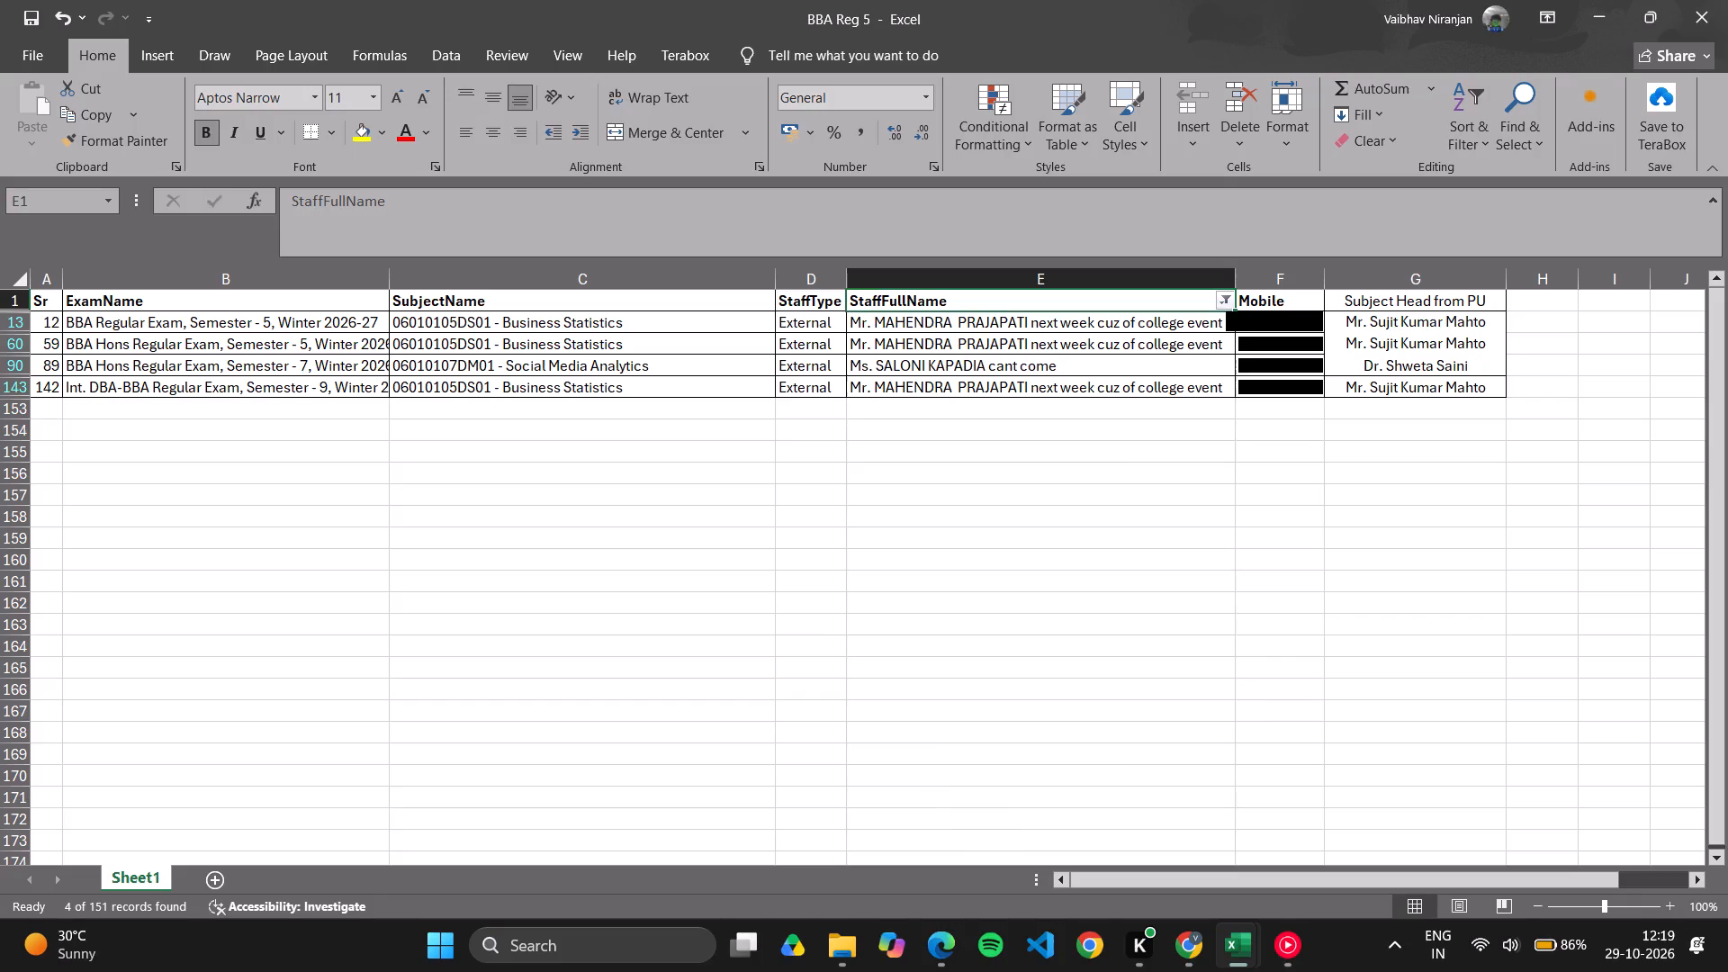
# Deselect the "cant come" entry and look through all examiner responses listed in the StaffFullName filter.
pyautogui.click(1220, 303)
pyautogui.scroll(-5, 1059, 628)
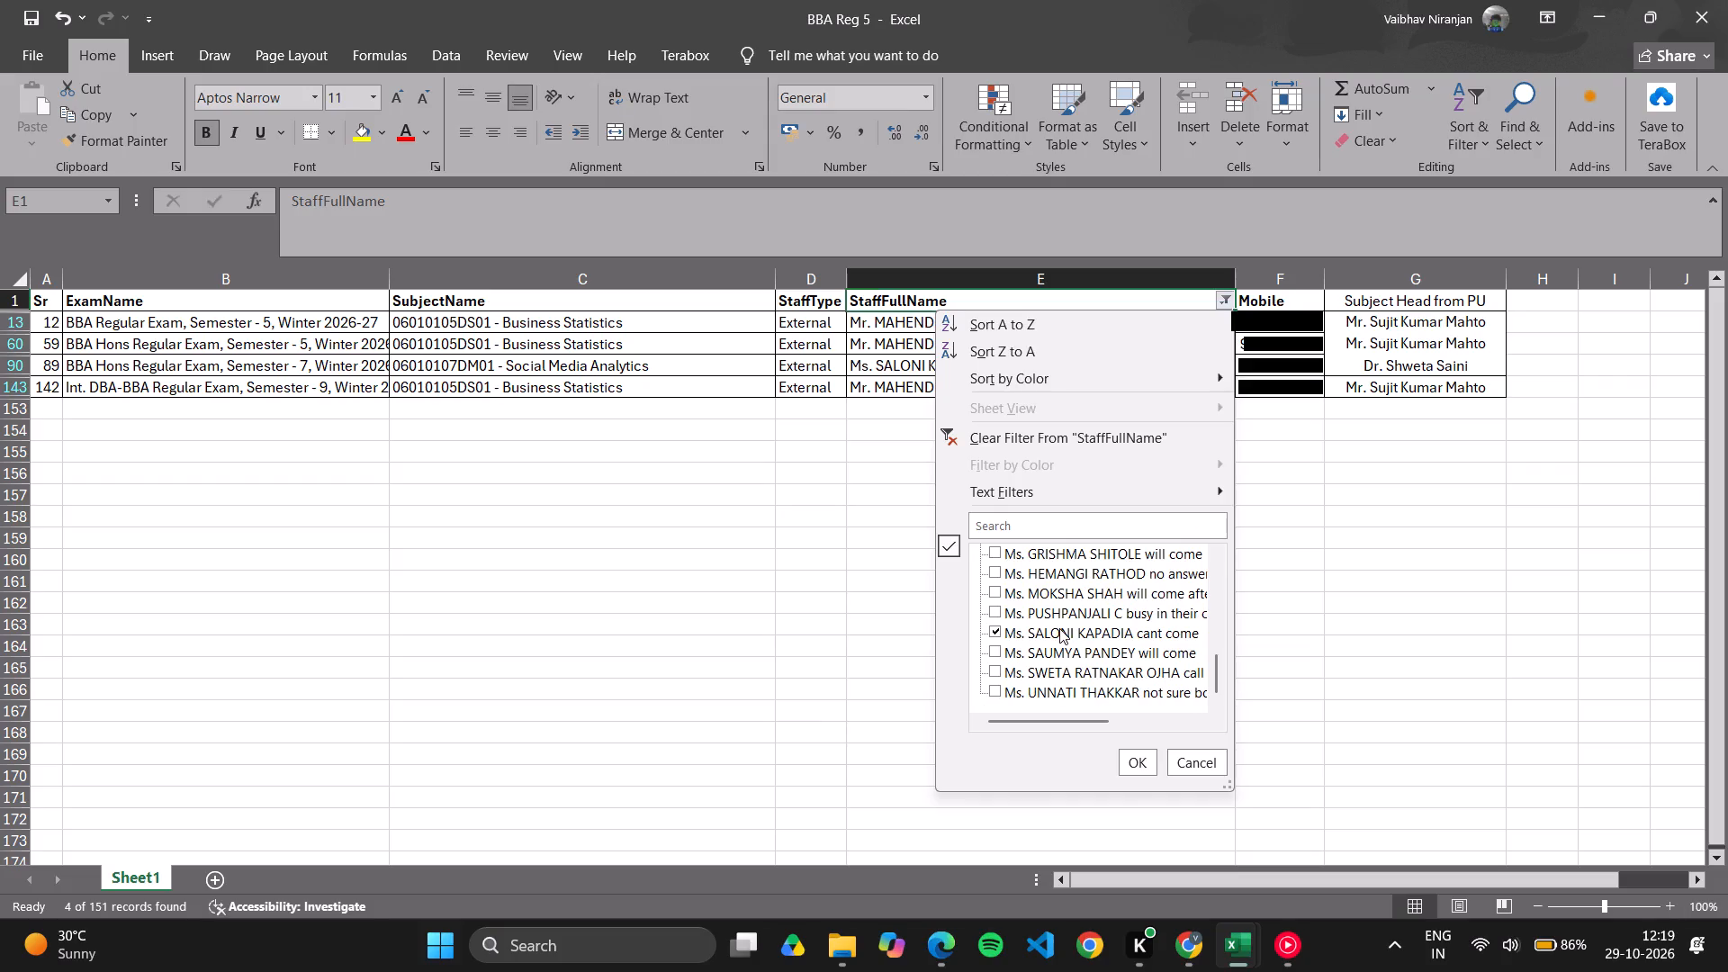
pyautogui.click(995, 632)
pyautogui.scroll(1, 995, 632)
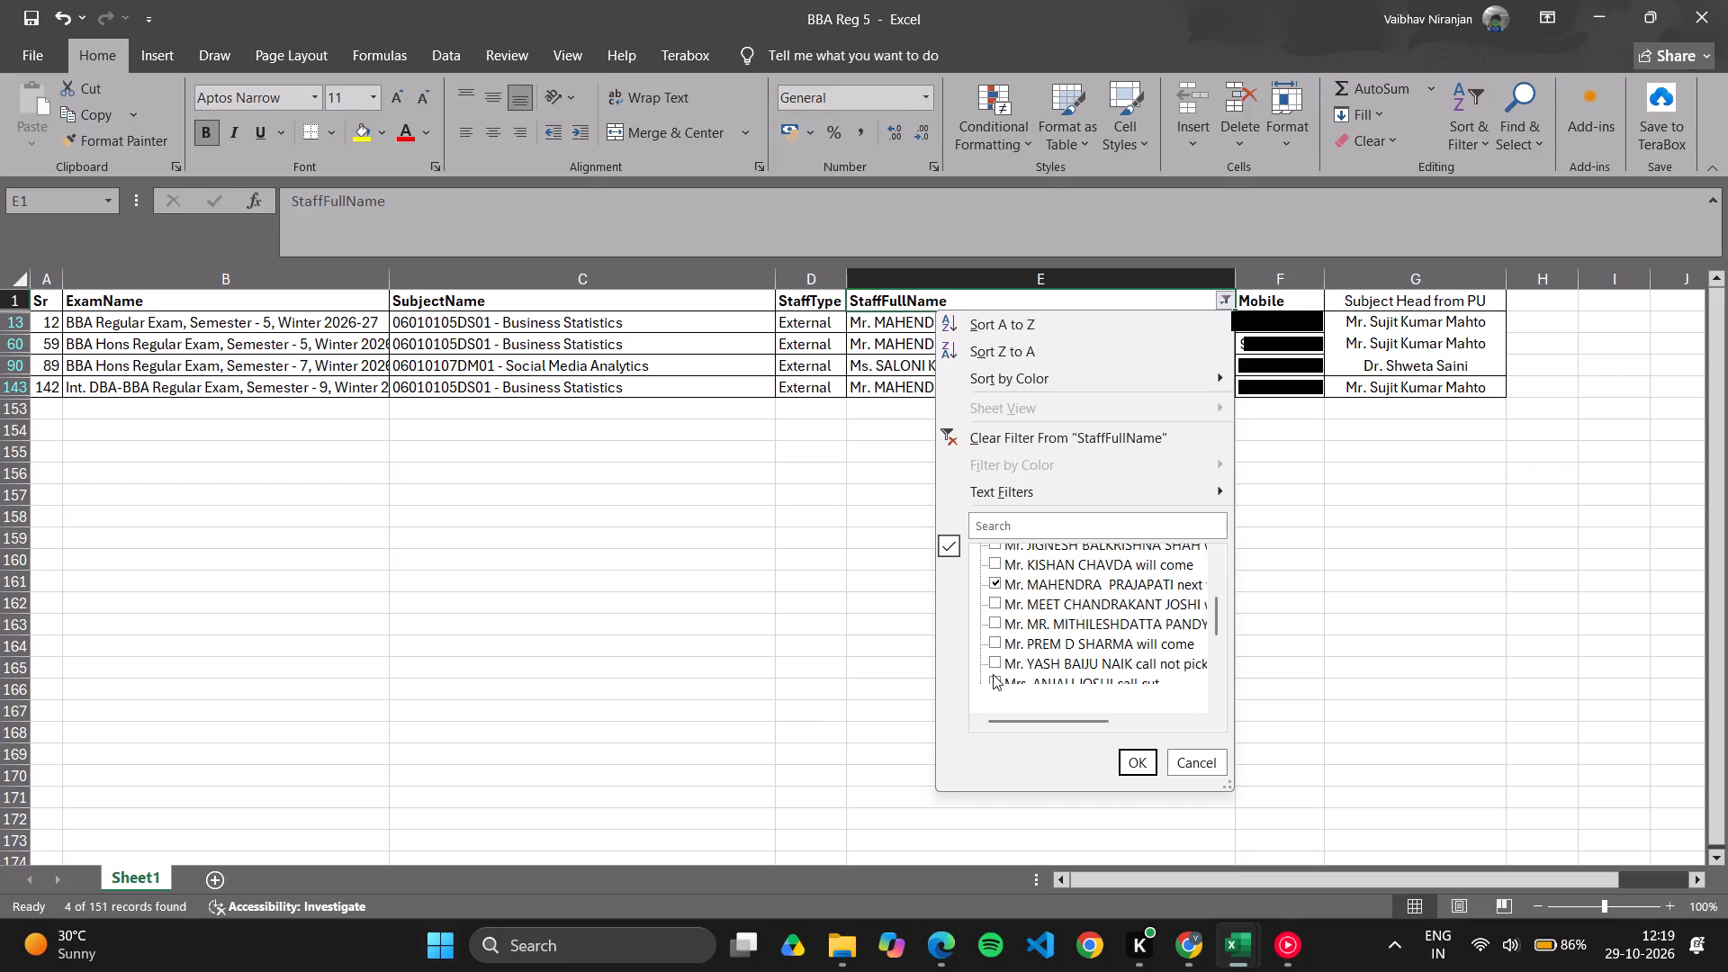
pyautogui.scroll(-1, 993, 674)
pyautogui.scroll(-3, 995, 587)
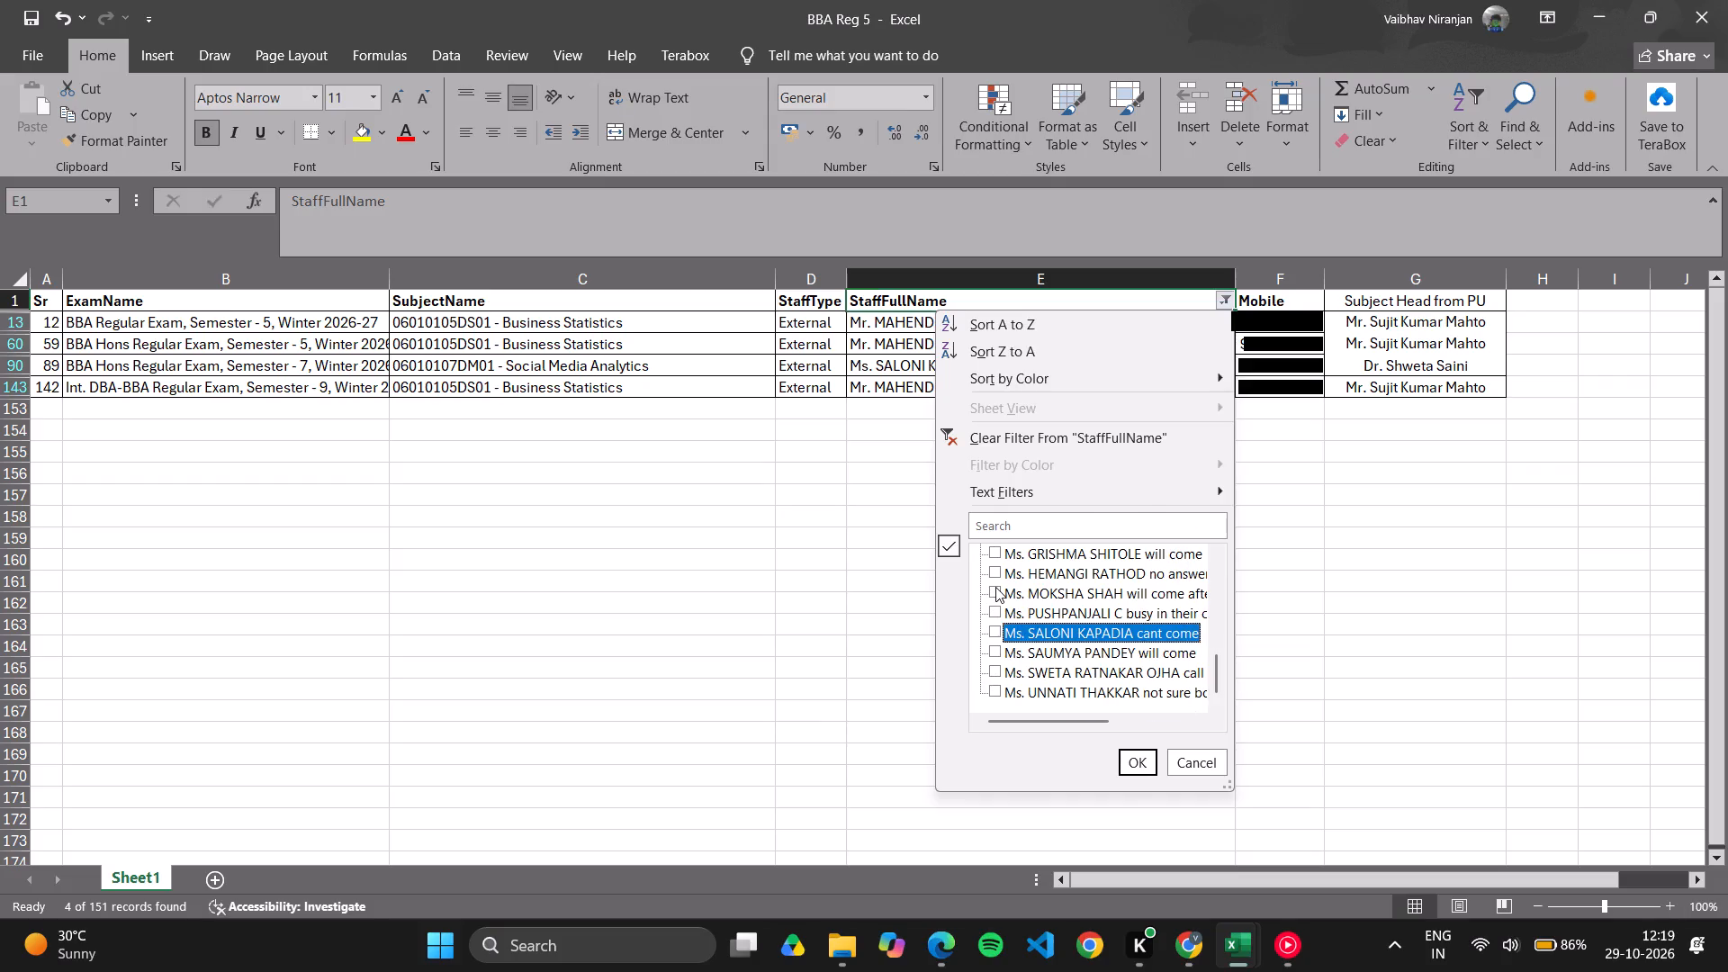
pyautogui.scroll(-2, 1054, 676)
pyautogui.scroll(9, 1036, 533)
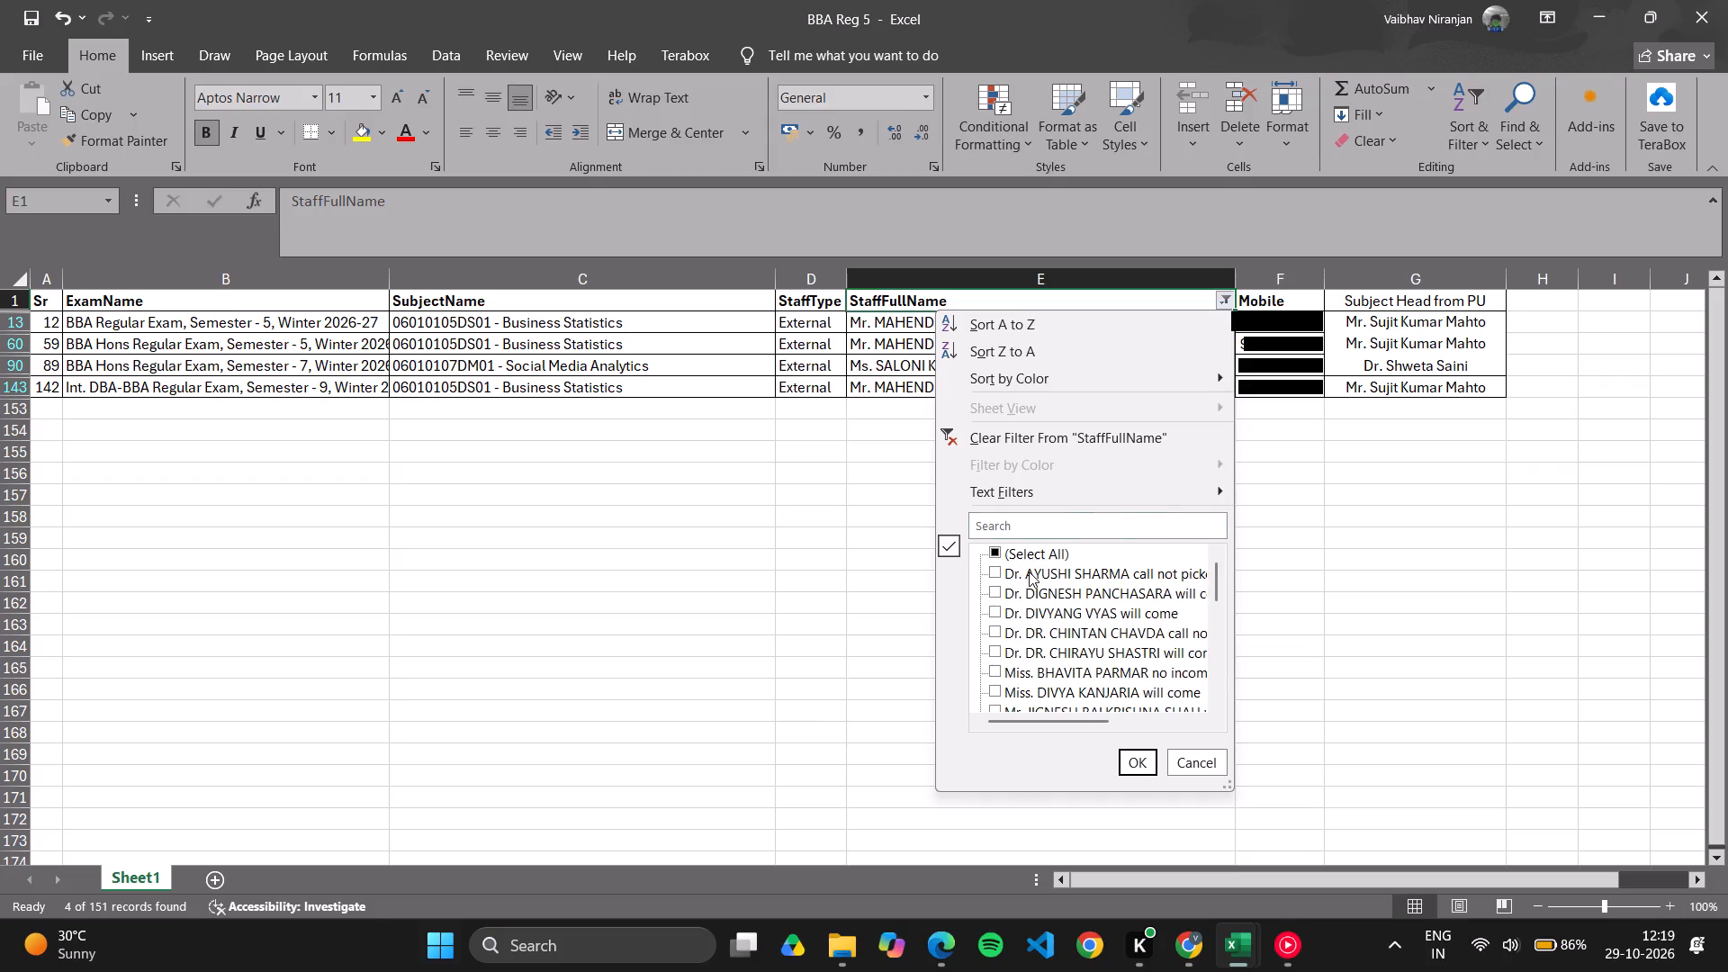
pyautogui.scroll(2, 1029, 571)
pyautogui.scroll(-13, 1019, 595)
pyautogui.scroll(1, 1019, 595)
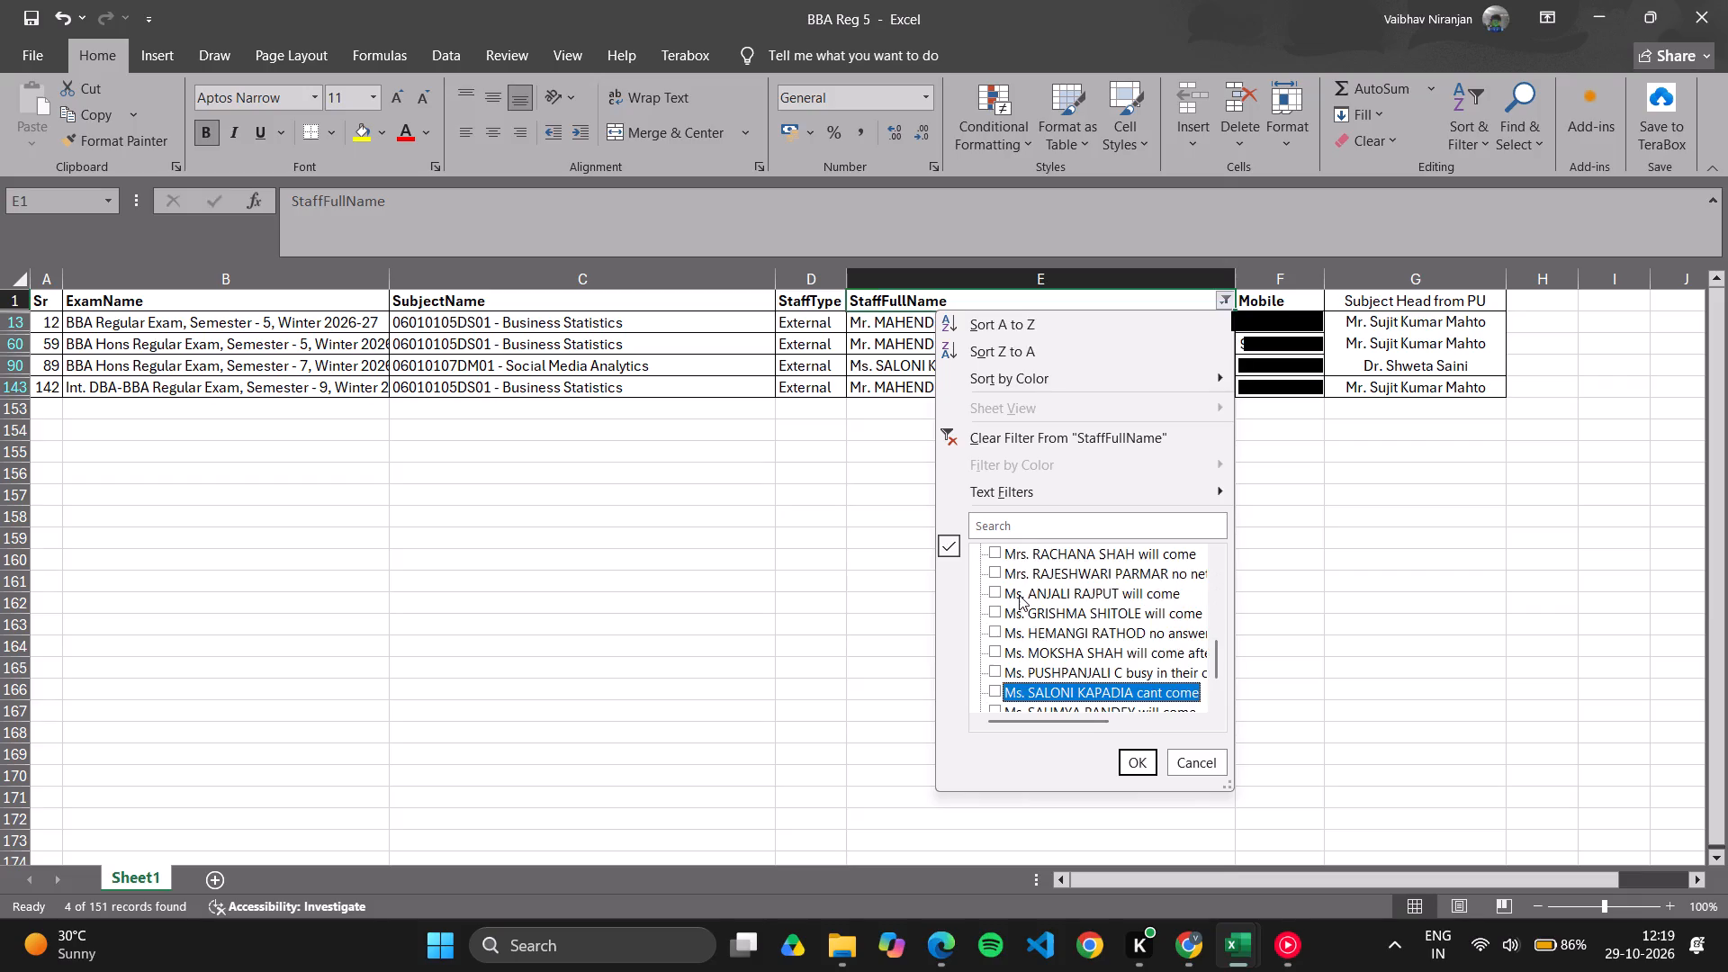
pyautogui.scroll(1, 1019, 595)
pyautogui.scroll(-1, 1027, 641)
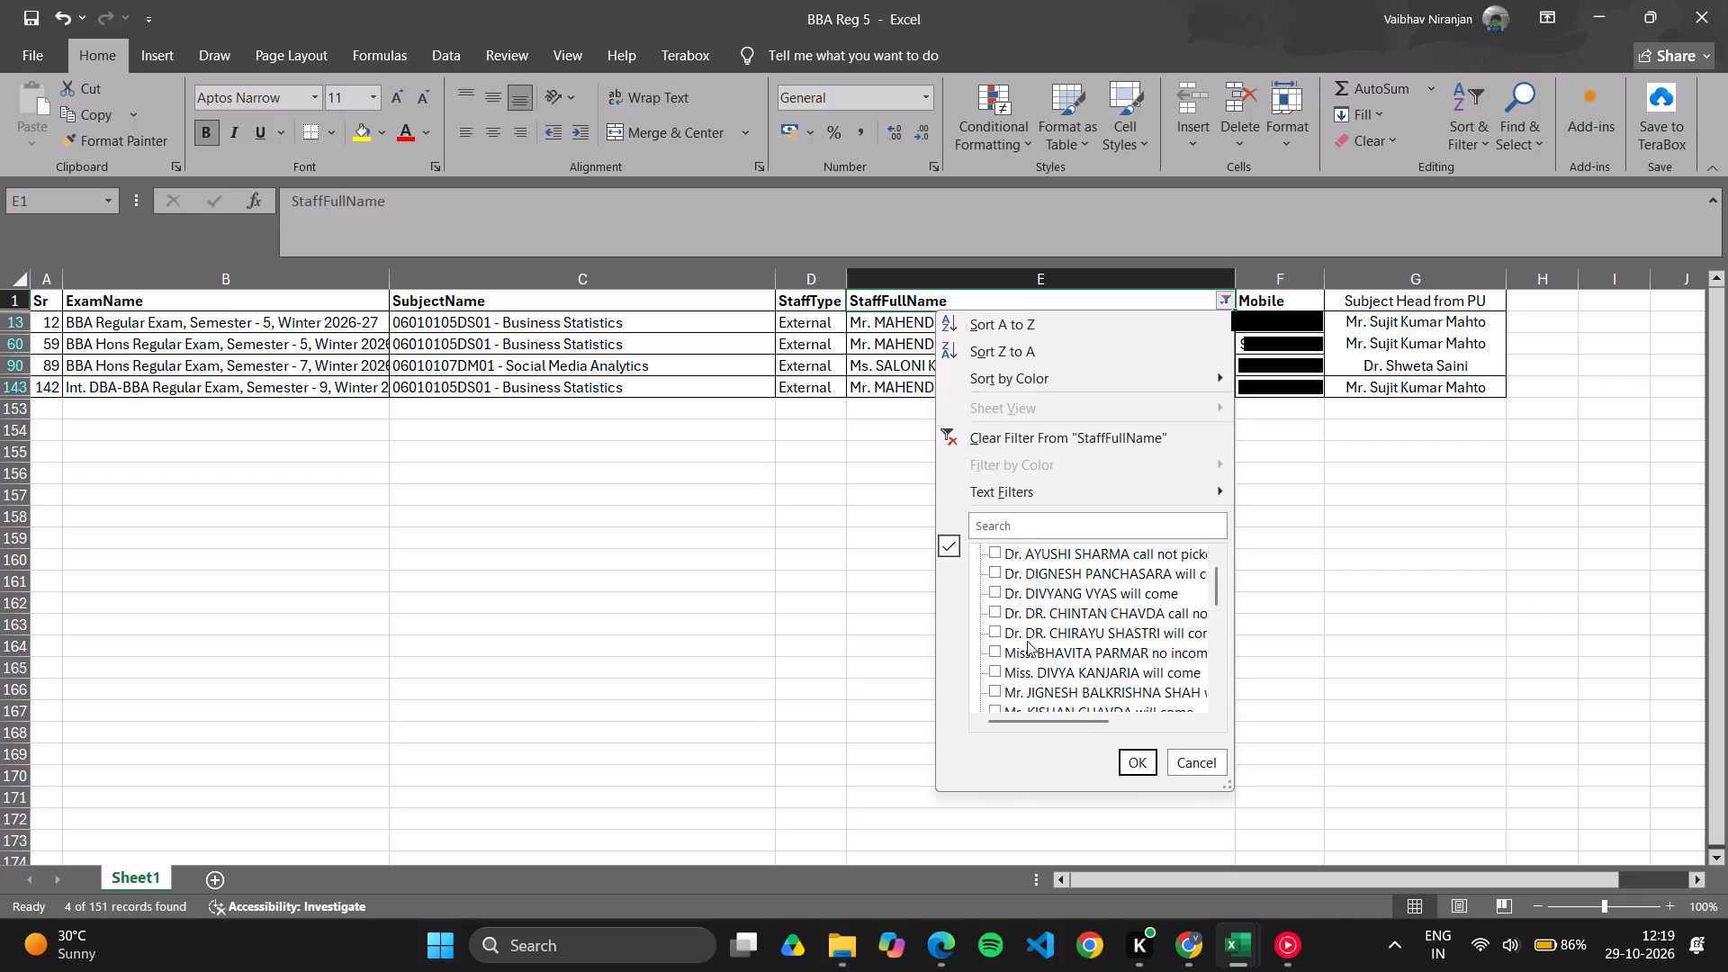
pyautogui.scroll(-1, 1027, 641)
pyautogui.scroll(2, 1027, 641)
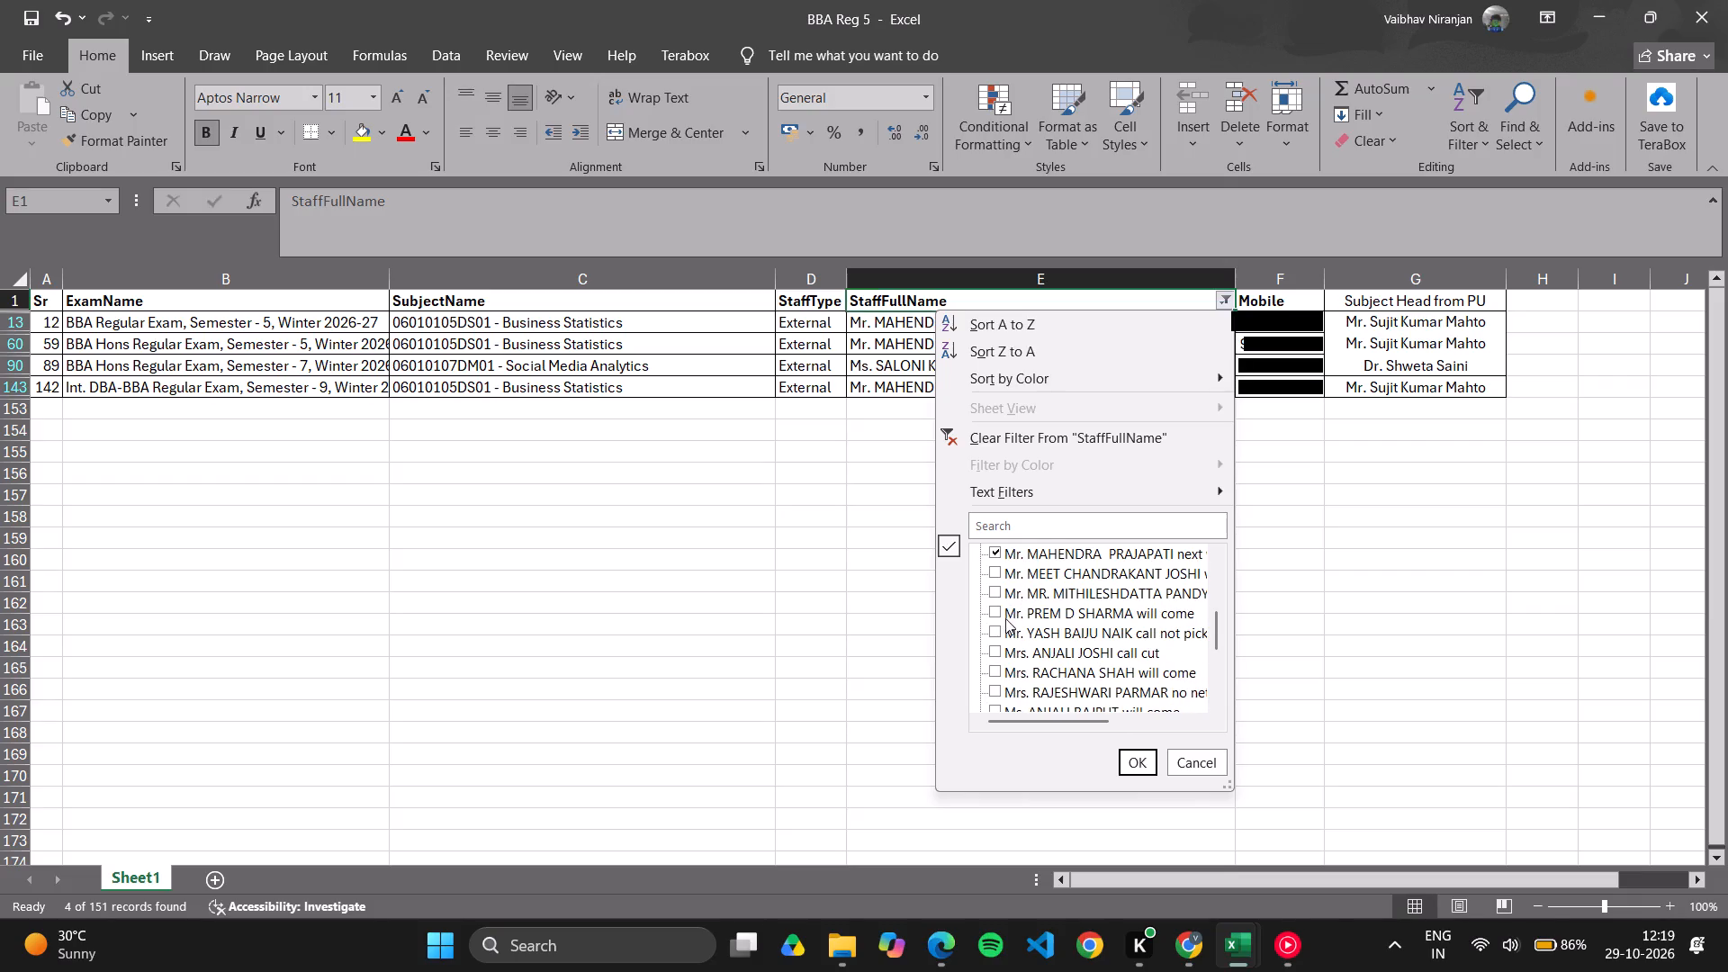
# Set the StaffFullName filter to show only the examiner entry marked "cant come".
pyautogui.click(990, 612)
pyautogui.scroll(-3, 1011, 638)
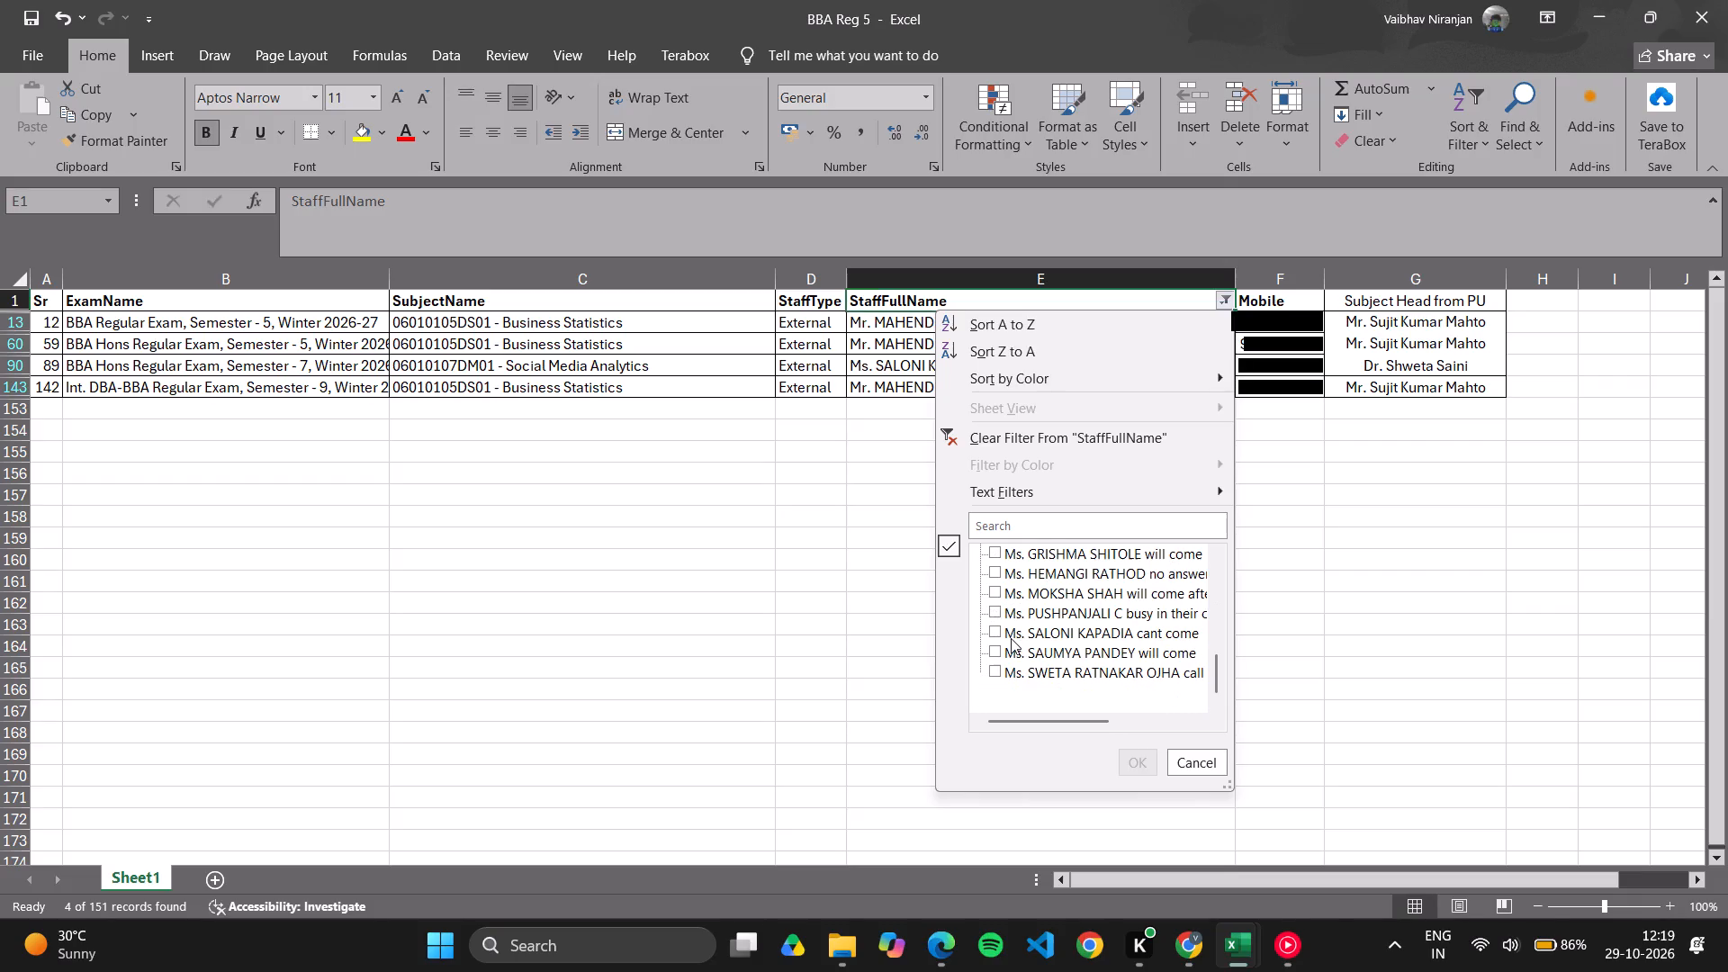
pyautogui.click(993, 630)
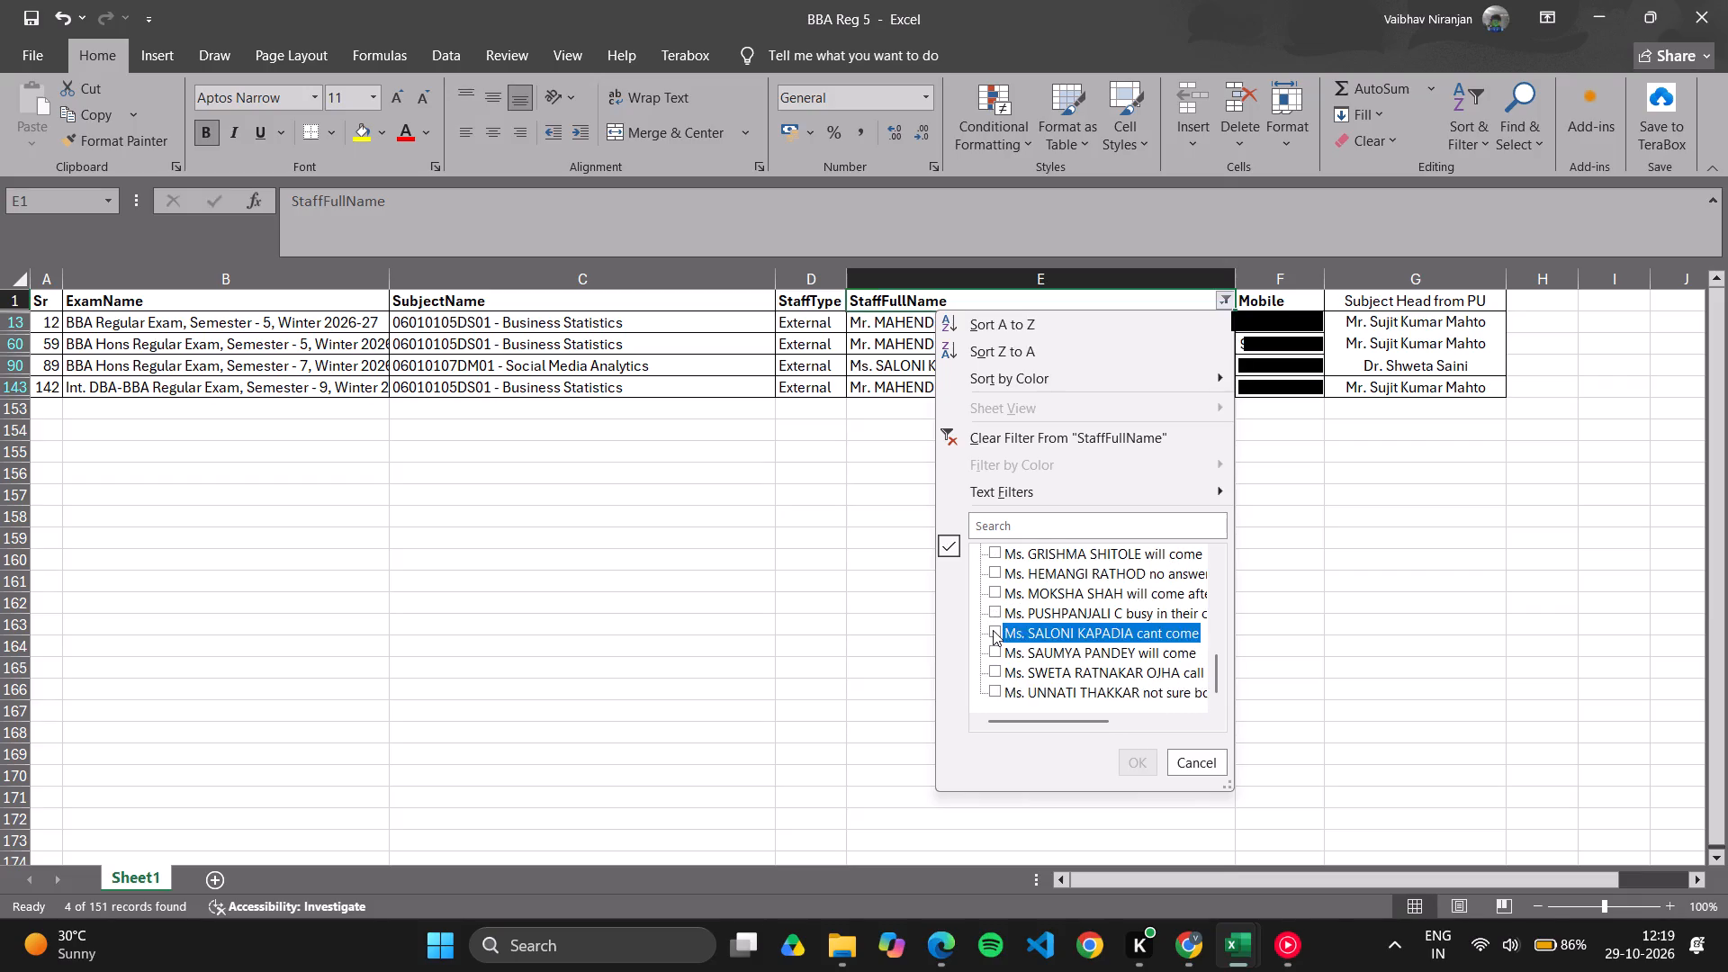
pyautogui.click(1145, 764)
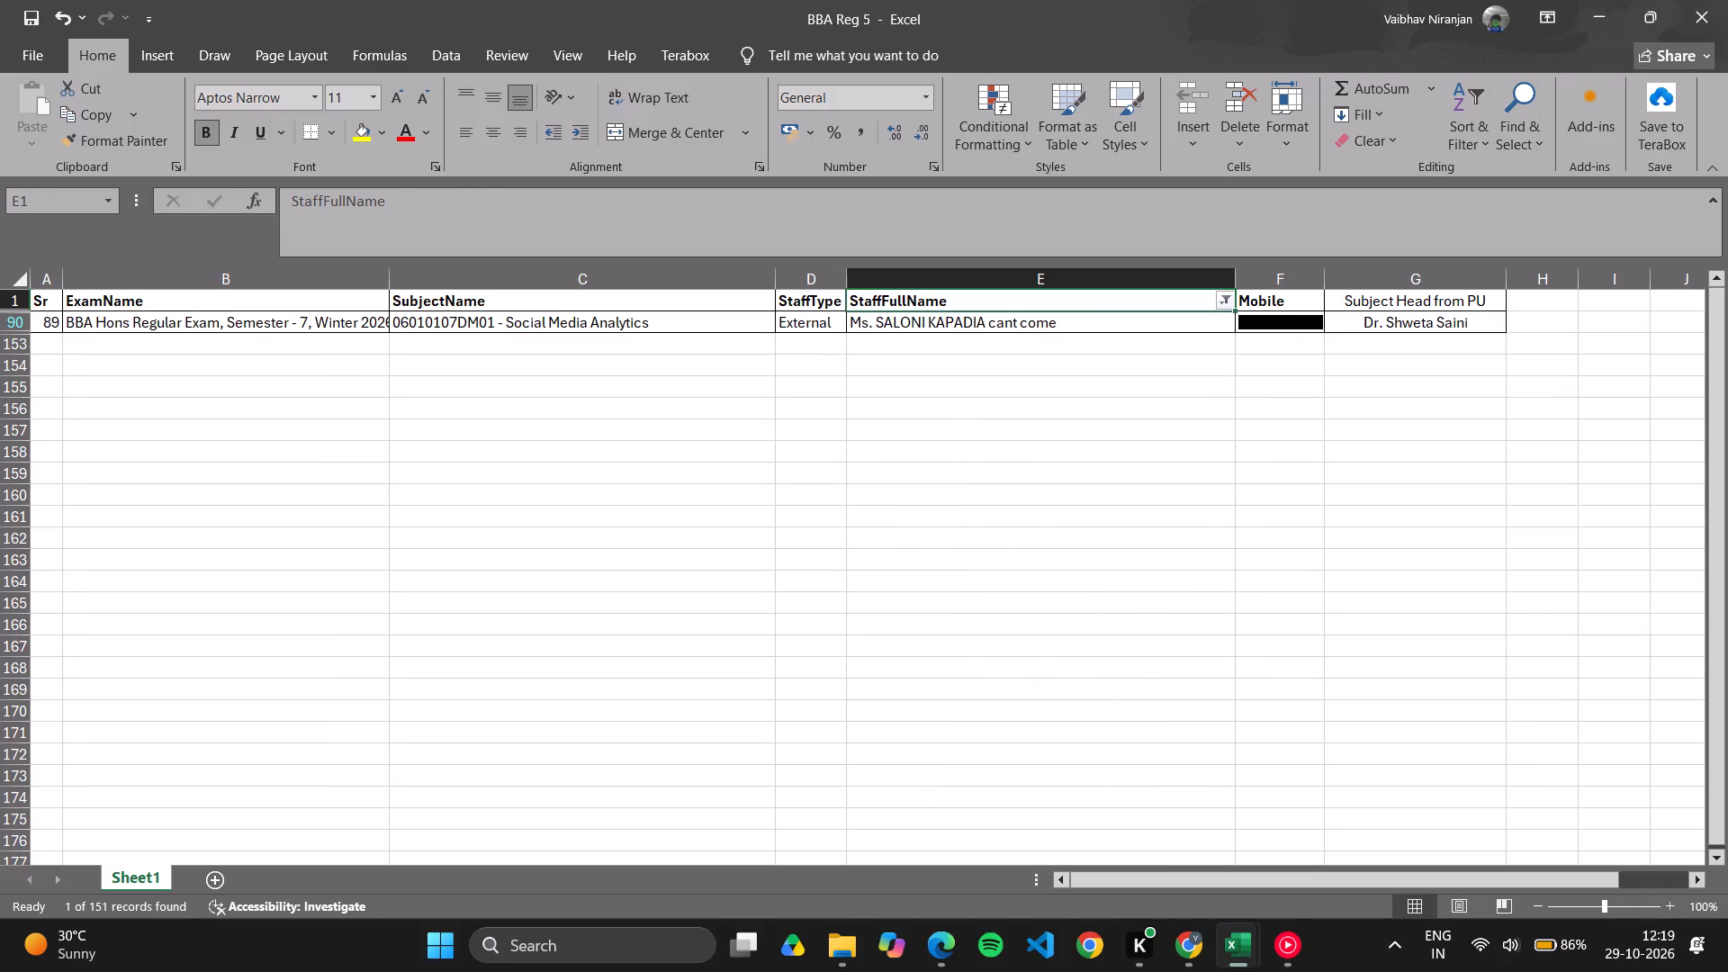
# Change the filtered examiner's response from "cant come" to "will not come" and save the workbook.
pyautogui.click(1060, 326)
pyautogui.click(469, 192)
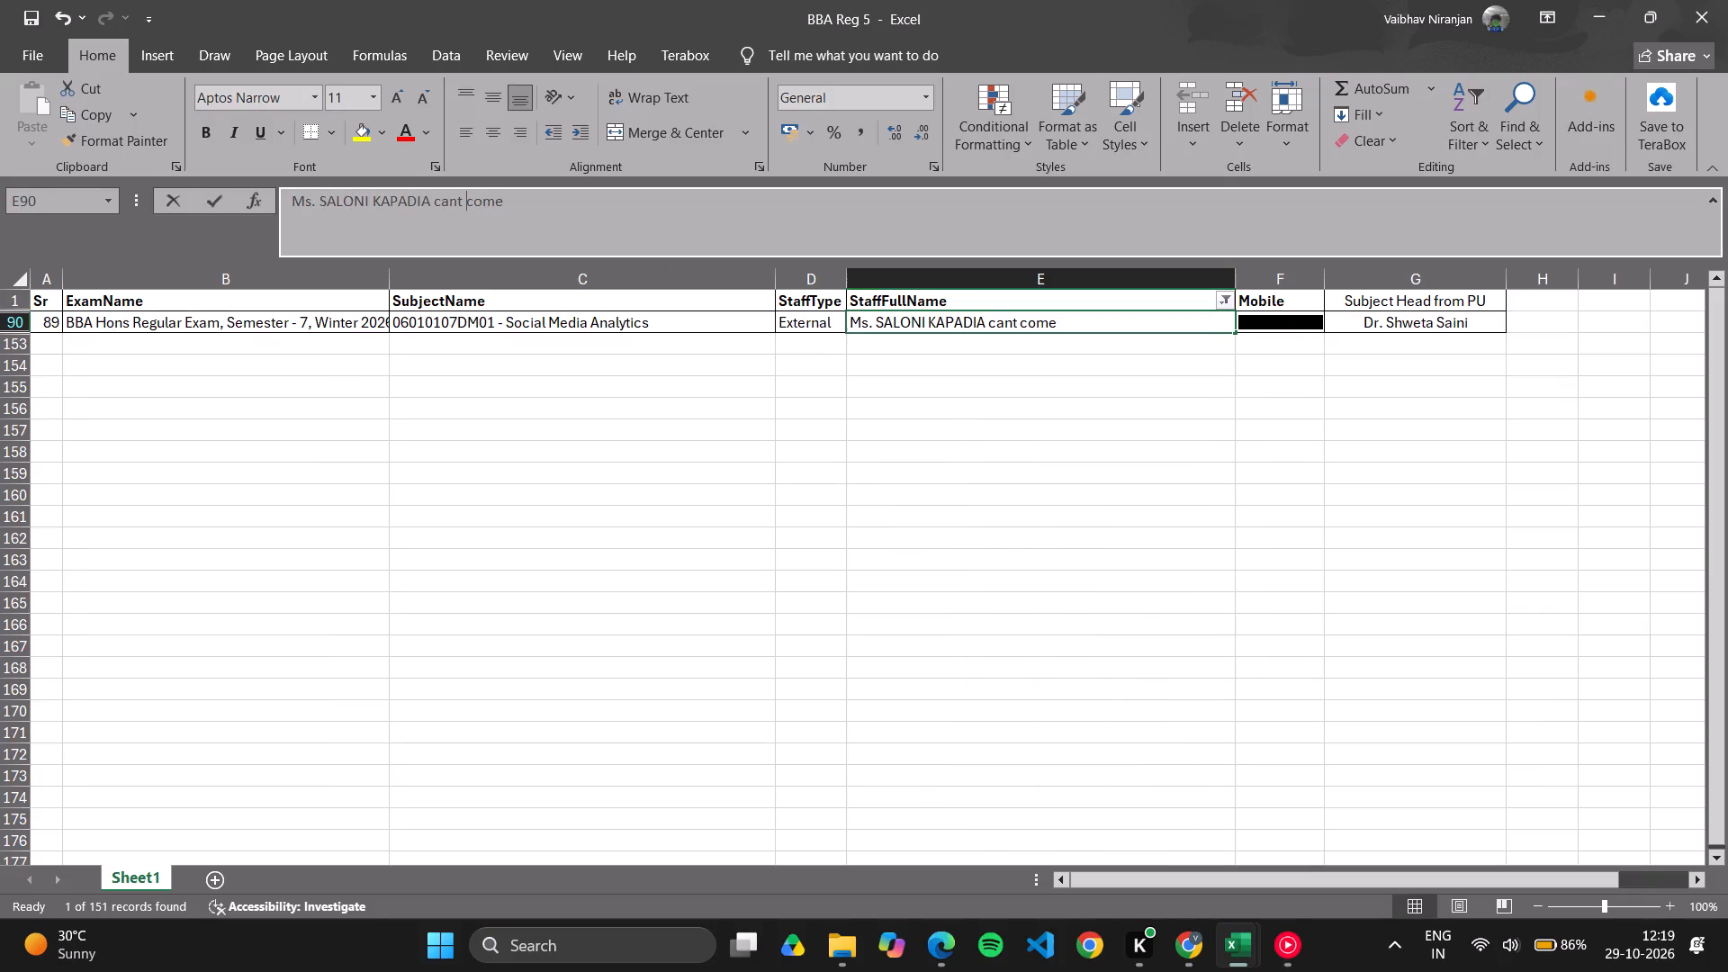
pyautogui.press('BackSpace')
pyautogui.press('BackSpace')
pyautogui.press('BackSpace')
pyautogui.press('BackSpace')
pyautogui.press('BackSpace')
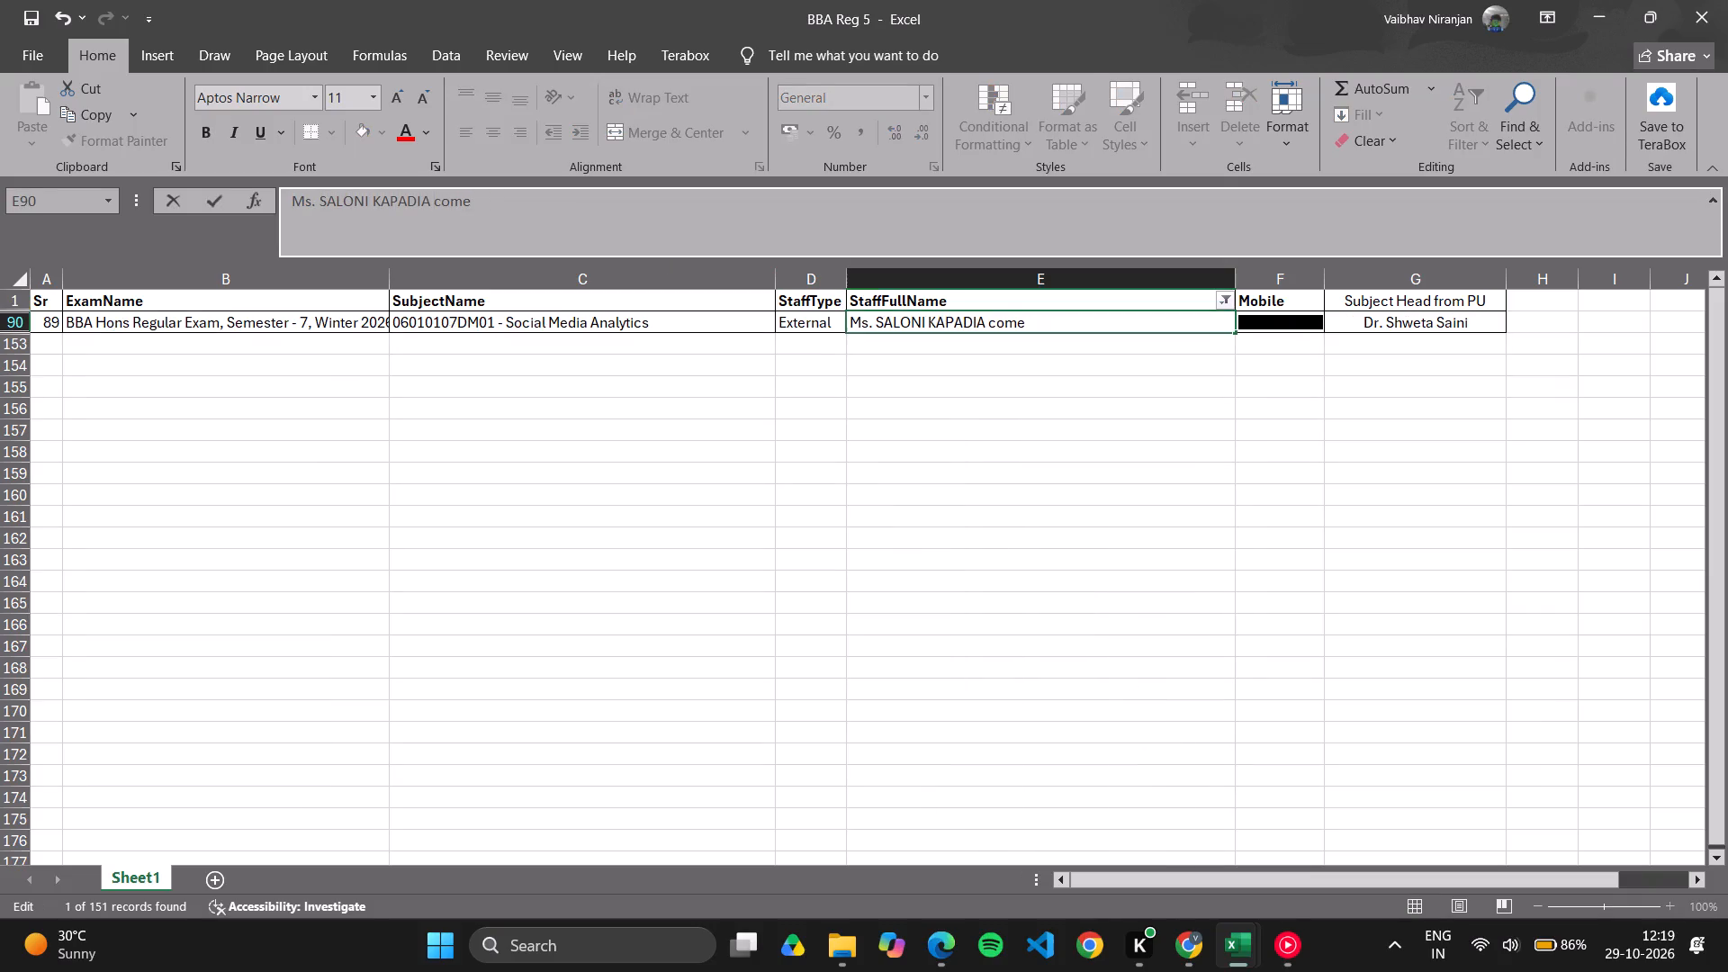
pyautogui.write('will not')
pyautogui.press('space')
pyautogui.press('Return')
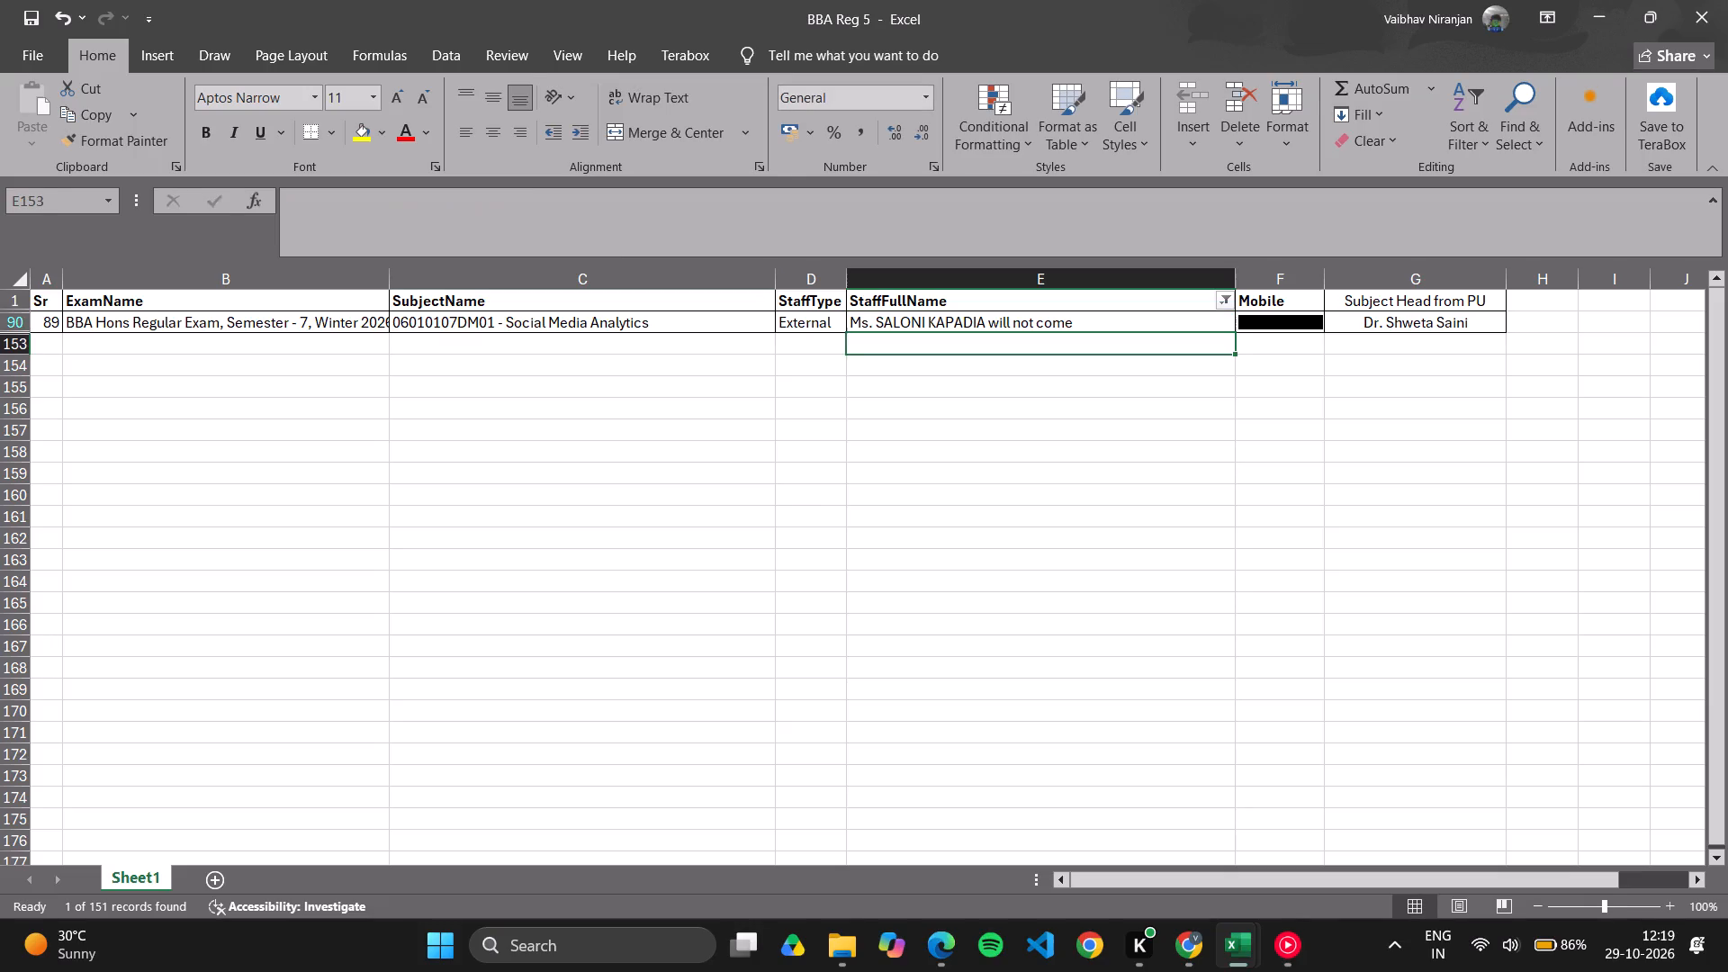
pyautogui.click(751, 386)
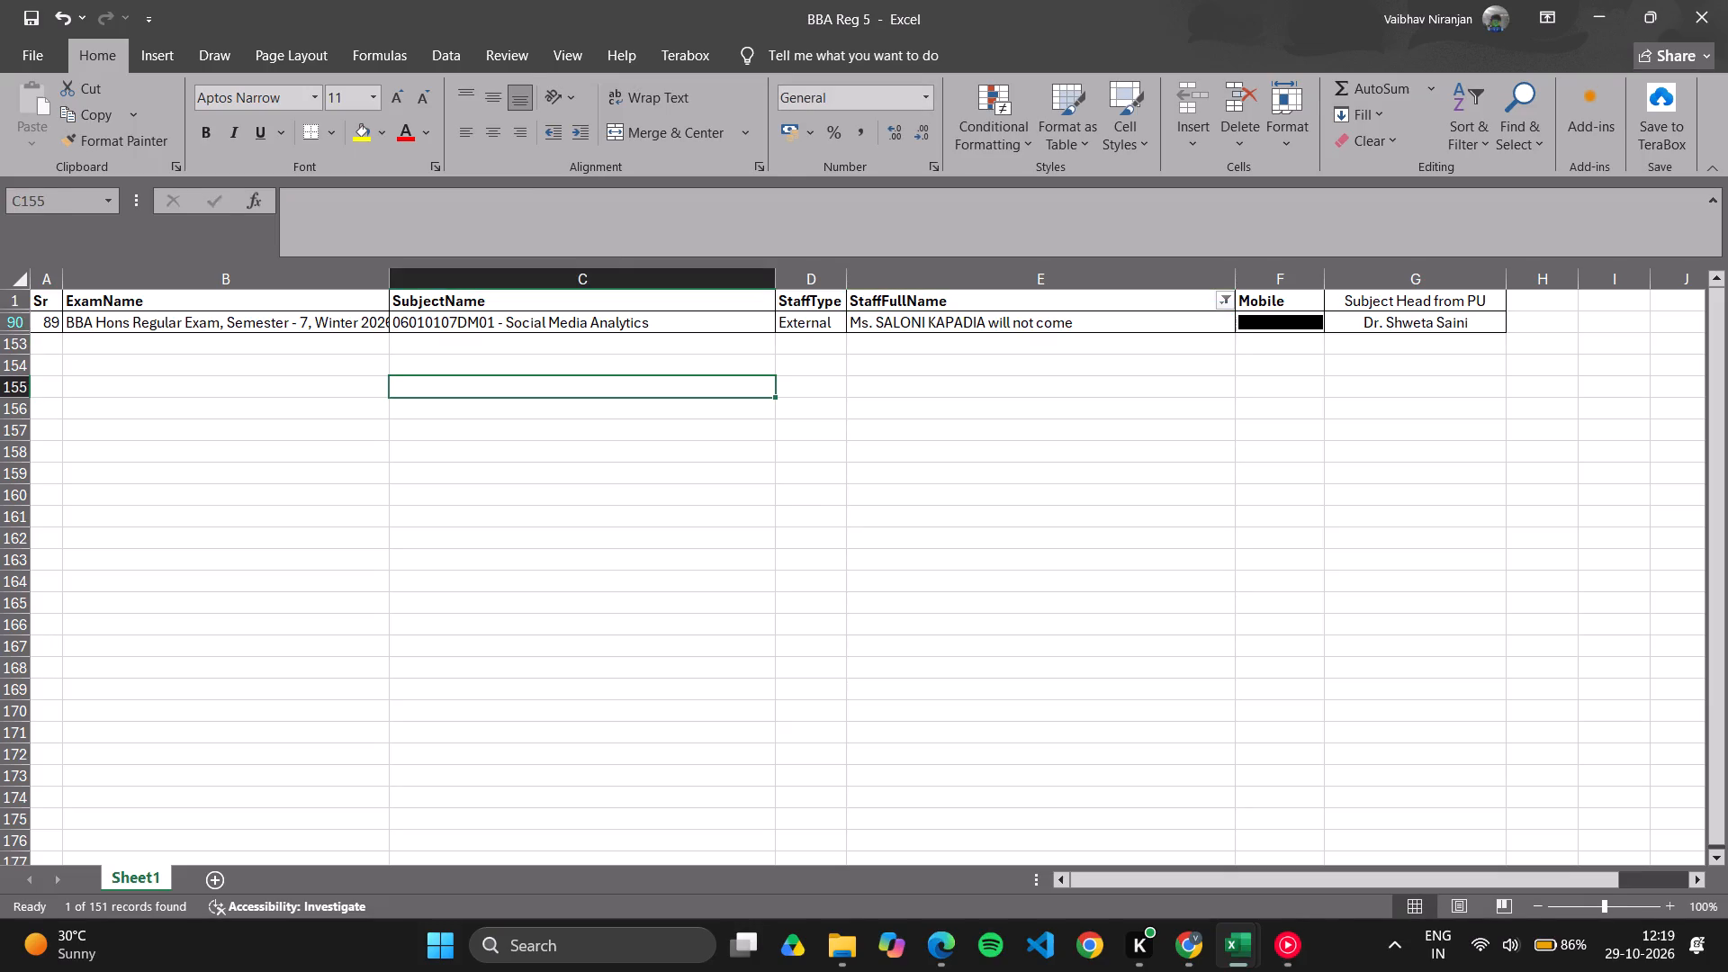
pyautogui.click(1129, 394)
pyautogui.hotkey('ctrl', 's')
pyautogui.scroll(7, 777, 349)
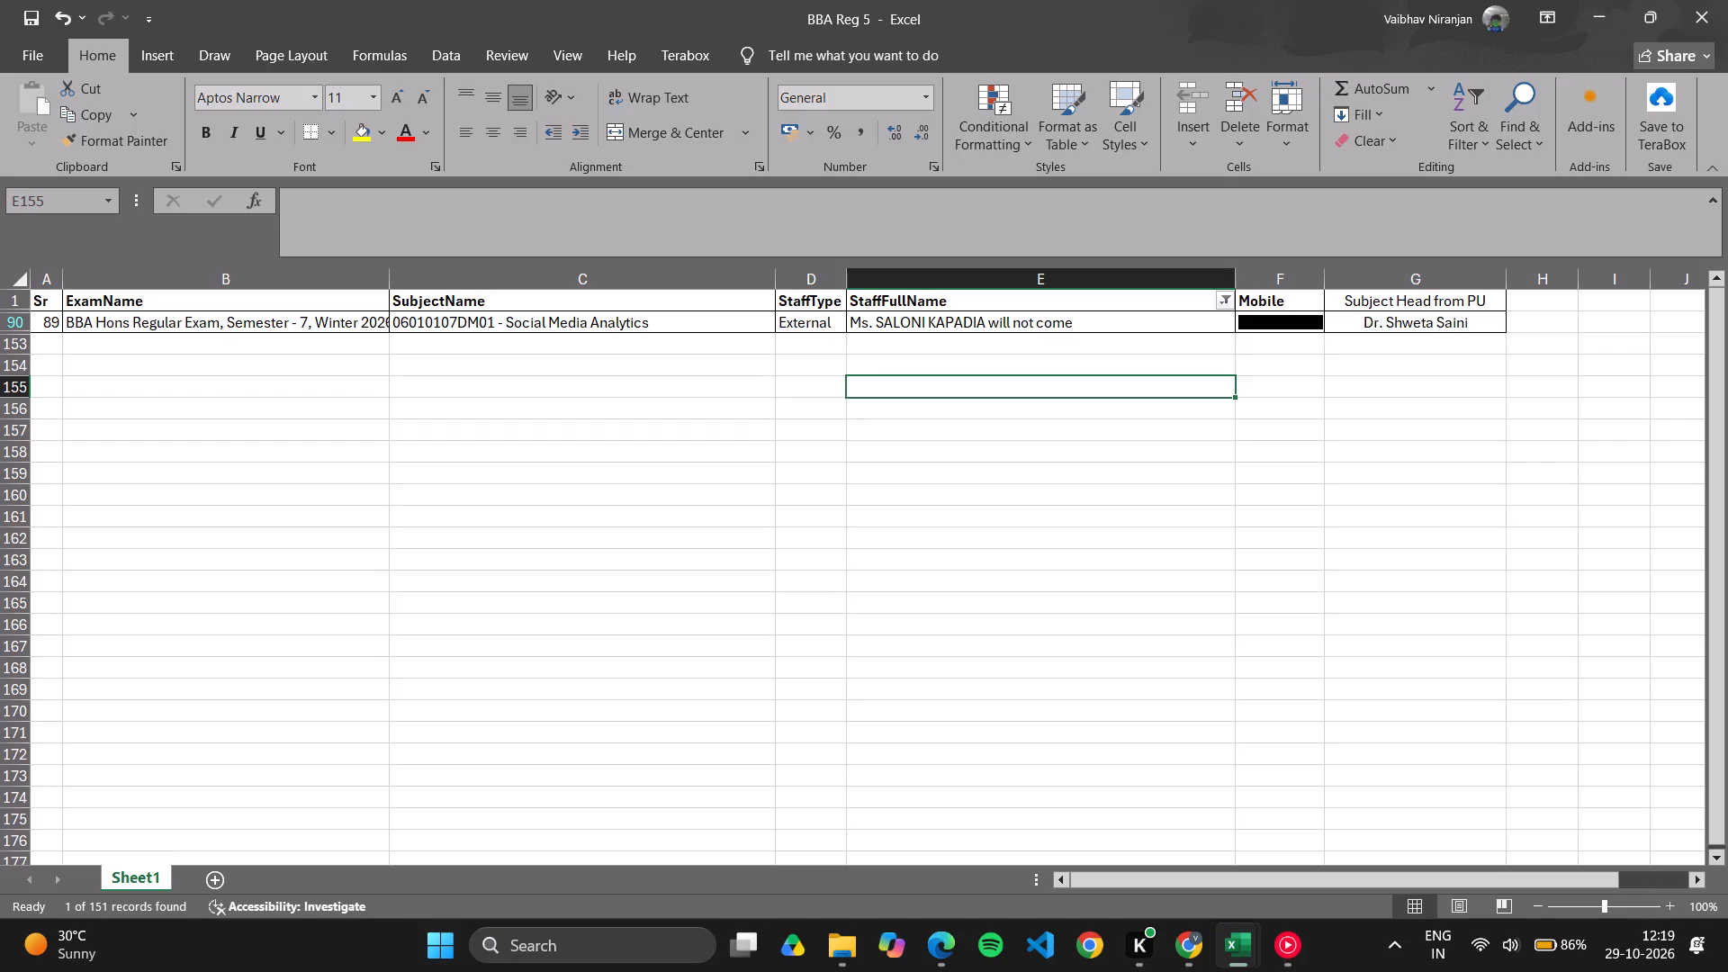
# Check the workbook files in the attachments (2) folder in File Explorer and return to the BBA Reg 5 sheet.
pyautogui.click(44, 60)
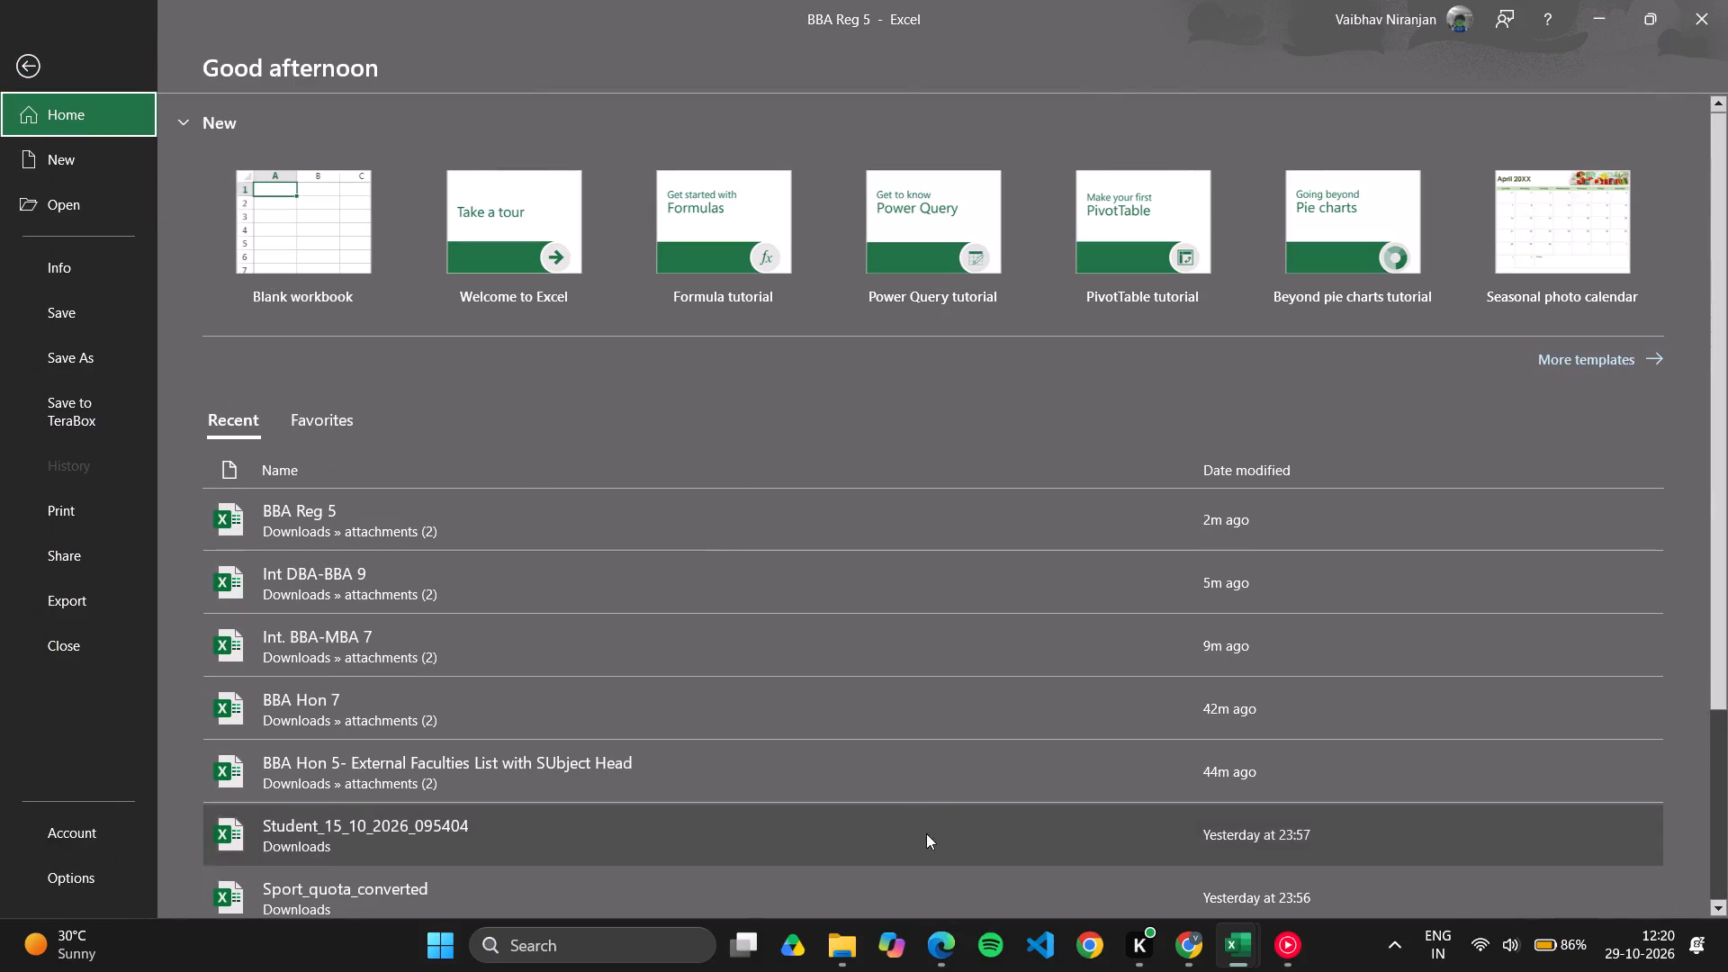
pyautogui.click(850, 949)
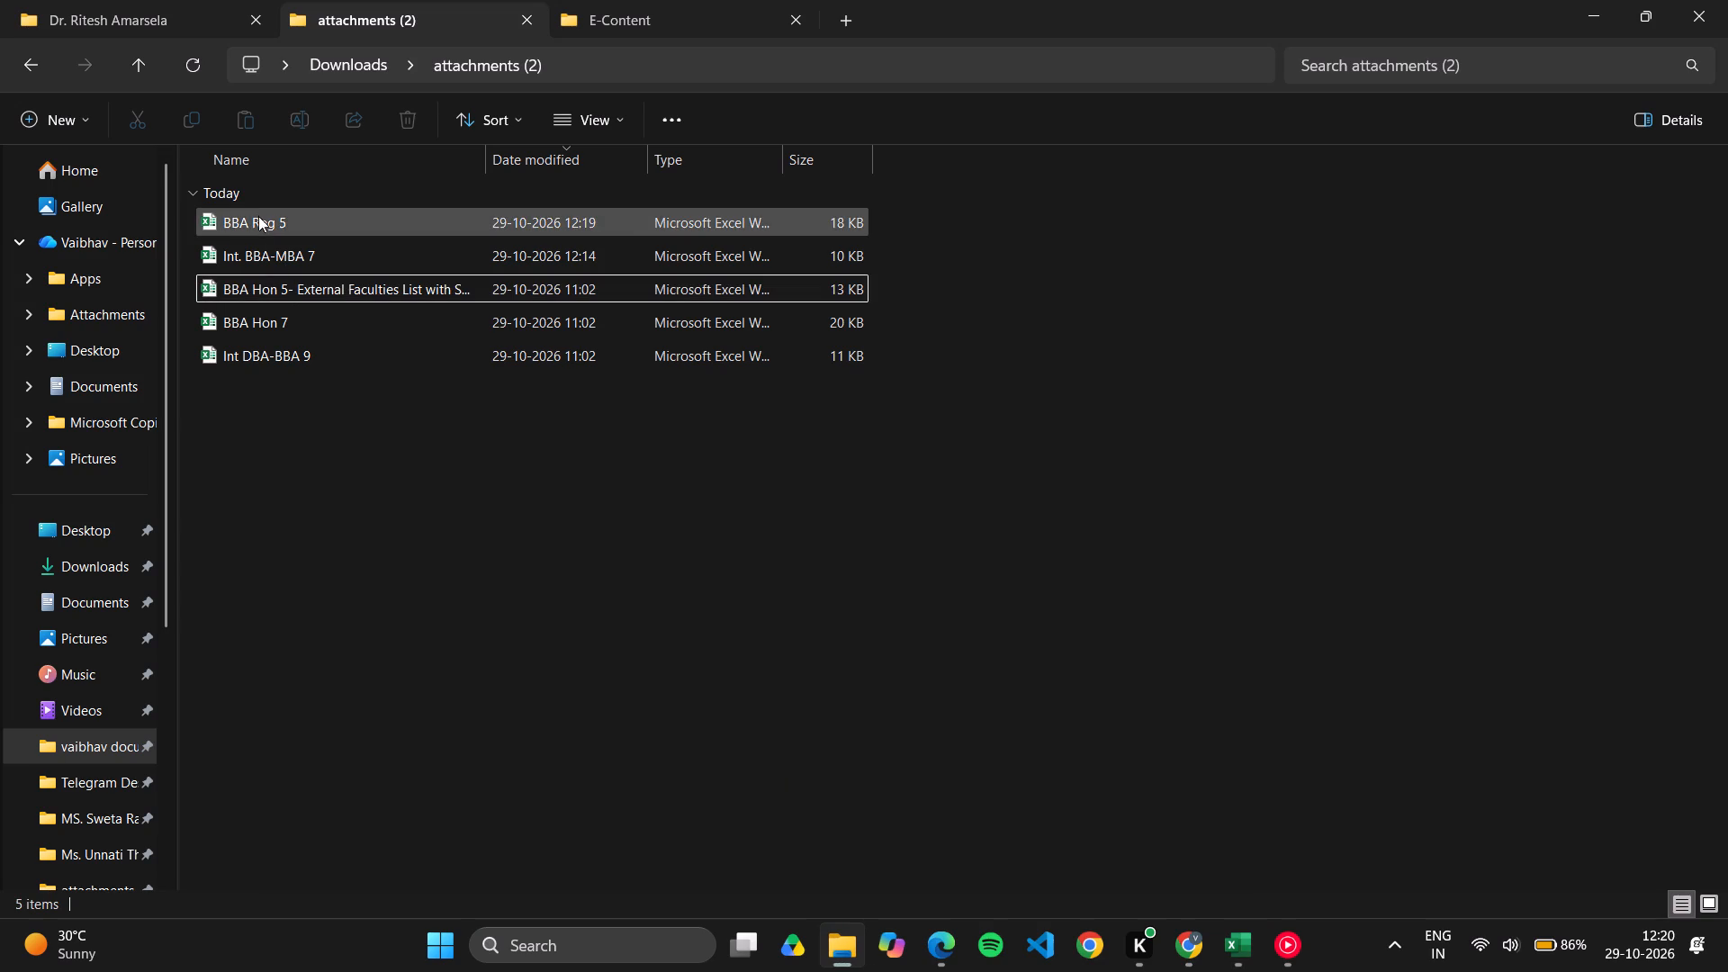
pyautogui.click(1225, 950)
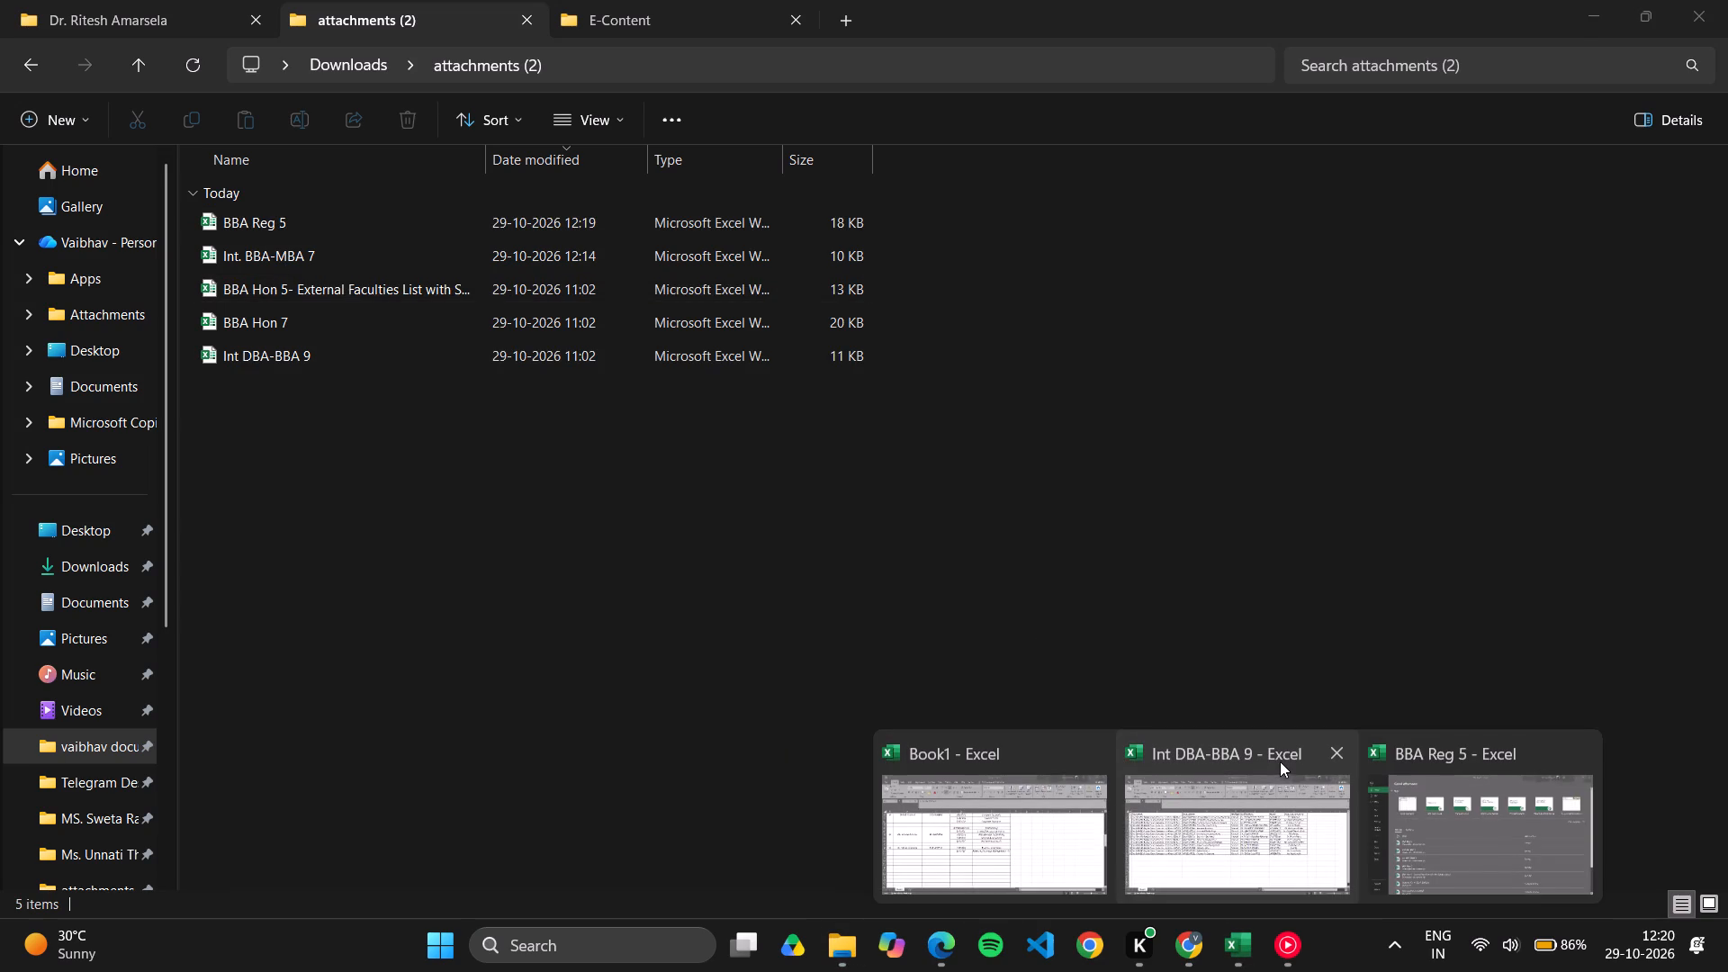
pyautogui.click(1579, 831)
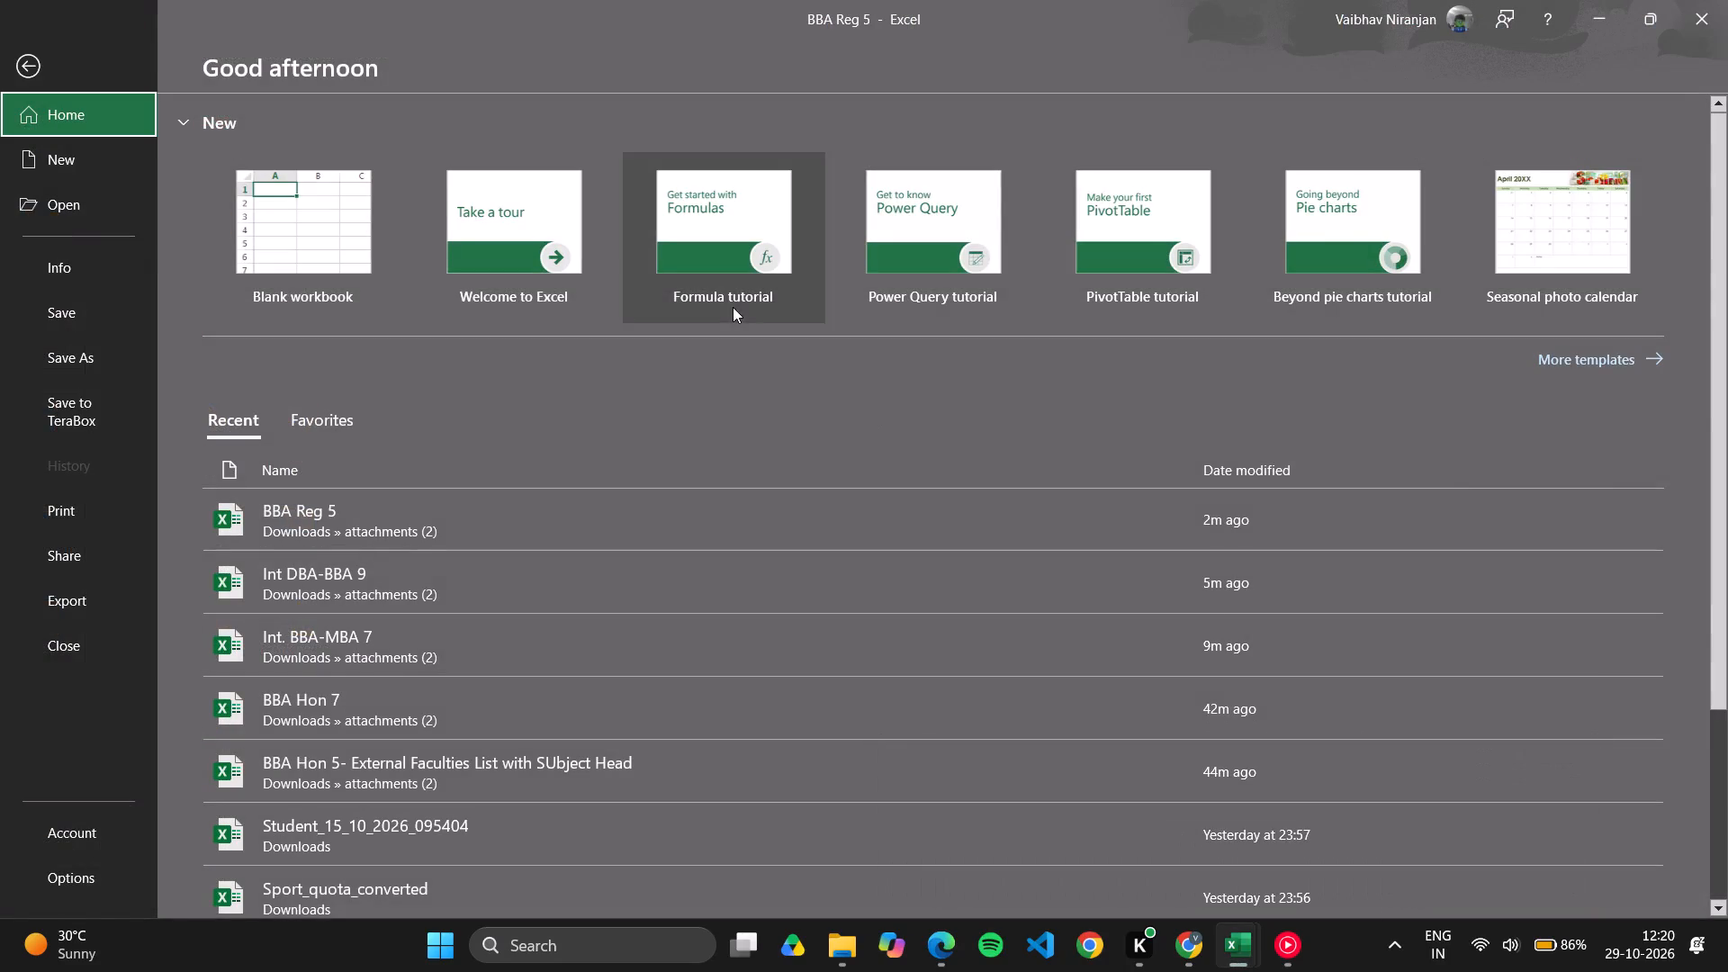
pyautogui.click(11, 72)
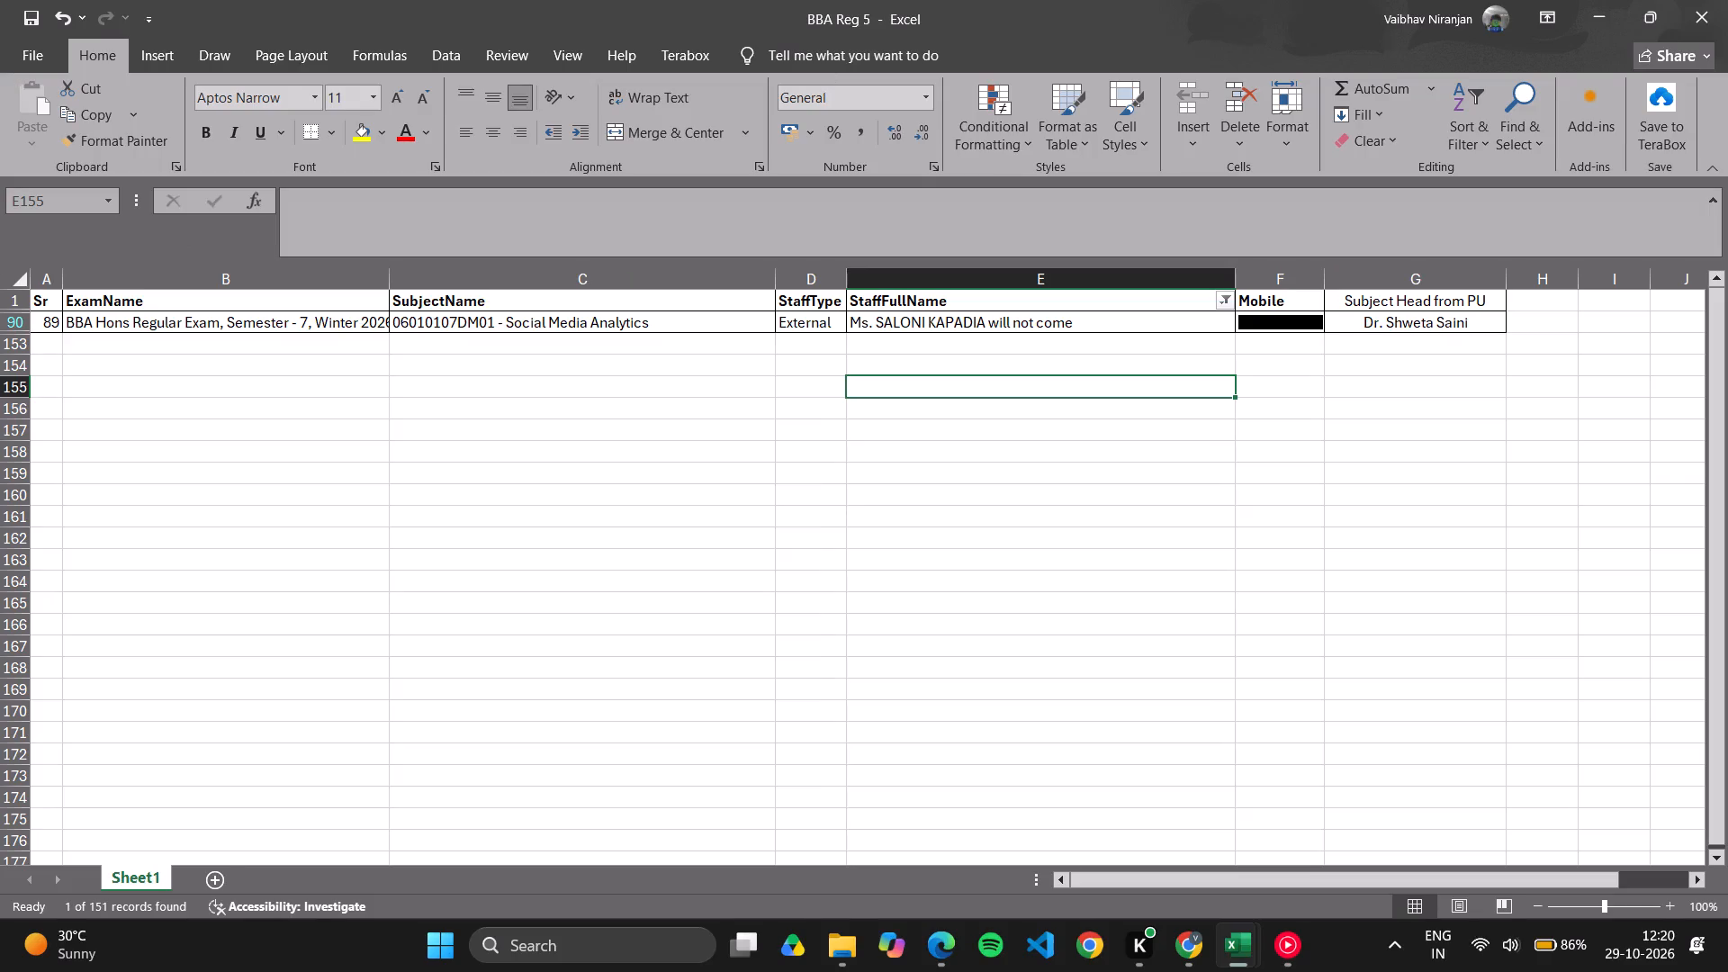
# Save BBA Reg 5 again and show all examiner entries in the StaffFullName column.
pyautogui.hotkey('ctrl', 's')
pyautogui.hotkey('ctrl', 's')
pyautogui.click(1228, 306)
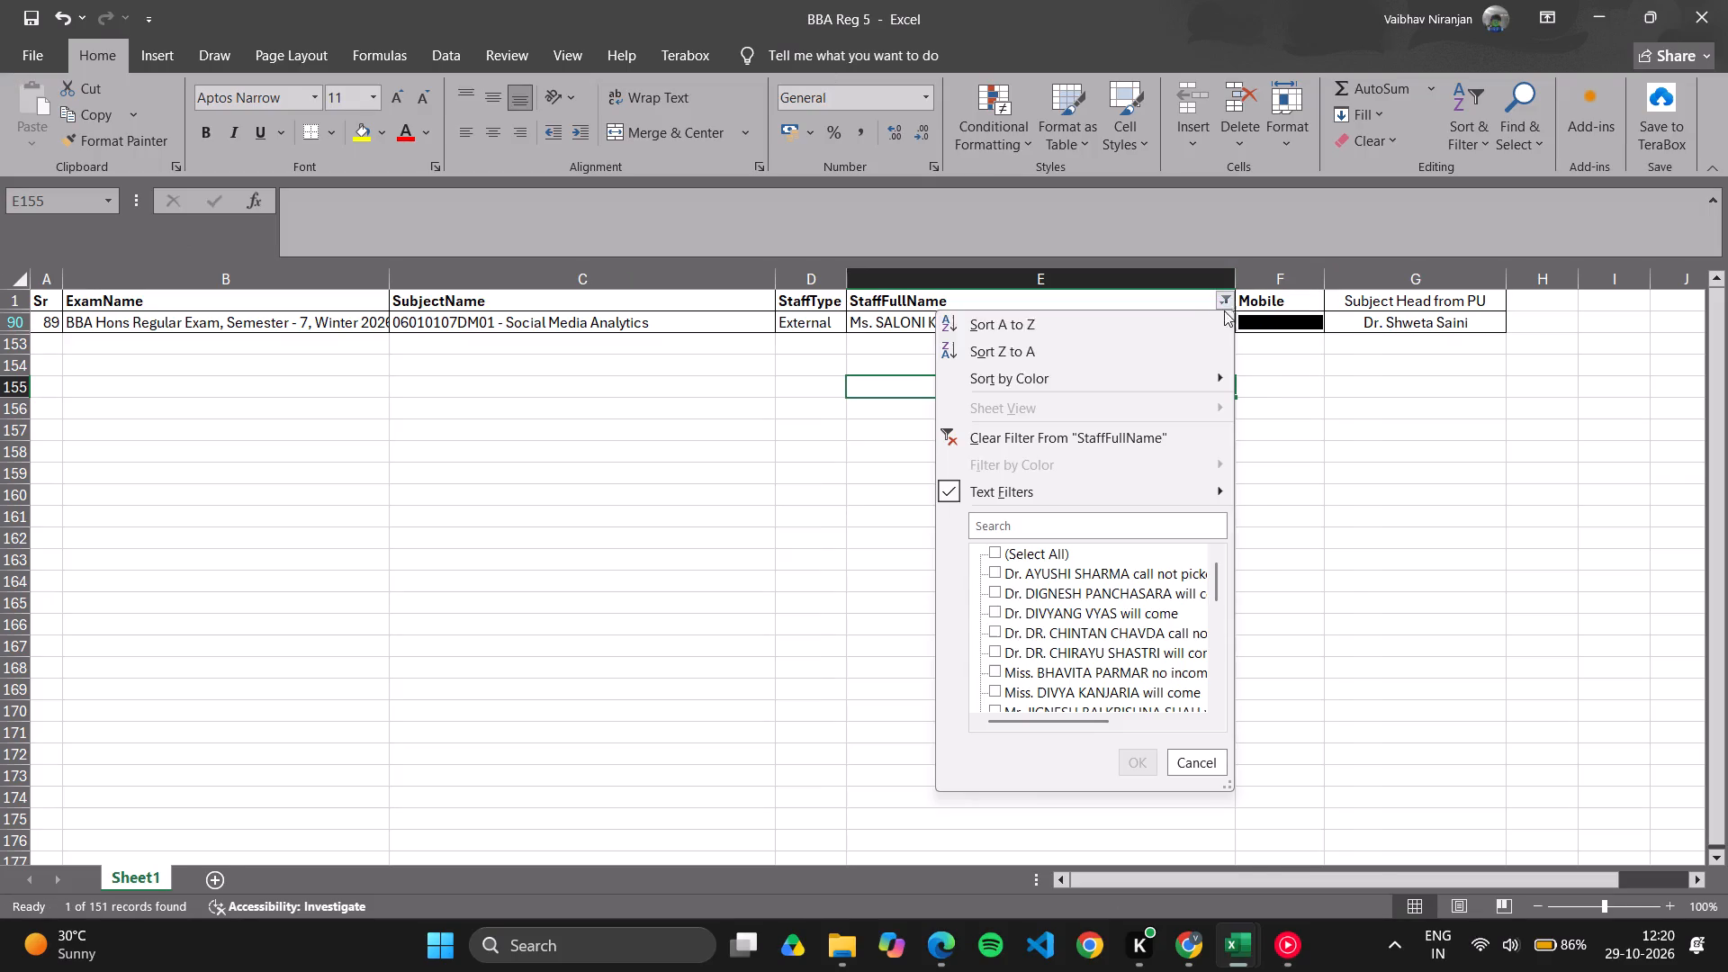
pyautogui.click(994, 553)
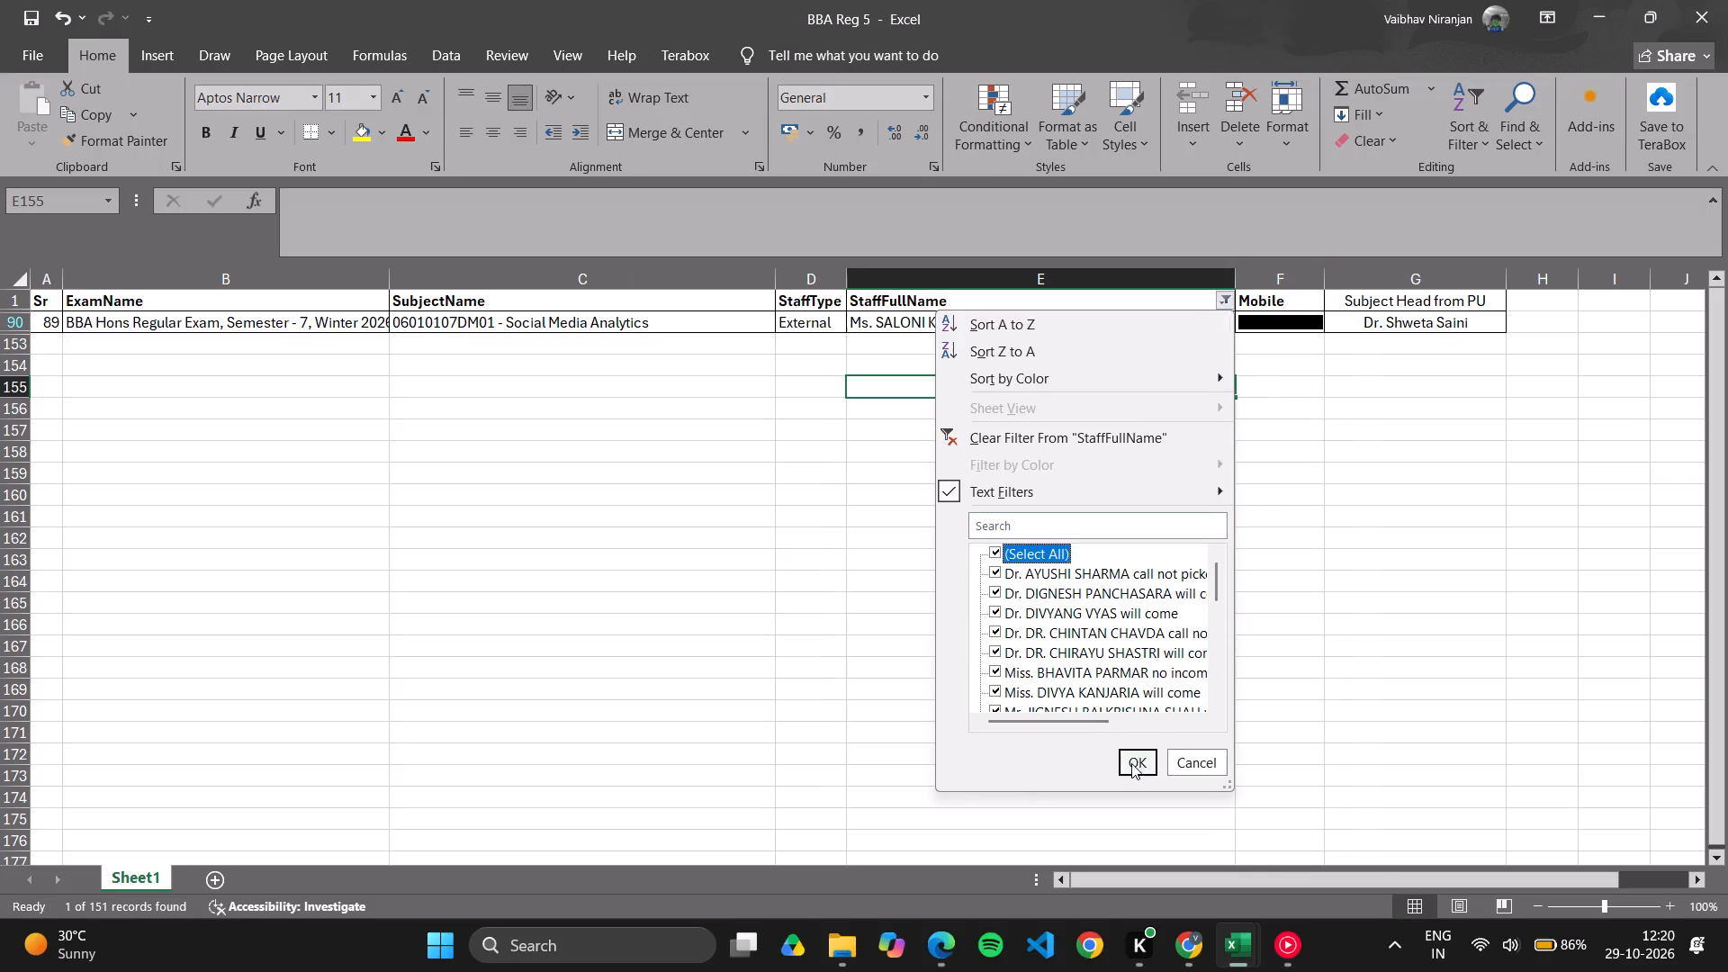
pyautogui.click(1131, 763)
# Close the BBA Reg 5 workbook, saving its changes in the attachments (2) folder.
pyautogui.click(1727, 0)
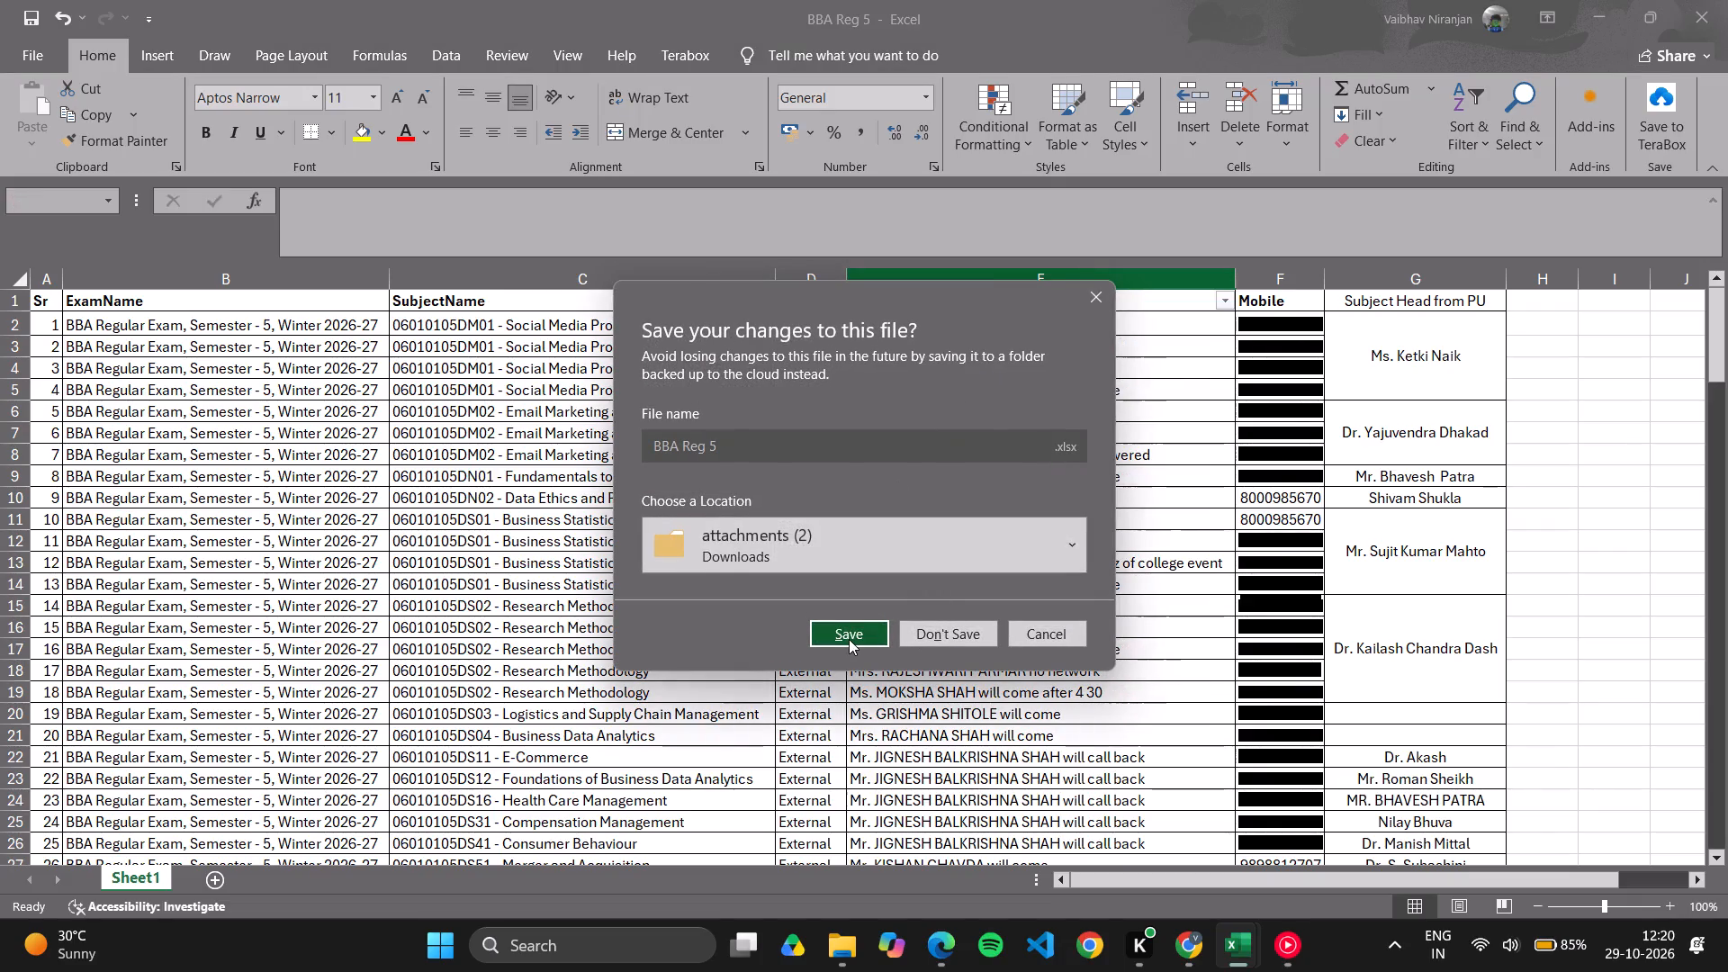
pyautogui.click(849, 639)
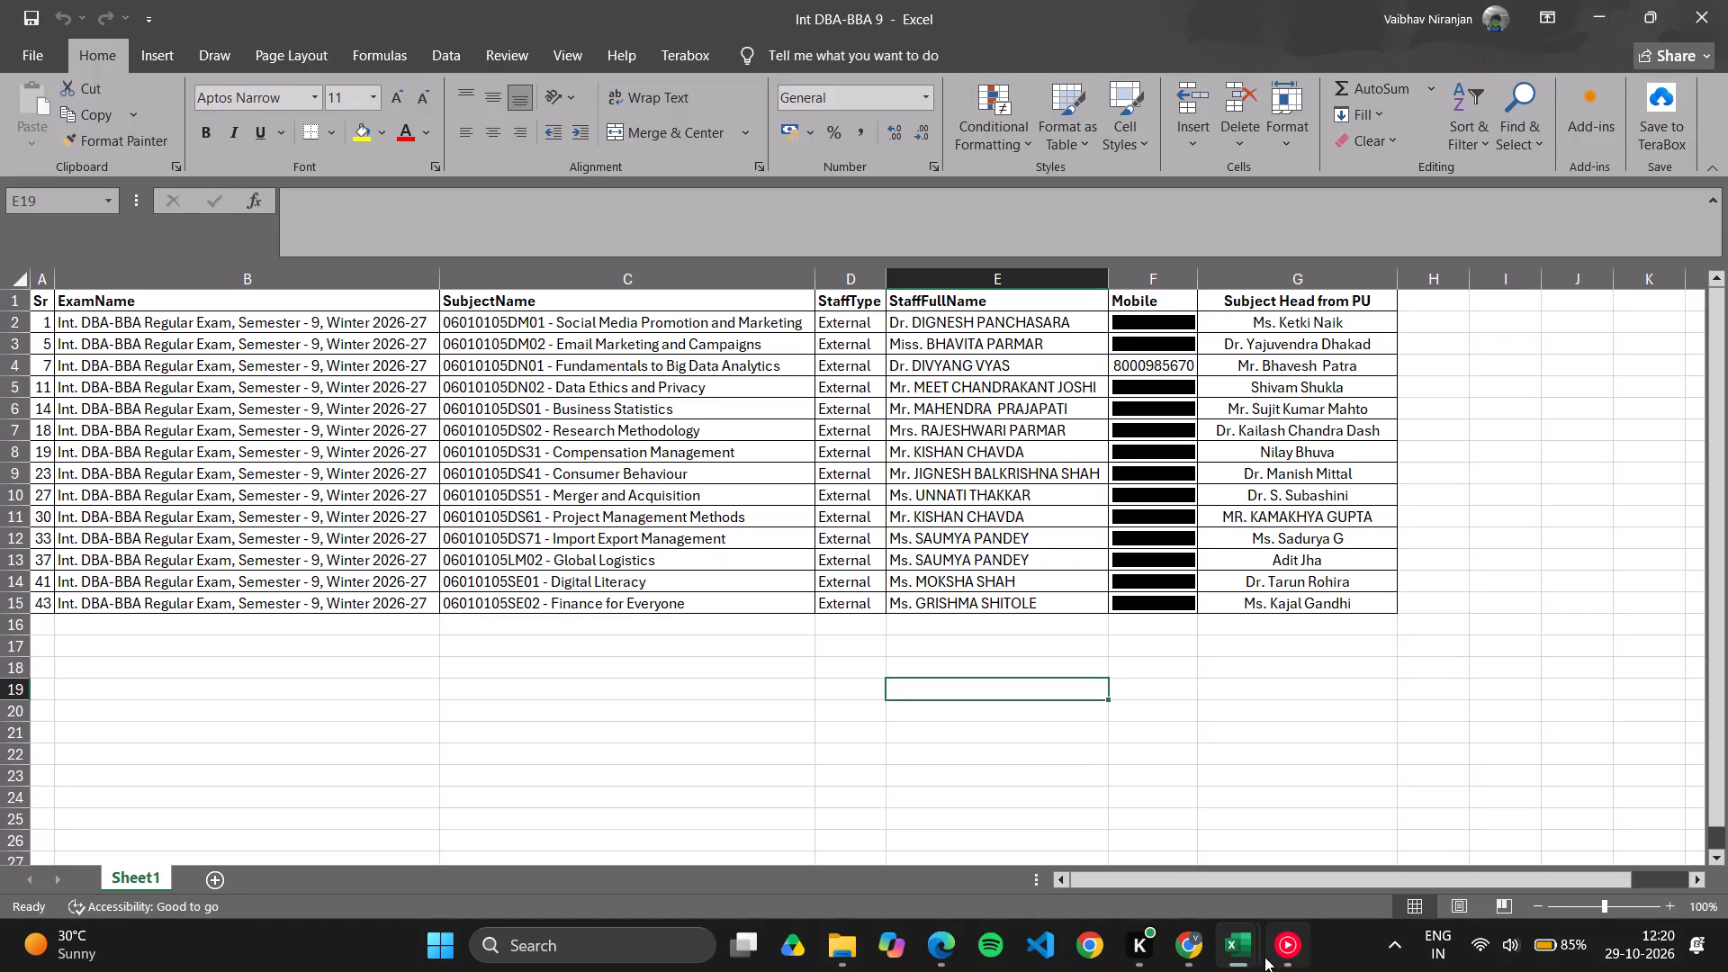
# Rename the BBA Reg 5 workbook in the attachments (2) folder as "Updated calling for Assesment".
pyautogui.click(827, 941)
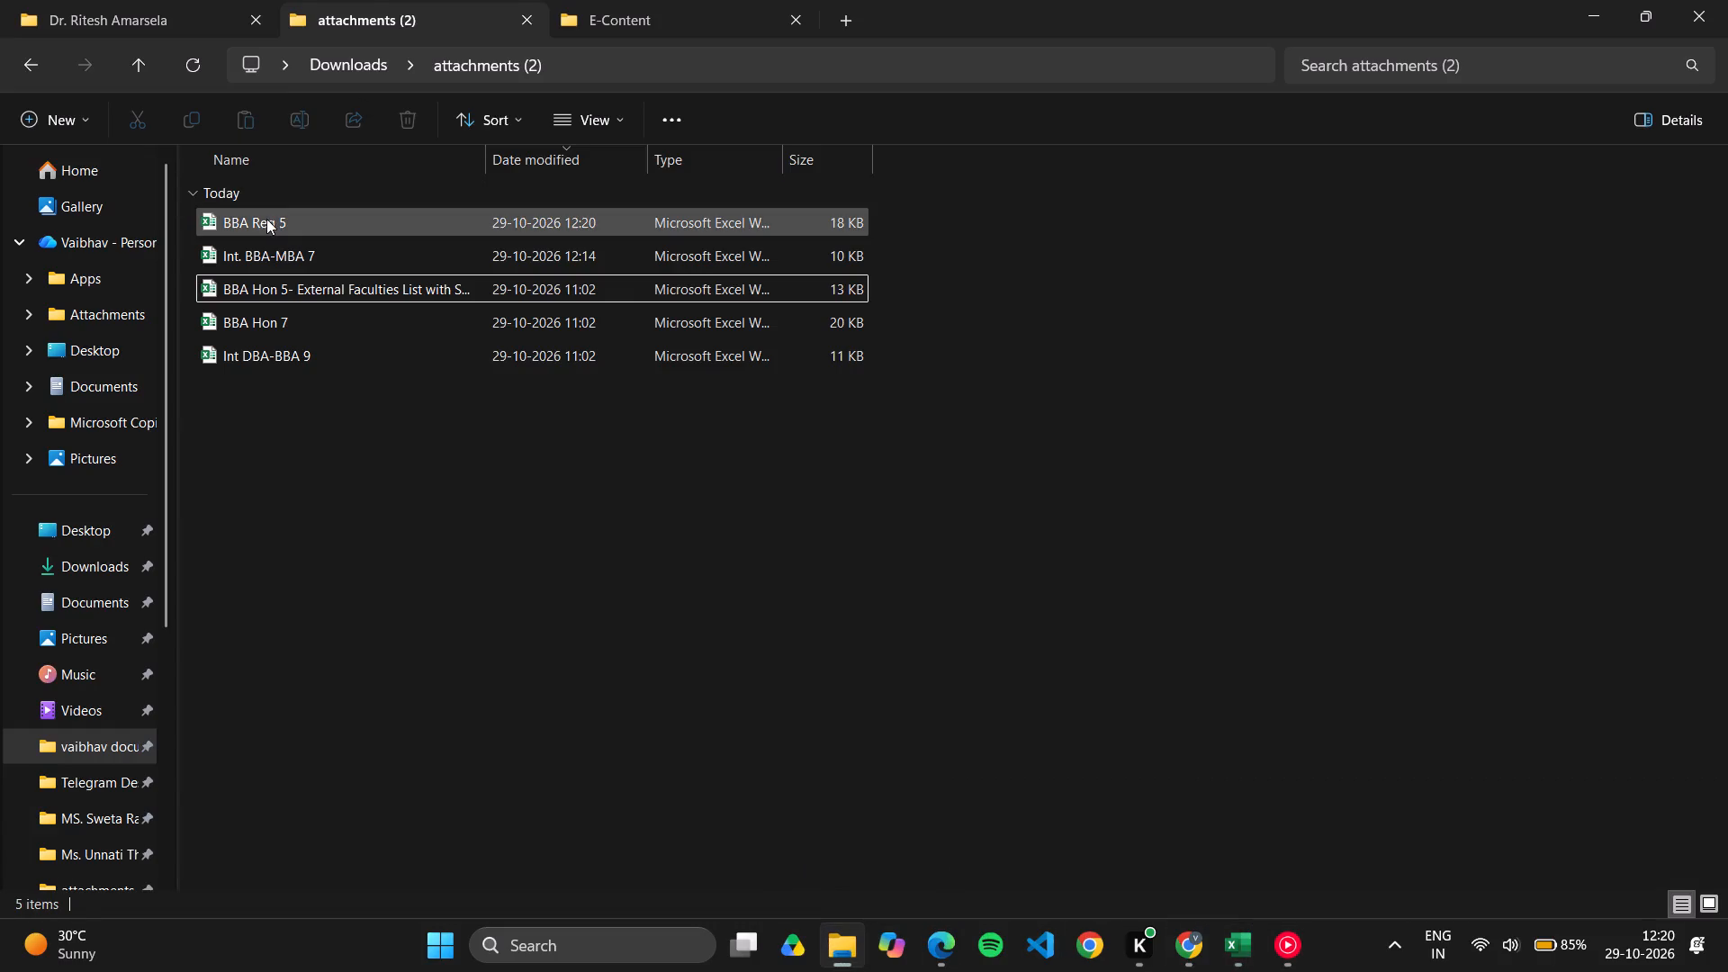
pyautogui.click(265, 219)
pyautogui.click(265, 219)
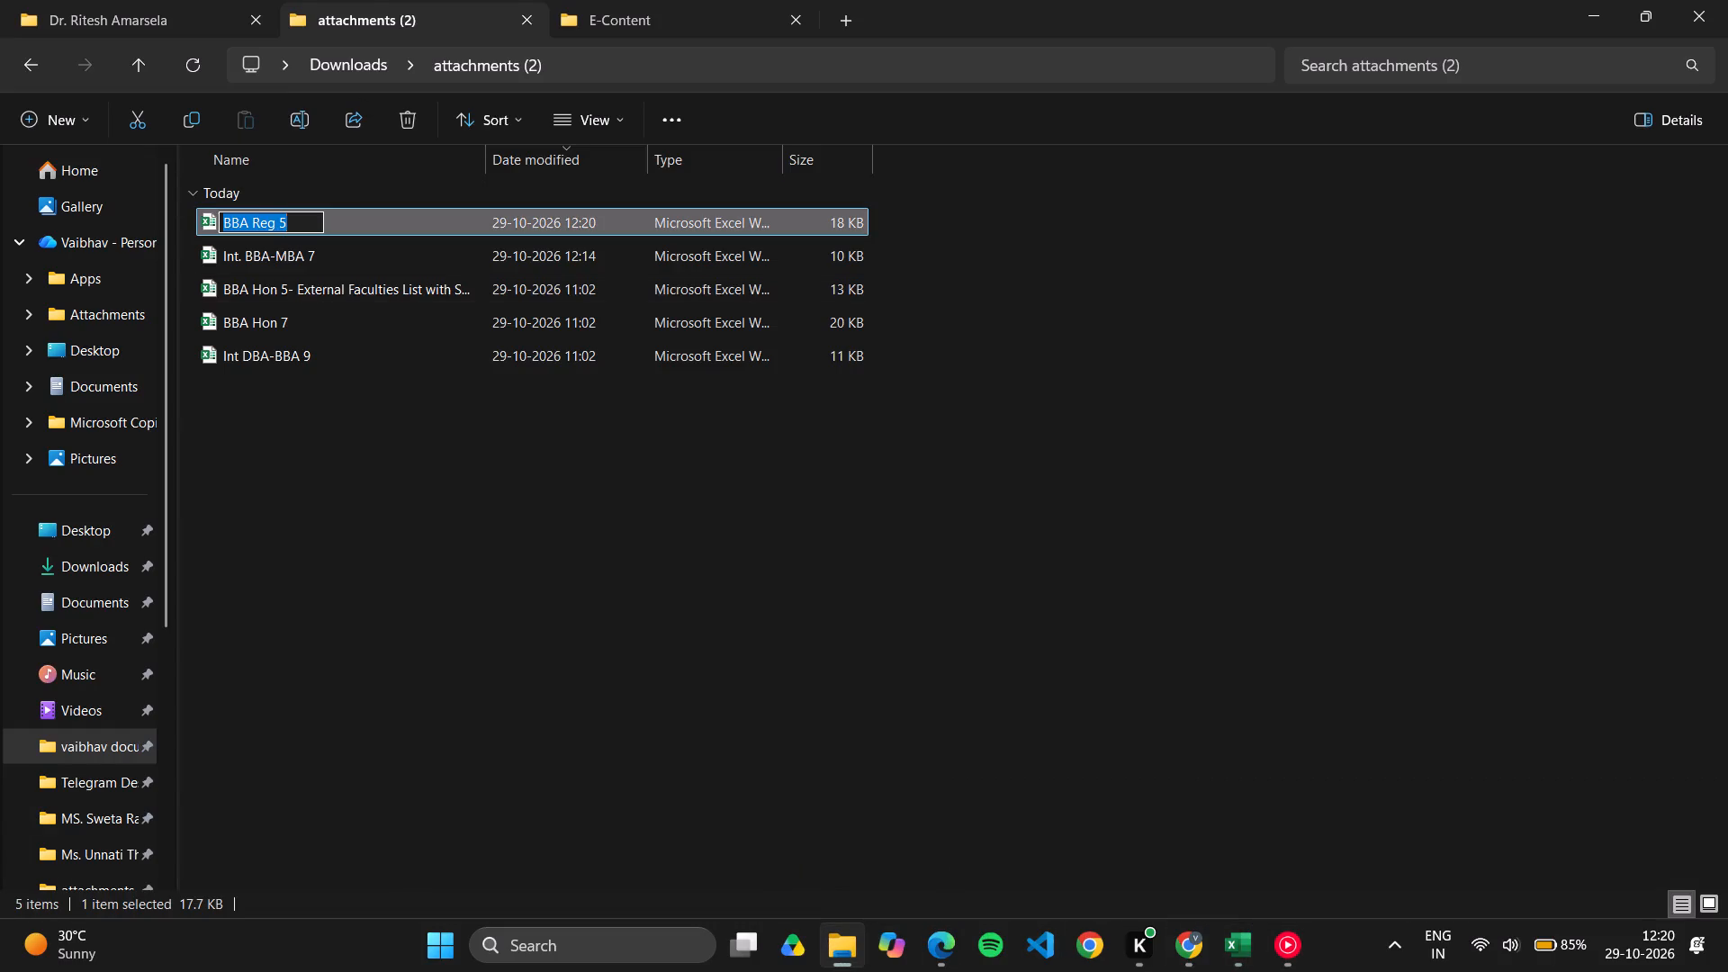
pyautogui.write('Uo')
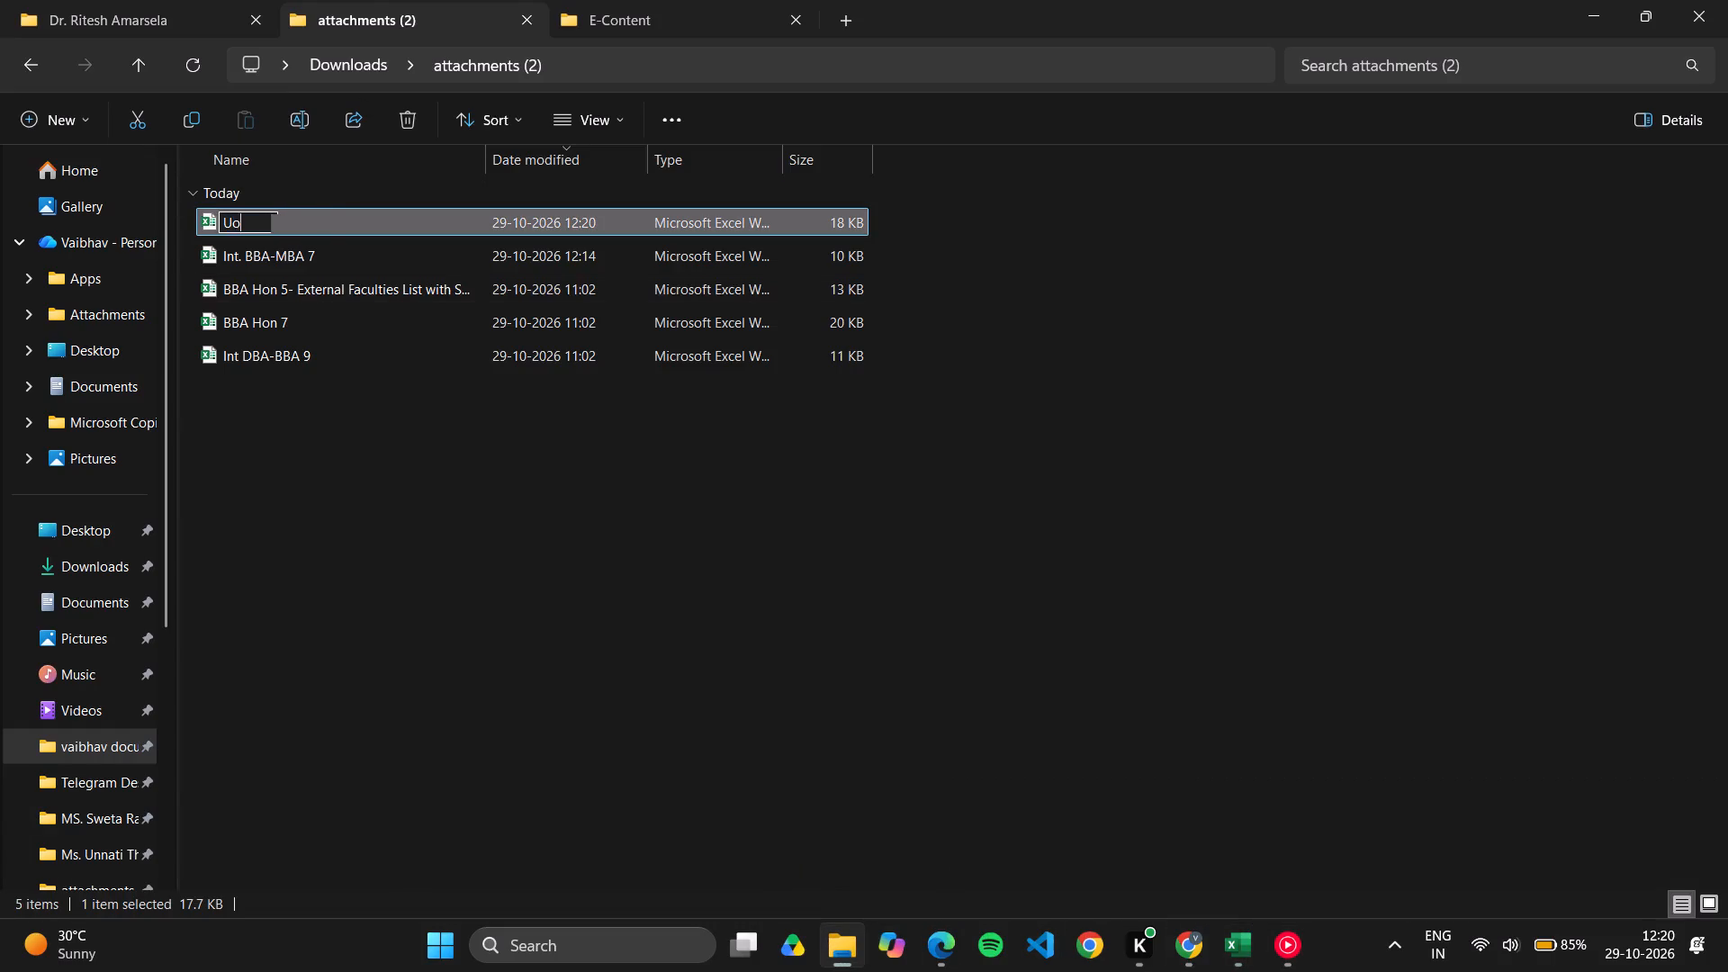
pyautogui.press('BackSpace')
pyautogui.write('pdated calling For')
pyautogui.press('space')
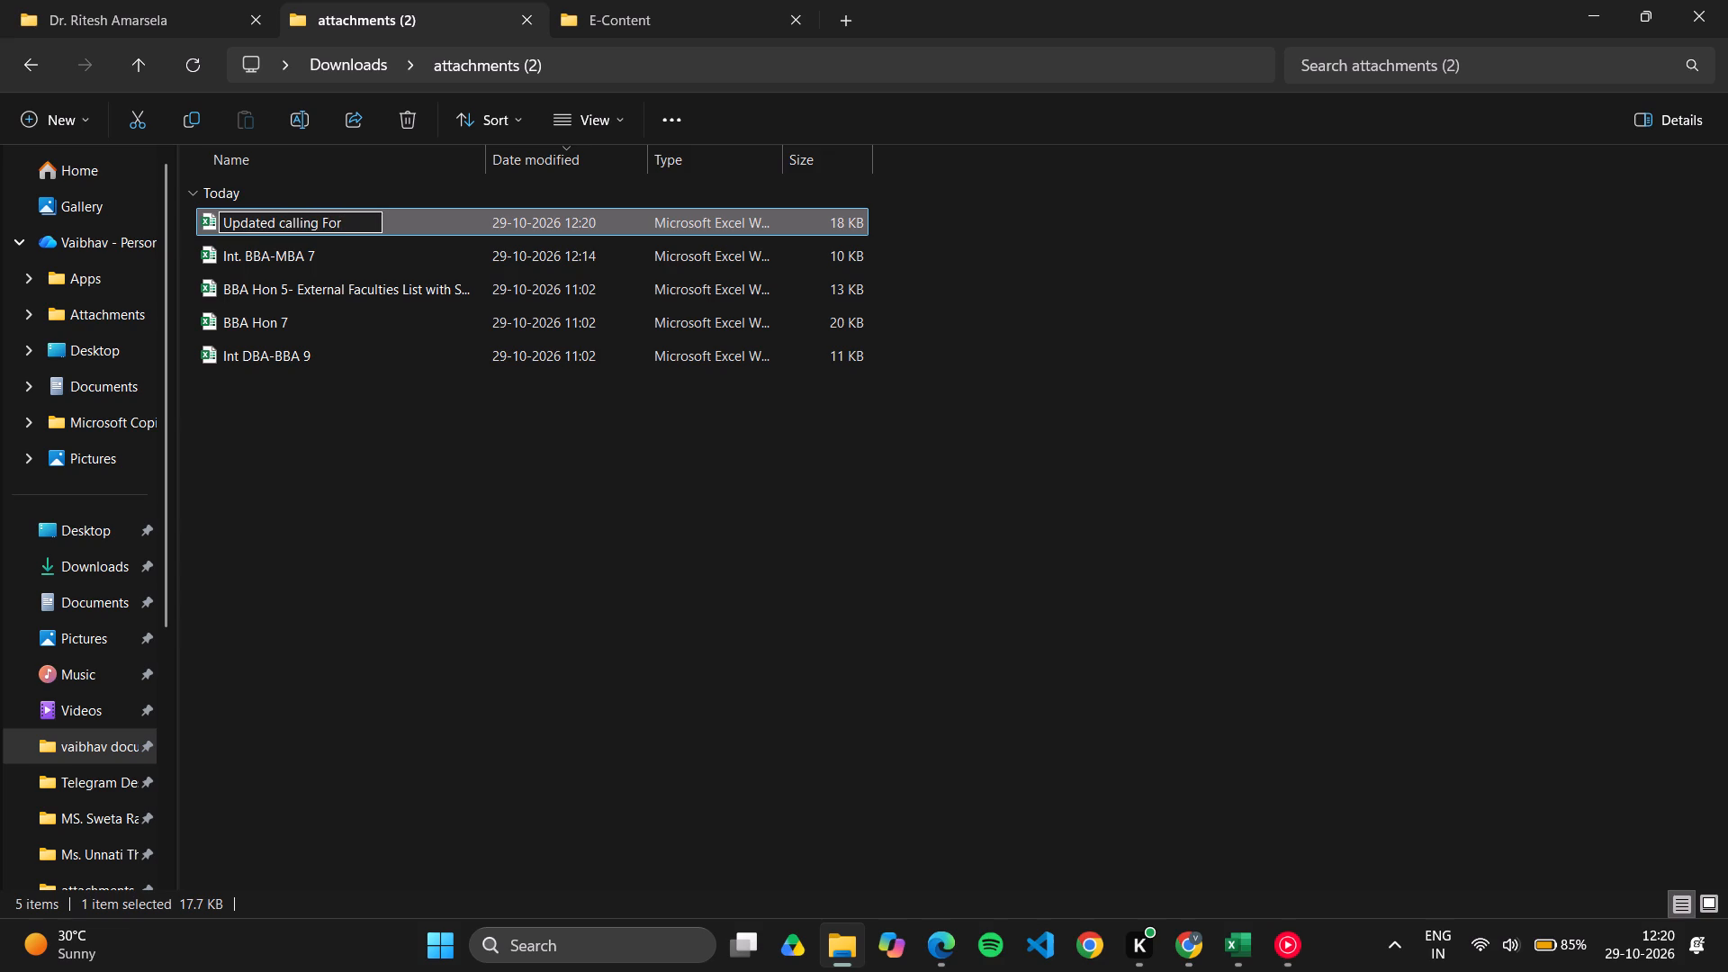
# Finish renaming the selected workbook in the attachments (2) folder as "Updated calling for Assesment".
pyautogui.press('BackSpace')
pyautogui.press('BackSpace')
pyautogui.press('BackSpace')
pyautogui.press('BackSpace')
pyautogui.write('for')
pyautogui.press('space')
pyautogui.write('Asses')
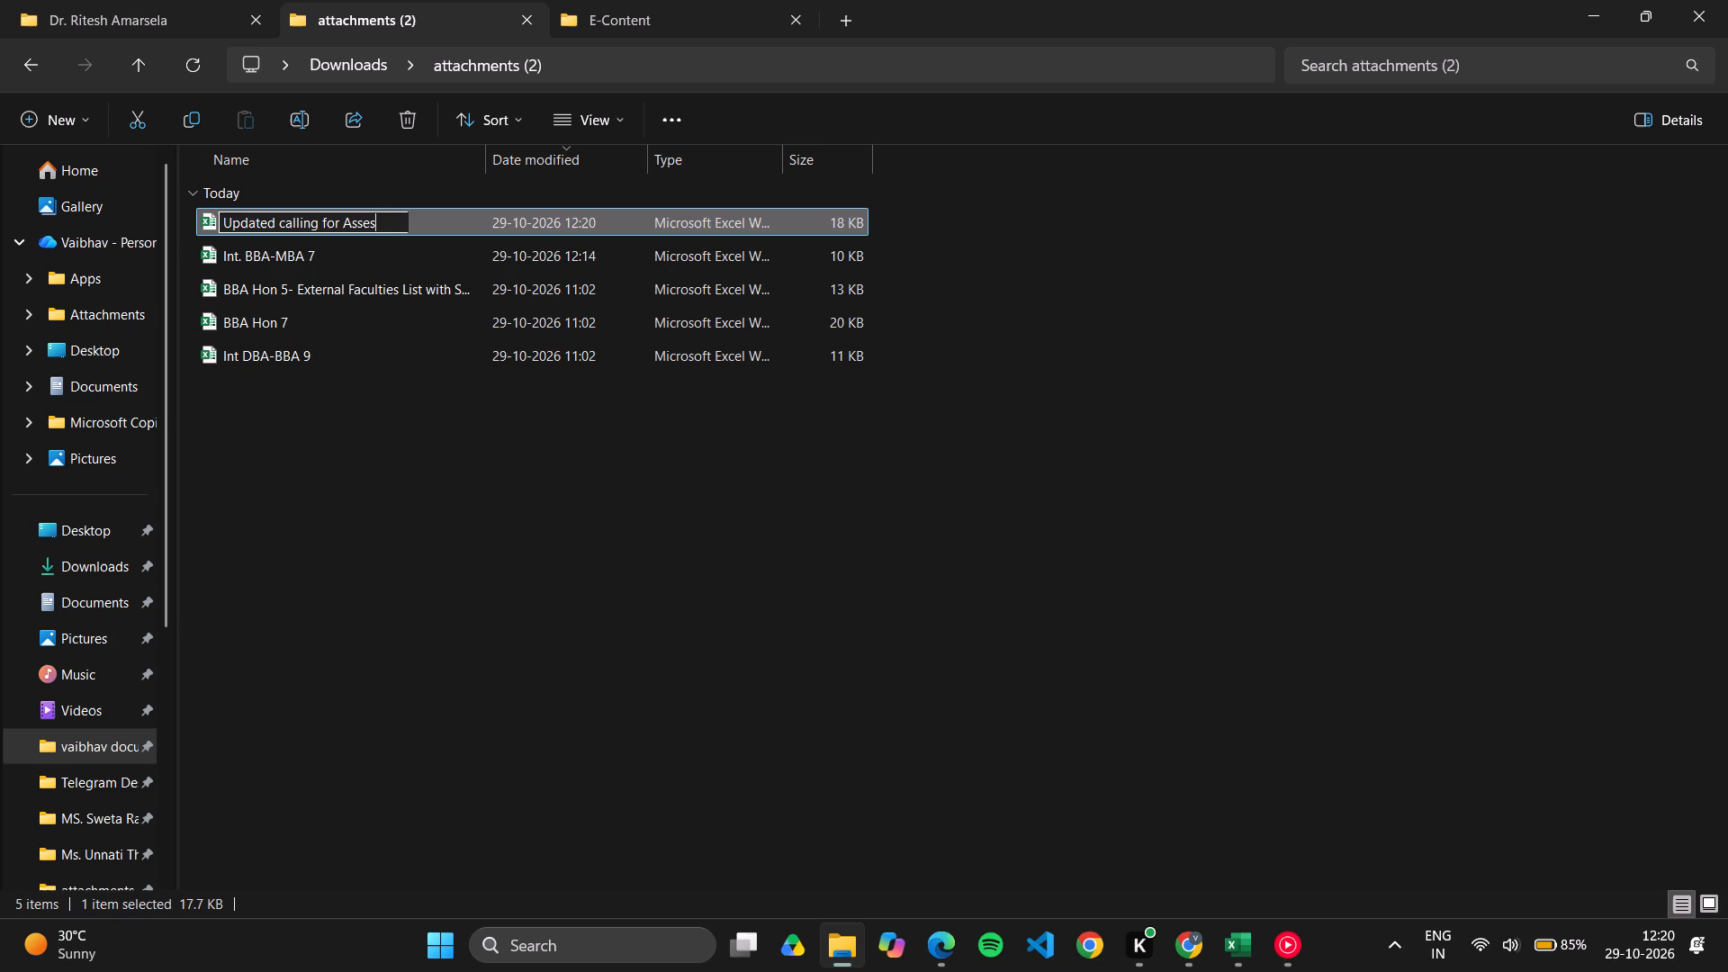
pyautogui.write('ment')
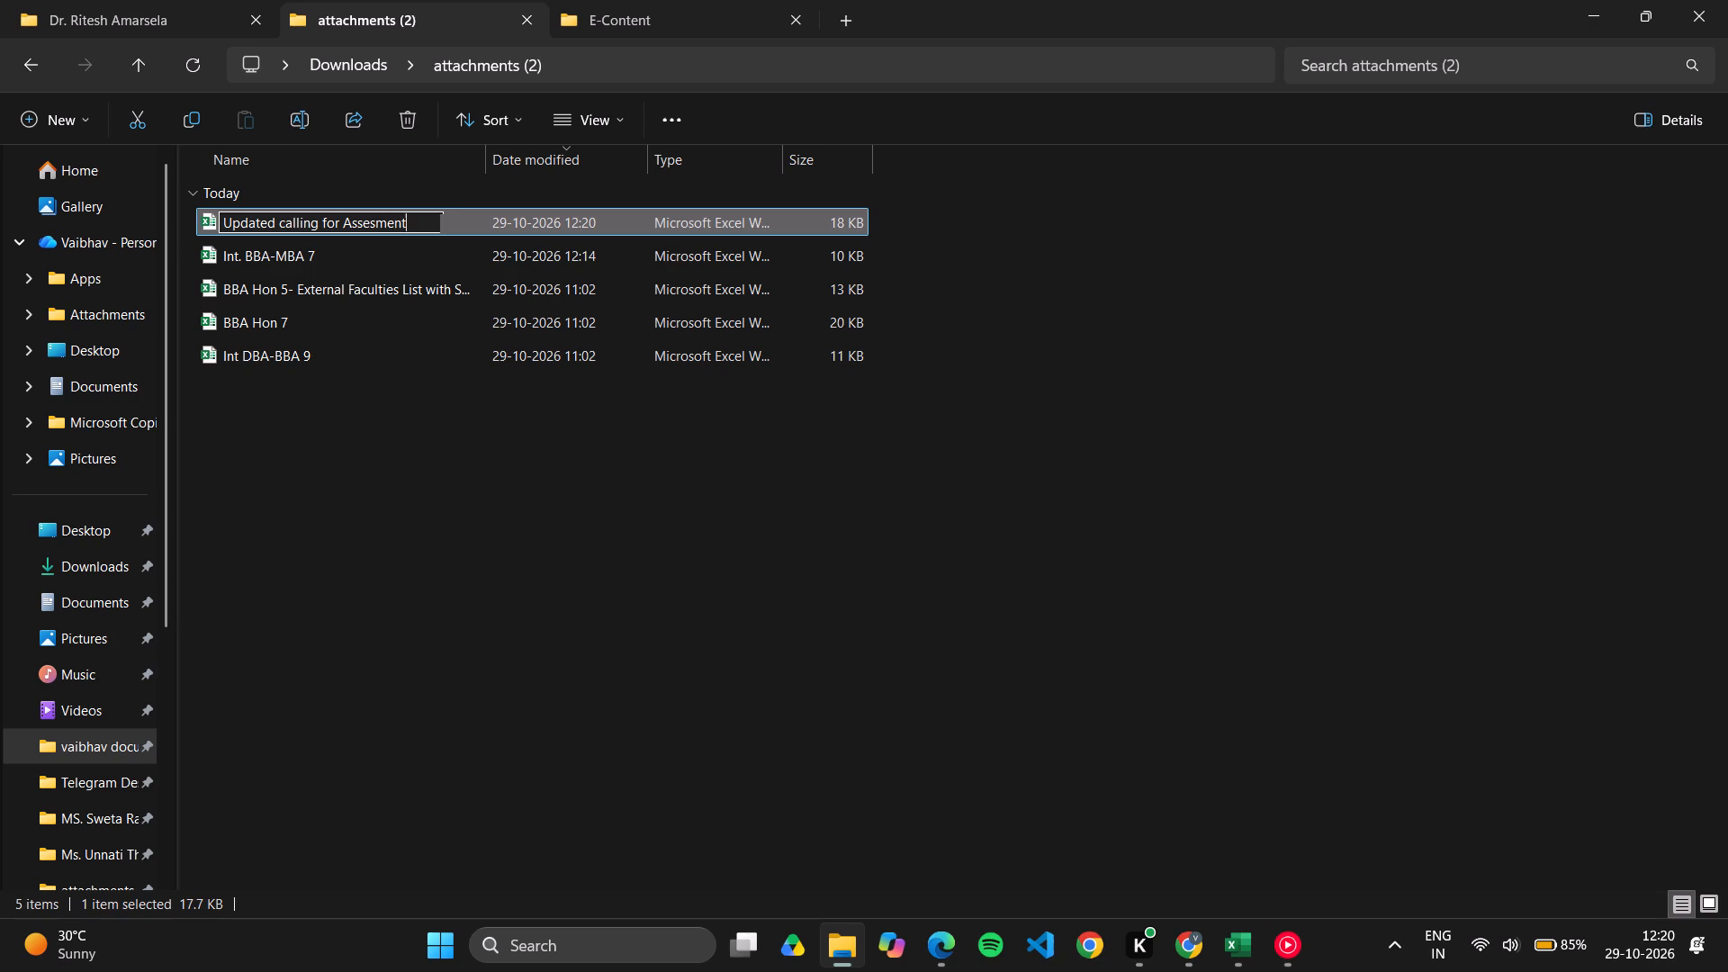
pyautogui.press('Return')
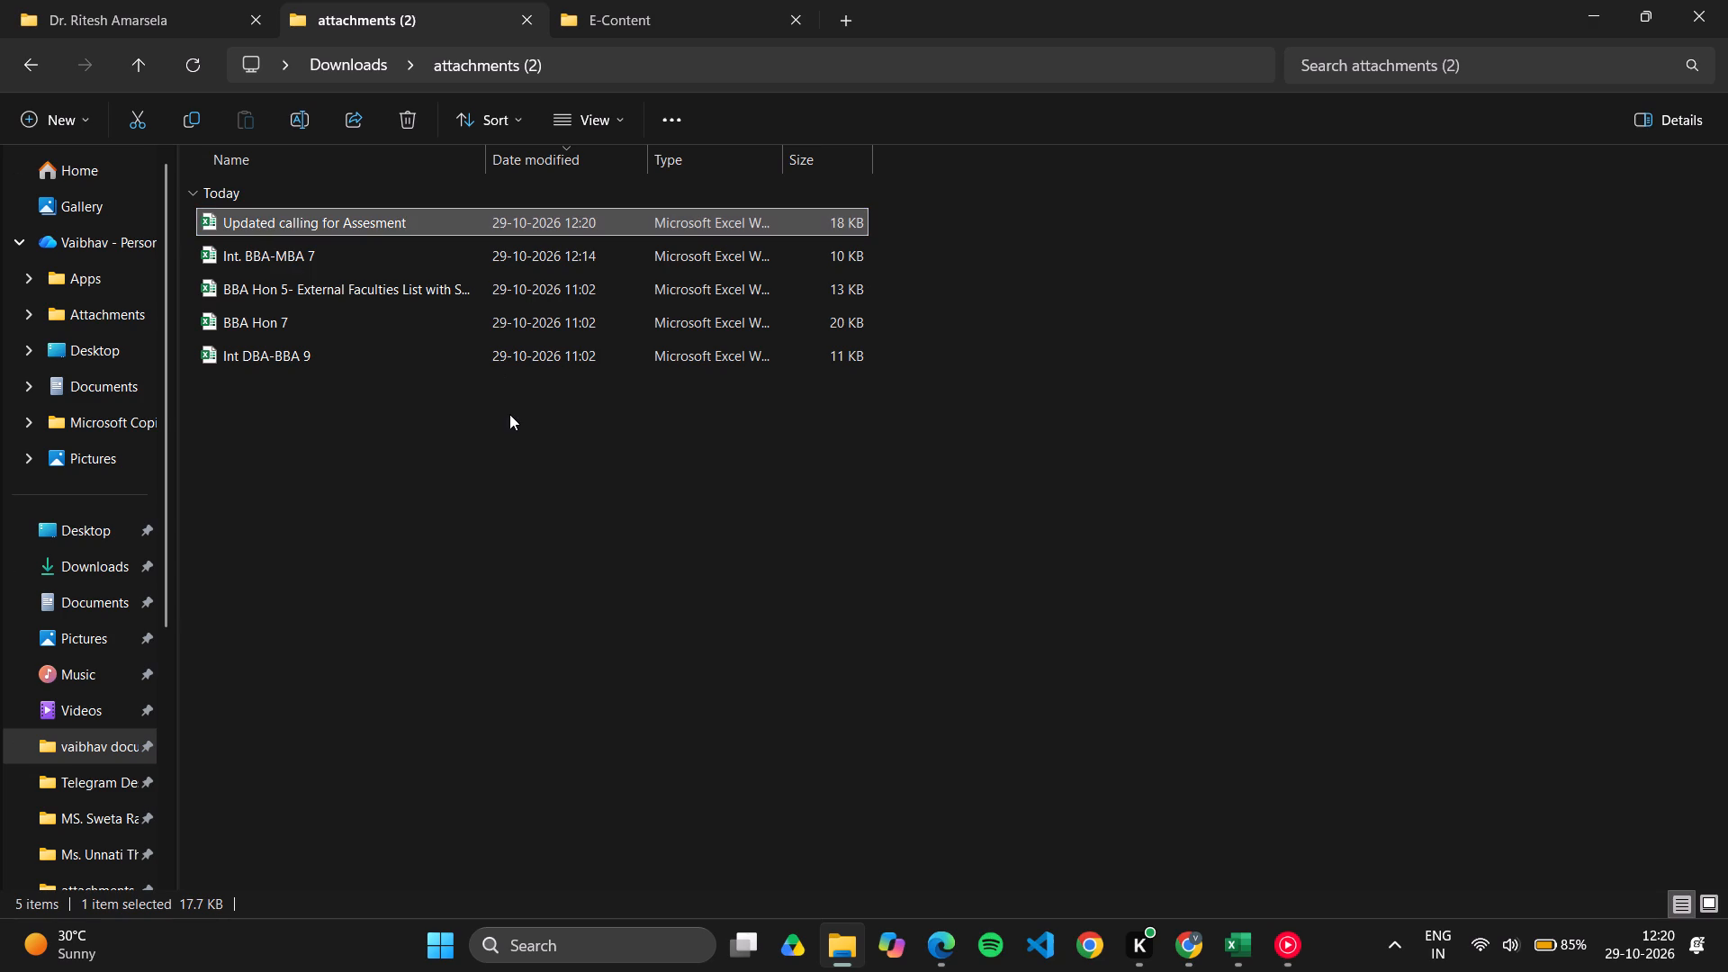
pyautogui.click(509, 414)
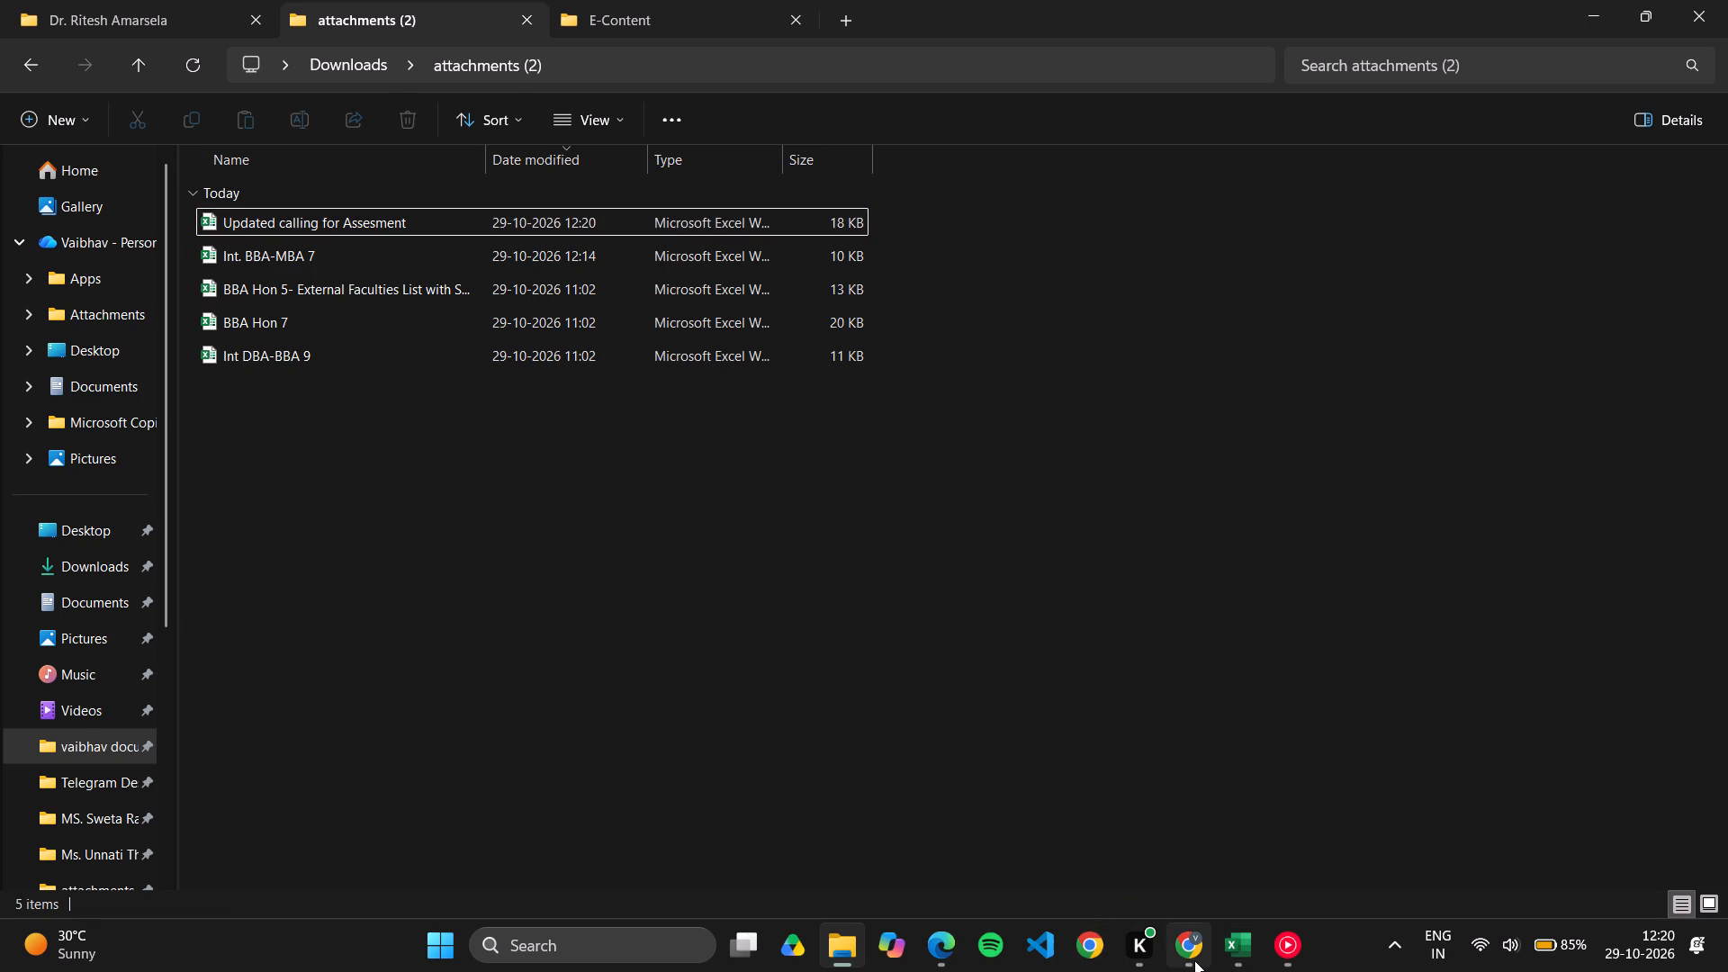
pyautogui.click(1194, 960)
pyautogui.click(235, 0)
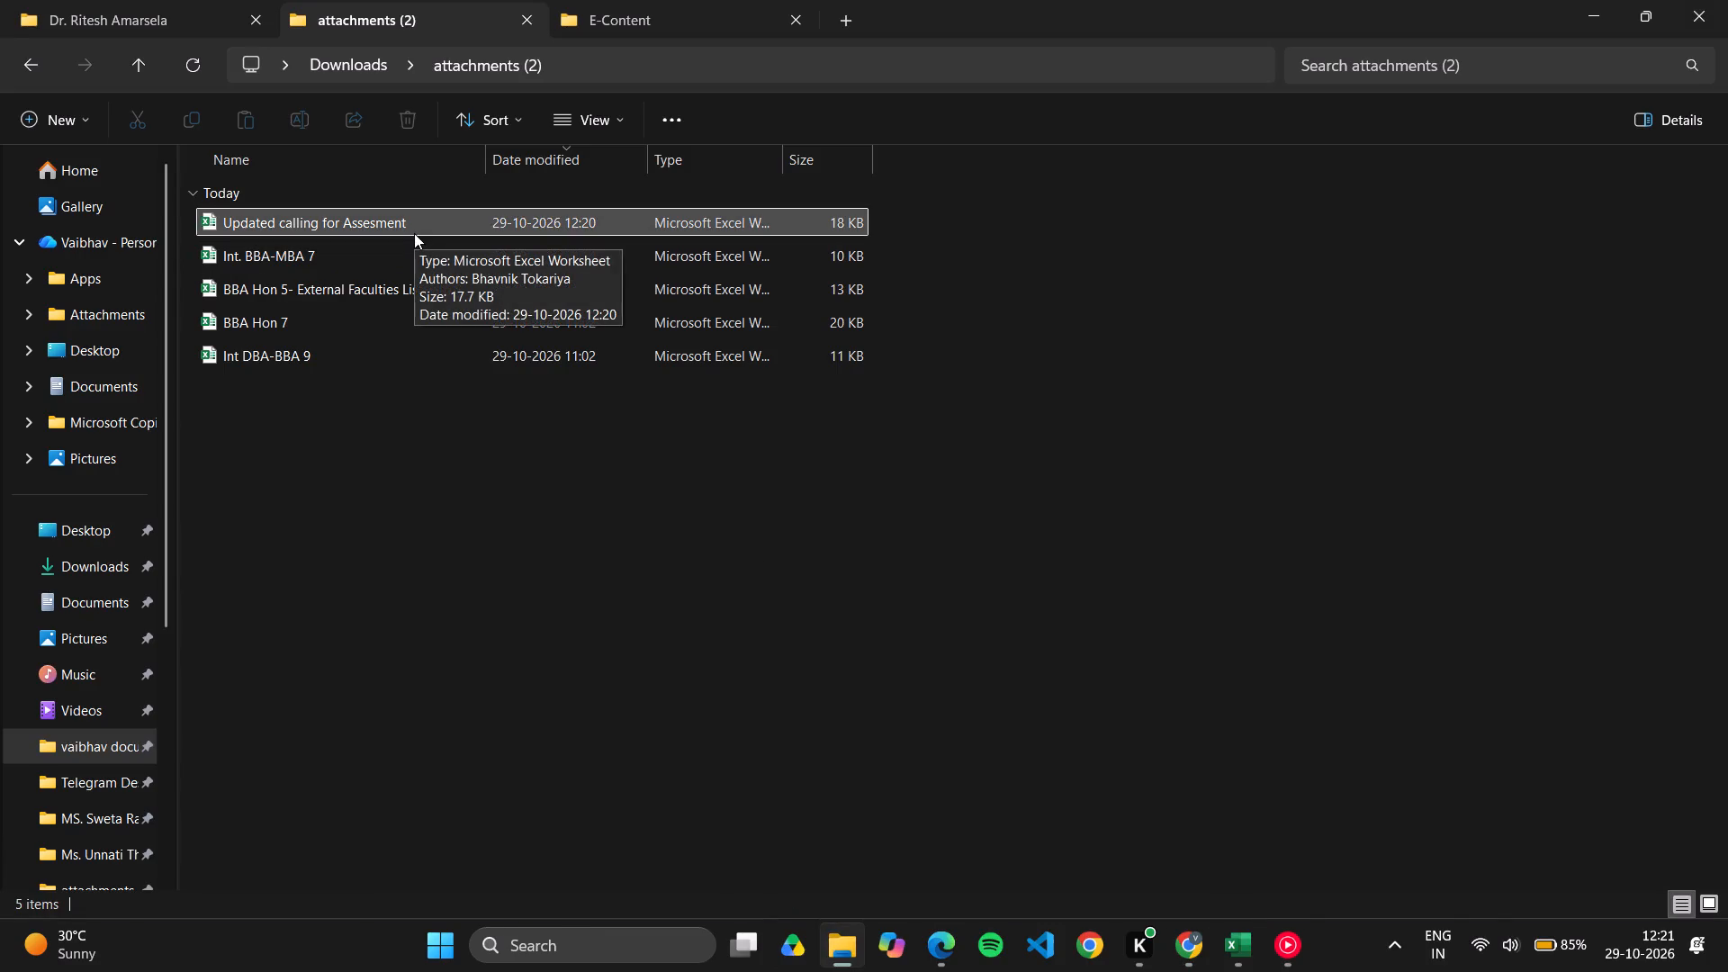
pyautogui.doubleClick(414, 233)
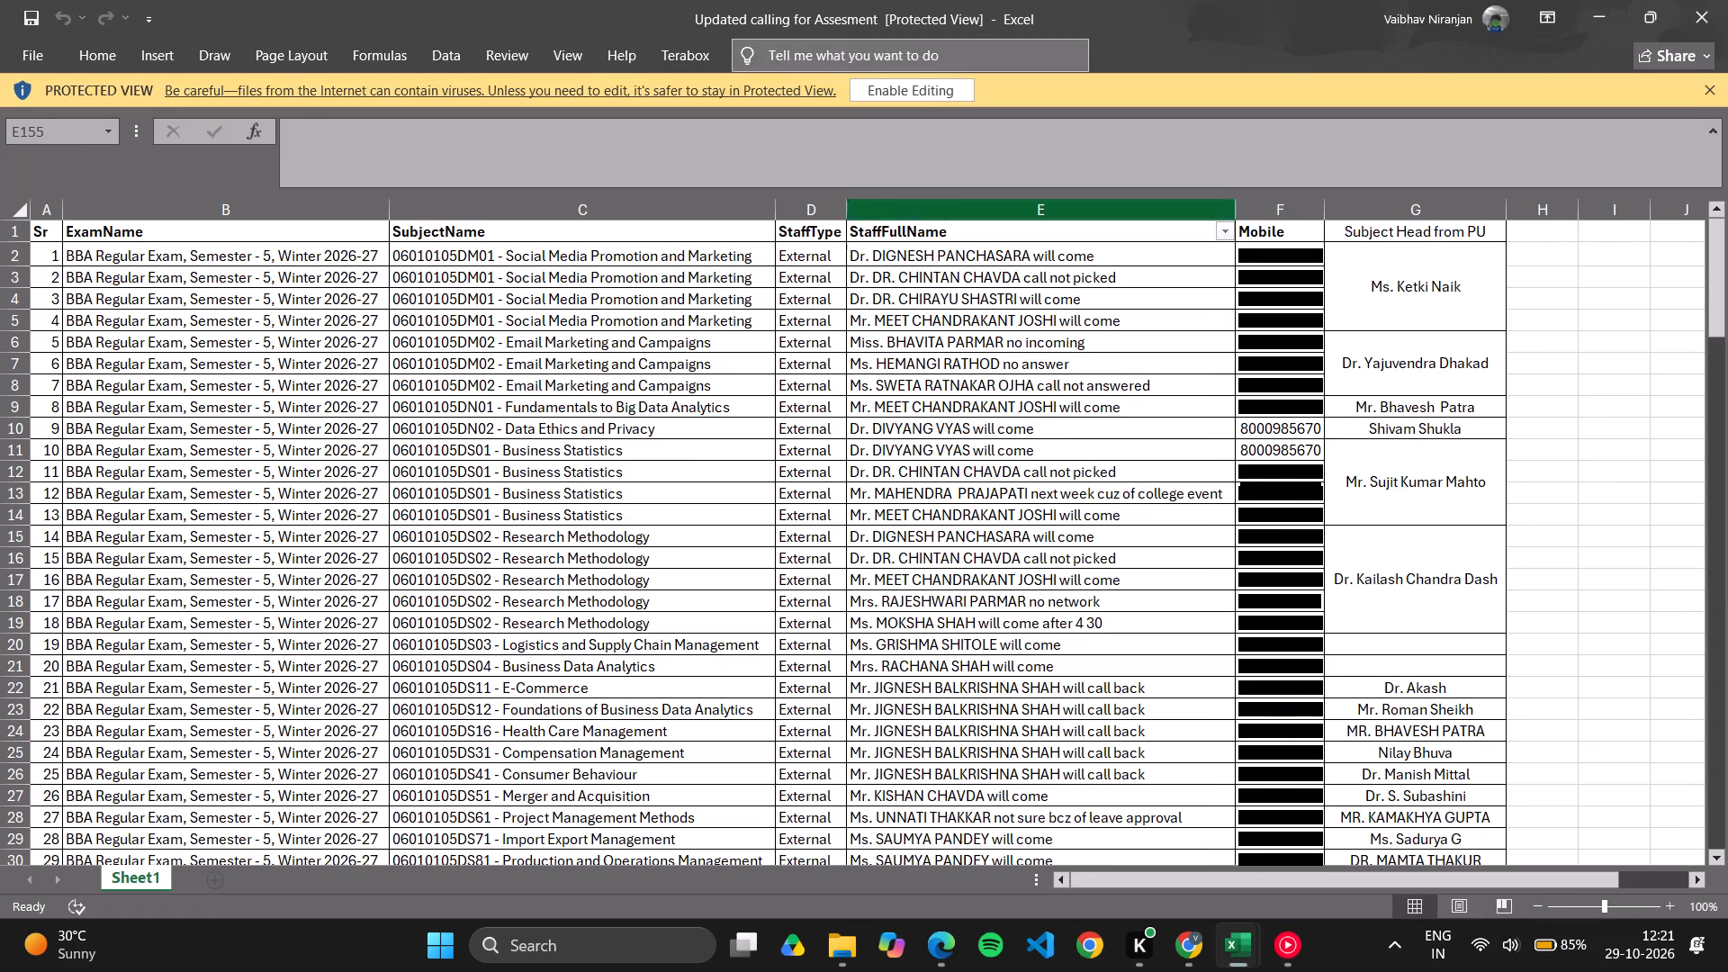
# Enable editing for the protected "Updated calling for Assesment" workbook.
pyautogui.click(921, 94)
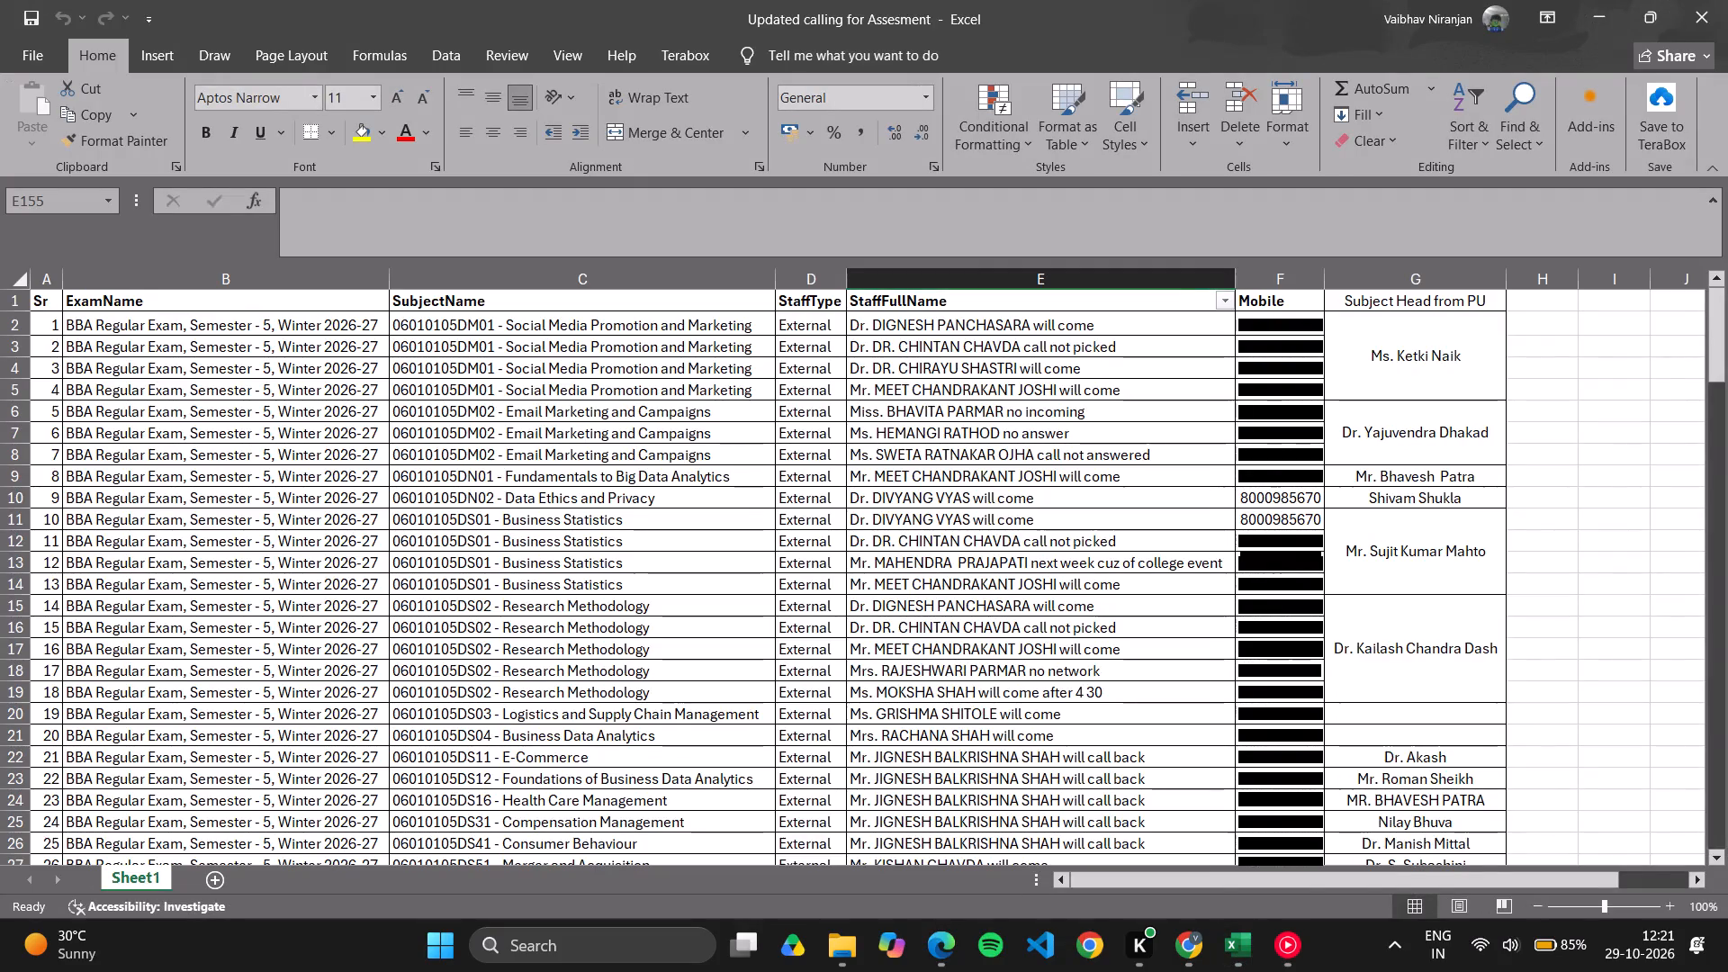
# Review the examiners' call responses in the StaffFullName column across the BBA Regular and BBA Hons Regular Semester 5 rows.
pyautogui.scroll(-1, 1061, 456)
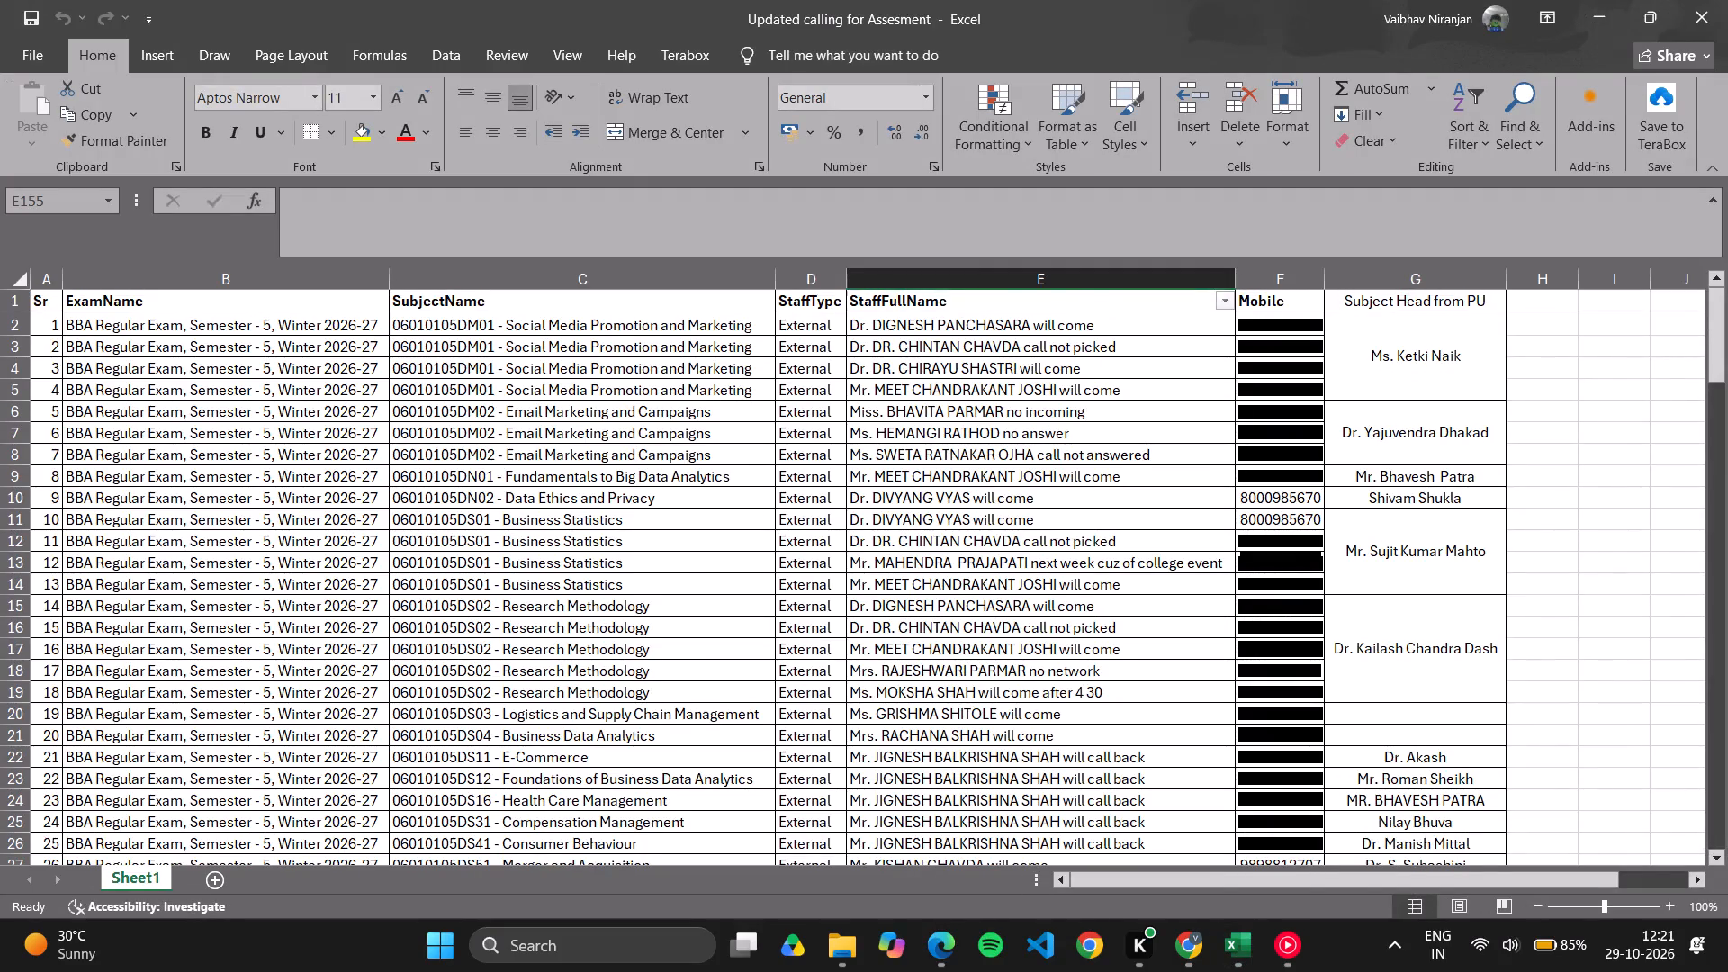
pyautogui.scroll(-3, 1061, 456)
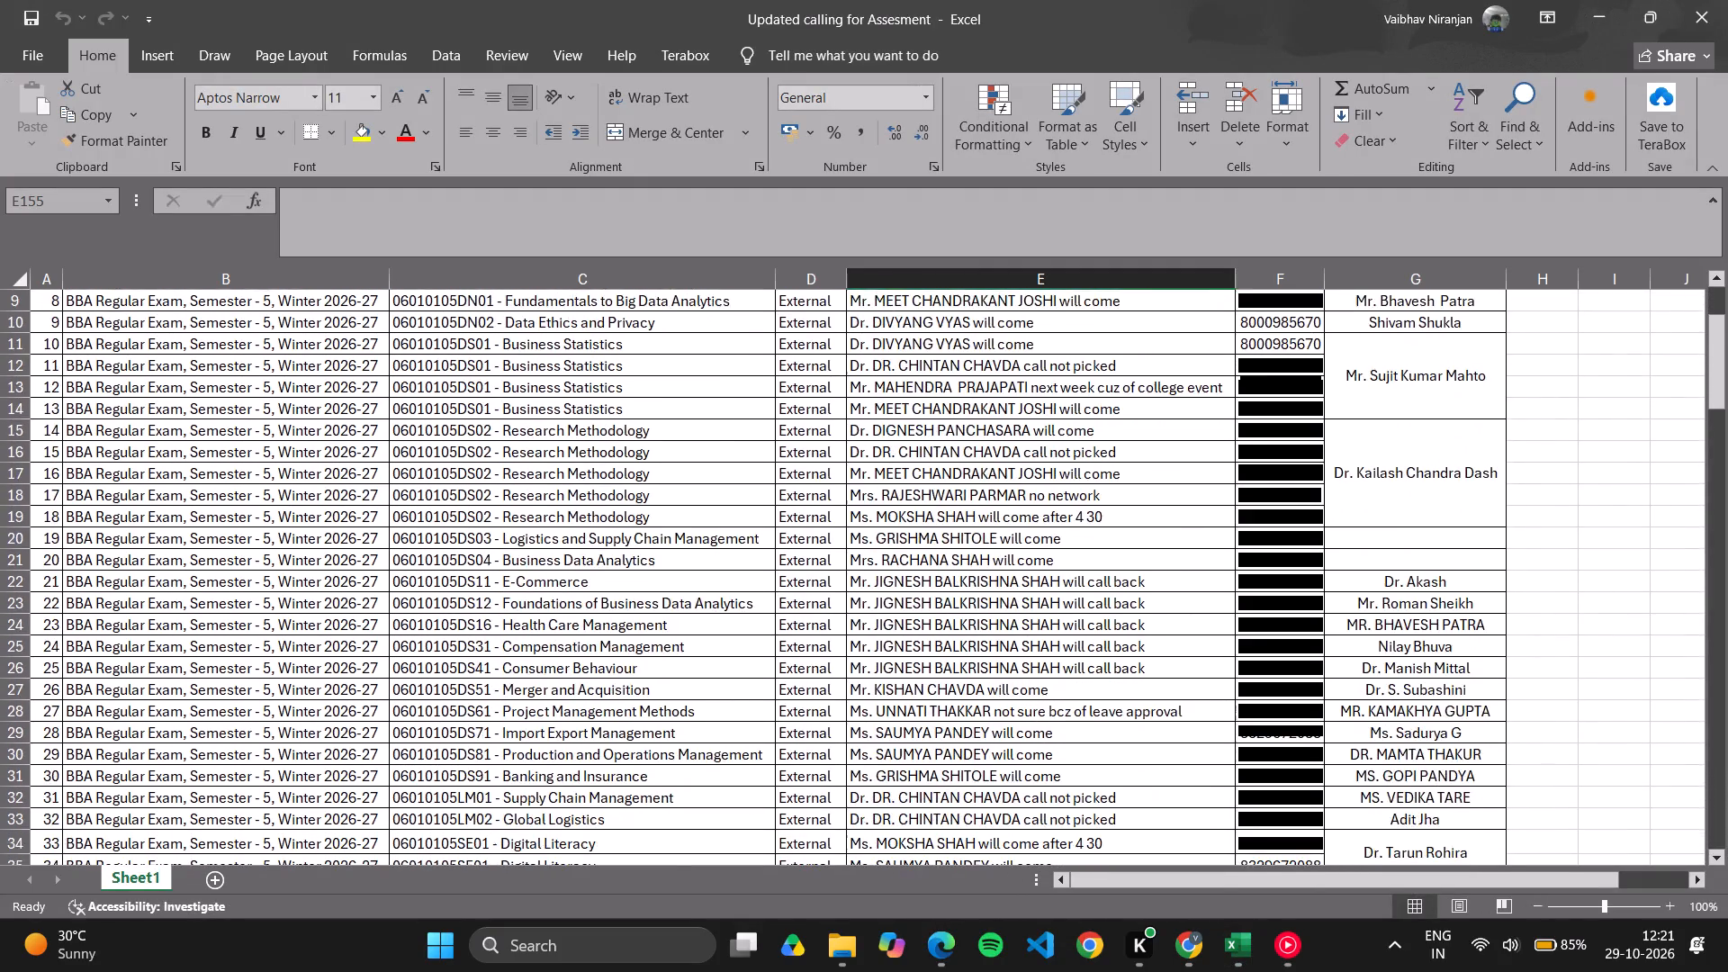
pyautogui.scroll(-3, 1061, 456)
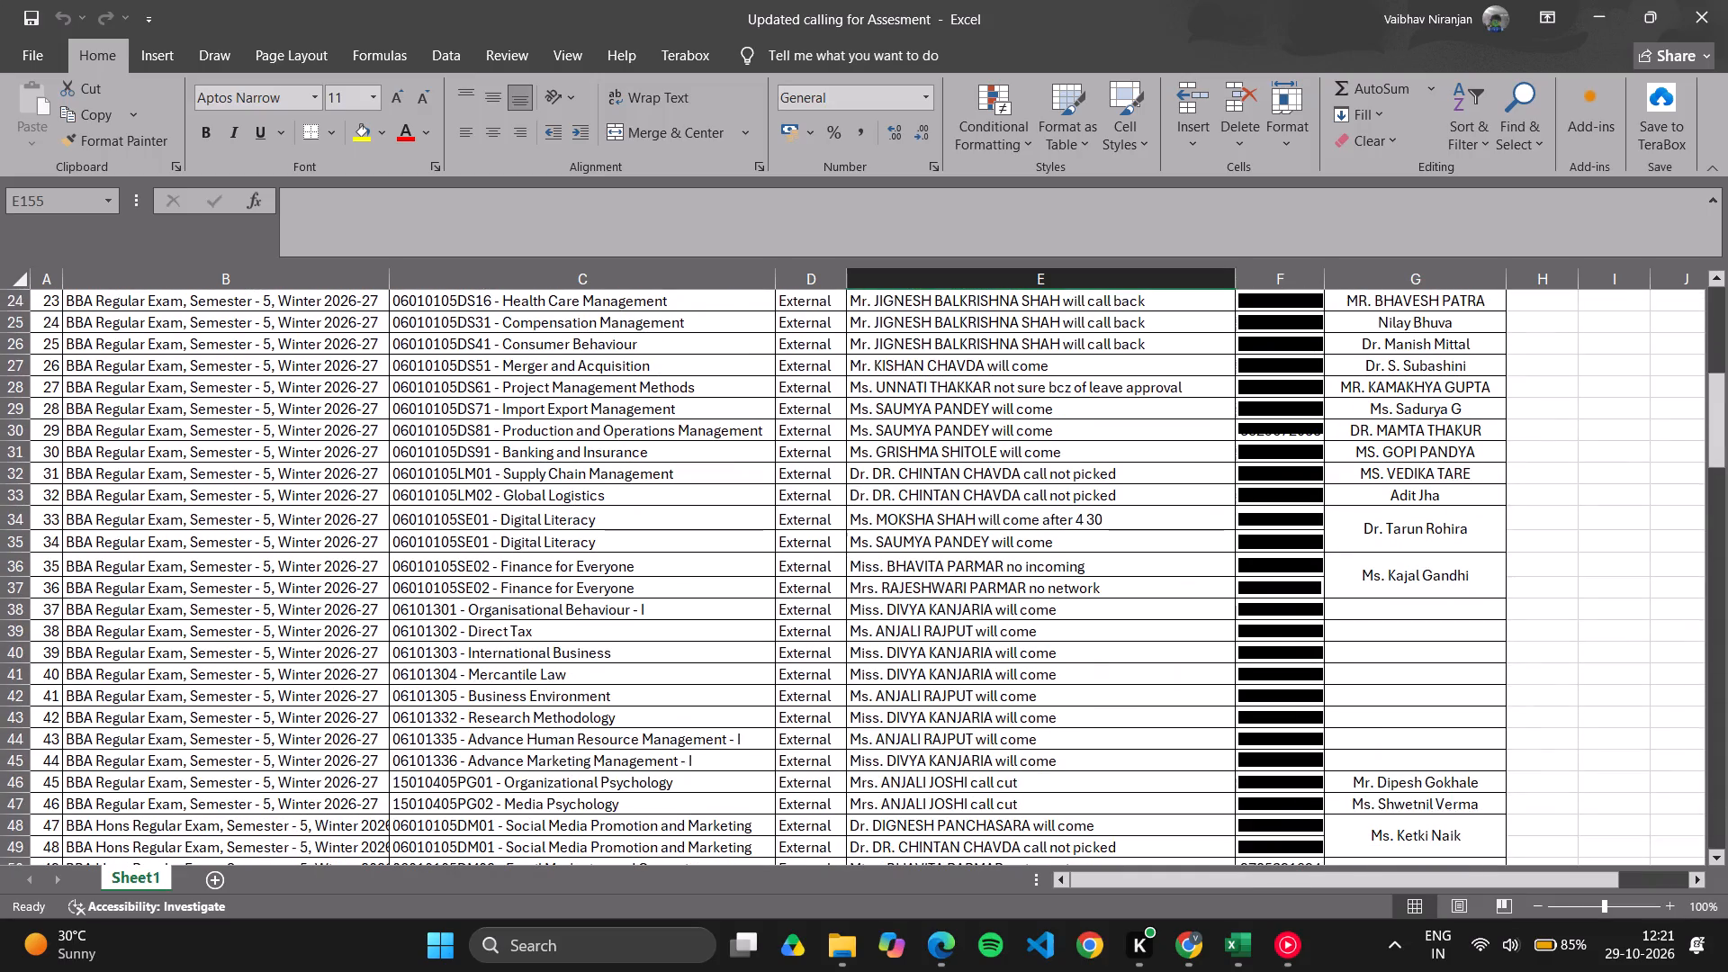
pyautogui.scroll(-5, 1004, 463)
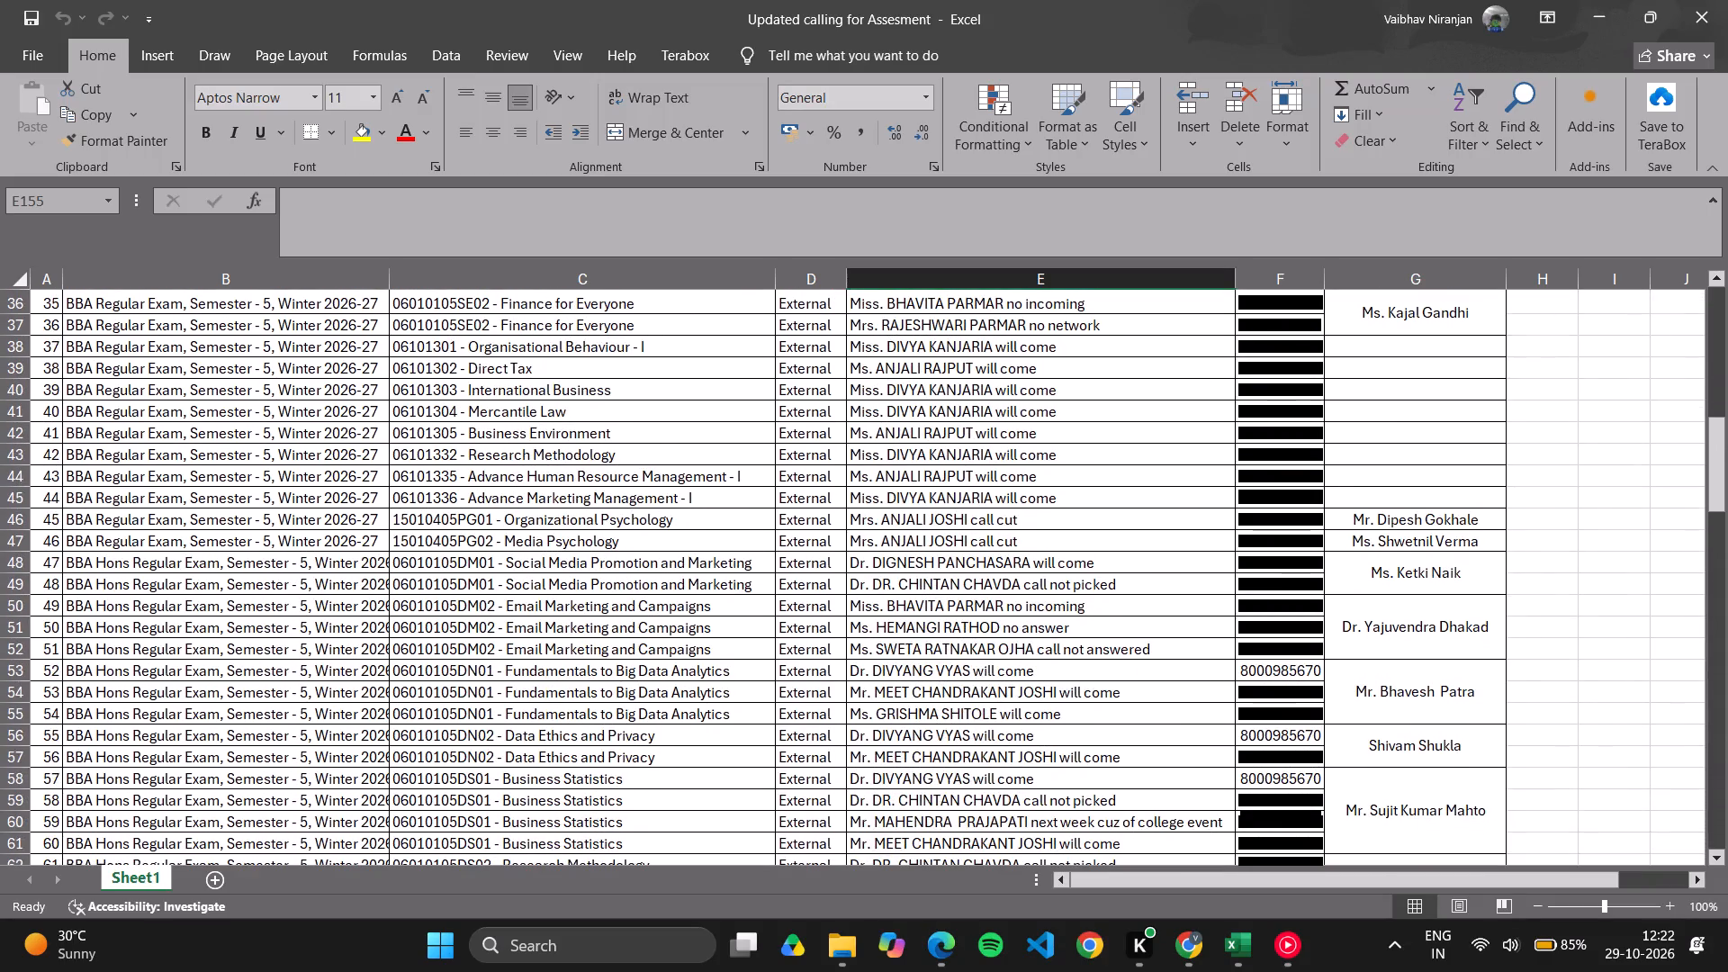
pyautogui.scroll(-1, 1004, 463)
pyautogui.scroll(-1, 1024, 544)
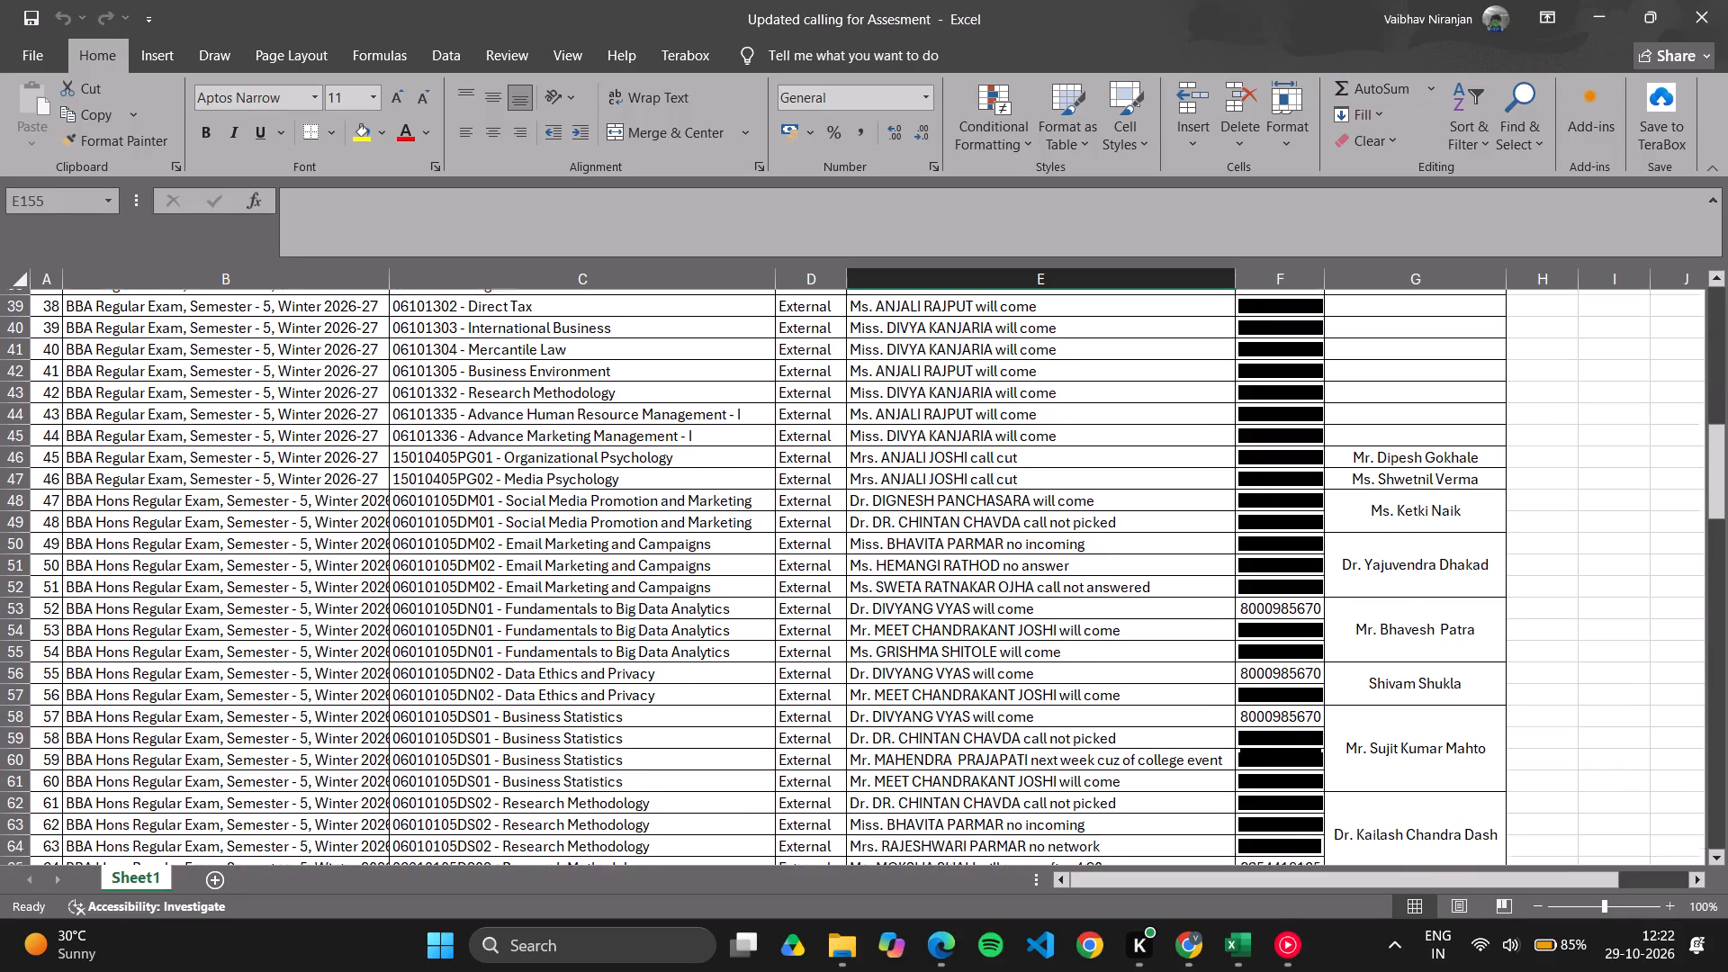
pyautogui.scroll(-3, 1024, 544)
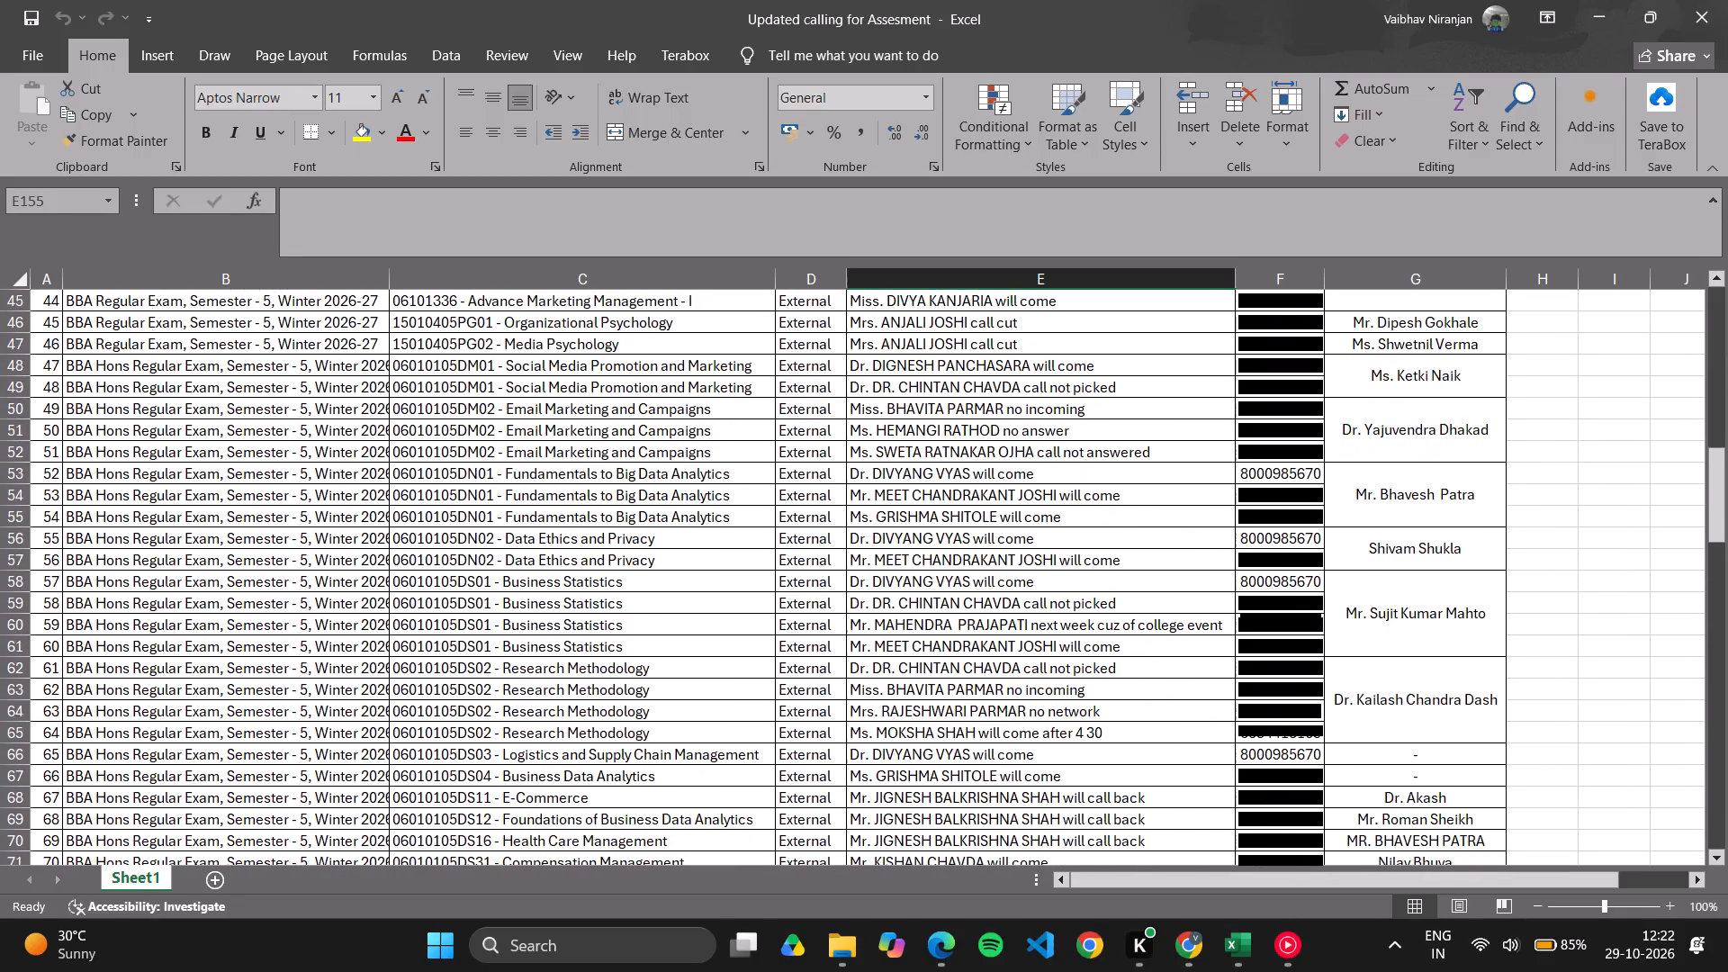
pyautogui.scroll(-2, 1024, 544)
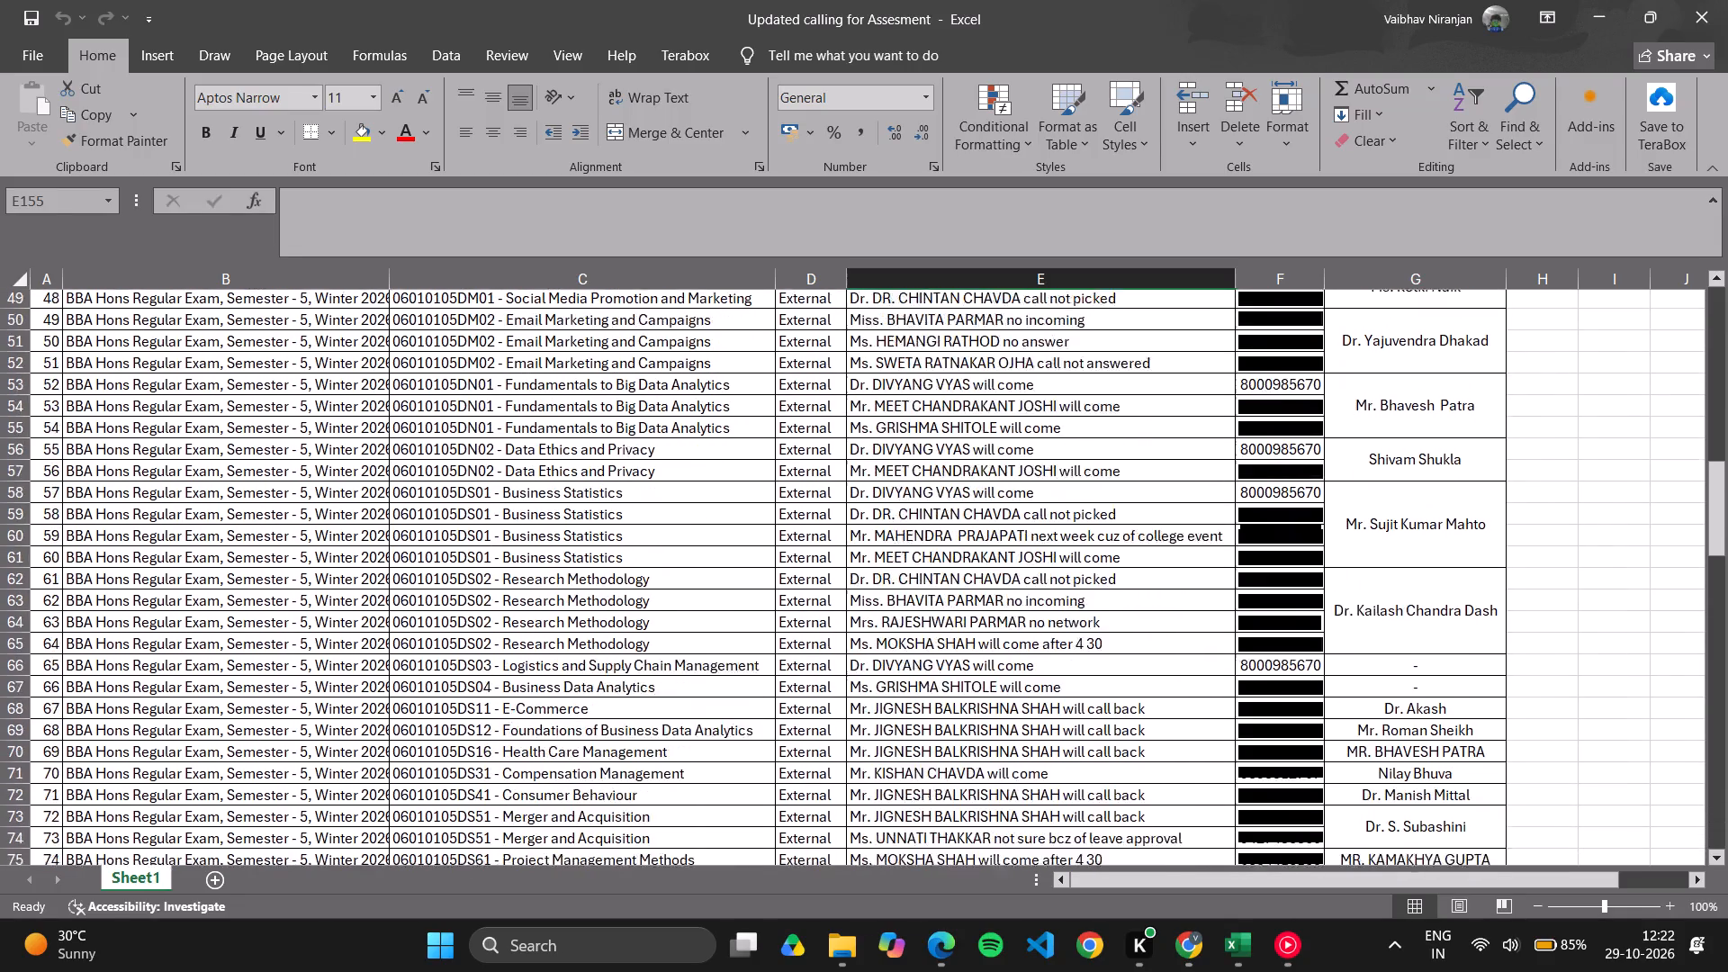
pyautogui.scroll(-2, 1024, 544)
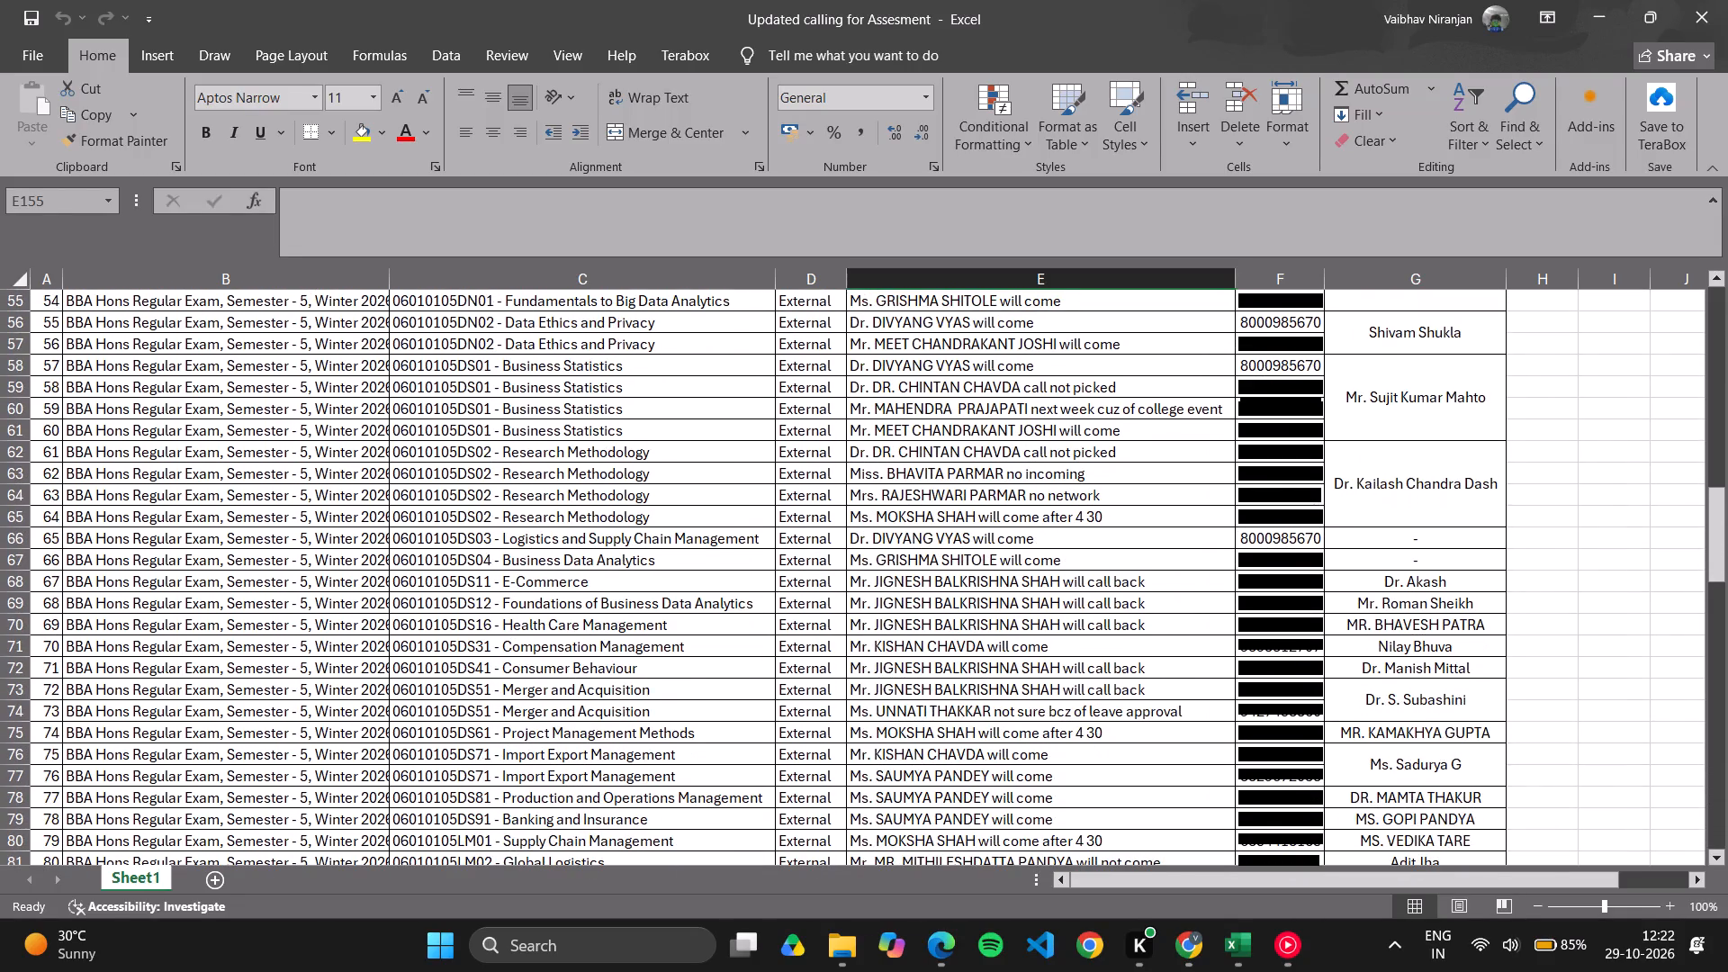
pyautogui.scroll(-2, 1022, 509)
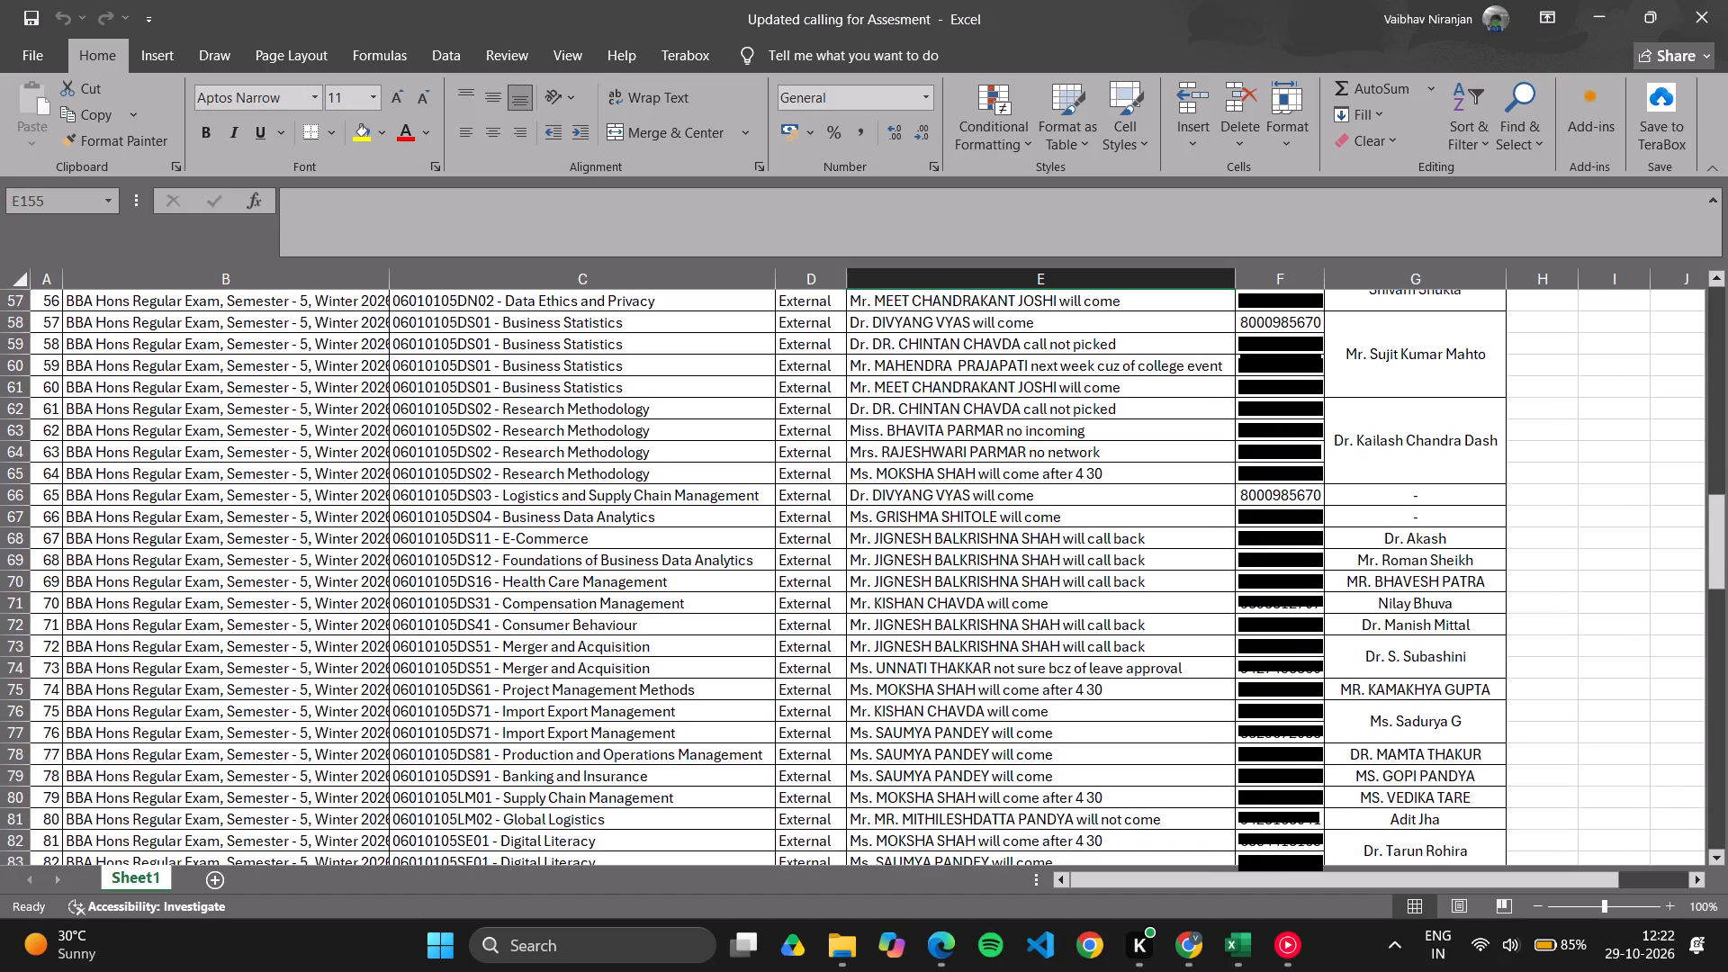
pyautogui.scroll(-1, 1069, 589)
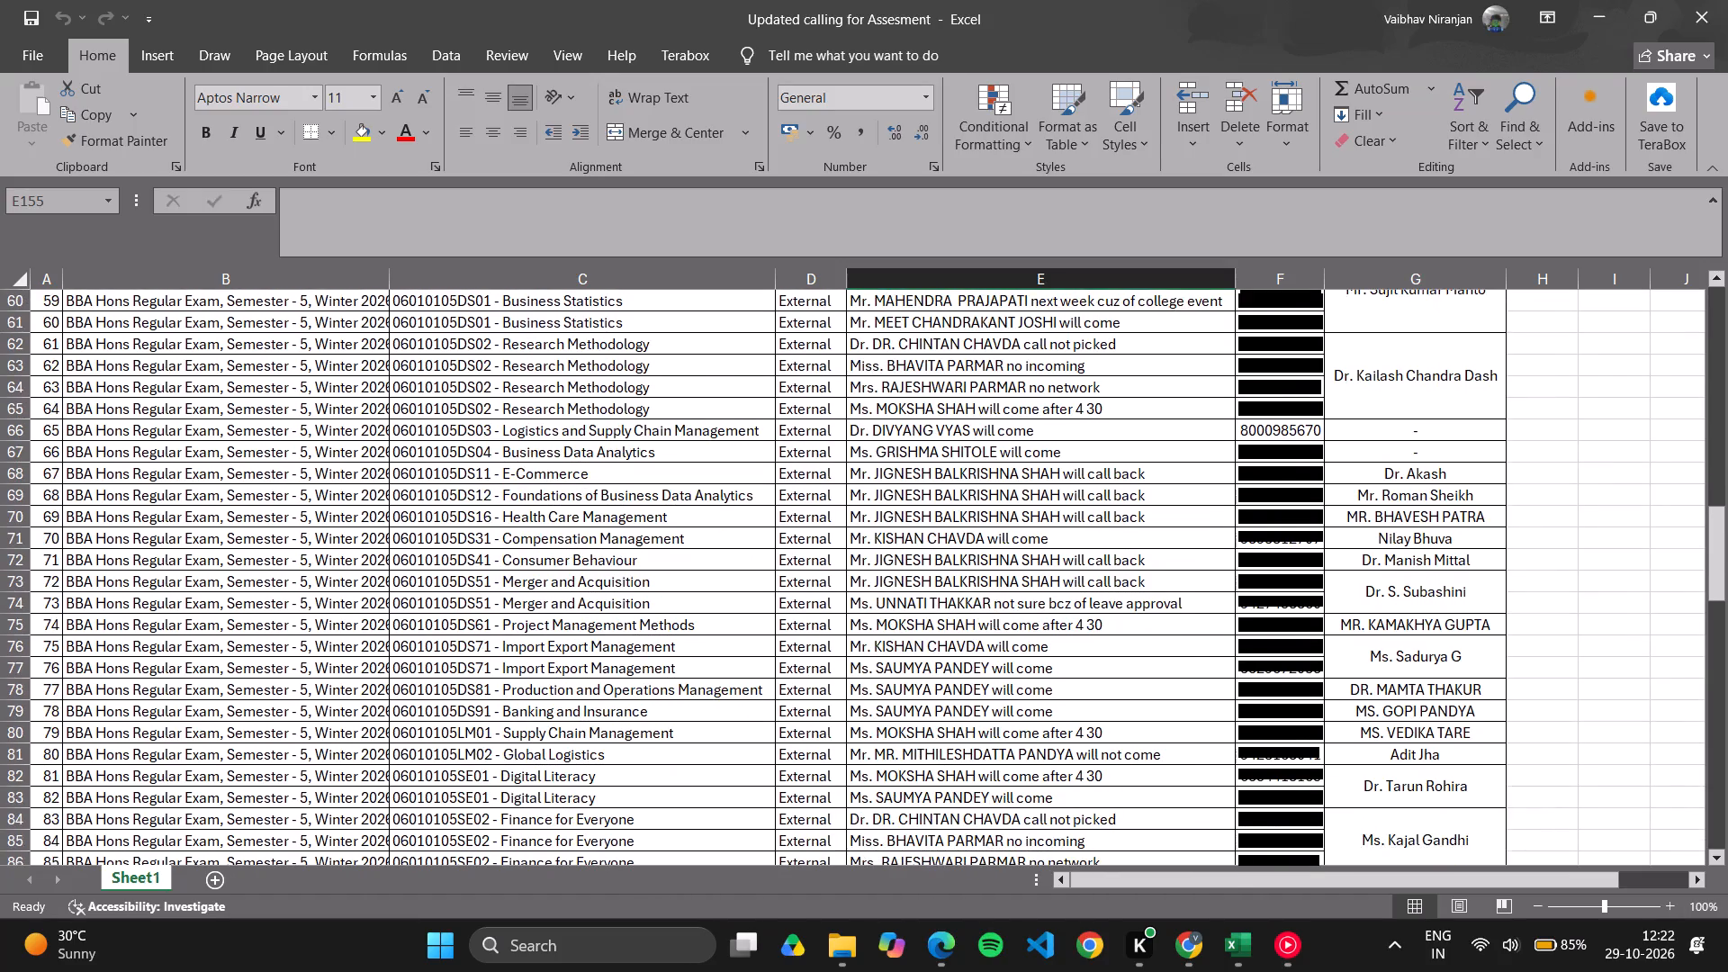
pyautogui.scroll(-1, 1069, 589)
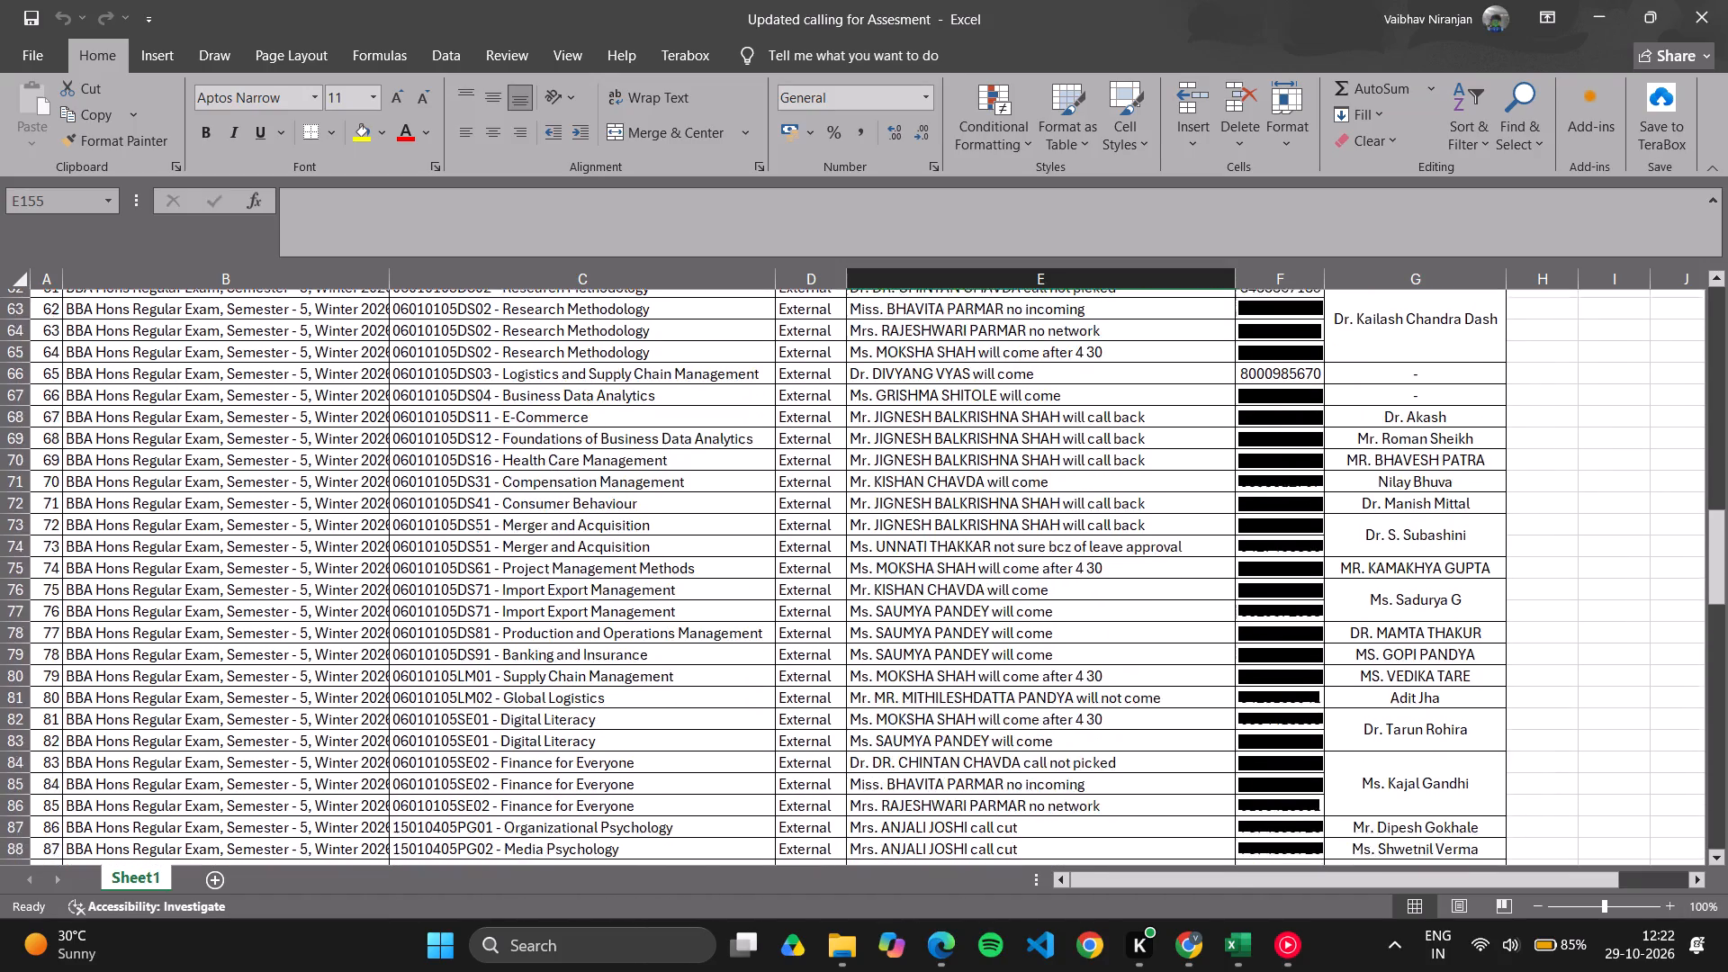
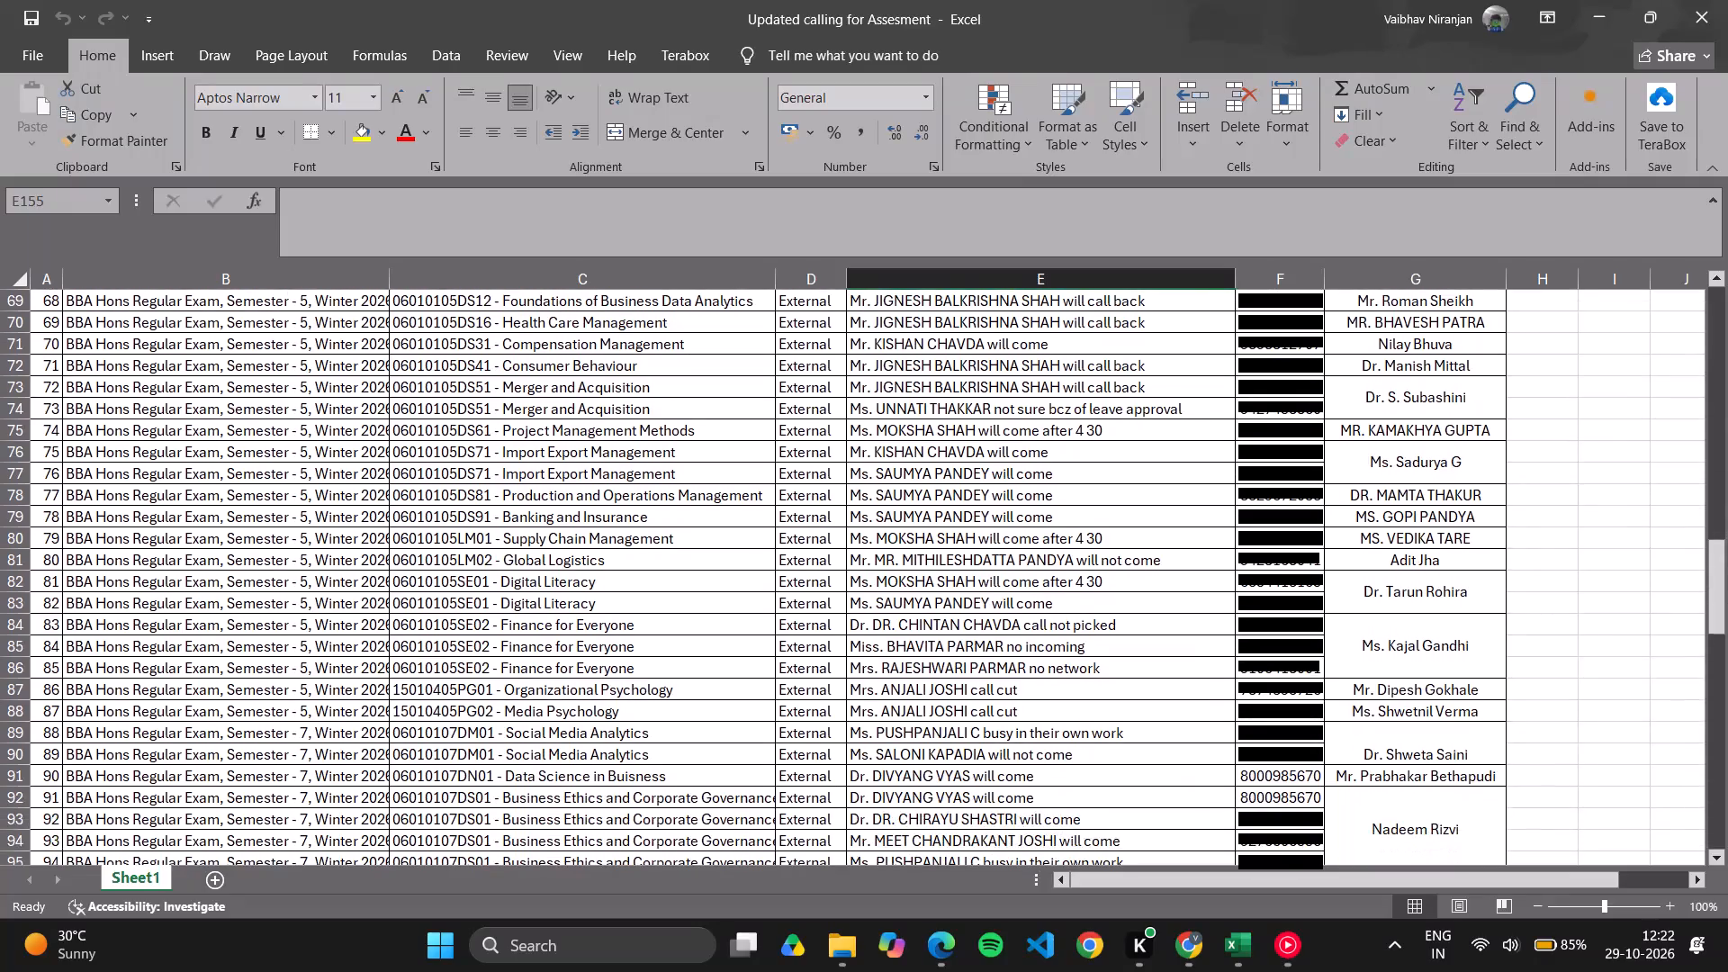
# Review the examiners' call responses through the remaining BBA Hons Semester 5, Semester 7 and Int. DBA-BBA Semester 9 rows.
pyautogui.scroll(-2, 1069, 589)
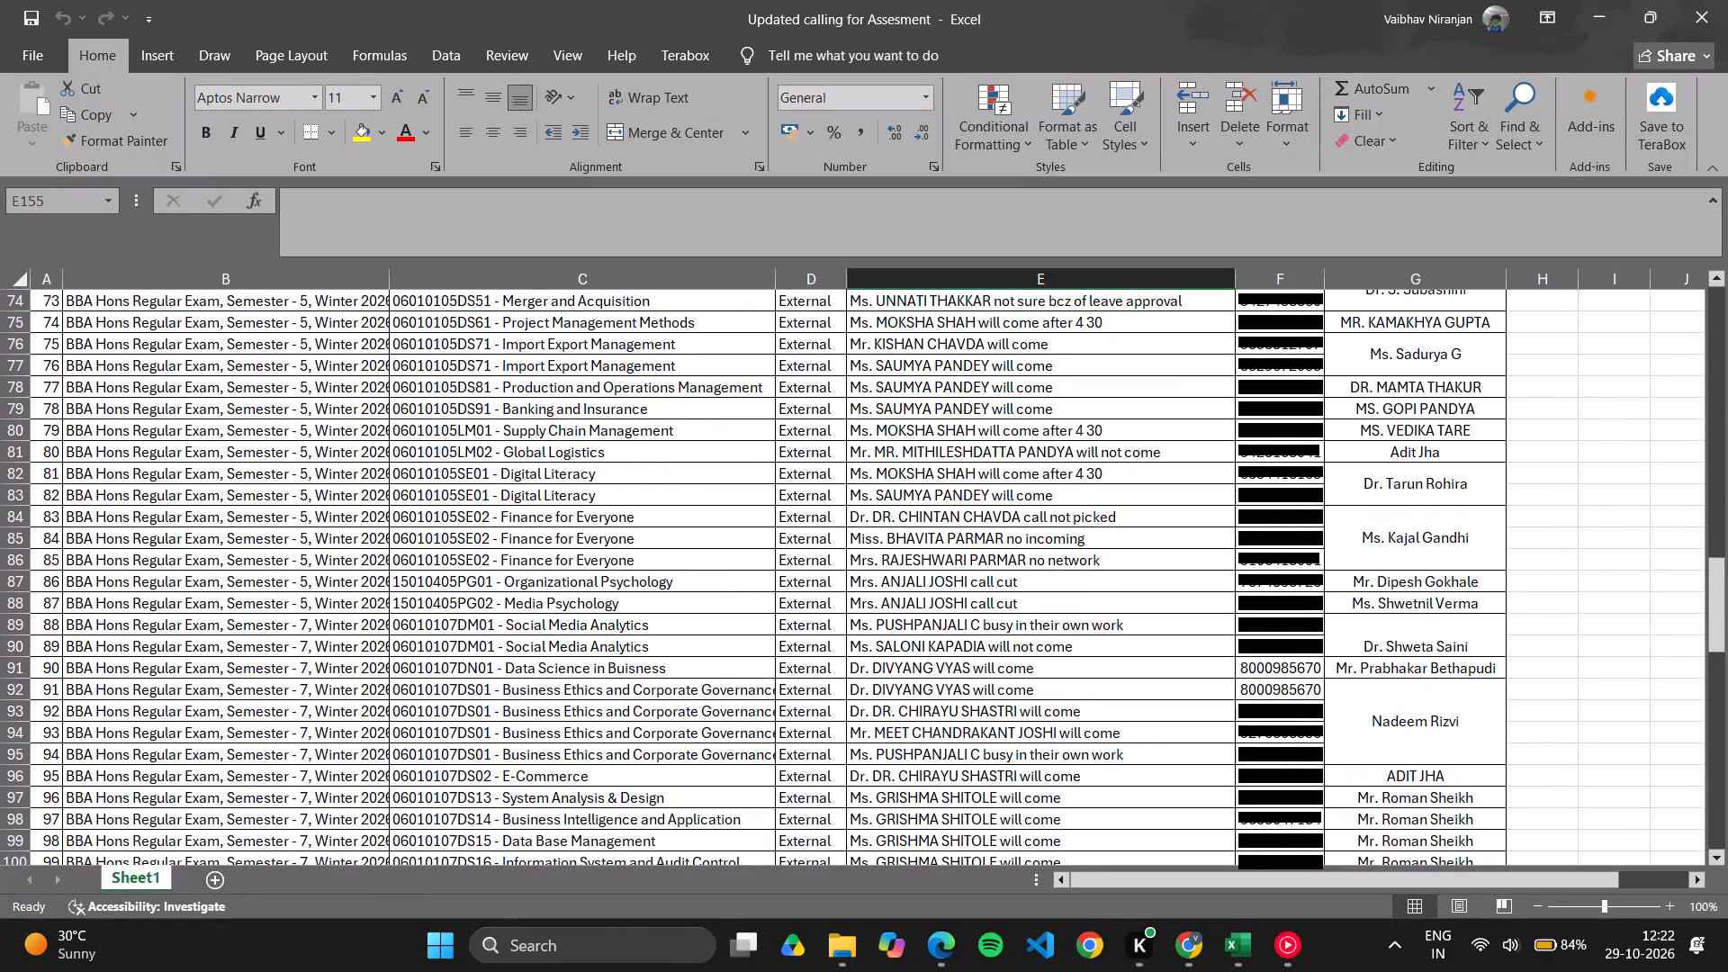
pyautogui.scroll(-3, 1069, 589)
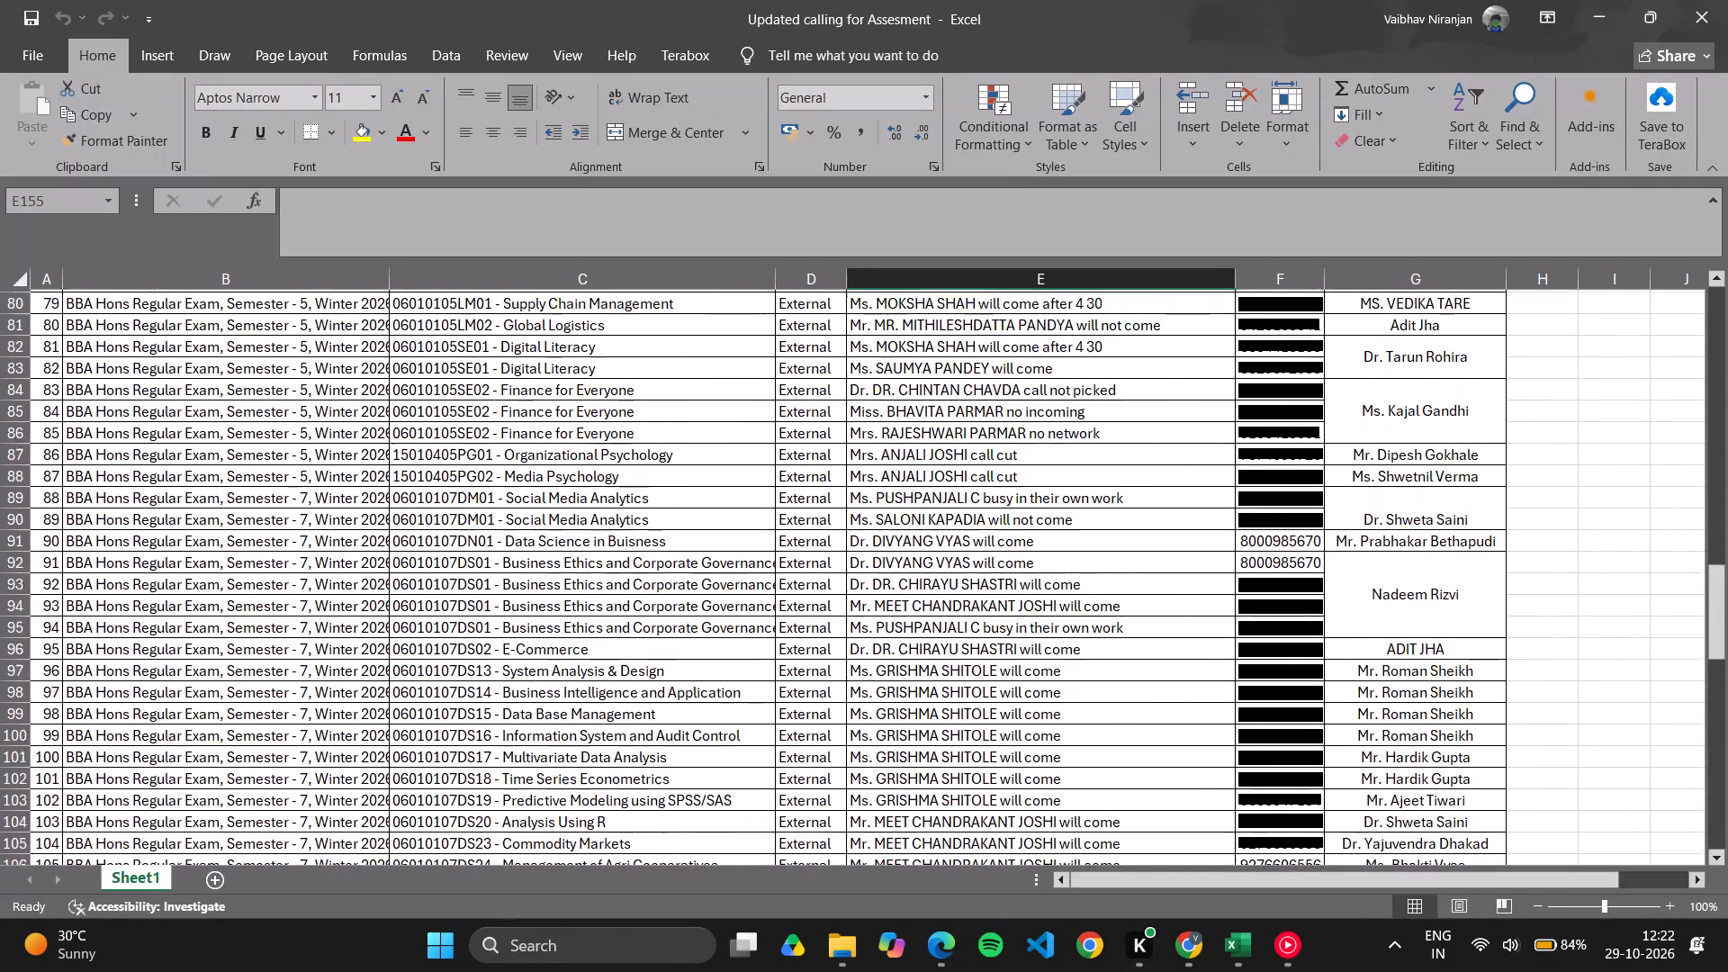
pyautogui.scroll(-6, 1069, 589)
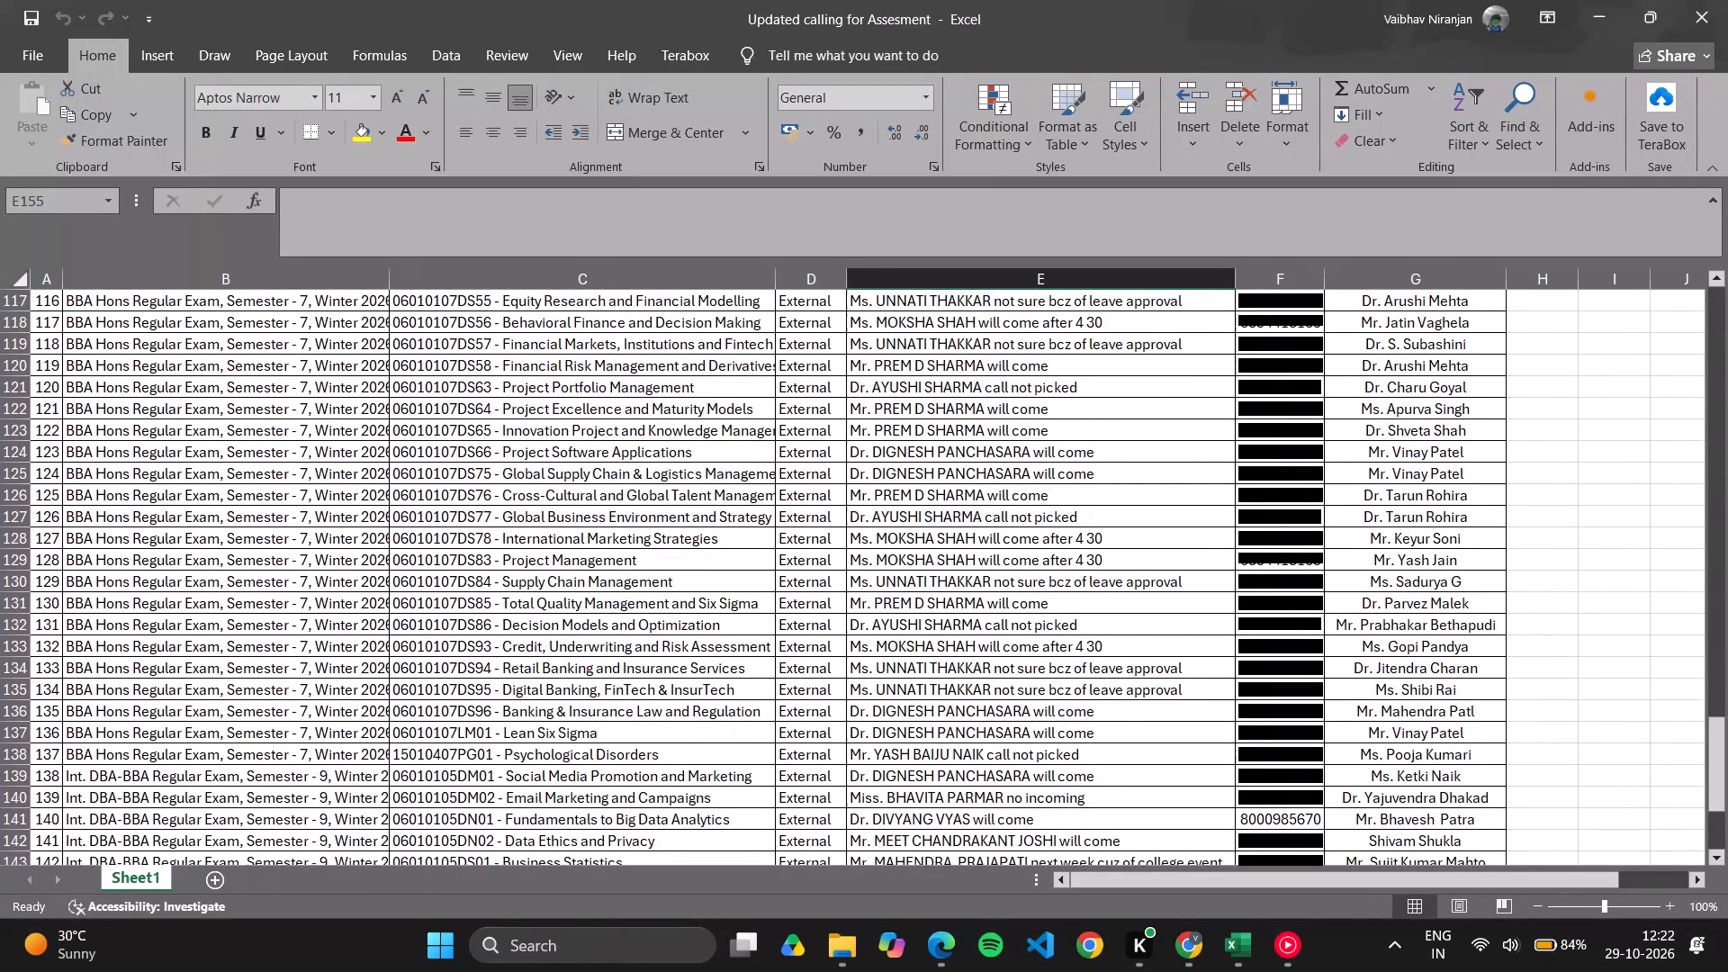
# Search the sheet for "not come" and list every matching cell.
pyautogui.hotkey('ctrl', 'f')
pyautogui.write('no')
pyautogui.write('t come')
pyautogui.press('Return')
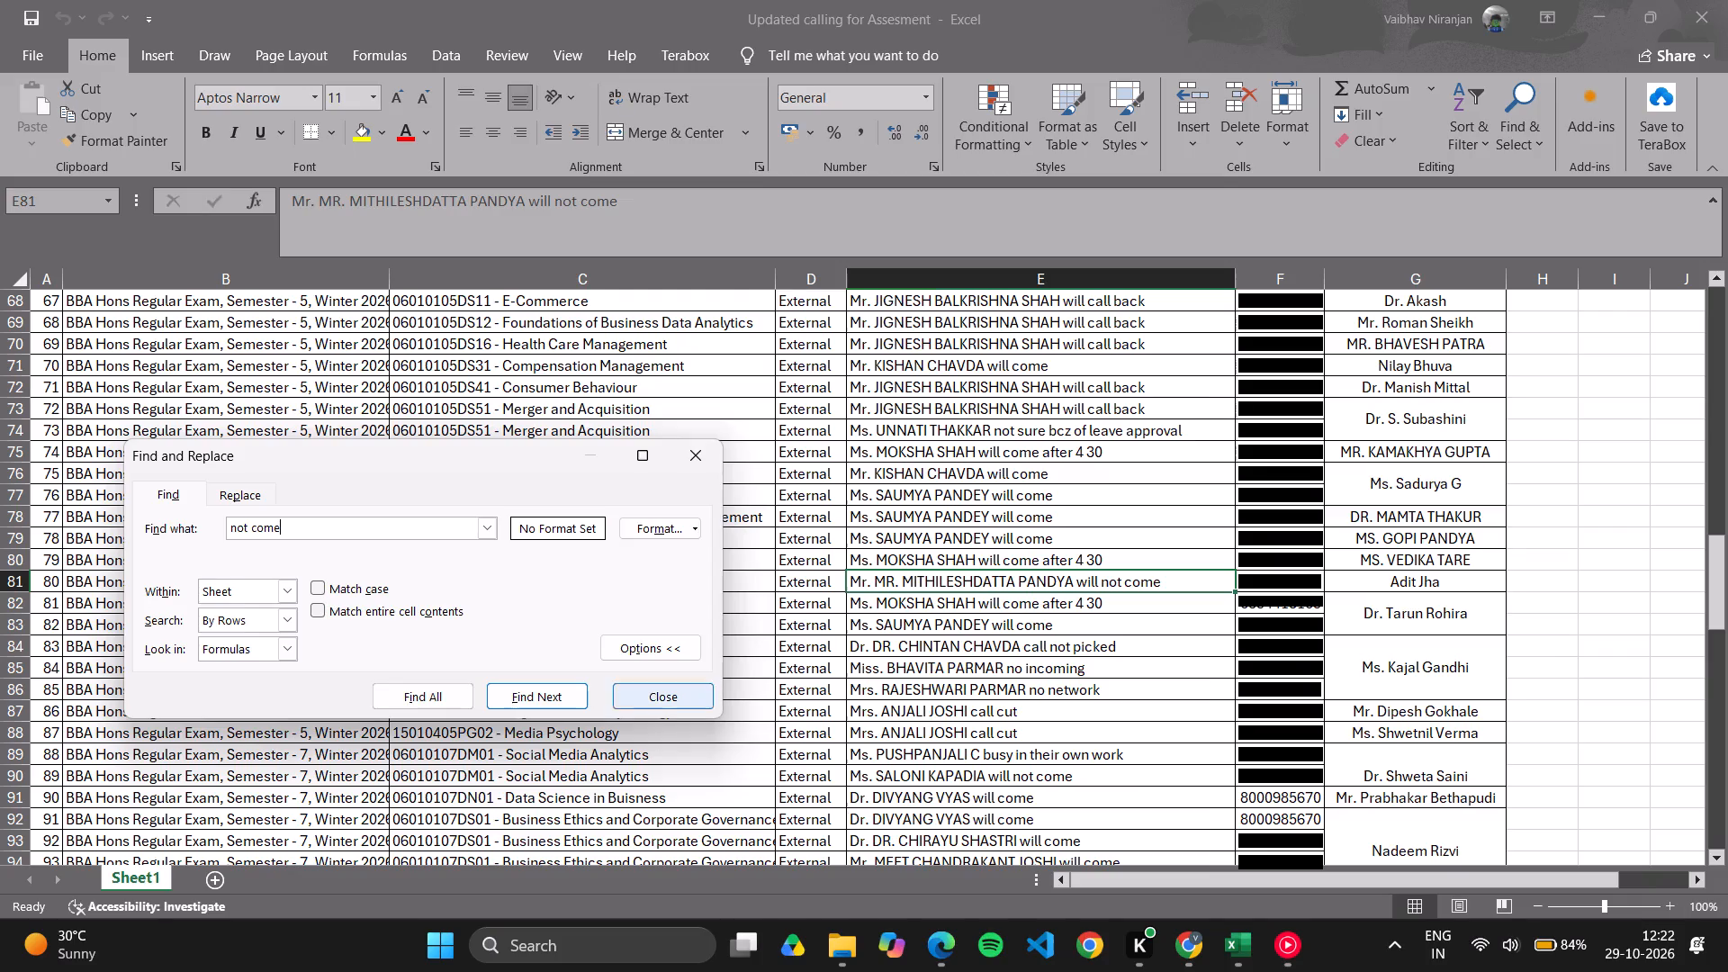
pyautogui.click(441, 706)
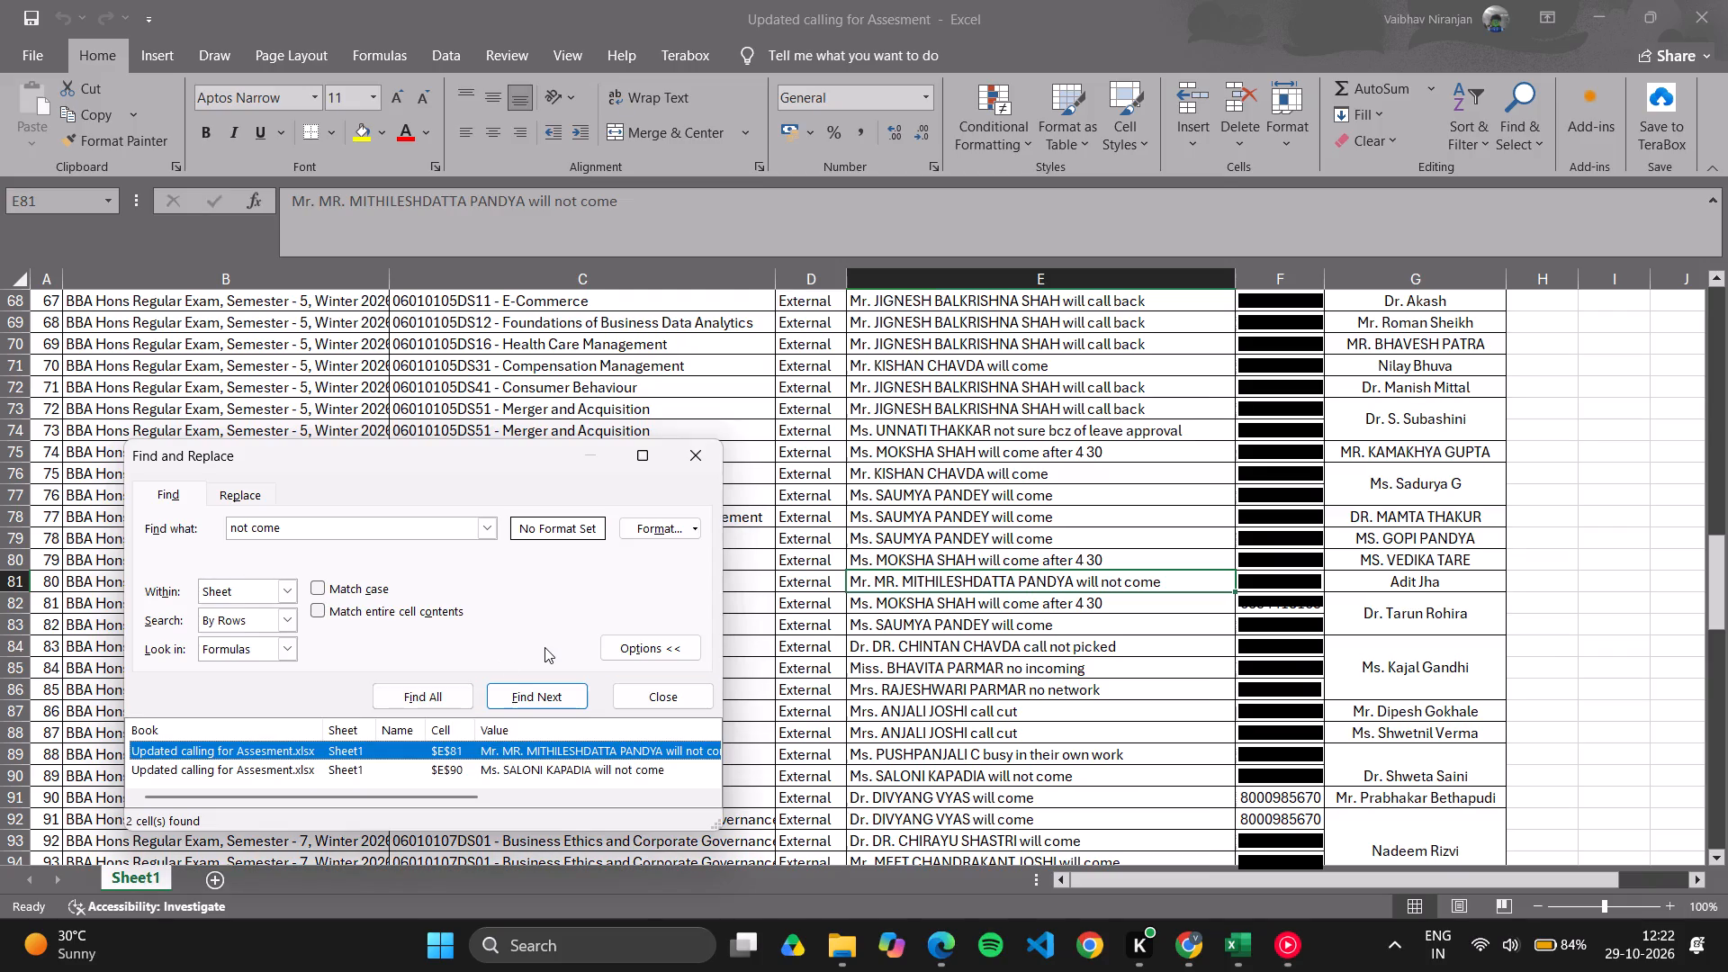
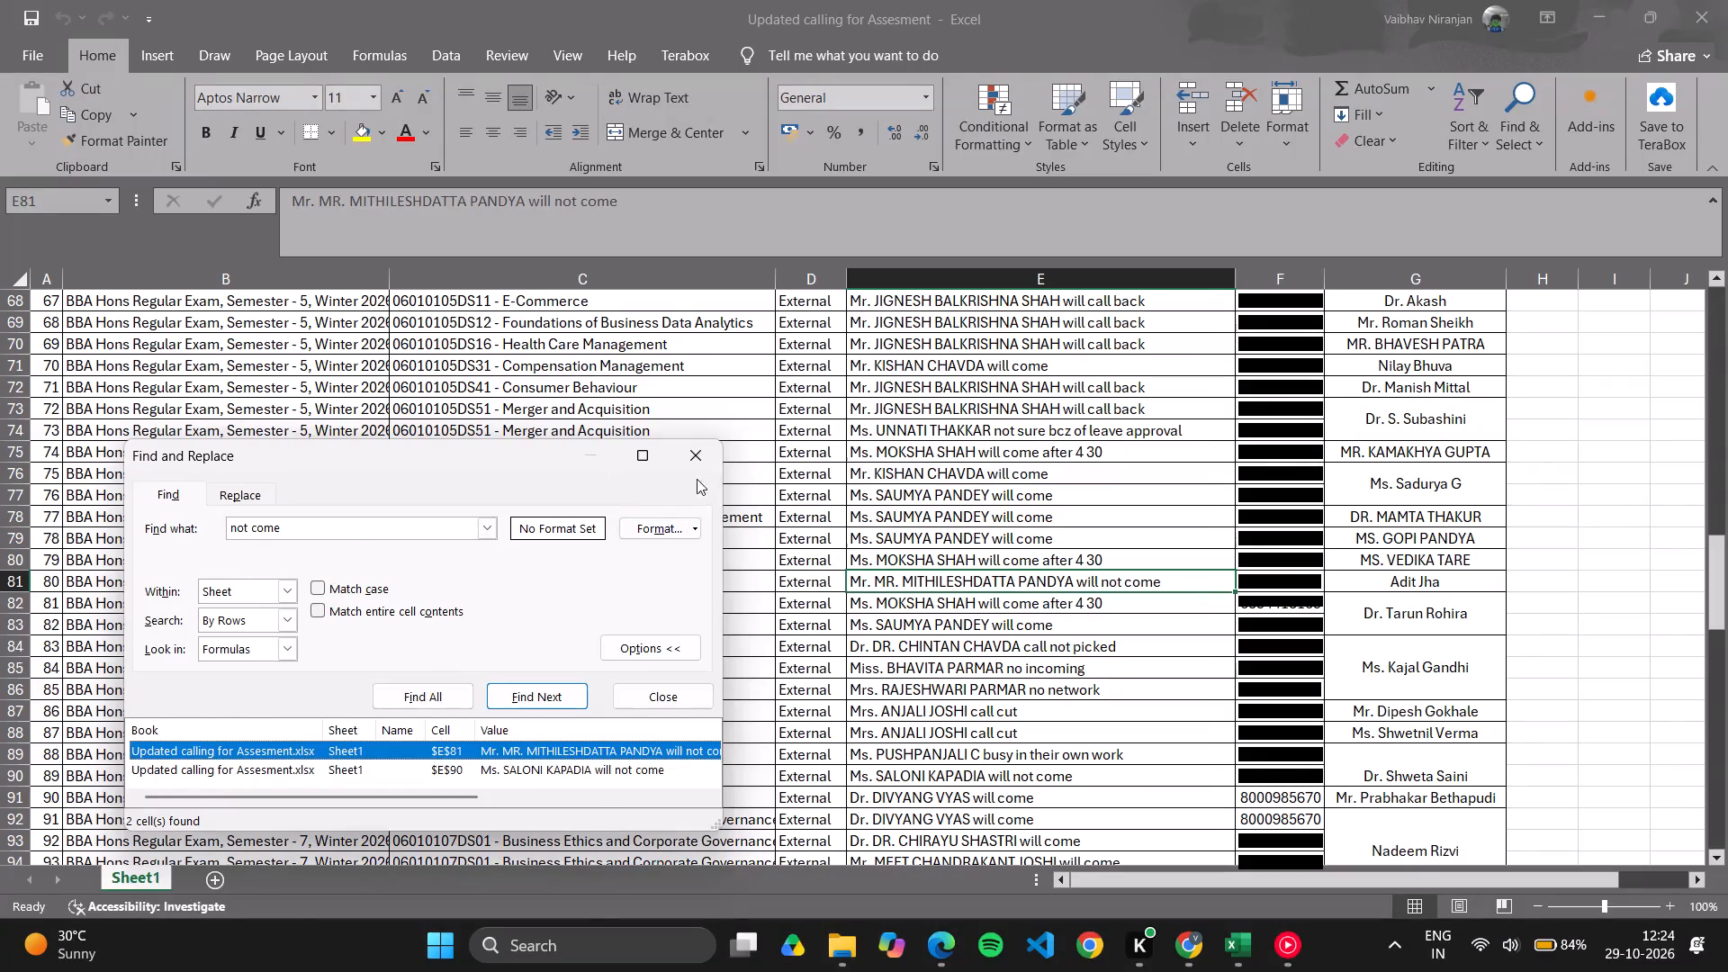
# Close the search, check the remaining examiner call responses down to the end of the sheet, and close the workbook.
pyautogui.click(700, 454)
pyautogui.scroll(-3, 530, 726)
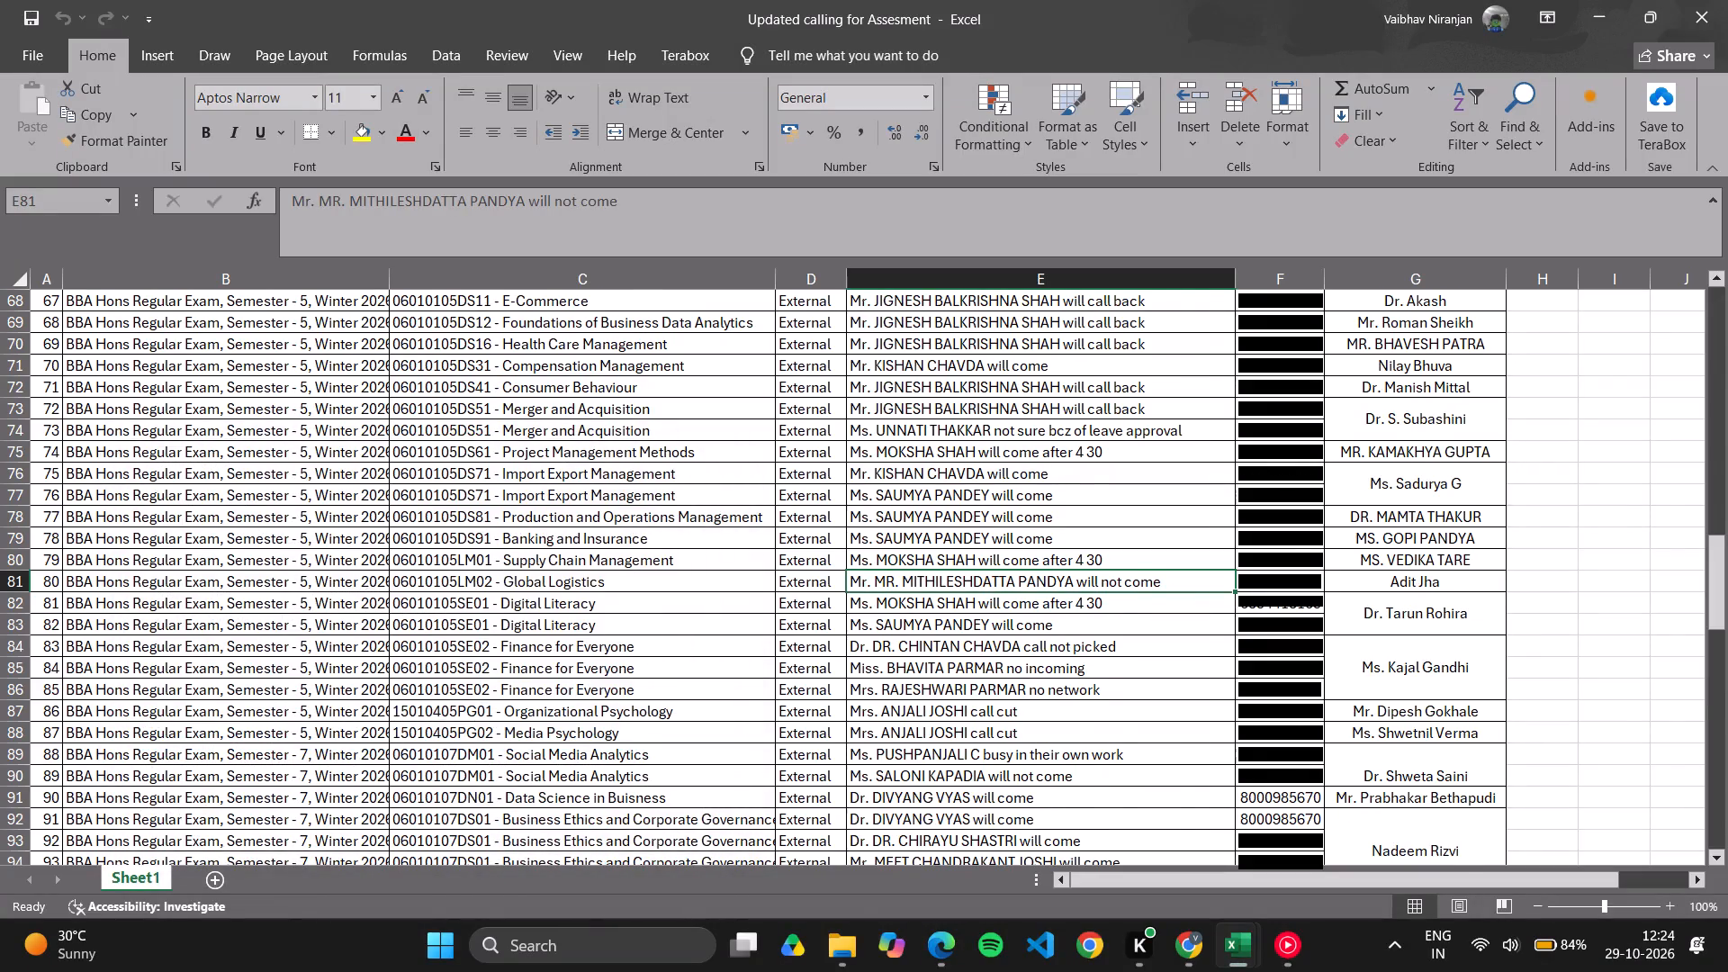
pyautogui.scroll(-15, 532, 724)
pyautogui.scroll(-7, 526, 701)
pyautogui.scroll(7, 641, 605)
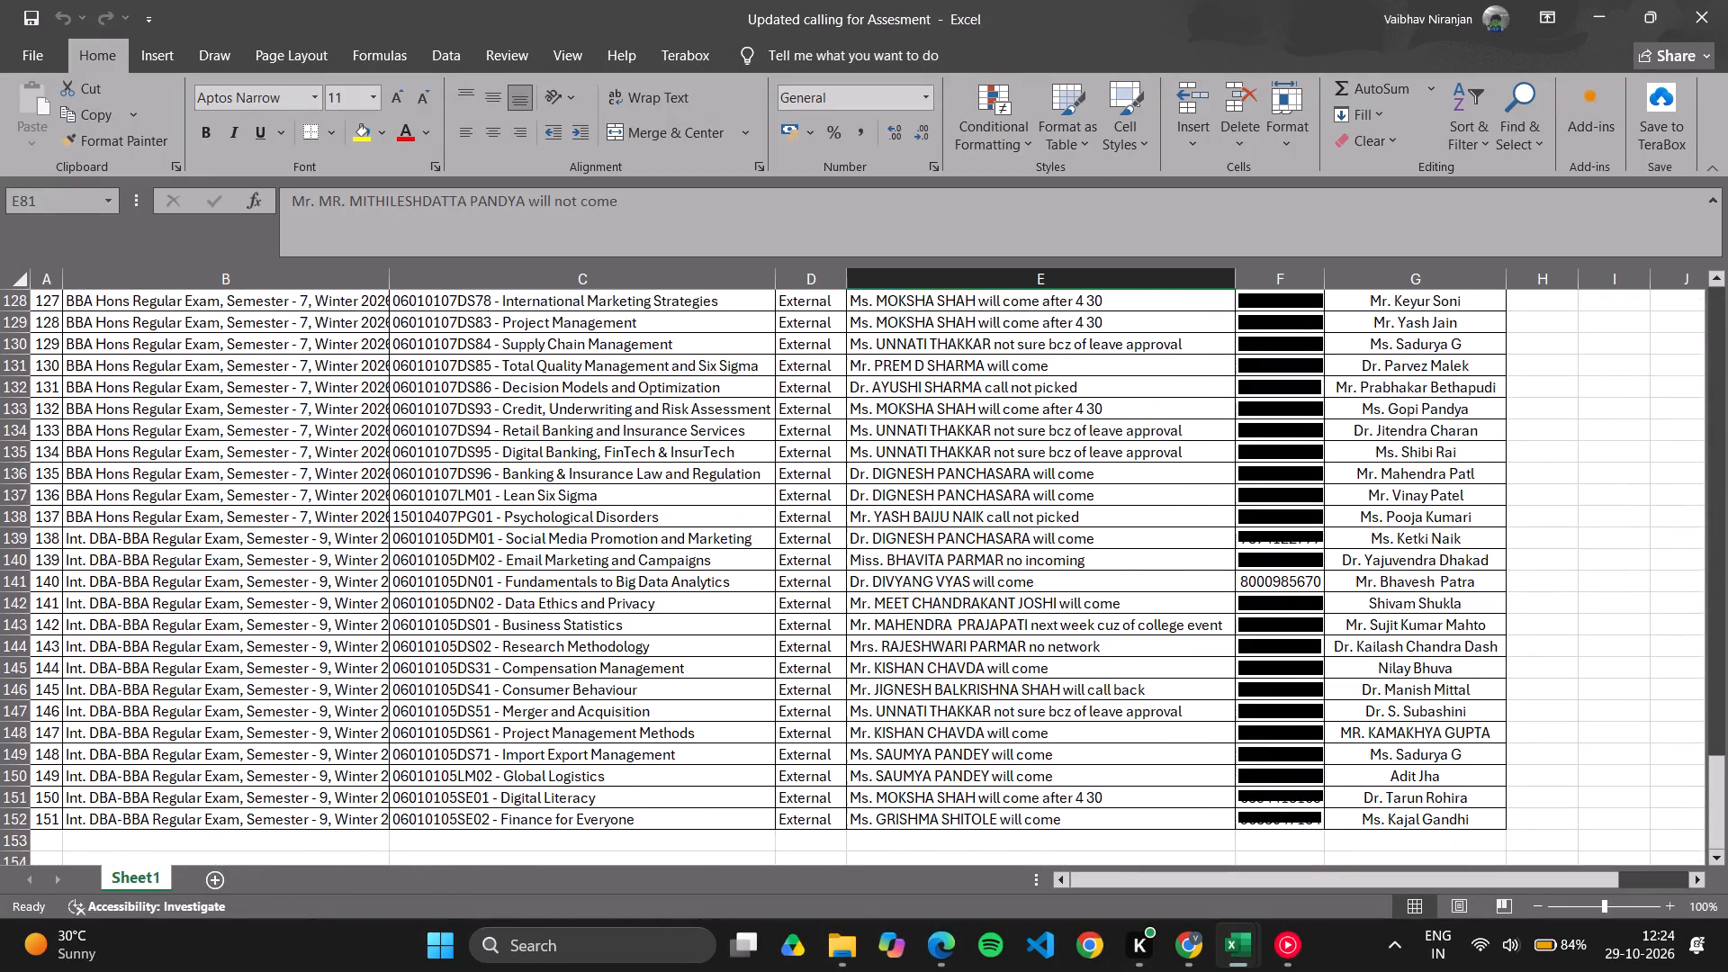
pyautogui.scroll(20, 641, 604)
pyautogui.scroll(4, 641, 604)
pyautogui.click(1727, 0)
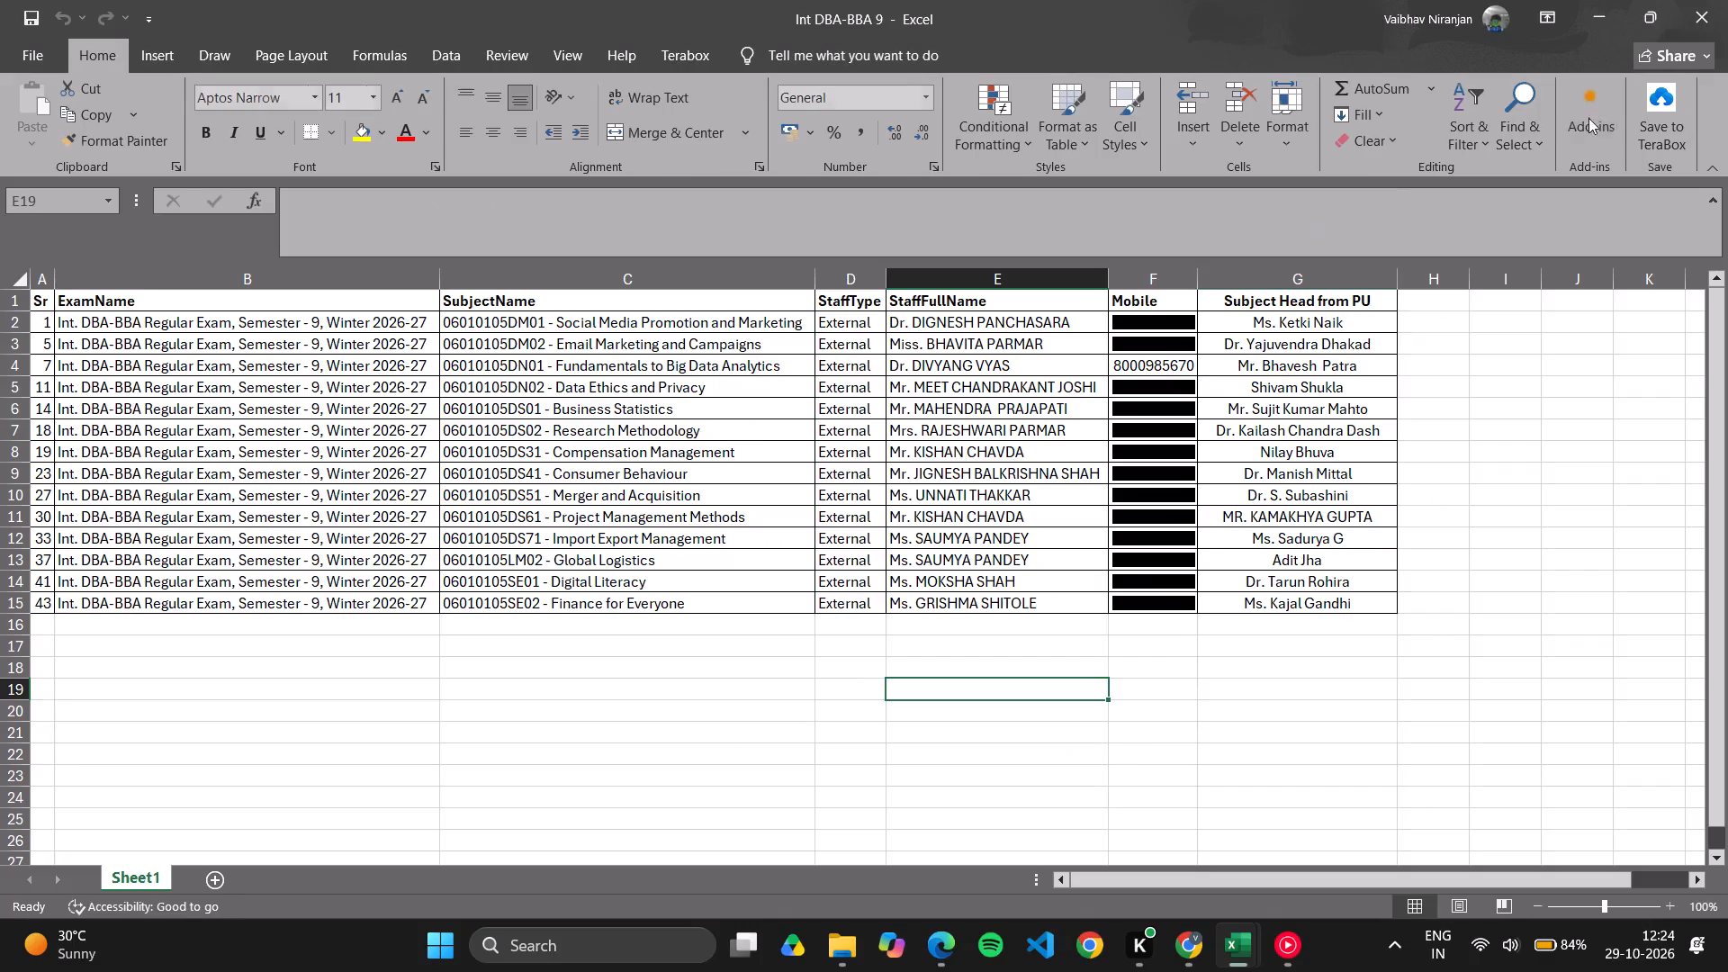
# Close the Int DBA-BBA 9 workbook.
pyautogui.click(1727, 0)
# Make D52 the active cell in Book1, and open the BBA EXT VETTING-57 letter from the vetter's folder in File Explorer.
pyautogui.moveTo(1275, 625); pyautogui.dragTo(1256, 617)
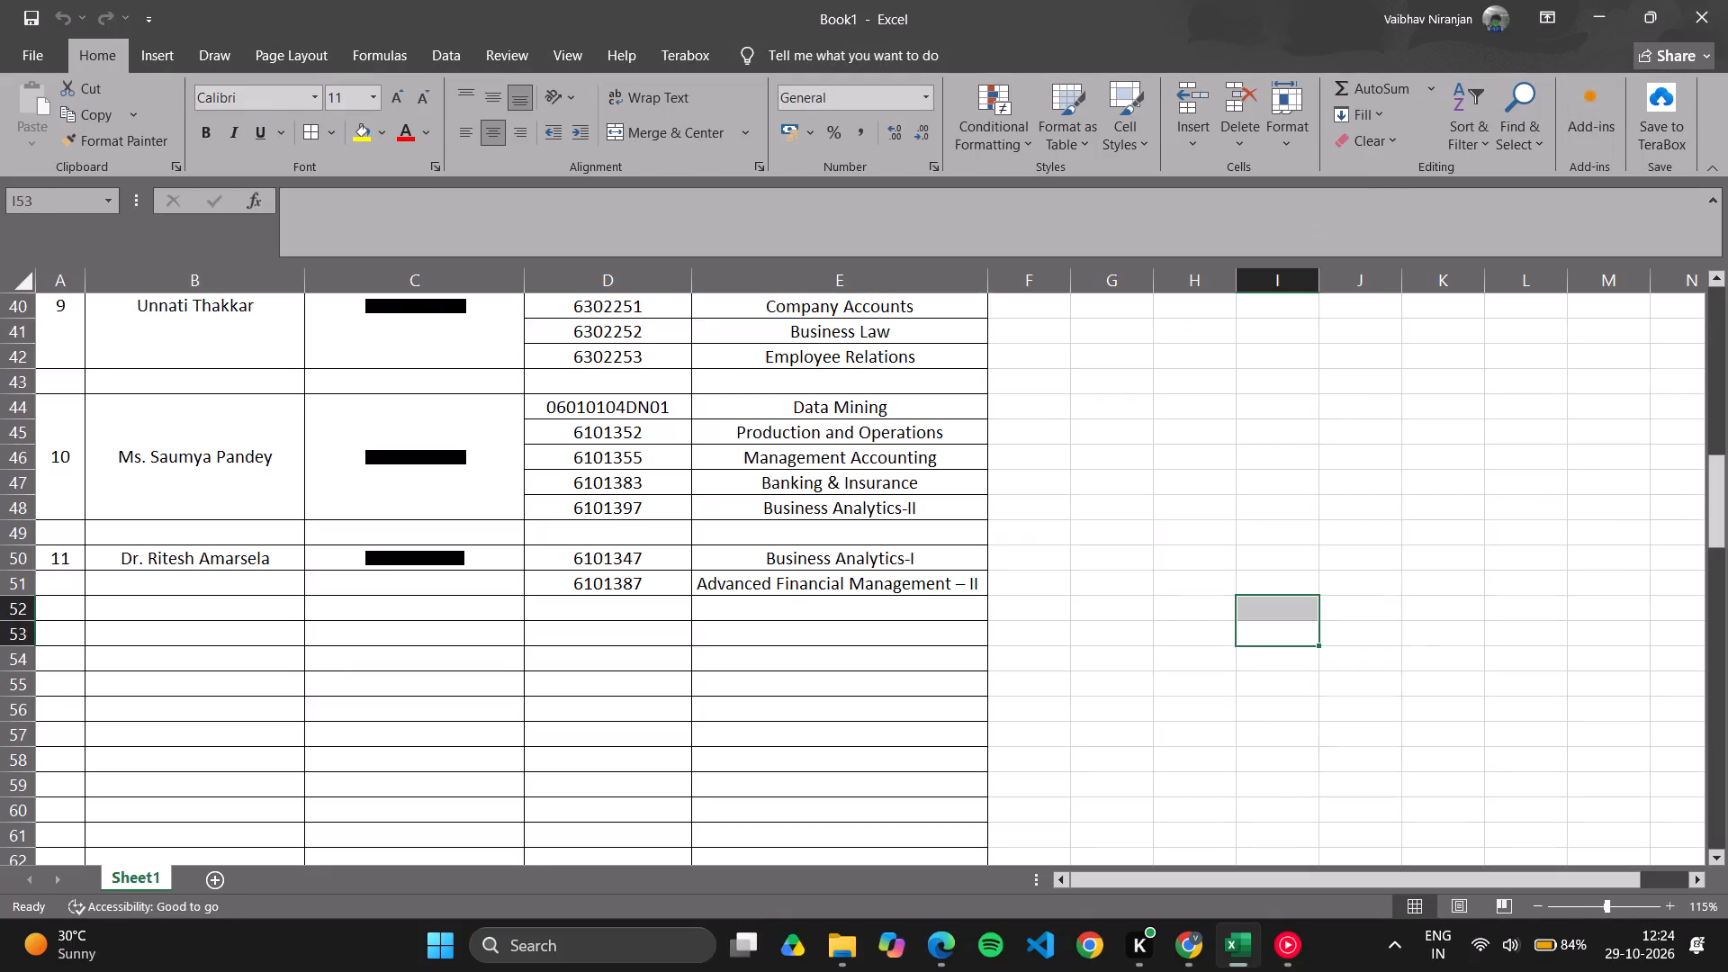
pyautogui.click(651, 634)
pyautogui.click(622, 596)
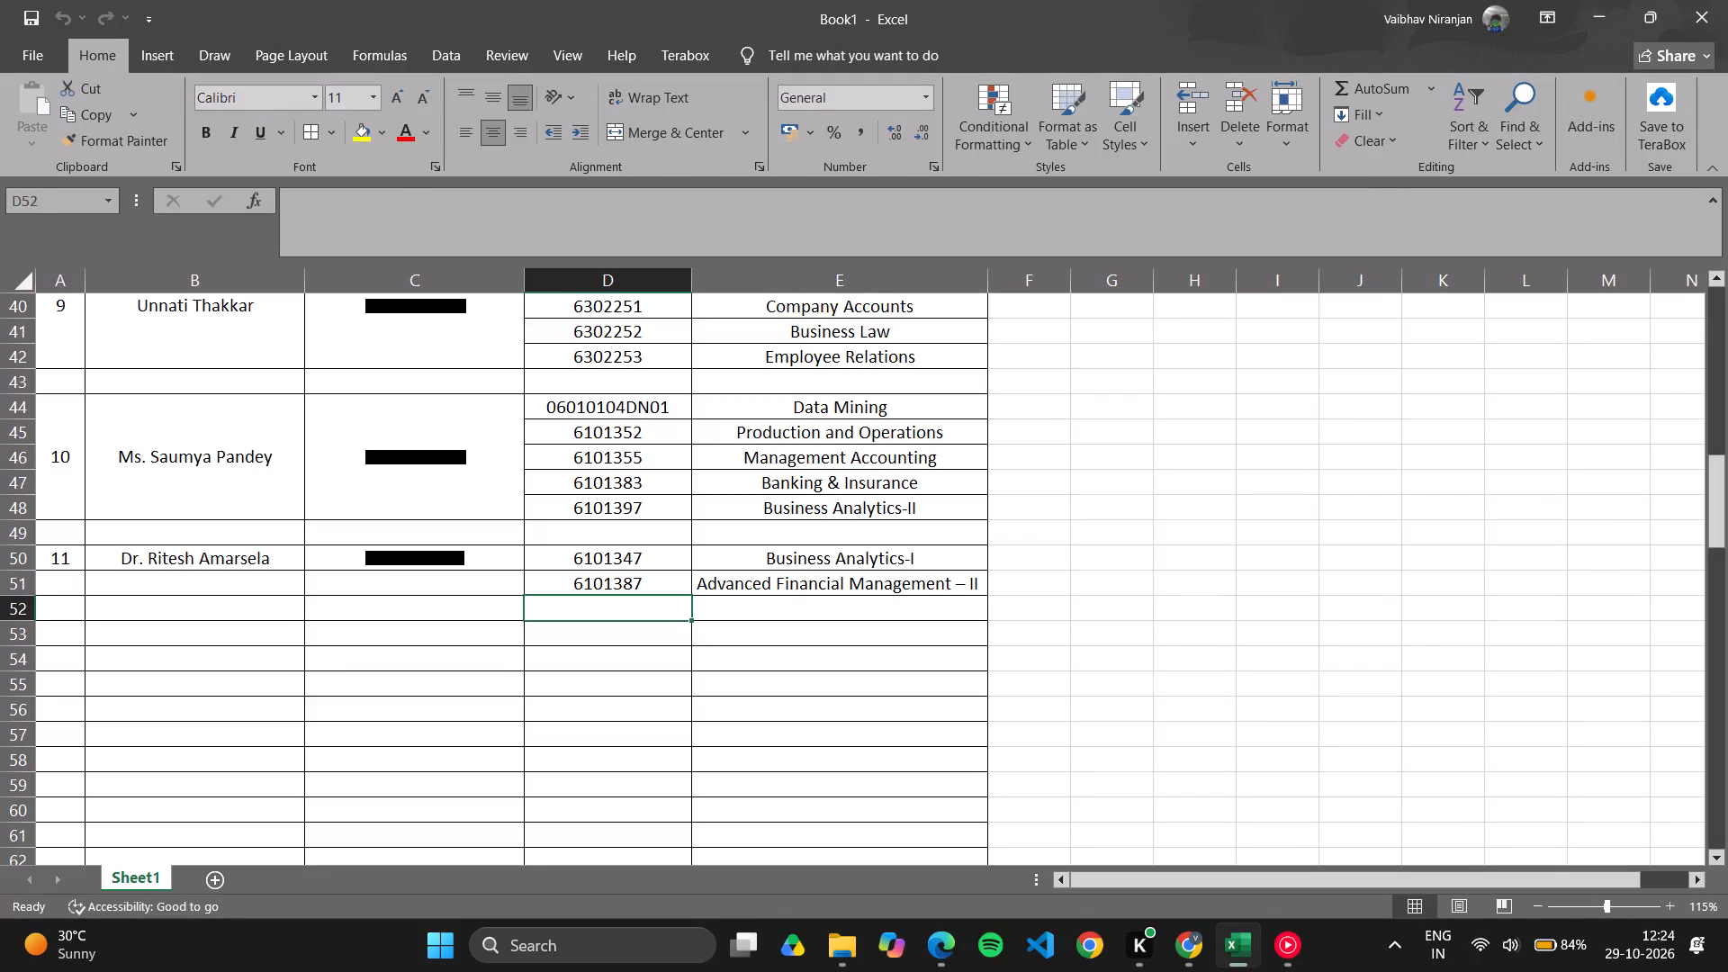
pyautogui.click(836, 968)
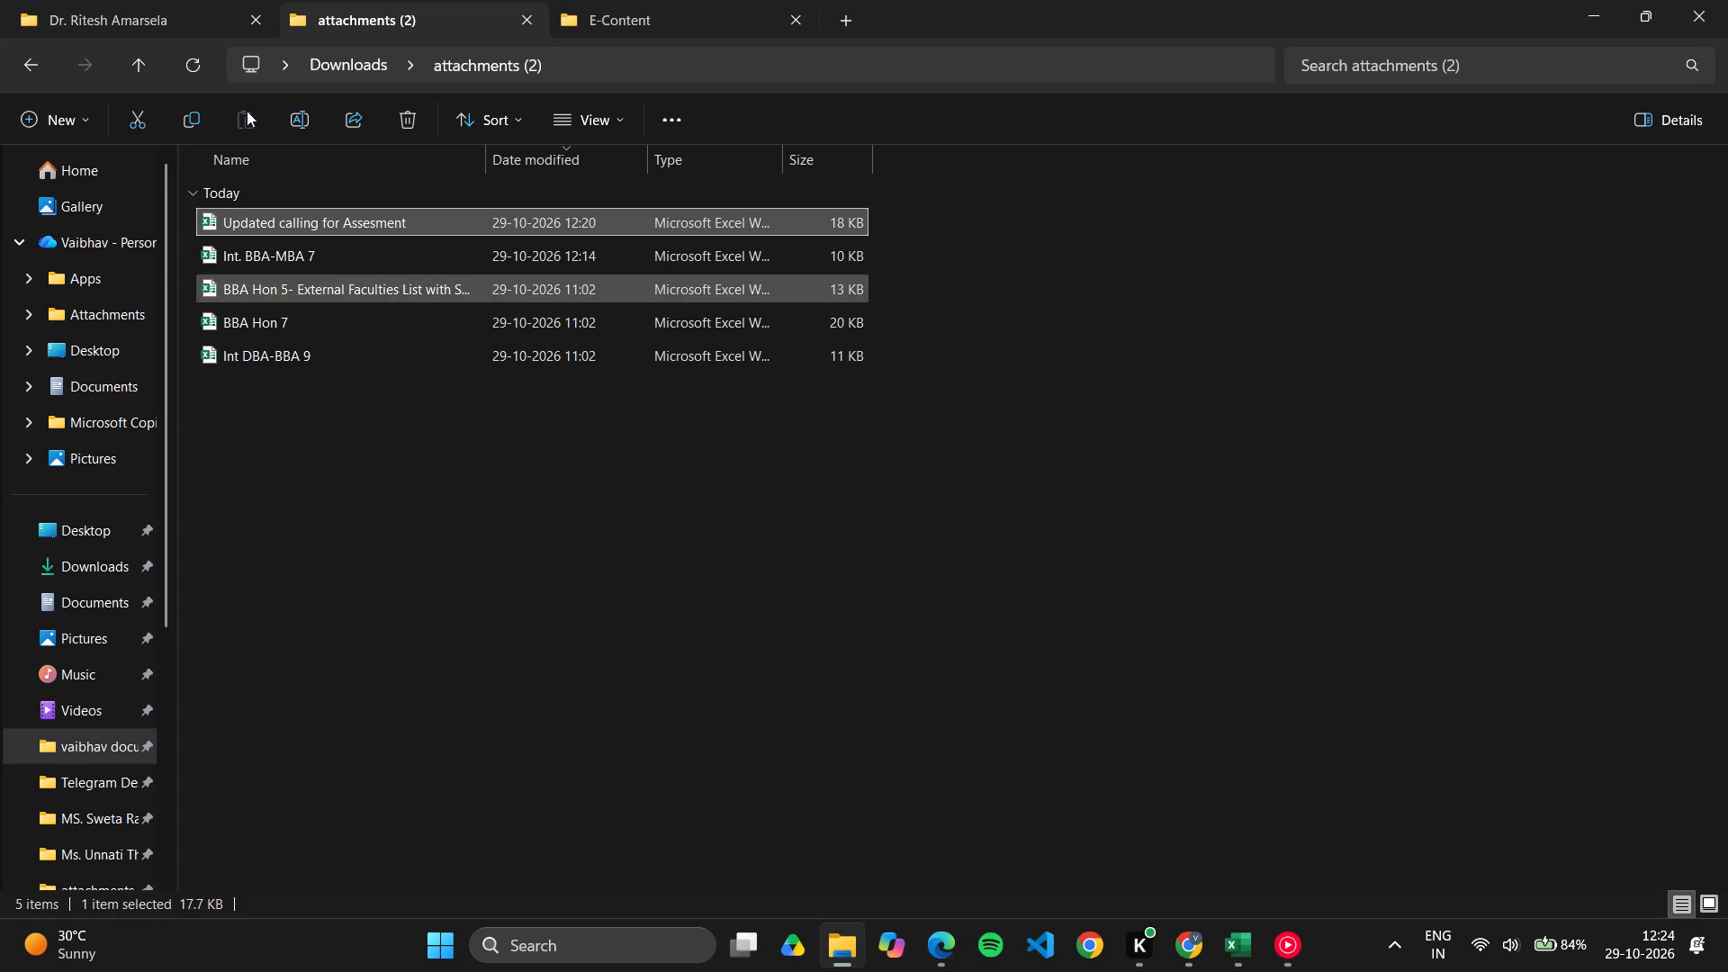
pyautogui.click(211, 0)
pyautogui.click(190, 0)
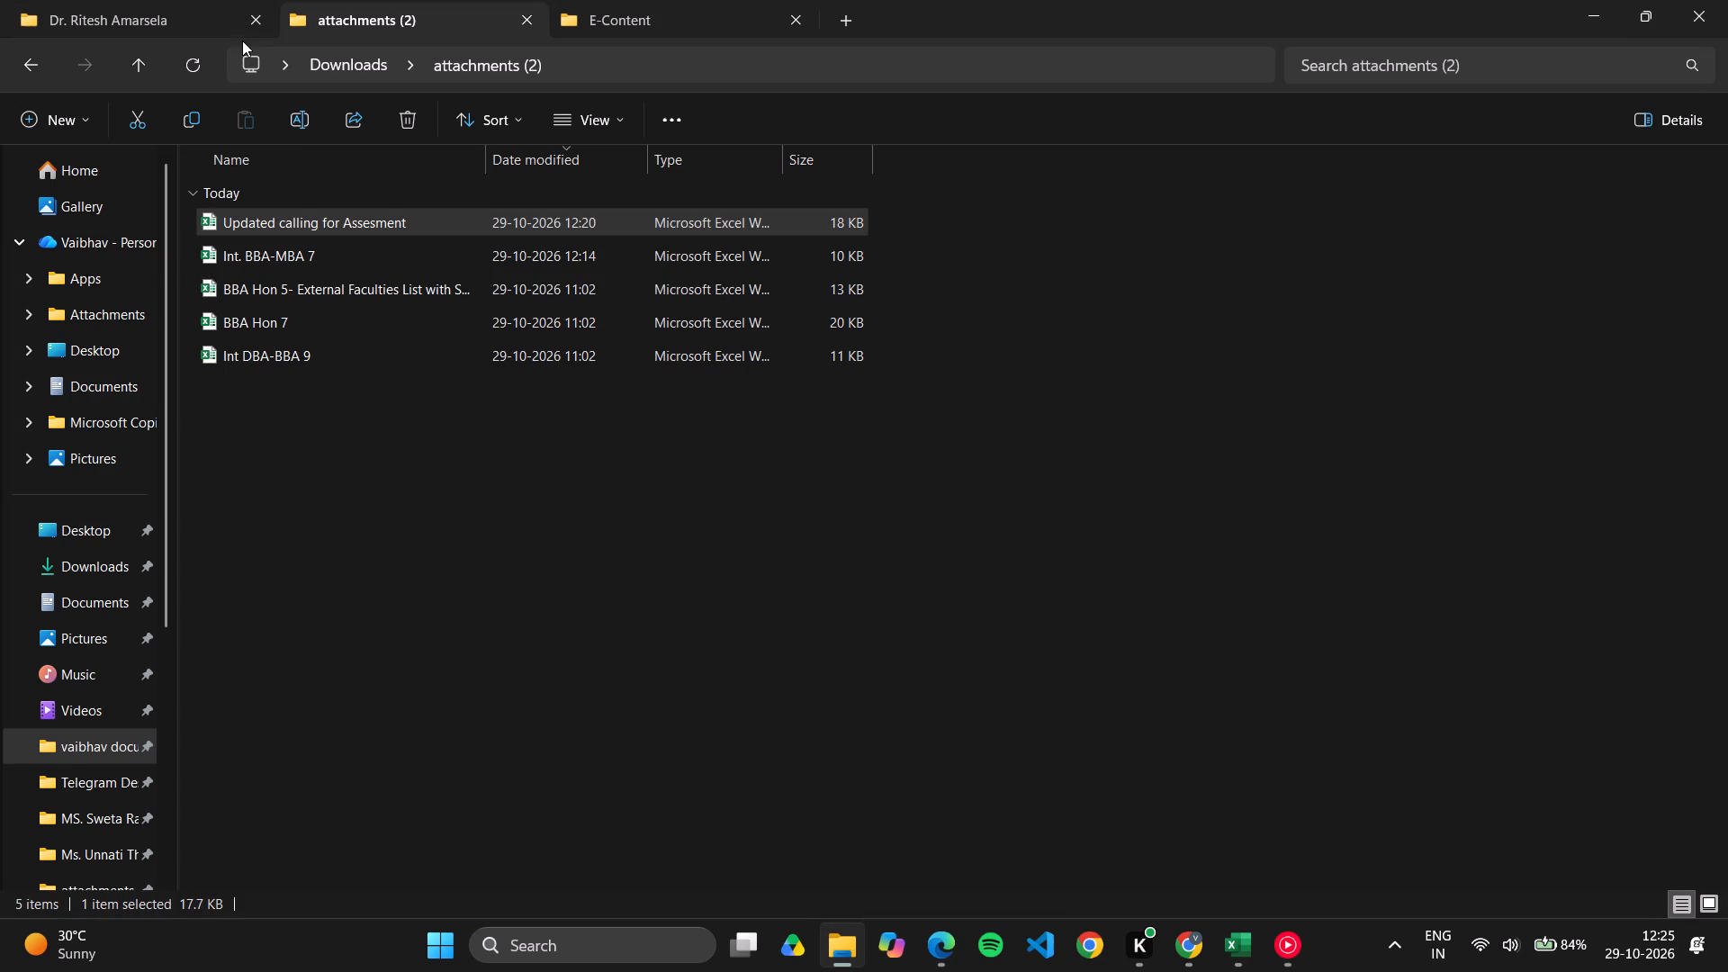
pyautogui.click(161, 16)
pyautogui.doubleClick(363, 277)
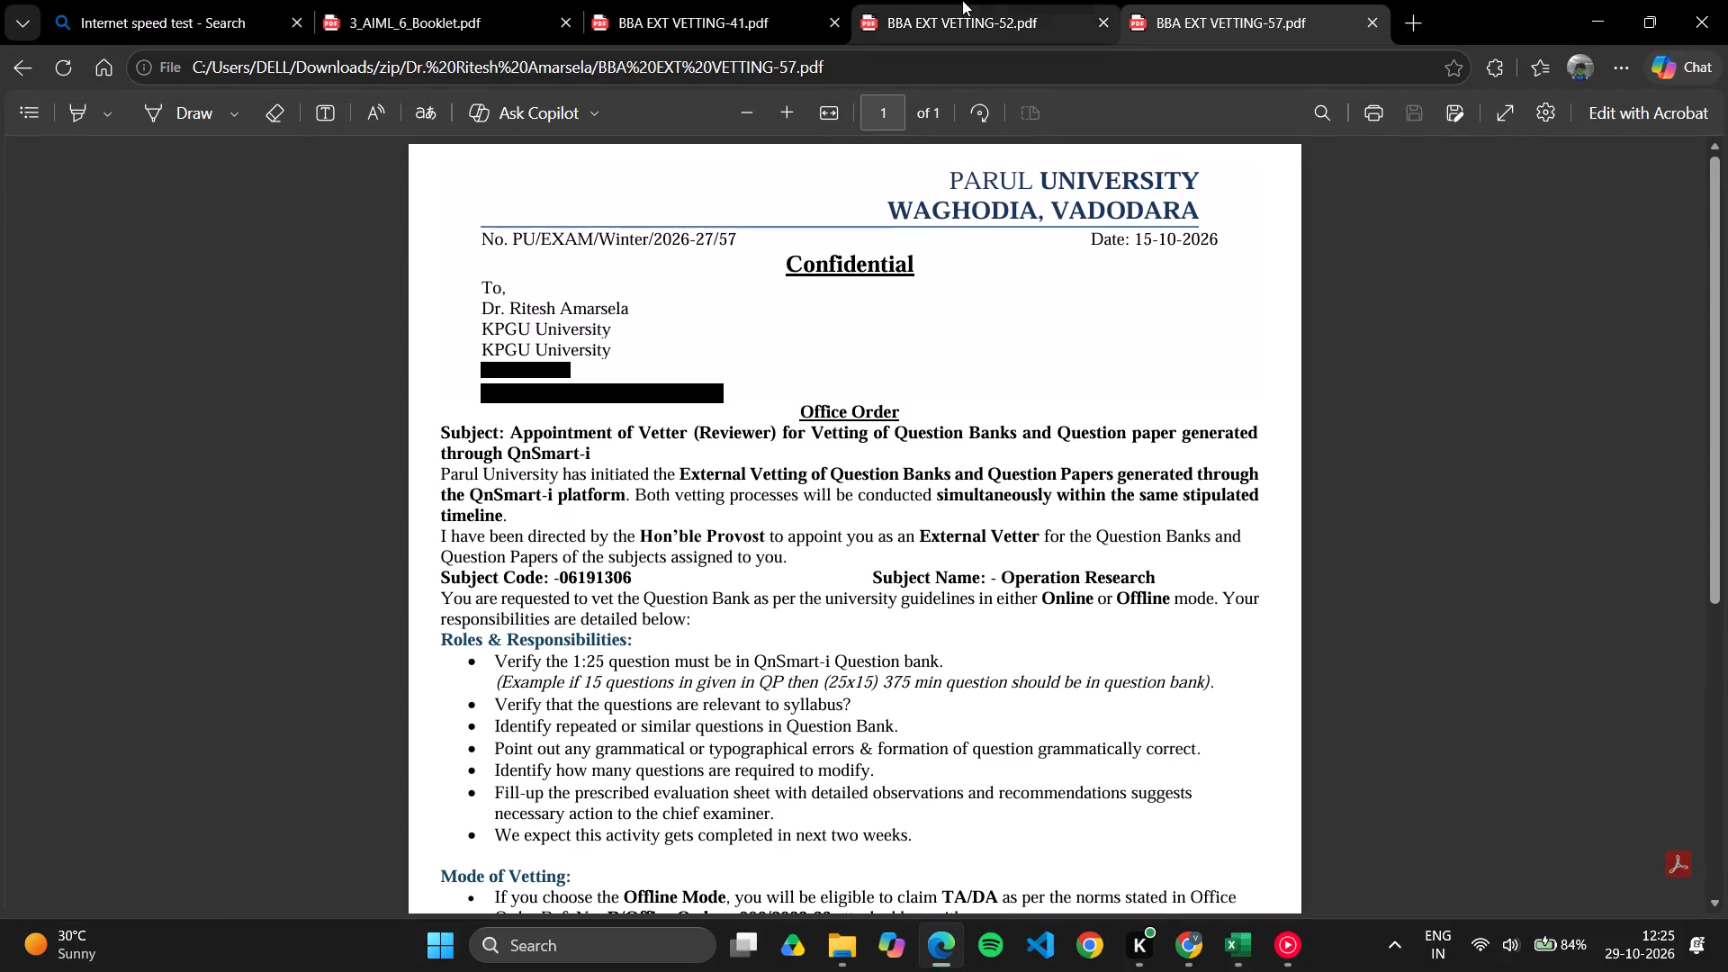
# Check the subject in the BBA EXT VETTING-52 letter against the last filled row in Book1.
pyautogui.click(962, 0)
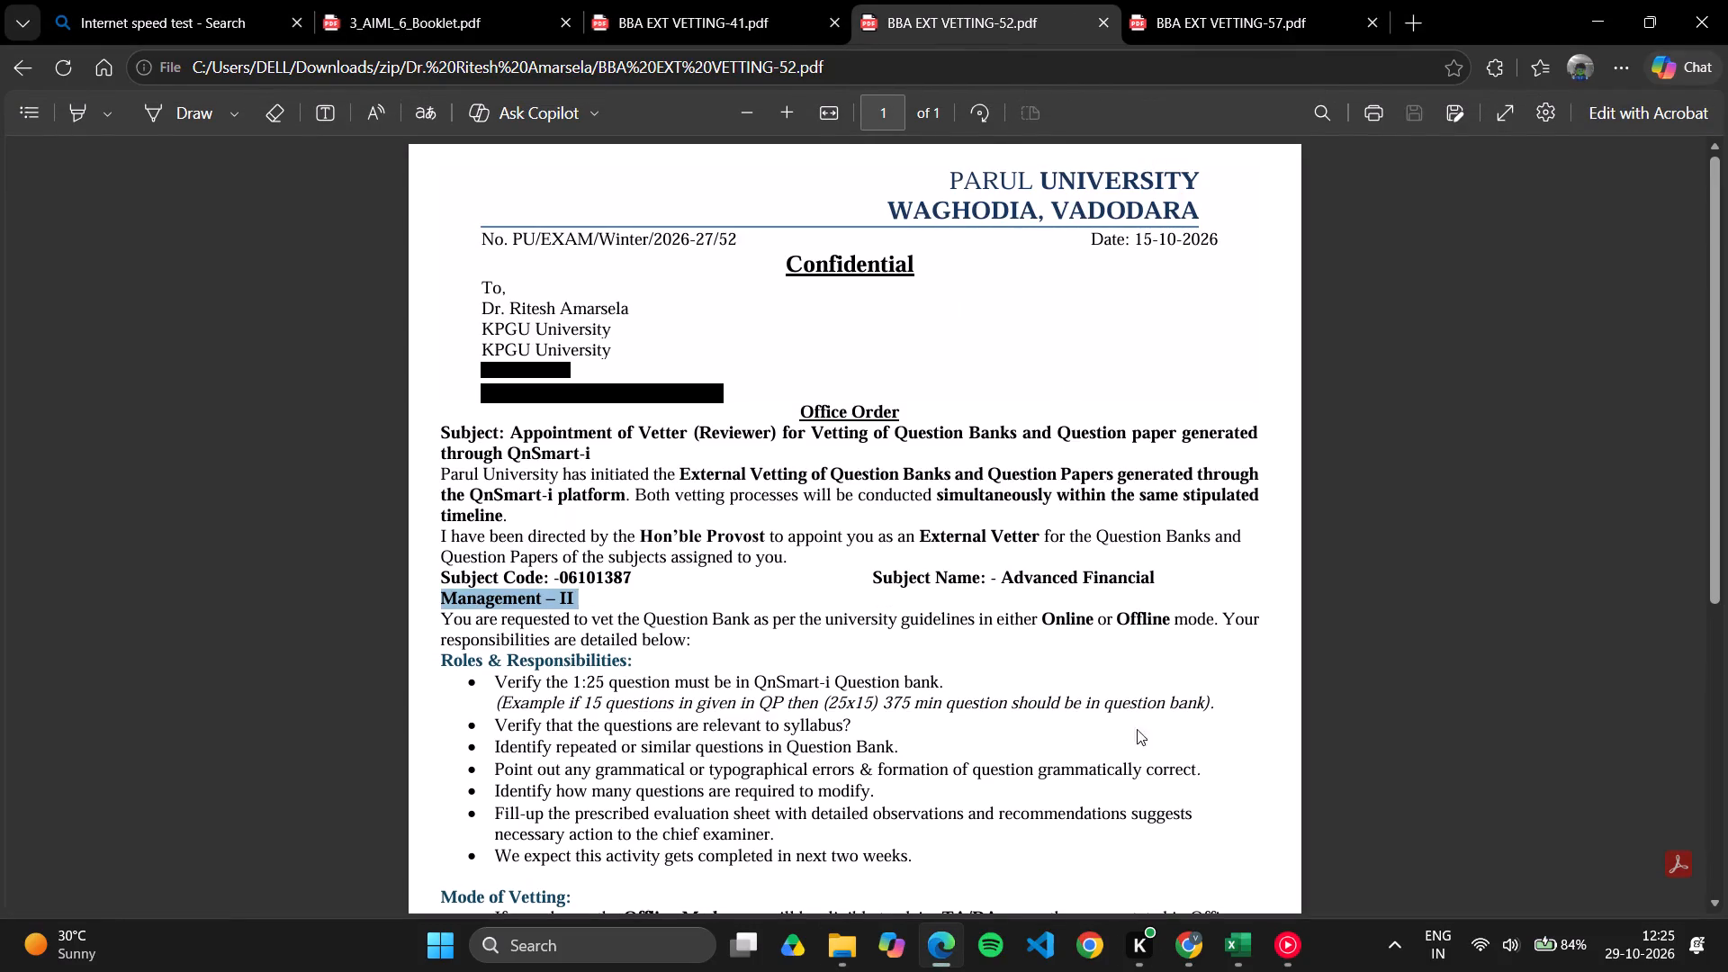
pyautogui.click(1234, 943)
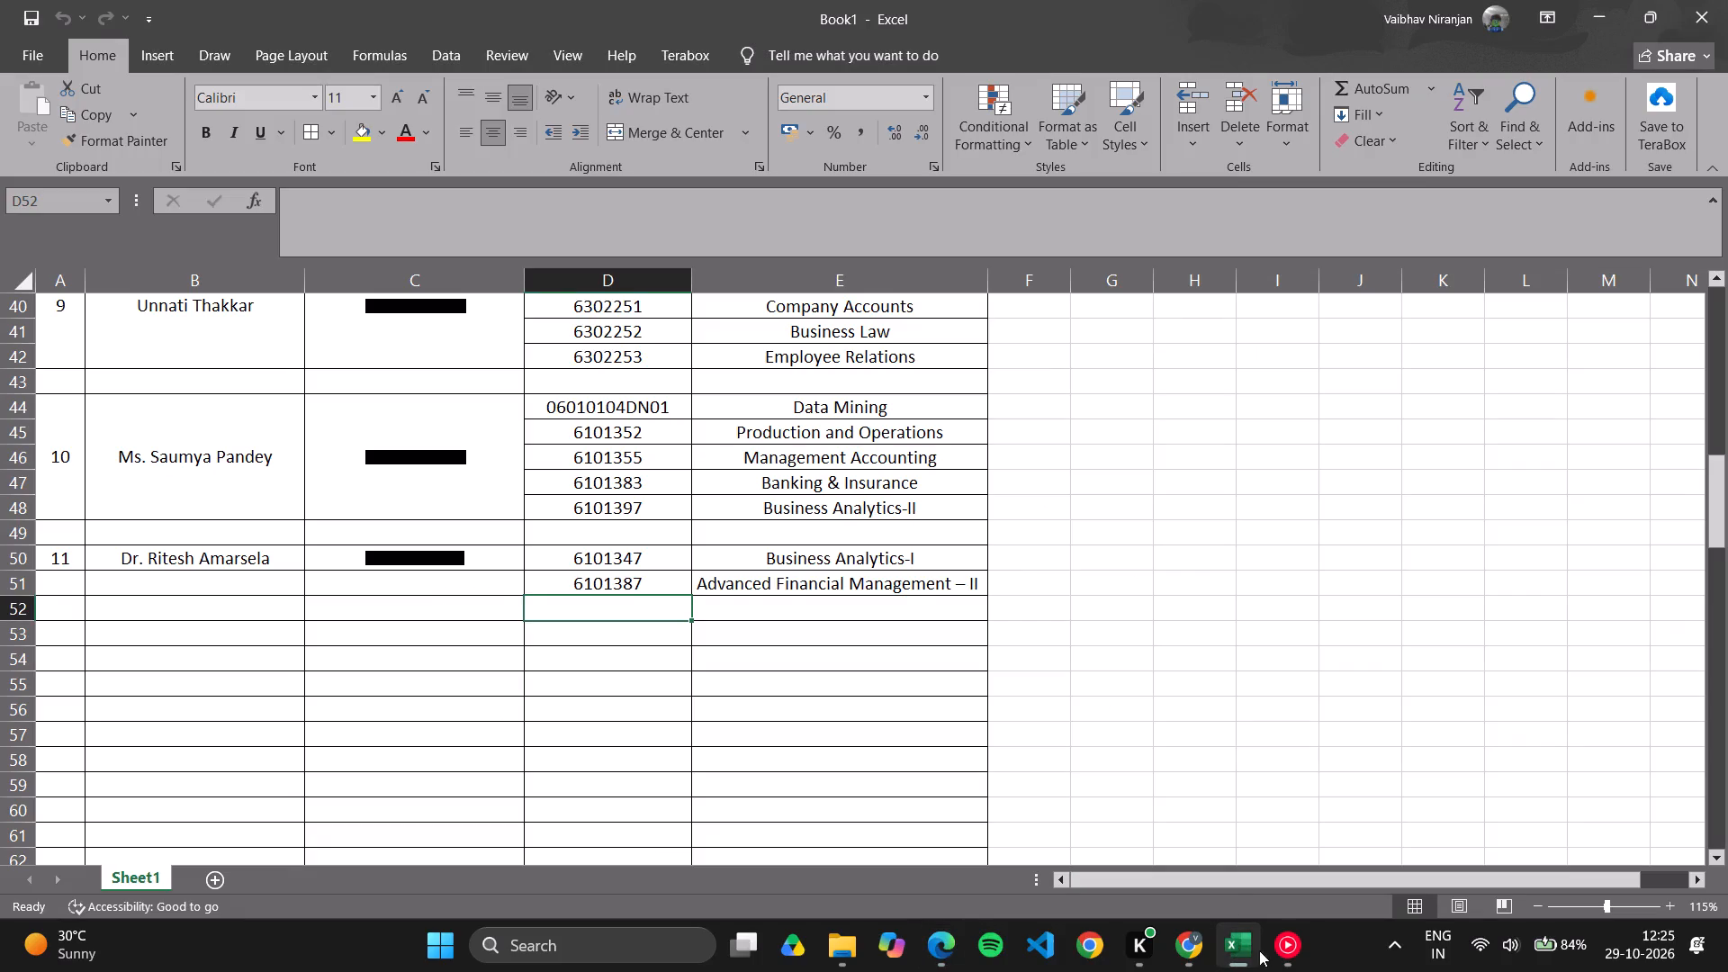
pyautogui.click(922, 942)
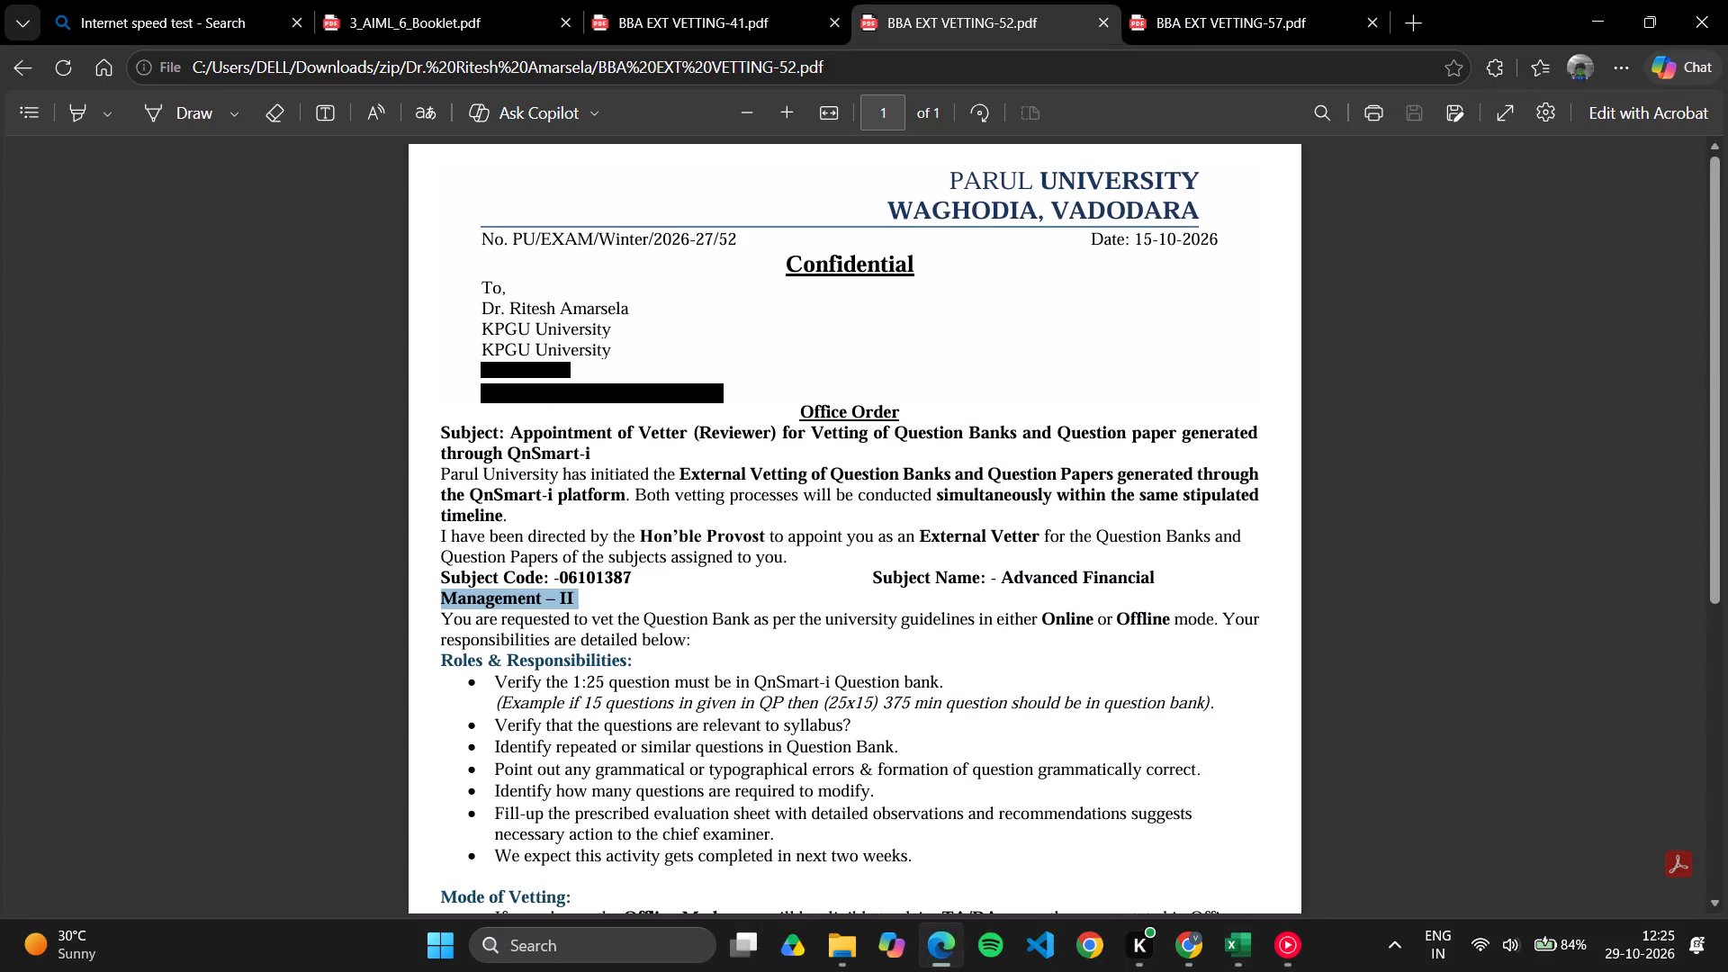
# Copy subject code 06191306 from the BBA EXT VETTING-57 letter into cell D52 of Book1.
pyautogui.click(1284, 0)
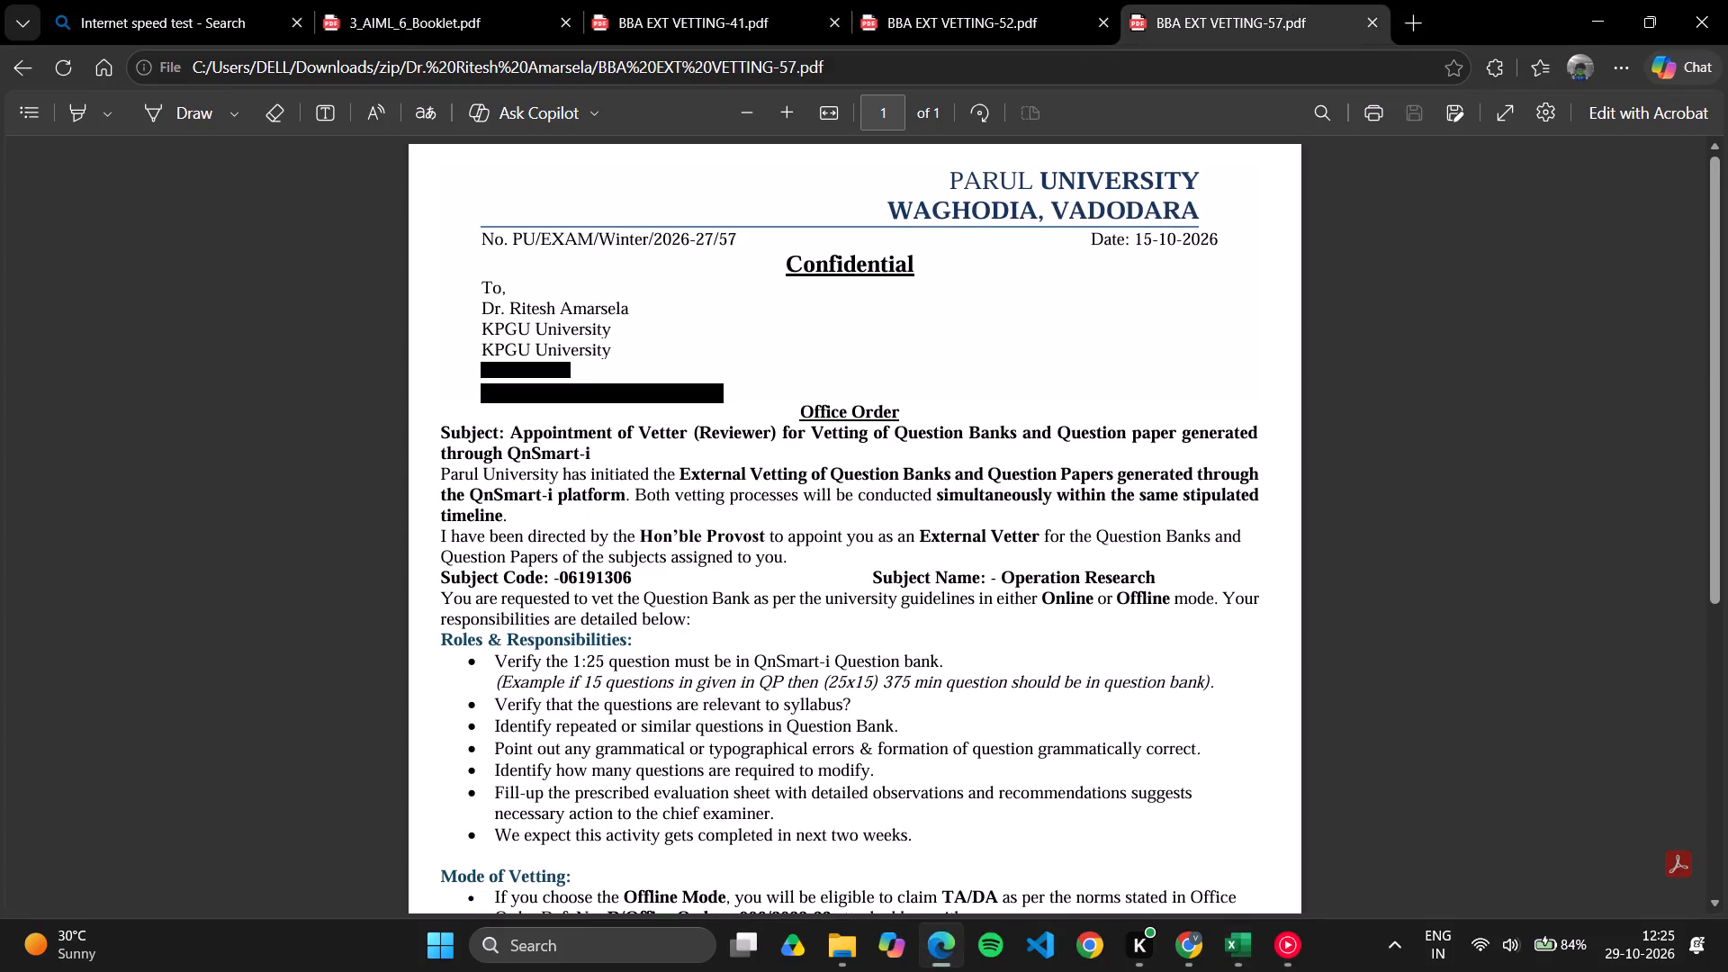
pyautogui.doubleClick(596, 580)
pyautogui.hotkey('ctrl', 'c')
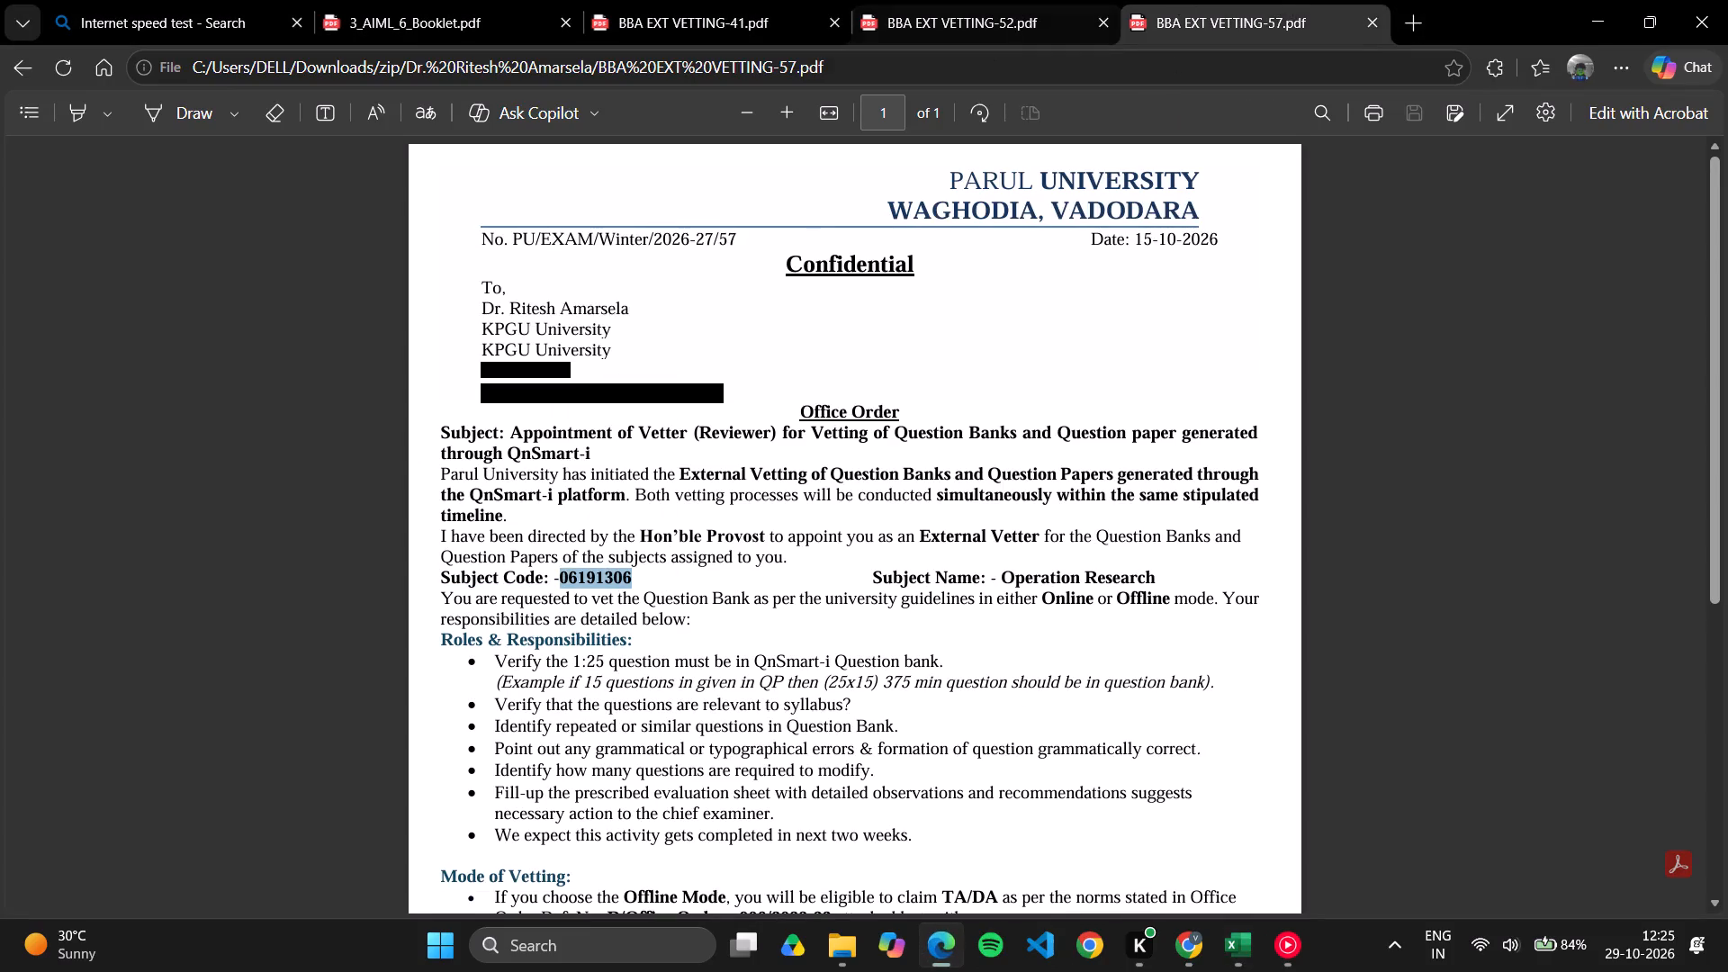
pyautogui.click(1242, 949)
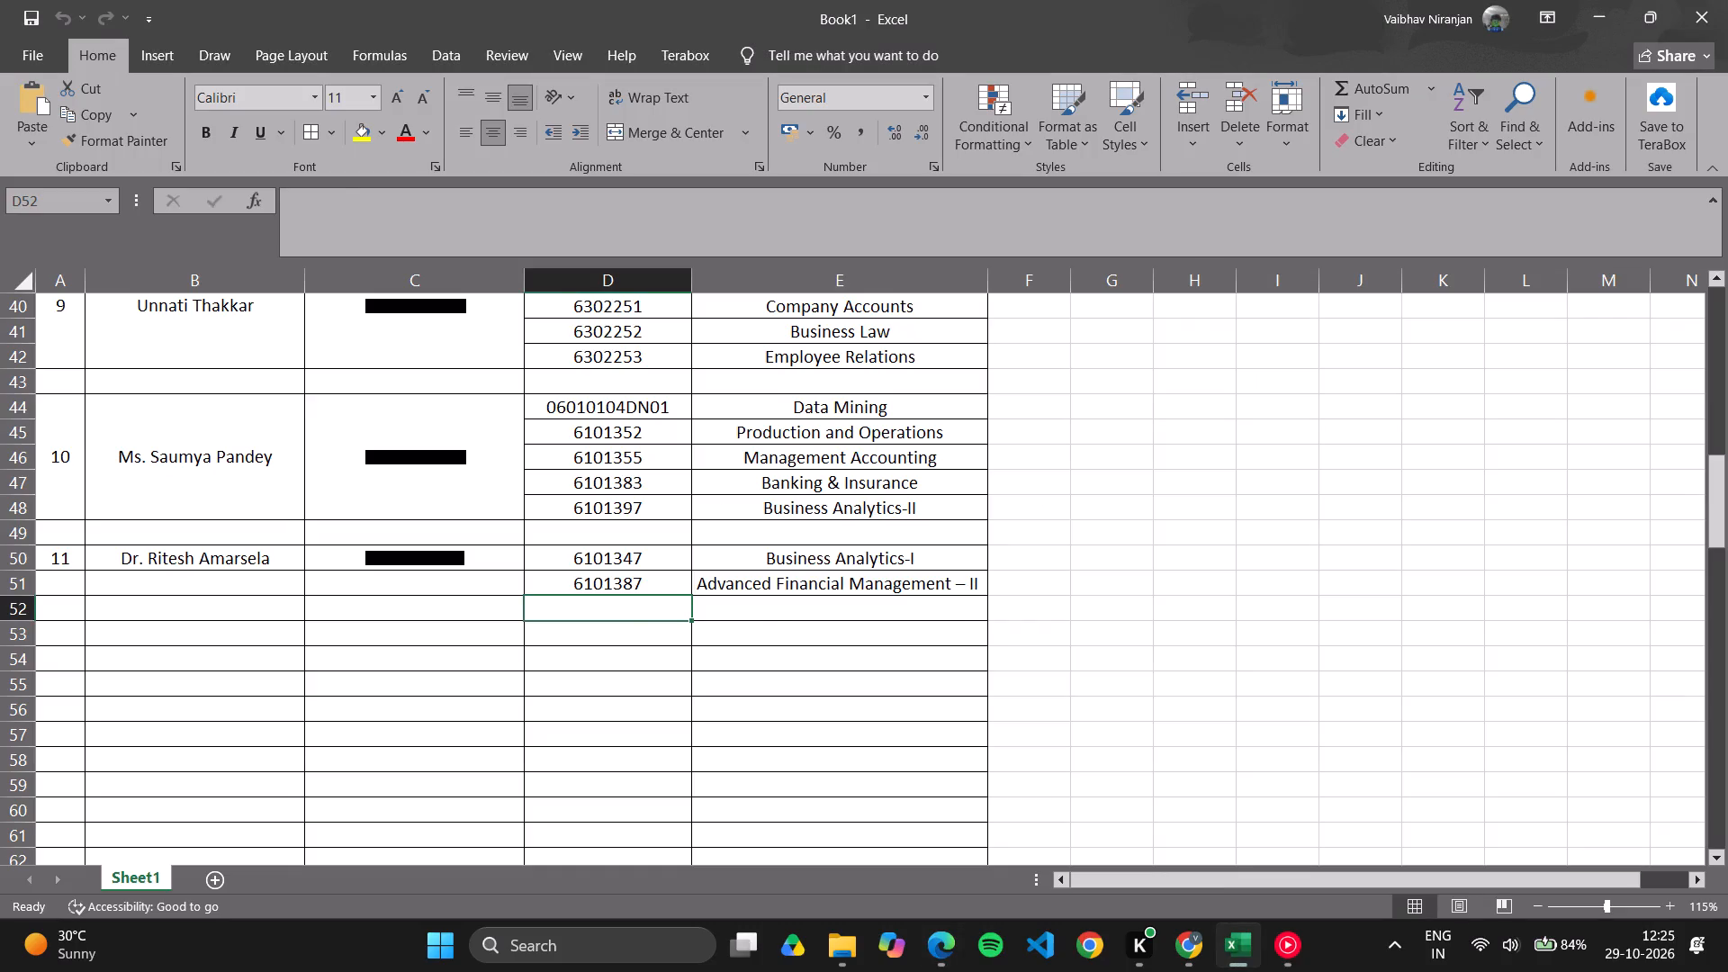
pyautogui.hotkey('ctrl', 'v')
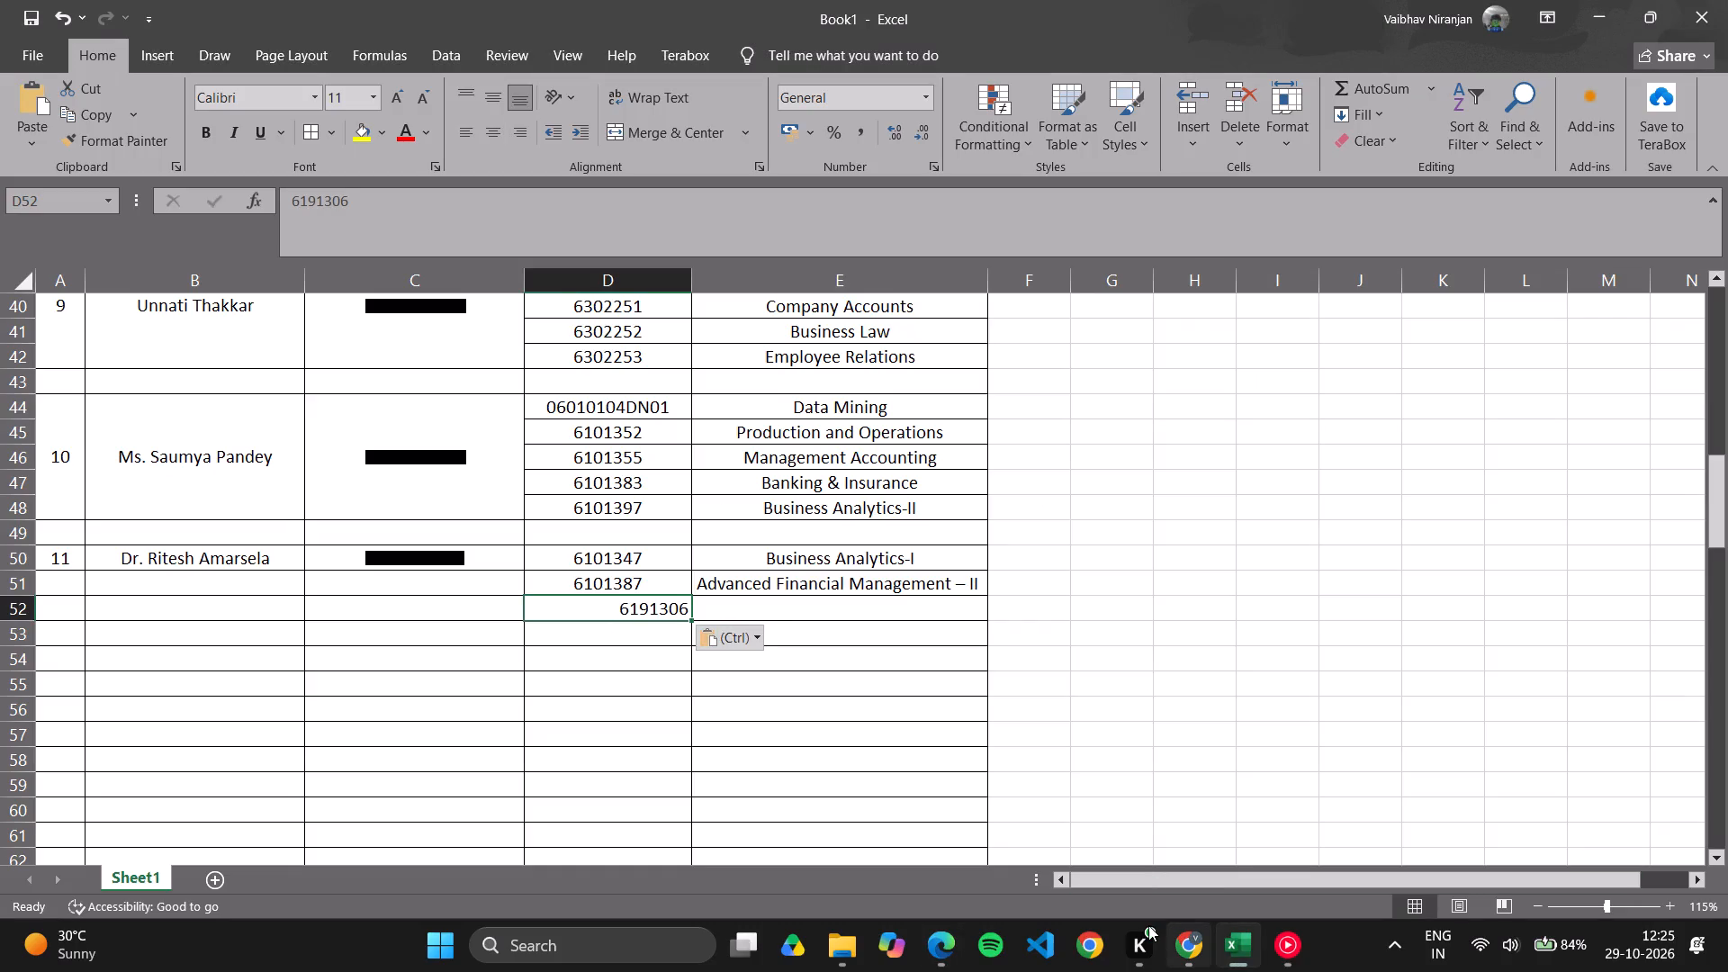
# Return to the BBA EXT VETTING-57 letter in Edge to get its subject name.
pyautogui.click(935, 944)
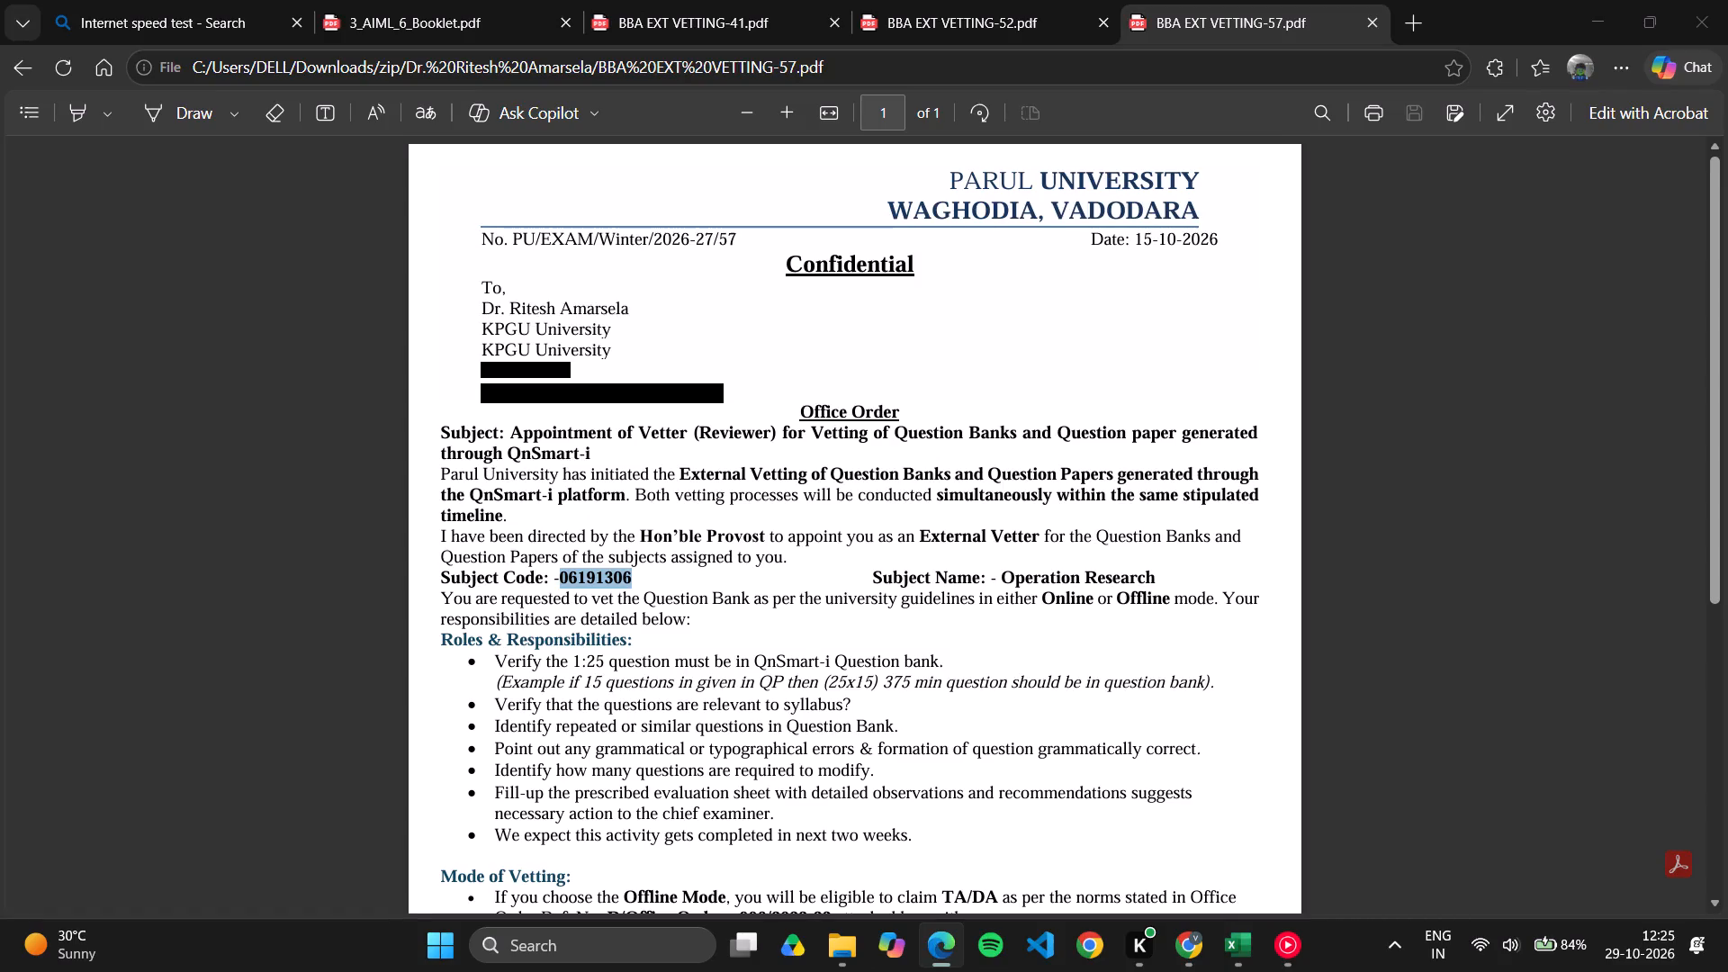
# Copy the subject name Operation Research from the BBA EXT VETTING-57 letter into cell E52 of the Book1 workbook.
pyautogui.moveTo(1005, 575); pyautogui.dragTo(1153, 563)
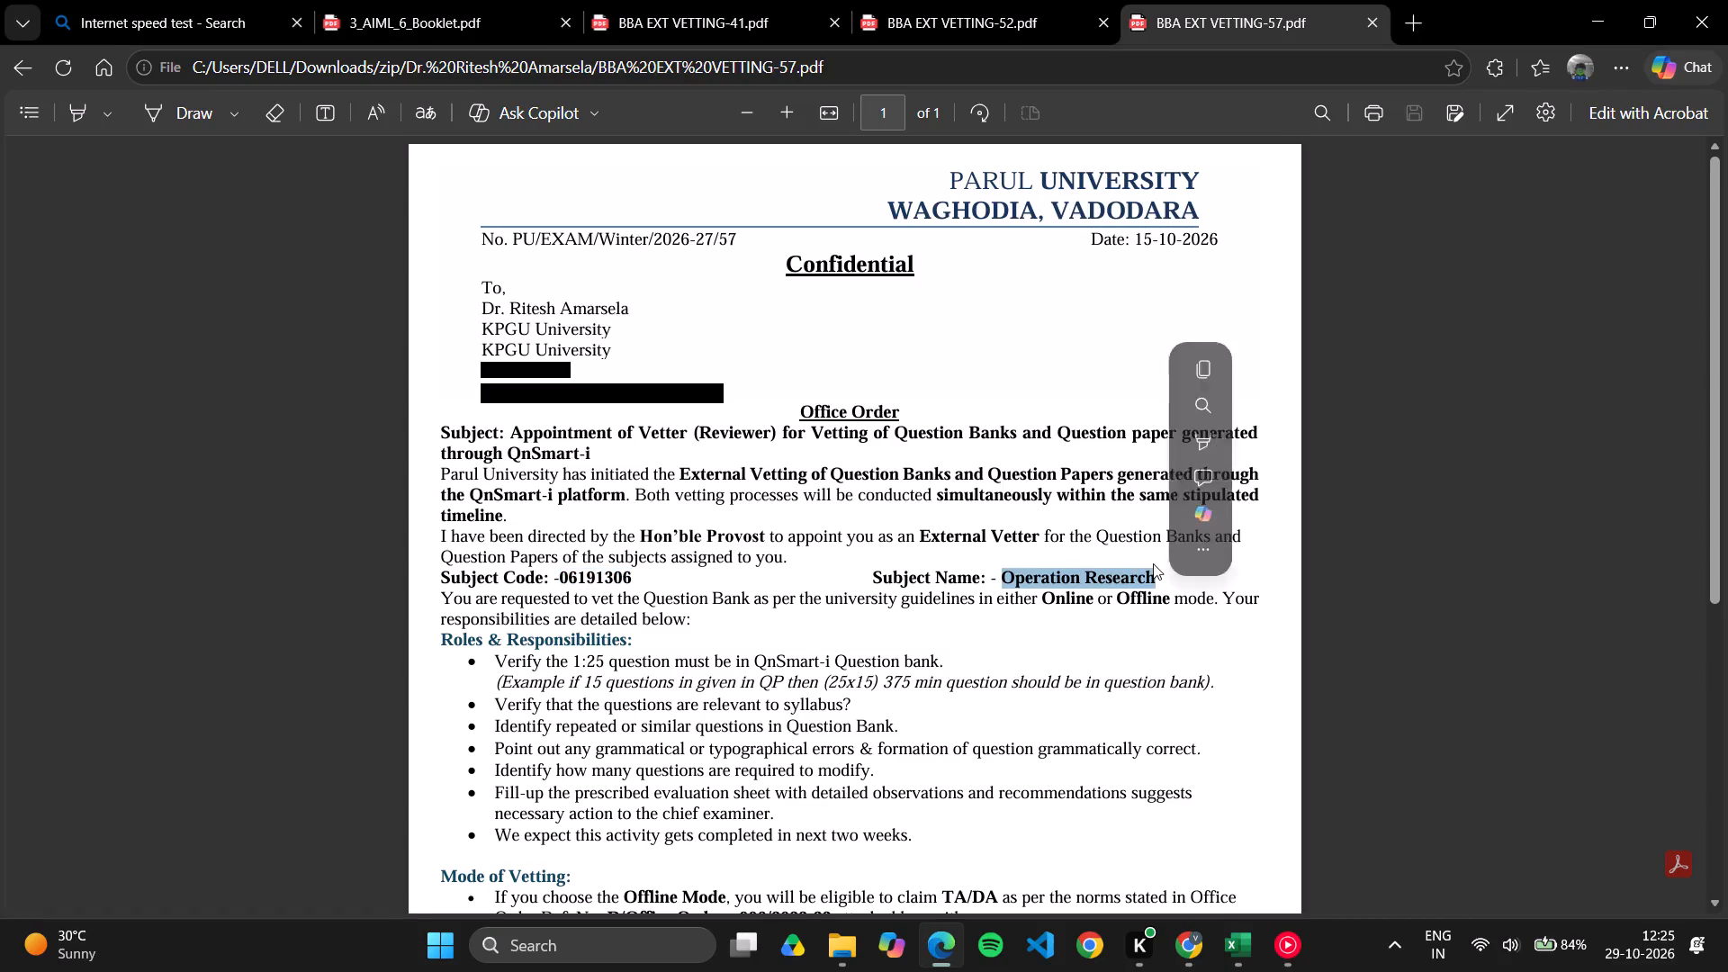
pyautogui.hotkey('ctrl', 'c')
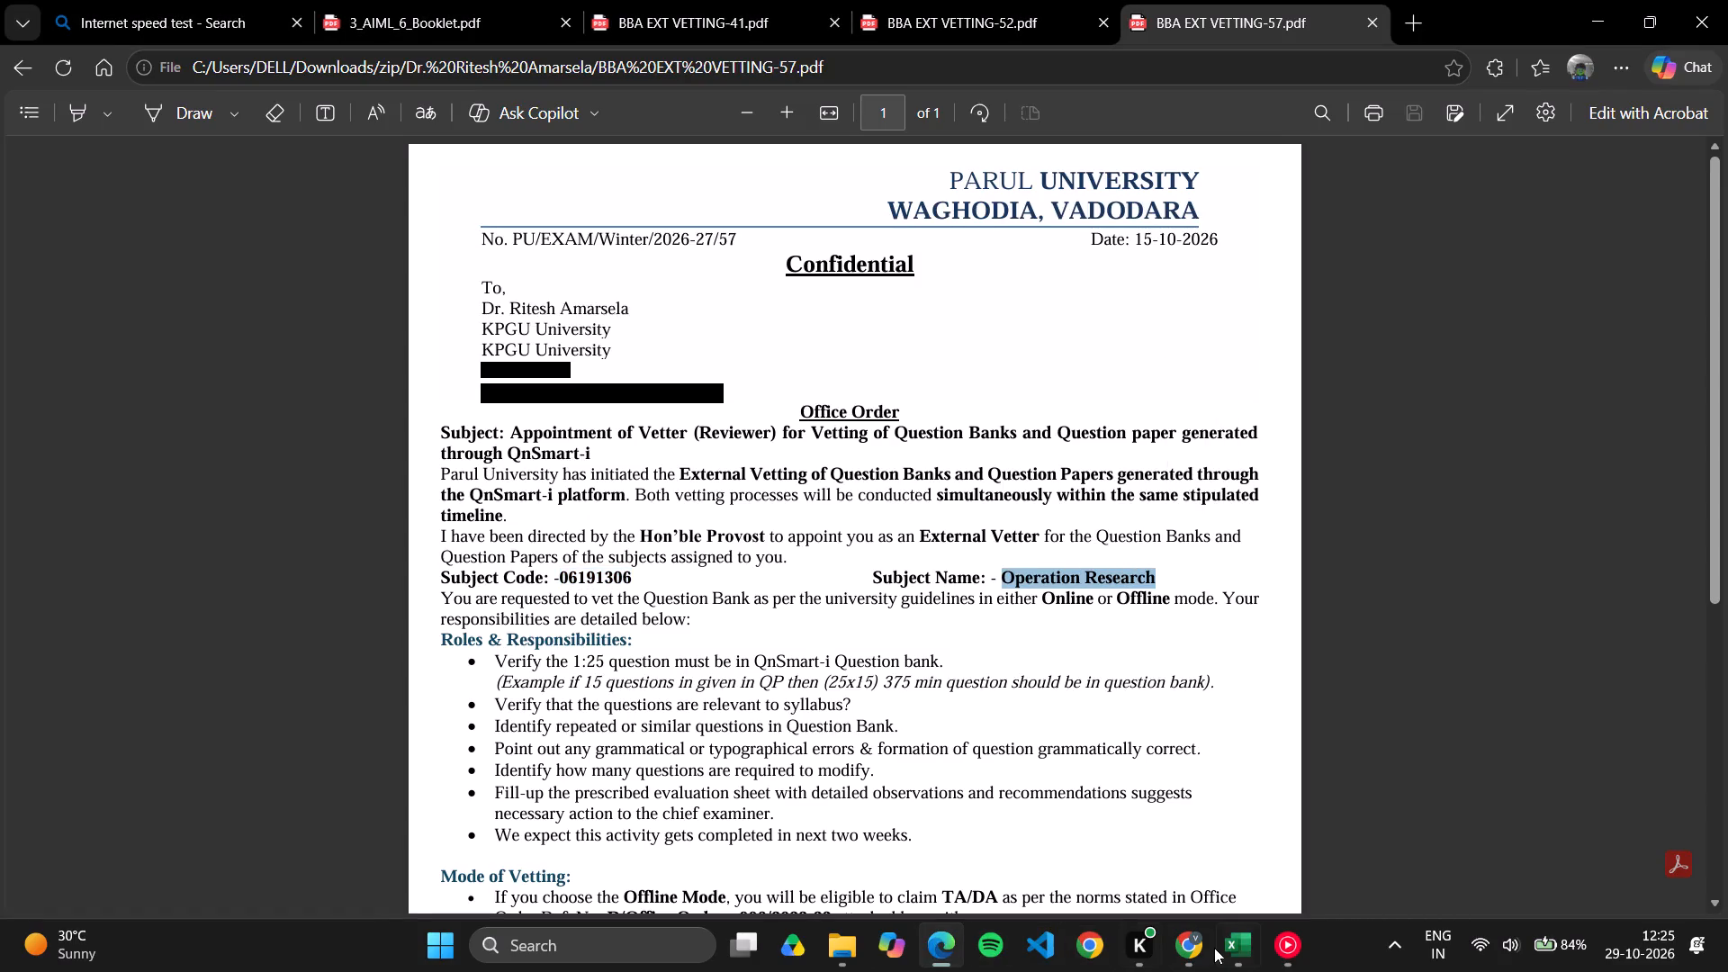
pyautogui.click(1237, 947)
pyautogui.click(803, 609)
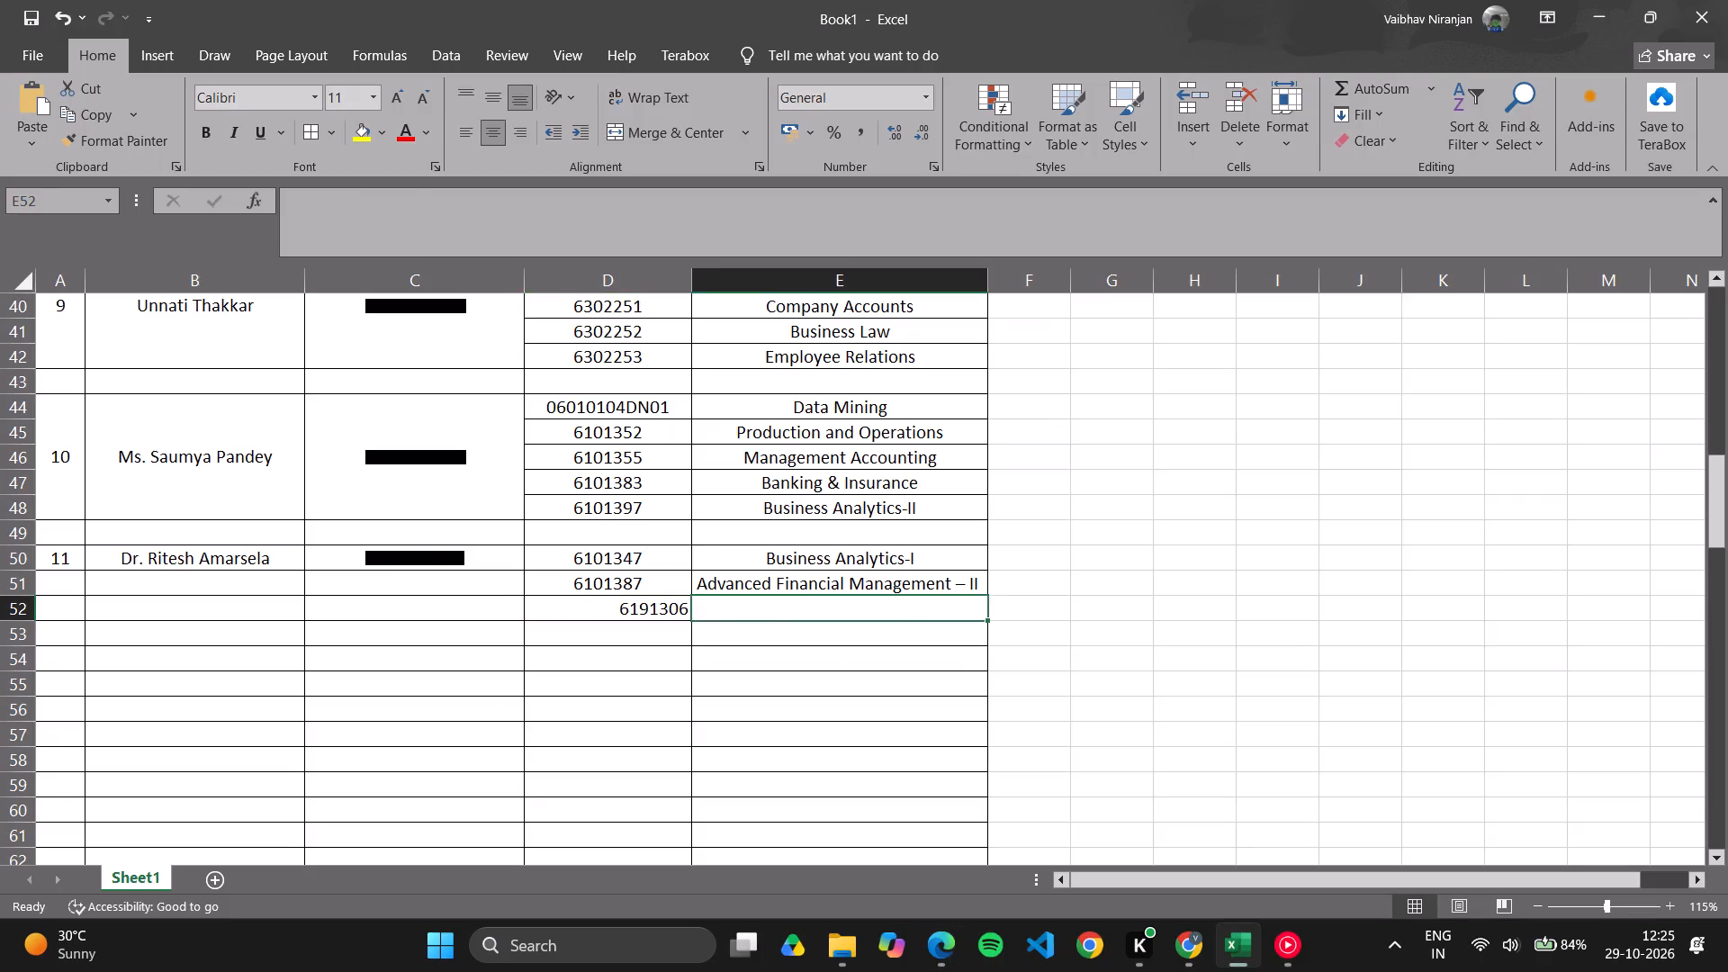
pyautogui.hotkey('ctrl', 'v')
# Rearrange the taskbar so Excel sits directly after Edge, keeping File Explorer before Copilot.
pyautogui.moveTo(1233, 946); pyautogui.dragTo(1019, 937)
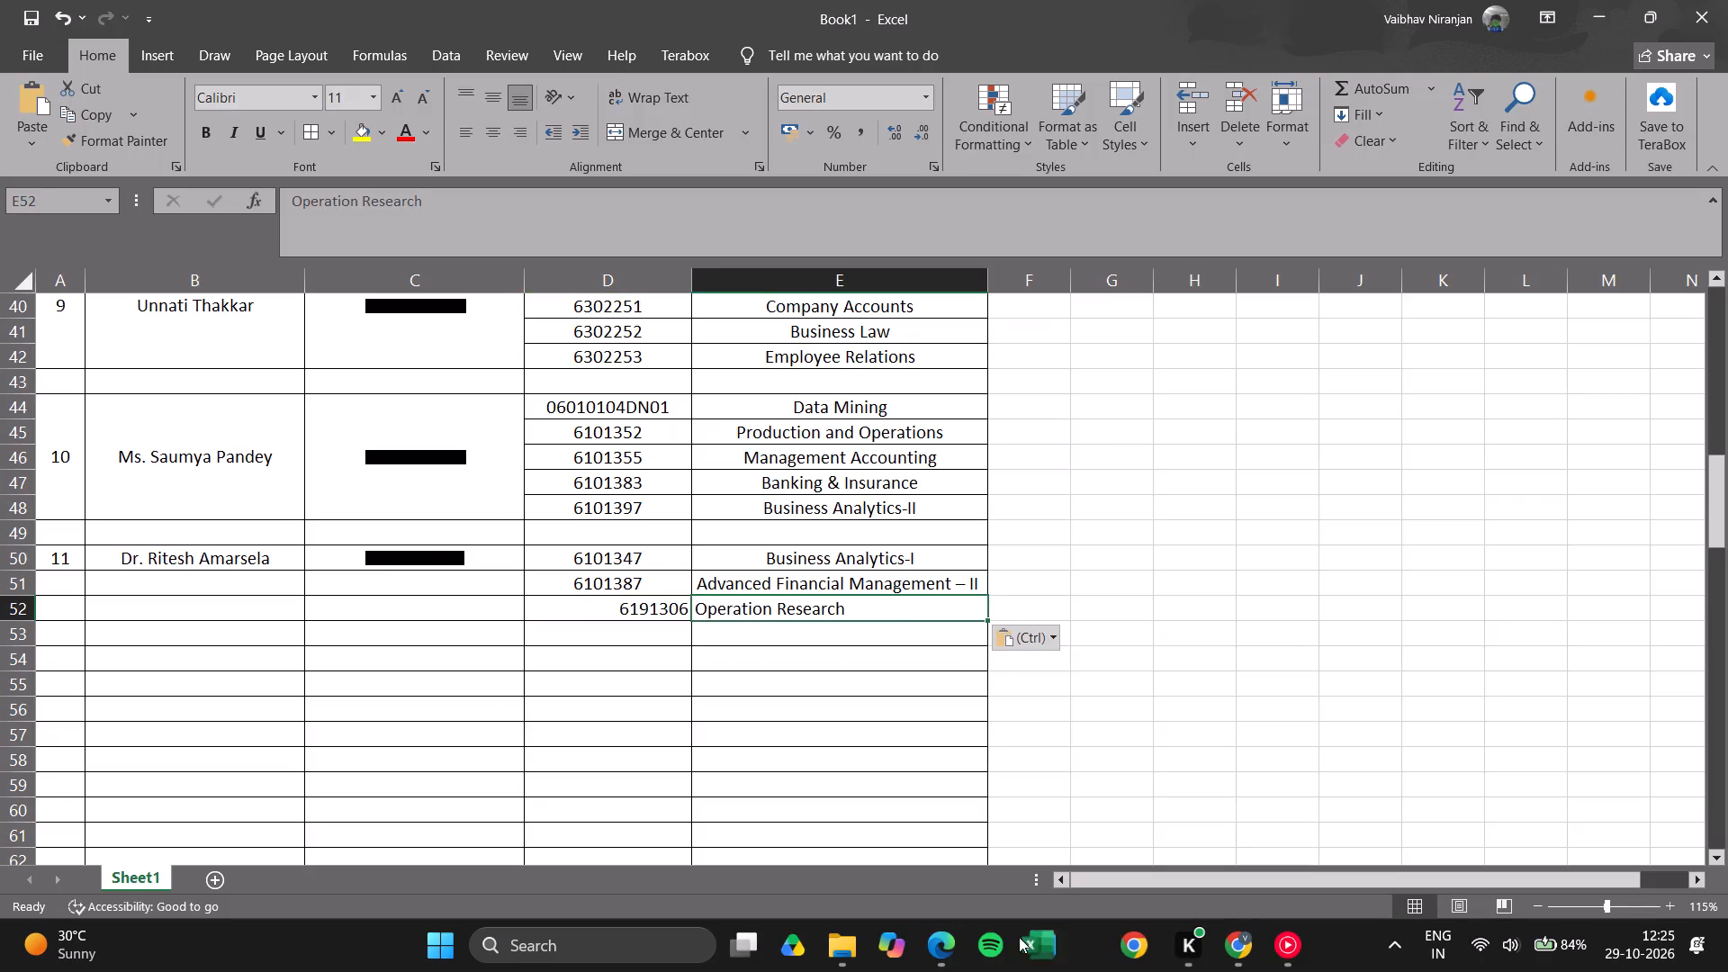
pyautogui.moveTo(1019, 937); pyautogui.dragTo(979, 931)
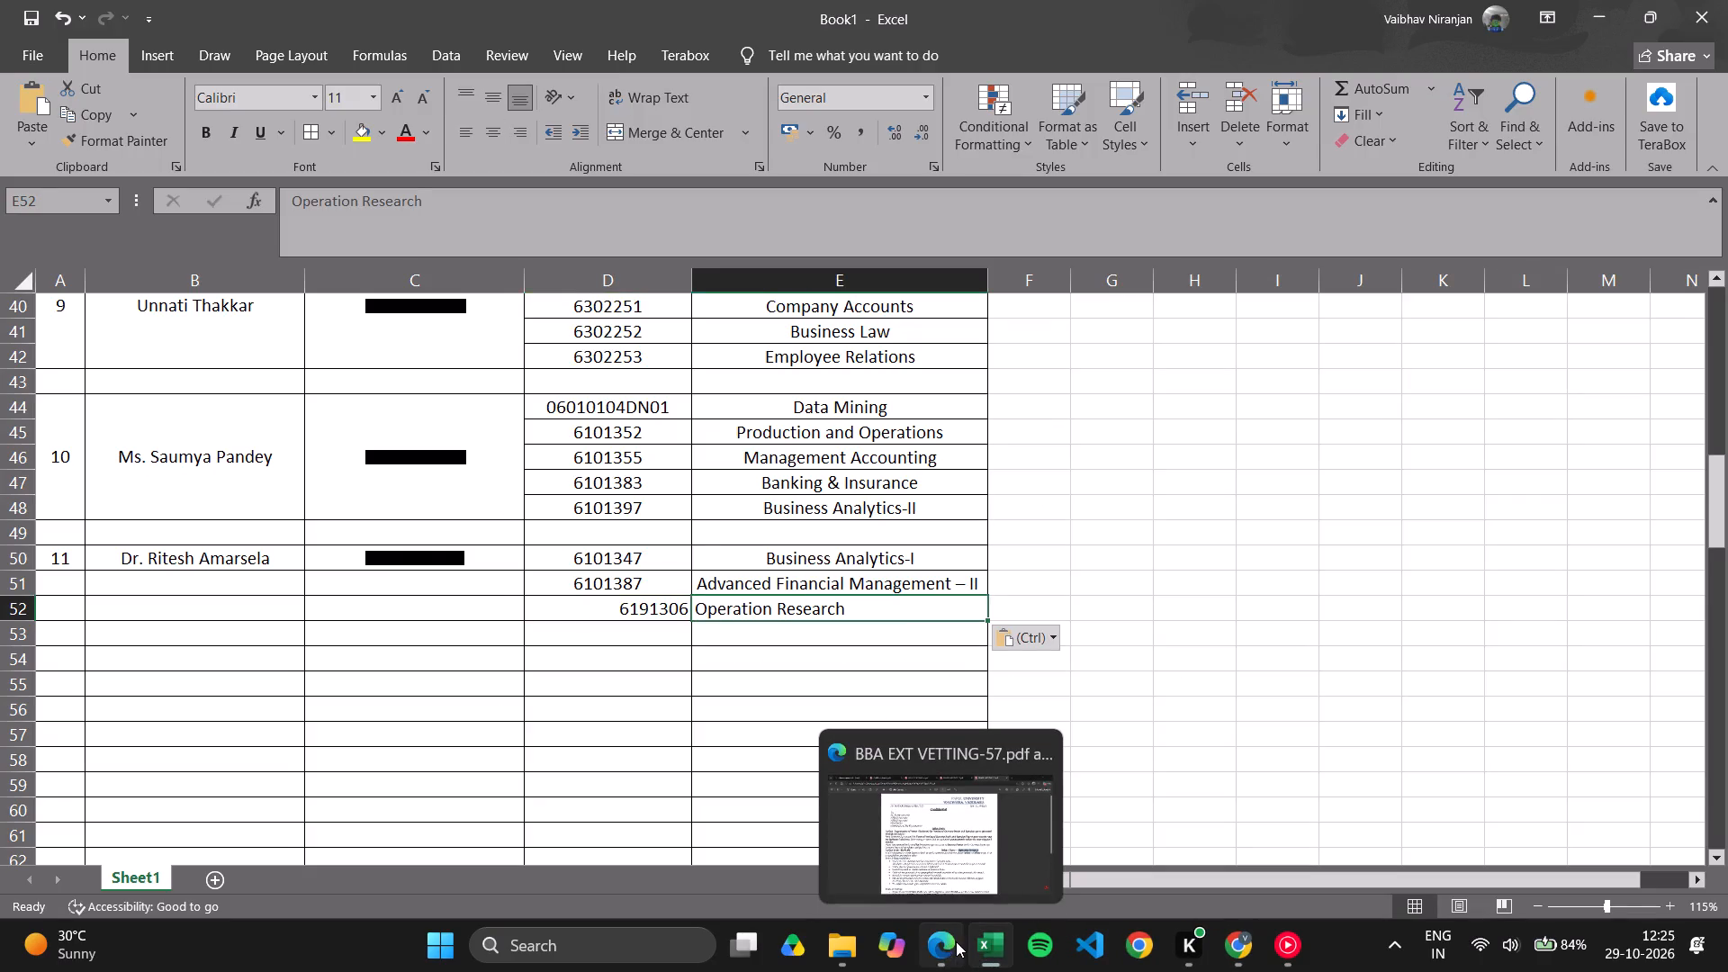
pyautogui.moveTo(838, 948); pyautogui.dragTo(891, 957)
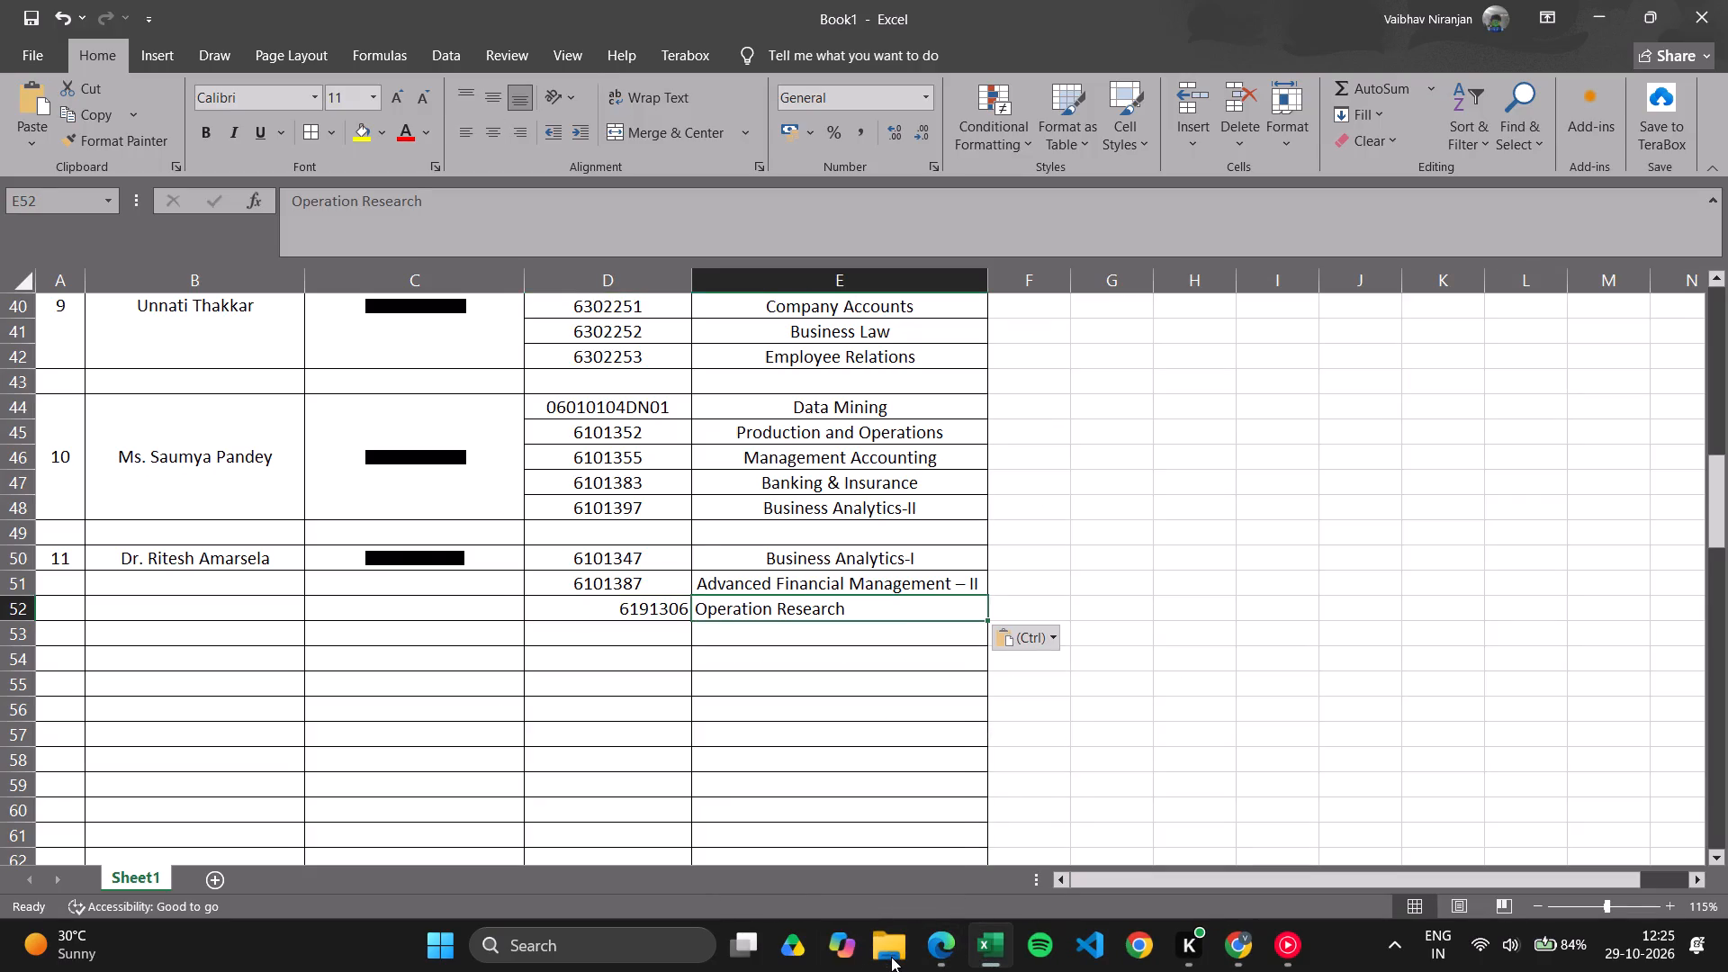
pyautogui.moveTo(891, 957); pyautogui.dragTo(834, 958)
# Switch to File Explorer and open the BBA EXT VETTING-61 letter.
pyautogui.click(841, 954)
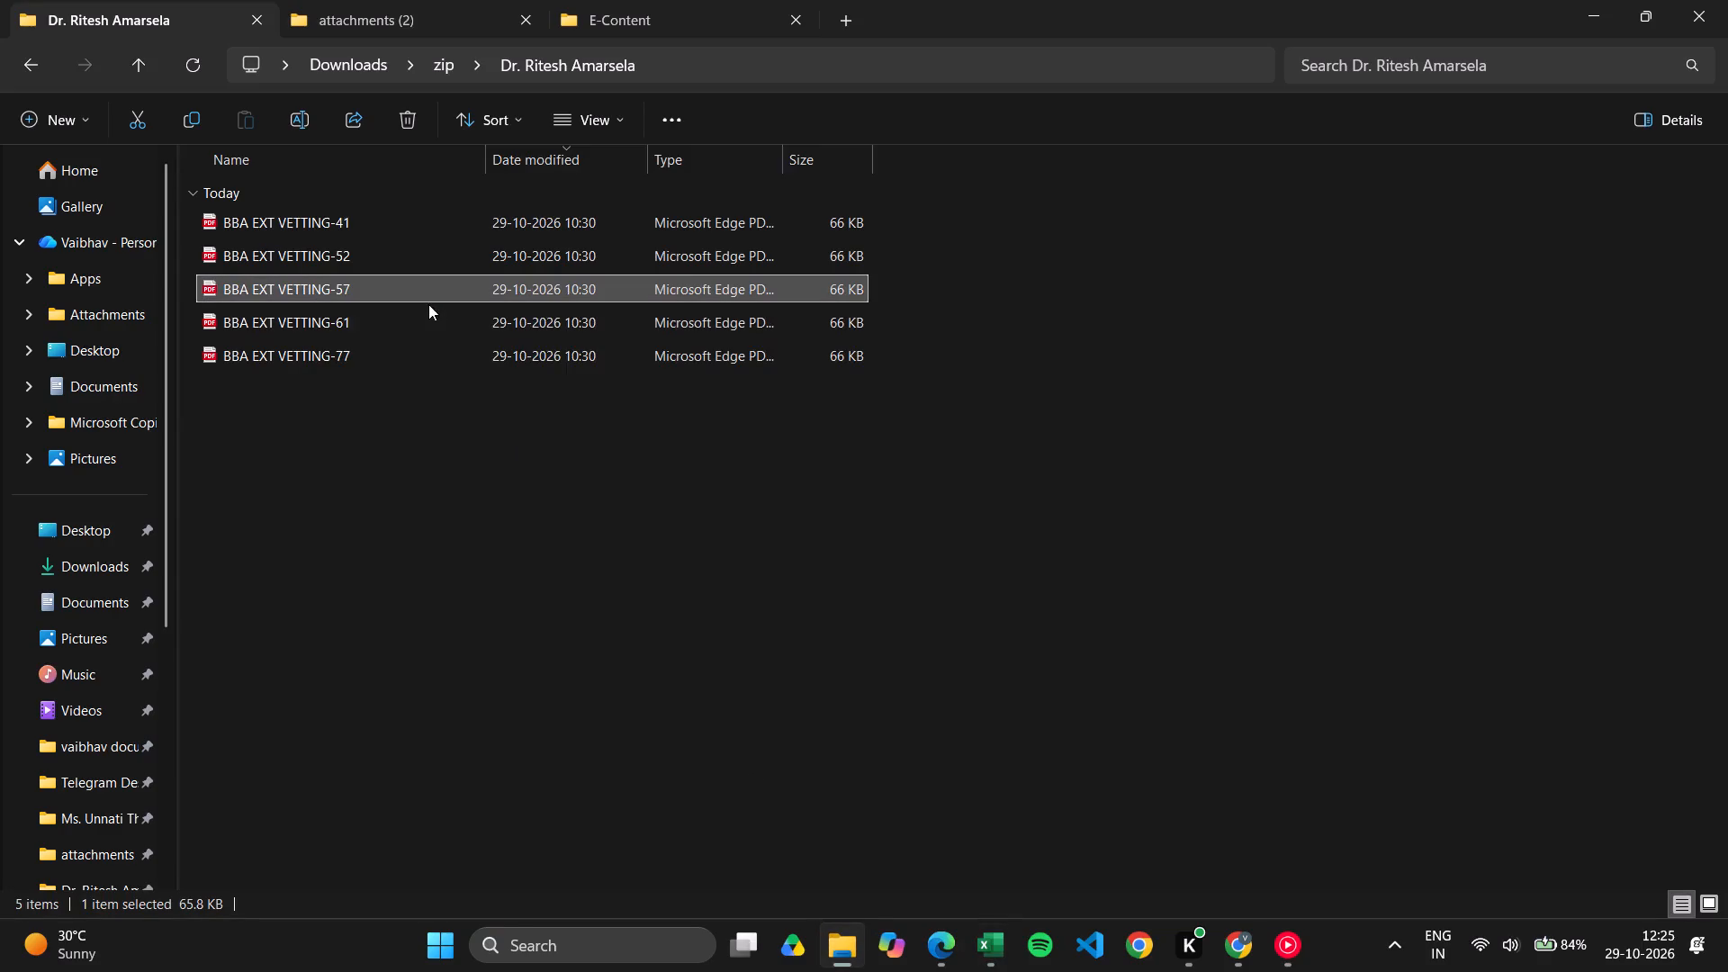
pyautogui.doubleClick(428, 319)
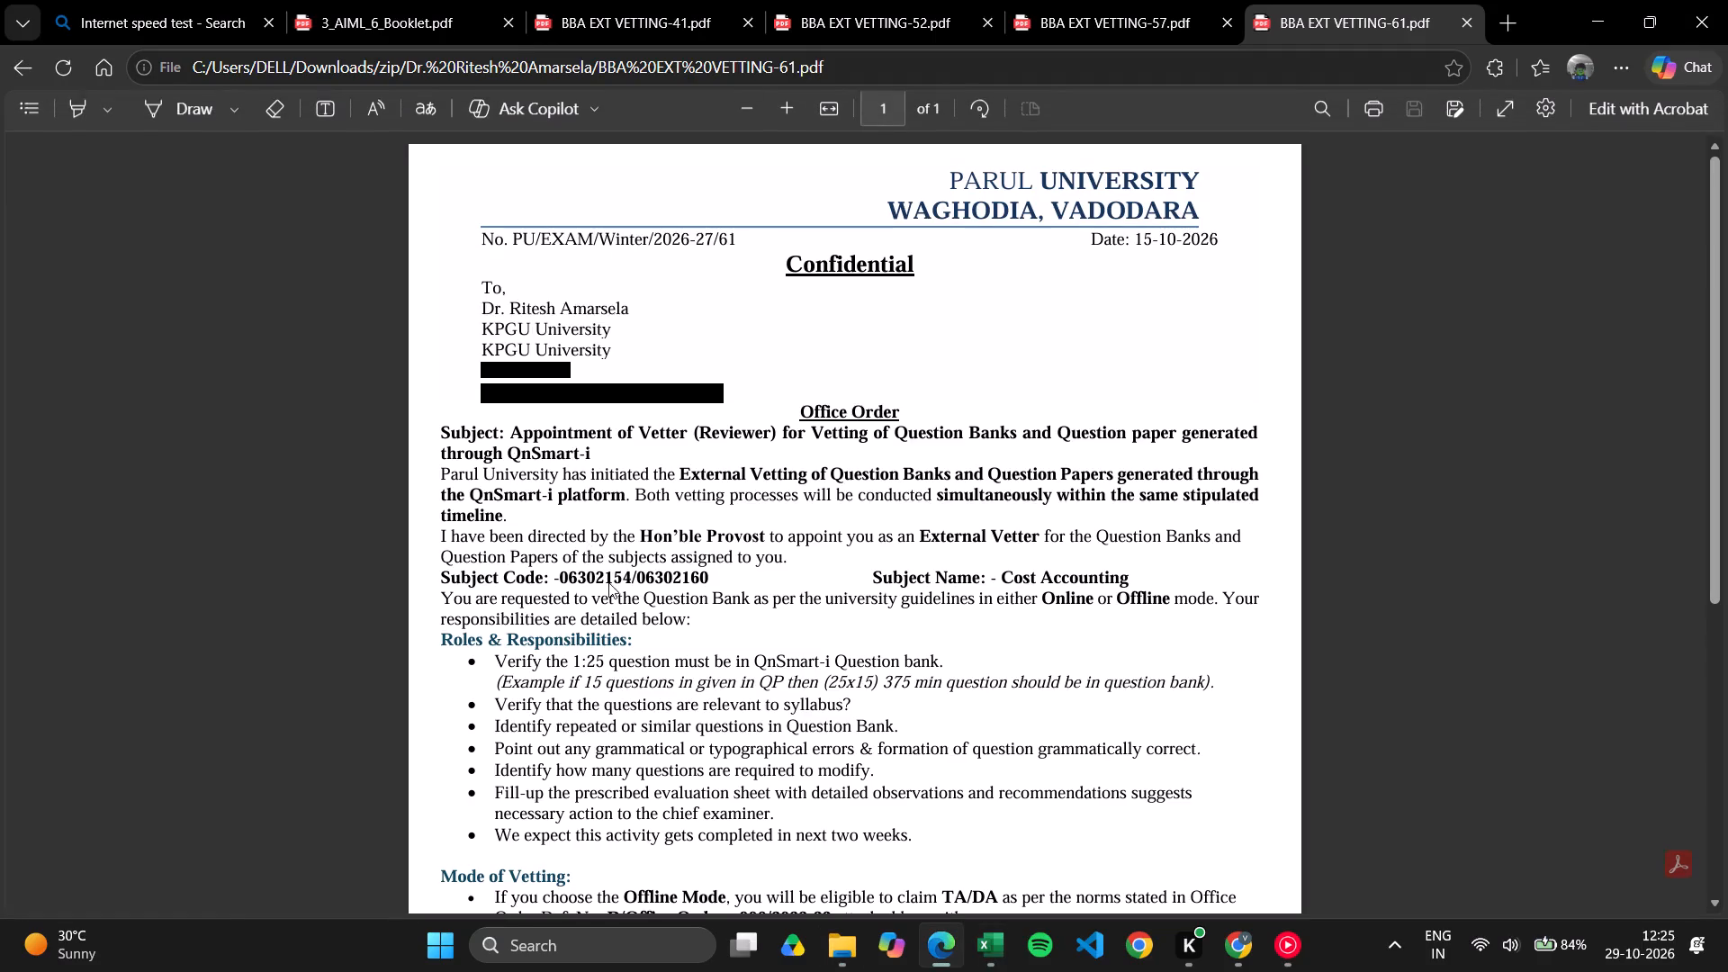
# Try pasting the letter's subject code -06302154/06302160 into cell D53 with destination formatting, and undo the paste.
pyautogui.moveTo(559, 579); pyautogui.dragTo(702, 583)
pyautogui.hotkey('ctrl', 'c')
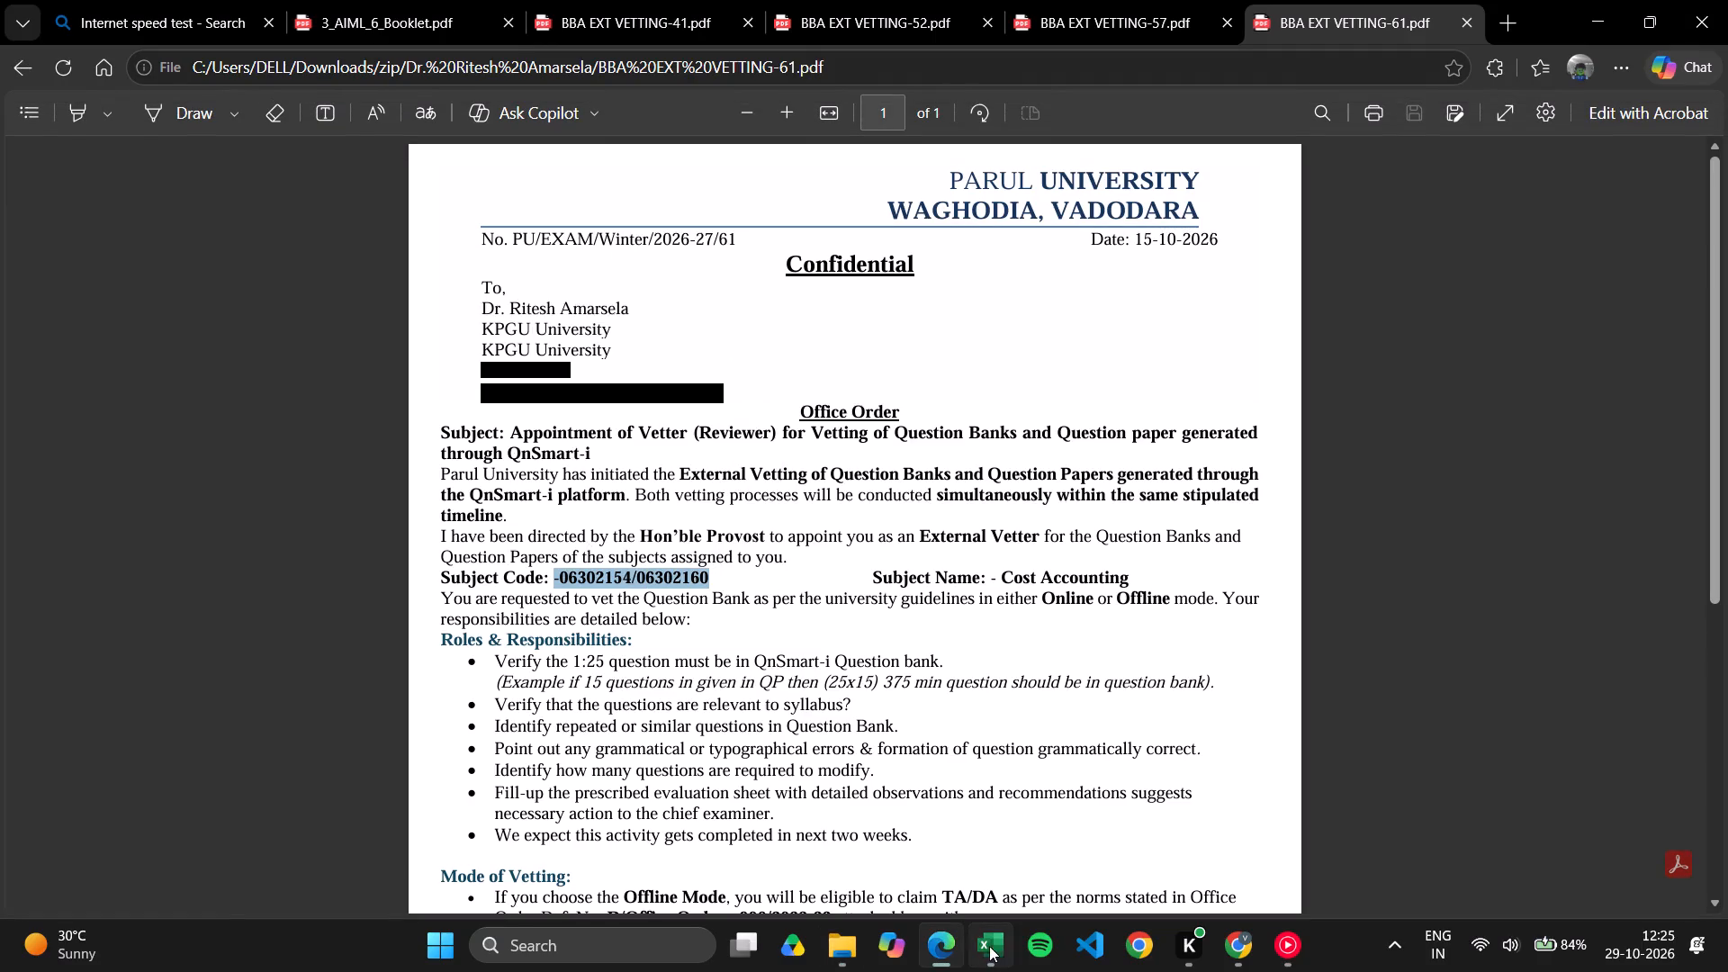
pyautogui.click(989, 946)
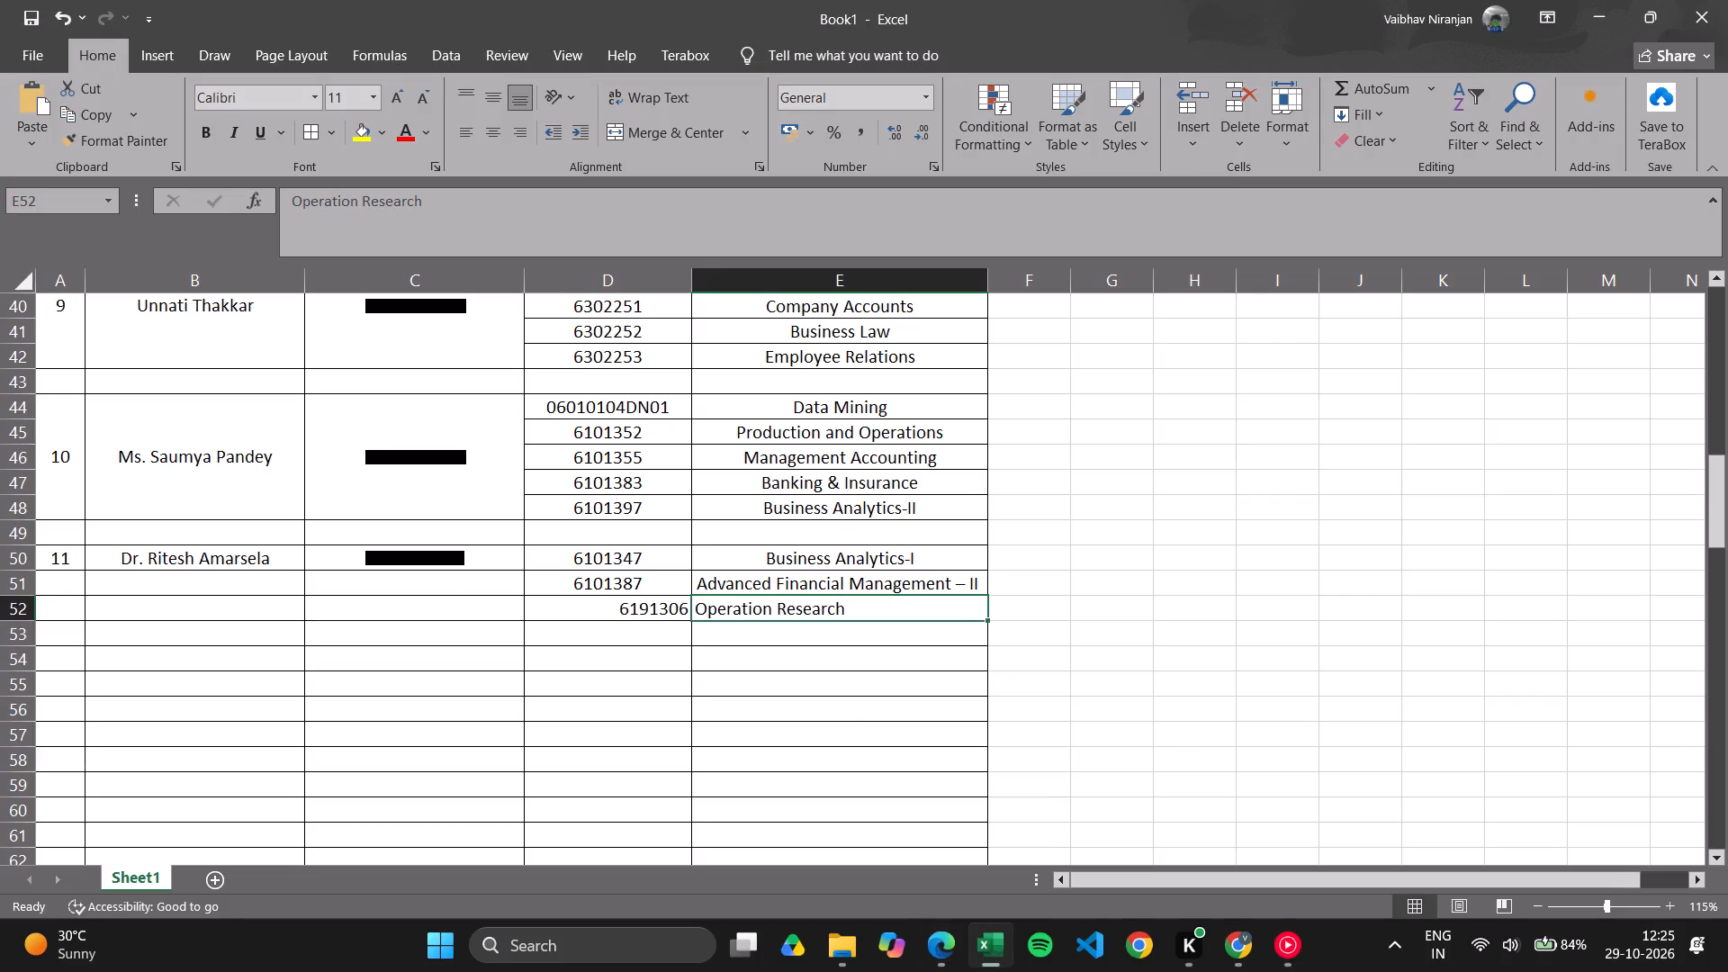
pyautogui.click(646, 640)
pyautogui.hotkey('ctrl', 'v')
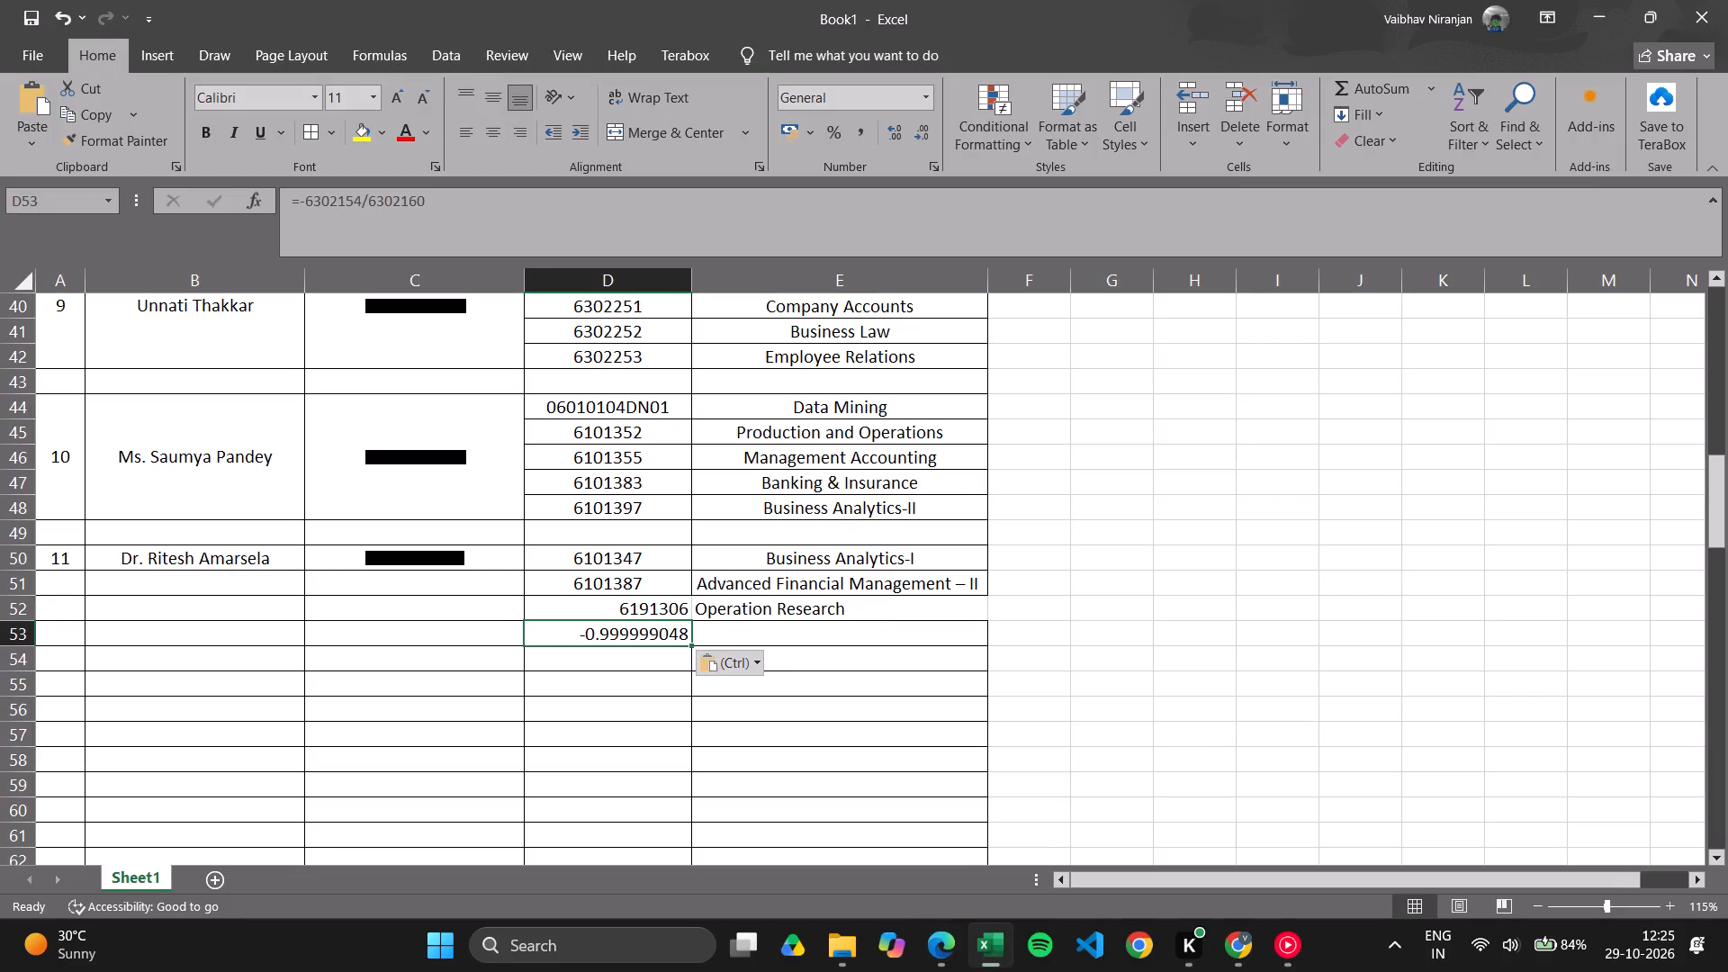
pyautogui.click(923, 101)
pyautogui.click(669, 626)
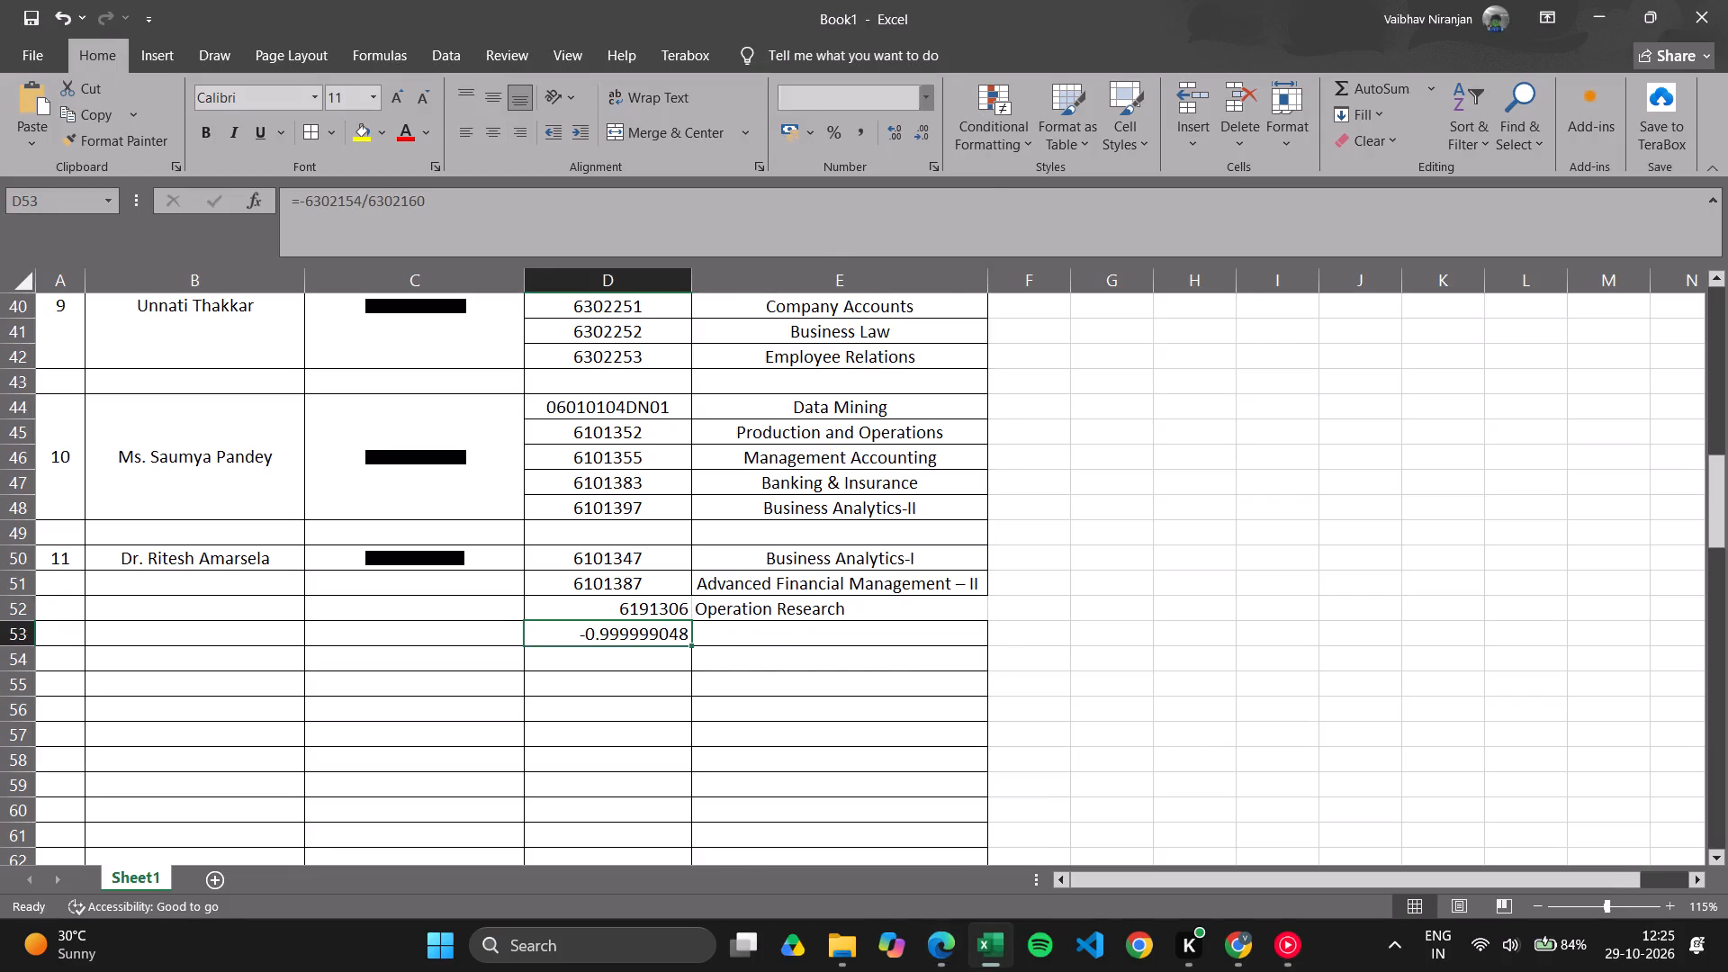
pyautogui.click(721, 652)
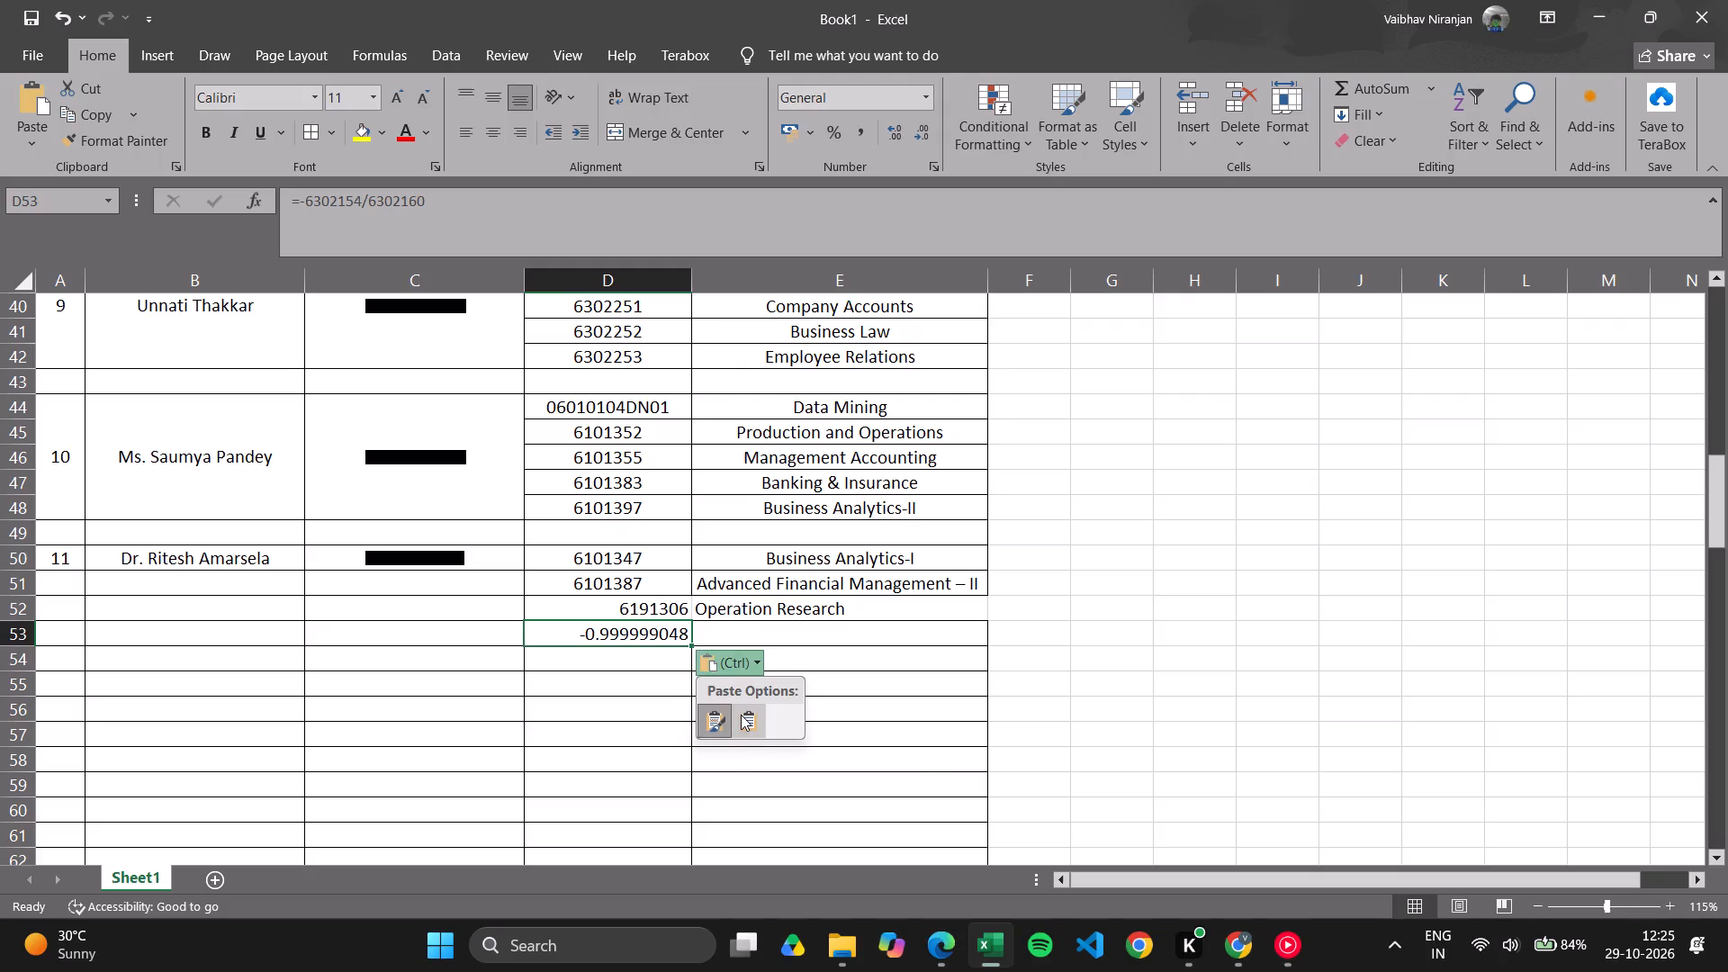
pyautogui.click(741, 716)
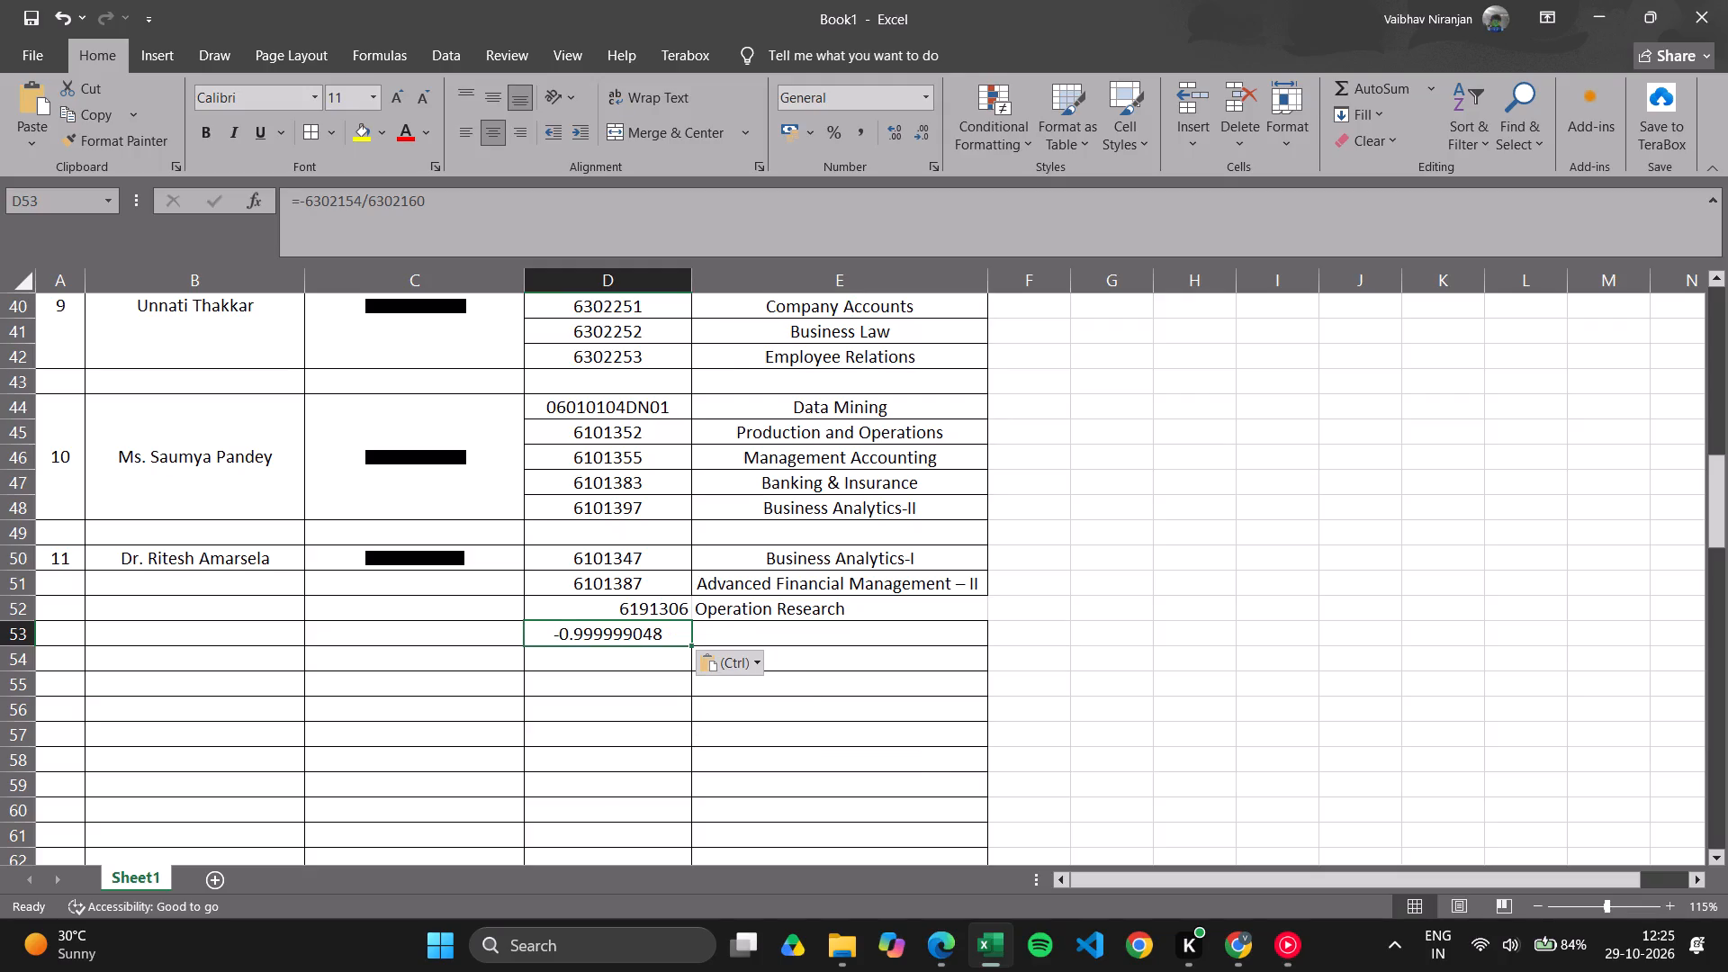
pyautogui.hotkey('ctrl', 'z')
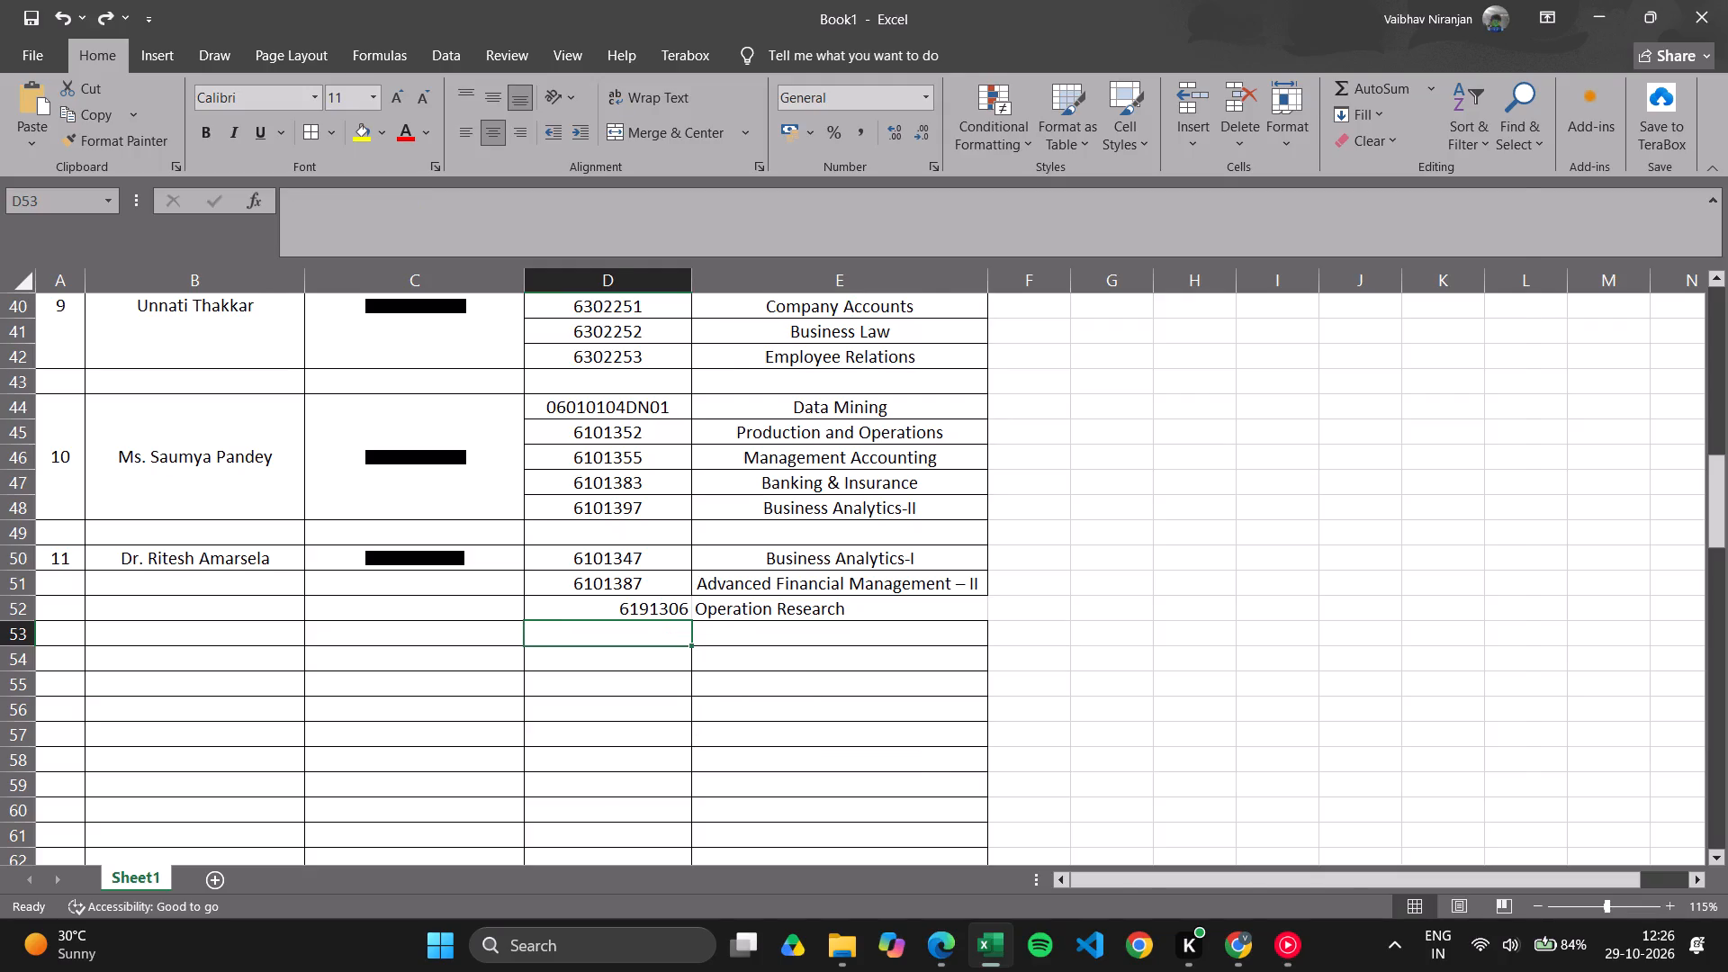
# Copy the letter's subject code into cell D53 again and edit it to read 6302154/6302160 as plain text.
pyautogui.hotkey('alt', 'Tab')
pyautogui.hotkey('ctrl', 'c')
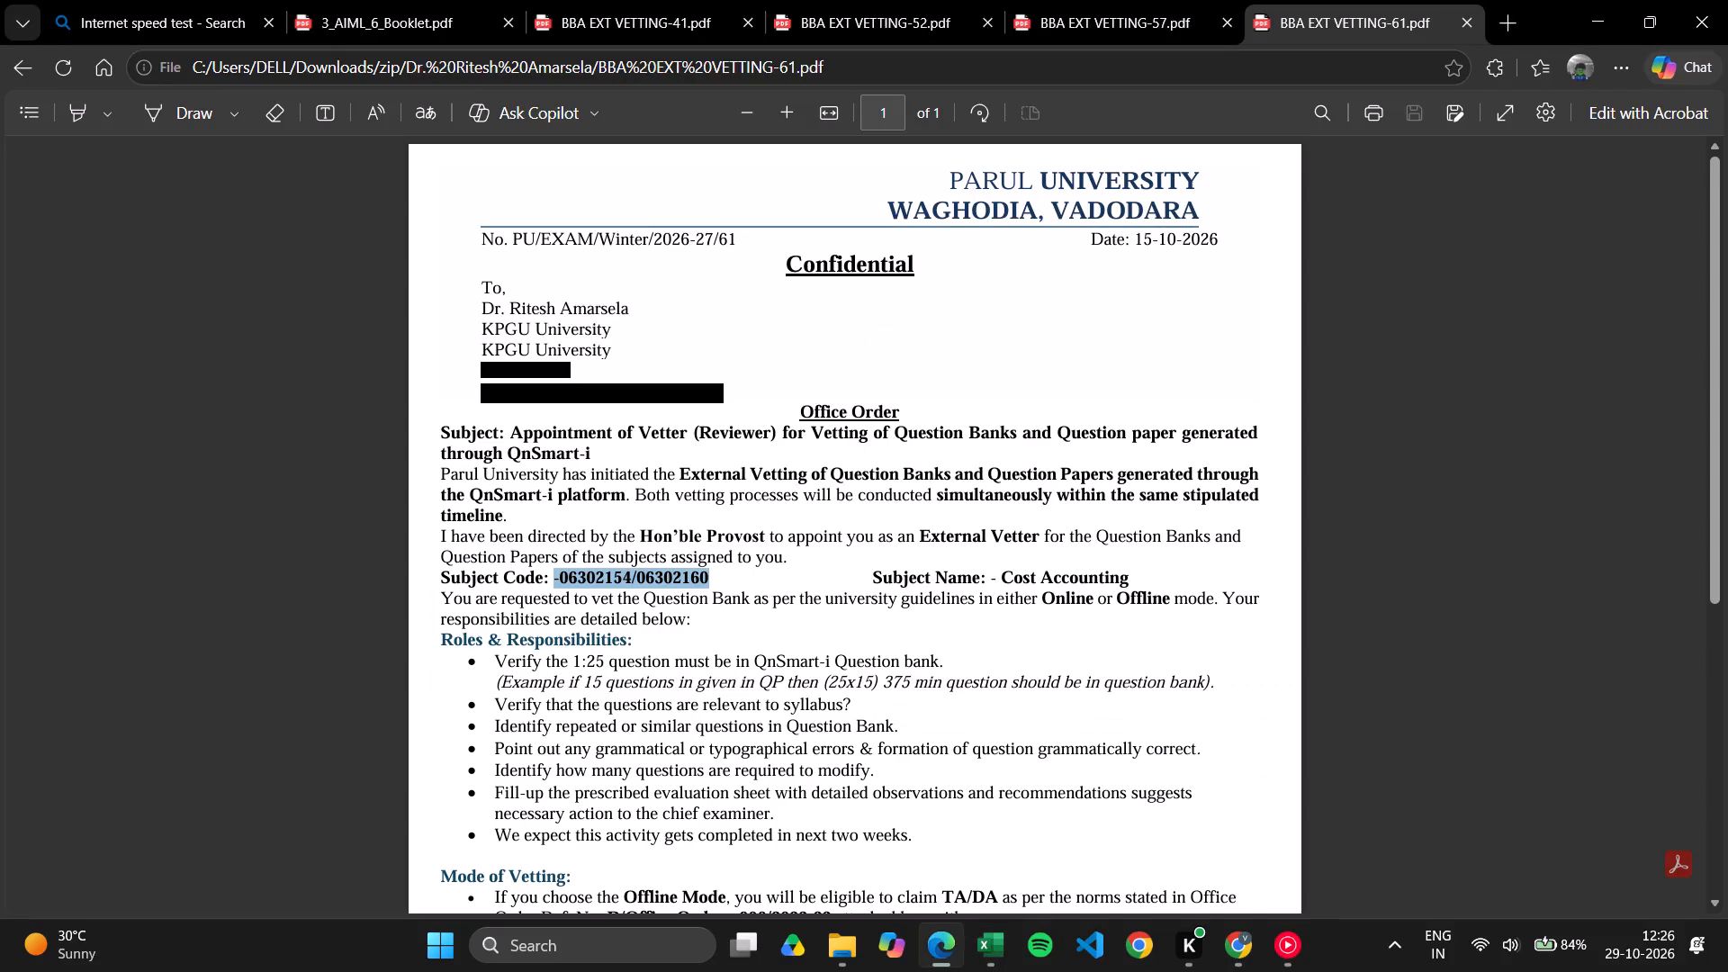
pyautogui.hotkey('alt', 'Tab')
pyautogui.hotkey('ctrl', 'v')
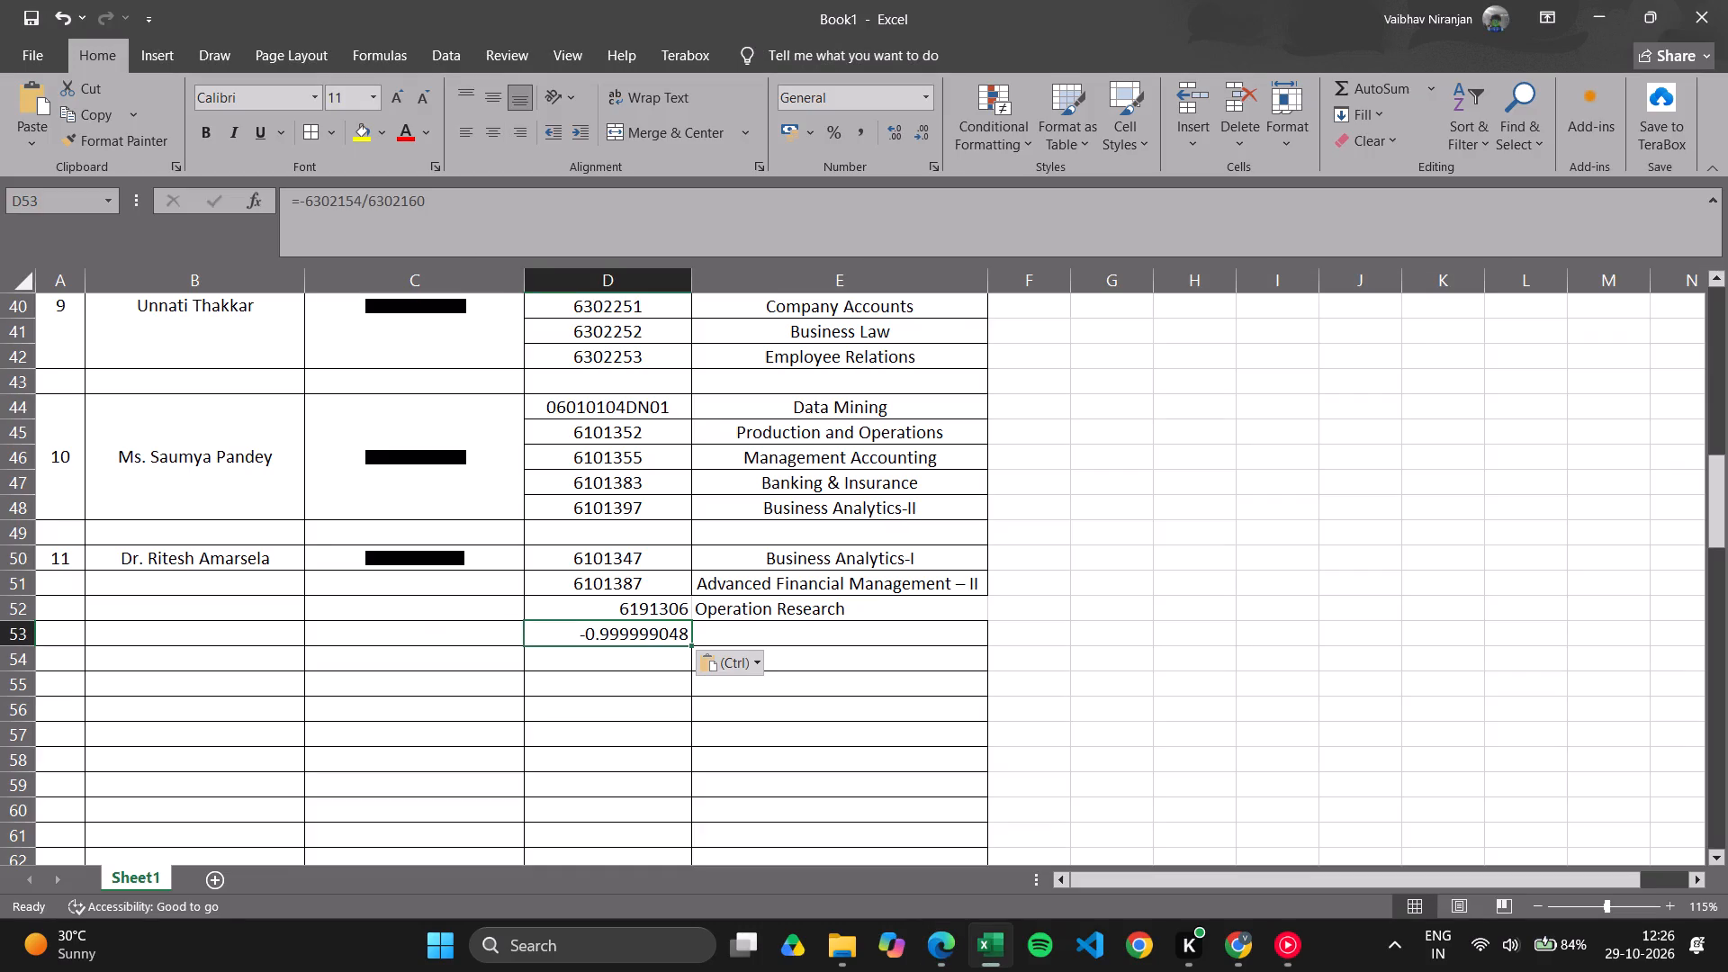
pyautogui.click(299, 207)
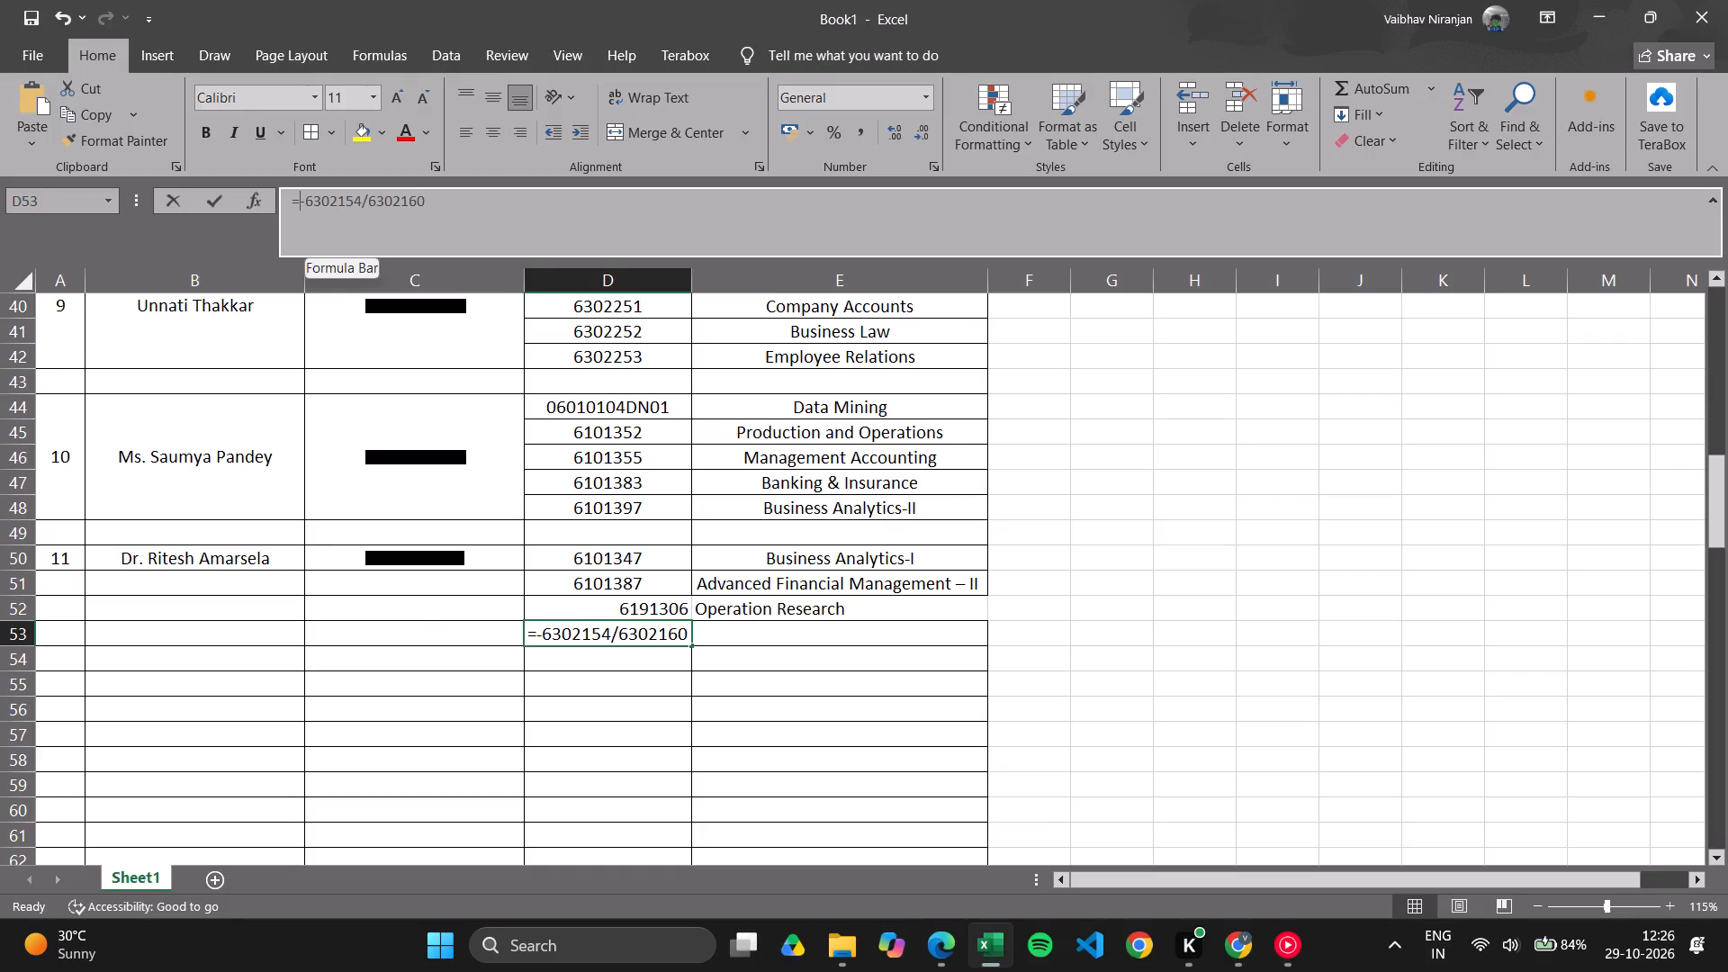
pyautogui.press('BackSpace')
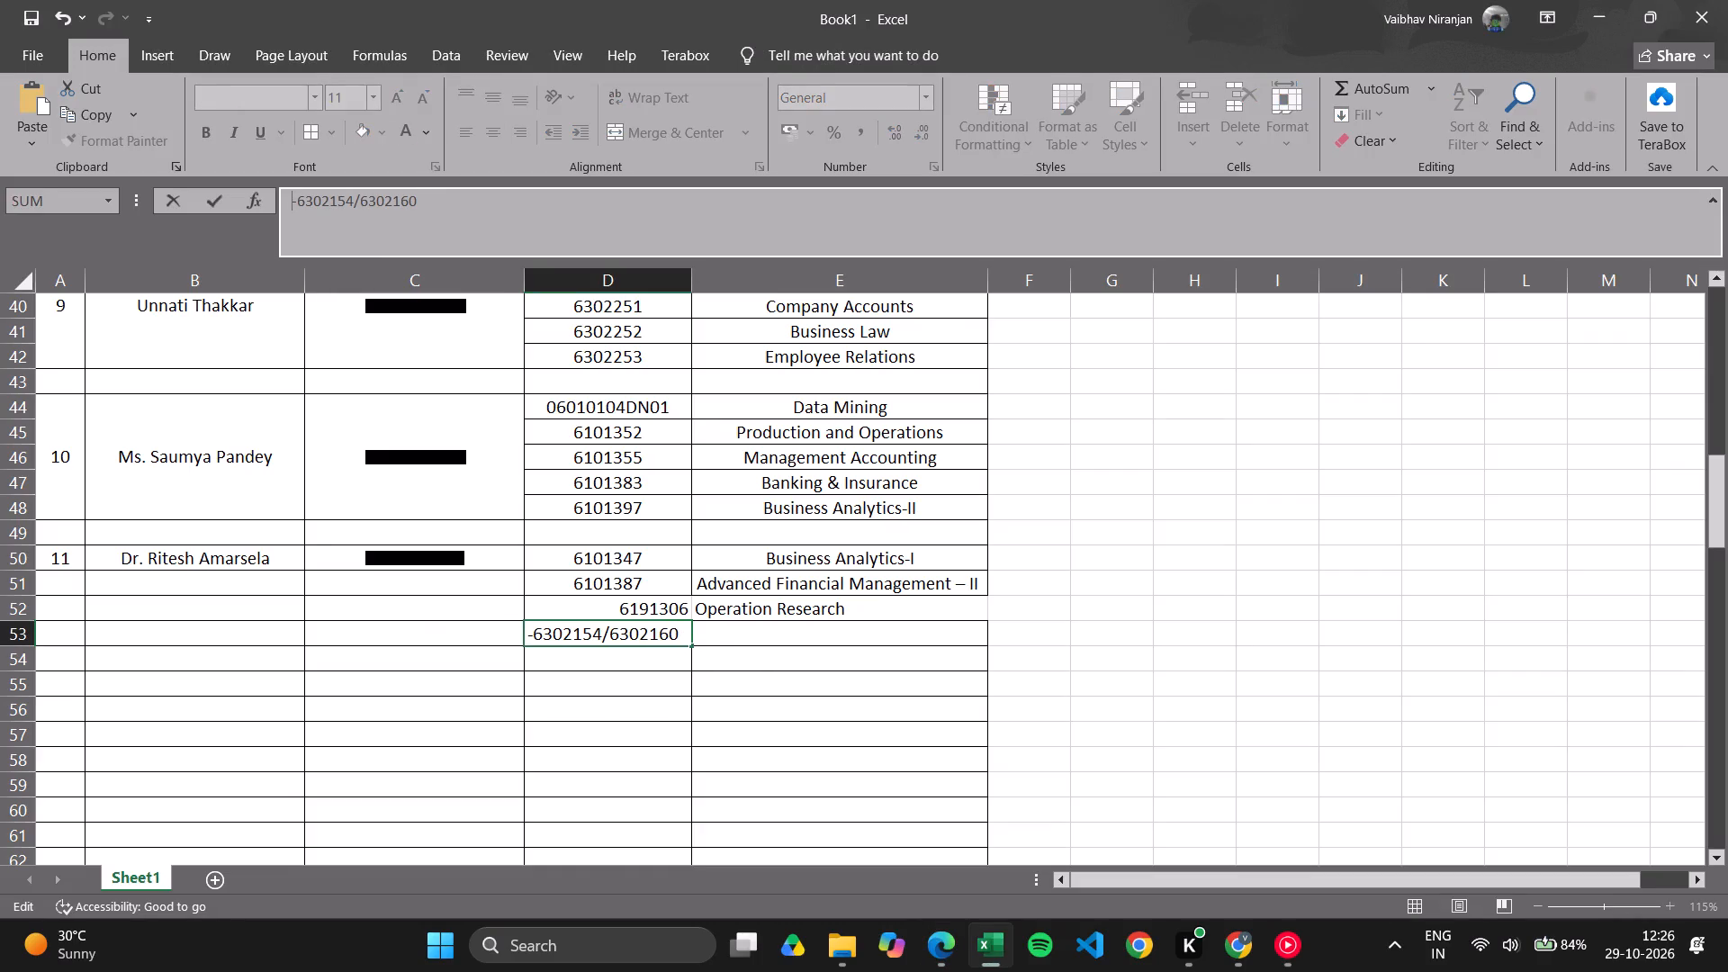
pyautogui.press('Right')
pyautogui.press('BackSpace')
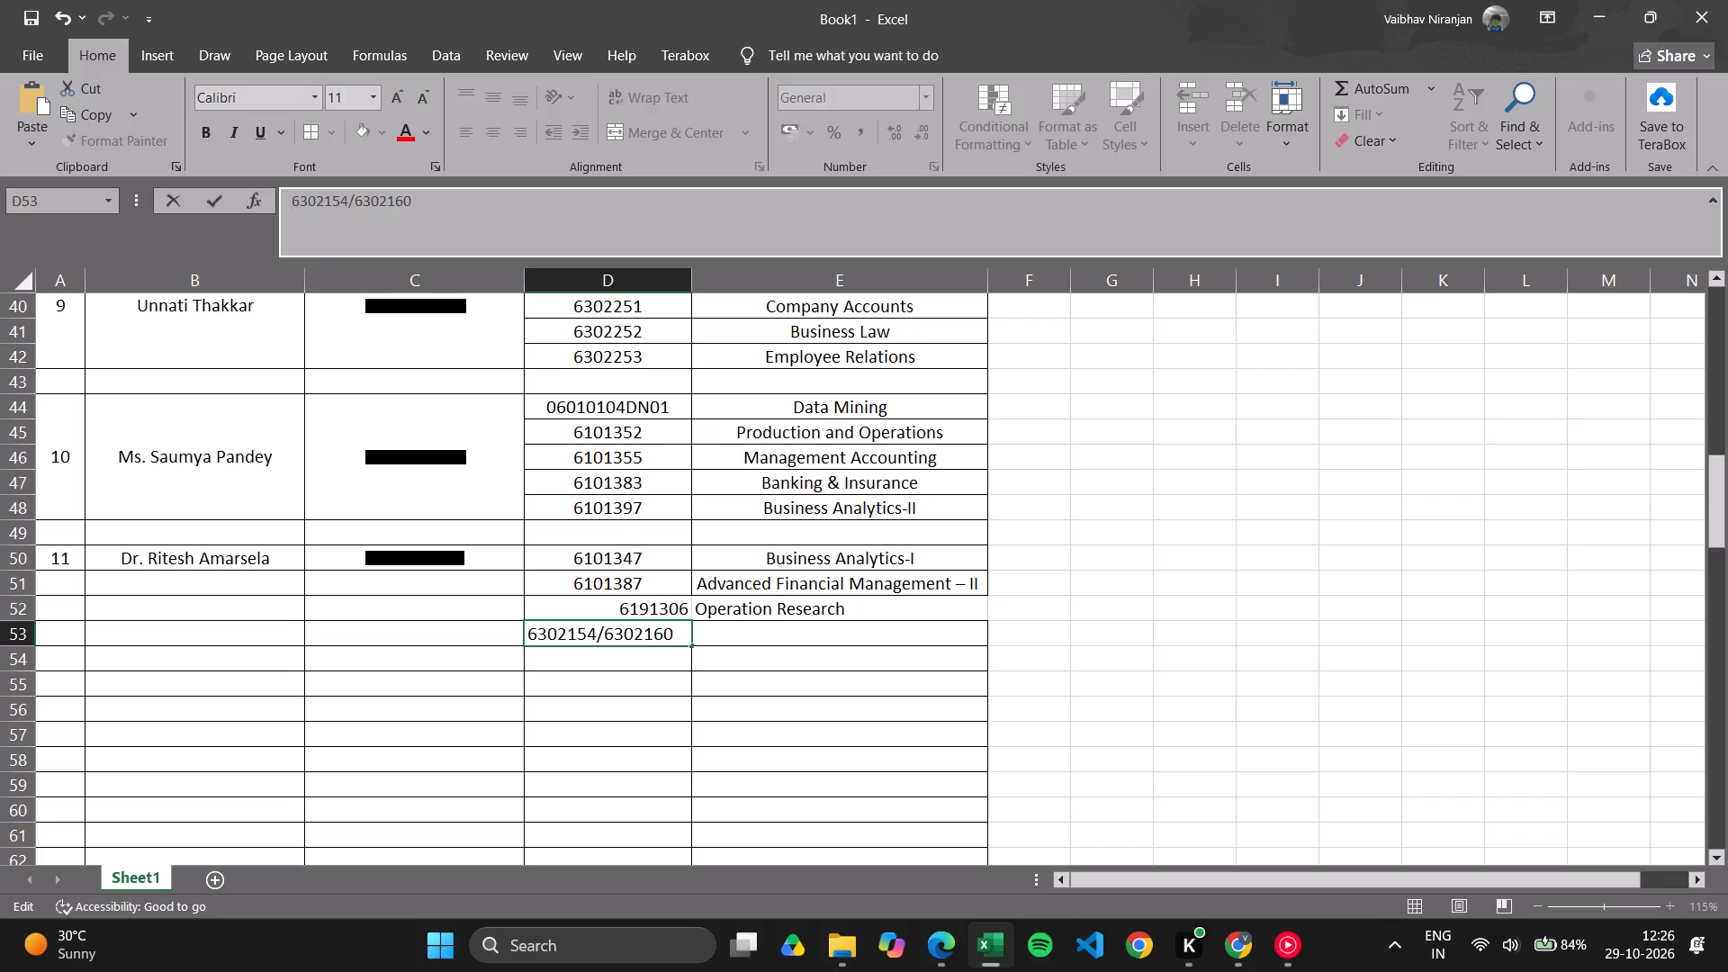
pyautogui.click(742, 641)
# Copy the subject name Cost Accounting from the BBA EXT VETTING-61 letter in Edge.
pyautogui.hotkey('alt', 'Tab')
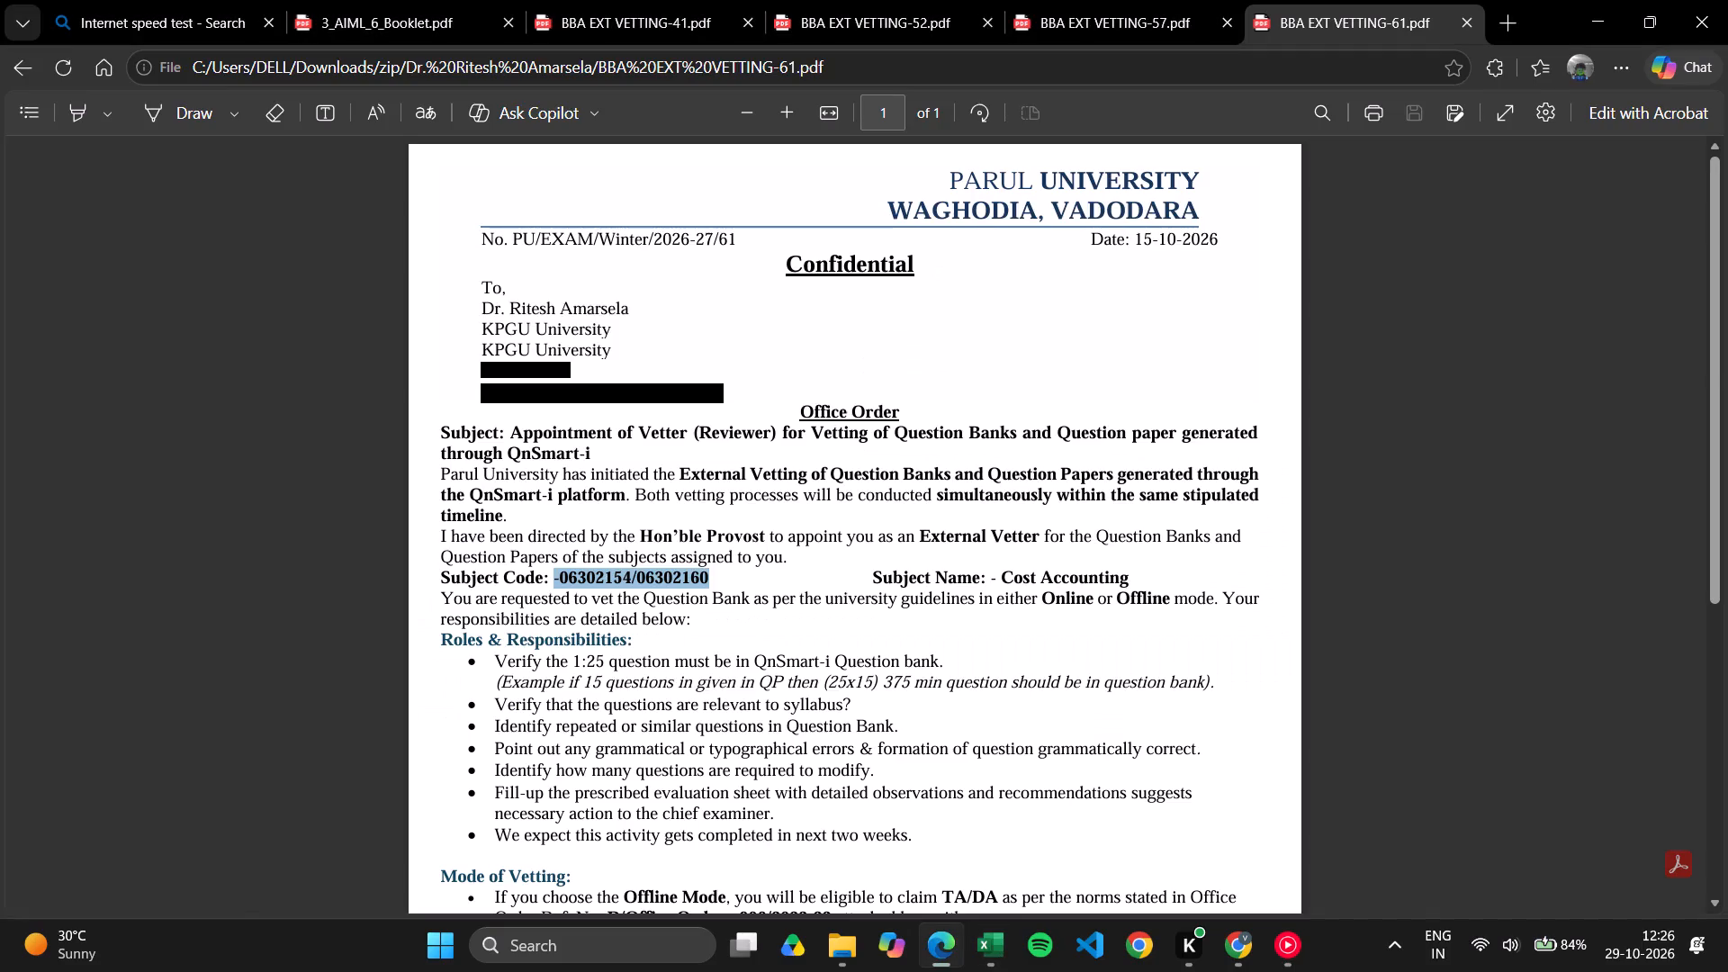
pyautogui.moveTo(1003, 574); pyautogui.dragTo(1120, 569)
pyautogui.hotkey('ctrl', 'c')
# Switch to Excel and paste the subject name Cost Accounting into cell E53.
pyautogui.hotkey('alt', 'Tab')
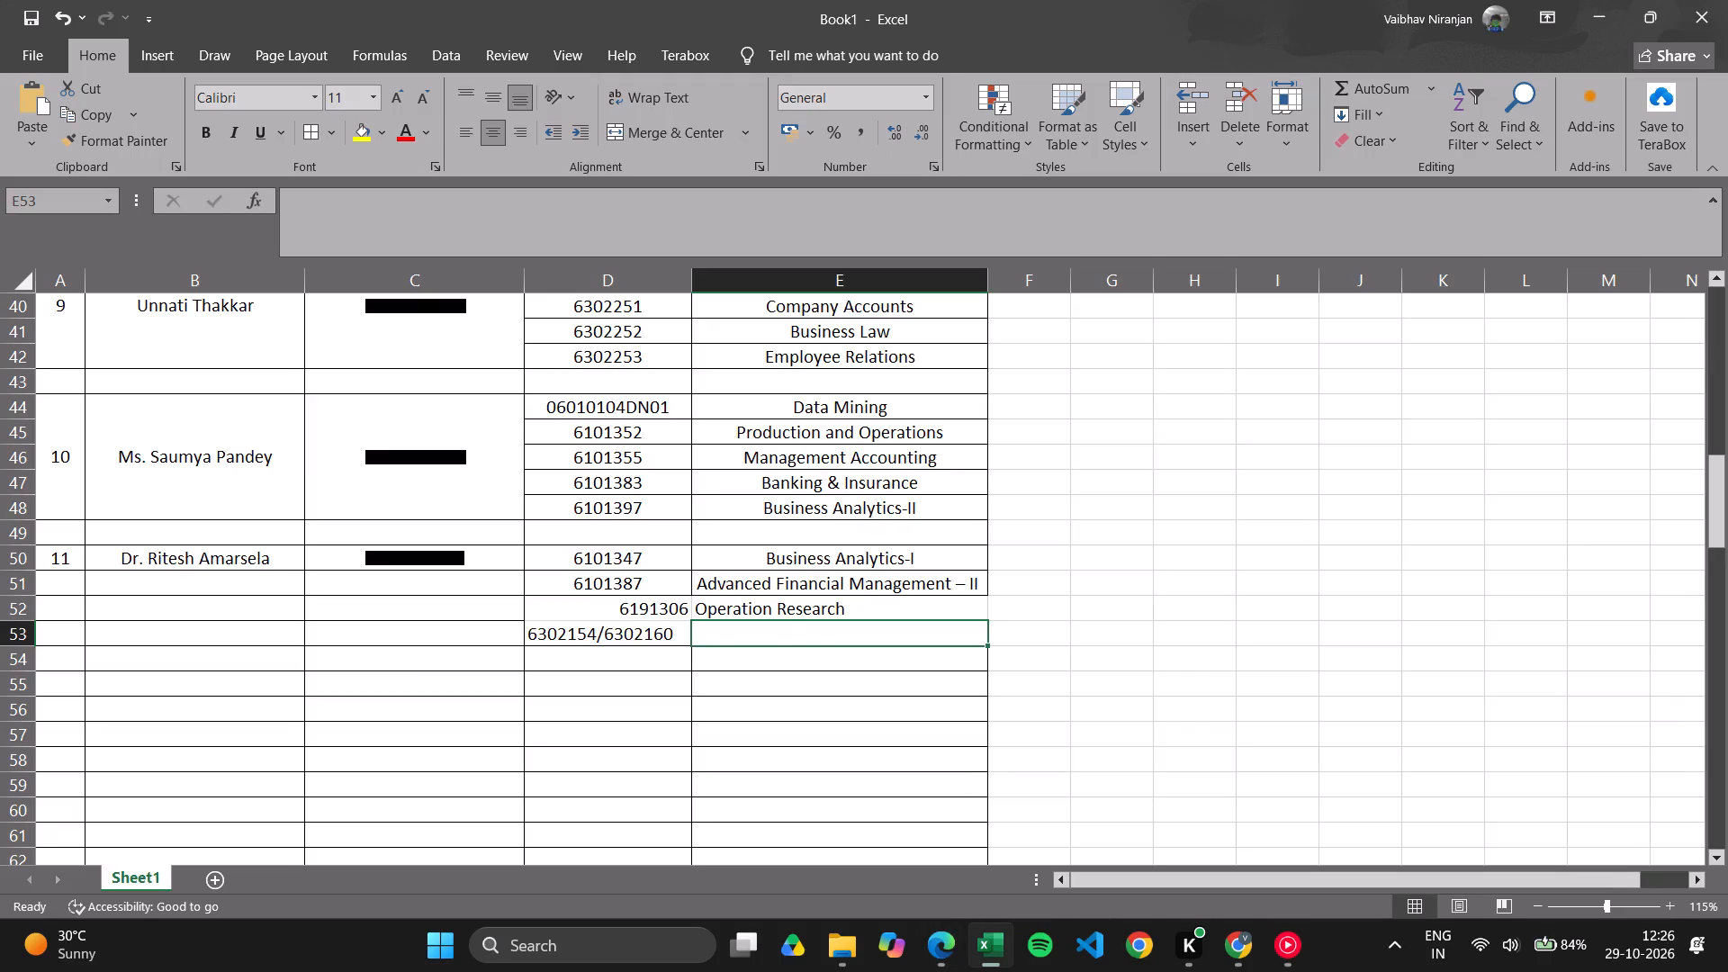
pyautogui.hotkey('ctrl', 'v')
pyautogui.click(796, 733)
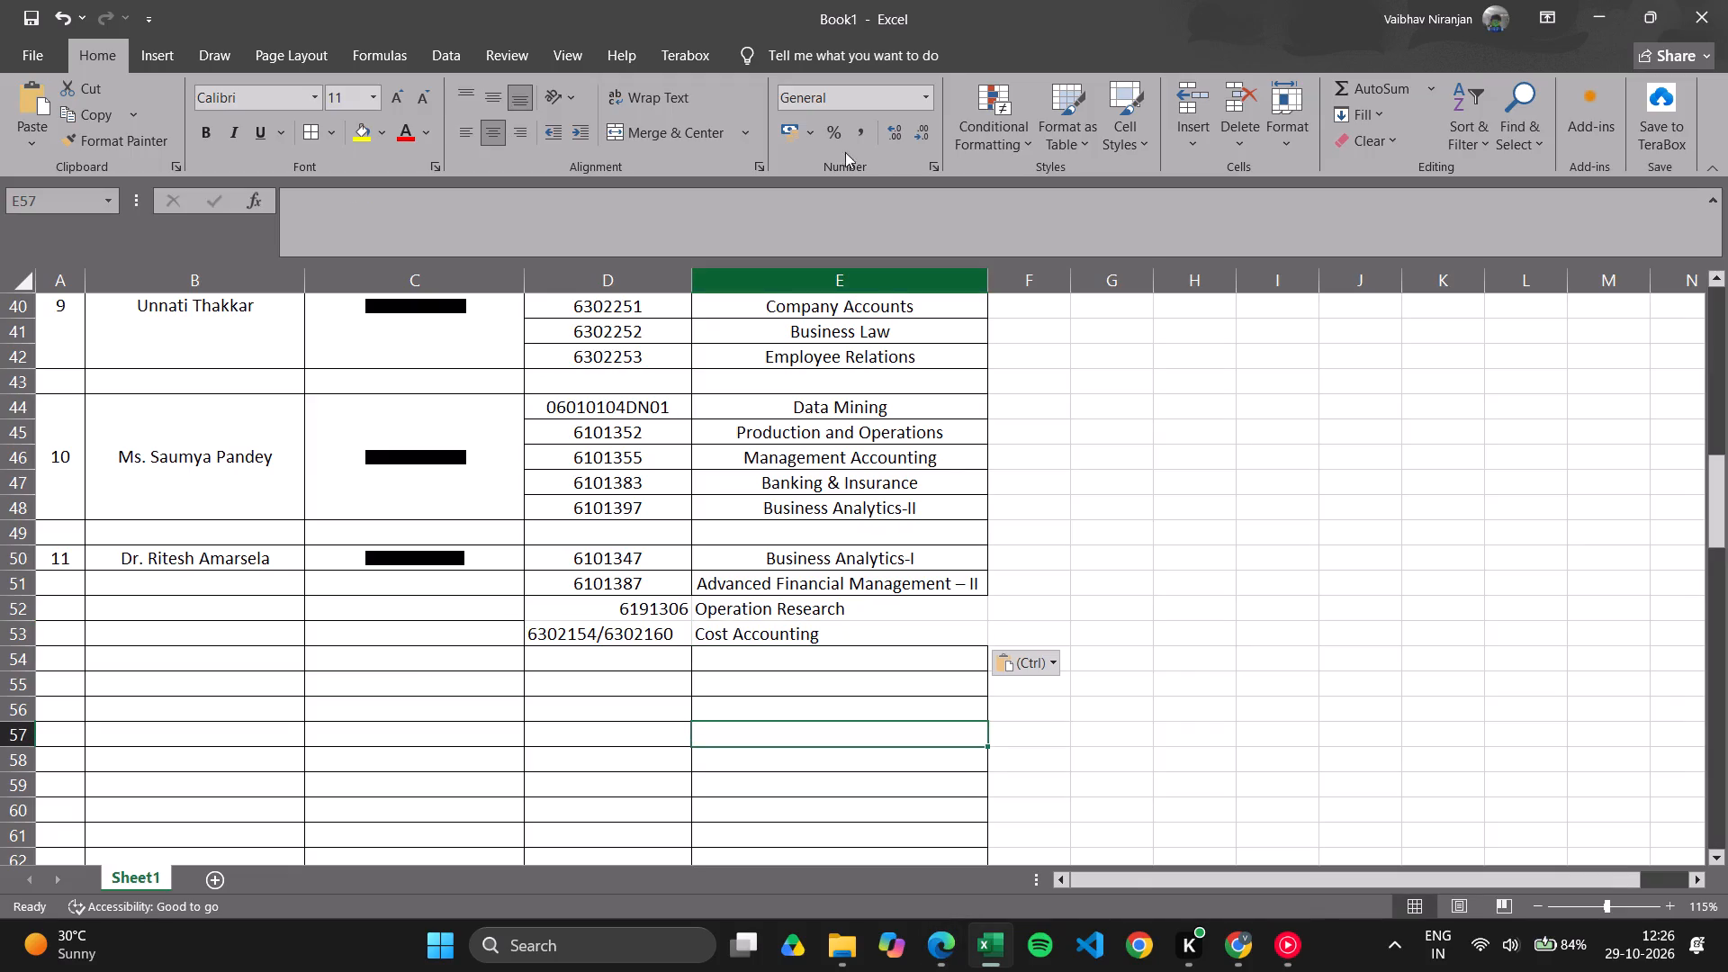
# Open the BBA EXT VETTING-77 letter from File Explorer and copy its subject code 06302383 into cell D54 of Book1.
pyautogui.click(855, 946)
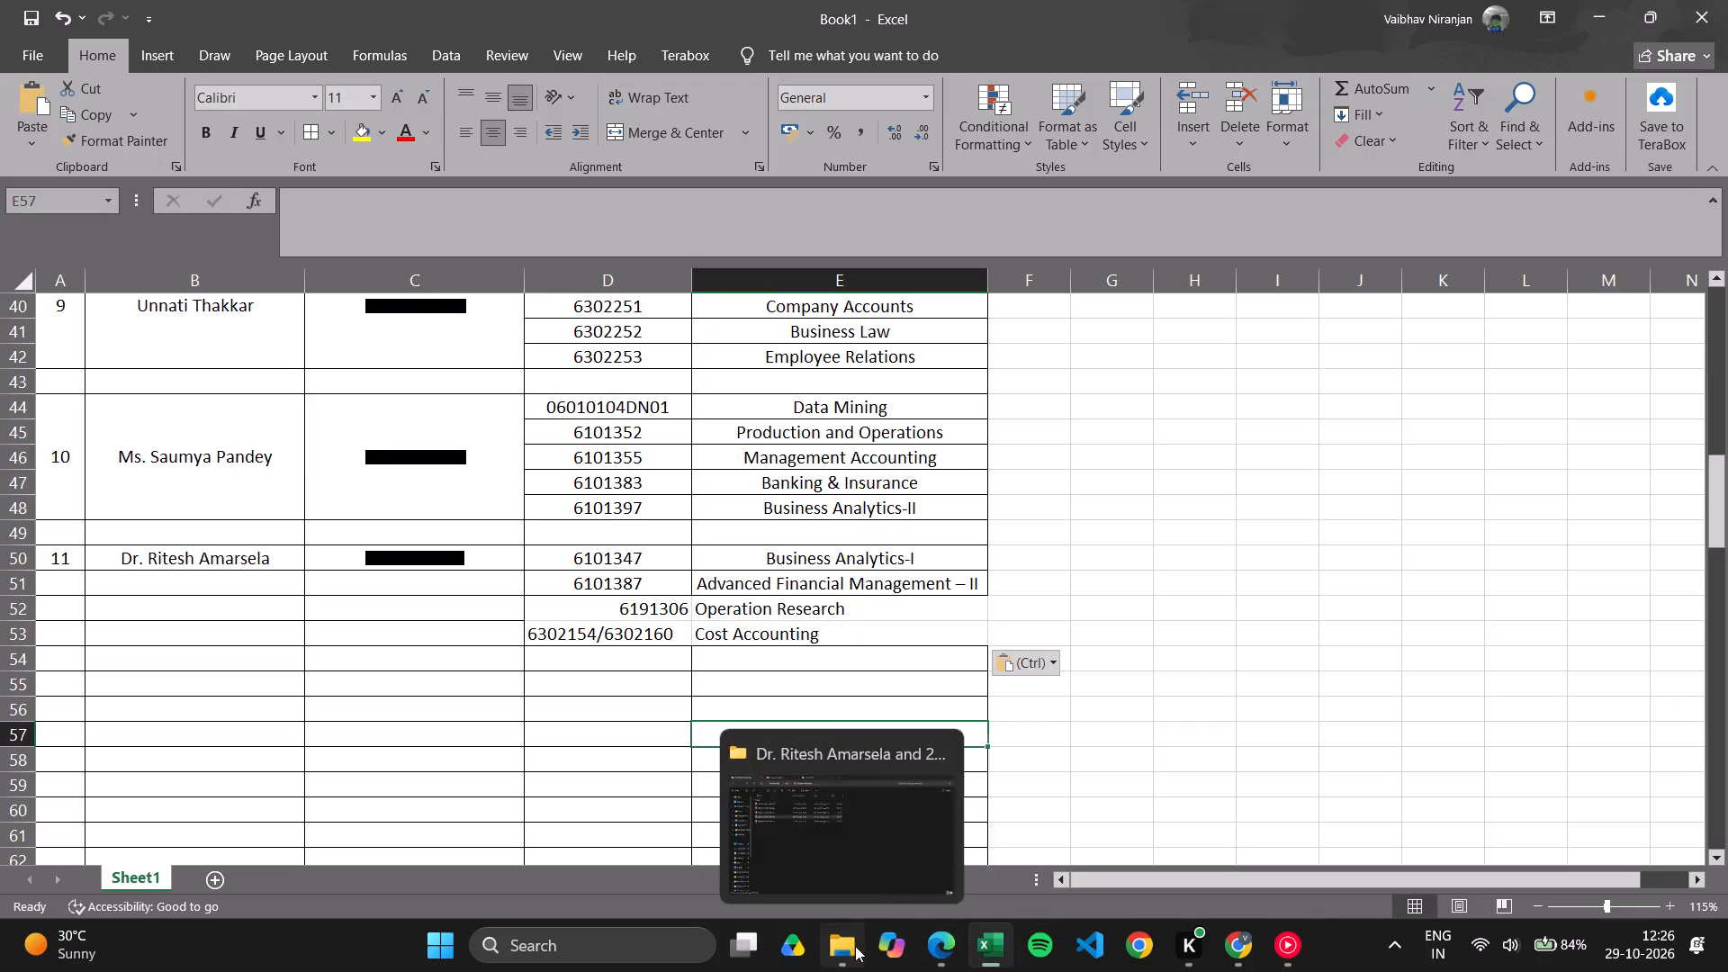
pyautogui.doubleClick(643, 352)
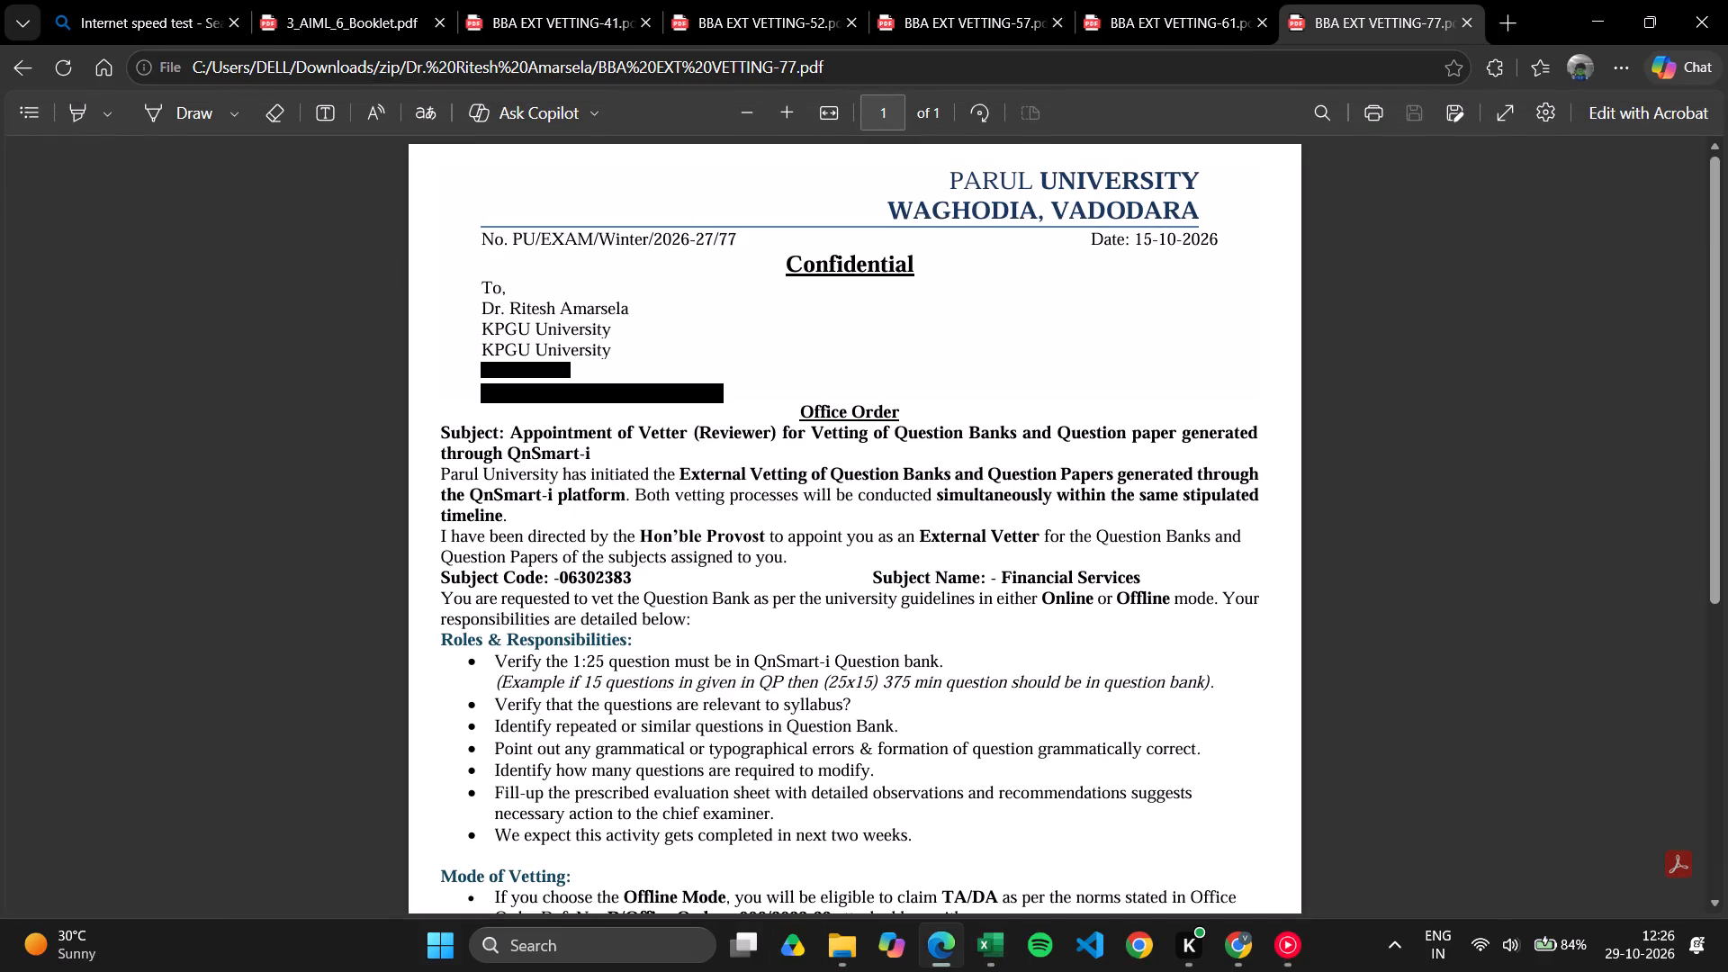
pyautogui.doubleClick(616, 581)
pyautogui.hotkey('ctrl', 'c')
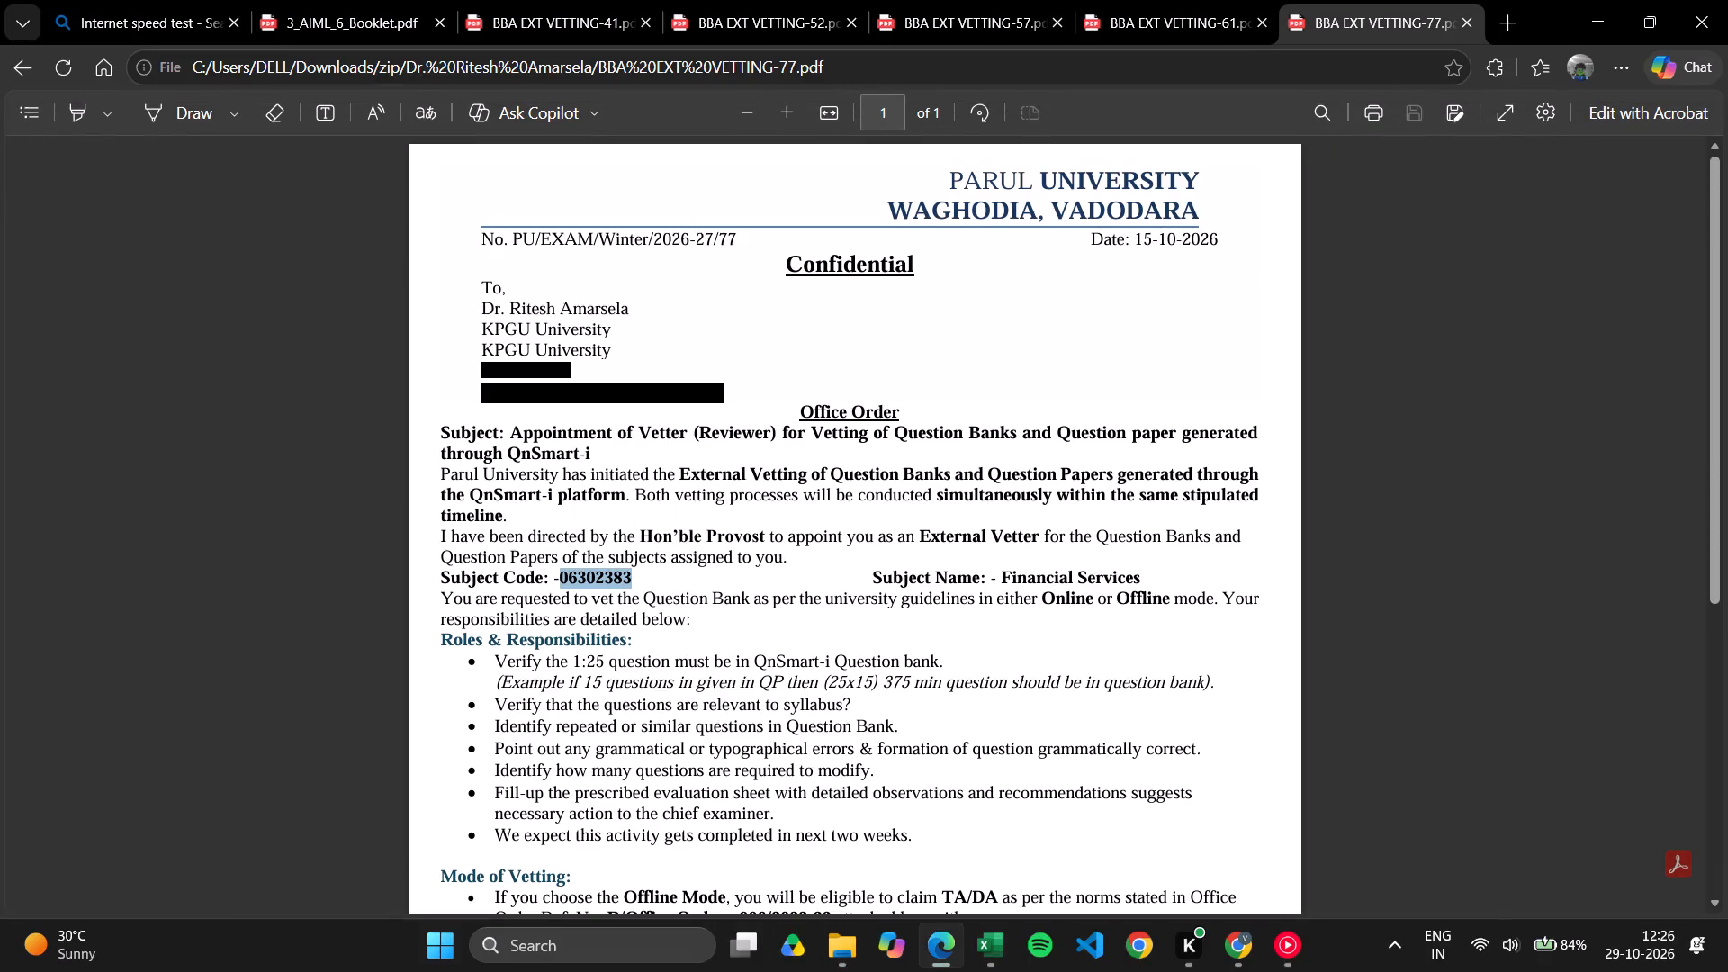
pyautogui.click(996, 943)
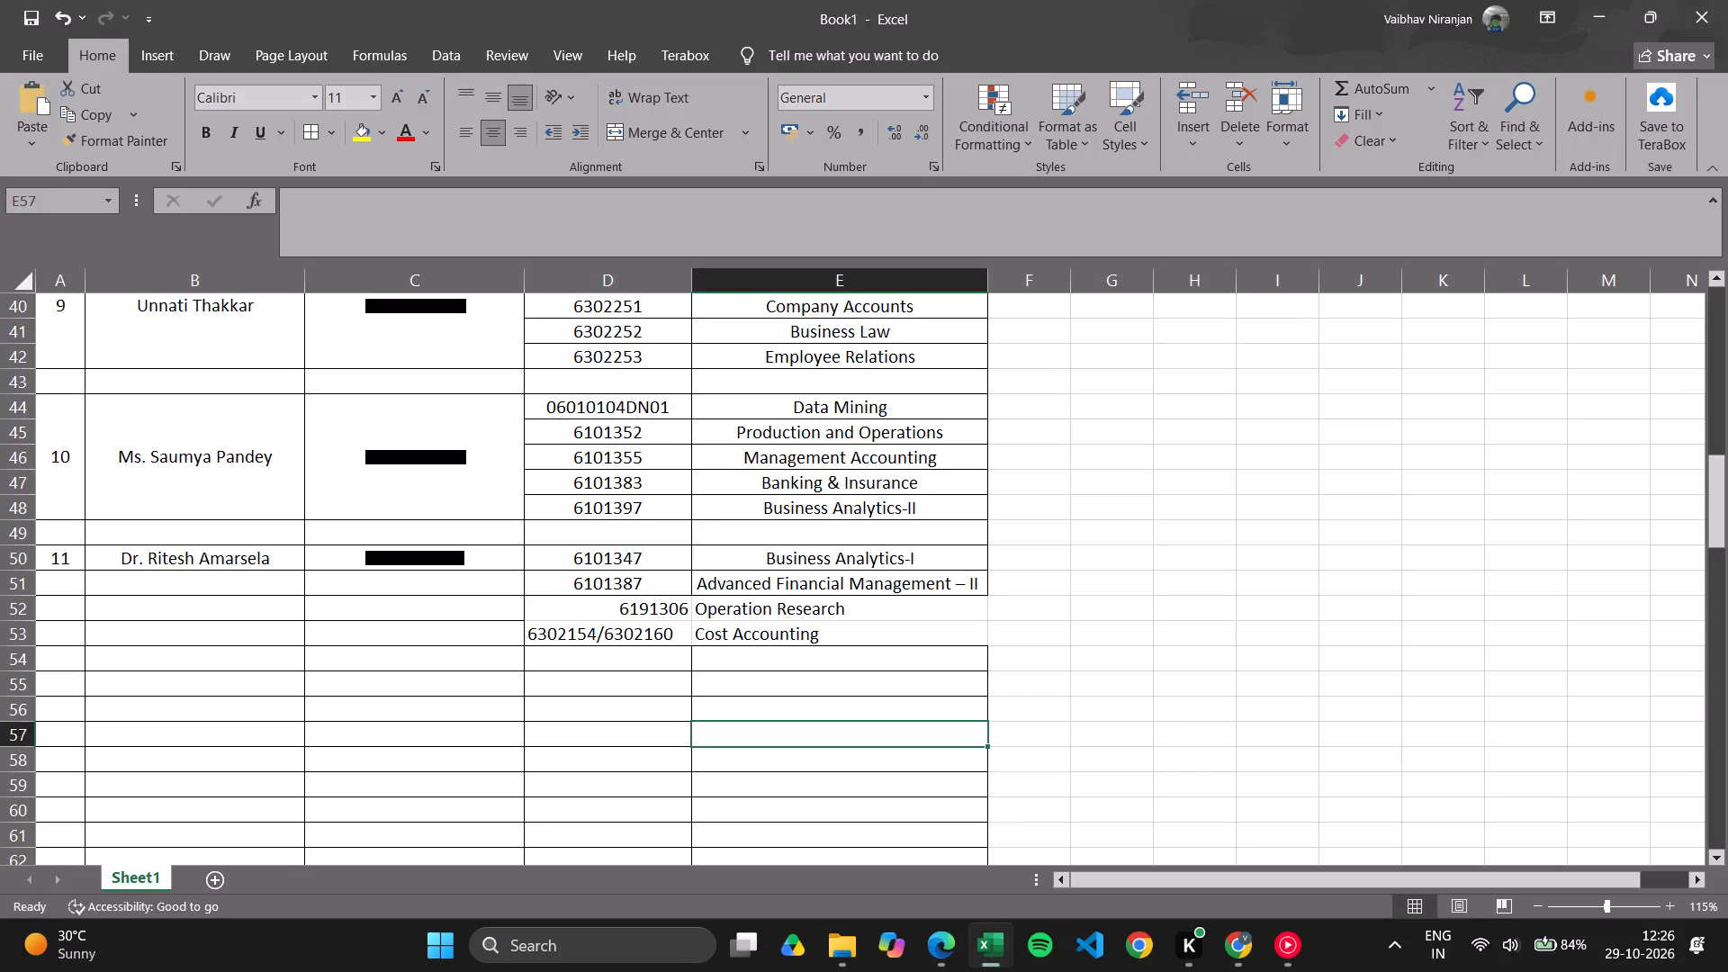
pyautogui.click(664, 659)
pyautogui.hotkey('ctrl', 'v')
# Copy the subject name Financial Services from the BBA EXT VETTING-77 letter into cell E54 of Book1.
pyautogui.click(953, 942)
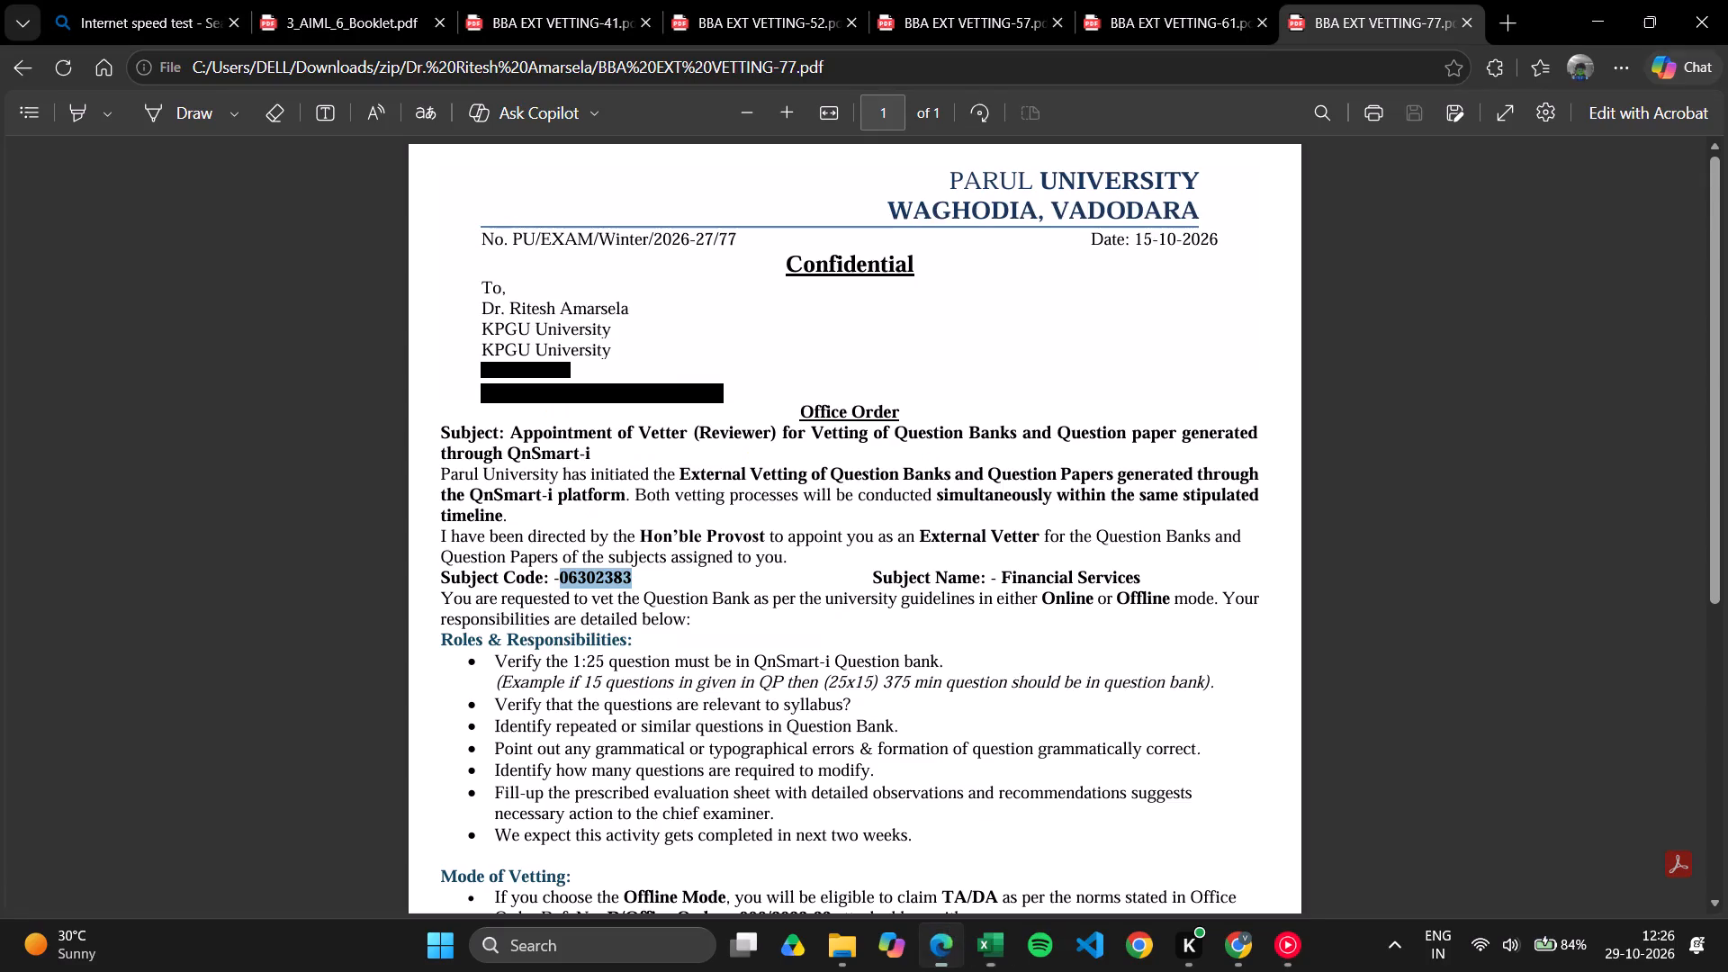
pyautogui.moveTo(1006, 574); pyautogui.dragTo(1115, 574)
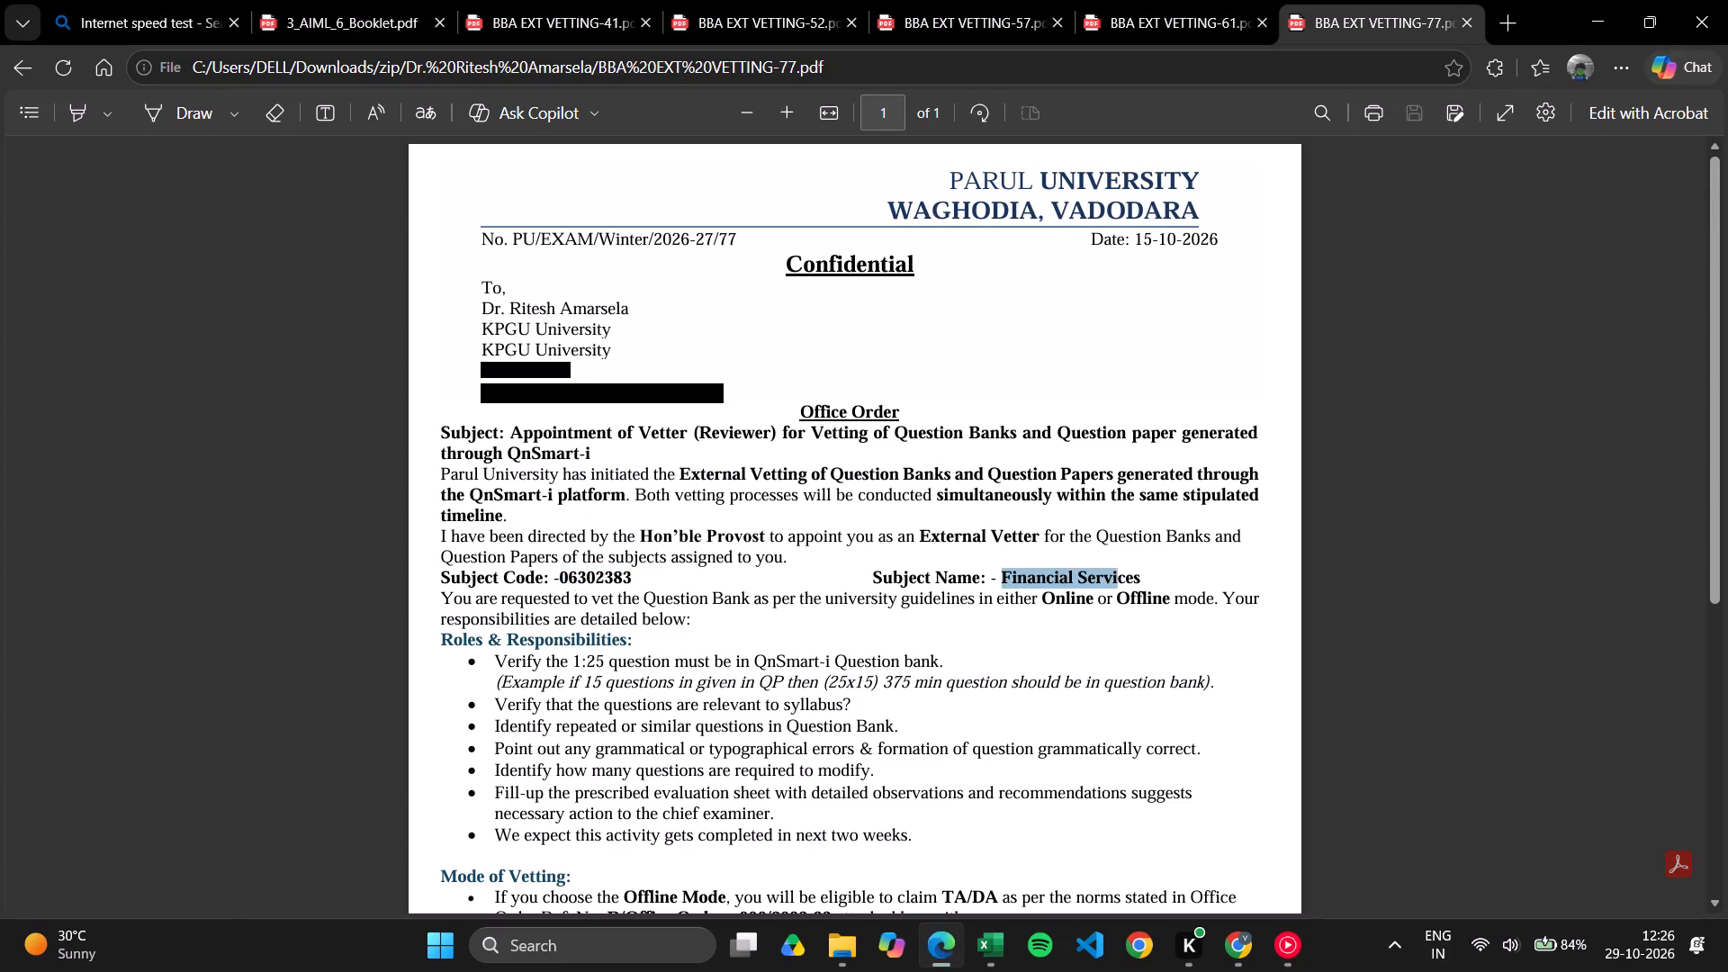
pyautogui.moveTo(1115, 574); pyautogui.dragTo(1136, 573)
pyautogui.hotkey('ctrl', 'c')
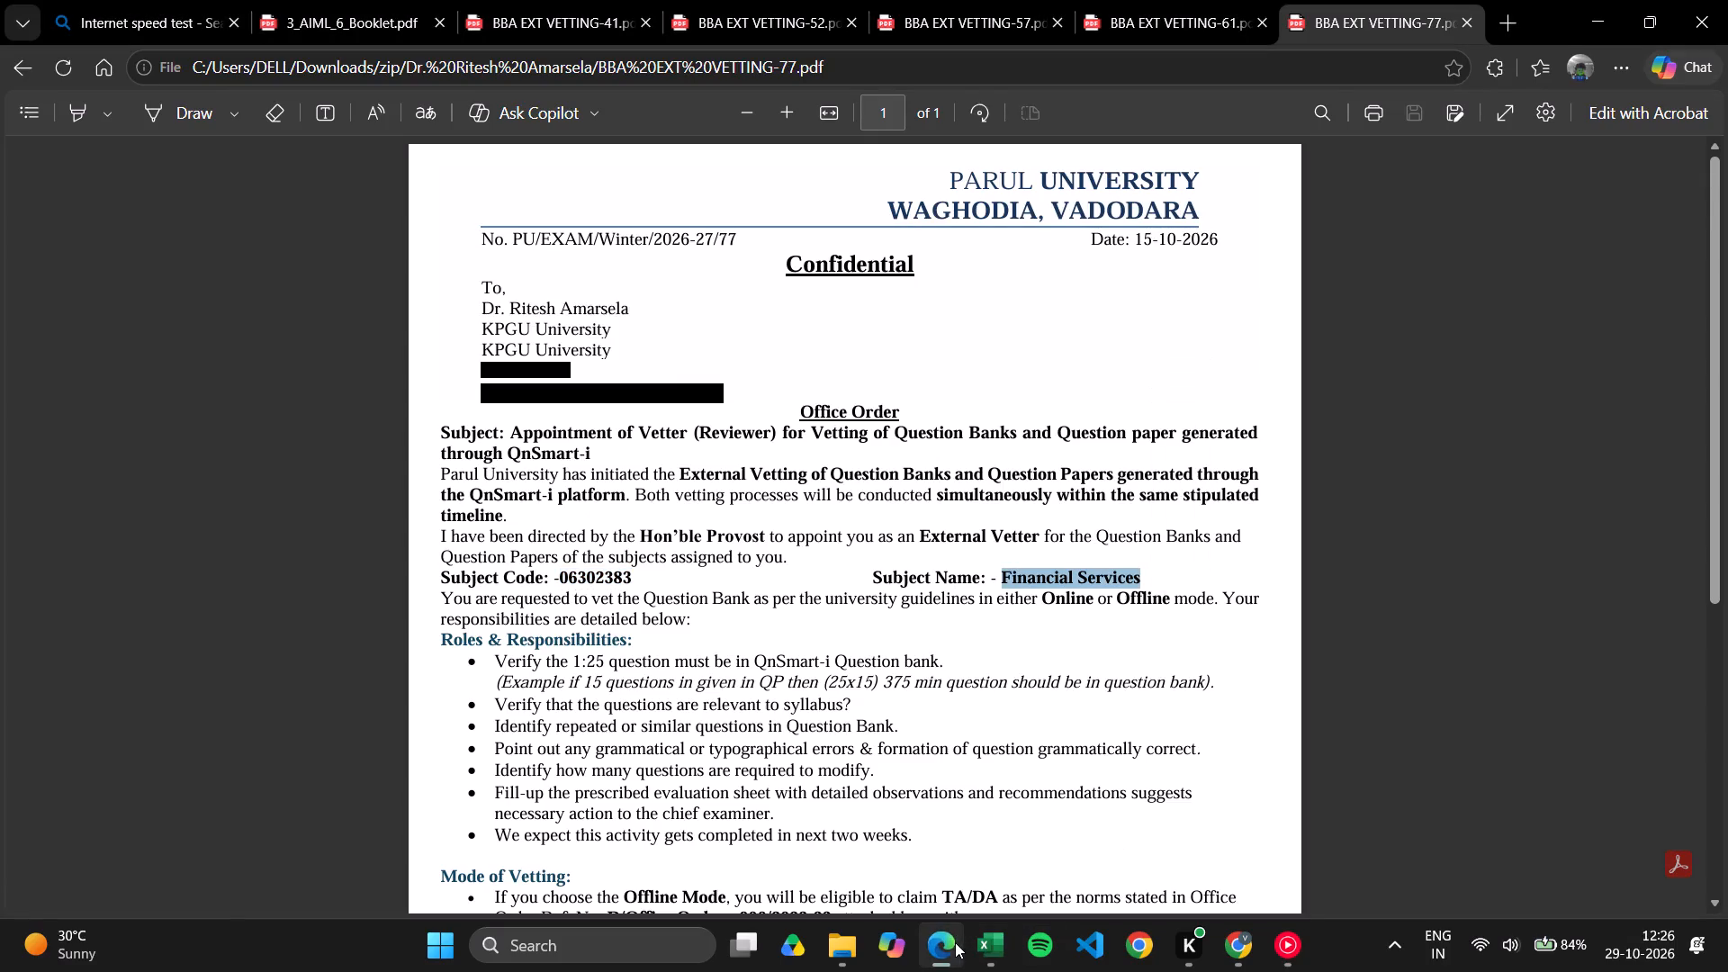
pyautogui.click(975, 941)
pyautogui.click(793, 655)
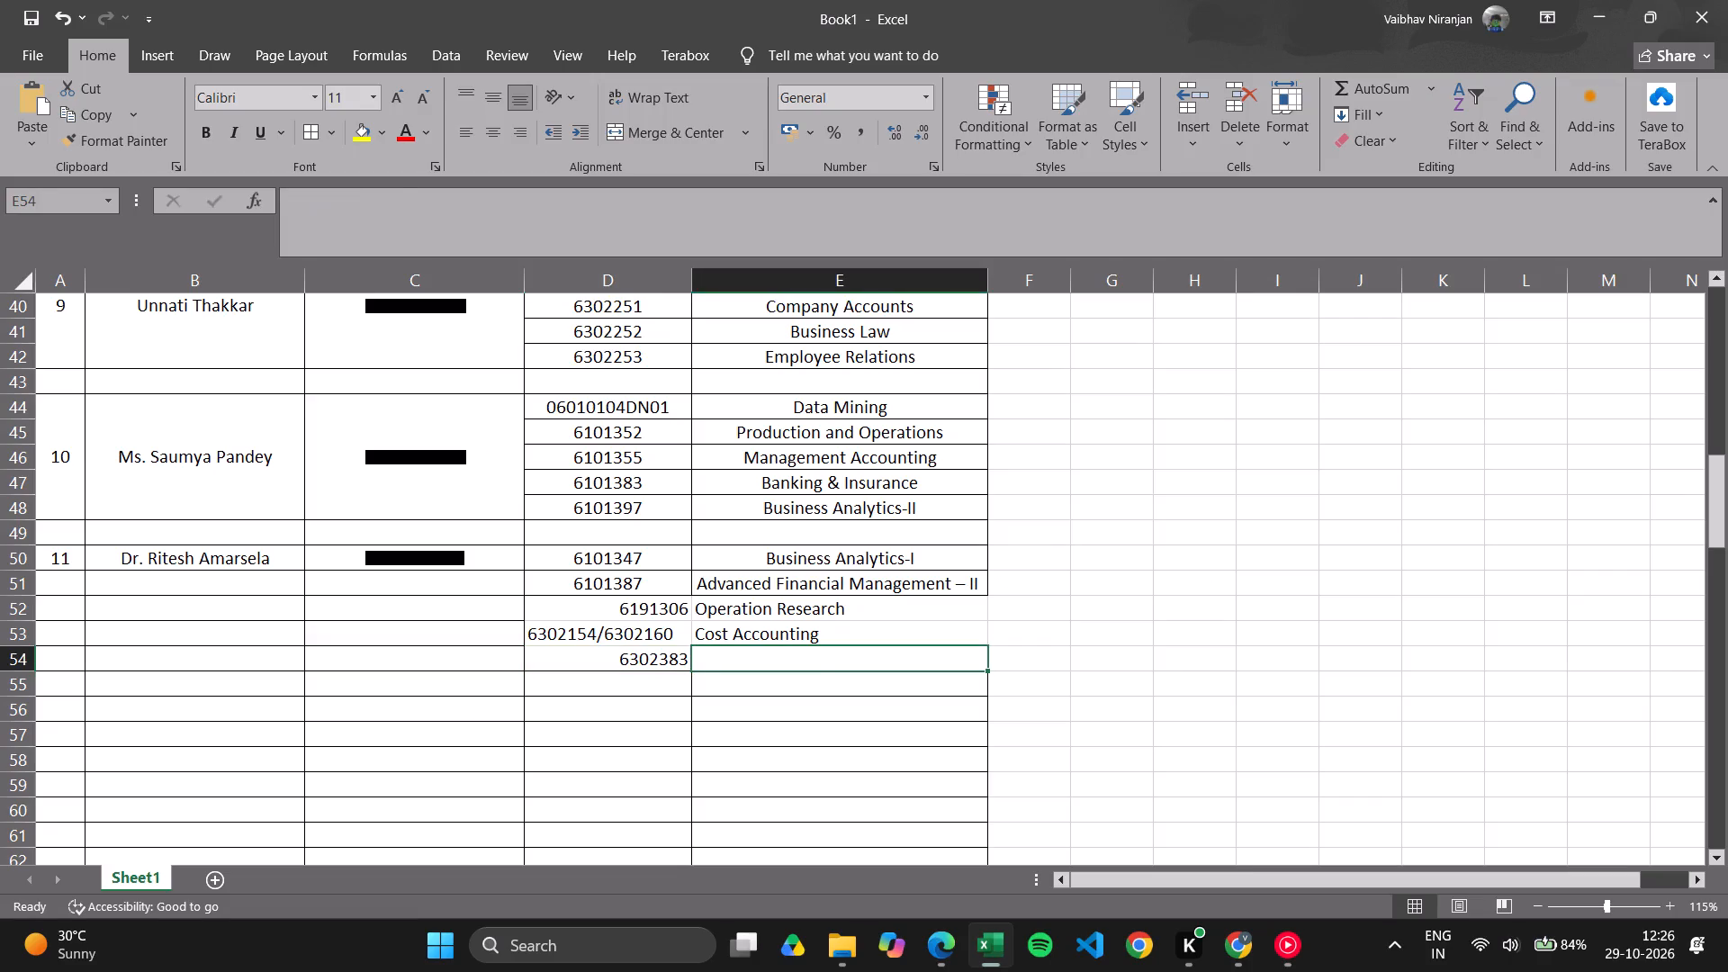
pyautogui.hotkey('ctrl', 'v')
pyautogui.click(889, 731)
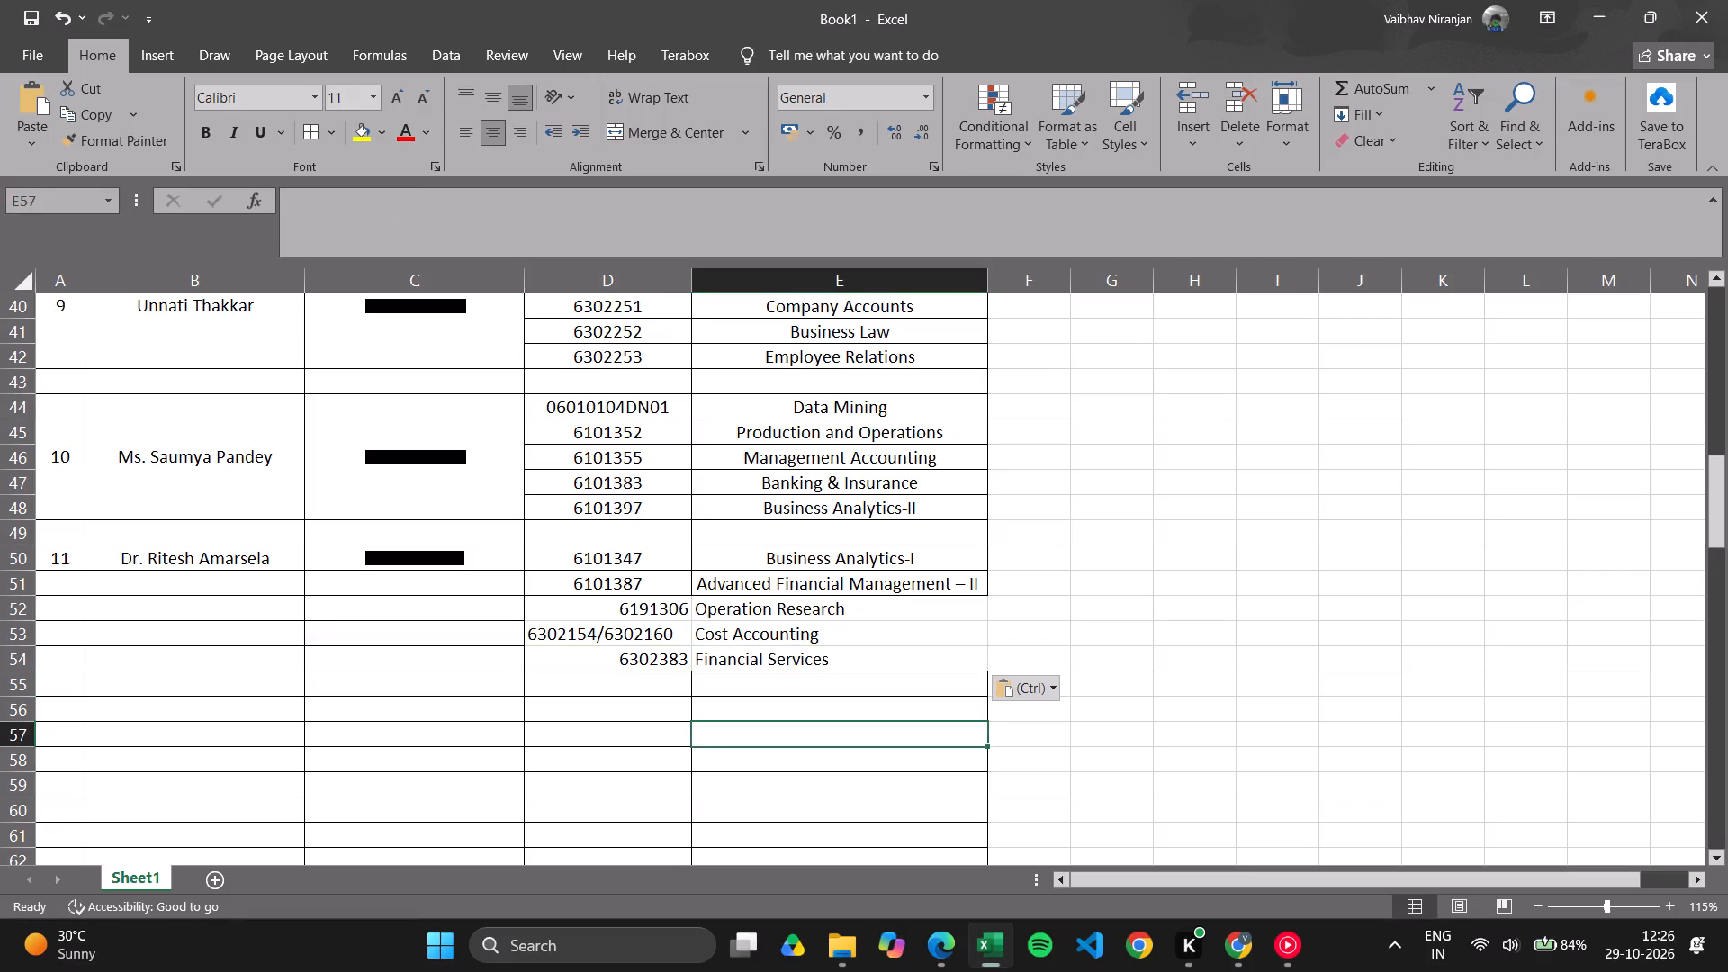
# Merge the contact, name and serial number cells of vetter 11 across rows 50 to 54 and centre them vertically.
pyautogui.moveTo(397, 557); pyautogui.dragTo(407, 660)
pyautogui.rightClick(409, 622)
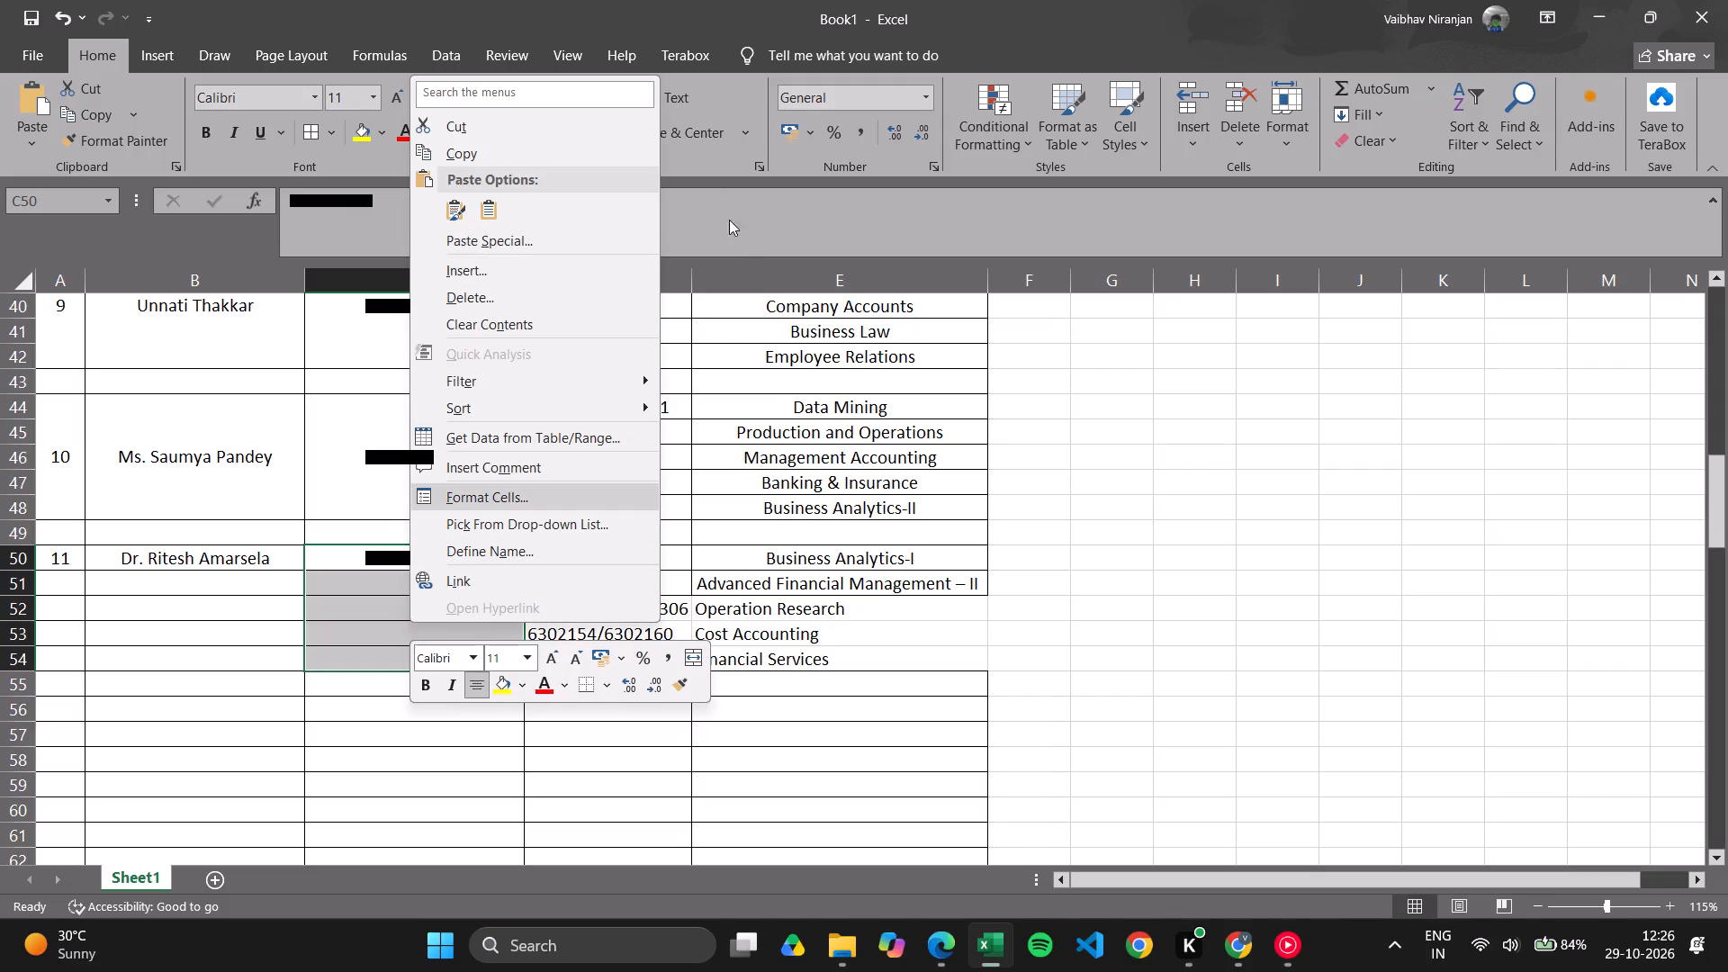
pyautogui.click(697, 134)
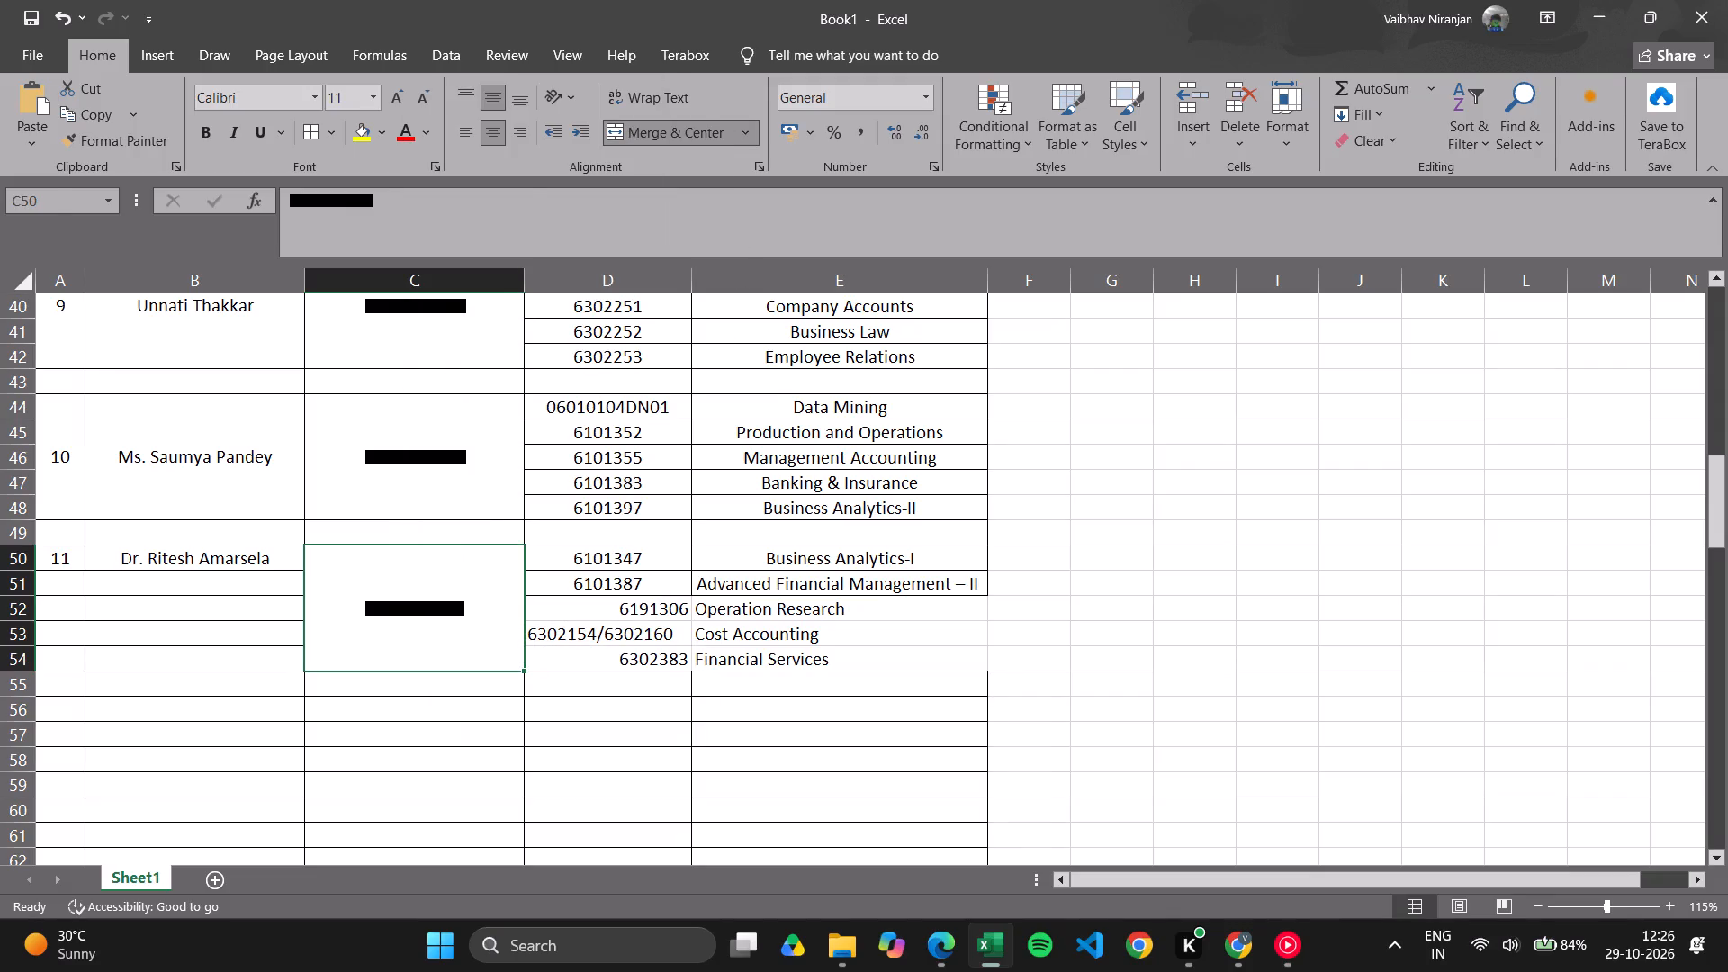
pyautogui.moveTo(224, 561); pyautogui.dragTo(229, 652)
pyautogui.click(701, 133)
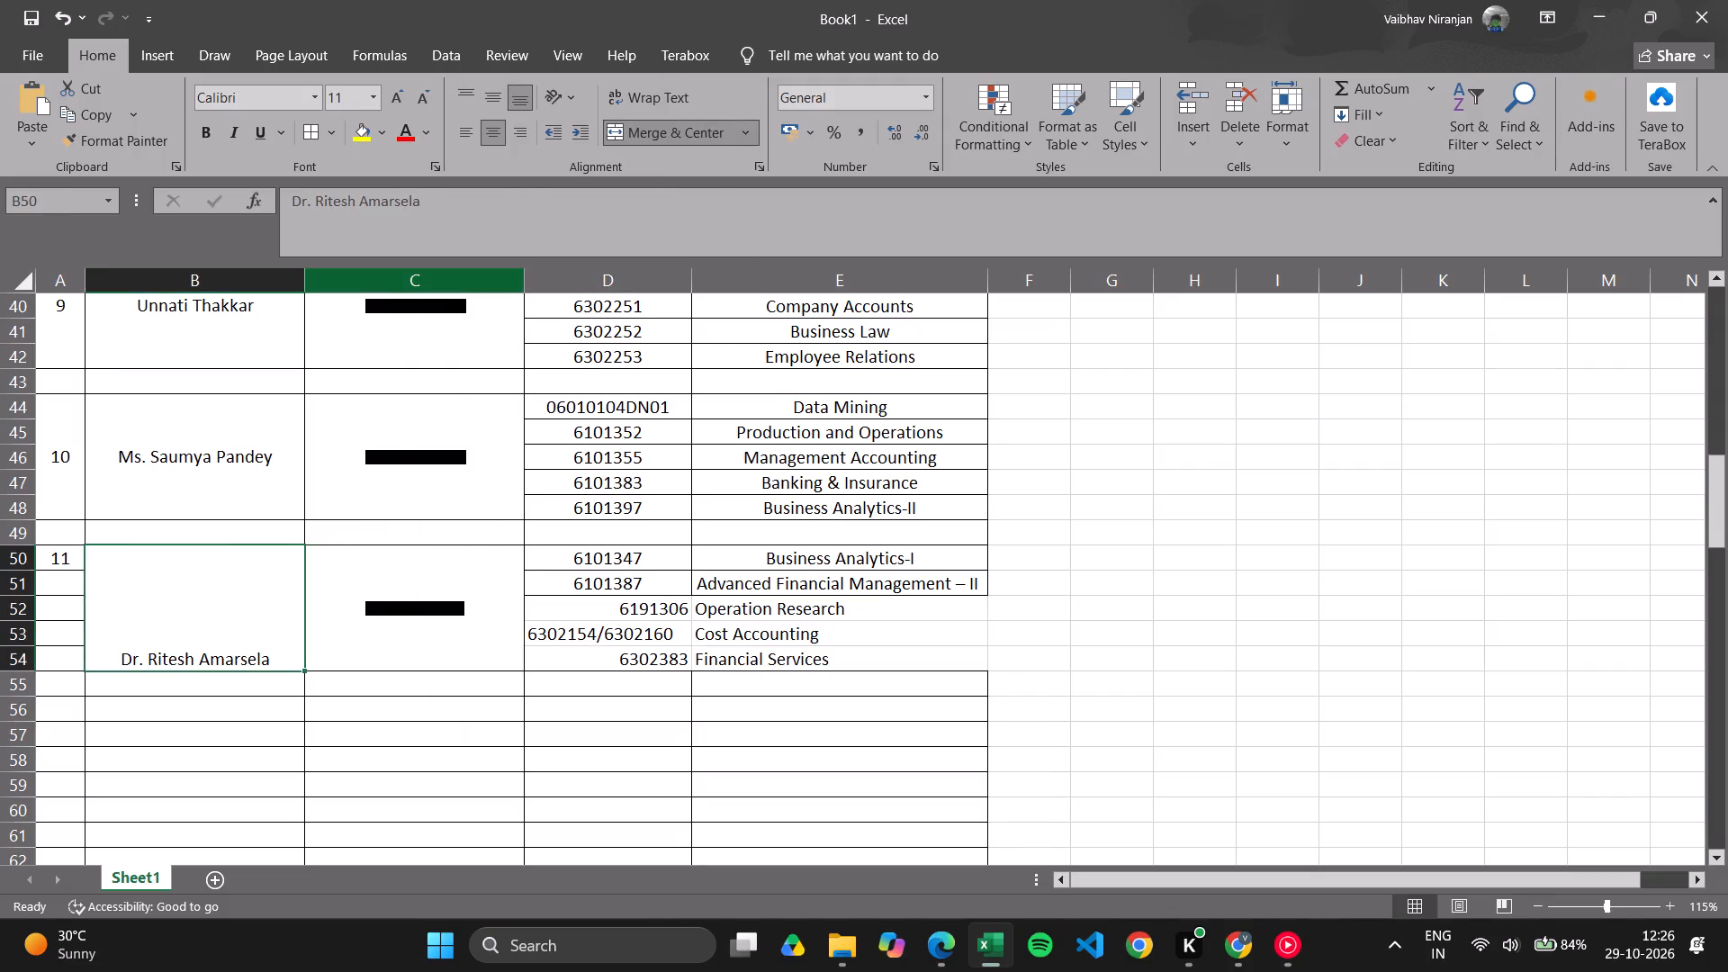
pyautogui.moveTo(76, 555); pyautogui.dragTo(65, 660)
pyautogui.click(658, 128)
pyautogui.moveTo(399, 603); pyautogui.dragTo(70, 615)
pyautogui.click(500, 93)
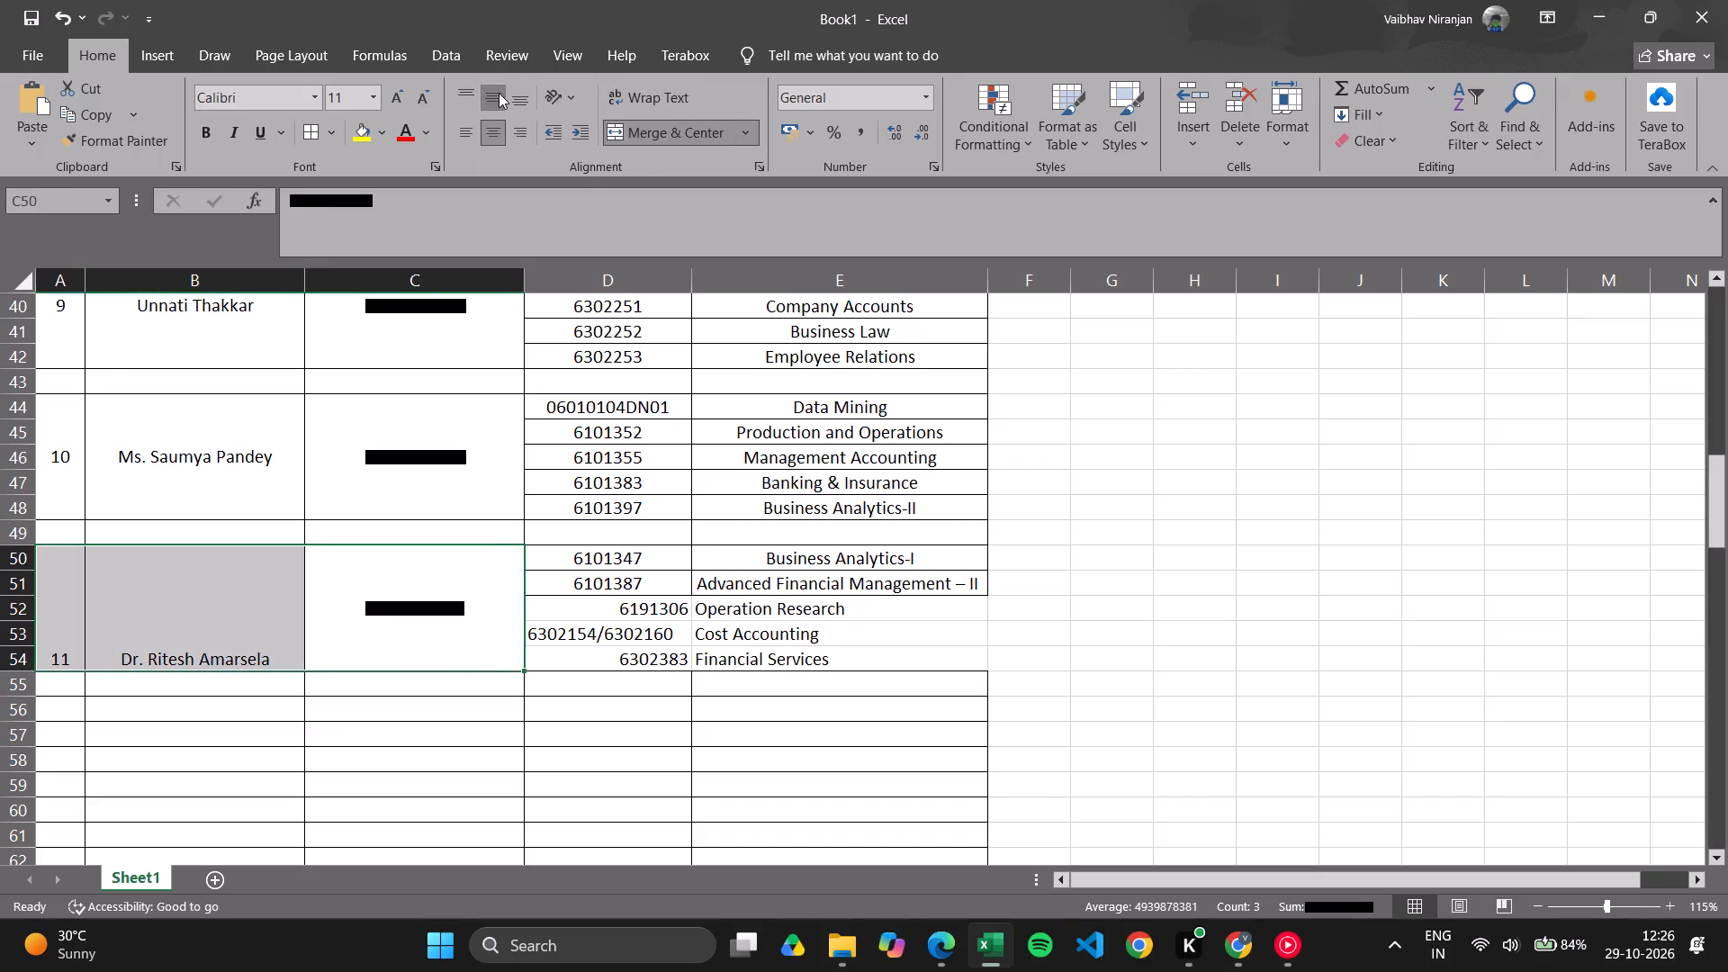
pyautogui.click(499, 96)
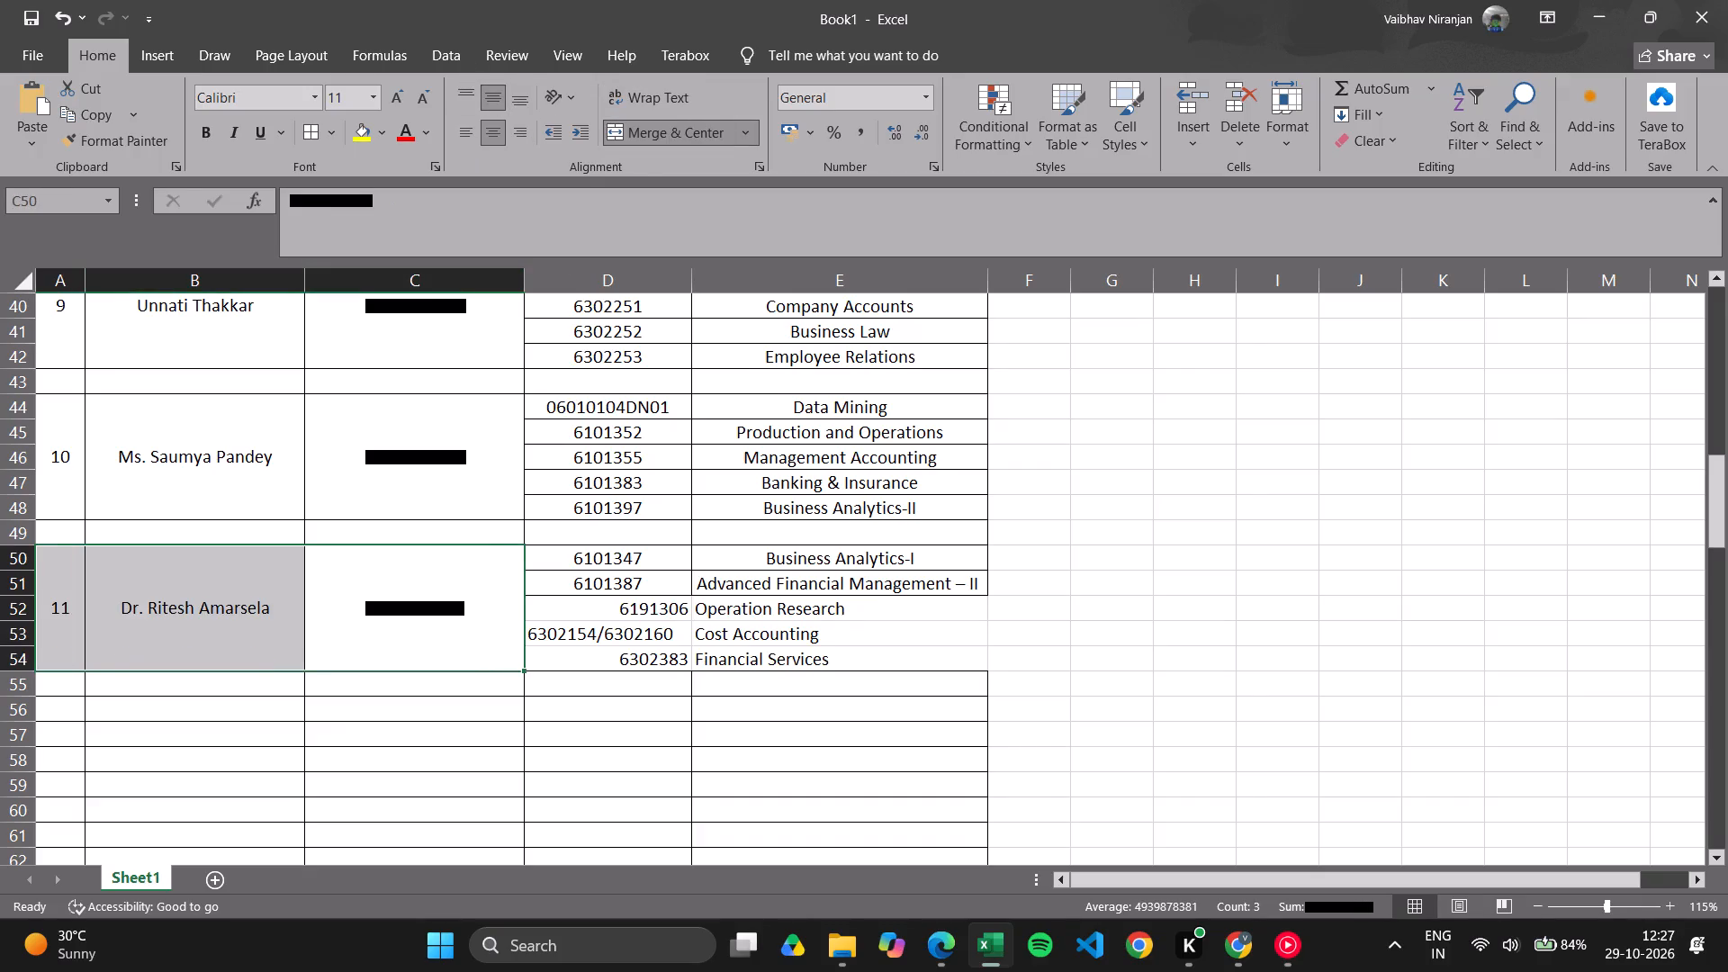
pyautogui.click(416, 661)
# Centre the subject codes and names in D50:E54 and apply borders to all of those cells.
pyautogui.moveTo(616, 557); pyautogui.dragTo(744, 650)
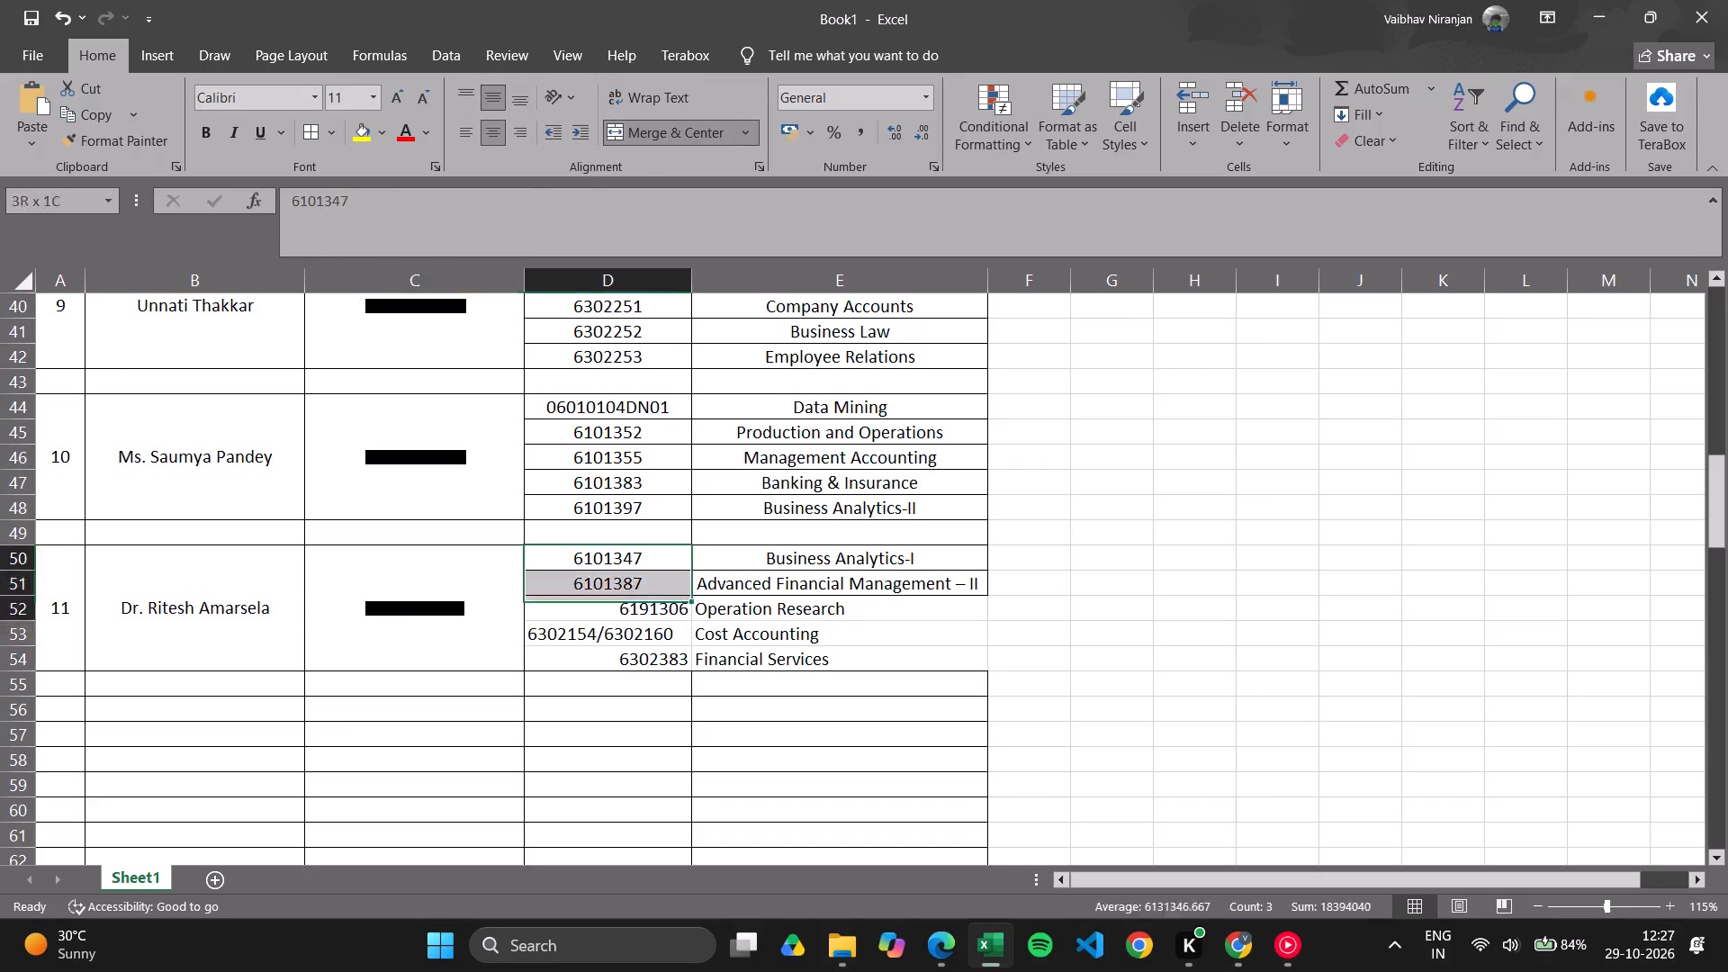
pyautogui.moveTo(744, 650); pyautogui.dragTo(841, 654)
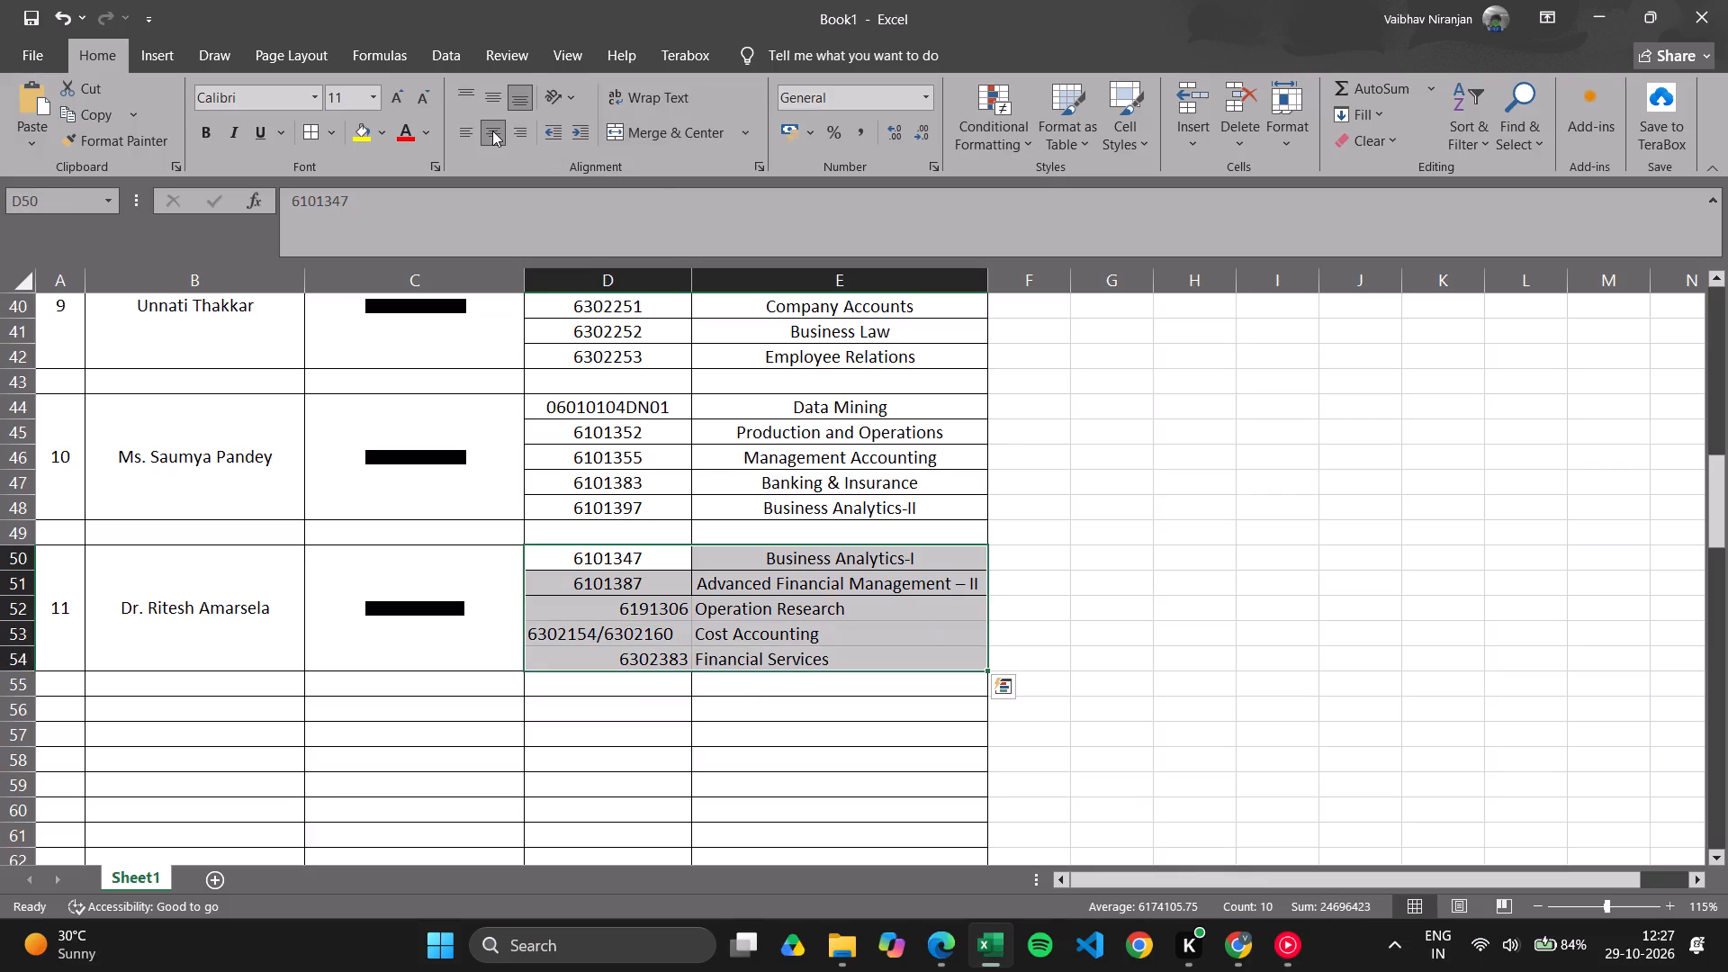
pyautogui.click(492, 130)
pyautogui.click(492, 130)
pyautogui.click(326, 130)
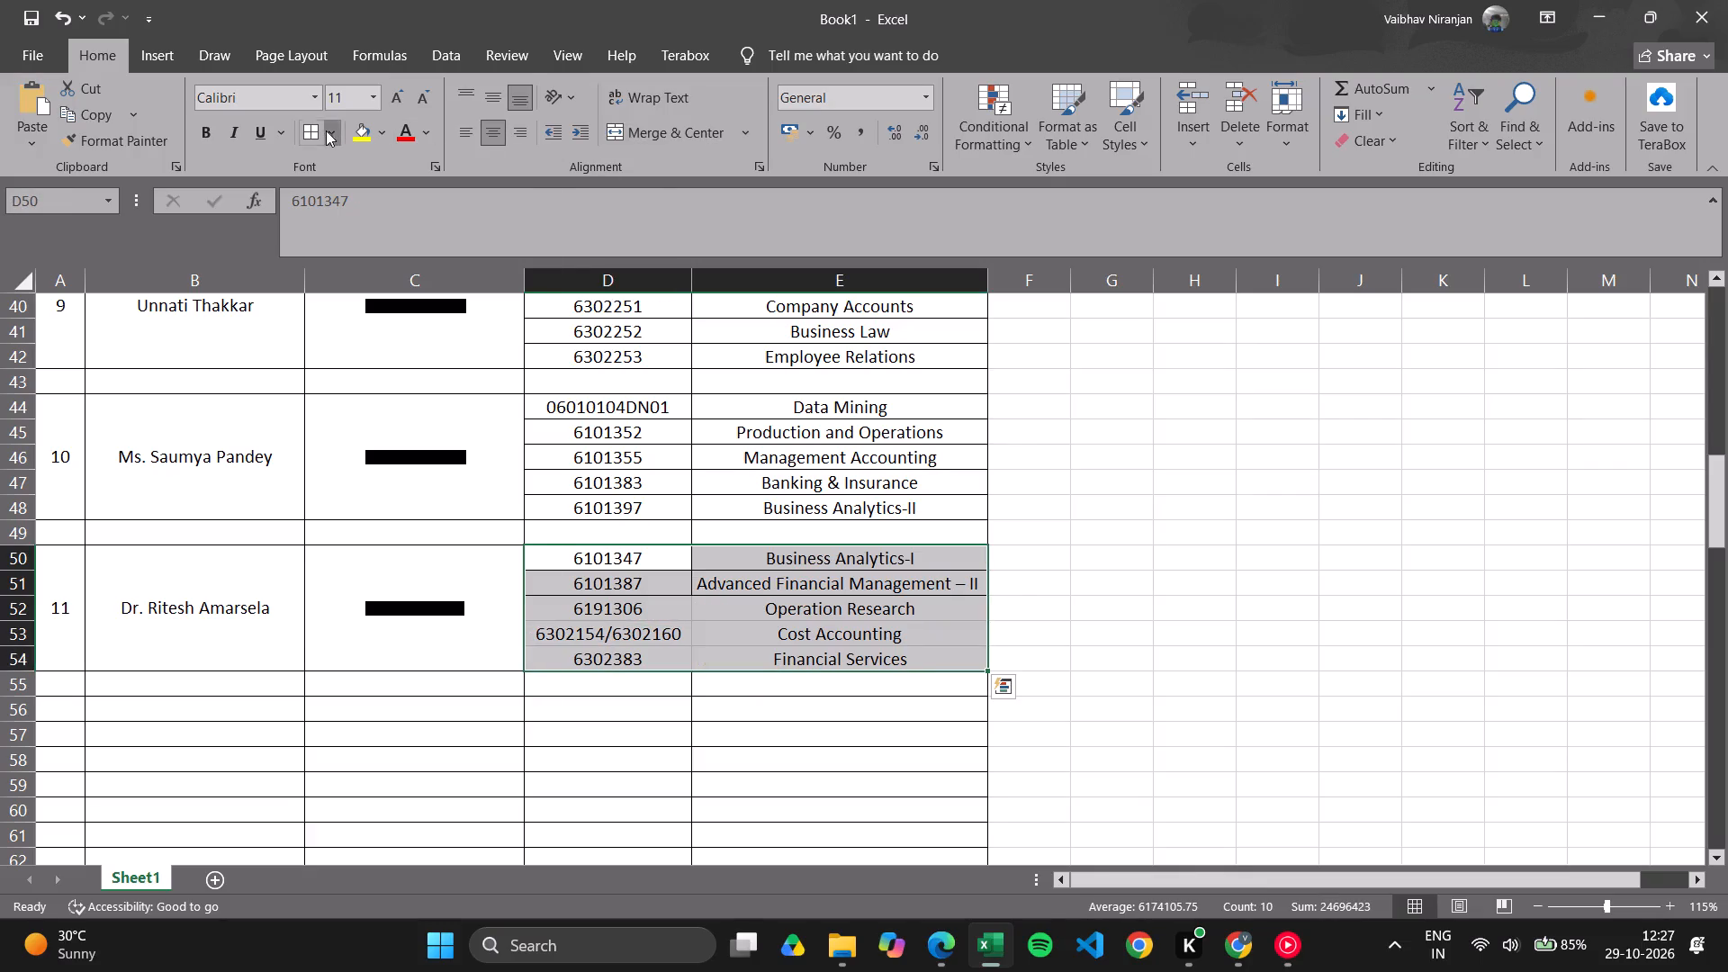
pyautogui.click(312, 135)
pyautogui.click(625, 648)
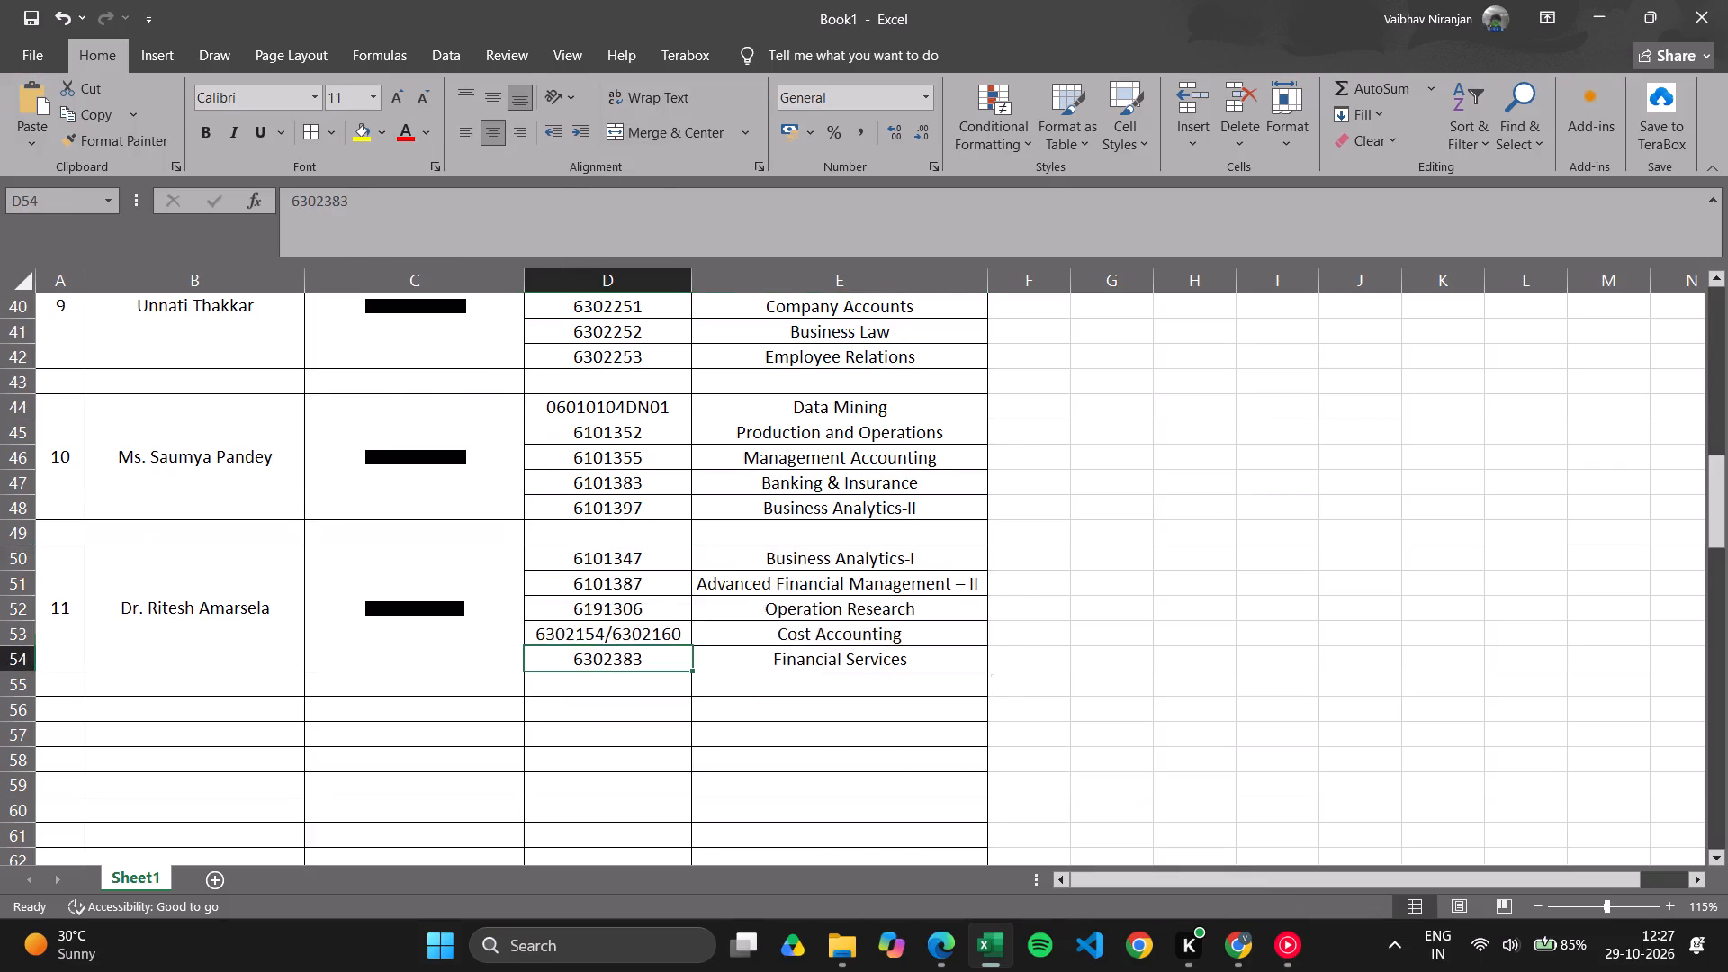
# Enter 12 as the next vetter's serial number in cell A56.
pyautogui.scroll(-2, 537, 695)
pyautogui.click(64, 559)
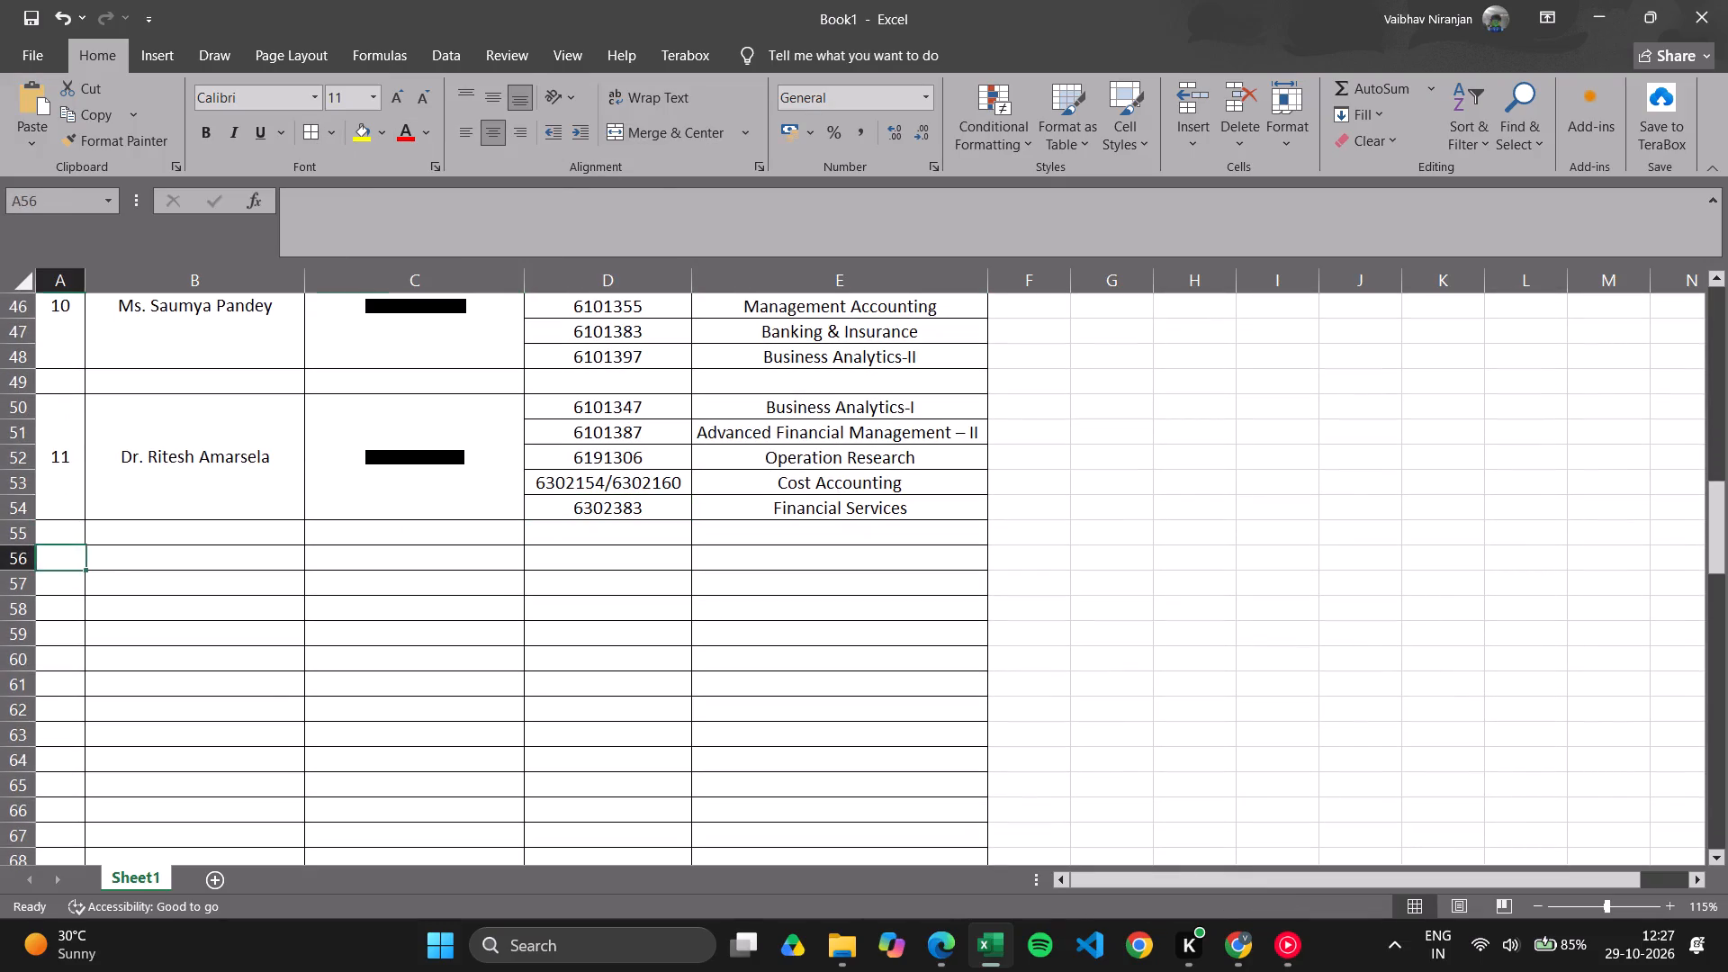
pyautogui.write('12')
pyautogui.click(219, 563)
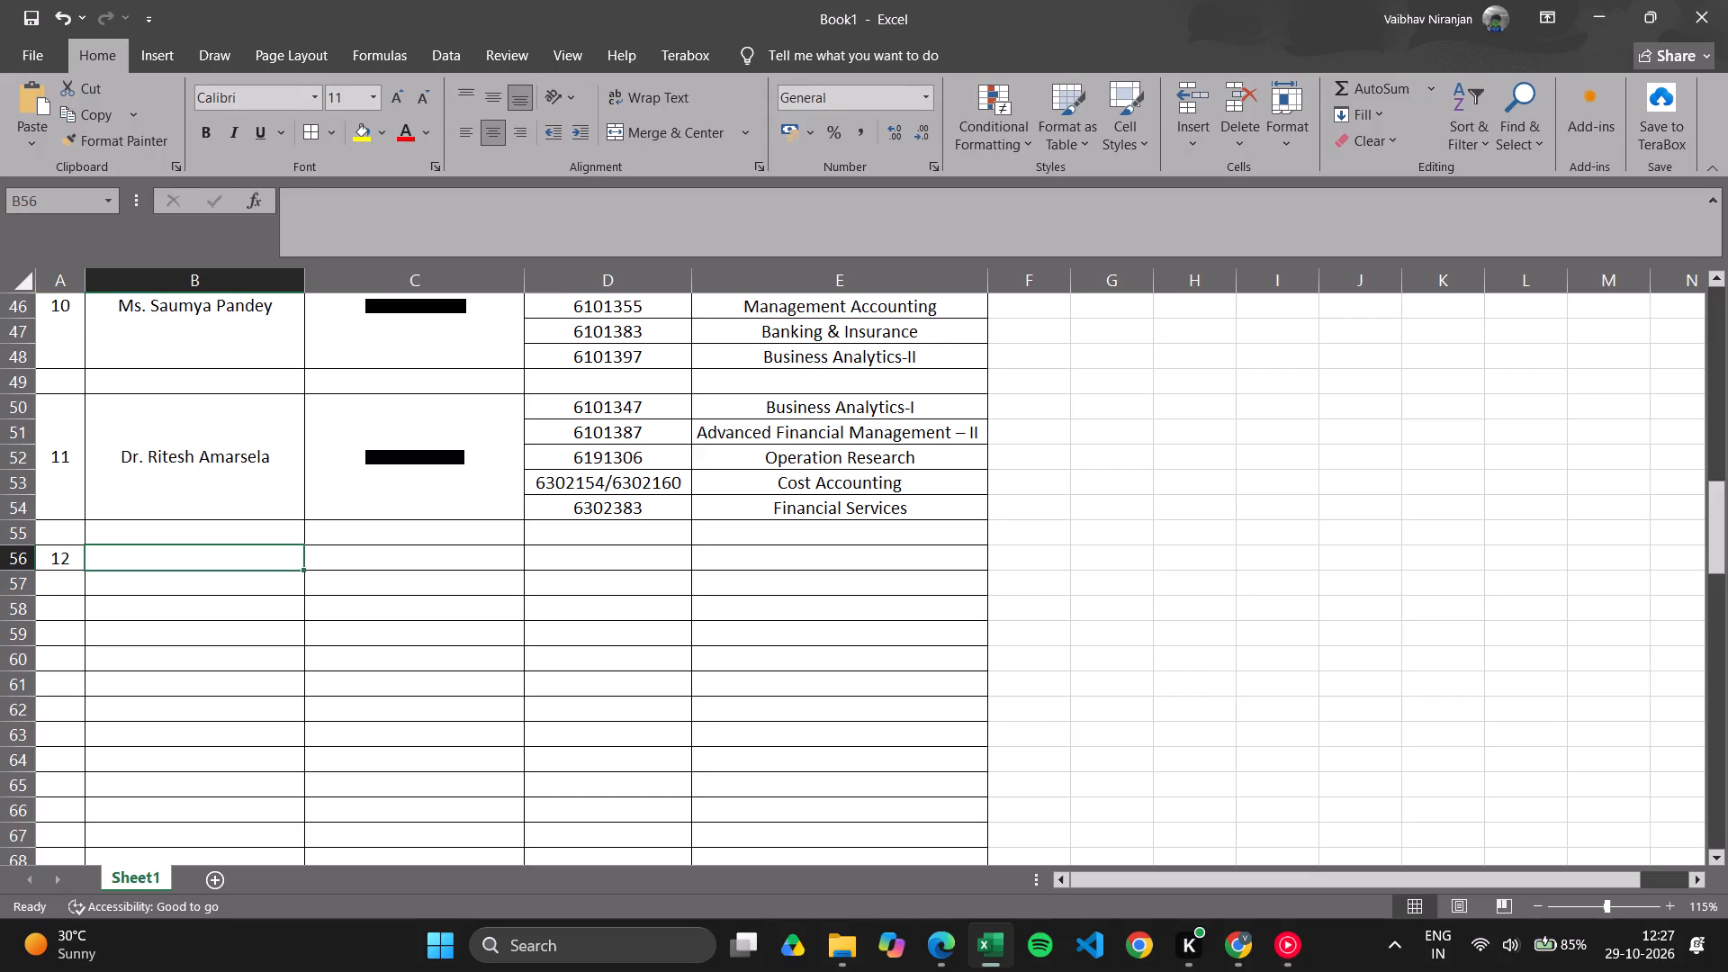
# Switch to Edge and close the BBA EXT VETTING-41, -52, -57, -61 and -77 letters.
pyautogui.click(938, 955)
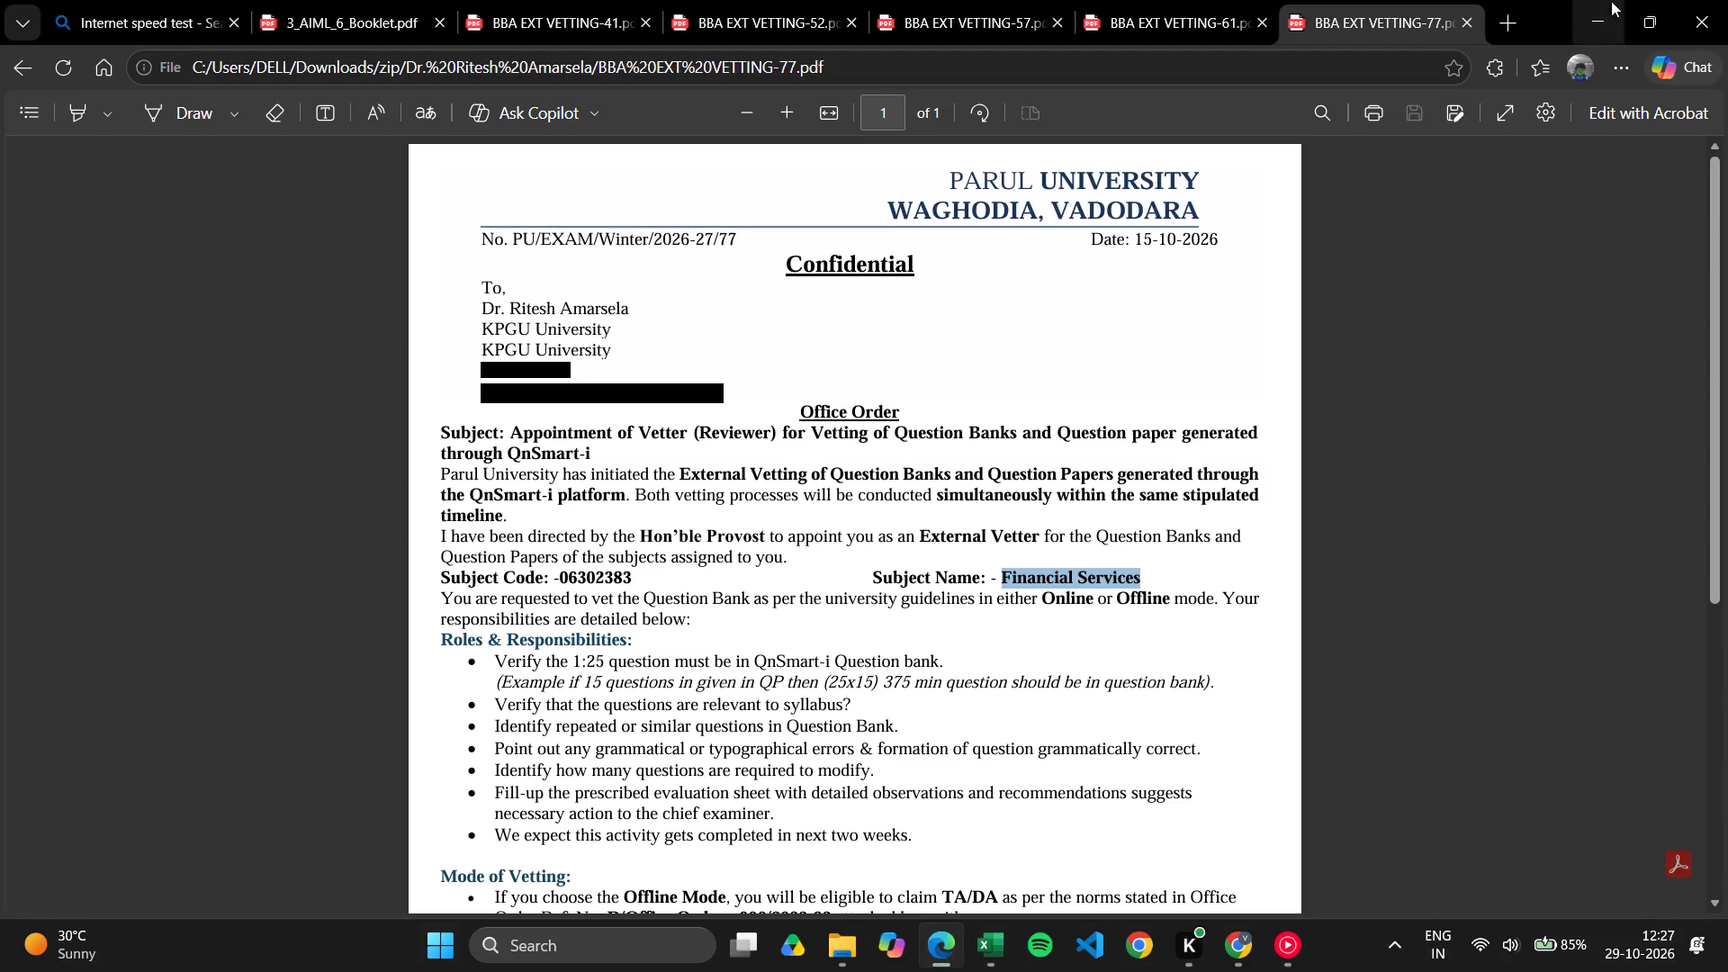
pyautogui.click(642, 19)
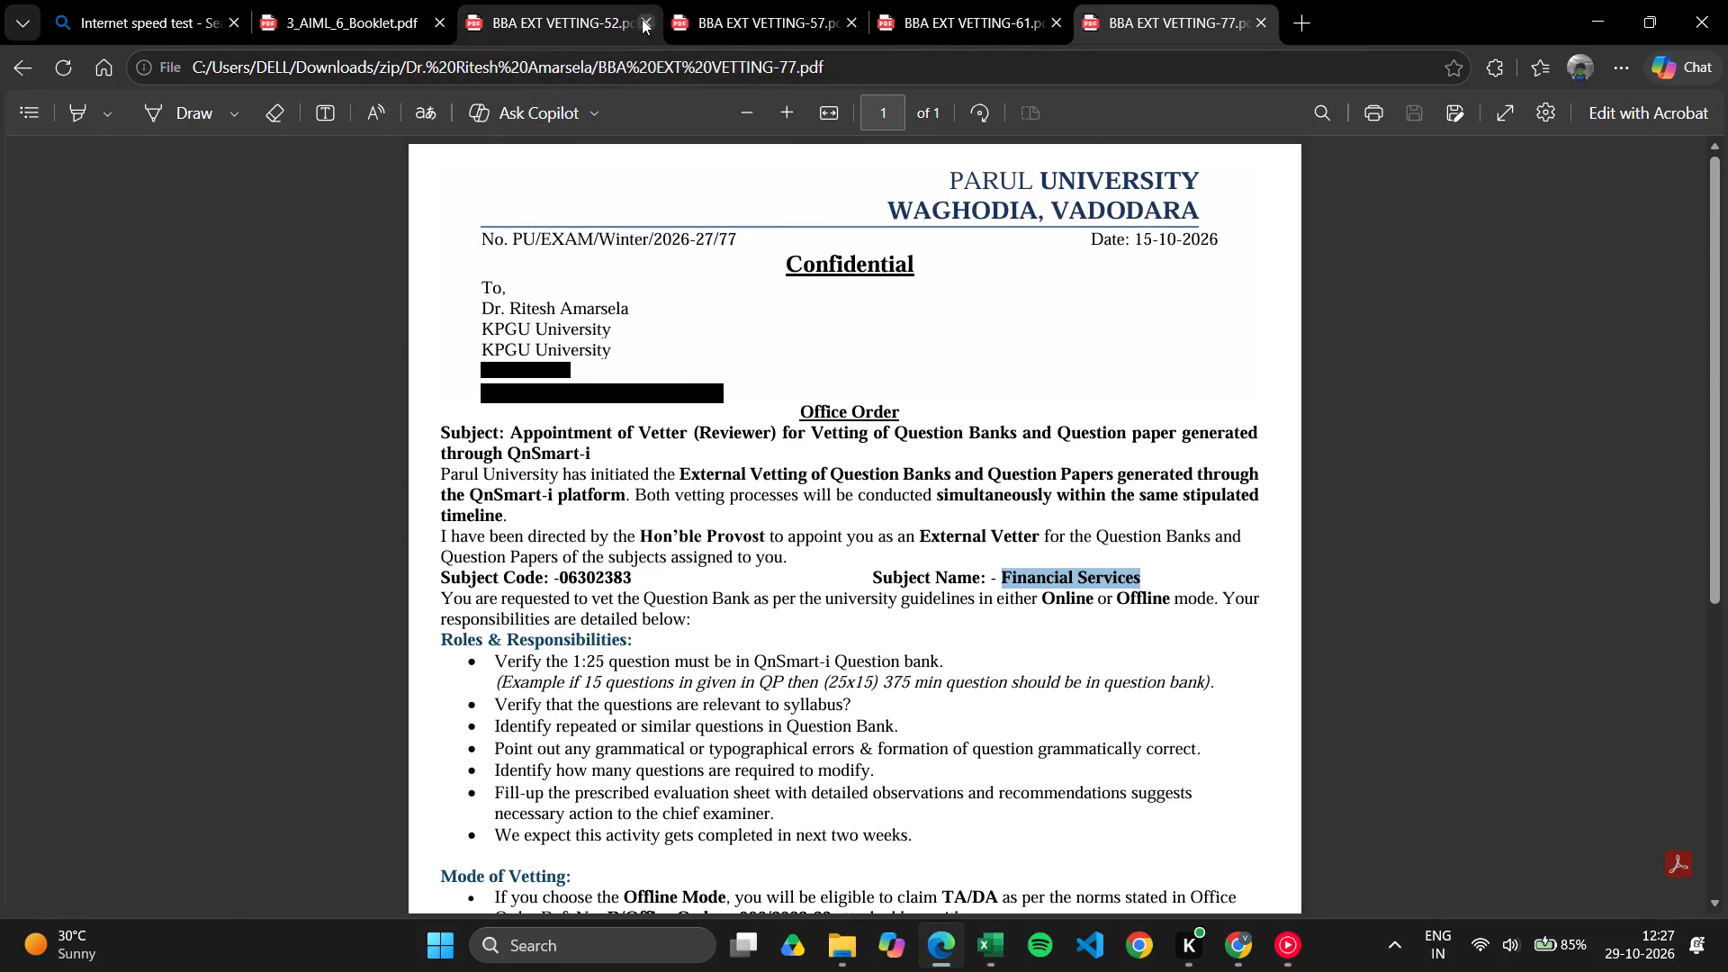
pyautogui.click(642, 19)
pyautogui.click(642, 19)
pyautogui.click(642, 19)
pyautogui.click(642, 19)
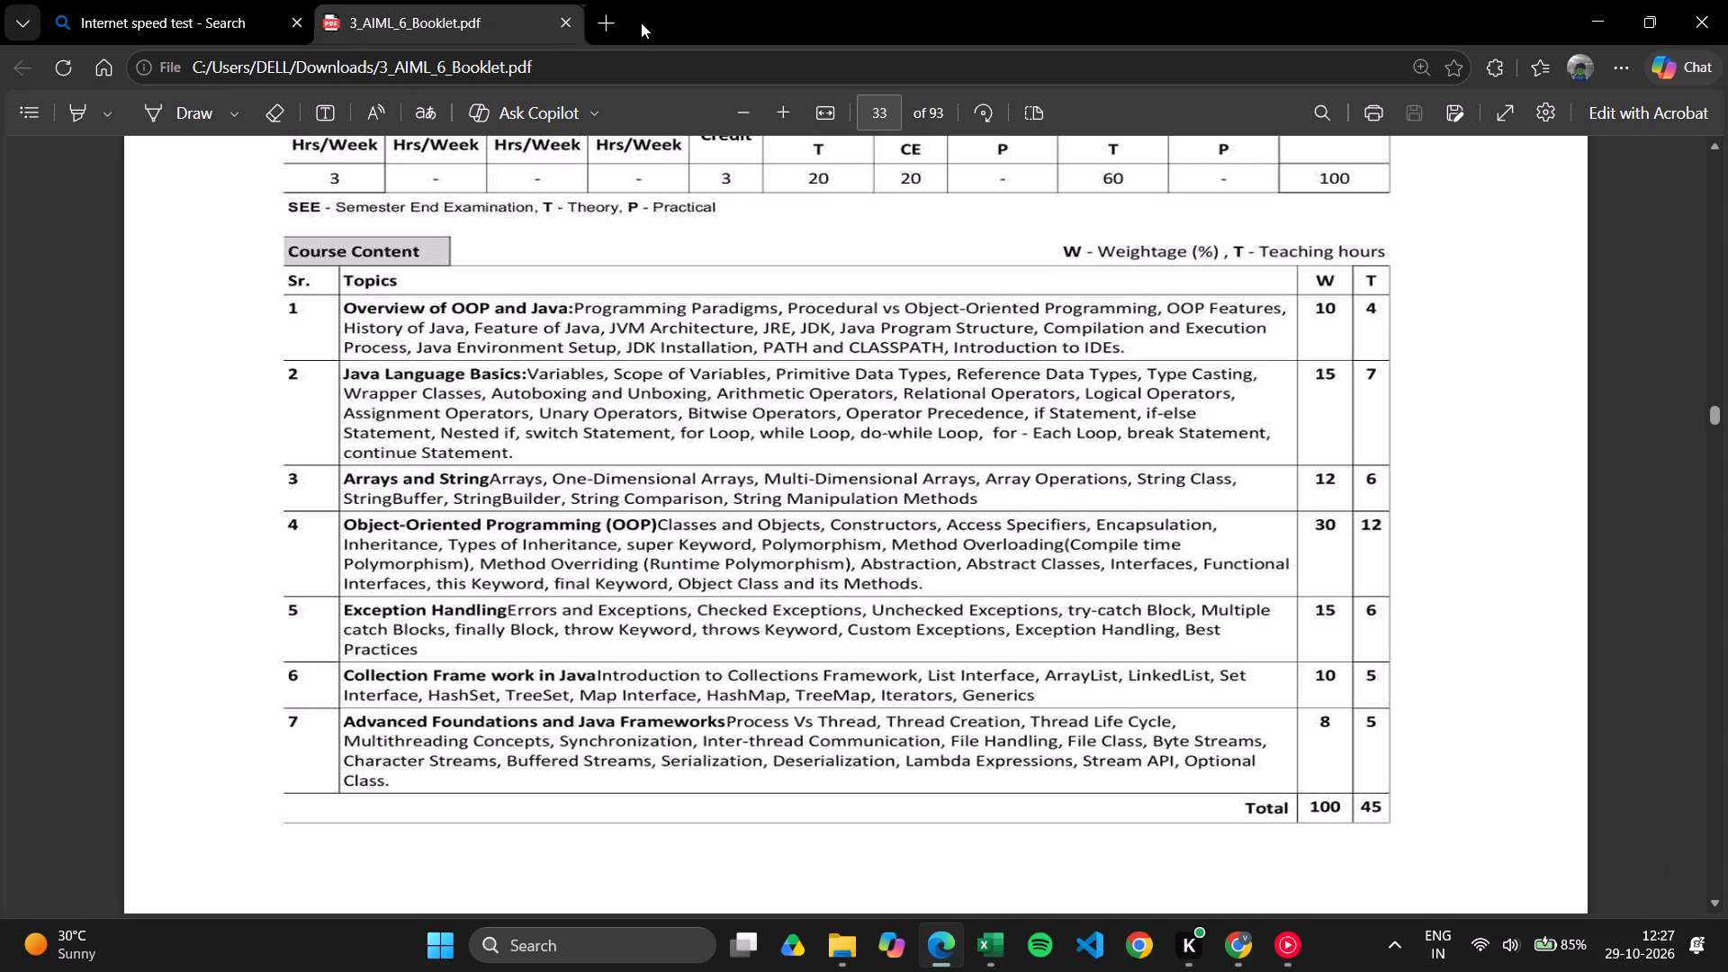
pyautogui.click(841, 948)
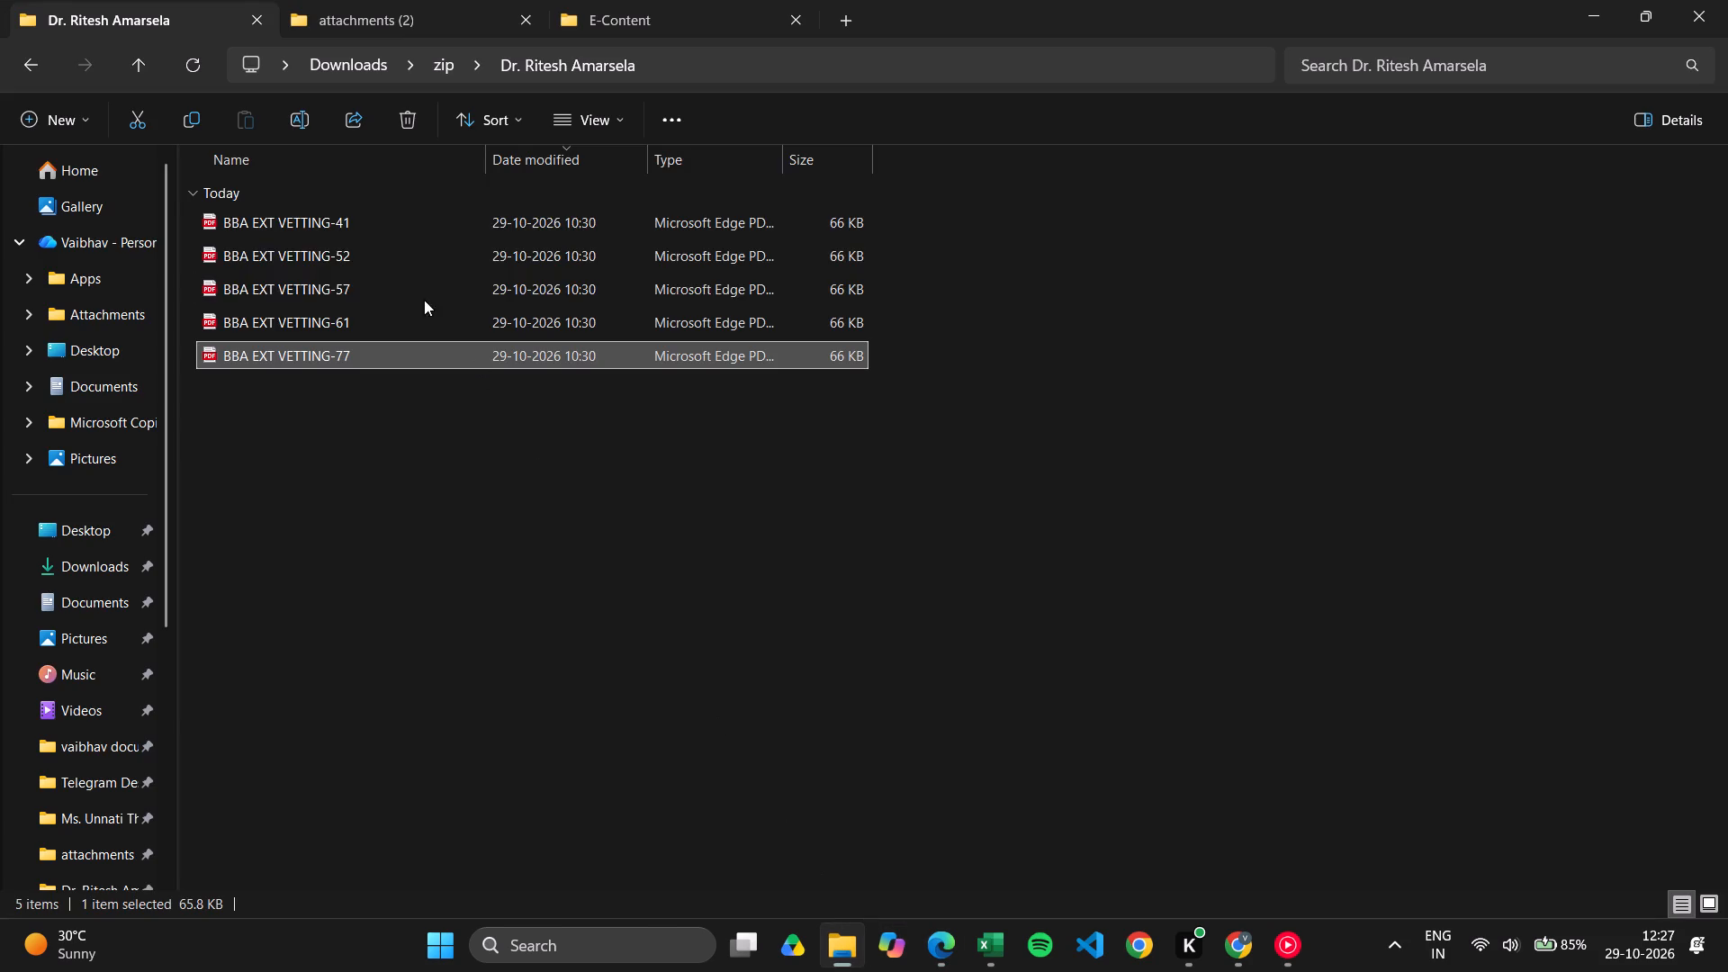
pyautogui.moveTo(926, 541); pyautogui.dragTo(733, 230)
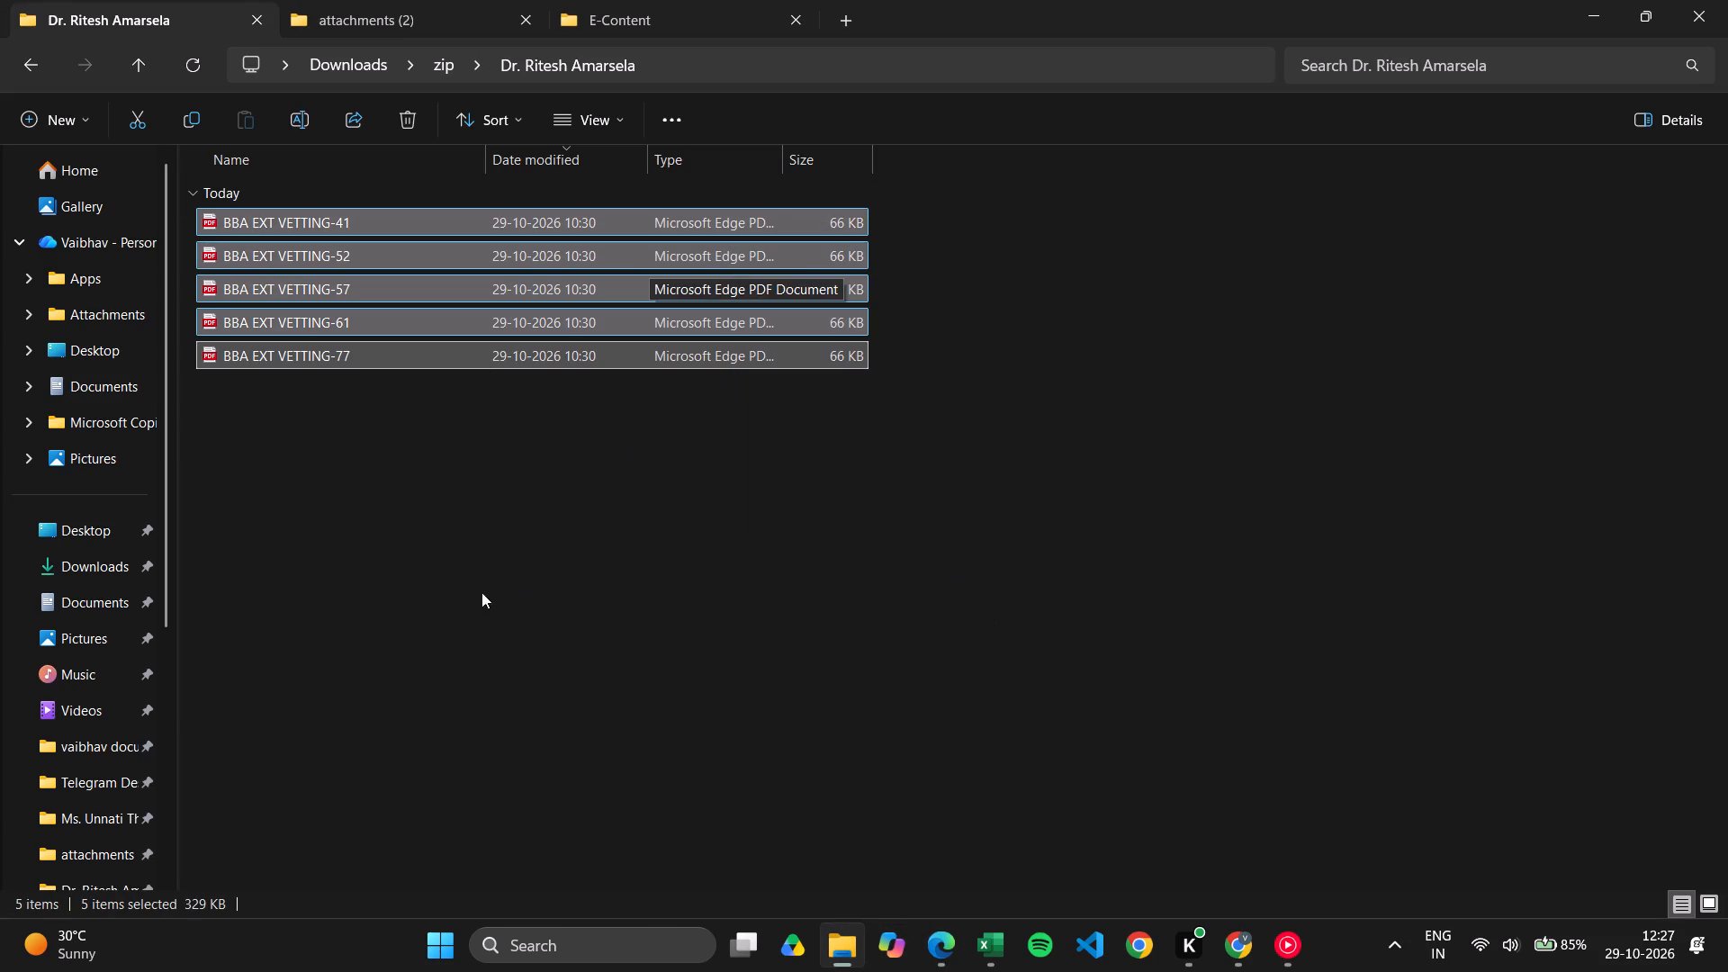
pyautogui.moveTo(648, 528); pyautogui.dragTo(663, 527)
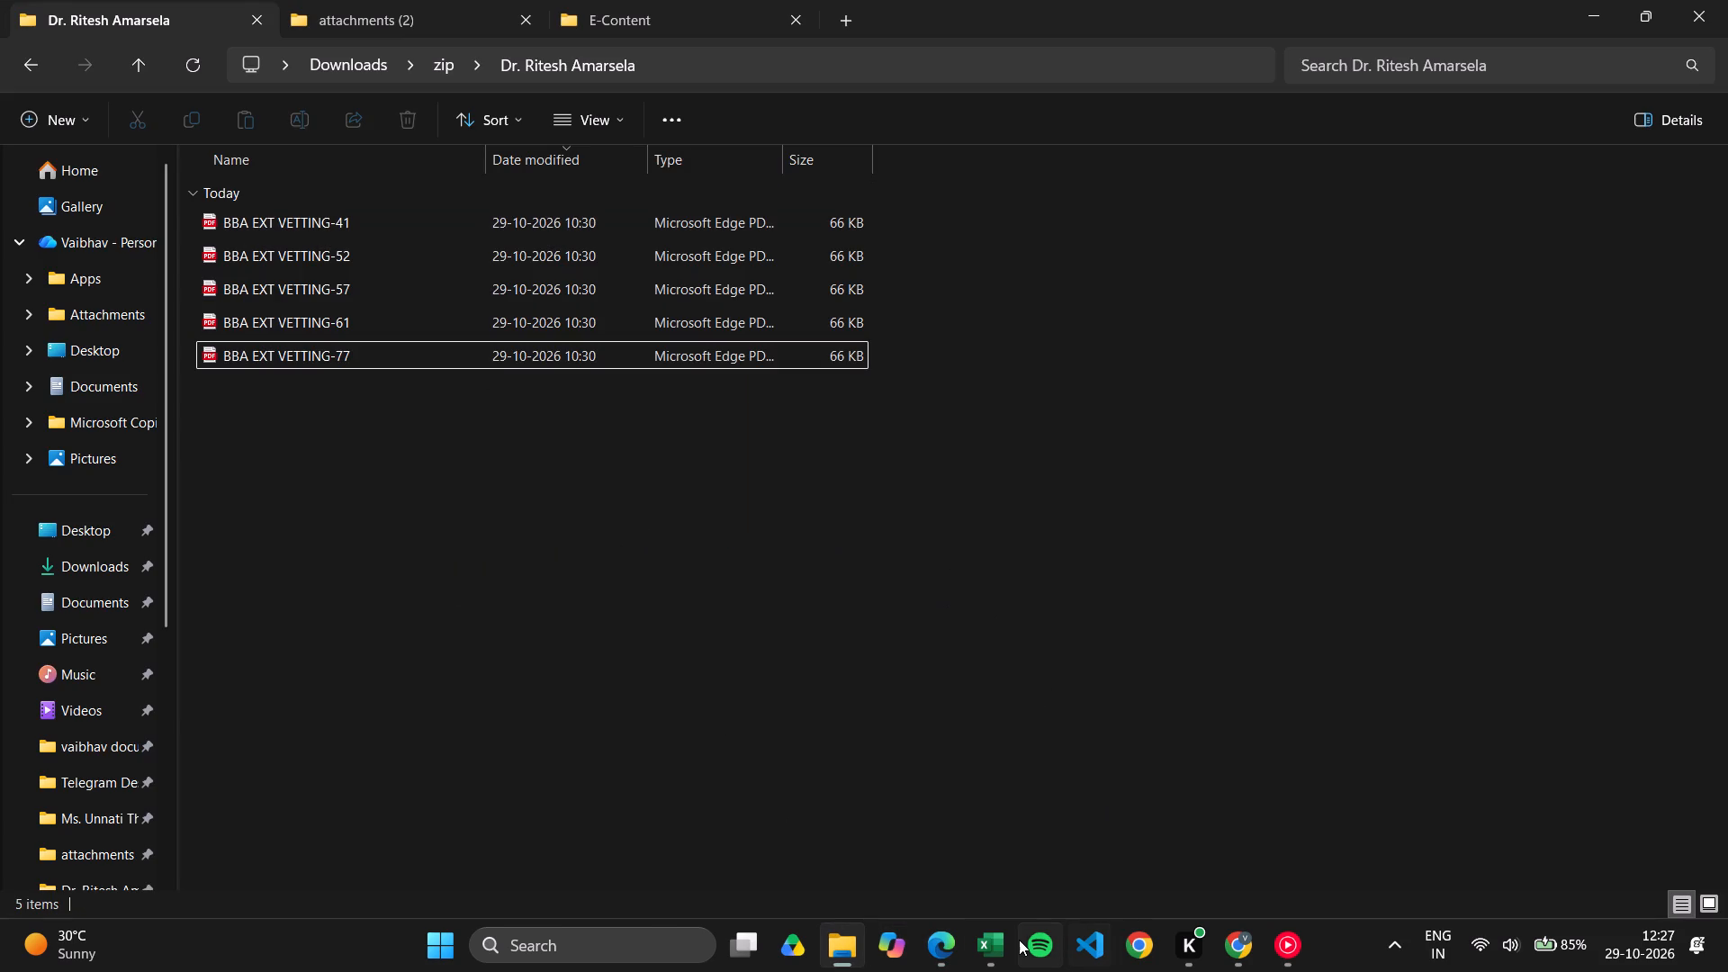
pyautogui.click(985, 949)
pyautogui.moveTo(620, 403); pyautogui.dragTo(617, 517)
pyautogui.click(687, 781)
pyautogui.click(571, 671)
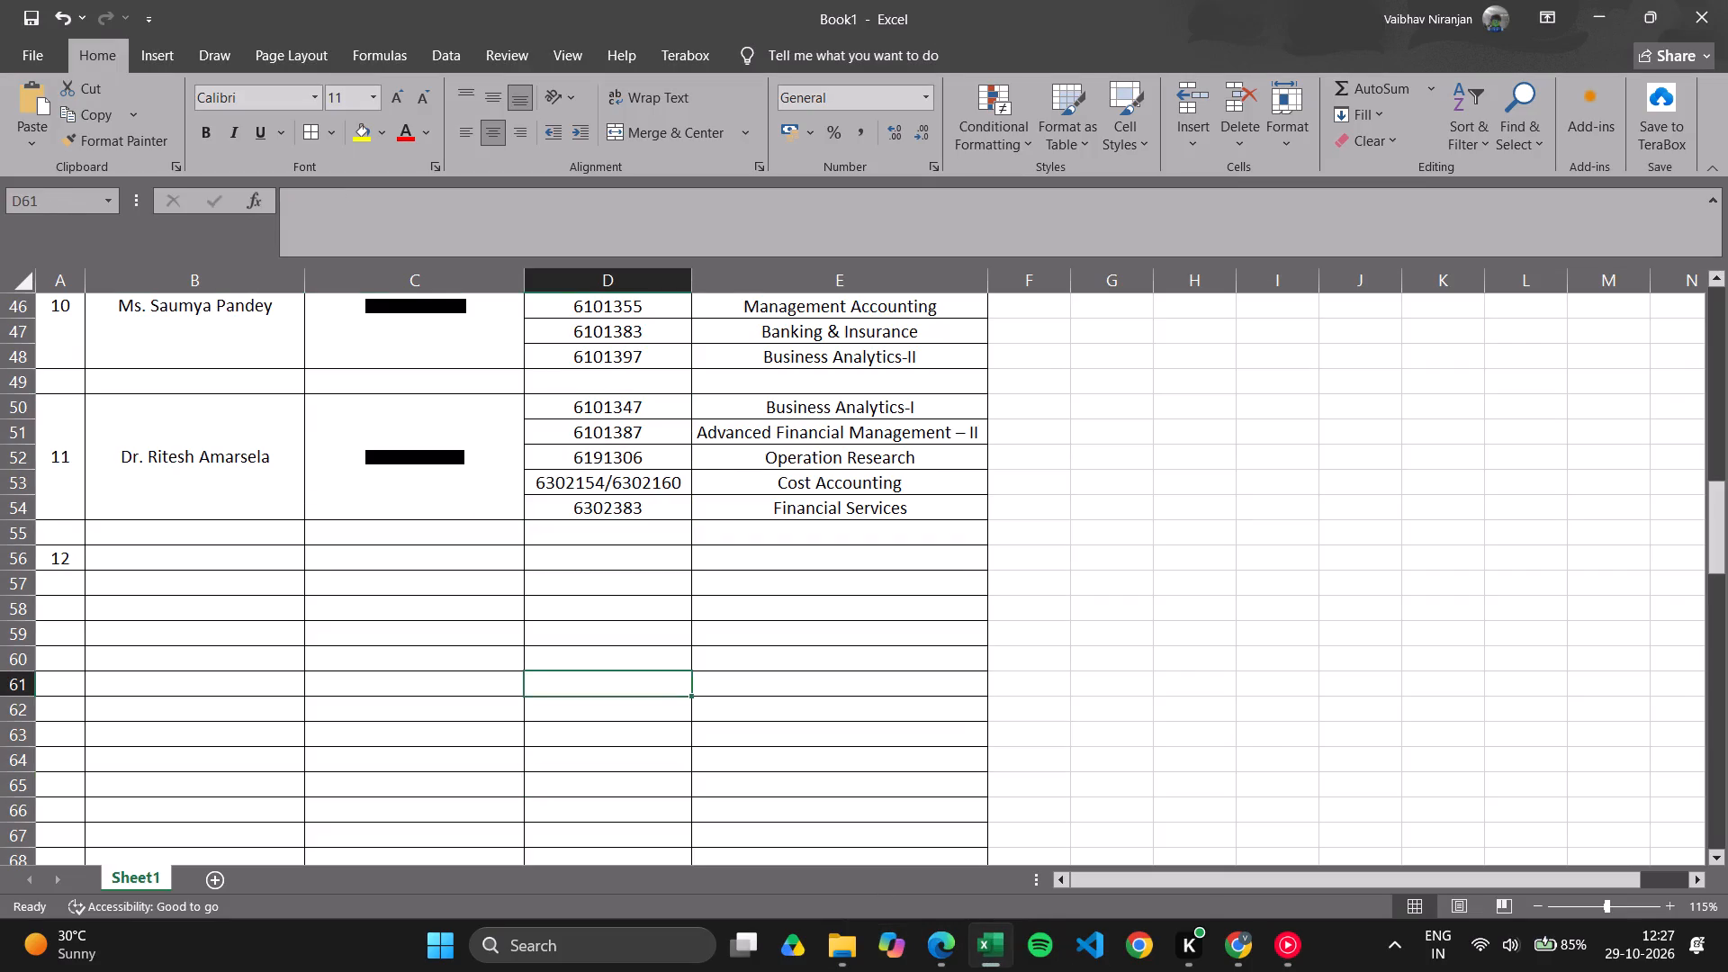
# In File Explorer, return to the zip folder and open the BBA EXT VETTING-42 letter from the next vetter's folder.
pyautogui.click(847, 945)
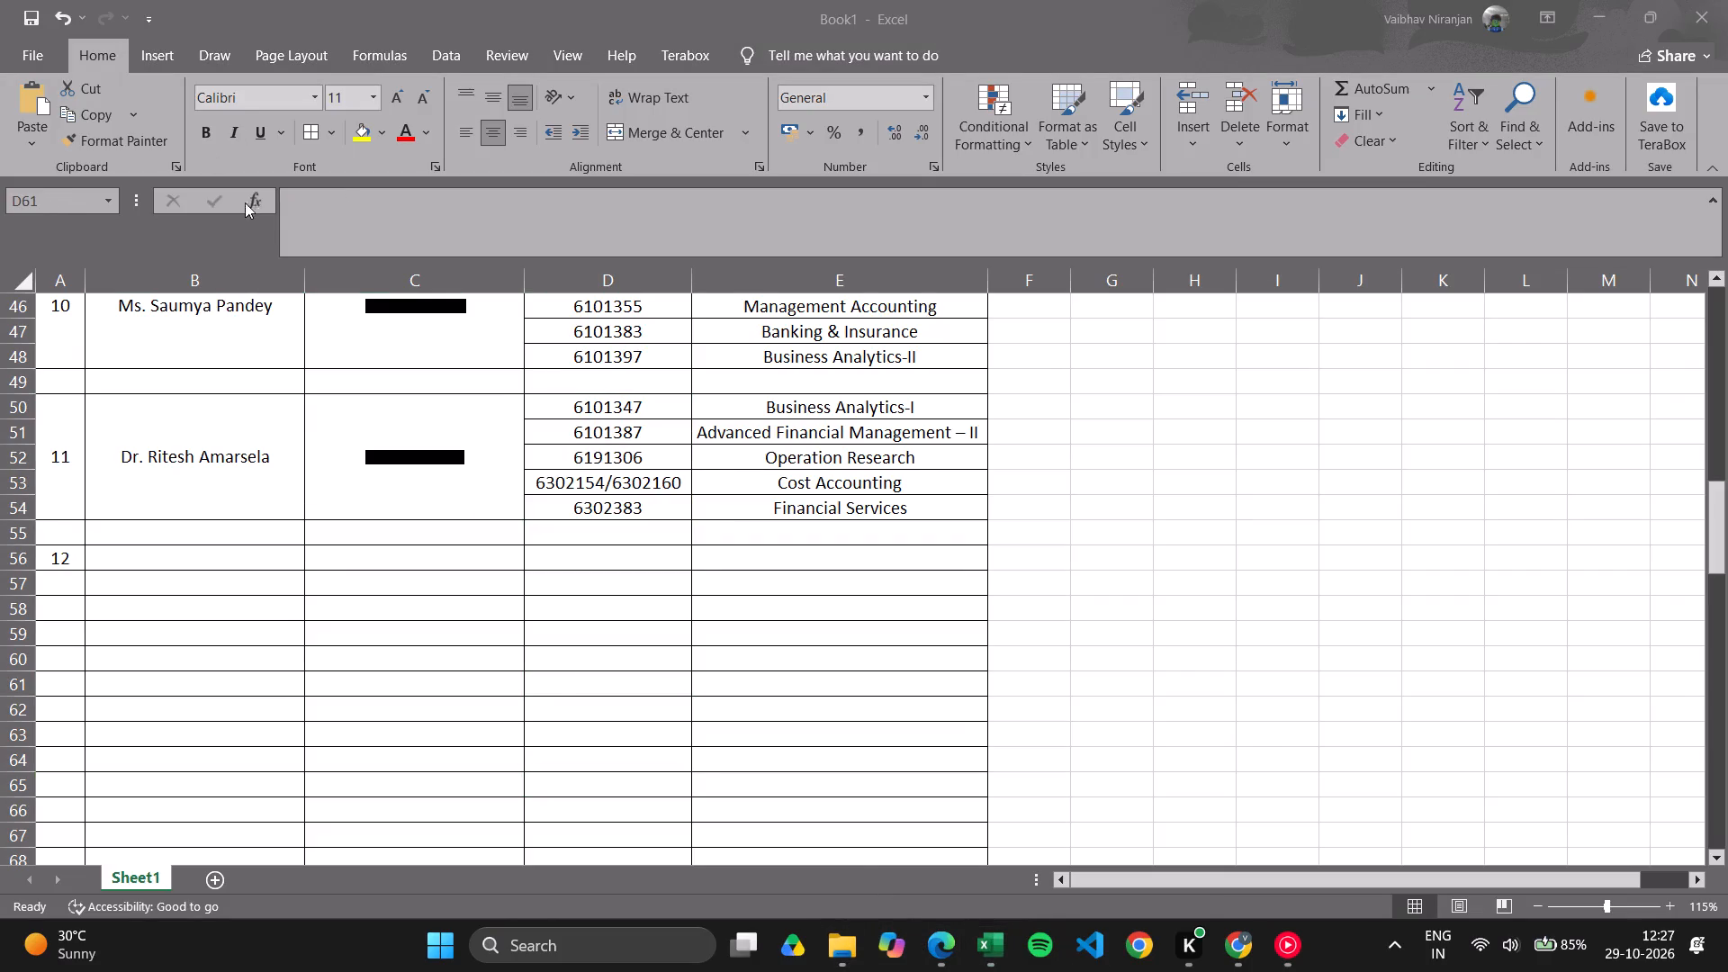
pyautogui.click(837, 940)
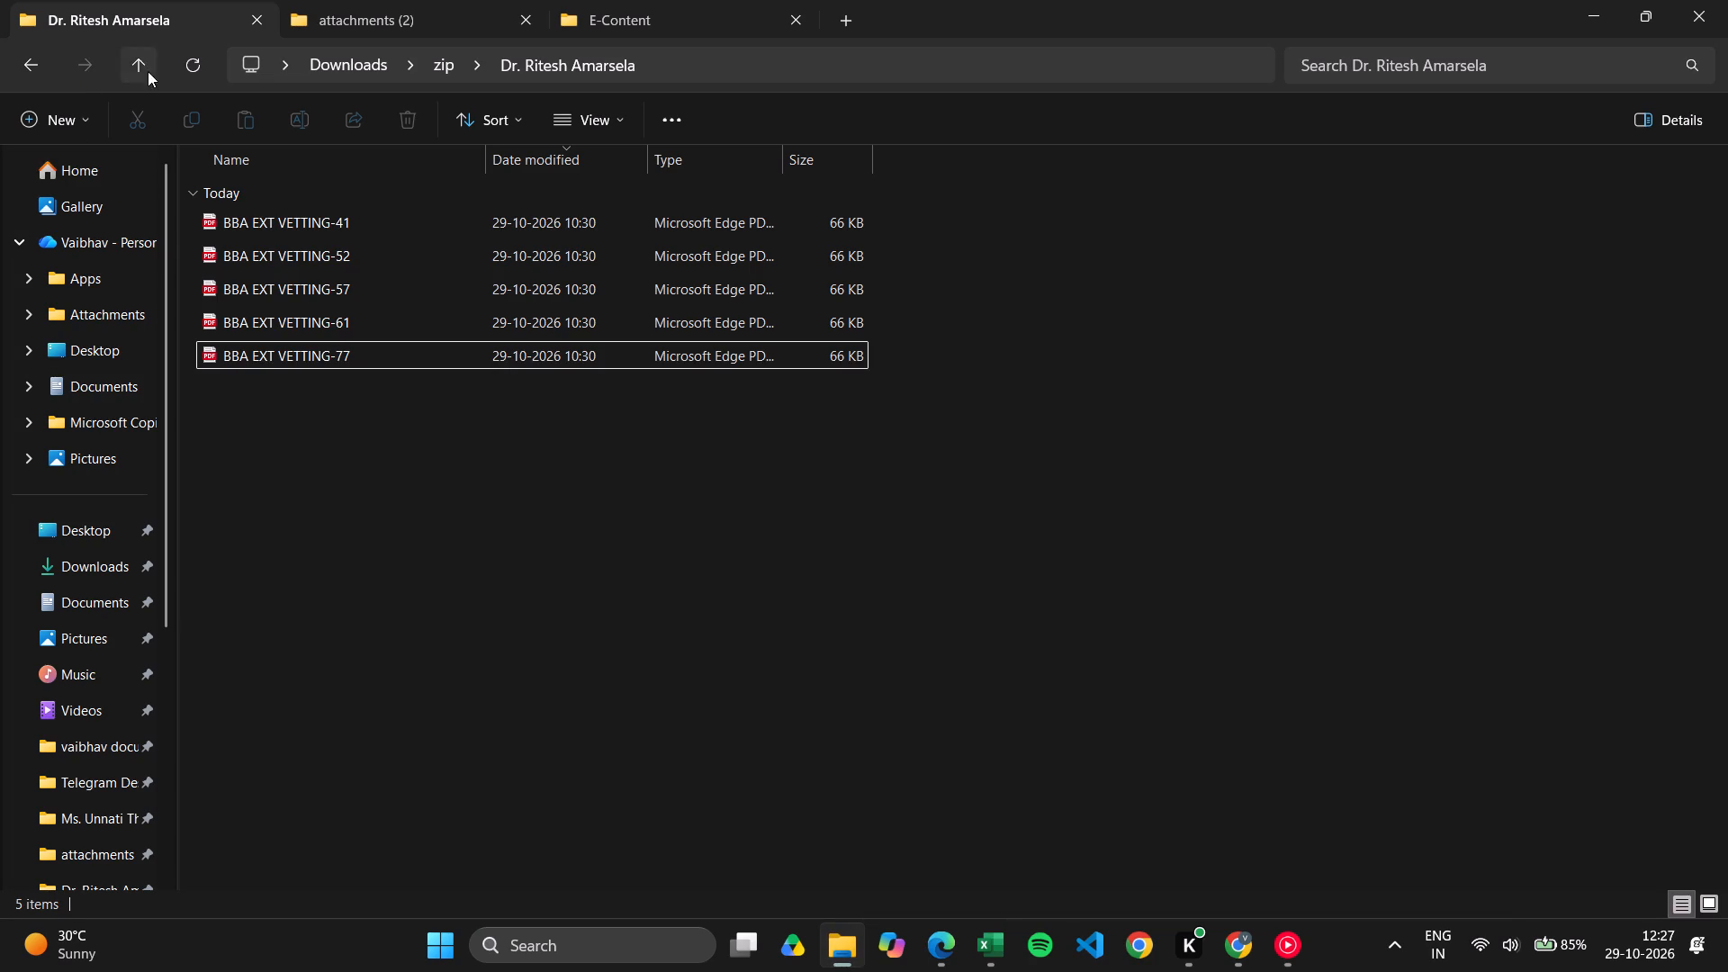
pyautogui.click(36, 59)
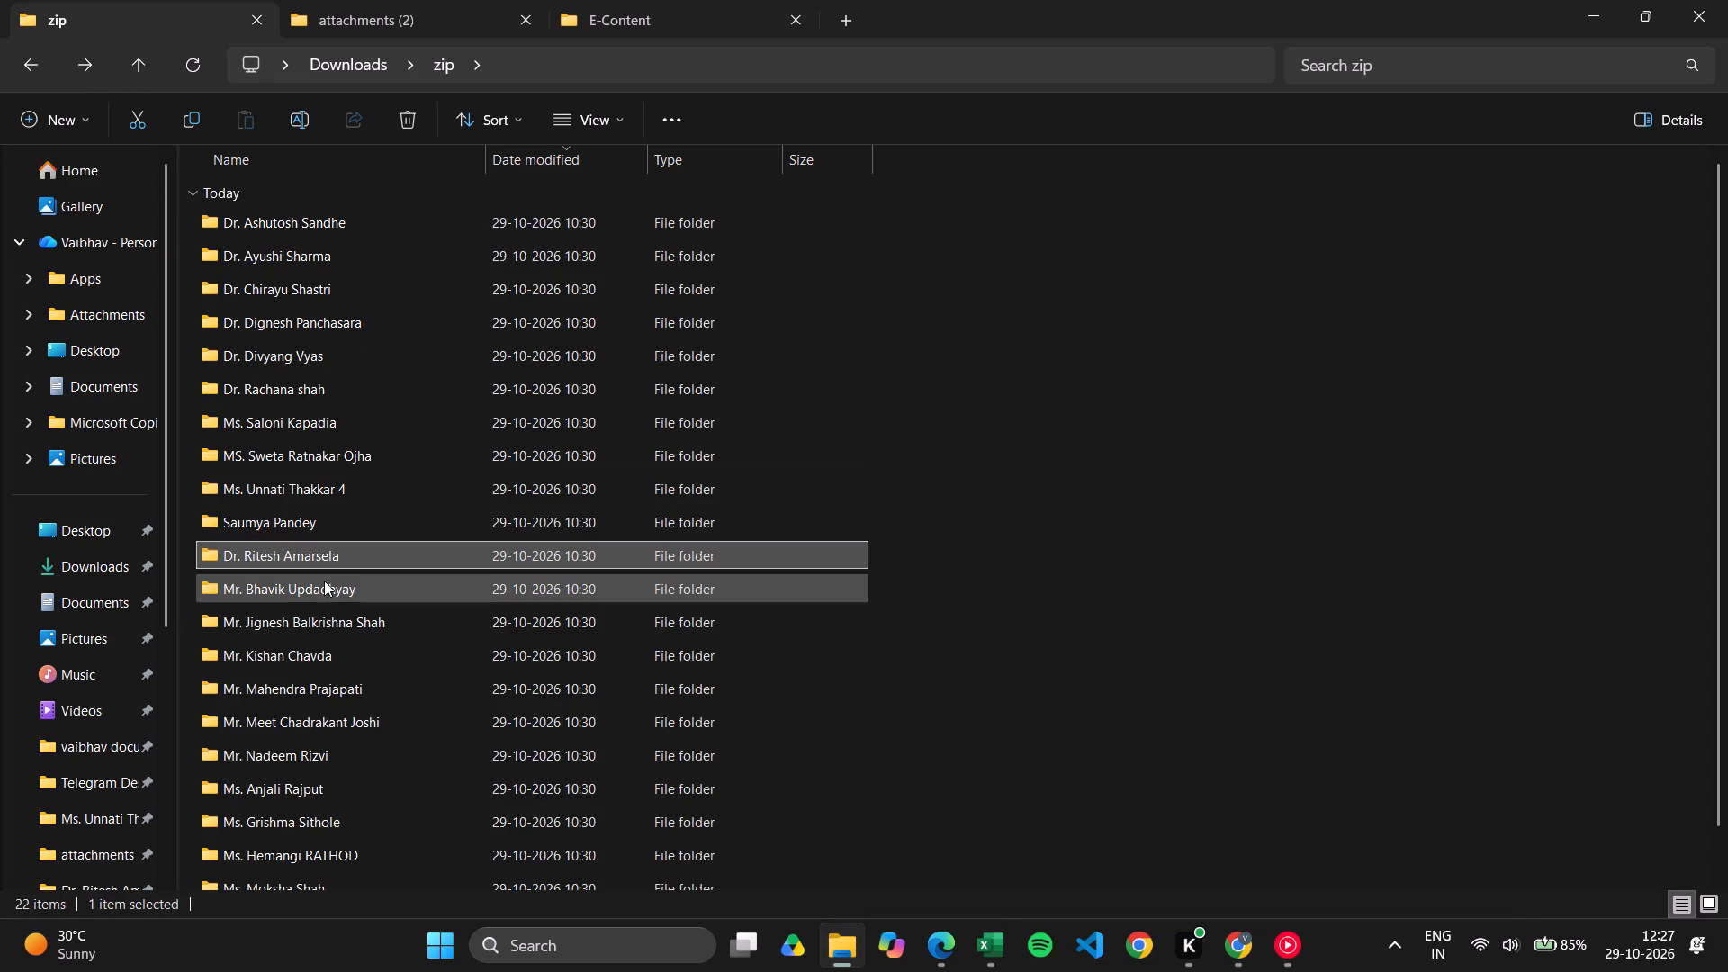
pyautogui.doubleClick(317, 588)
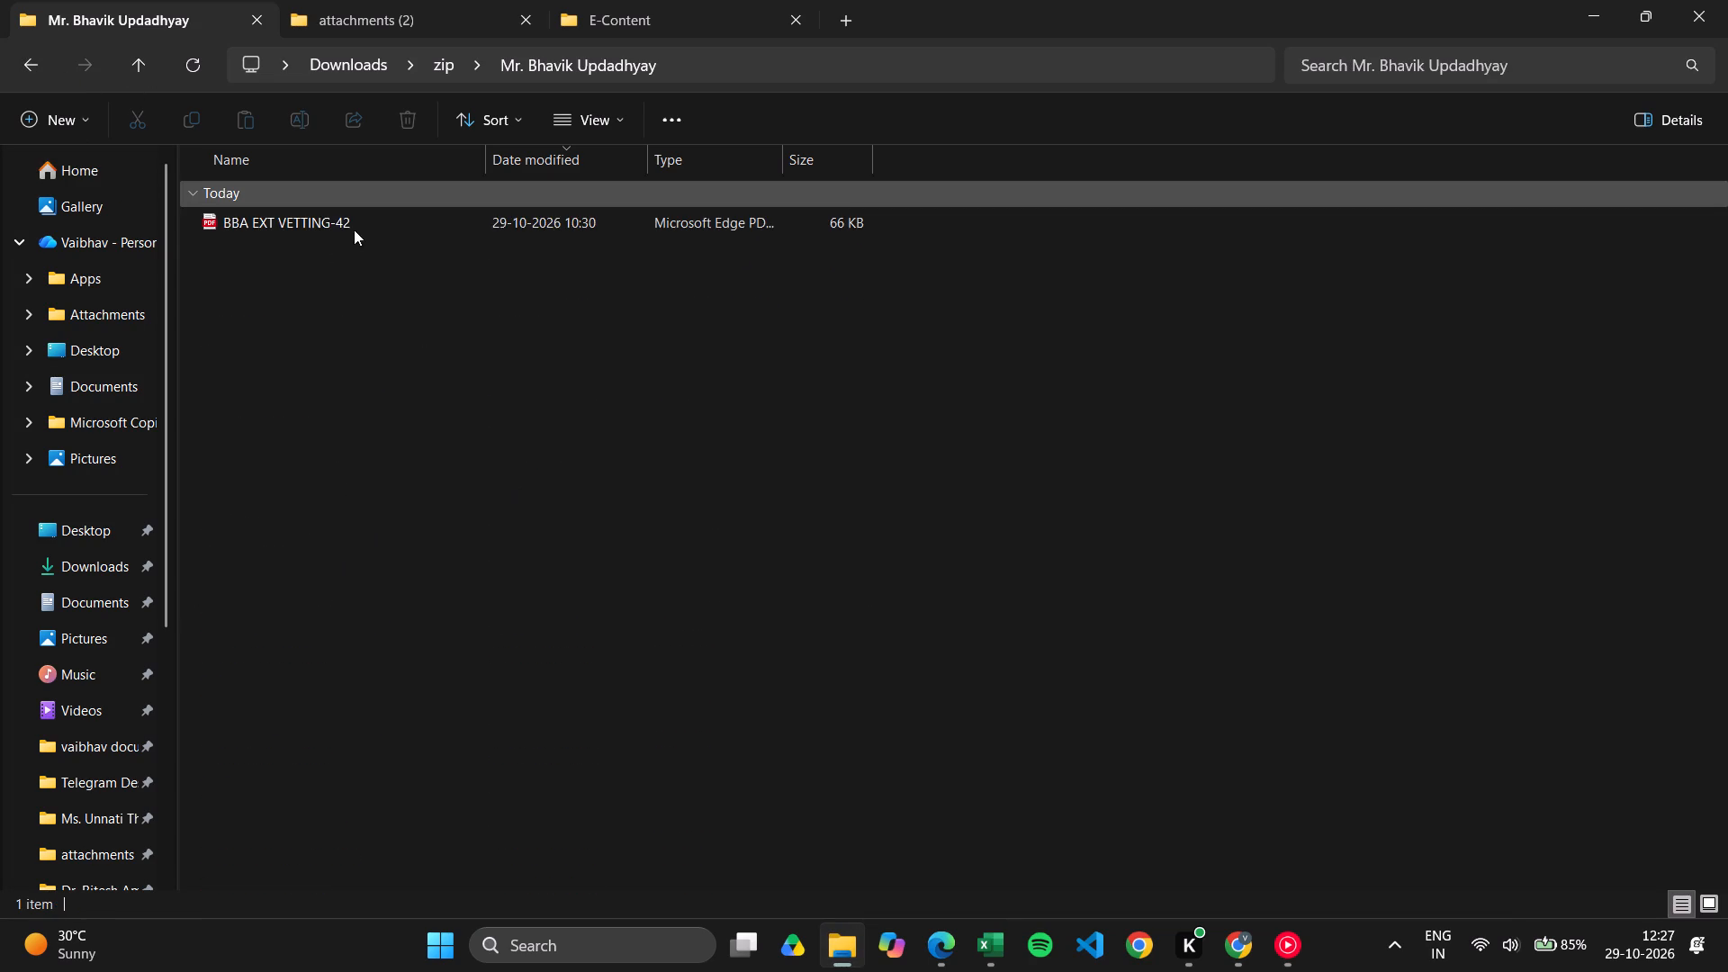
pyautogui.doubleClick(354, 229)
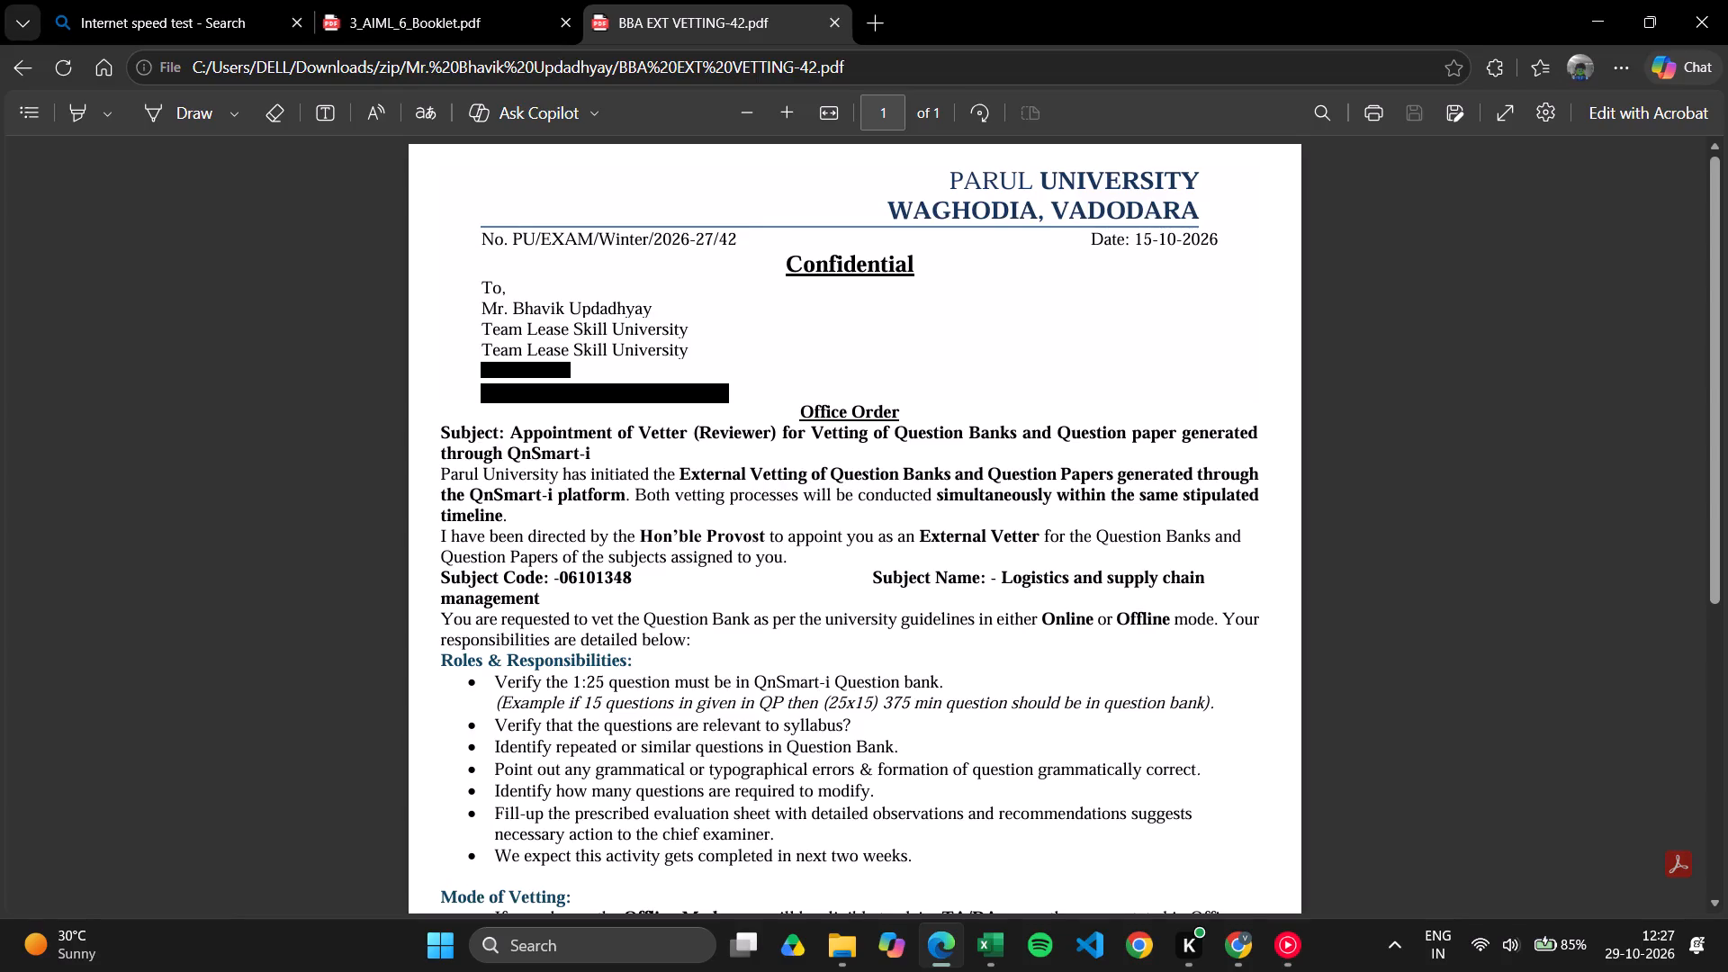
# Copy the vetter's name from the BBA EXT VETTING-42 letter into cell B56 of Book1 in Excel.
pyautogui.tripleClick(481, 310)
pyautogui.hotkey('ctrl', 'c')
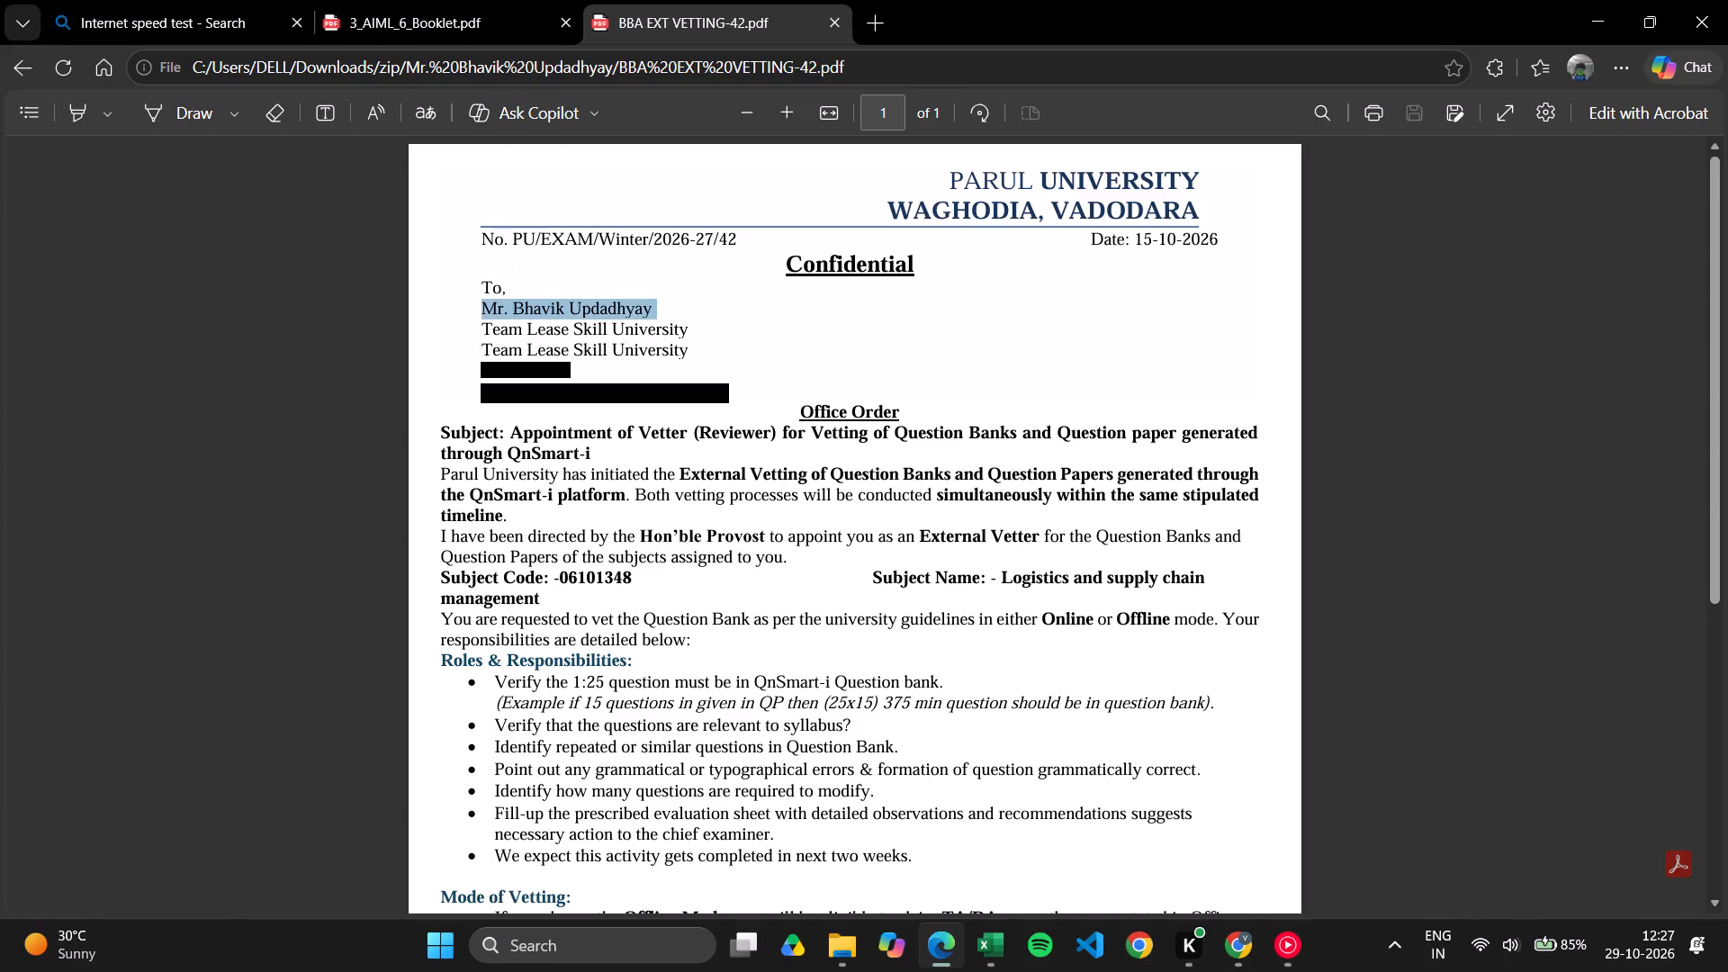
pyautogui.click(980, 940)
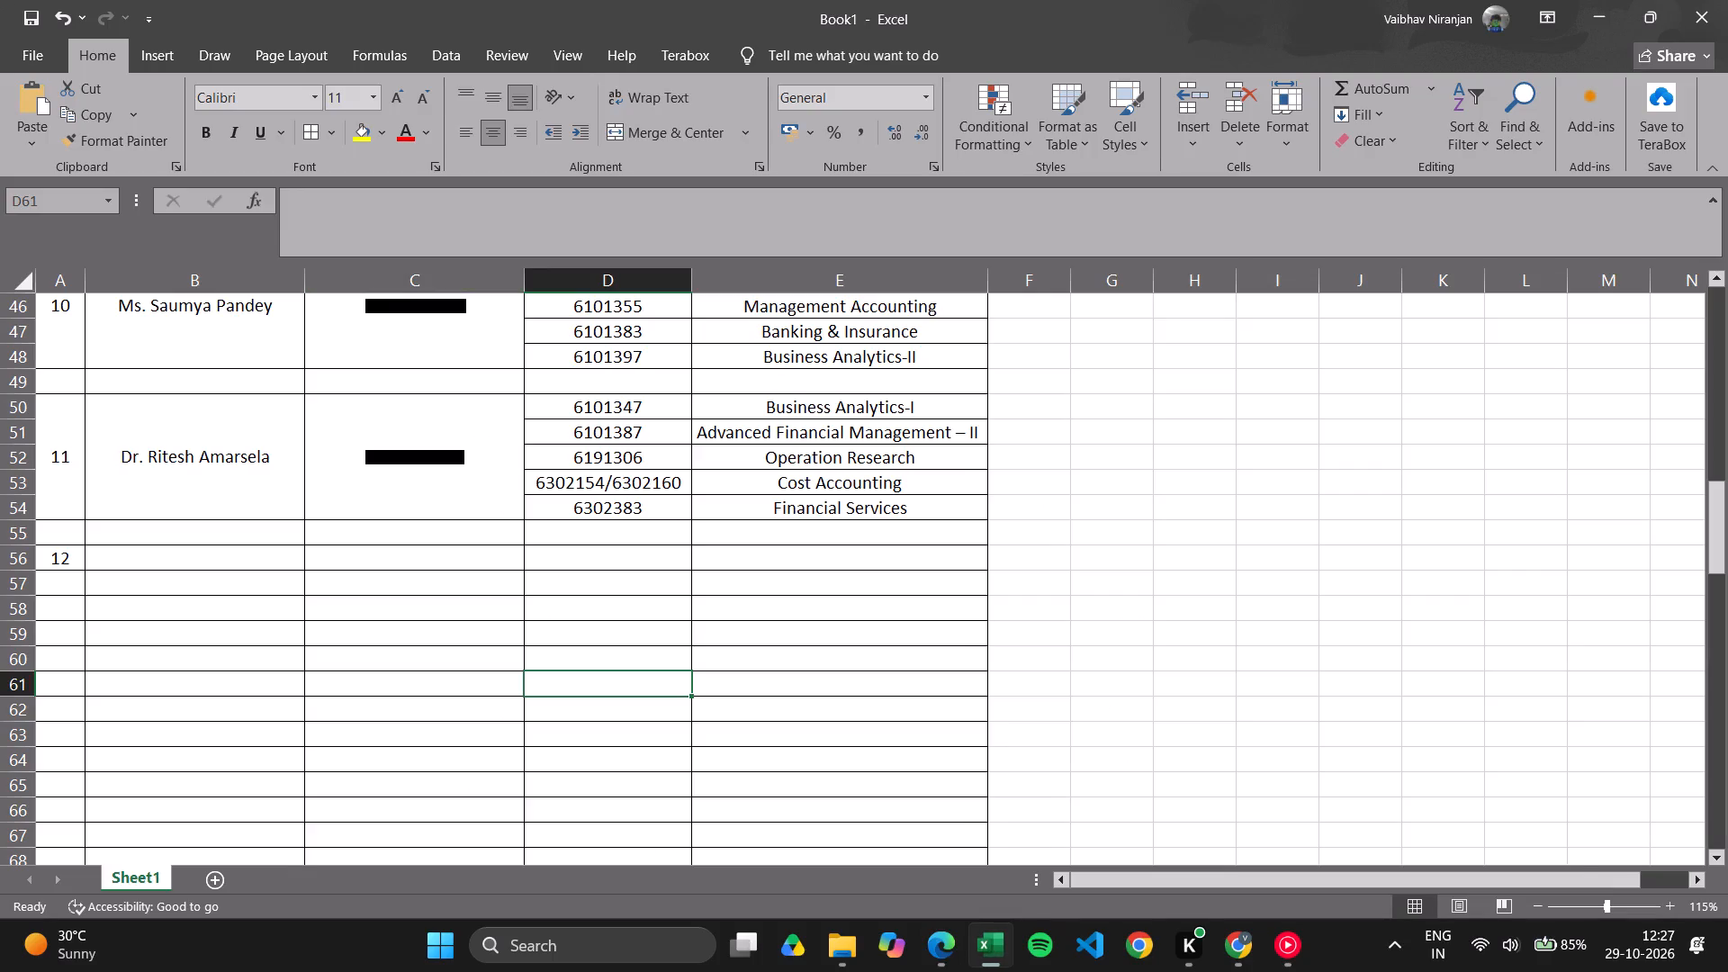
pyautogui.click(161, 560)
pyautogui.hotkey('ctrl', 'v')
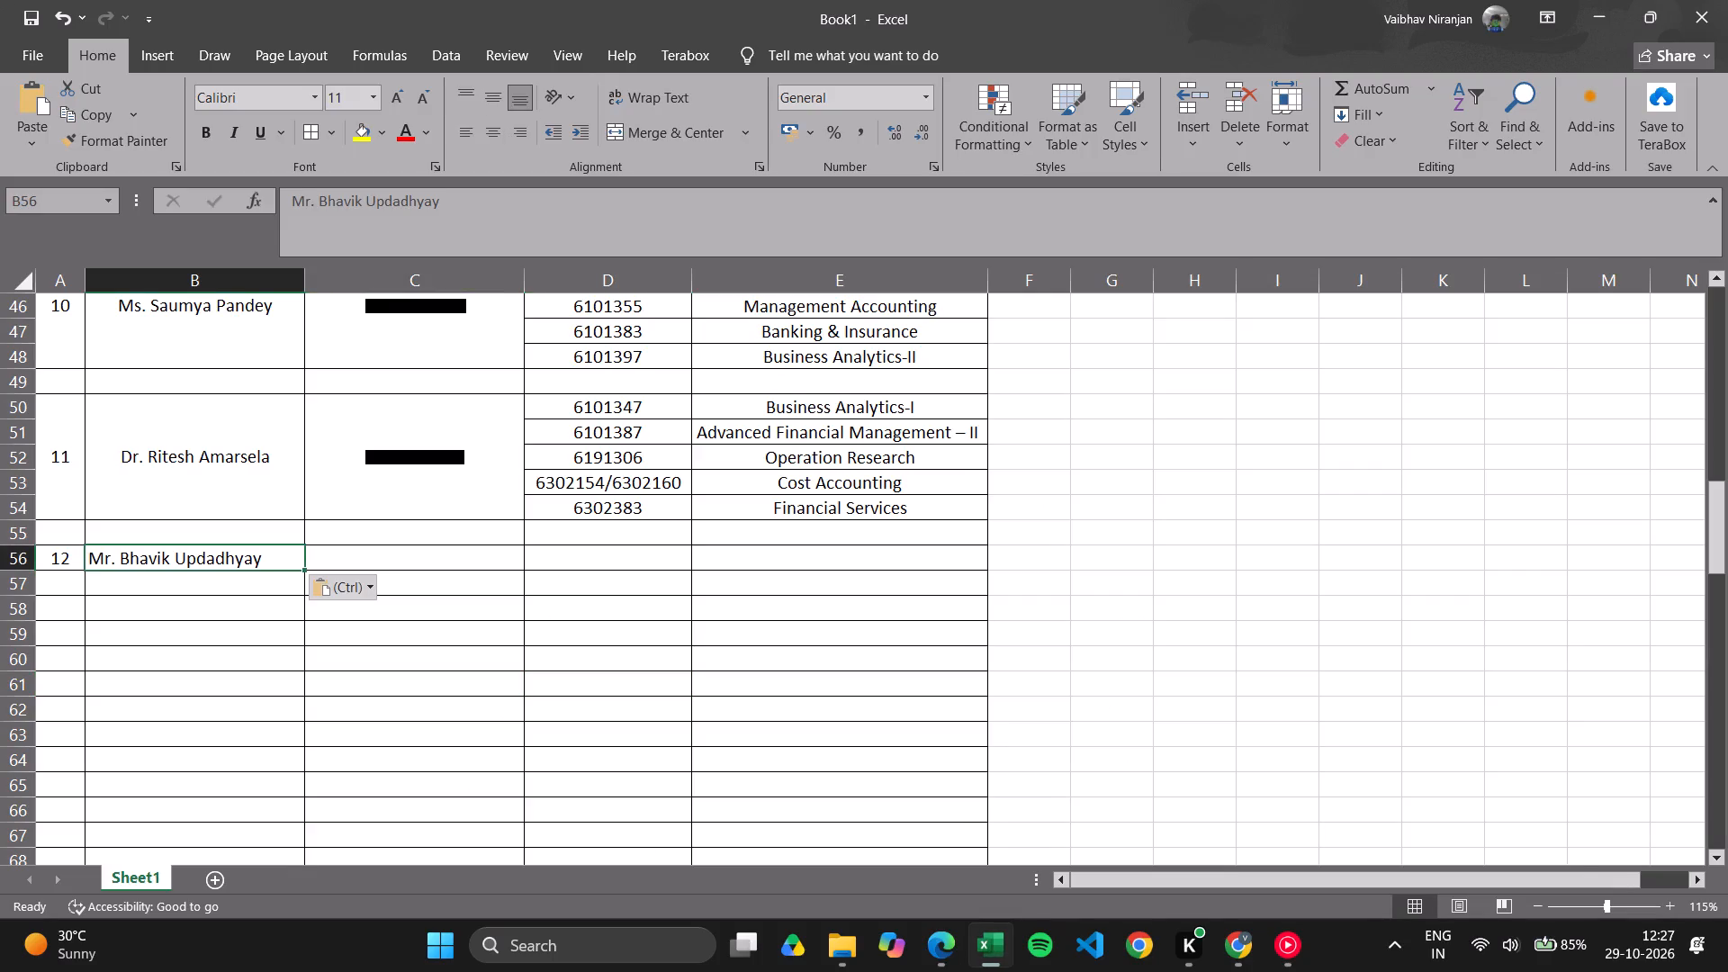
# Copy the vetter's phone number from the BBA EXT VETTING-42 letter into cell C56 of Book1.
pyautogui.click(414, 557)
pyautogui.hotkey('alt', 'Tab')
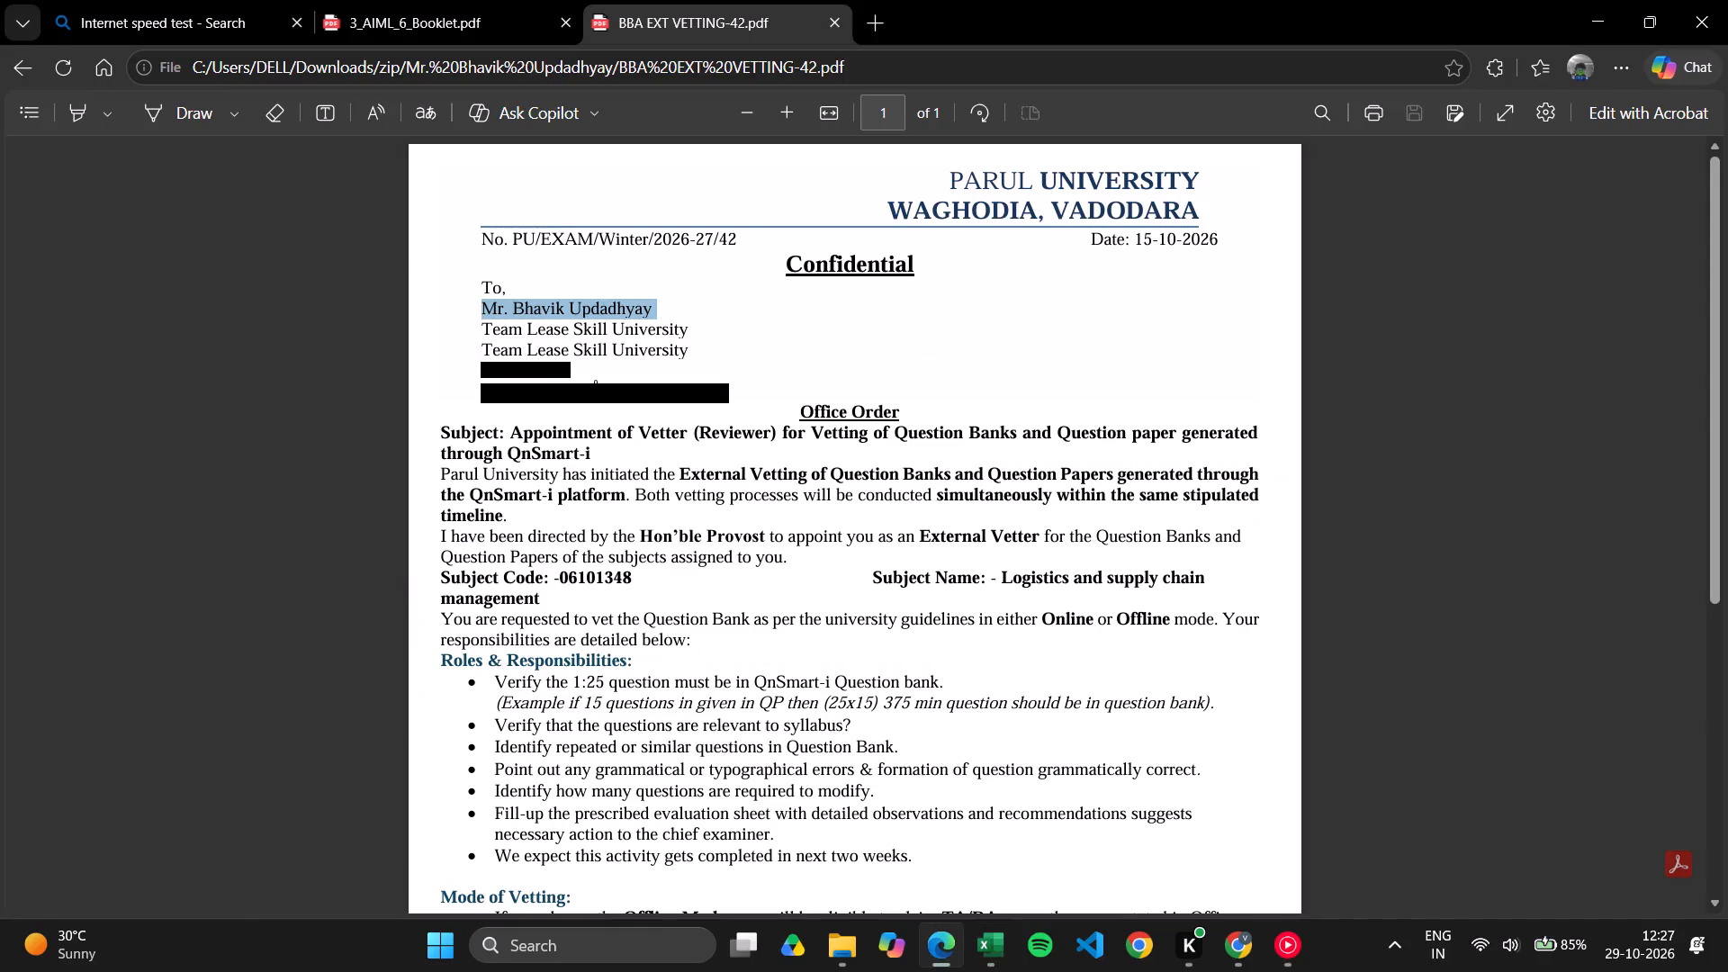
pyautogui.doubleClick(535, 368)
pyautogui.hotkey('ctrl', 'c')
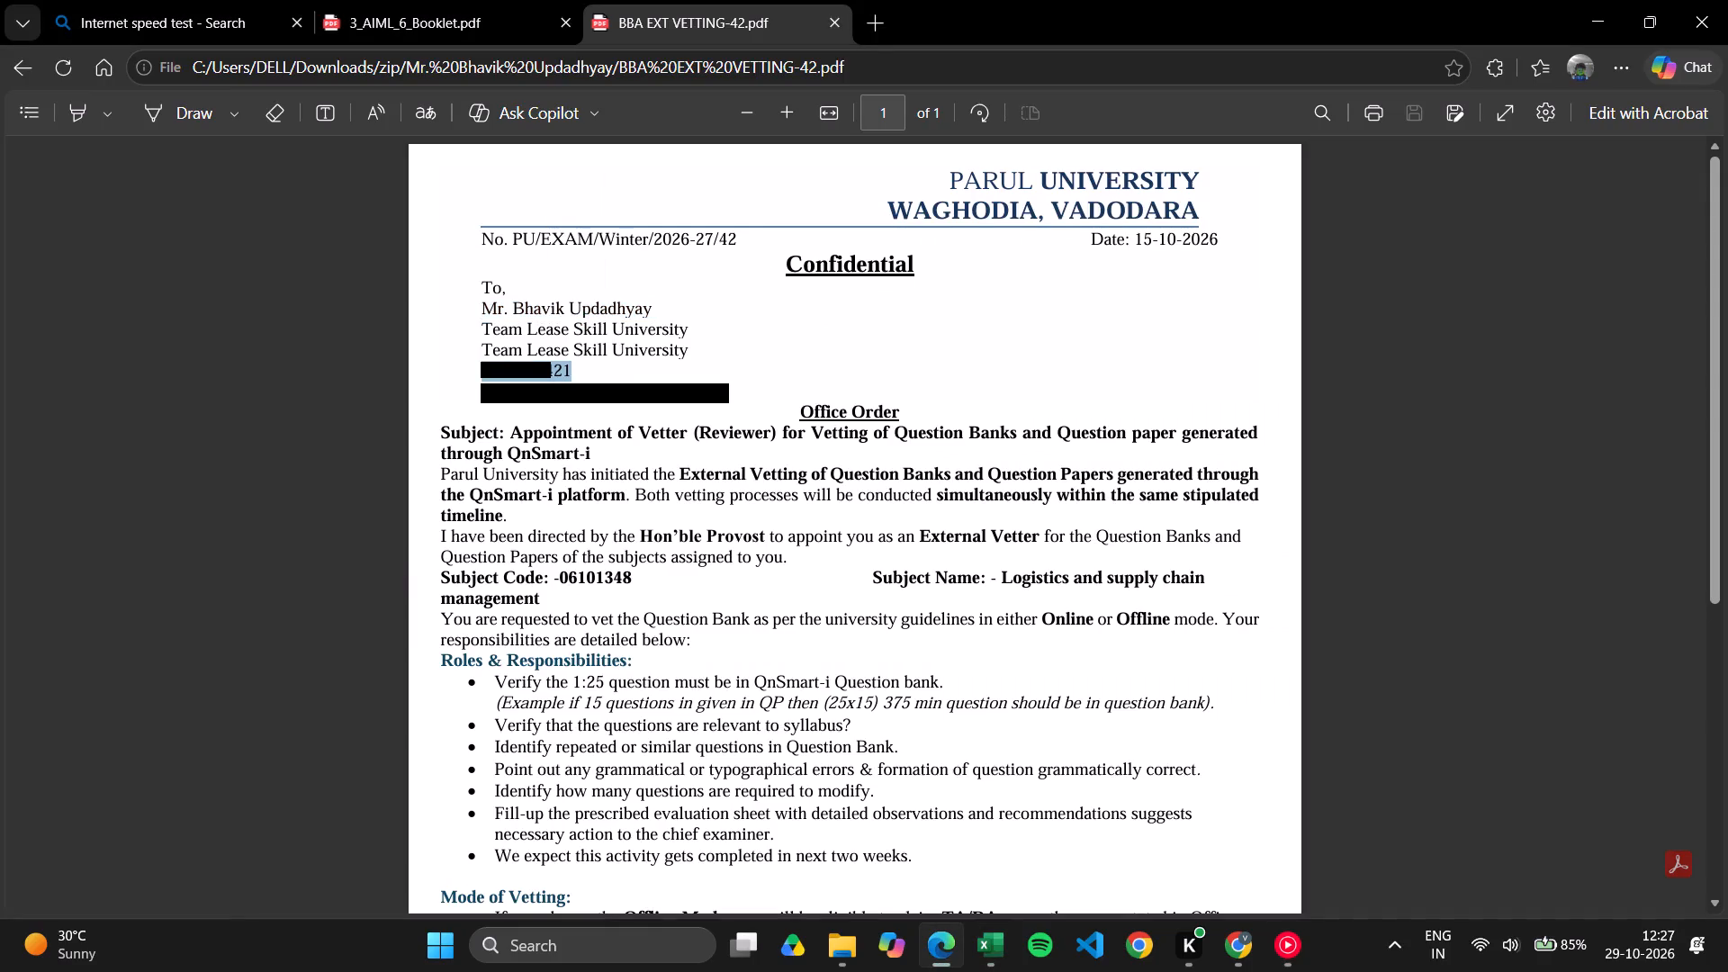
pyautogui.hotkey('alt', 'Tab')
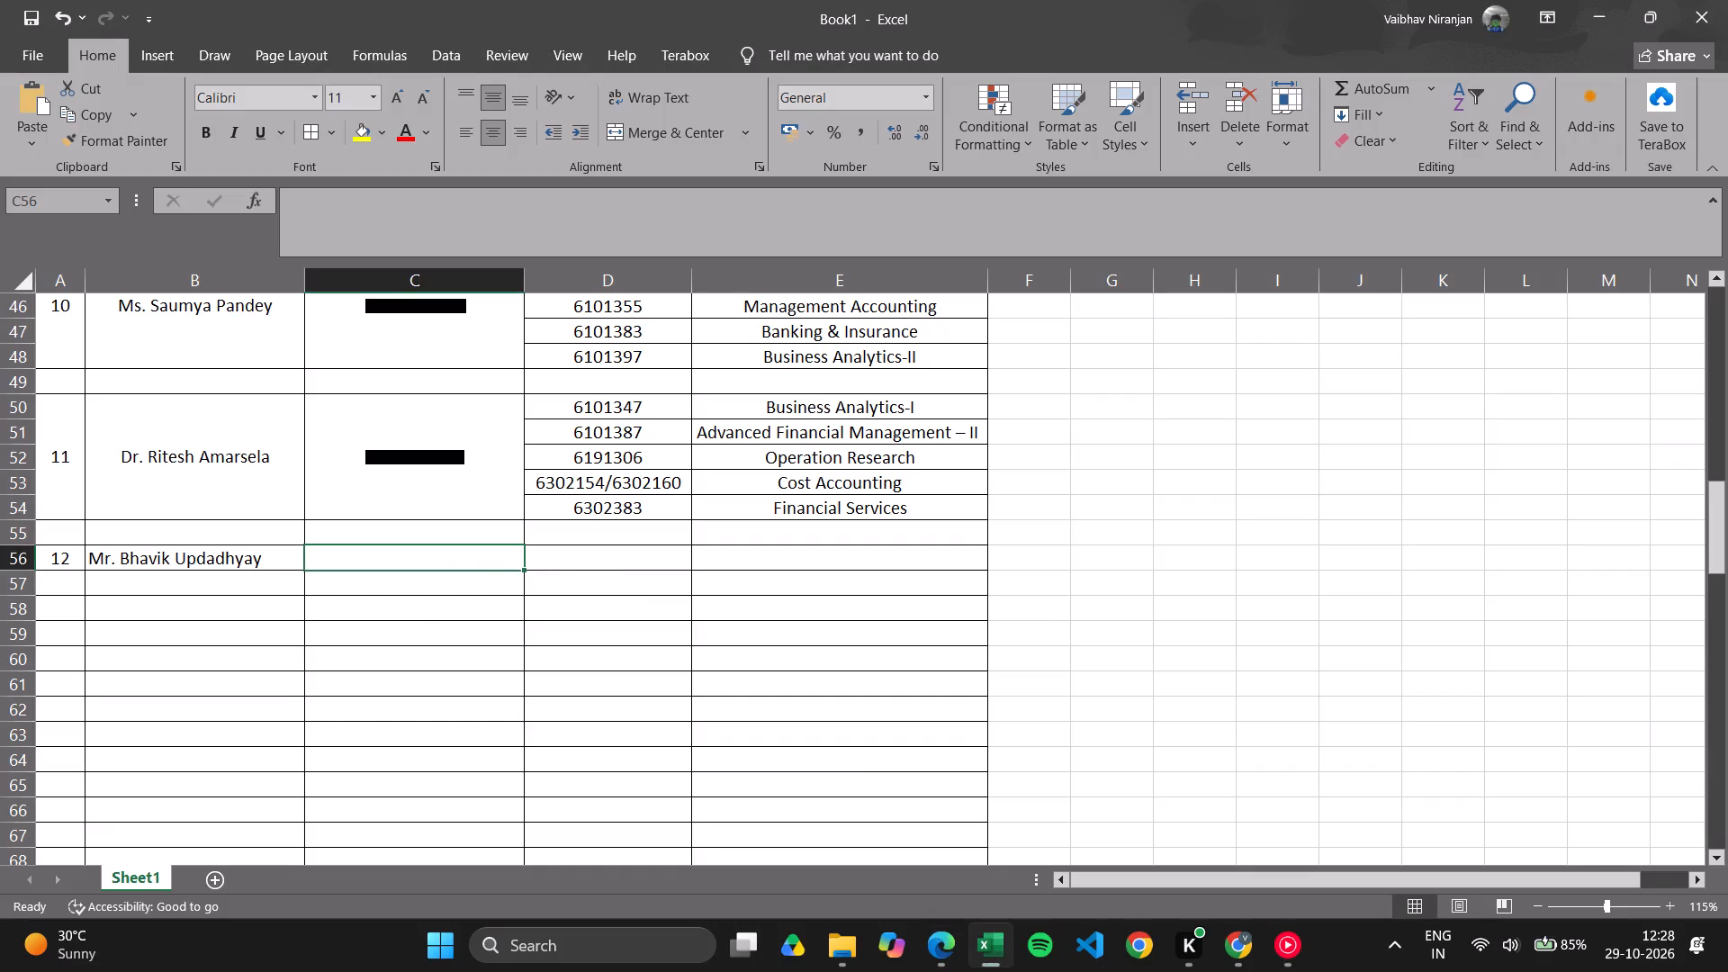
pyautogui.hotkey('ctrl', 'v')
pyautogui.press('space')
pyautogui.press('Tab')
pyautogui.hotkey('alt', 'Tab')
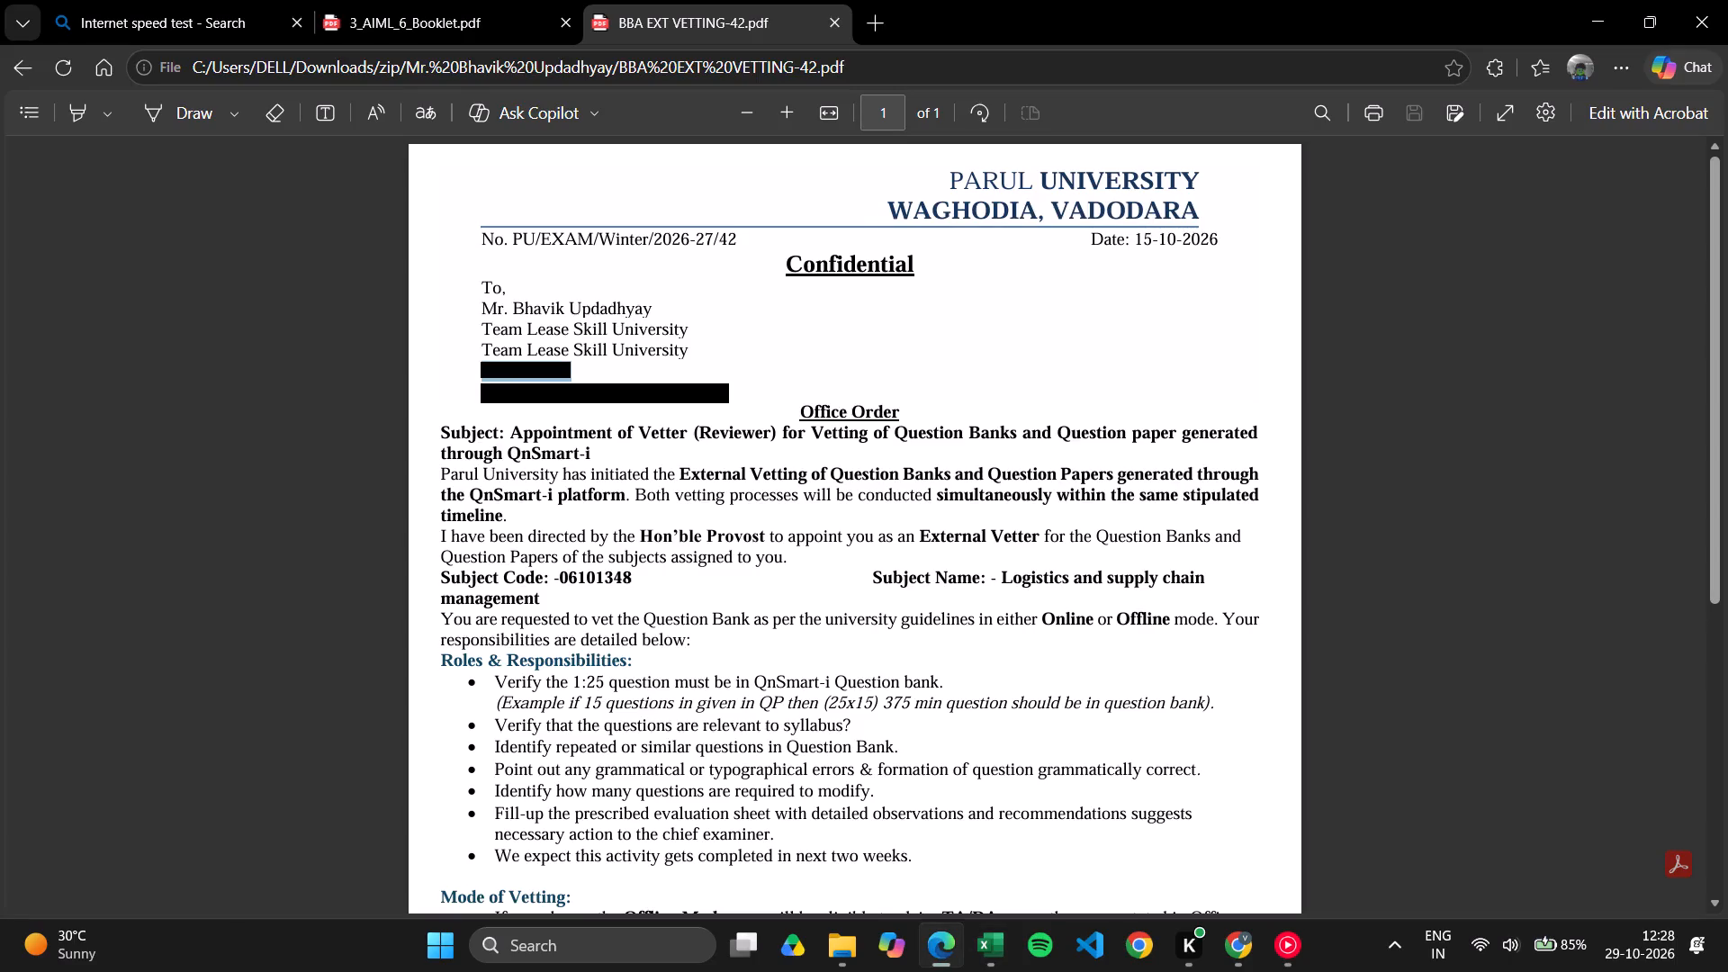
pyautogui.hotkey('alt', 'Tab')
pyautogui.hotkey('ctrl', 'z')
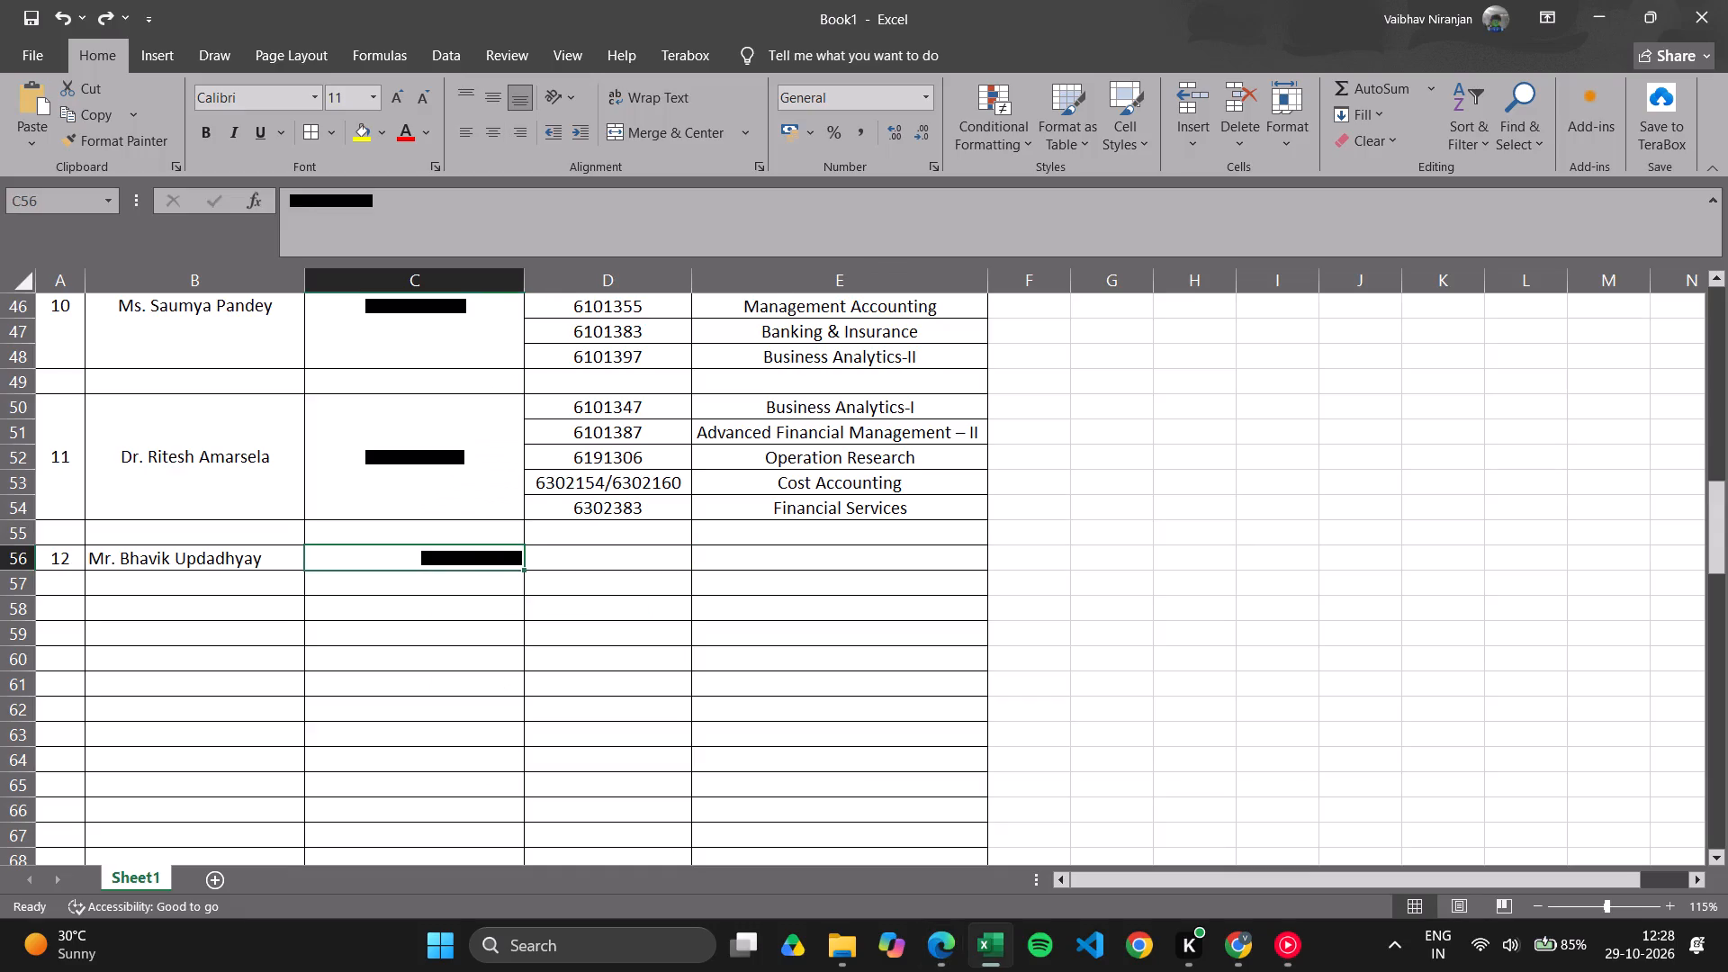
# Copy the subject code 06101348 from the BBA EXT VETTING-42 letter into cell D56 of Book1.
pyautogui.click(629, 560)
pyautogui.hotkey('alt', 'Tab')
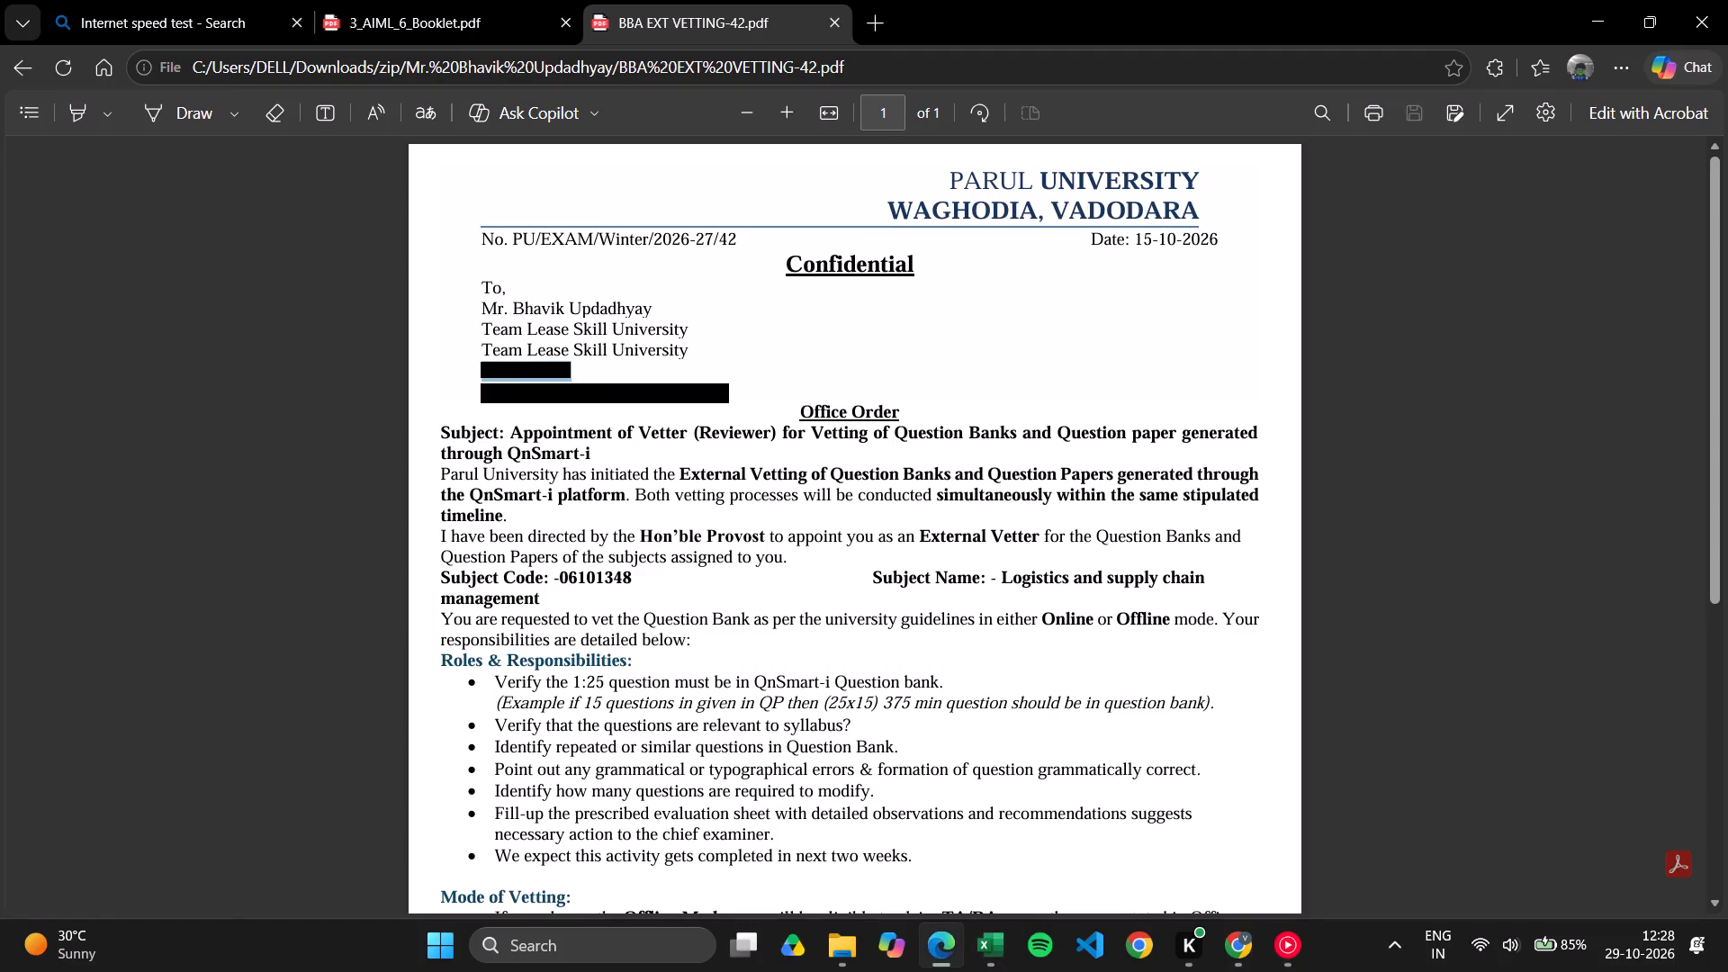
pyautogui.doubleClick(591, 580)
pyautogui.hotkey('ctrl', 'c')
pyautogui.hotkey('alt', 'Tab')
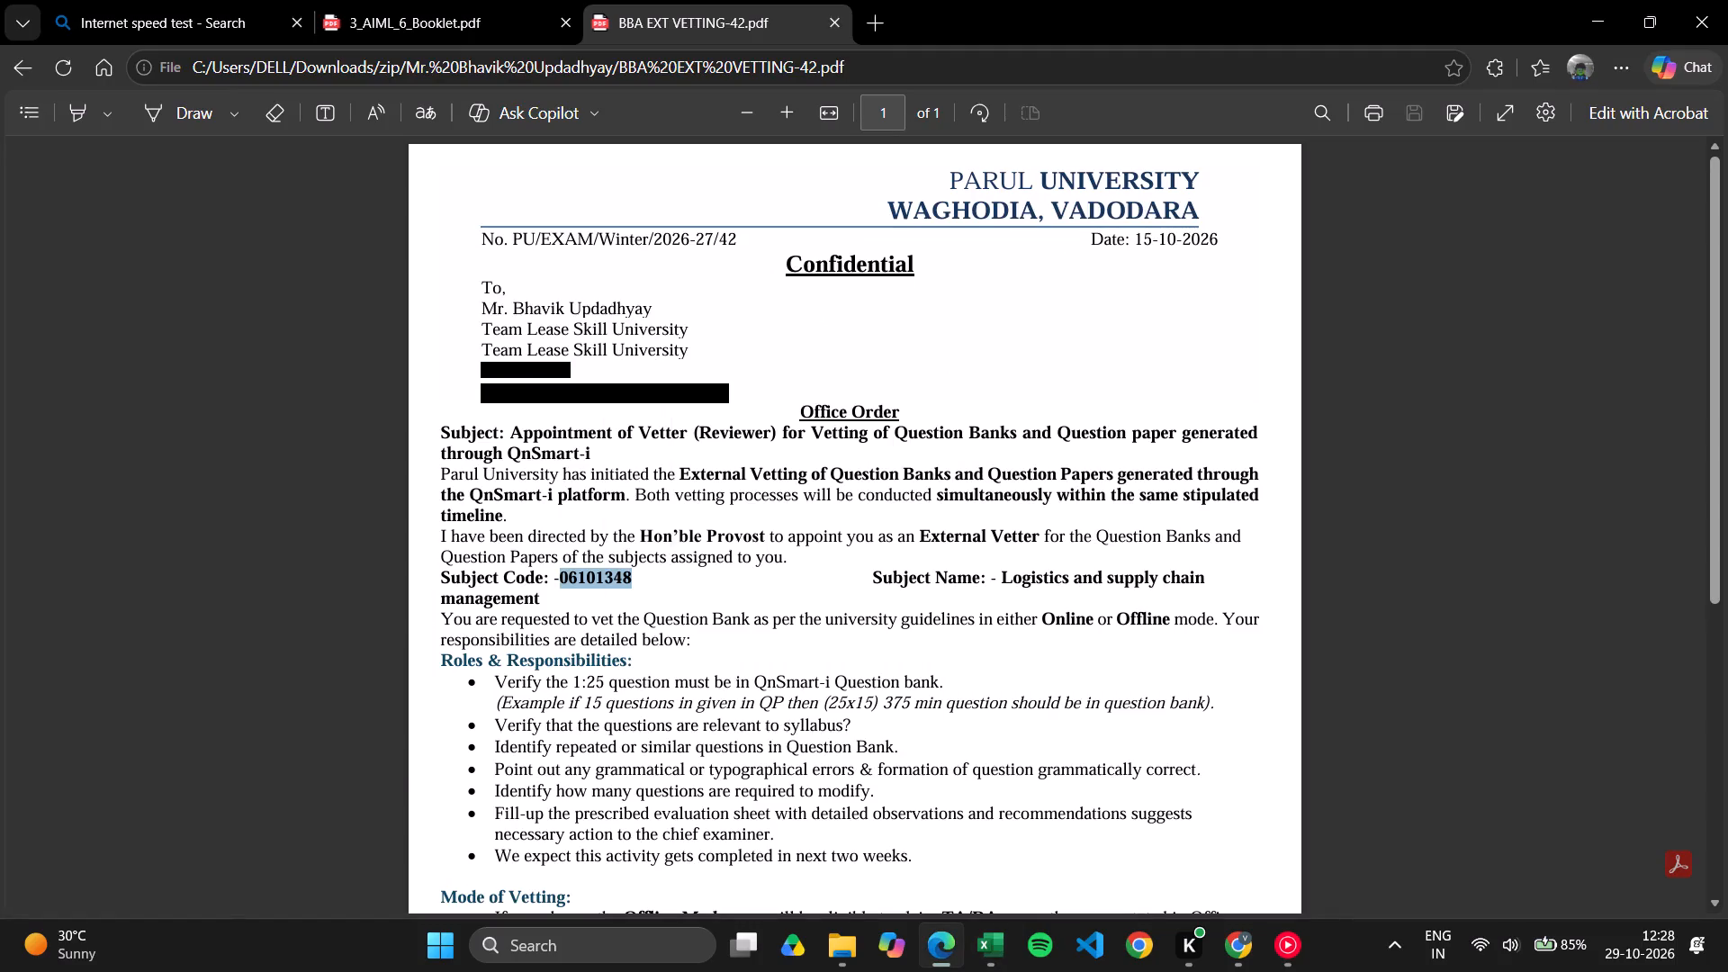
pyautogui.hotkey('ctrl', 'v')
# Copy the subject name text "Logistics and supply chain" from the BBA EXT VETTING-42 letter into cell E56 of Book1.
pyautogui.hotkey('alt', 'Tab')
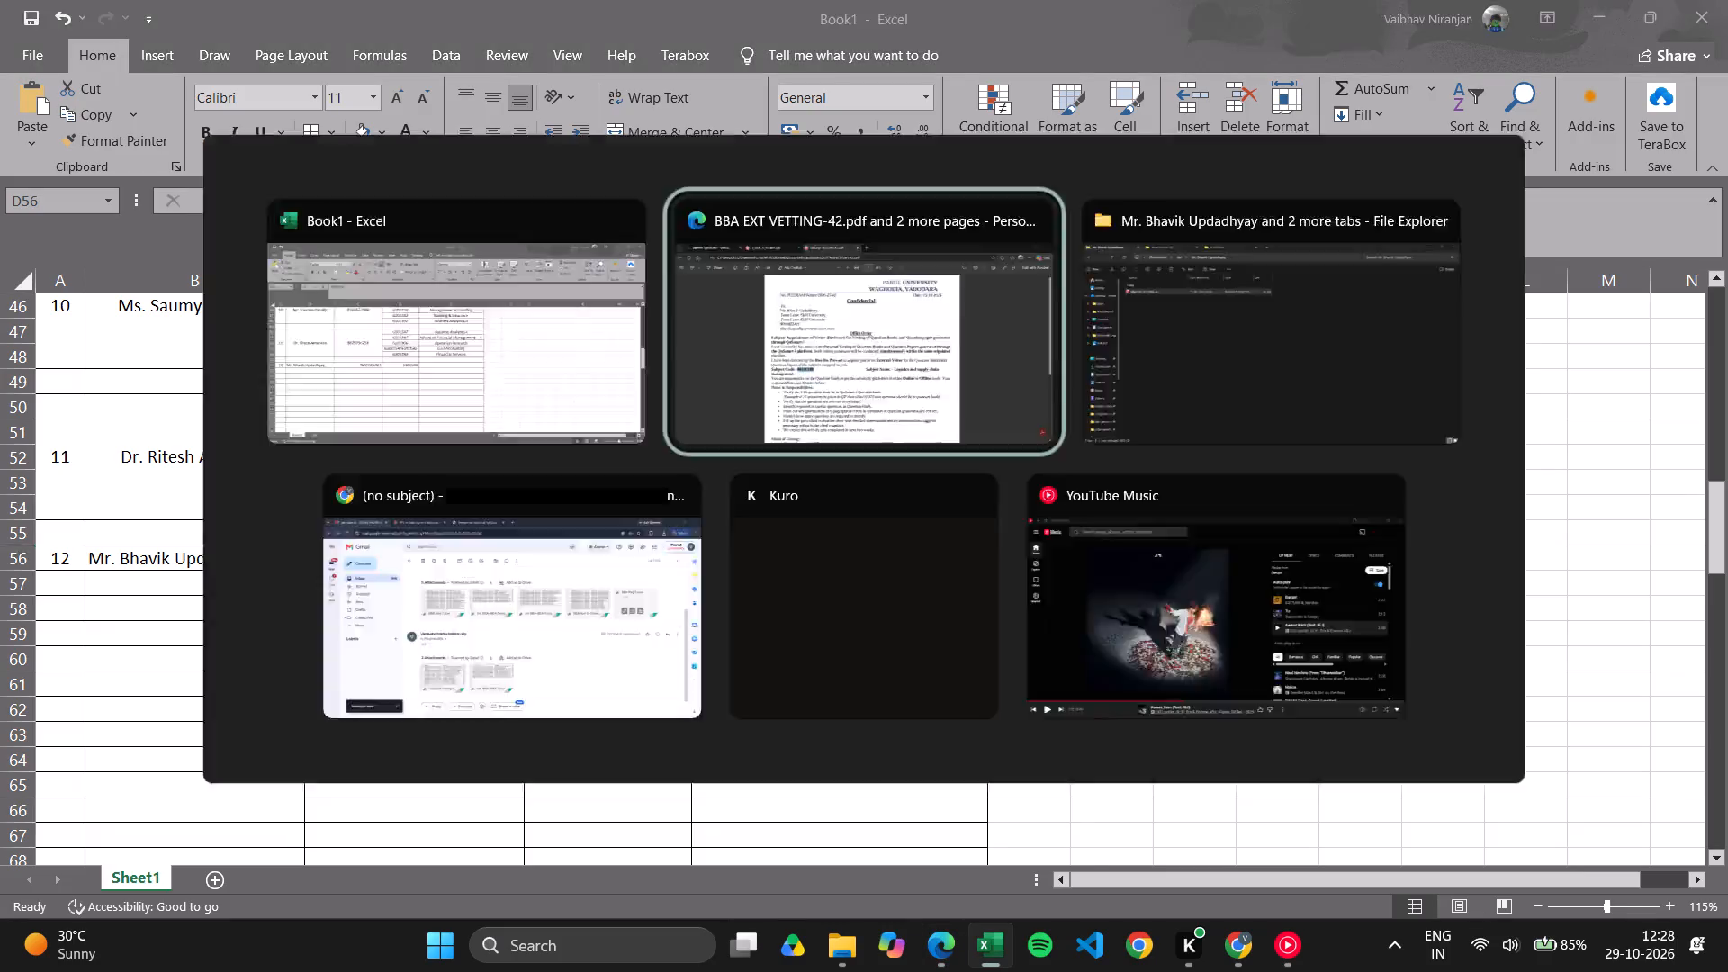
pyautogui.moveTo(1005, 580); pyautogui.dragTo(1027, 576)
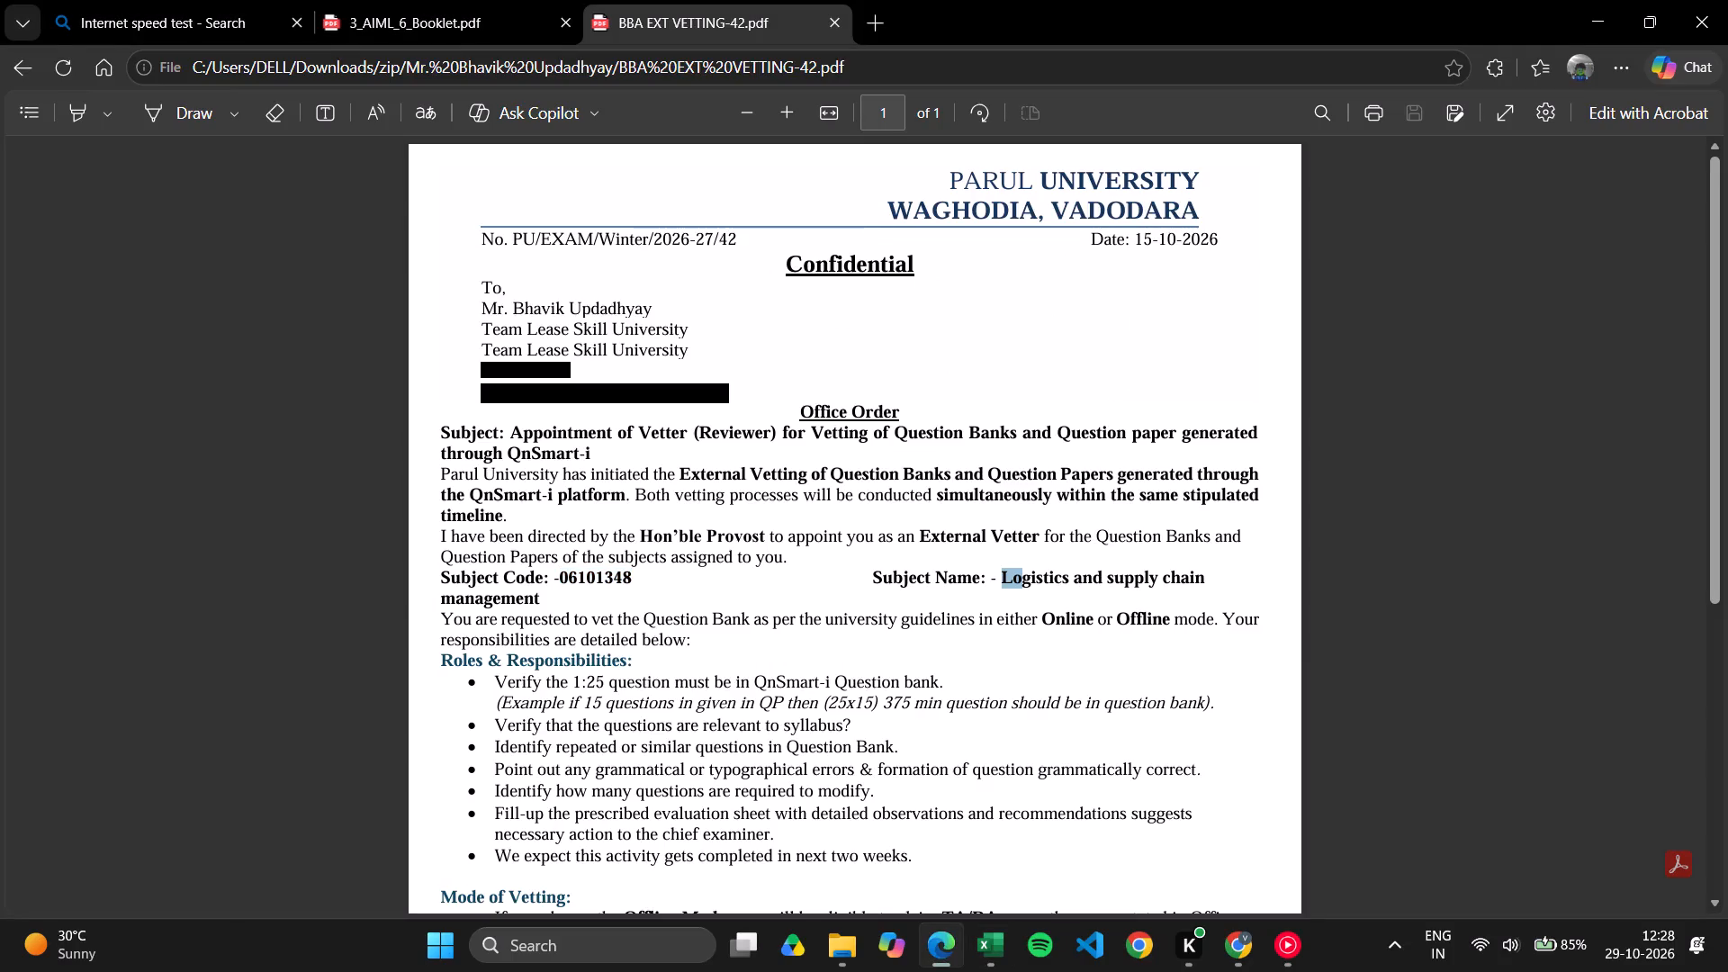
pyautogui.moveTo(1027, 576); pyautogui.dragTo(1192, 578)
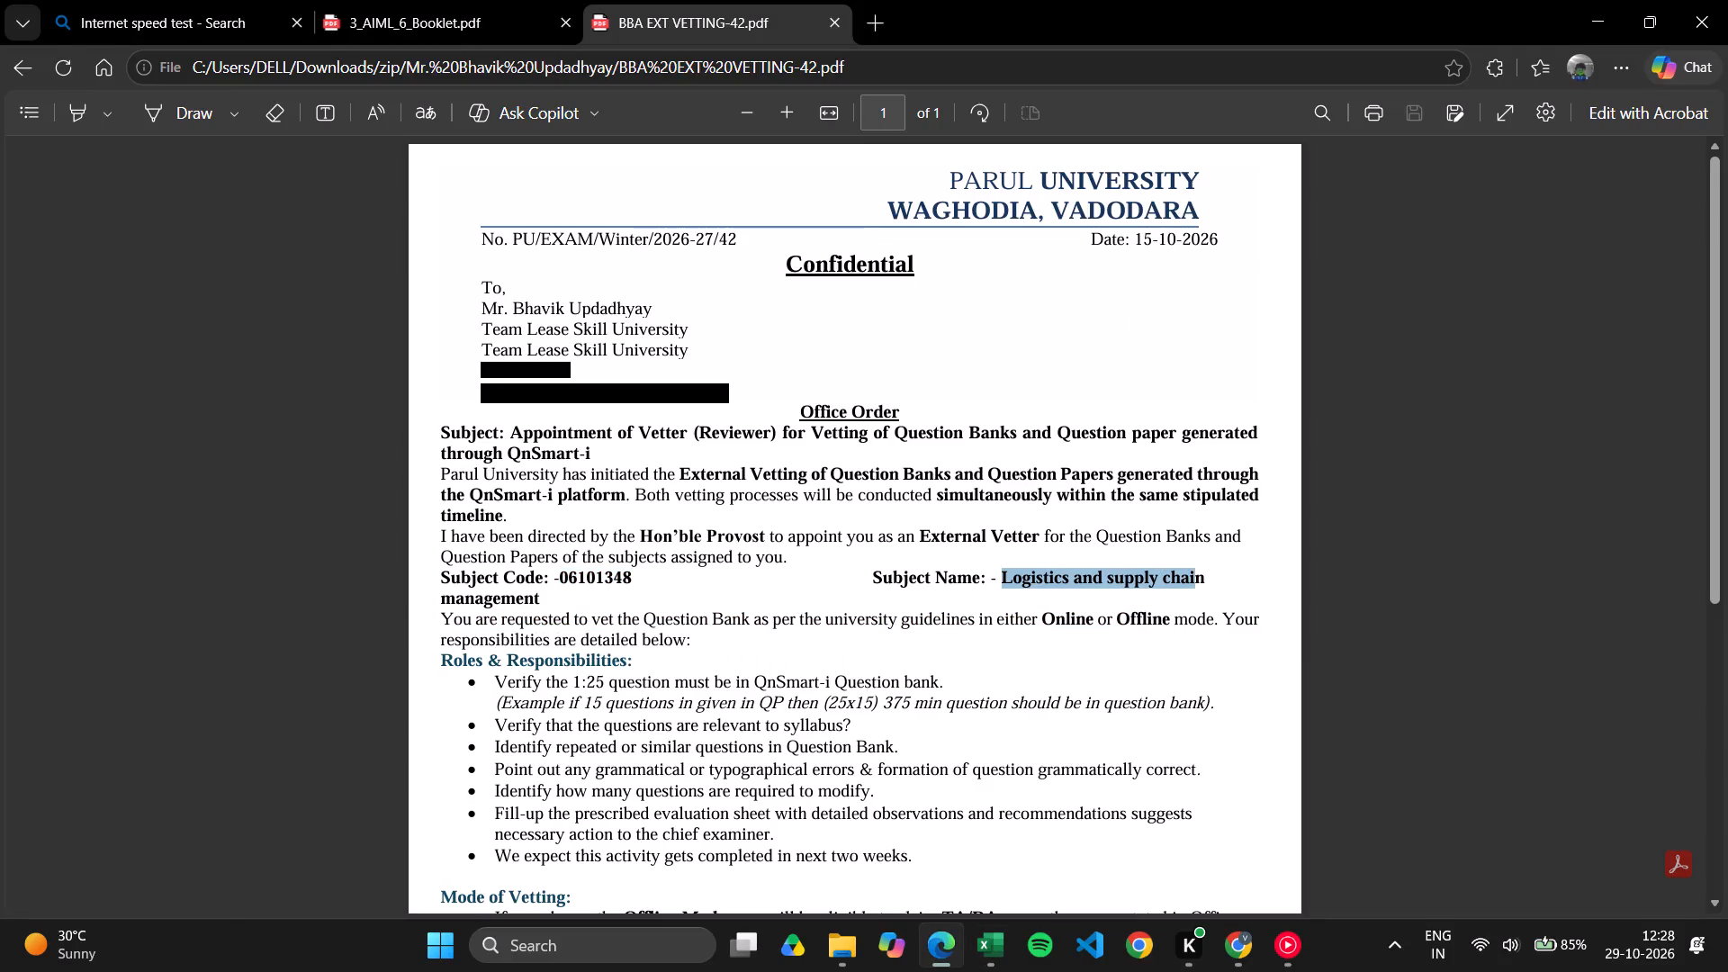
pyautogui.moveTo(1192, 578); pyautogui.dragTo(1213, 572)
pyautogui.hotkey('ctrl', 'c')
pyautogui.hotkey('alt', 'Tab')
pyautogui.click(836, 554)
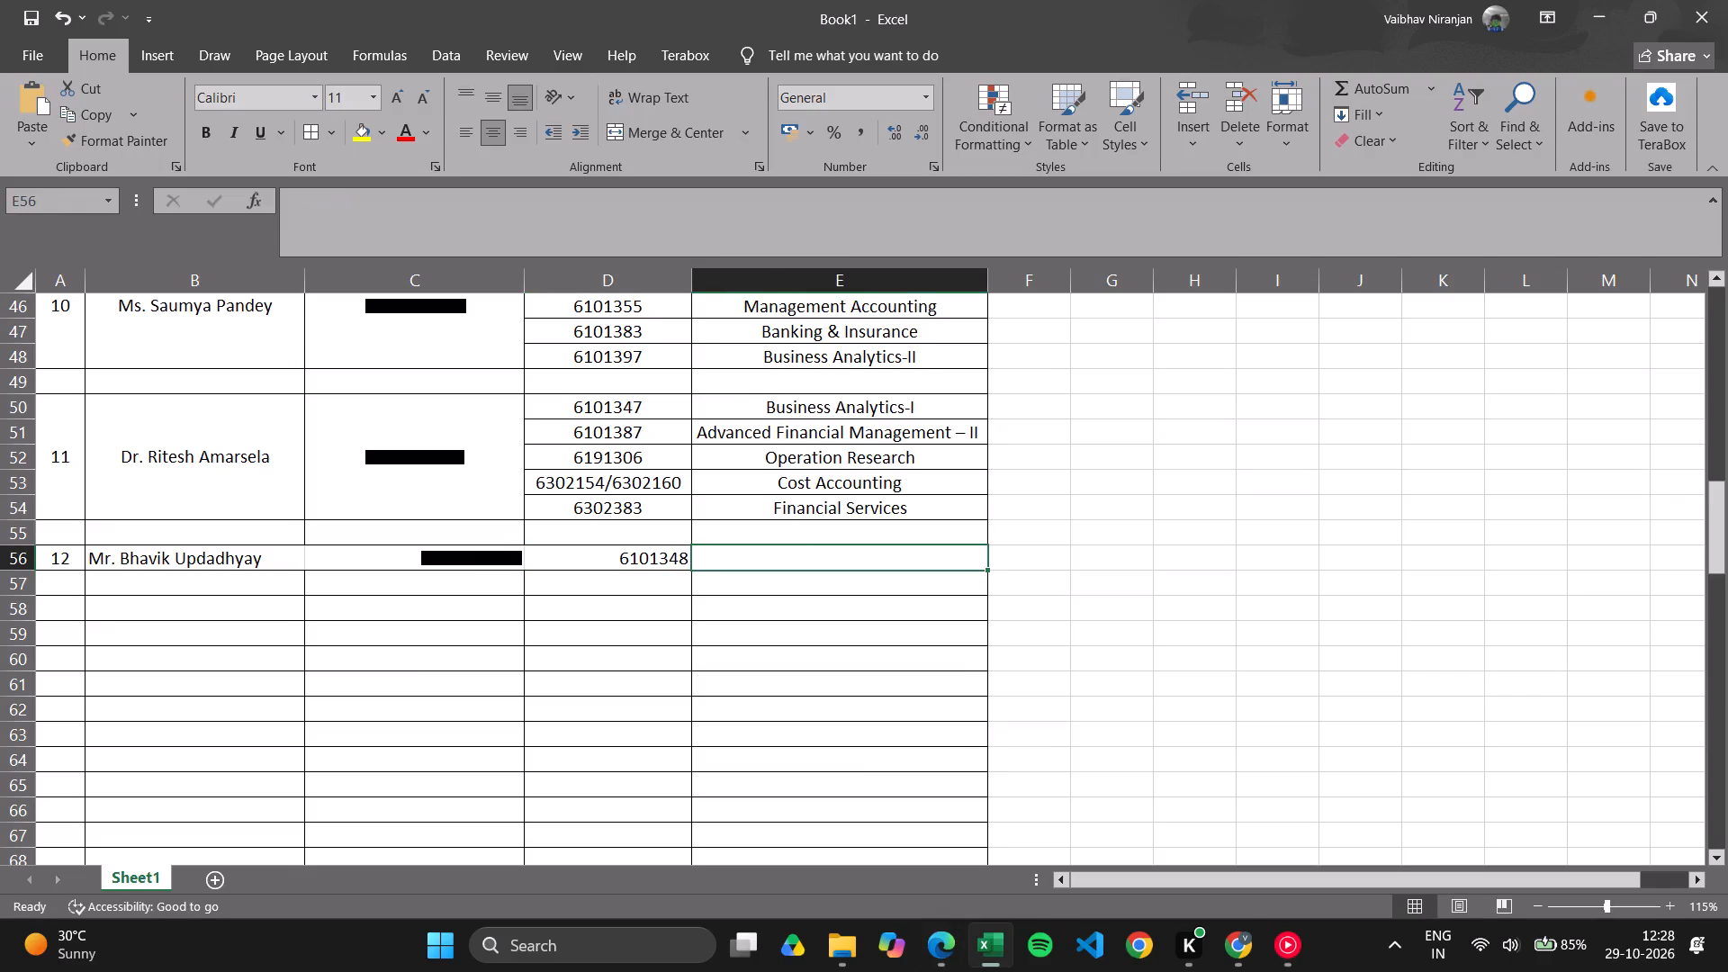
pyautogui.hotkey('ctrl', 'v')
# Copy the remaining word "management" of the subject name from the VETTING-42 letter and return to Book1.
pyautogui.hotkey('alt', 'Tab')
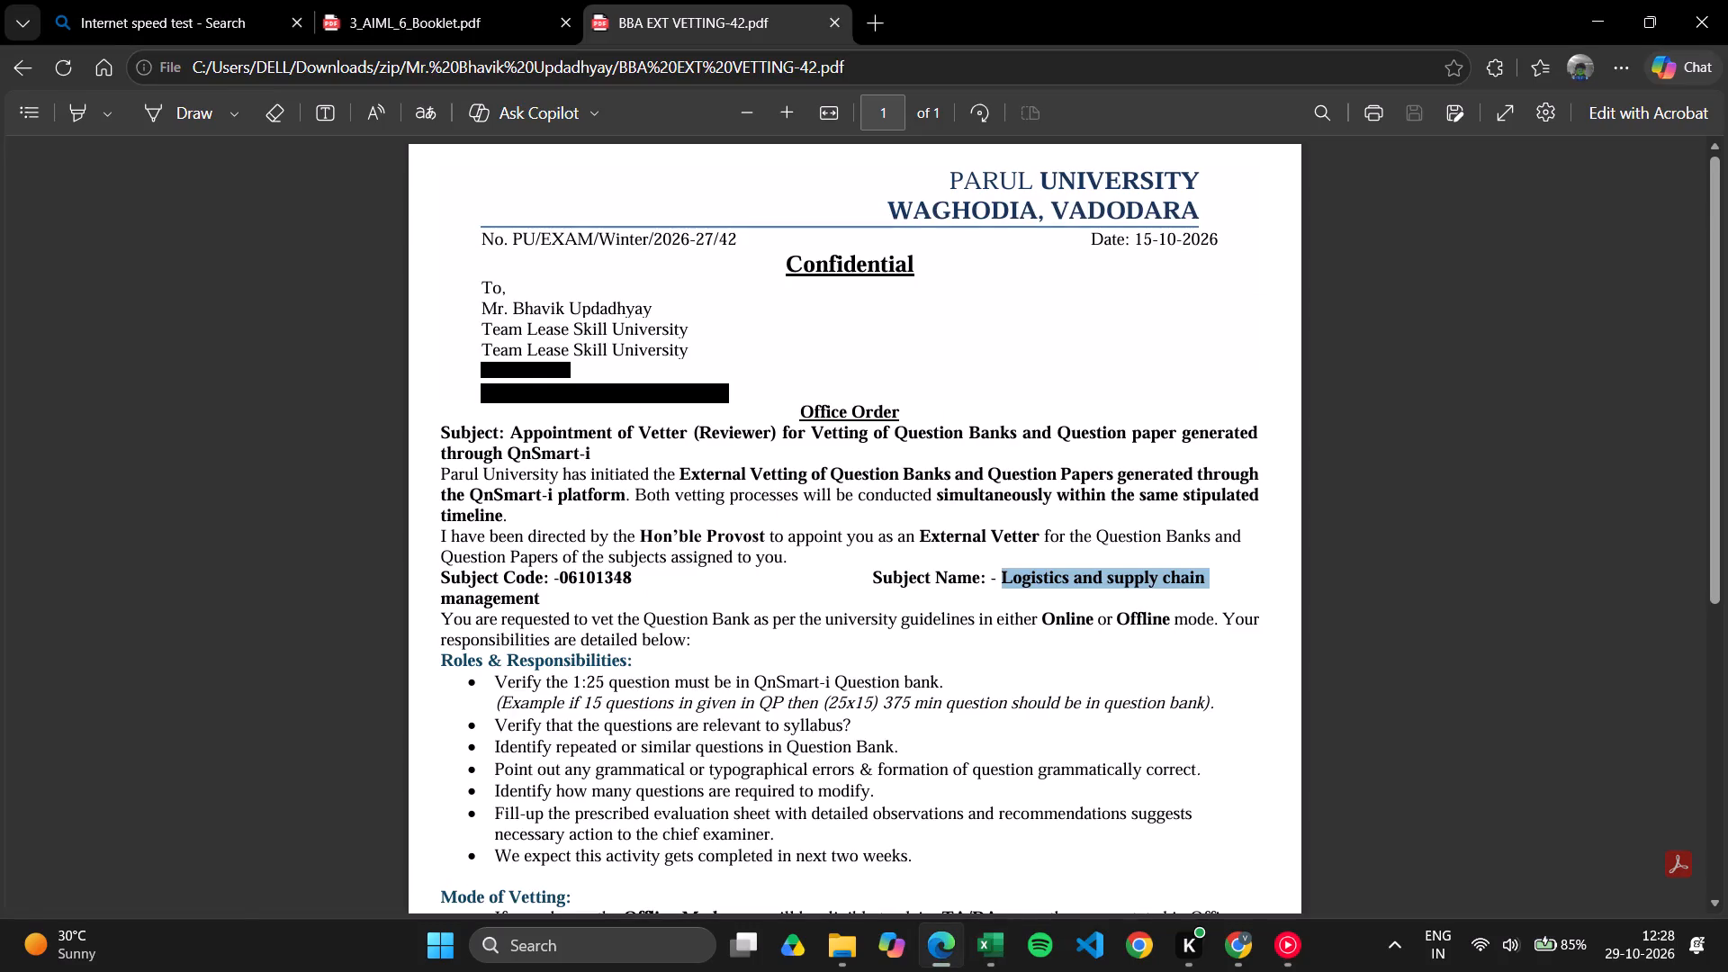
pyautogui.doubleClick(530, 597)
pyautogui.hotkey('ctrl', 'c')
pyautogui.hotkey('alt', 'Tab')
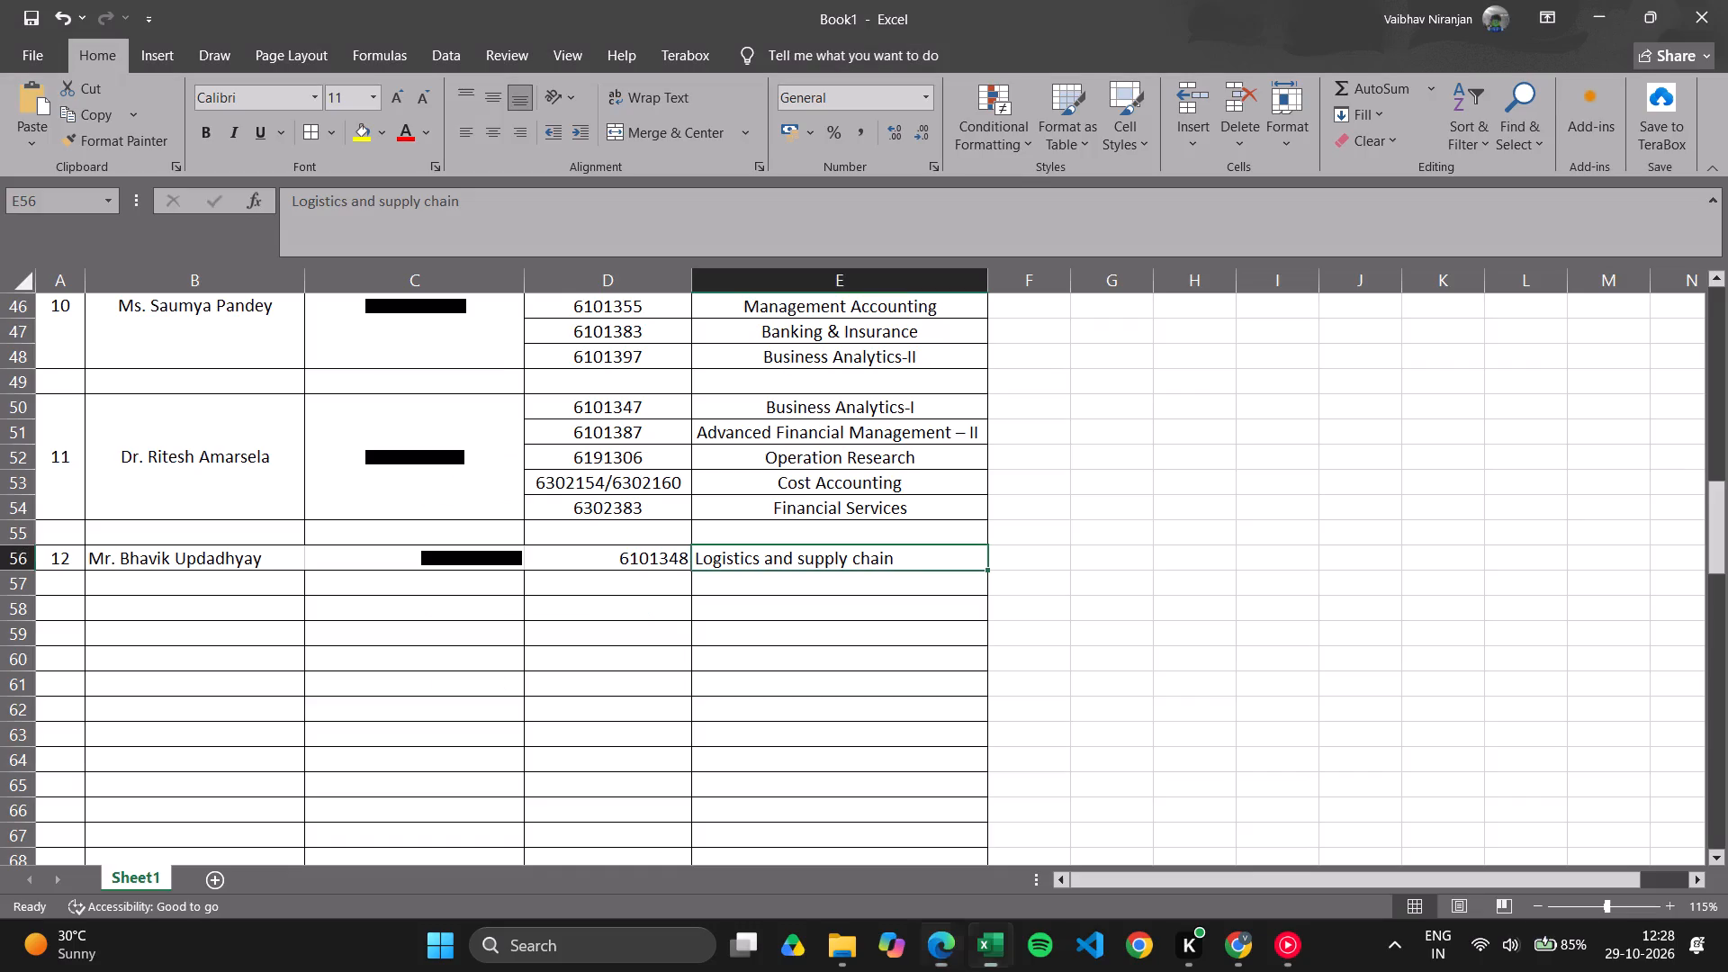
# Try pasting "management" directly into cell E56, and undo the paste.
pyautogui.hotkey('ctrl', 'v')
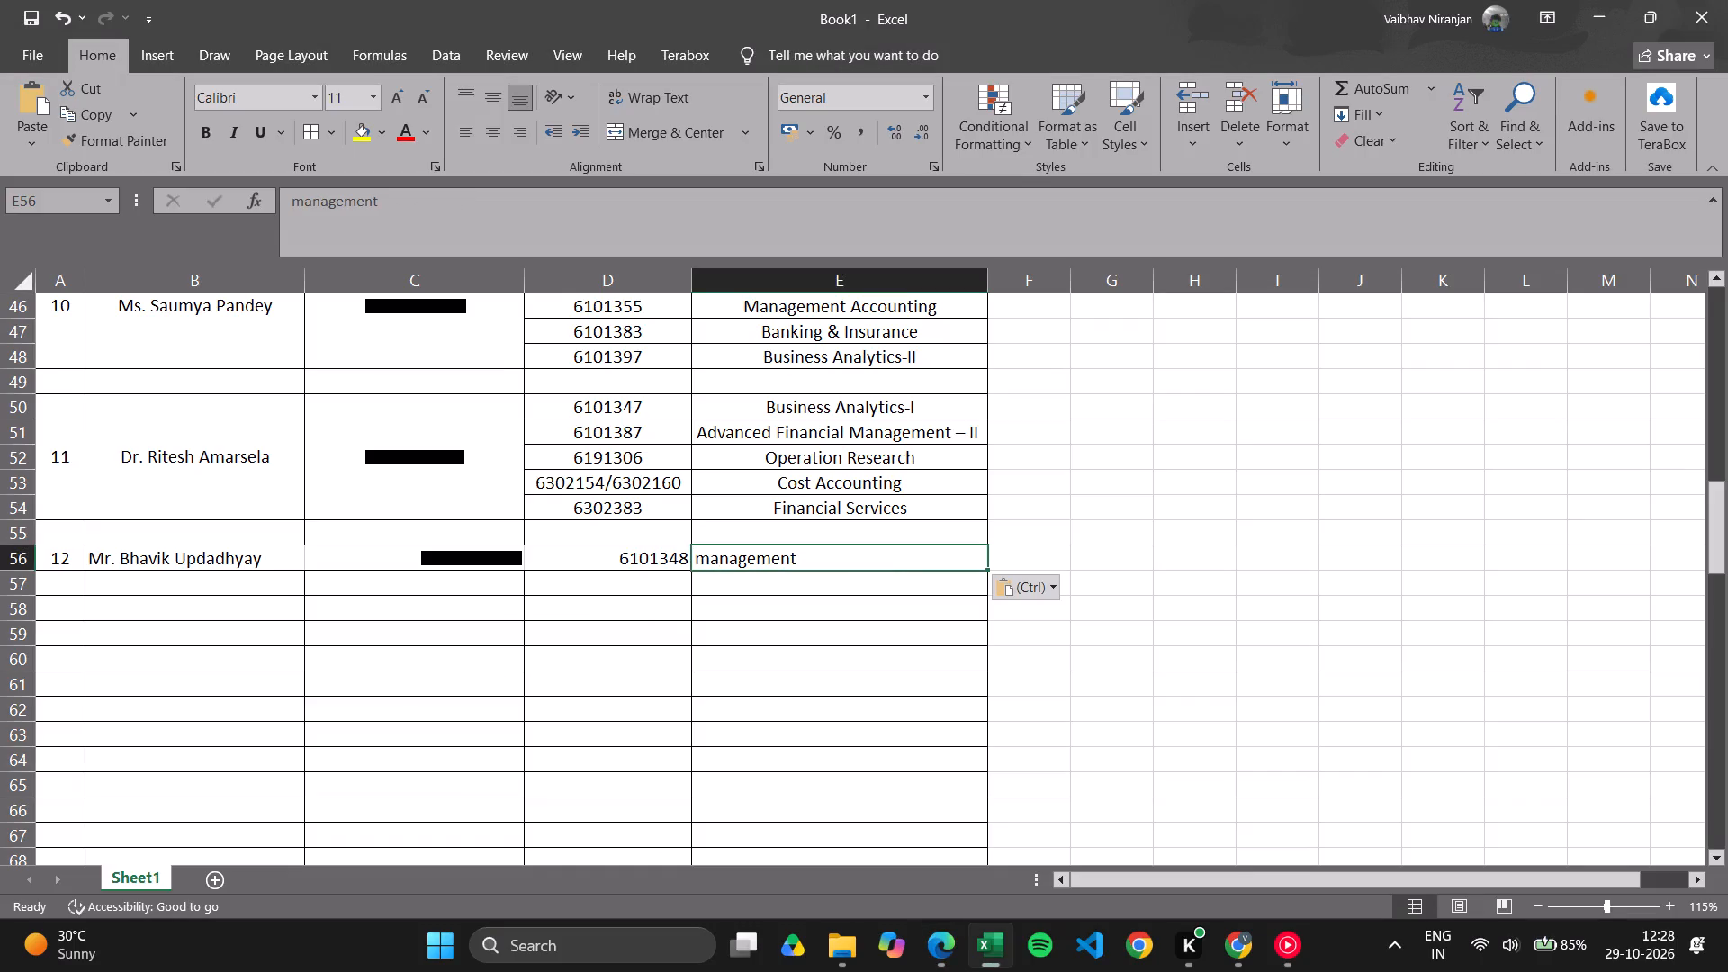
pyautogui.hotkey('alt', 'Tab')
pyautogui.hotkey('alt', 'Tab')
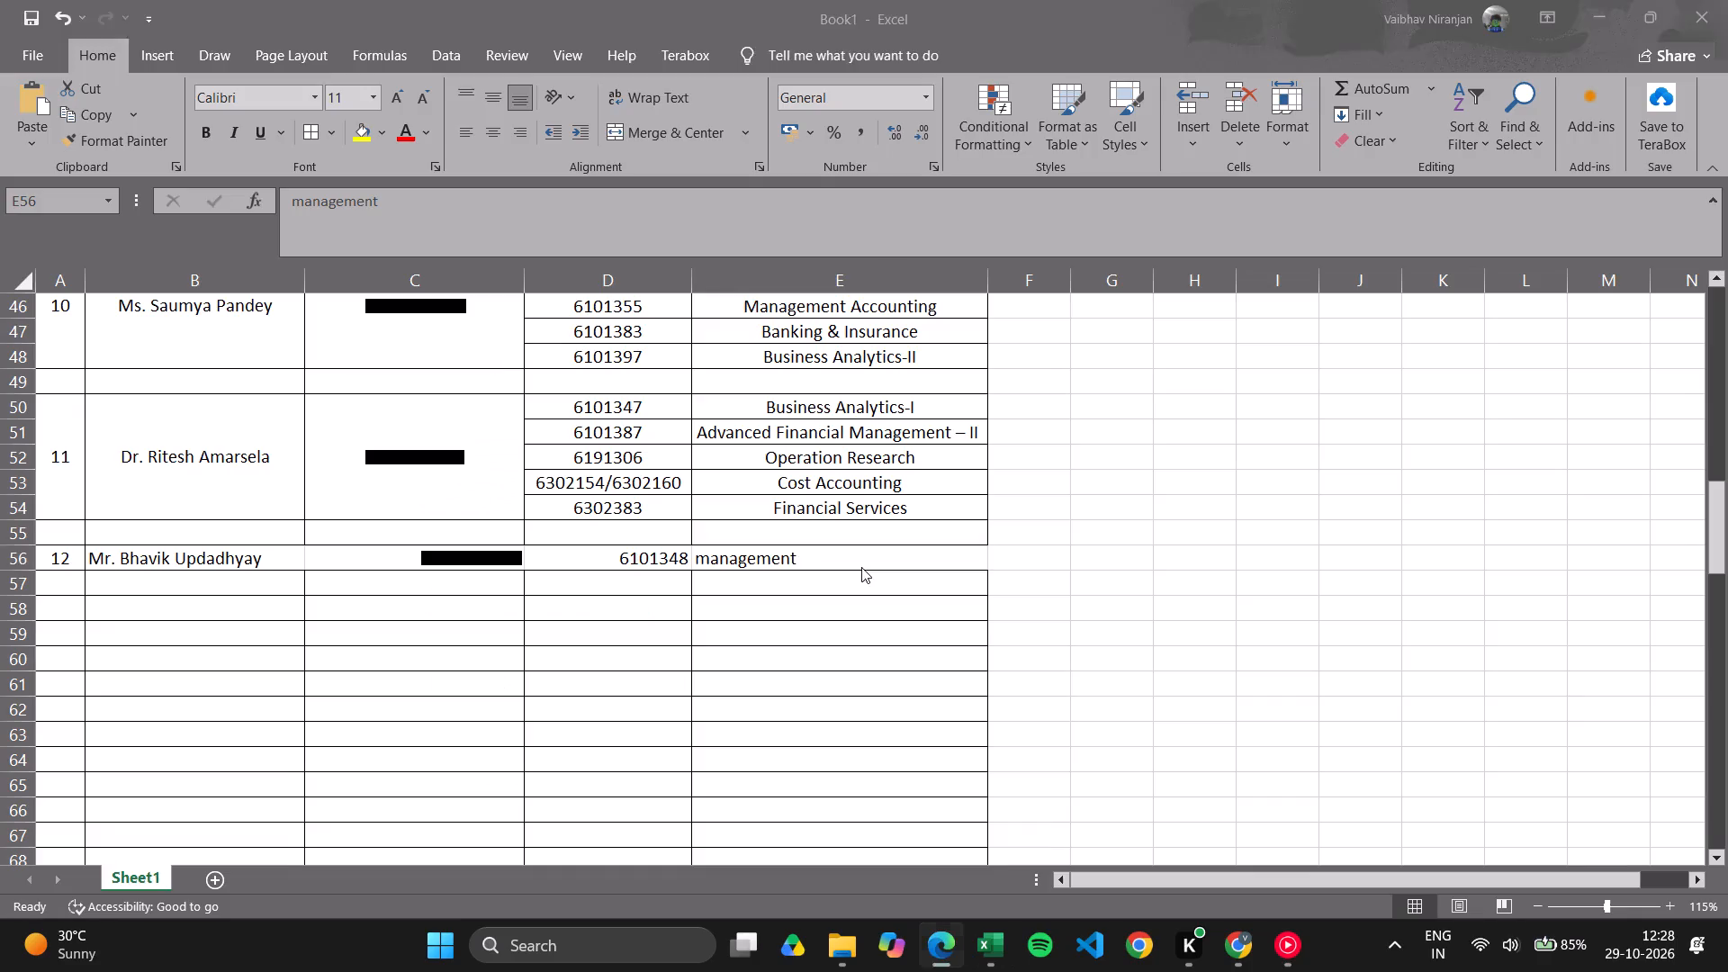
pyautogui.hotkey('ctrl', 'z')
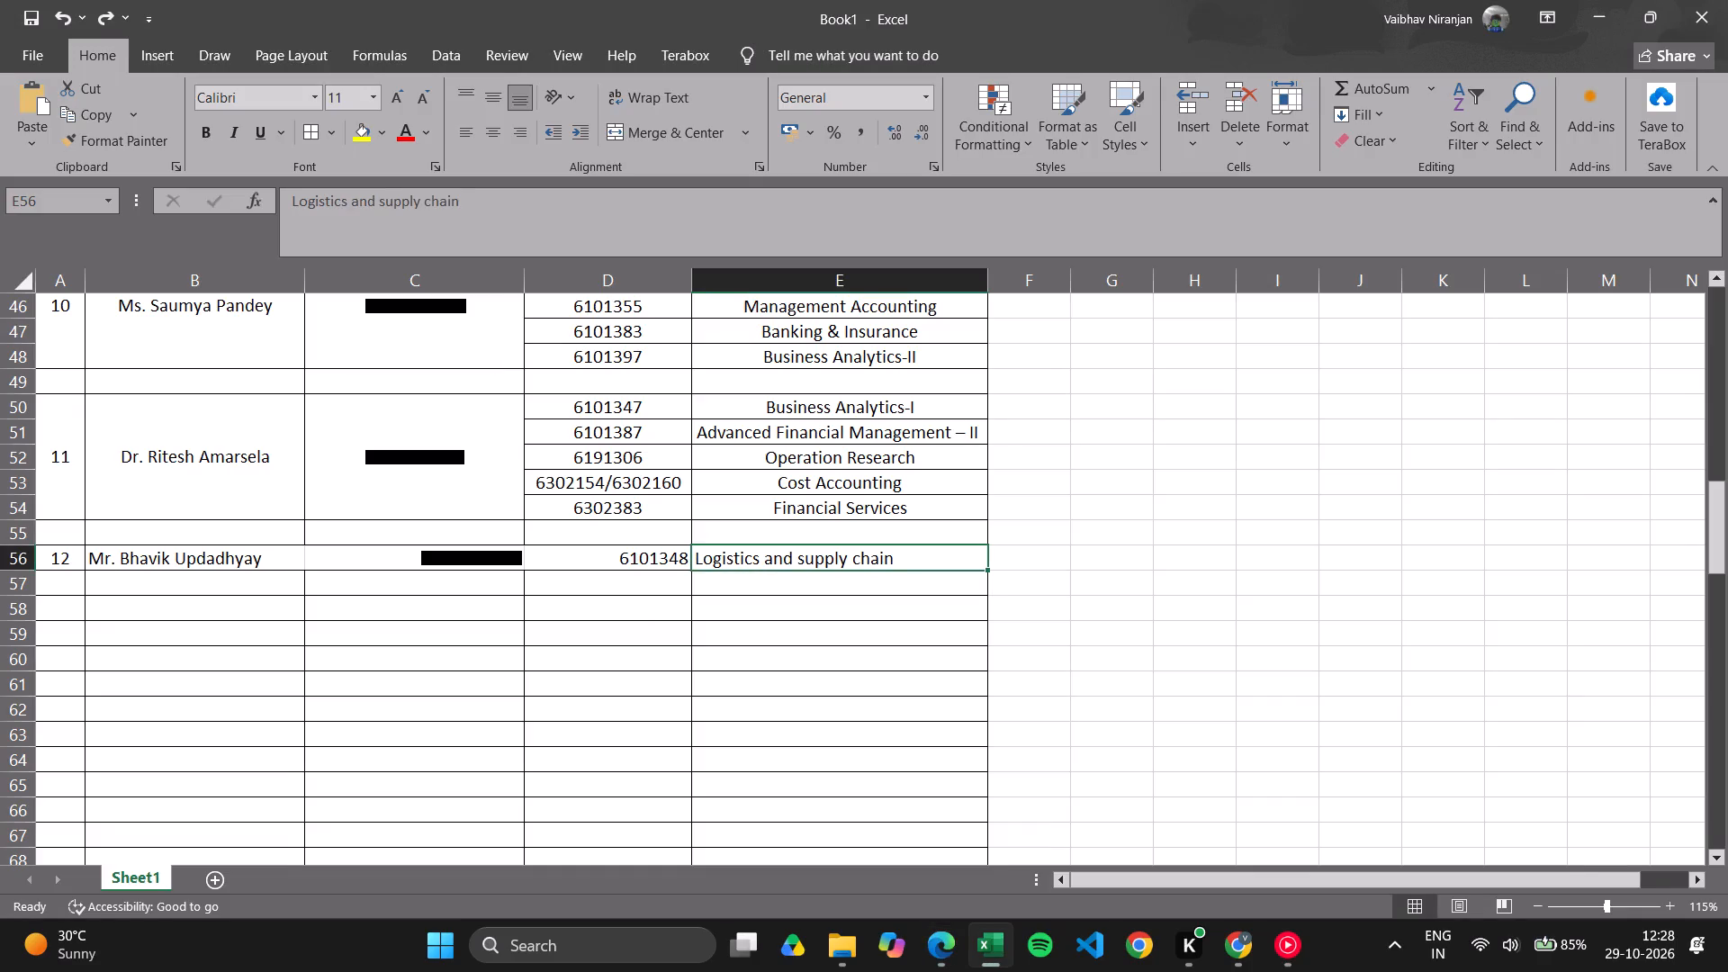
# Append "management" to the text in cell E56 so it reads Logistics and supply chain management.
pyautogui.click(480, 212)
pyautogui.press('space')
pyautogui.hotkey('ctrl', 'v')
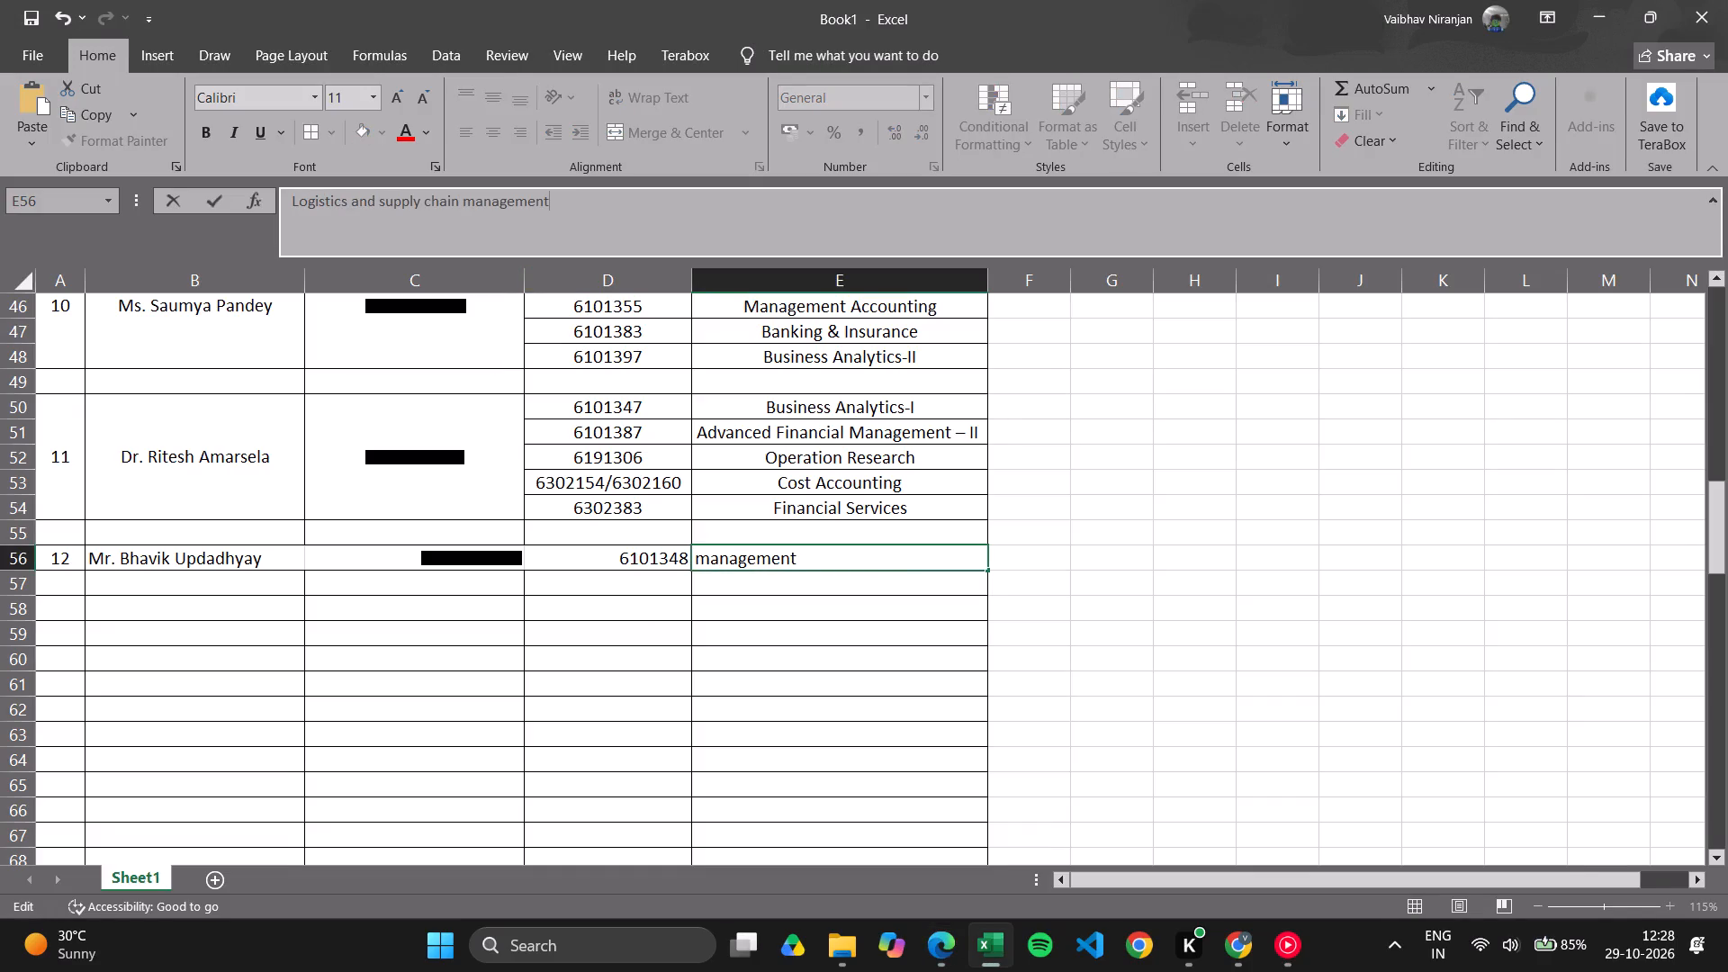
# Commit the subject name in cell E56 and autofit column E to its longest entry.
pyautogui.click(742, 610)
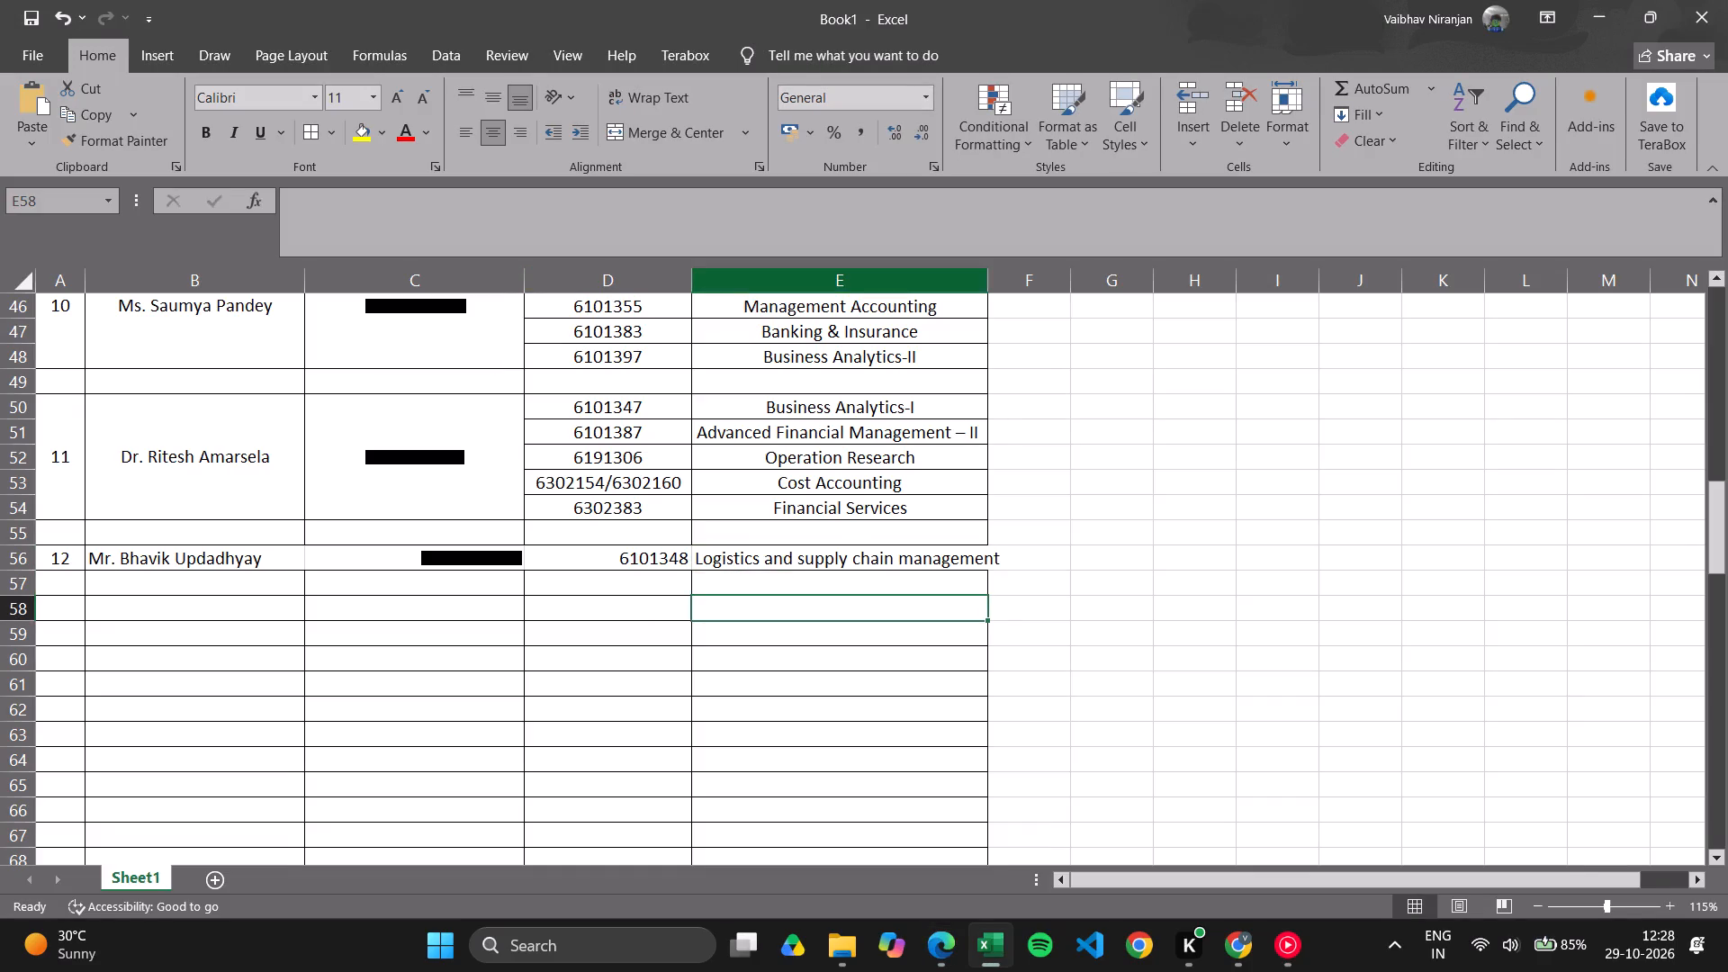
pyautogui.doubleClick(987, 283)
pyautogui.click(739, 759)
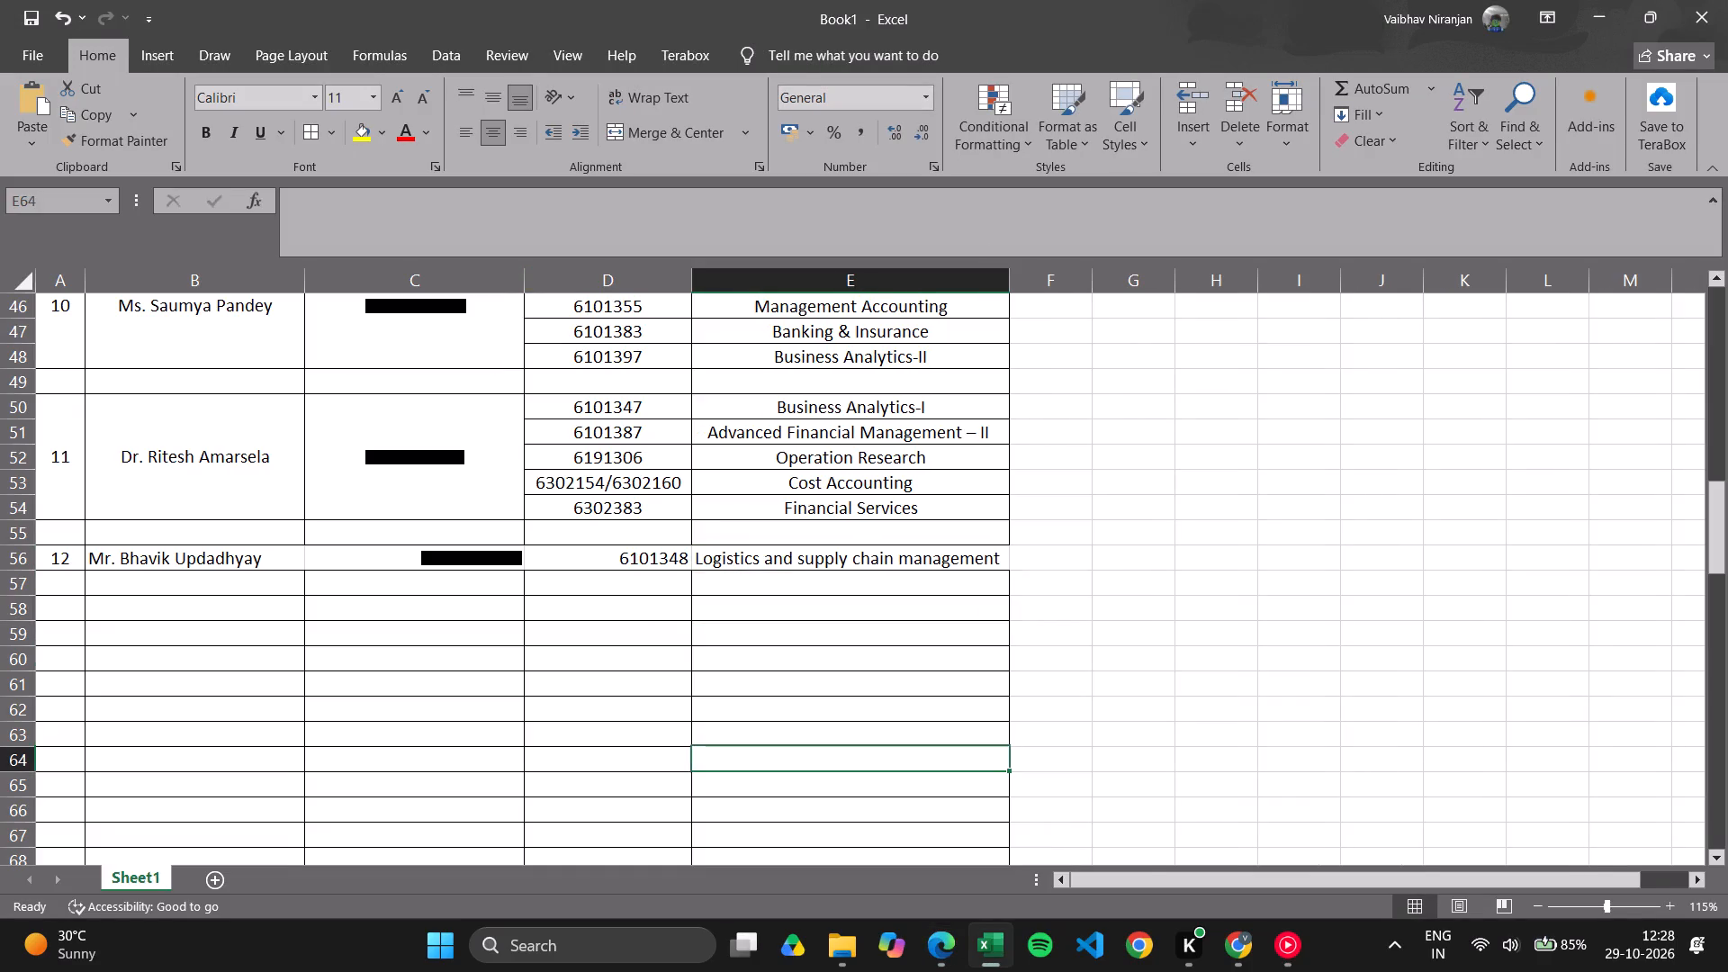
# Enter serial number 13 in cell A58 for the next vetter.
pyautogui.click(67, 608)
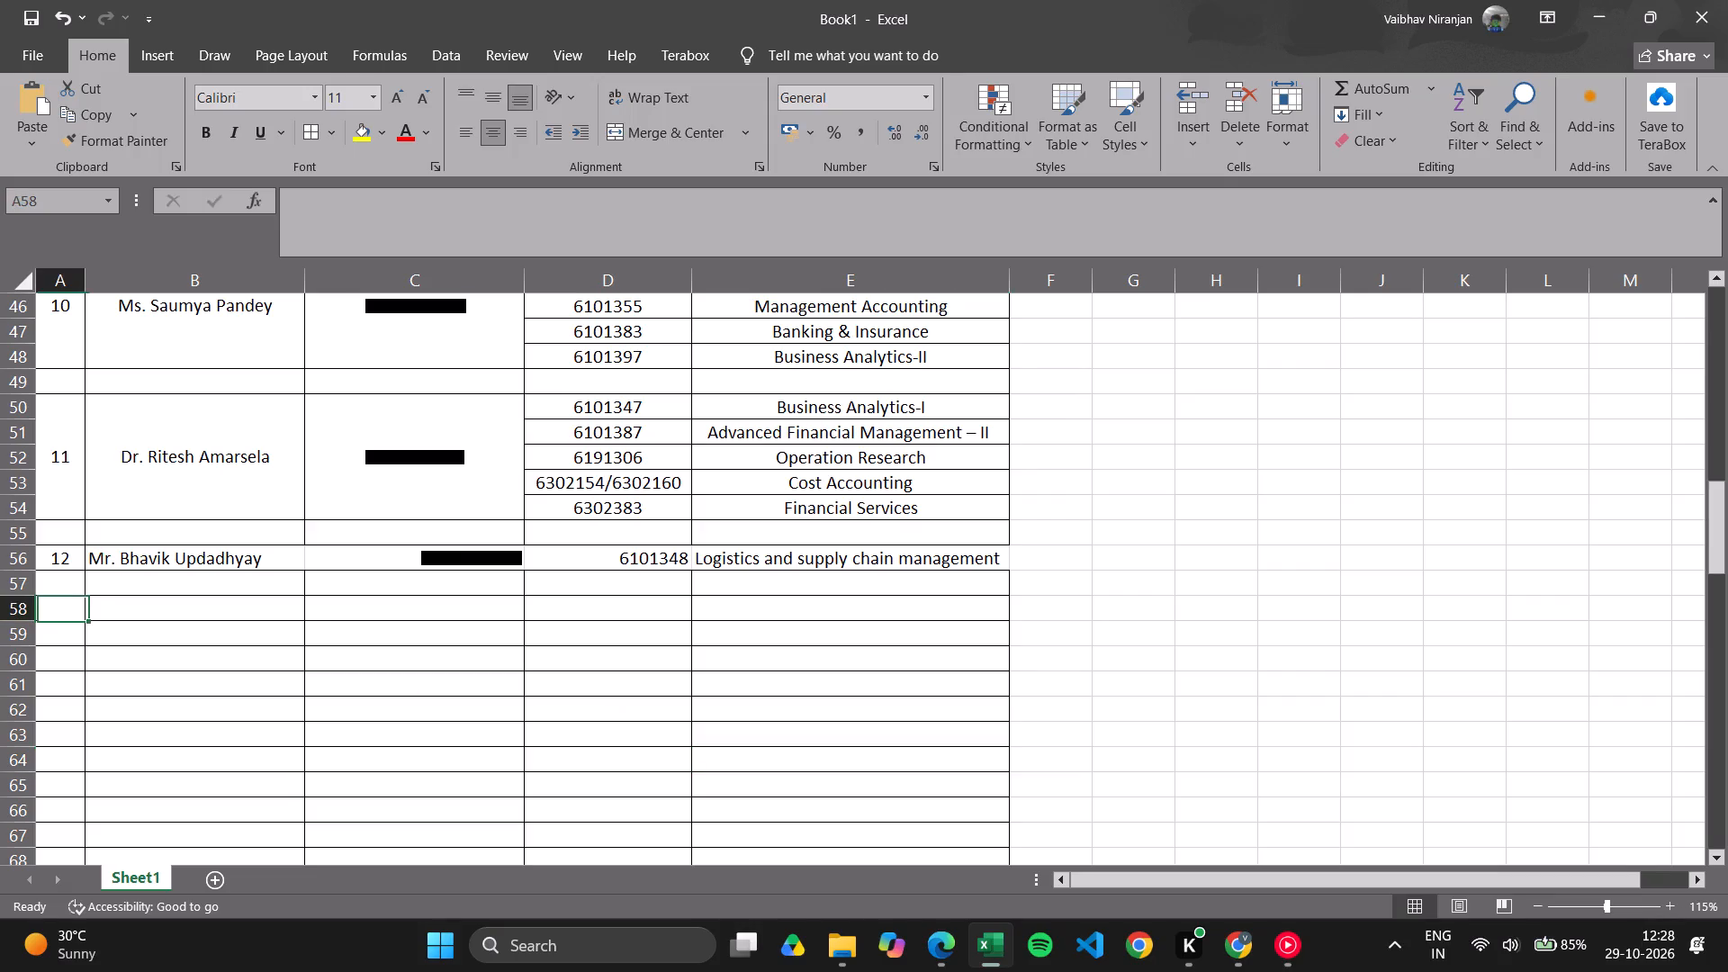
pyautogui.press('1')
pyautogui.press('3')
pyautogui.click(140, 611)
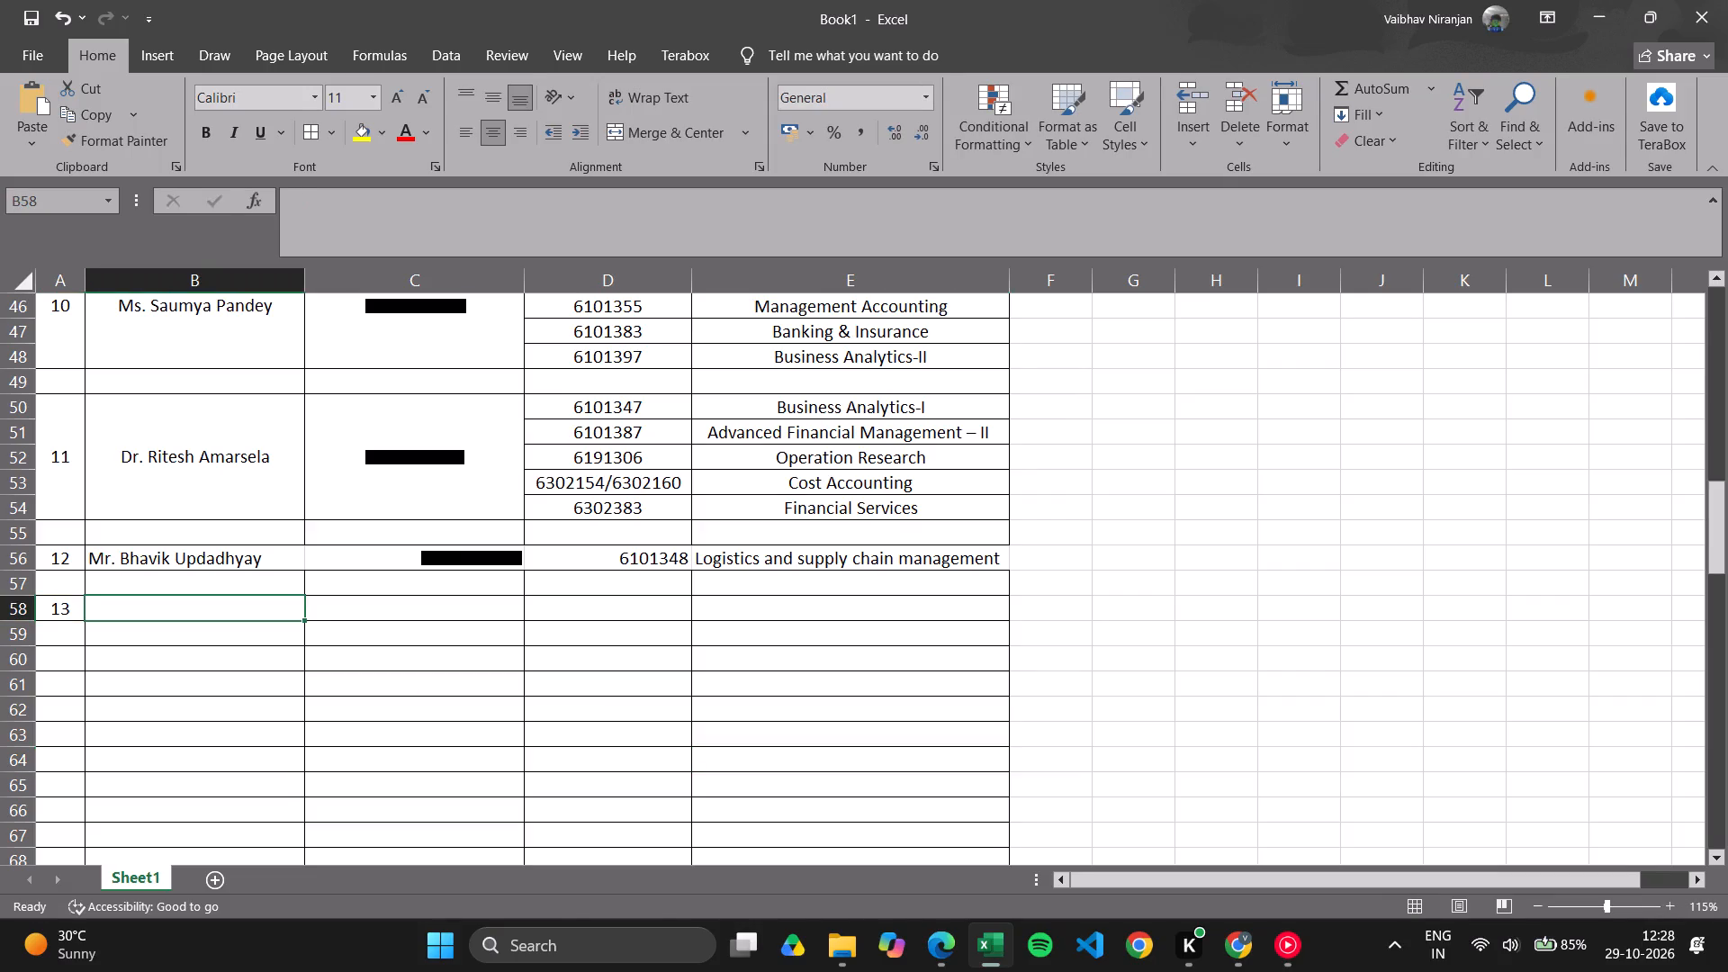
# Switch to File Explorer and, in the zip folder, open the vetter folder listed directly after the VETTING-42 letter's folder.
pyautogui.click(859, 971)
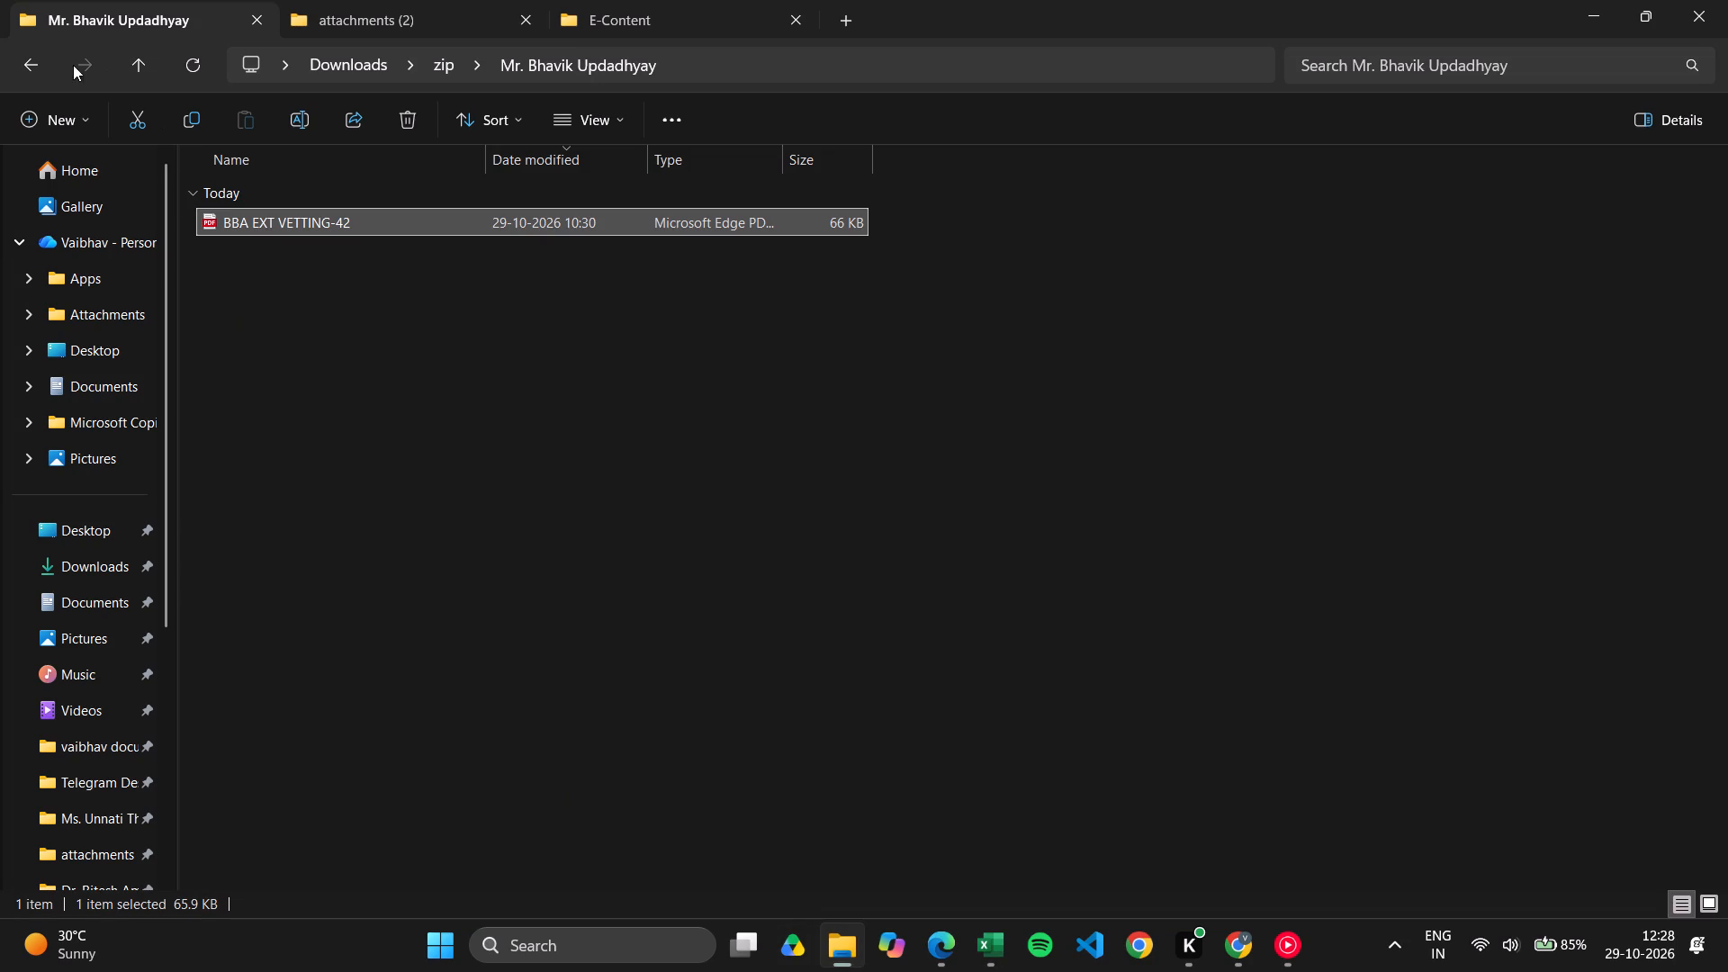
pyautogui.click(24, 58)
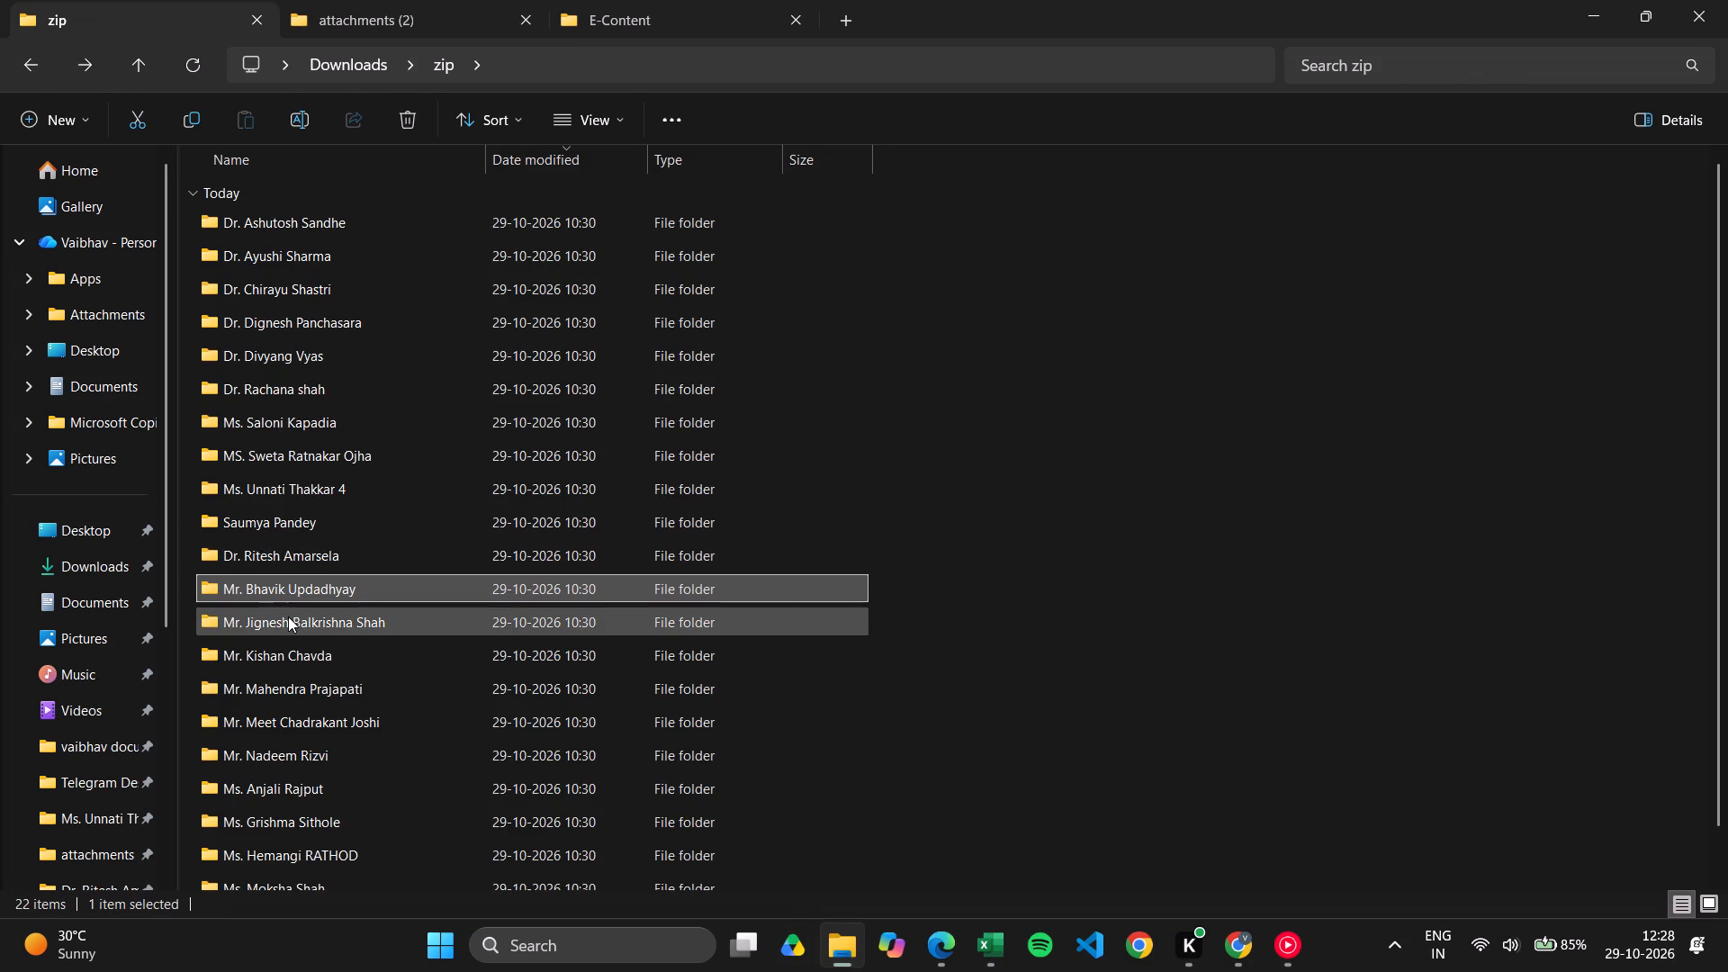
pyautogui.doubleClick(288, 616)
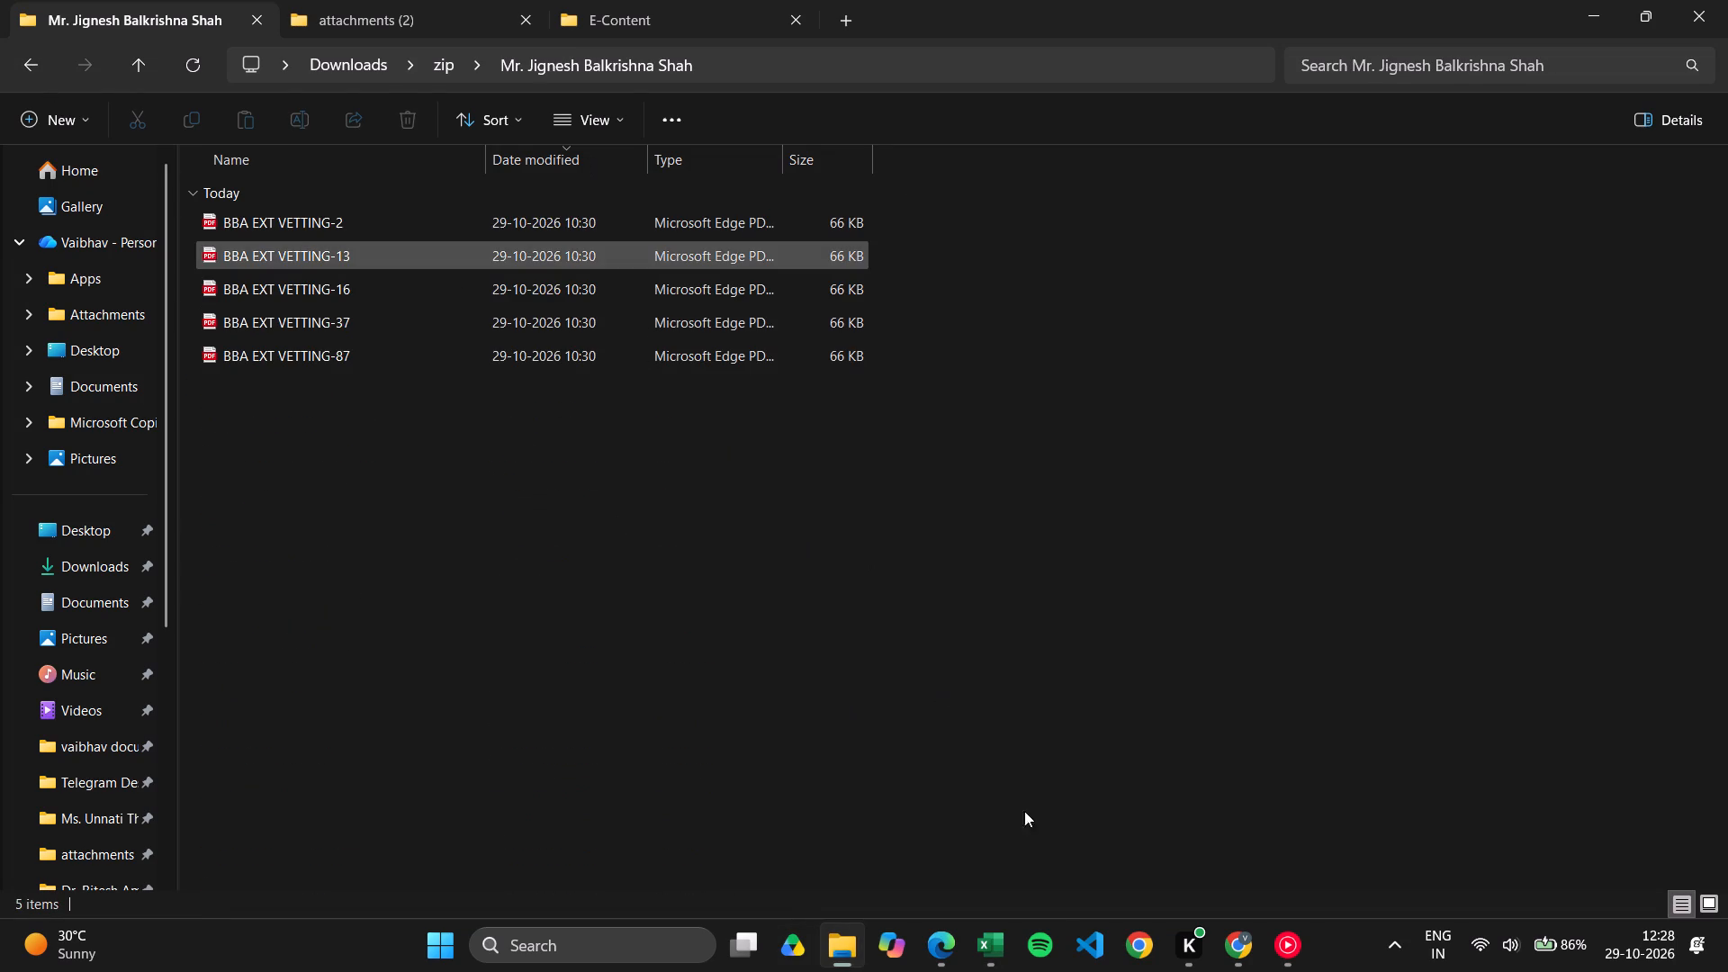
# Switch to Edge and close the finished BBA EXT VETTING-42 letter.
pyautogui.click(944, 922)
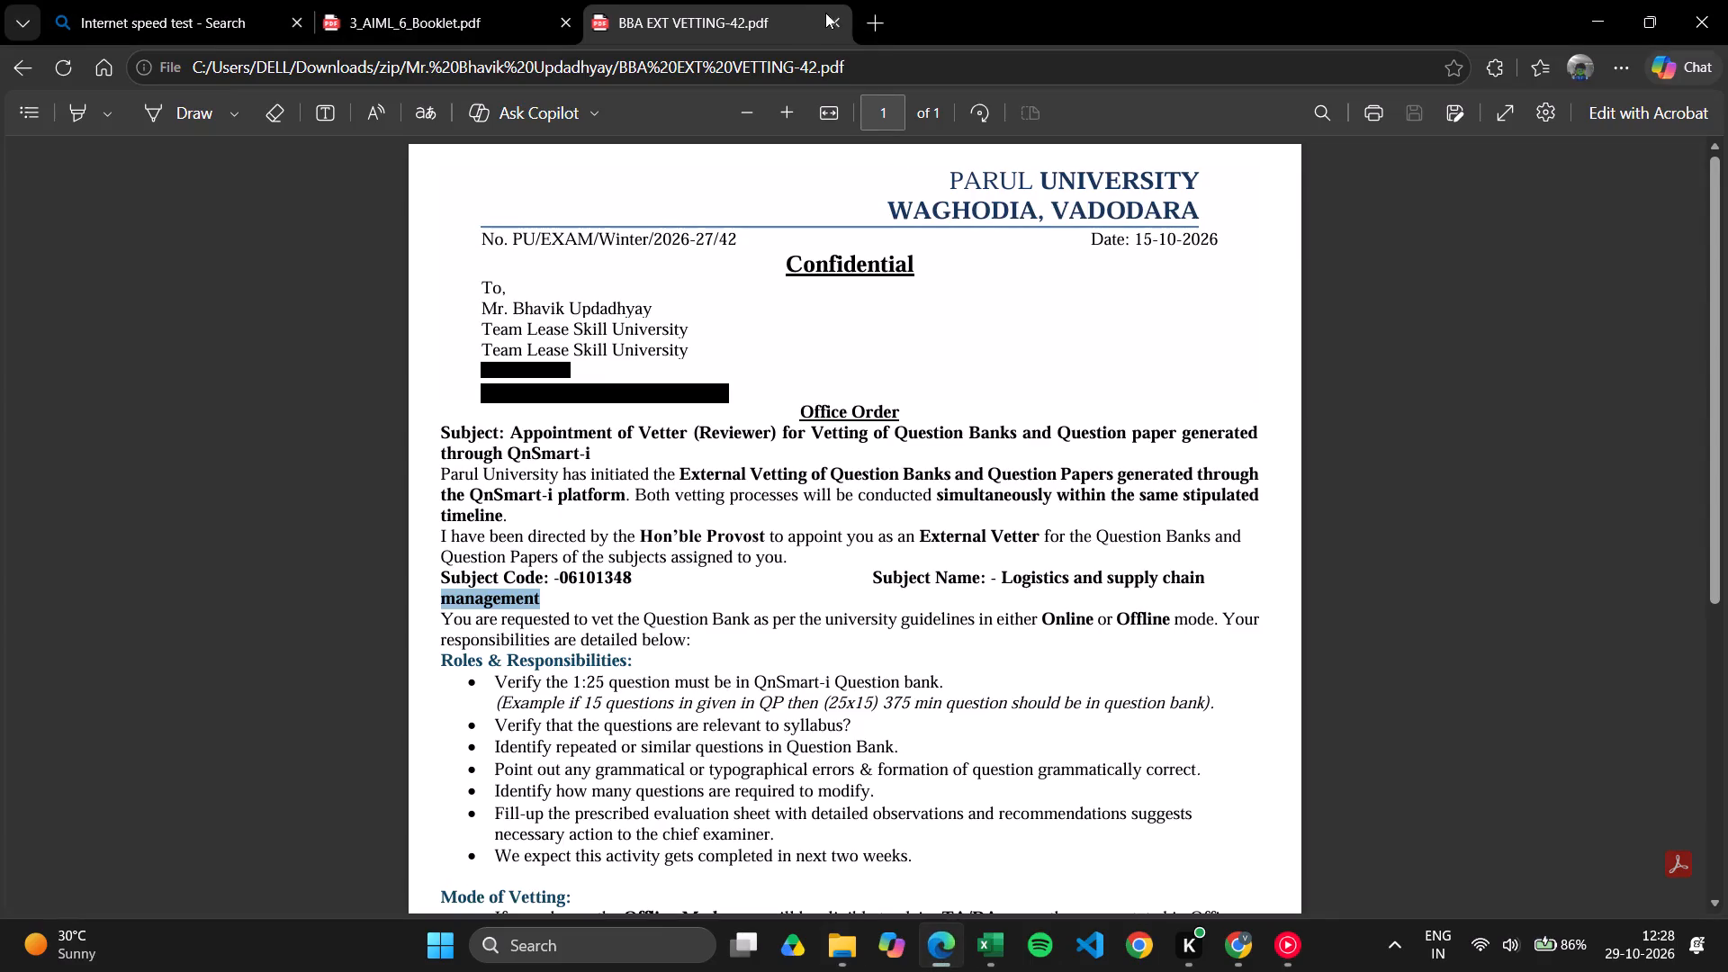
pyautogui.click(826, 15)
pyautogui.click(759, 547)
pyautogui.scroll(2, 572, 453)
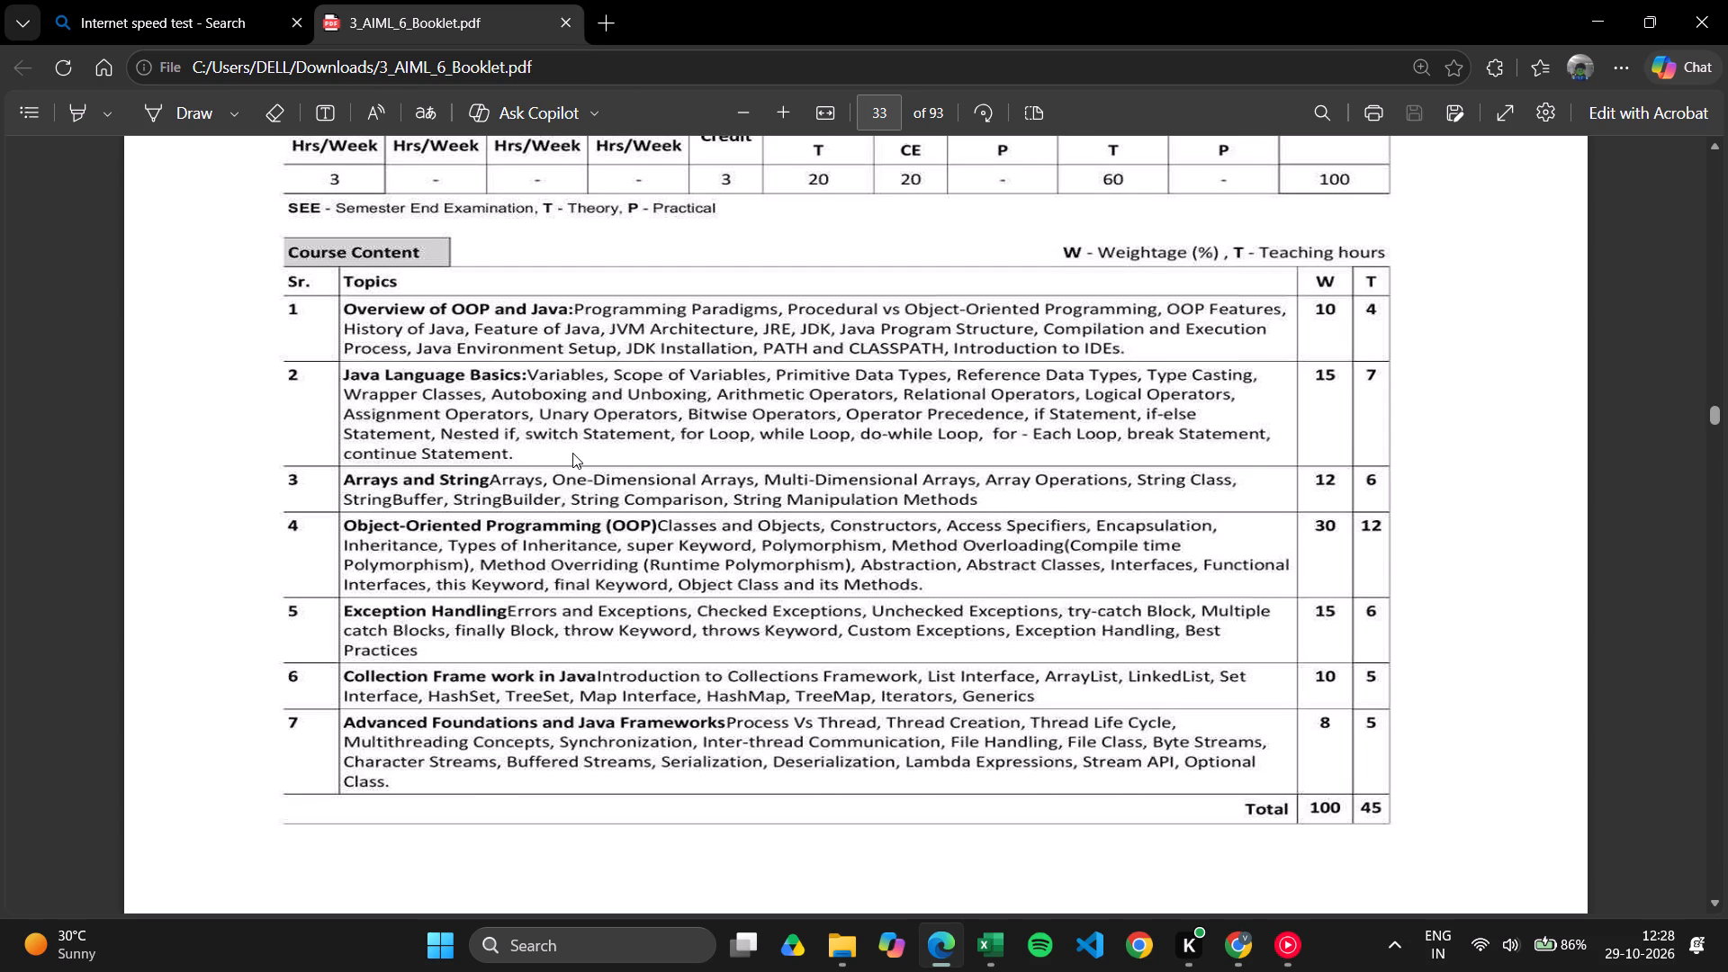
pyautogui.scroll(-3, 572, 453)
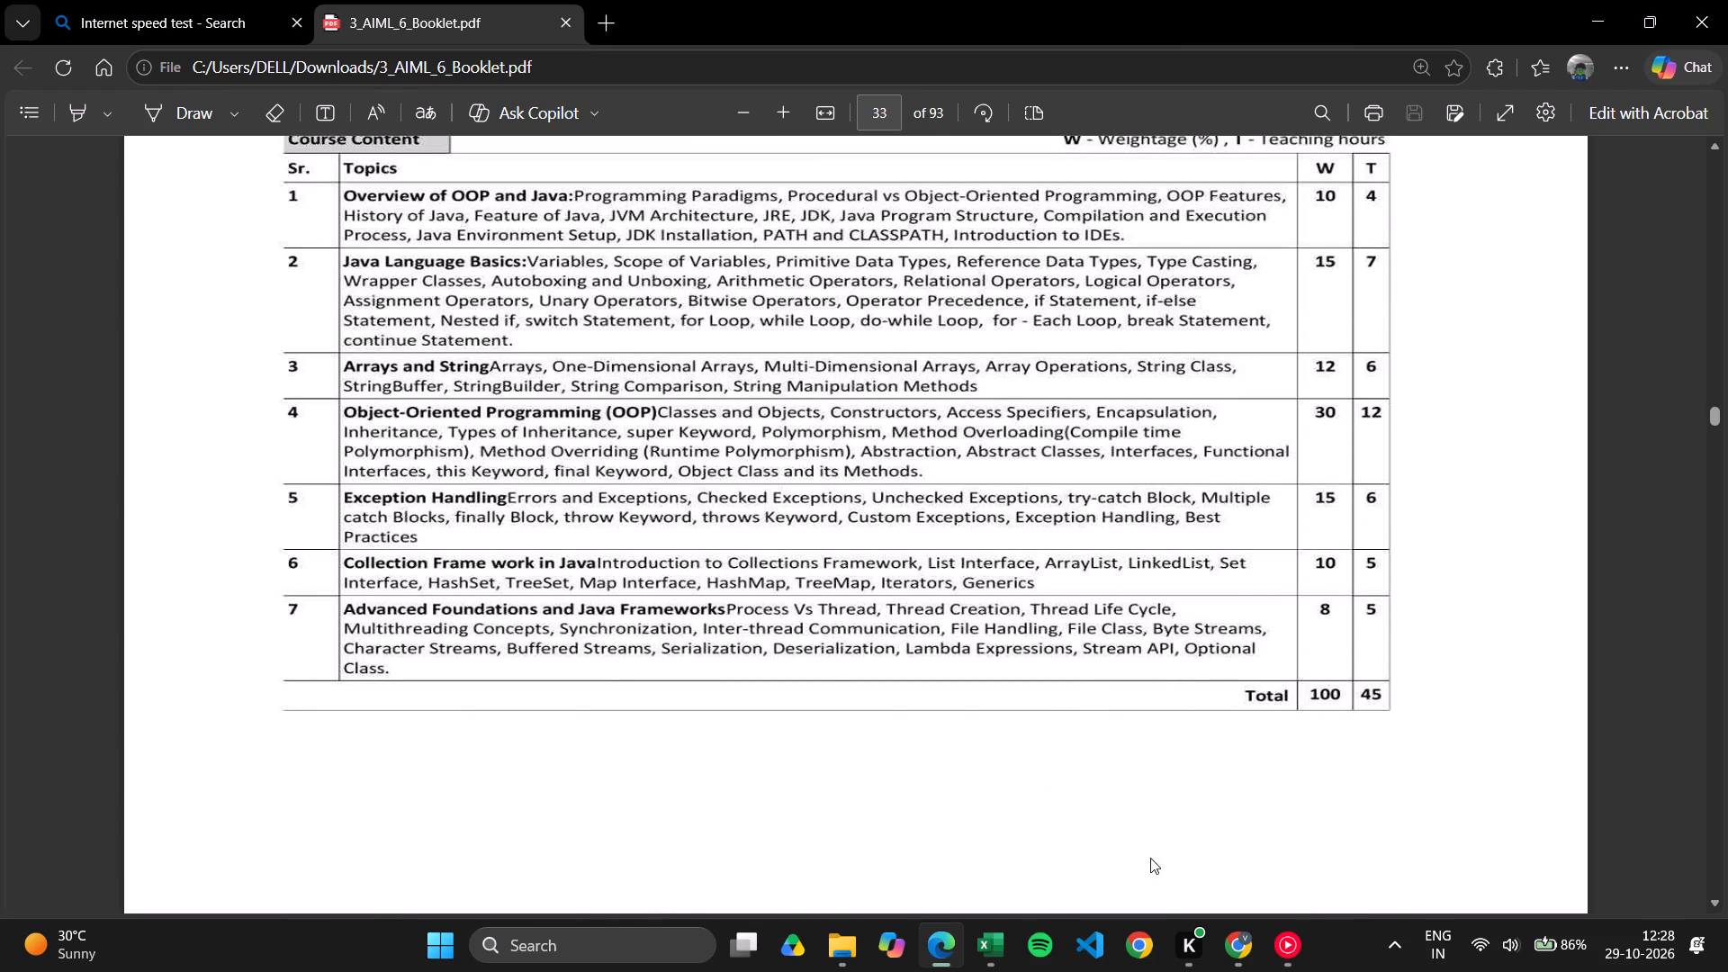